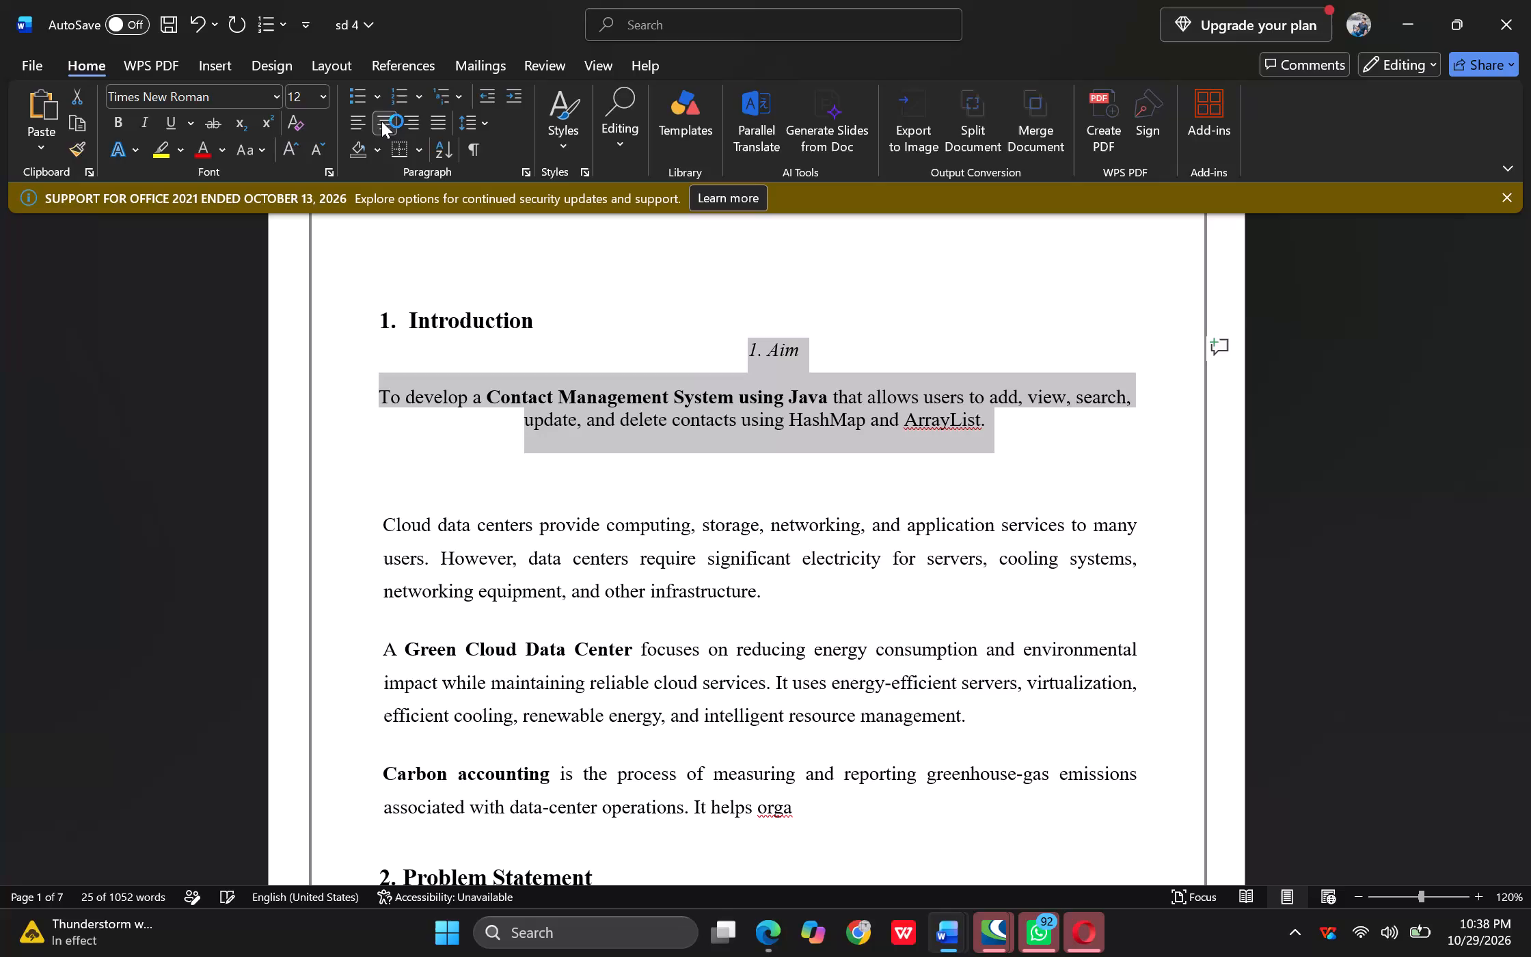
# Justify the selected "1. Aim" heading and the Contact Management System paragraph below it.
pyautogui.click(356, 124)
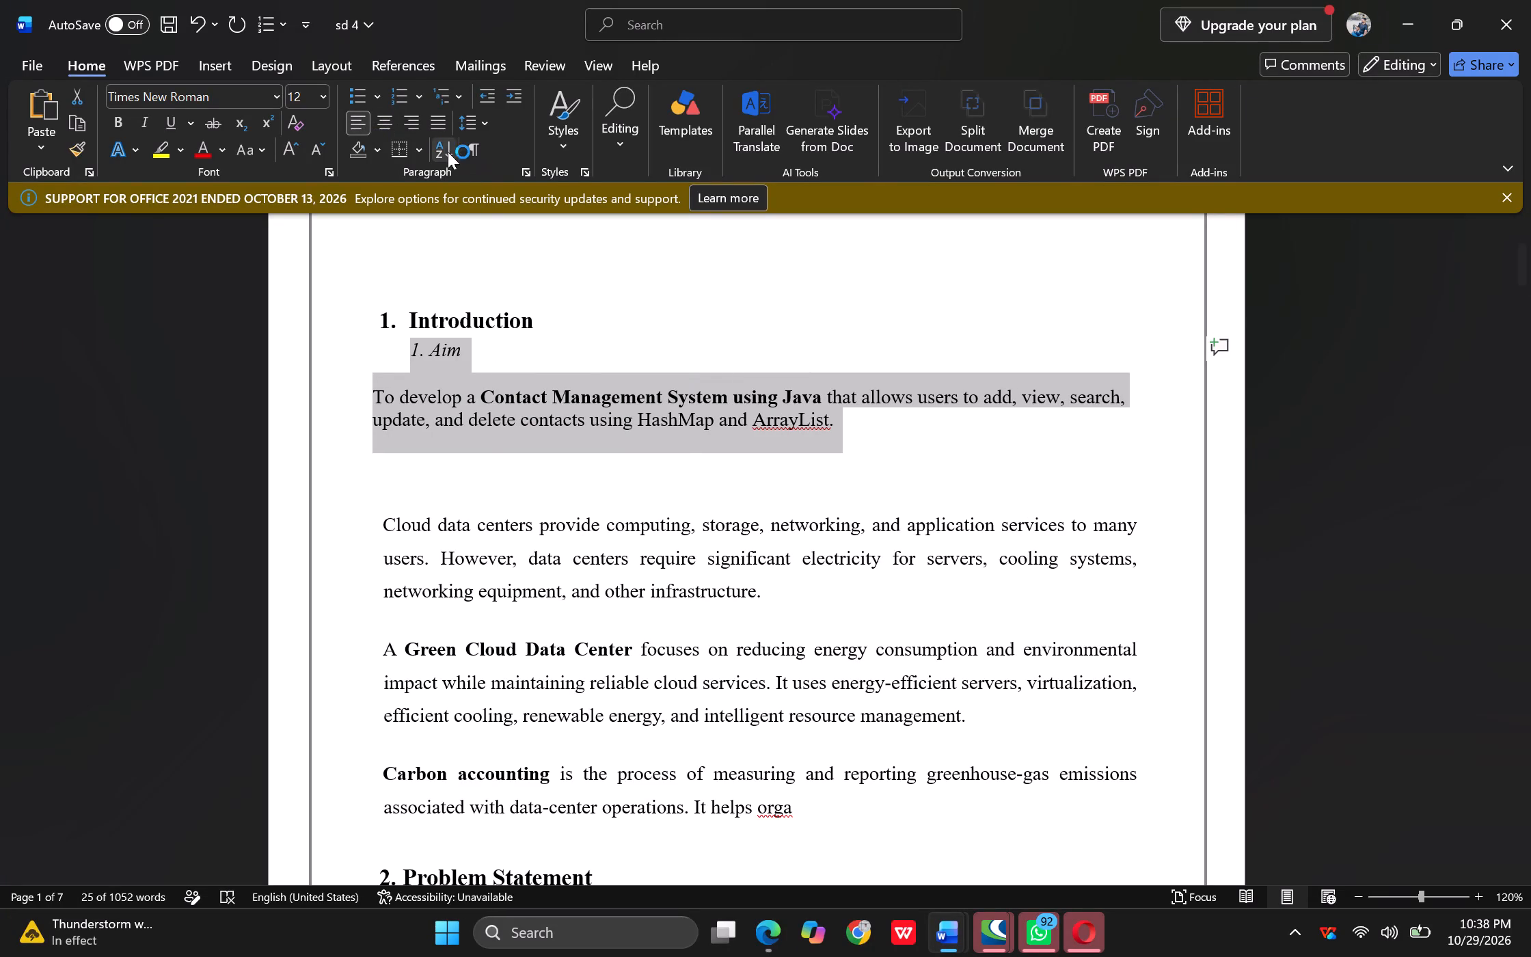
pyautogui.click(435, 118)
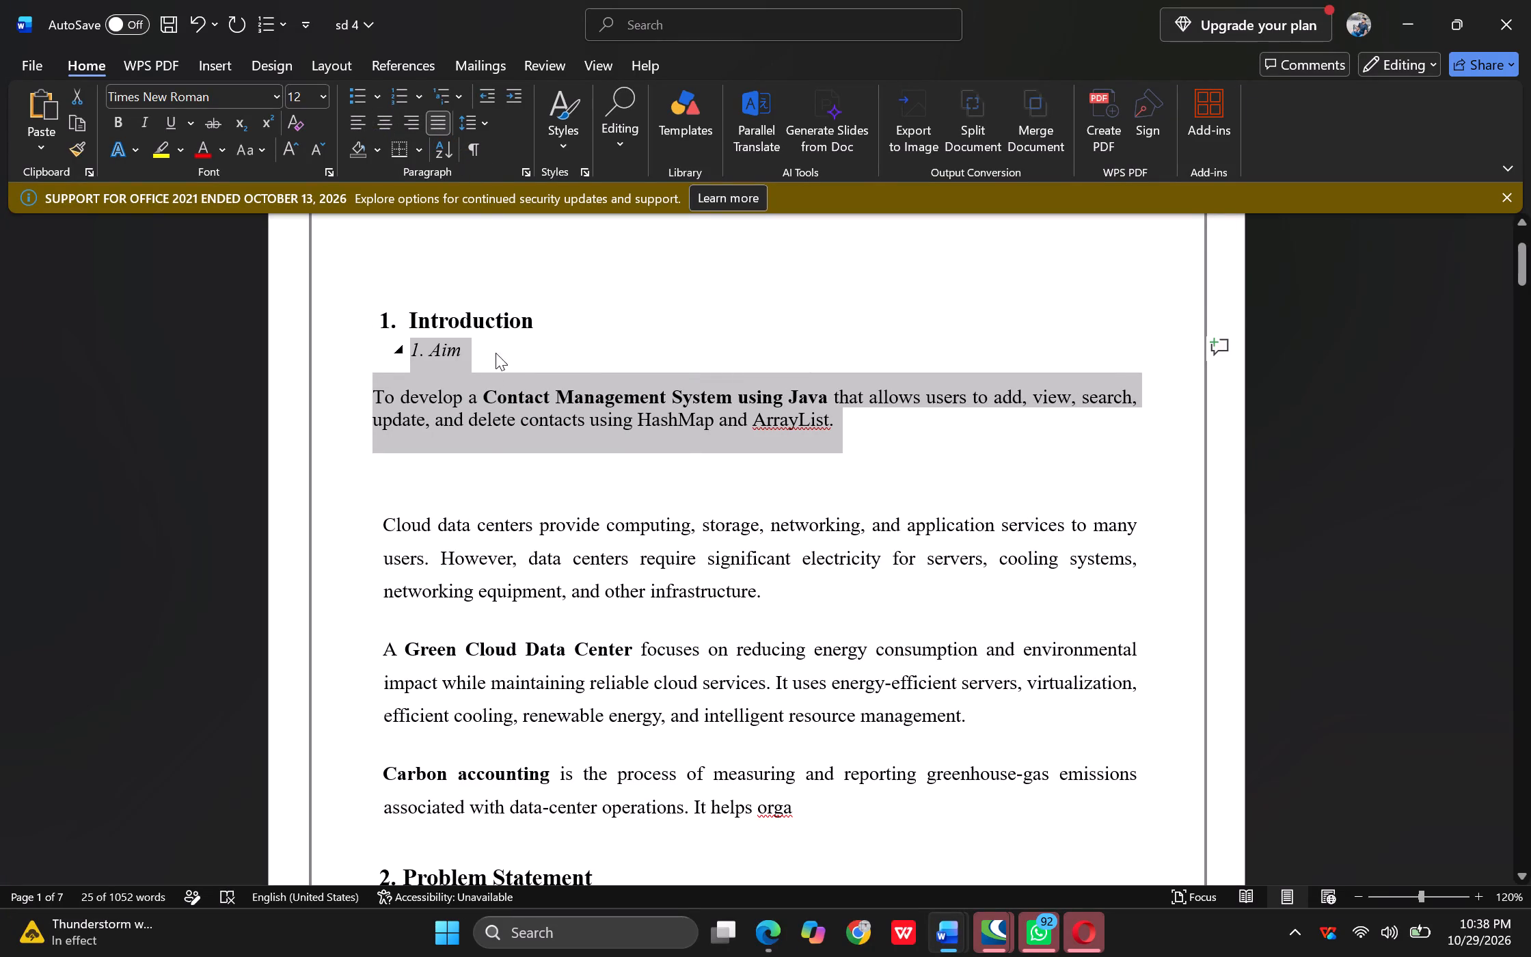
# Remove the italic formatting from the "1. Aim" heading.
pyautogui.click(480, 355)
pyautogui.moveTo(480, 355); pyautogui.dragTo(341, 334)
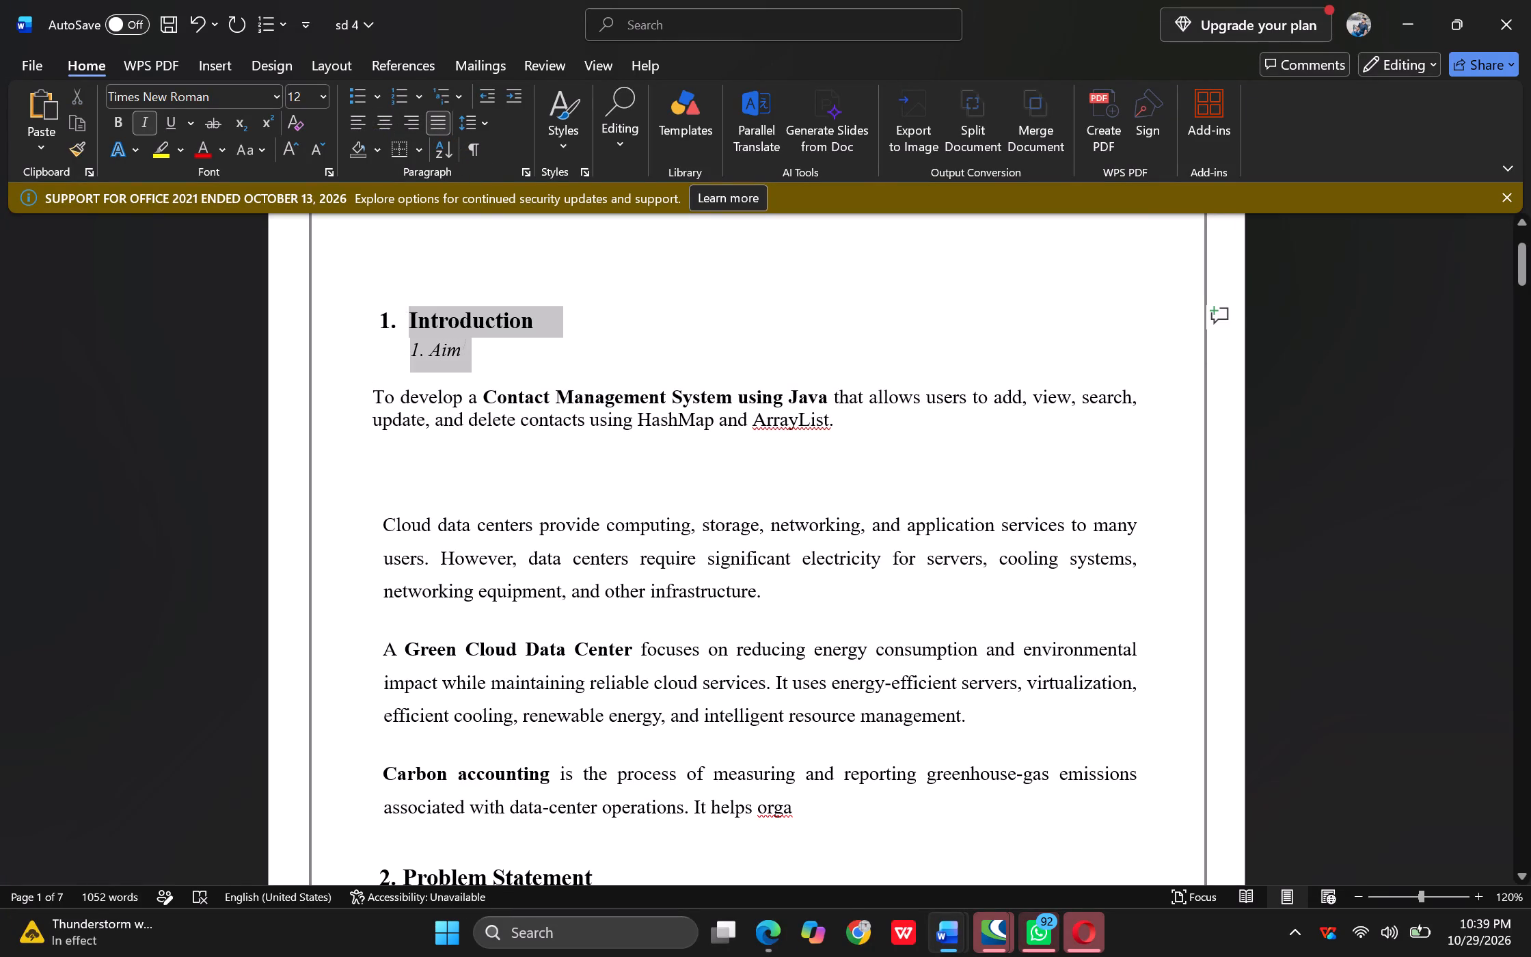
pyautogui.moveTo(341, 334); pyautogui.dragTo(337, 334)
pyautogui.click(139, 126)
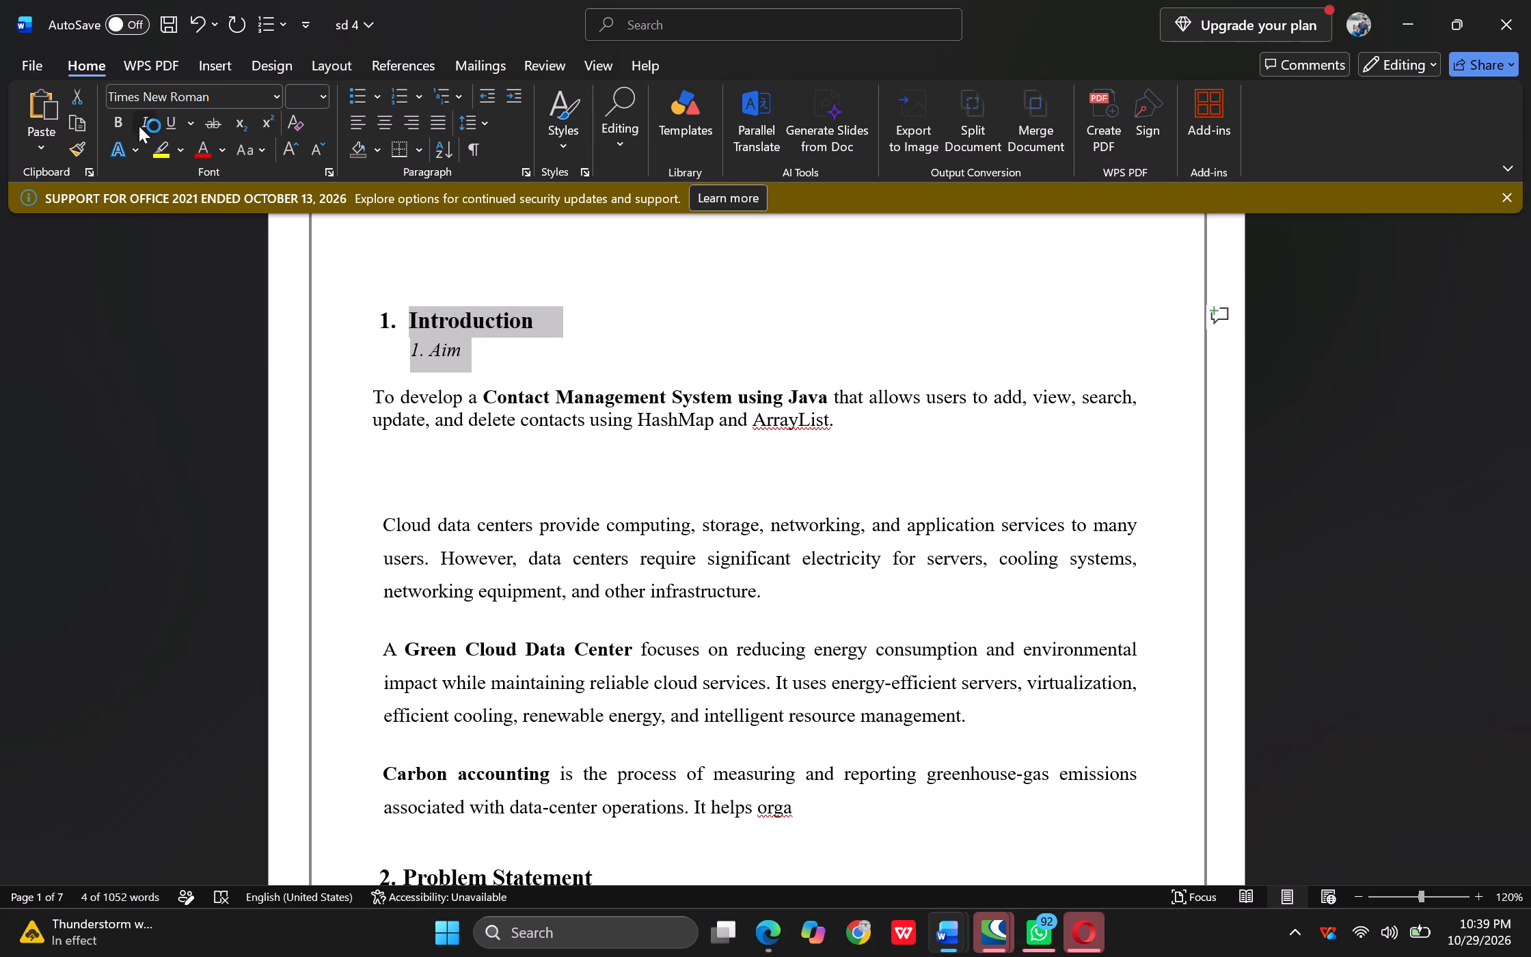
pyautogui.click(139, 126)
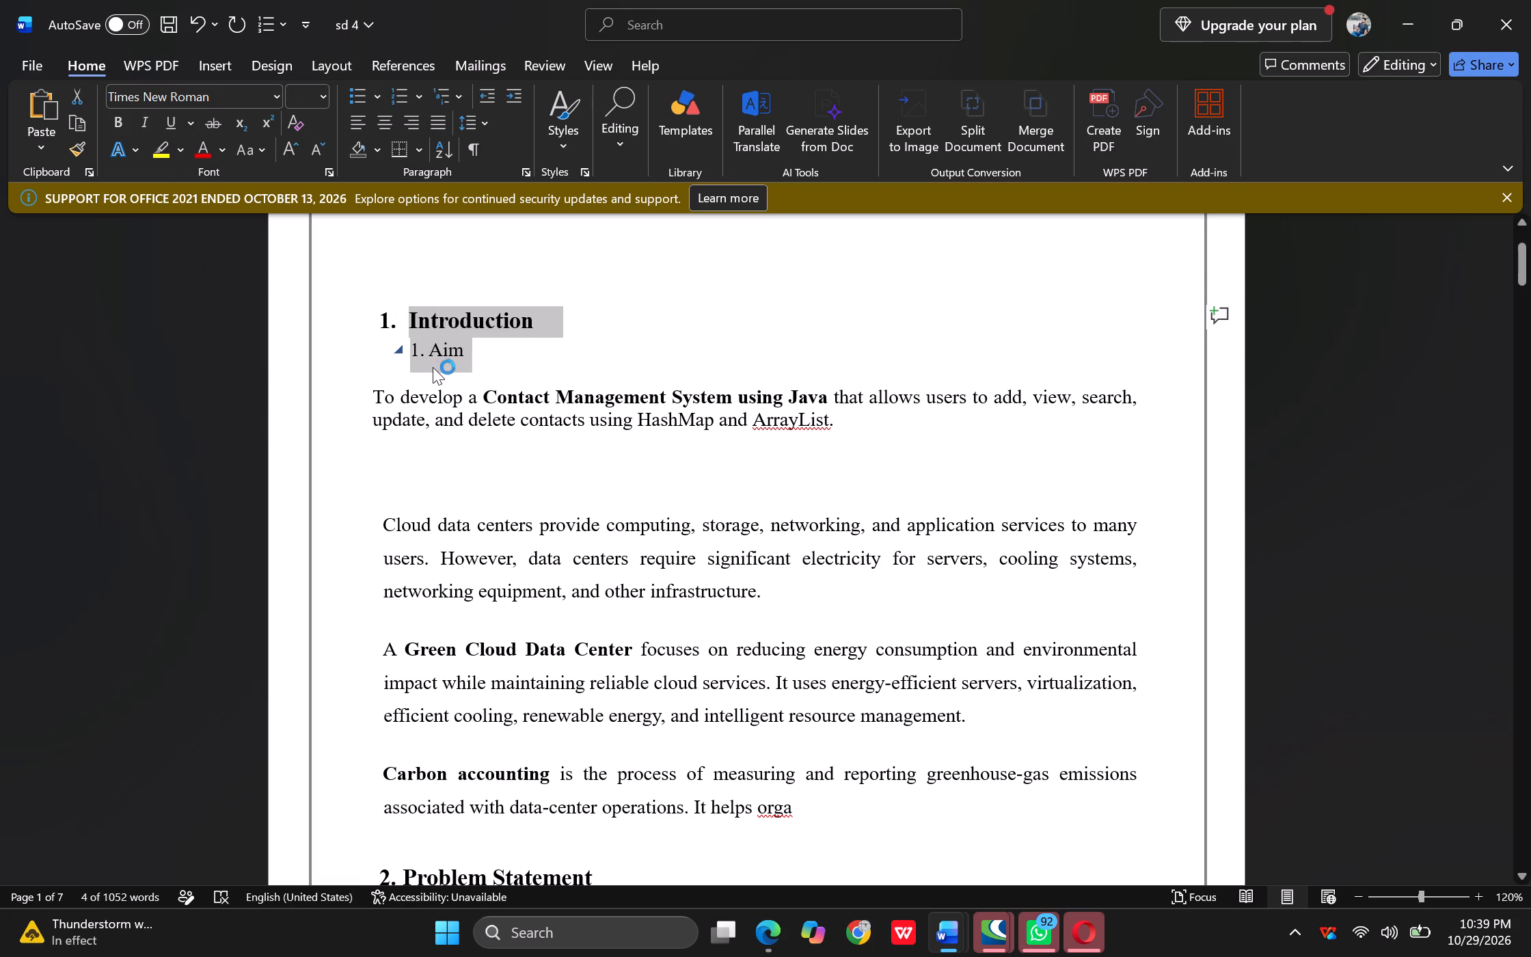
pyautogui.click(412, 345)
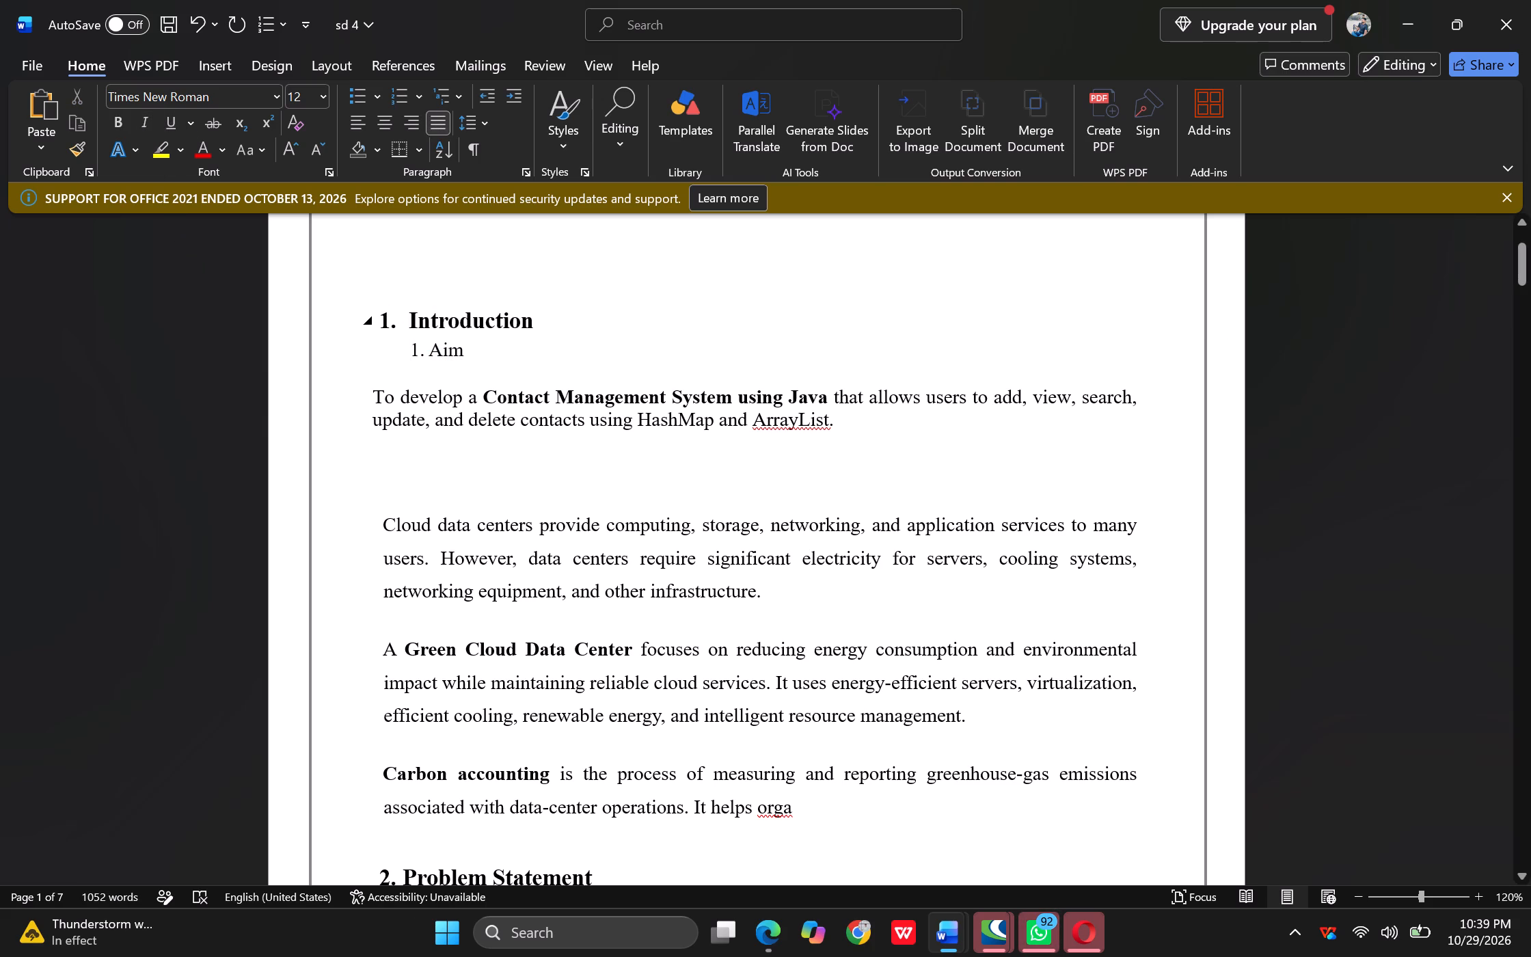
# Delete the "Introduction" heading together with its list number above the "1. Aim" line.
pyautogui.click(537, 322)
pyautogui.press('BackSpace')
pyautogui.press('BackSpace')
pyautogui.press('BackSpace')
pyautogui.press('BackSpace')
pyautogui.press('BackSpace')
pyautogui.press('BackSpace')
pyautogui.press('BackSpace')
pyautogui.press('BackSpace')
pyautogui.press('BackSpace')
pyautogui.press('BackSpace')
pyautogui.press('BackSpace')
pyautogui.press('BackSpace')
pyautogui.press('BackSpace')
pyautogui.press('BackSpace')
pyautogui.press('BackSpace')
pyautogui.press('BackSpace')
pyautogui.press('BackSpace')
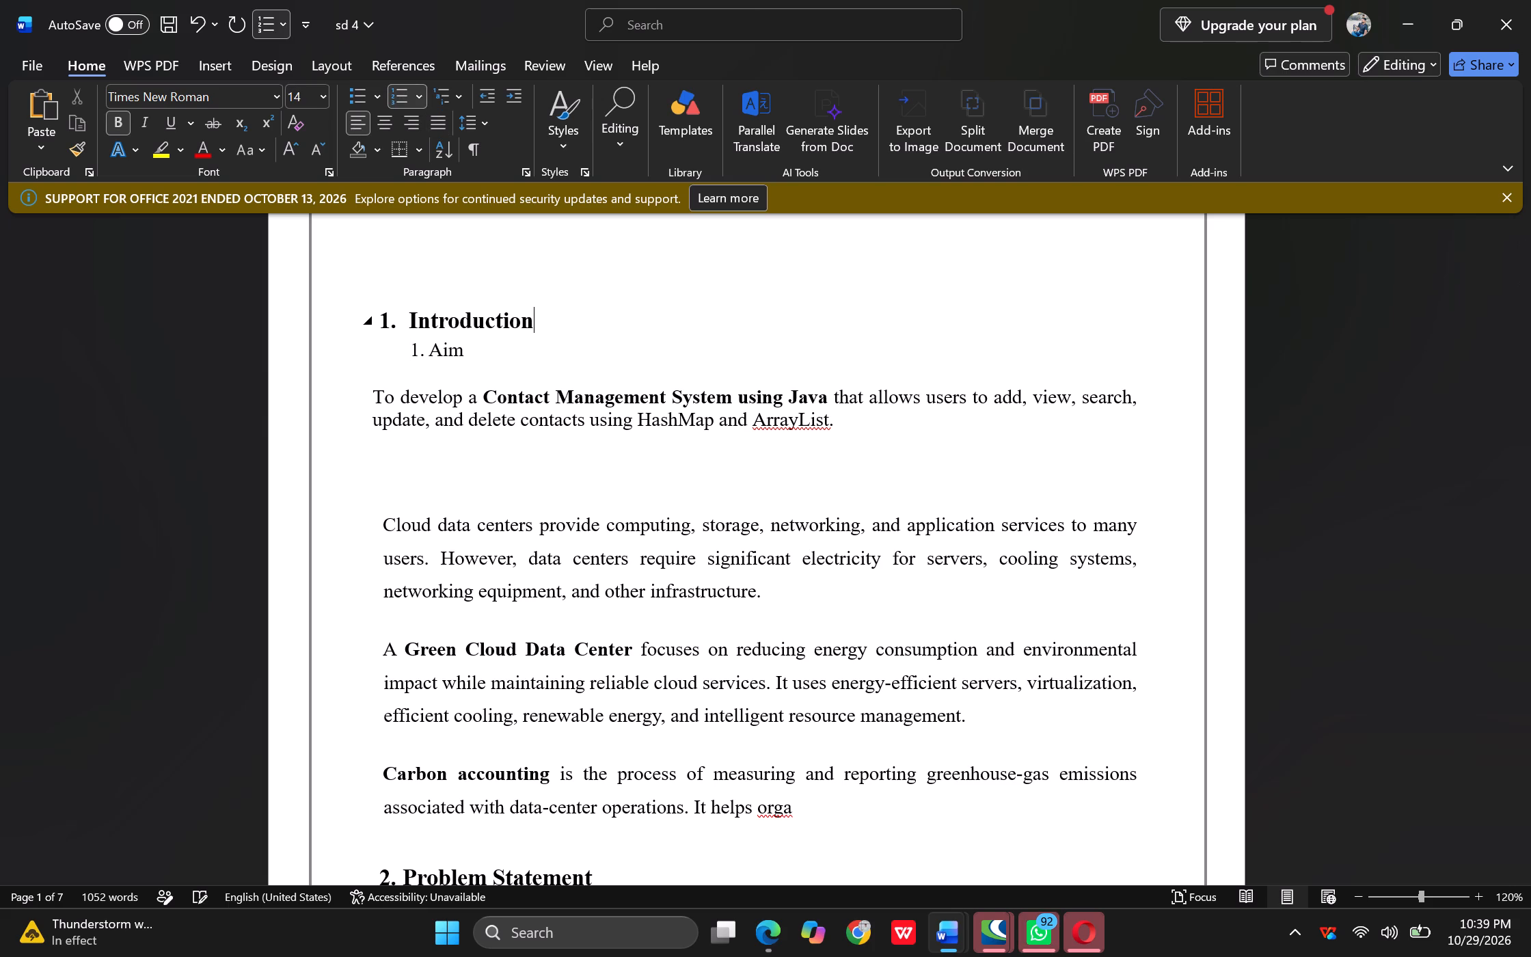
pyautogui.press('BackSpace')
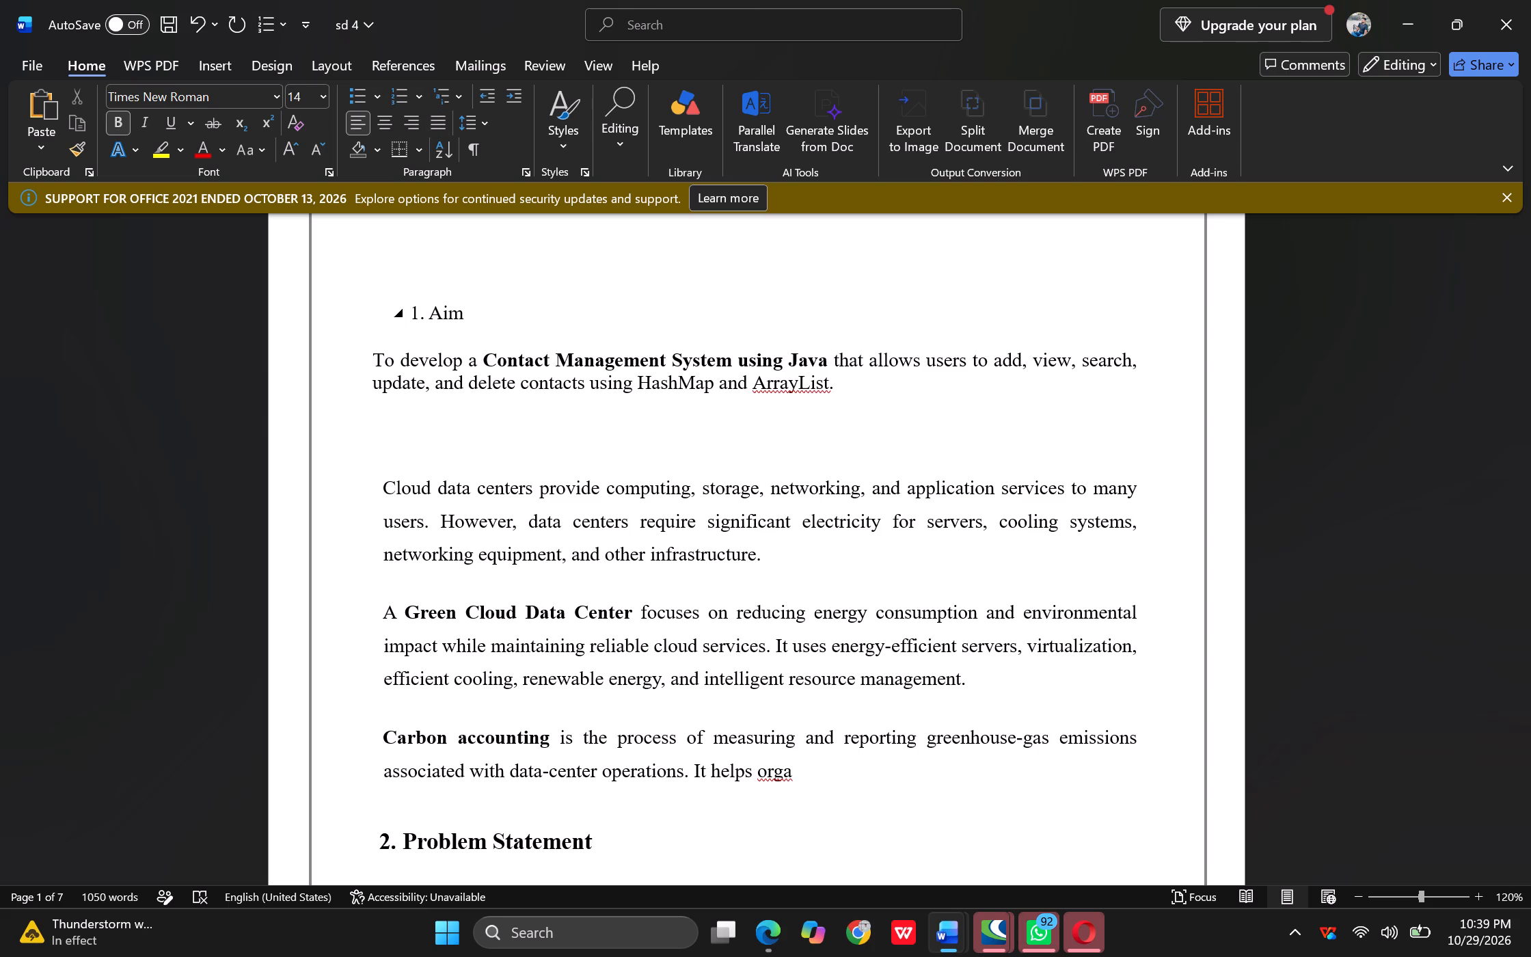
# Remove the indent before the "1. Aim" heading so it starts at the text margin.
pyautogui.click(410, 312)
pyautogui.press('BackSpace')
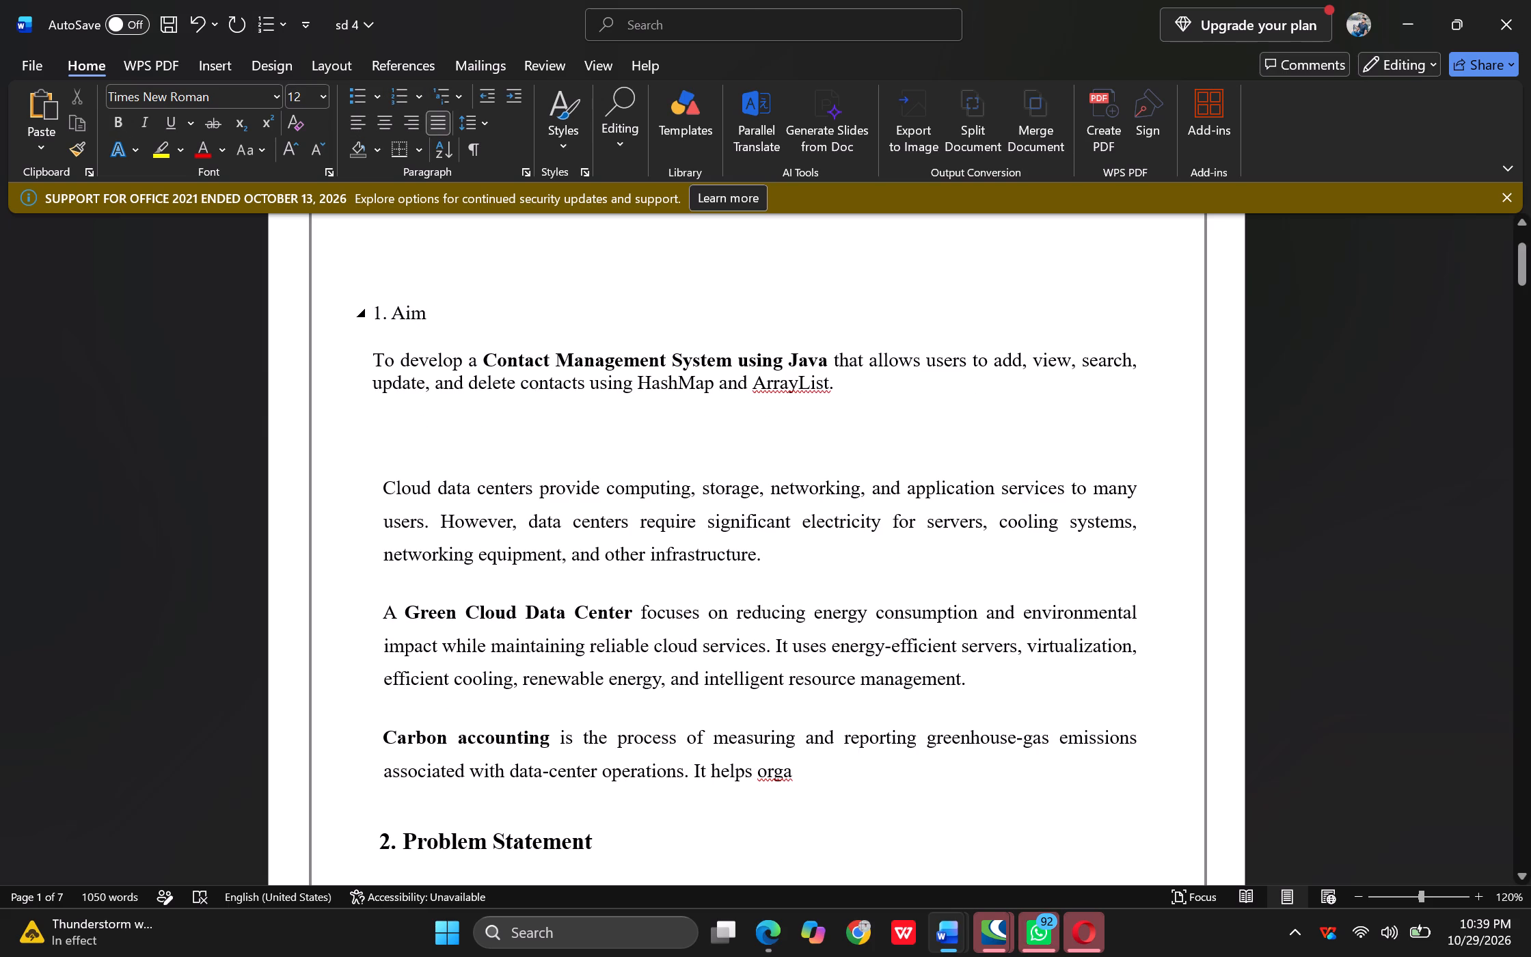
# Make the "1. Aim" heading bold.
pyautogui.moveTo(430, 312); pyautogui.dragTo(334, 310)
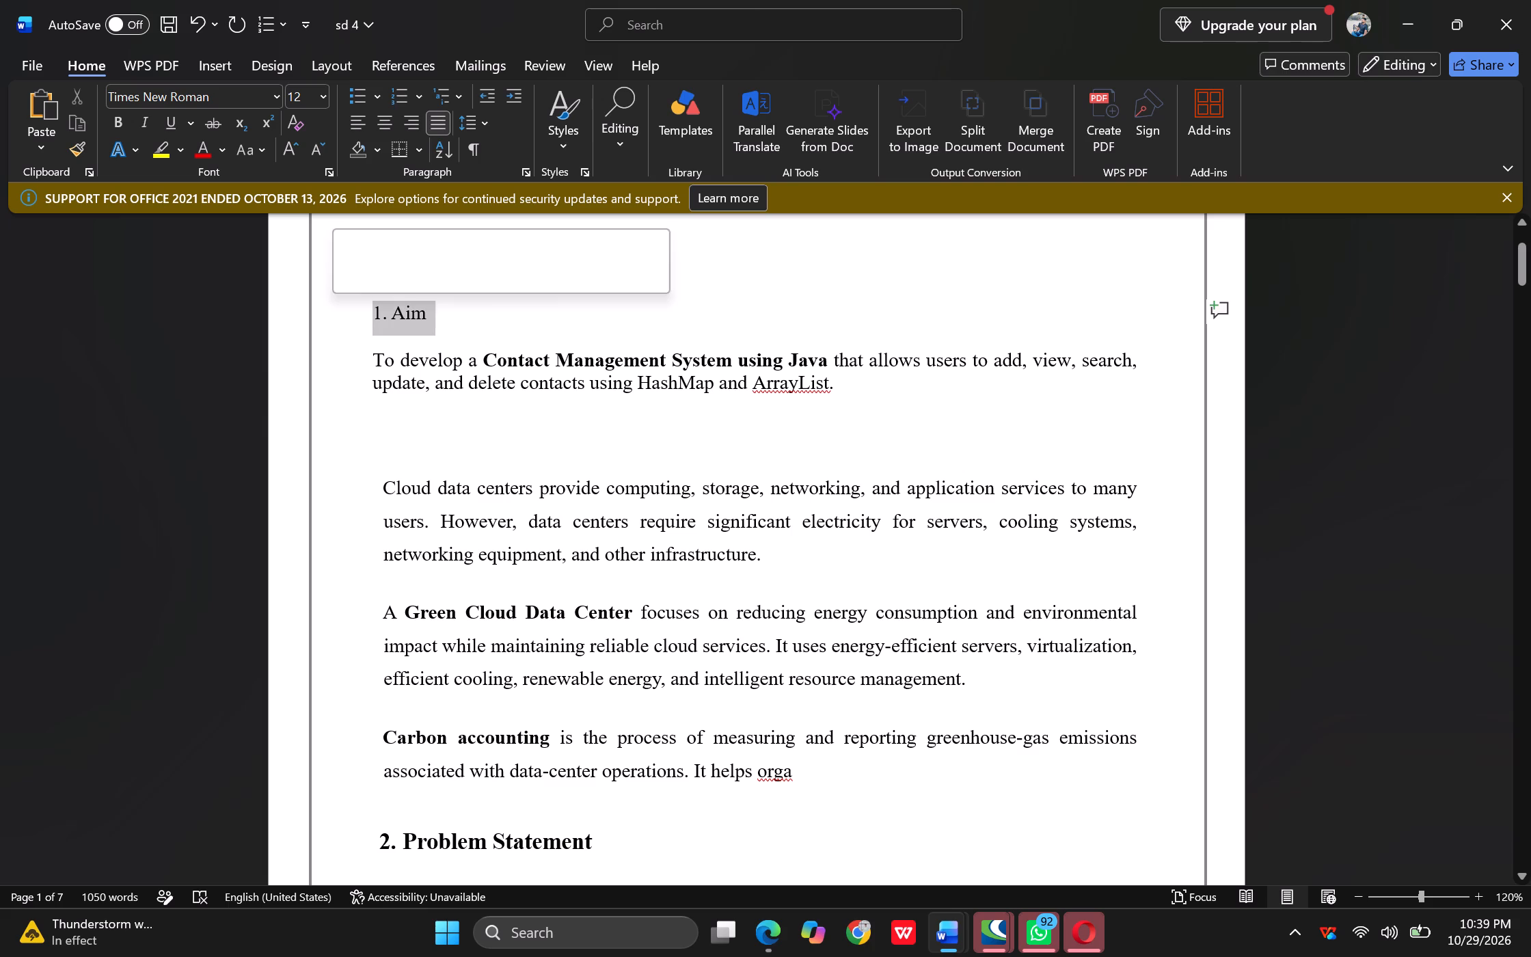
pyautogui.click(349, 269)
pyautogui.click(349, 269)
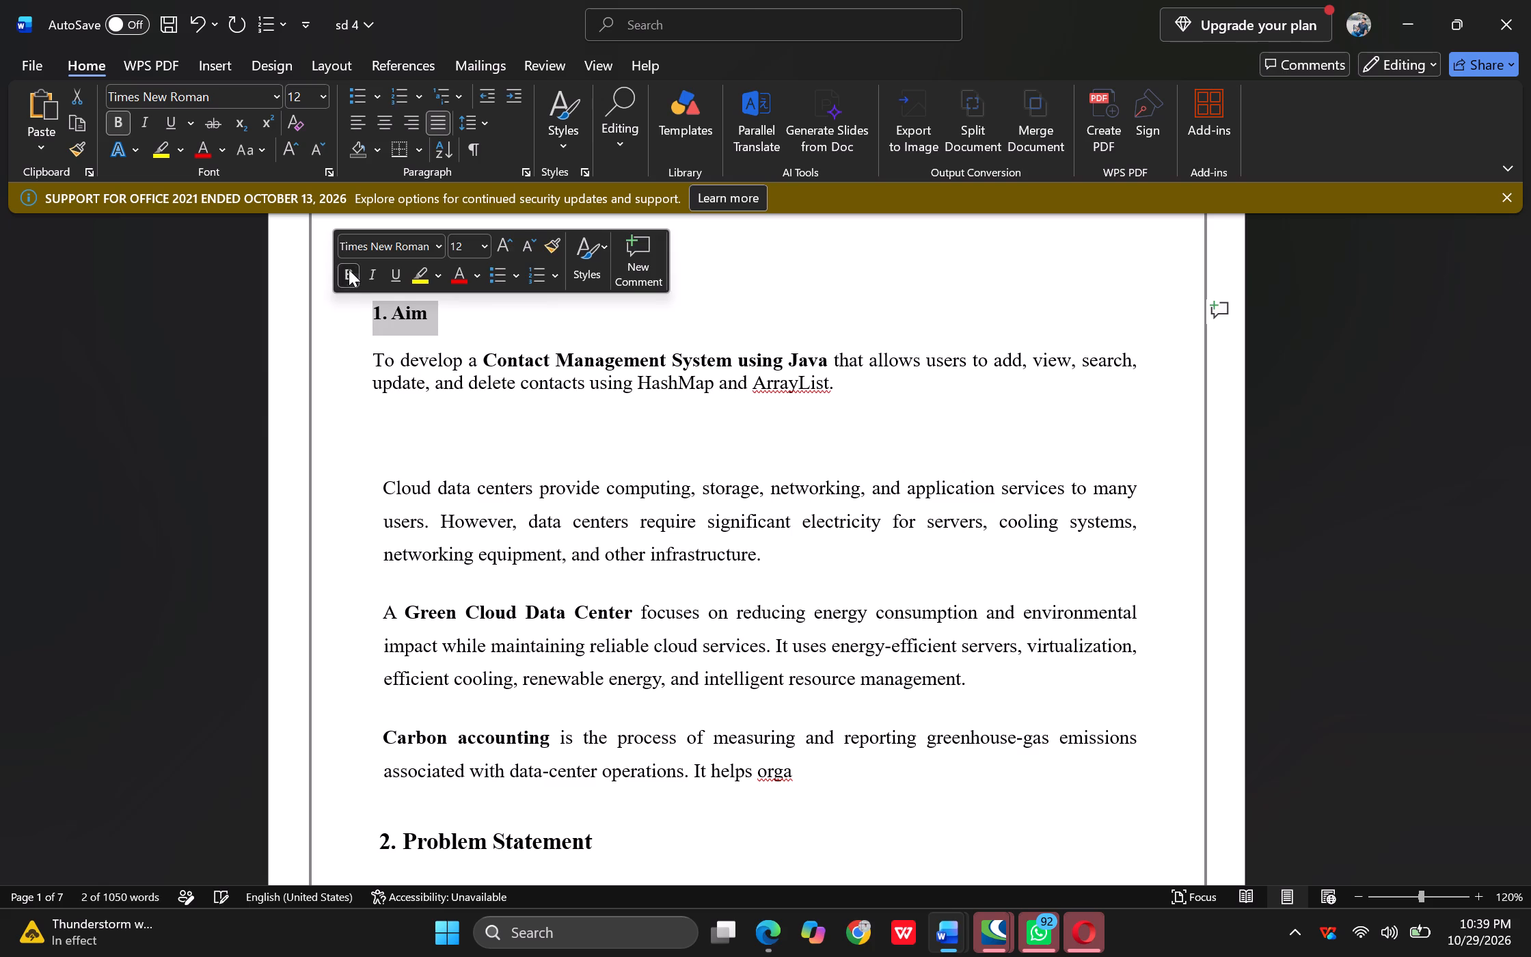
pyautogui.click(349, 269)
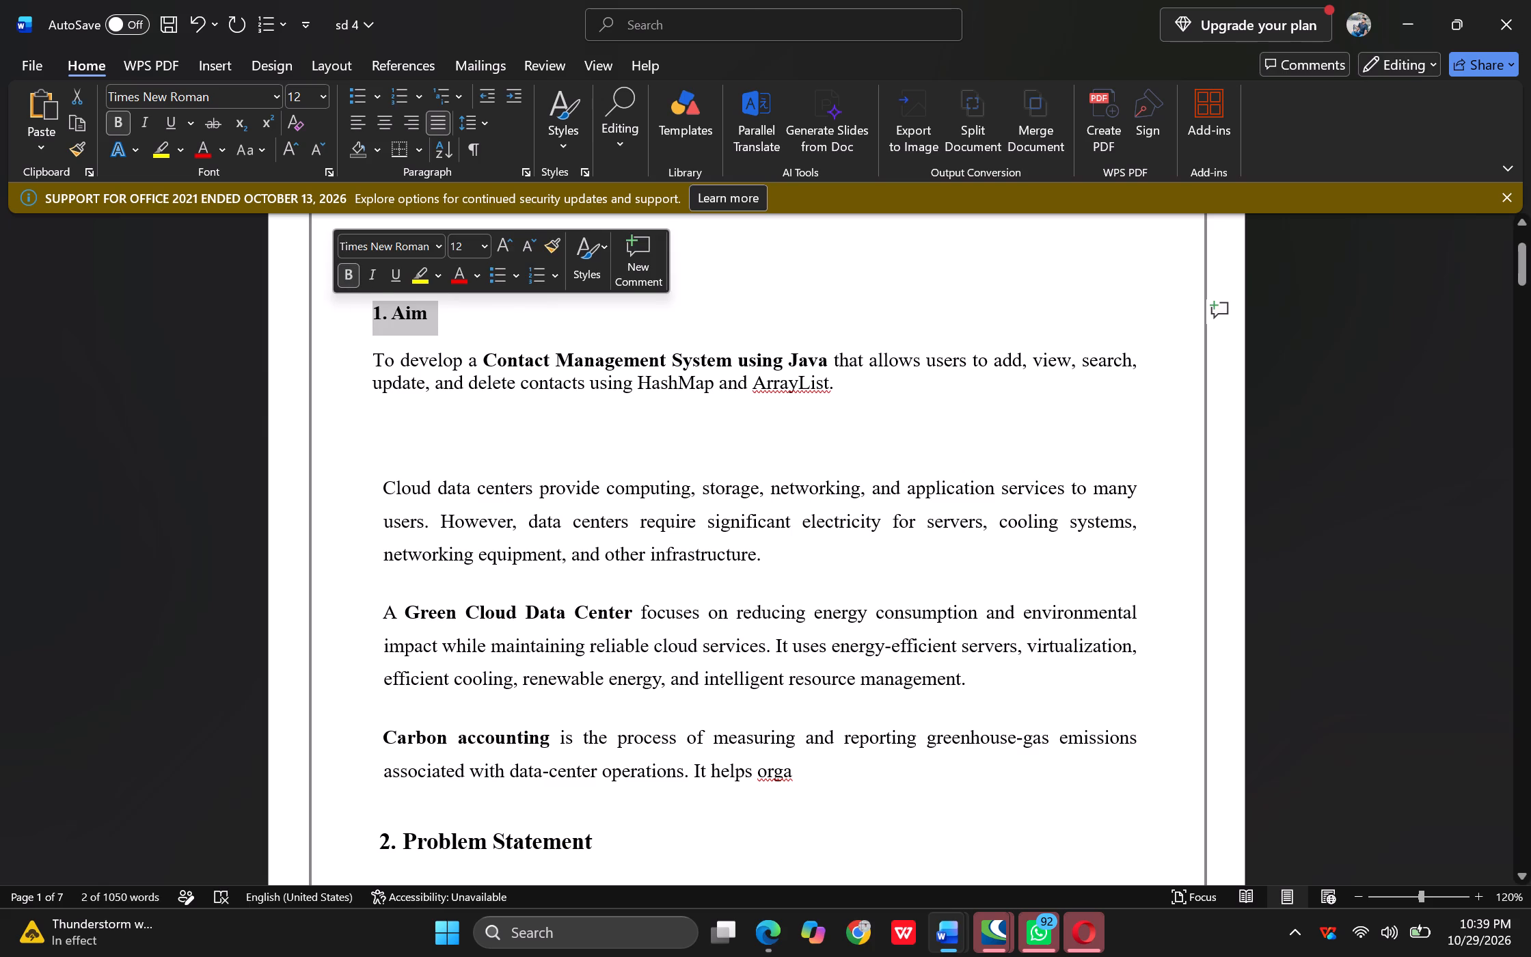
pyautogui.click(560, 340)
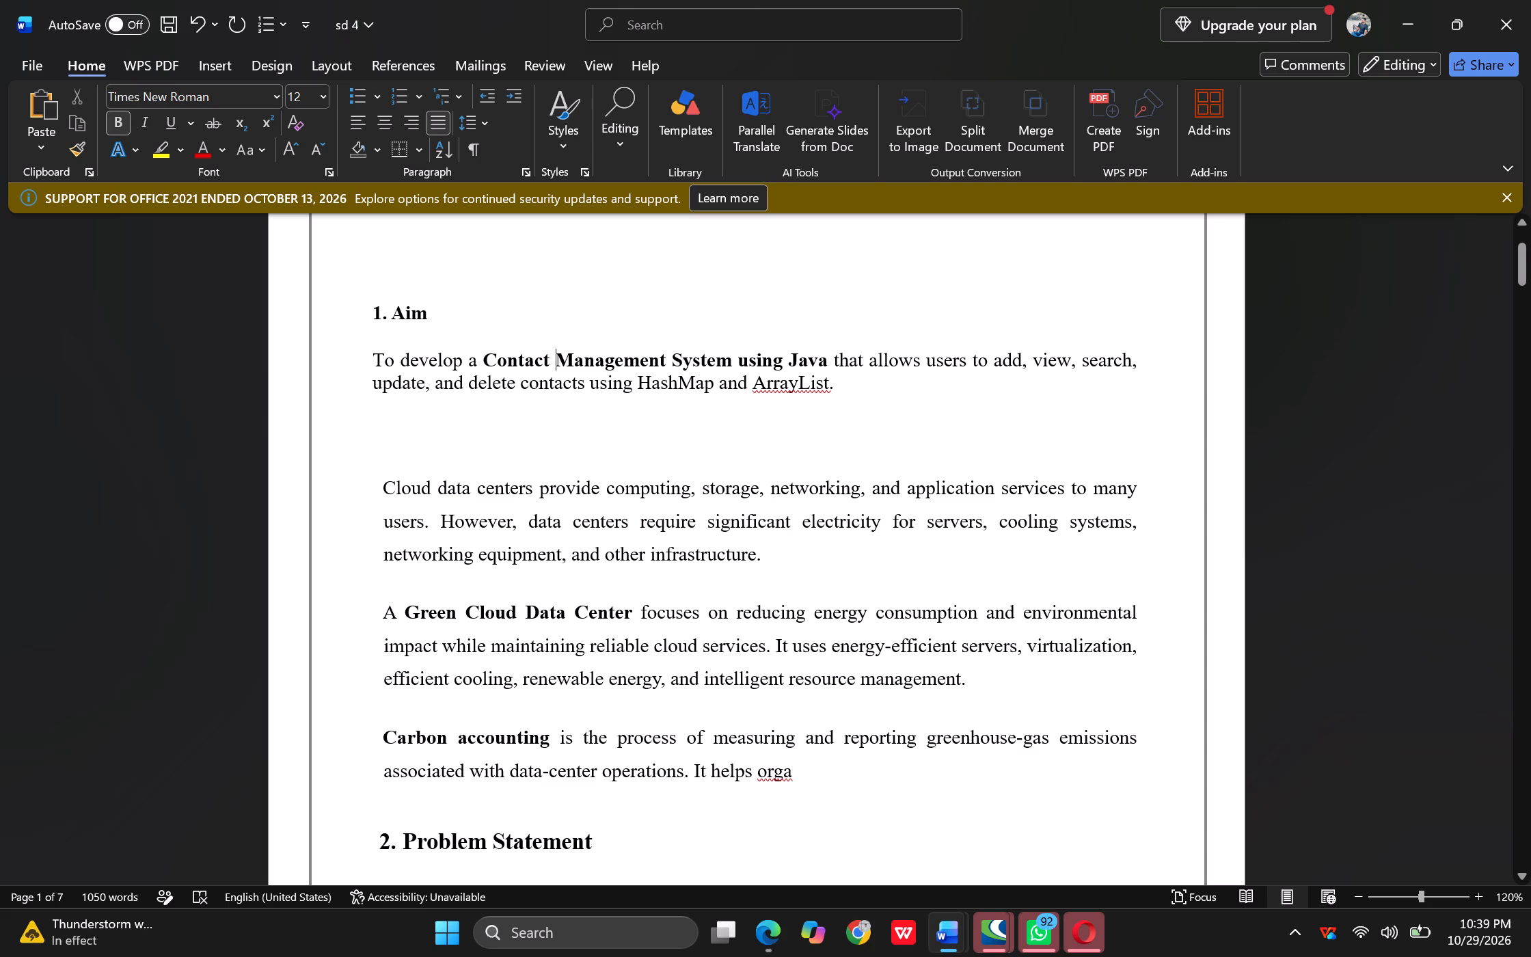
# Delete the old paragraph beginning "Cloud data centers provide computing" below the aim text.
pyautogui.moveTo(391, 485); pyautogui.dragTo(850, 585)
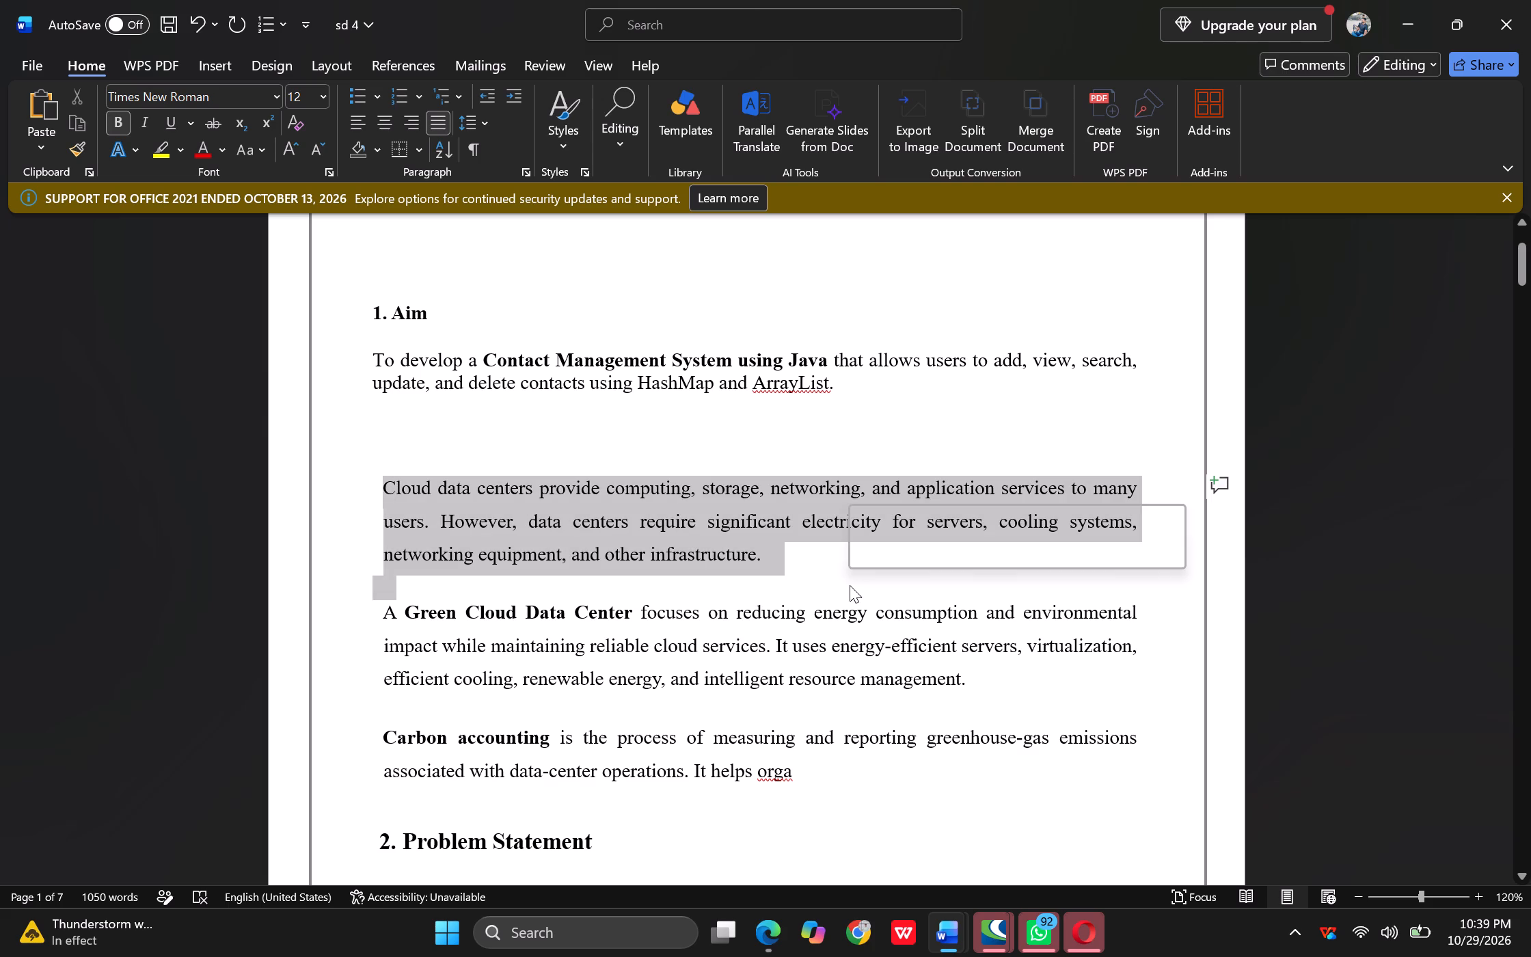
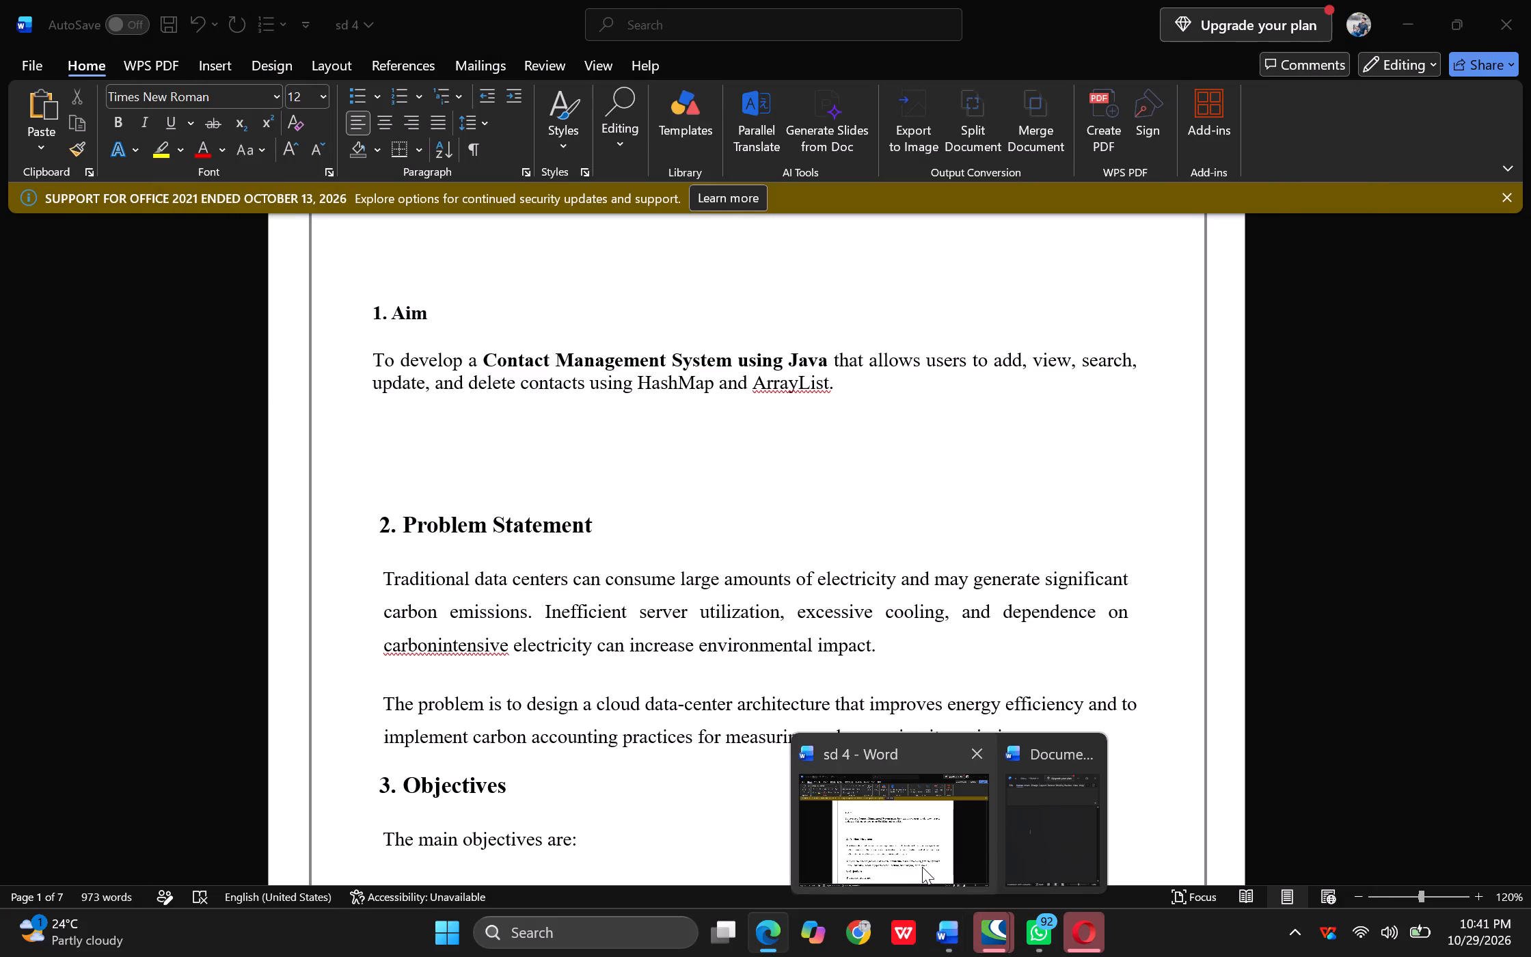
pyautogui.click(922, 855)
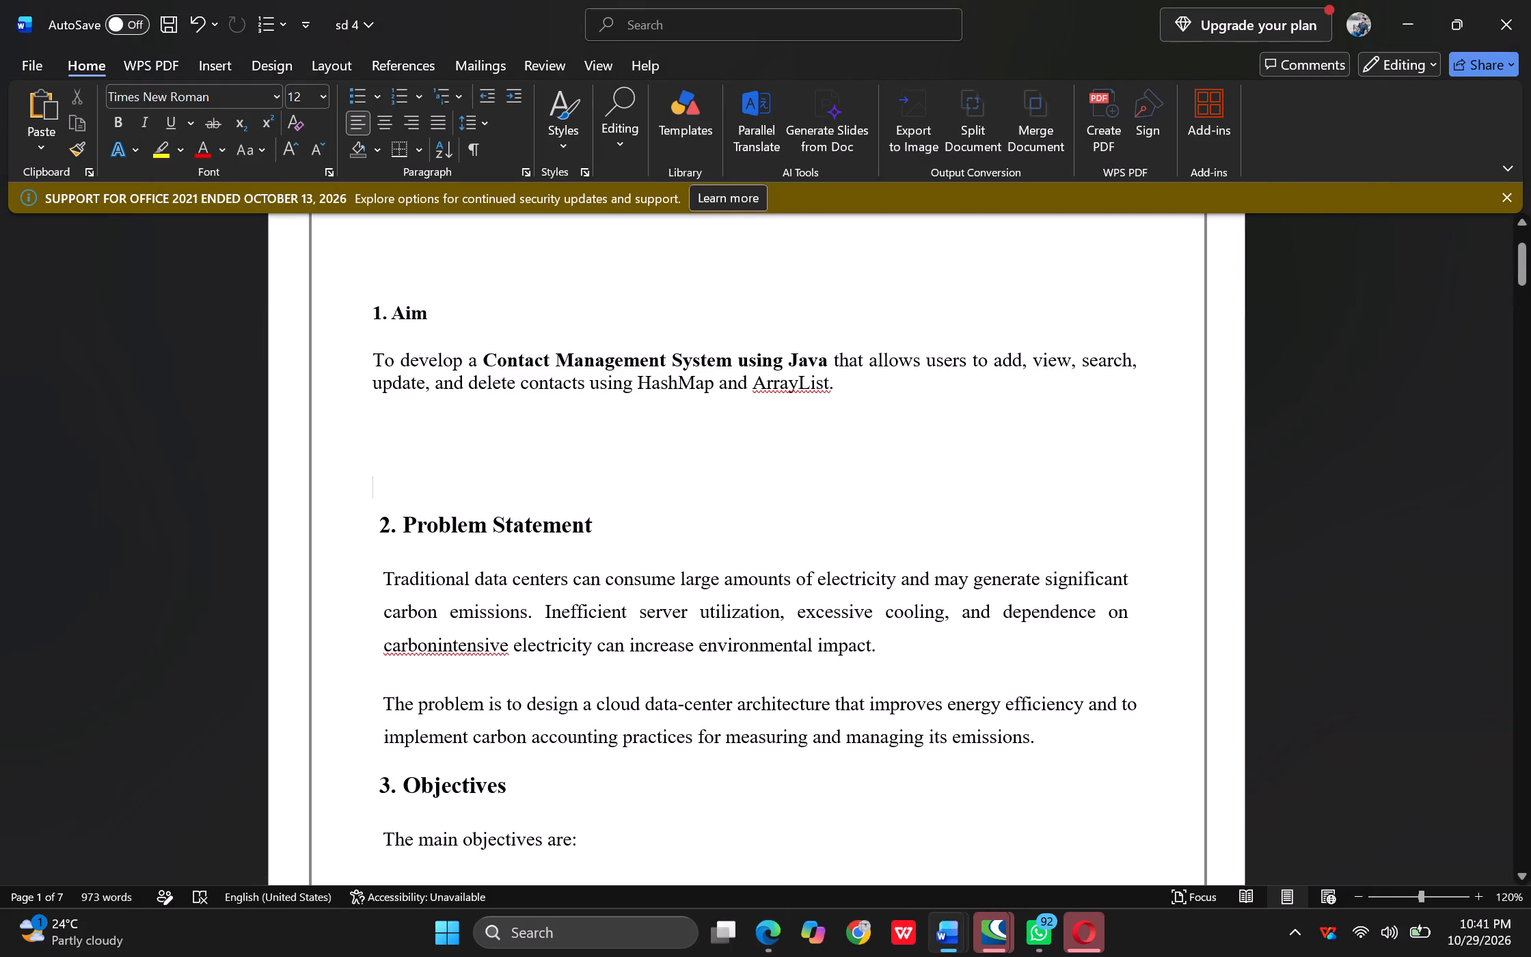
pyautogui.hotkey('ctrl', 'v')
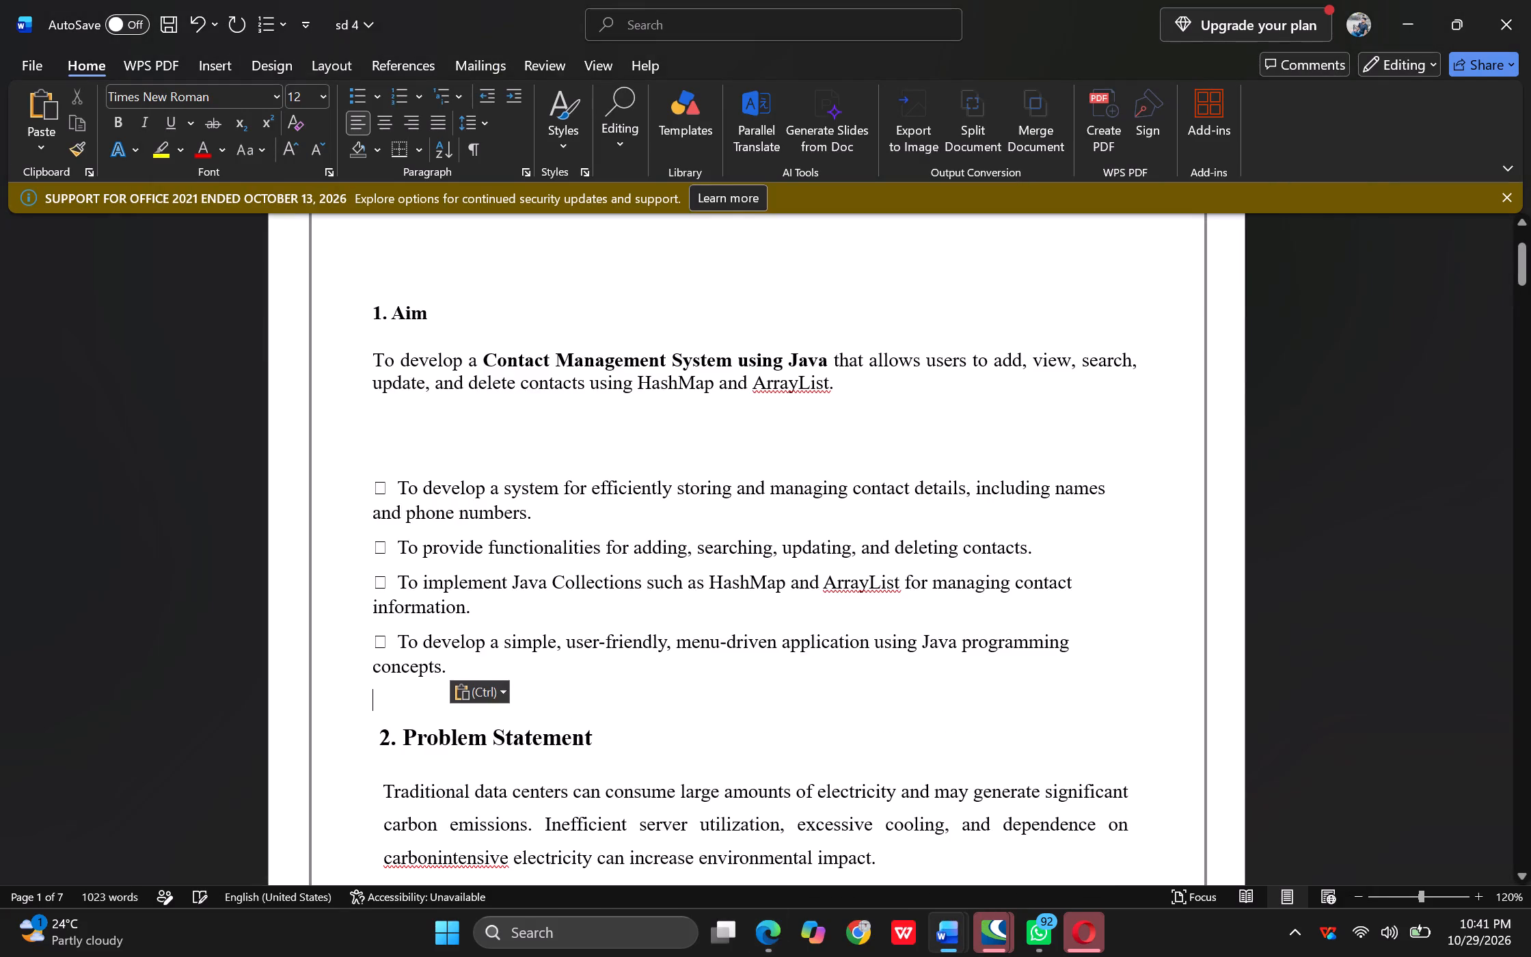
# Add the heading "2. Objectives" directly above the pasted objectives, removing its leading space and the extra blank line before it.
pyautogui.click(398, 455)
pyautogui.hotkey('shift', 'b')
pyautogui.hotkey('shift', 'BackSpace')
pyautogui.hotkey('shift', 'o')
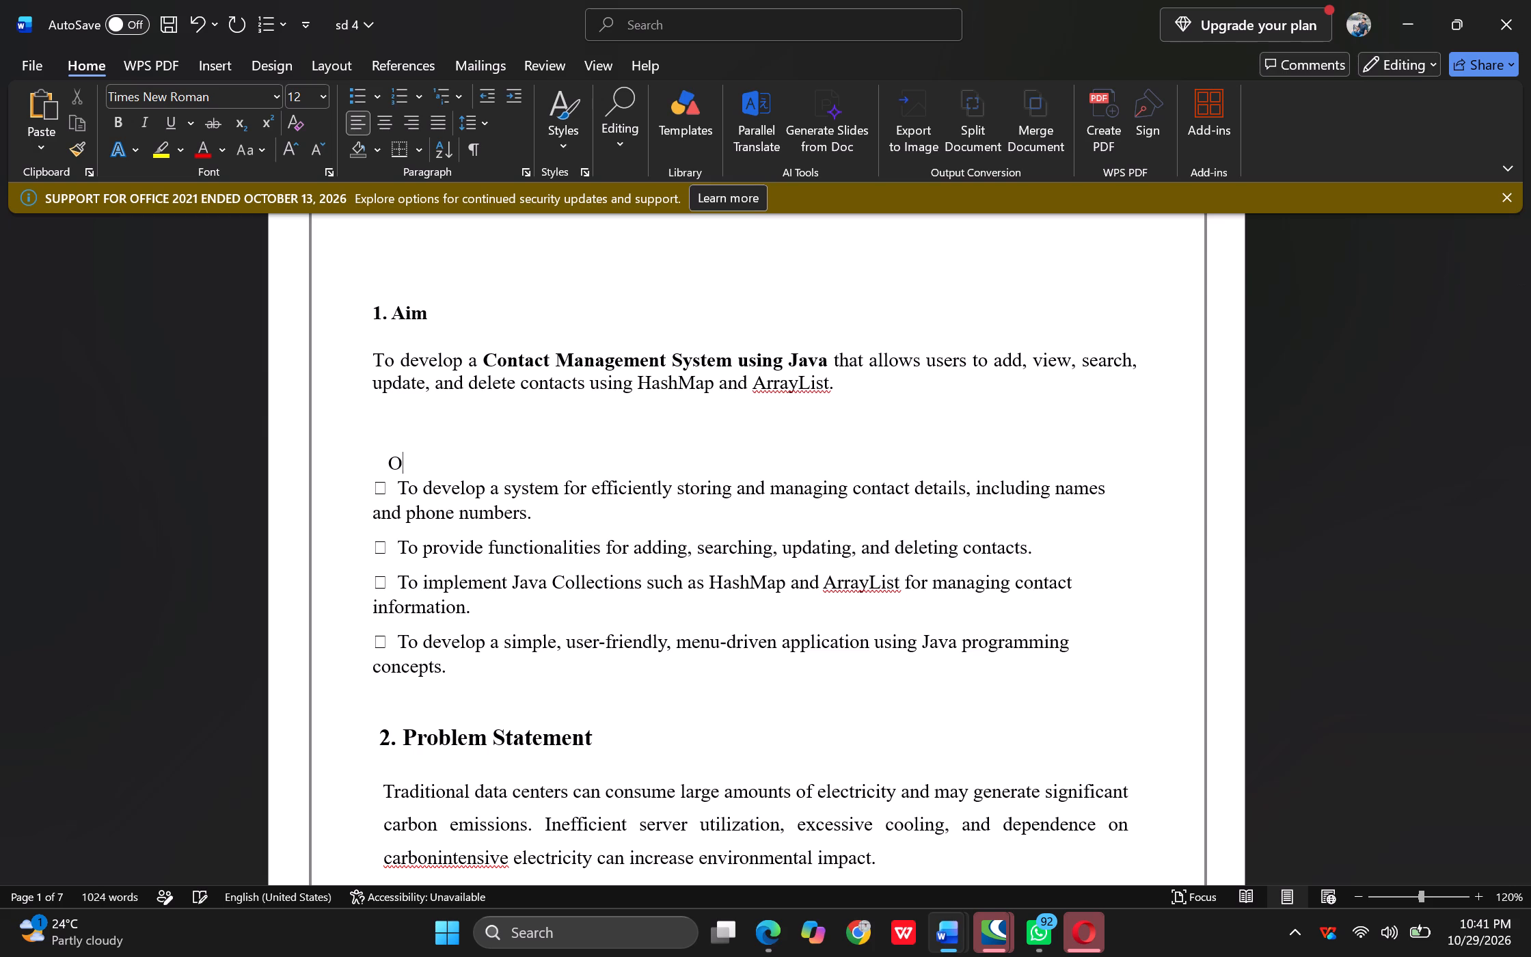
pyautogui.write('bjectives')
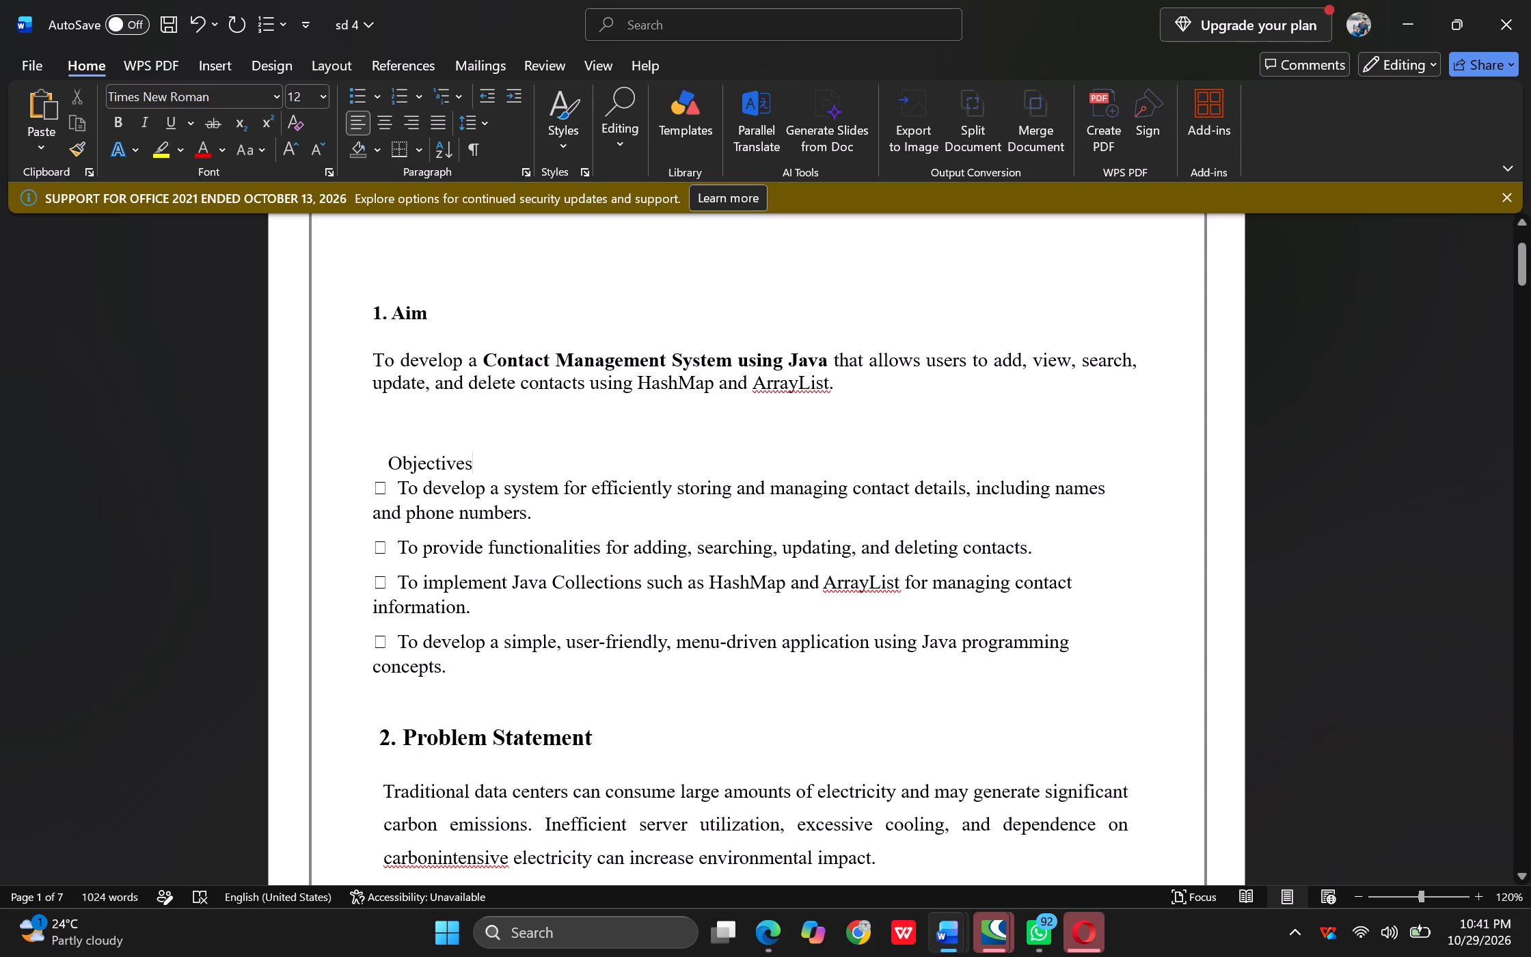
pyautogui.click(385, 460)
pyautogui.press('BackSpace')
pyautogui.press('BackSpace')
pyautogui.press('BackSpace')
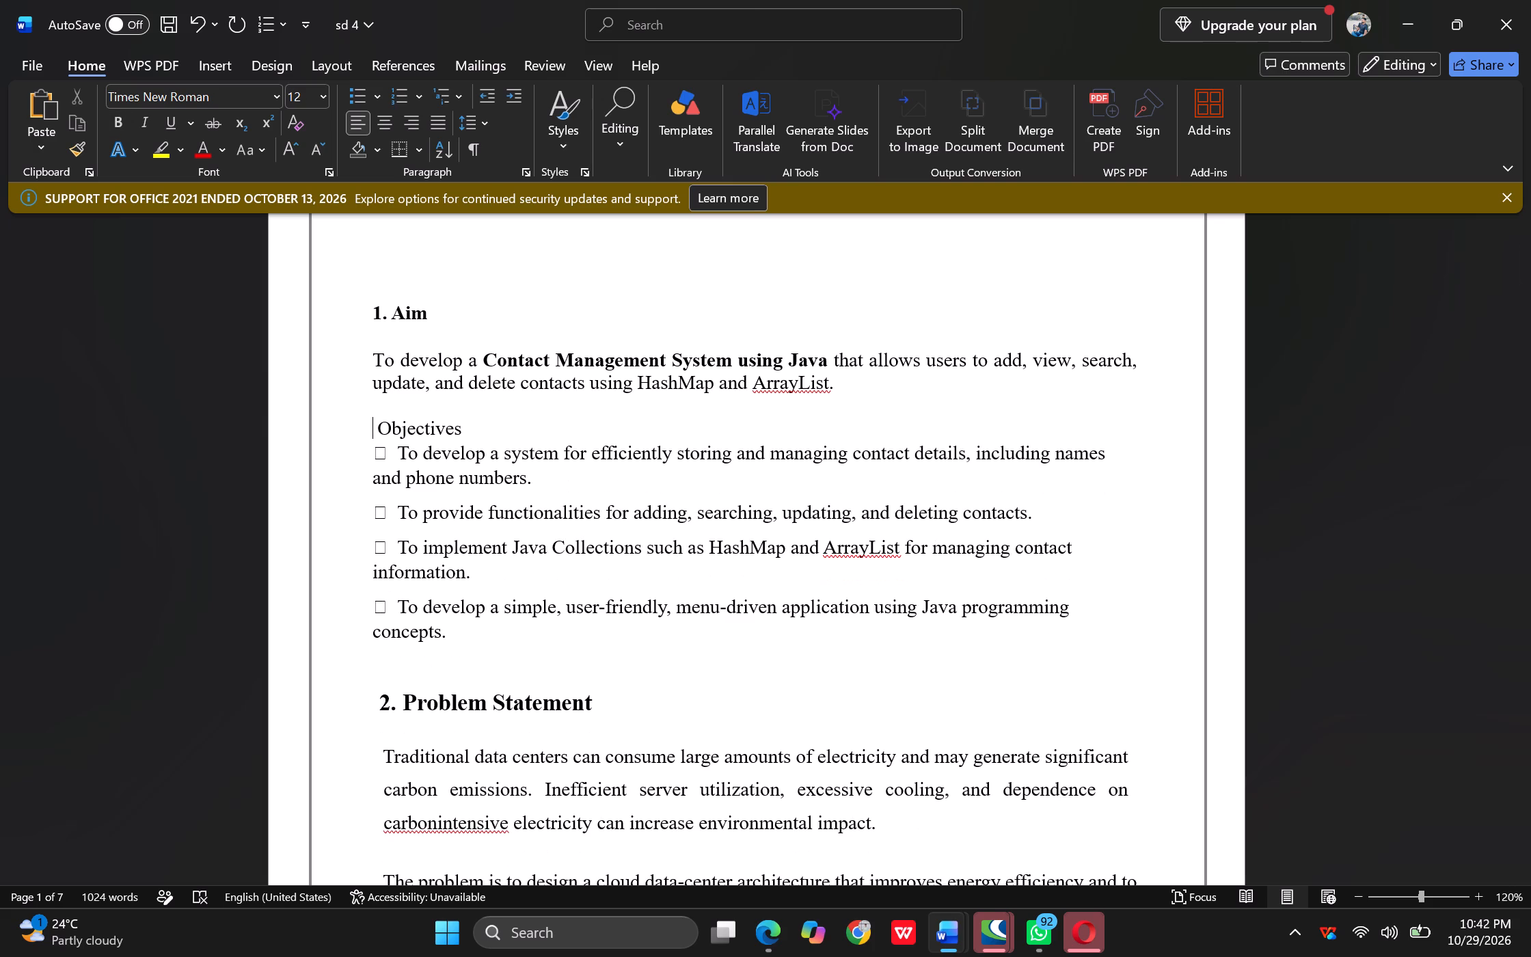
pyautogui.press('2')
pyautogui.press('.')
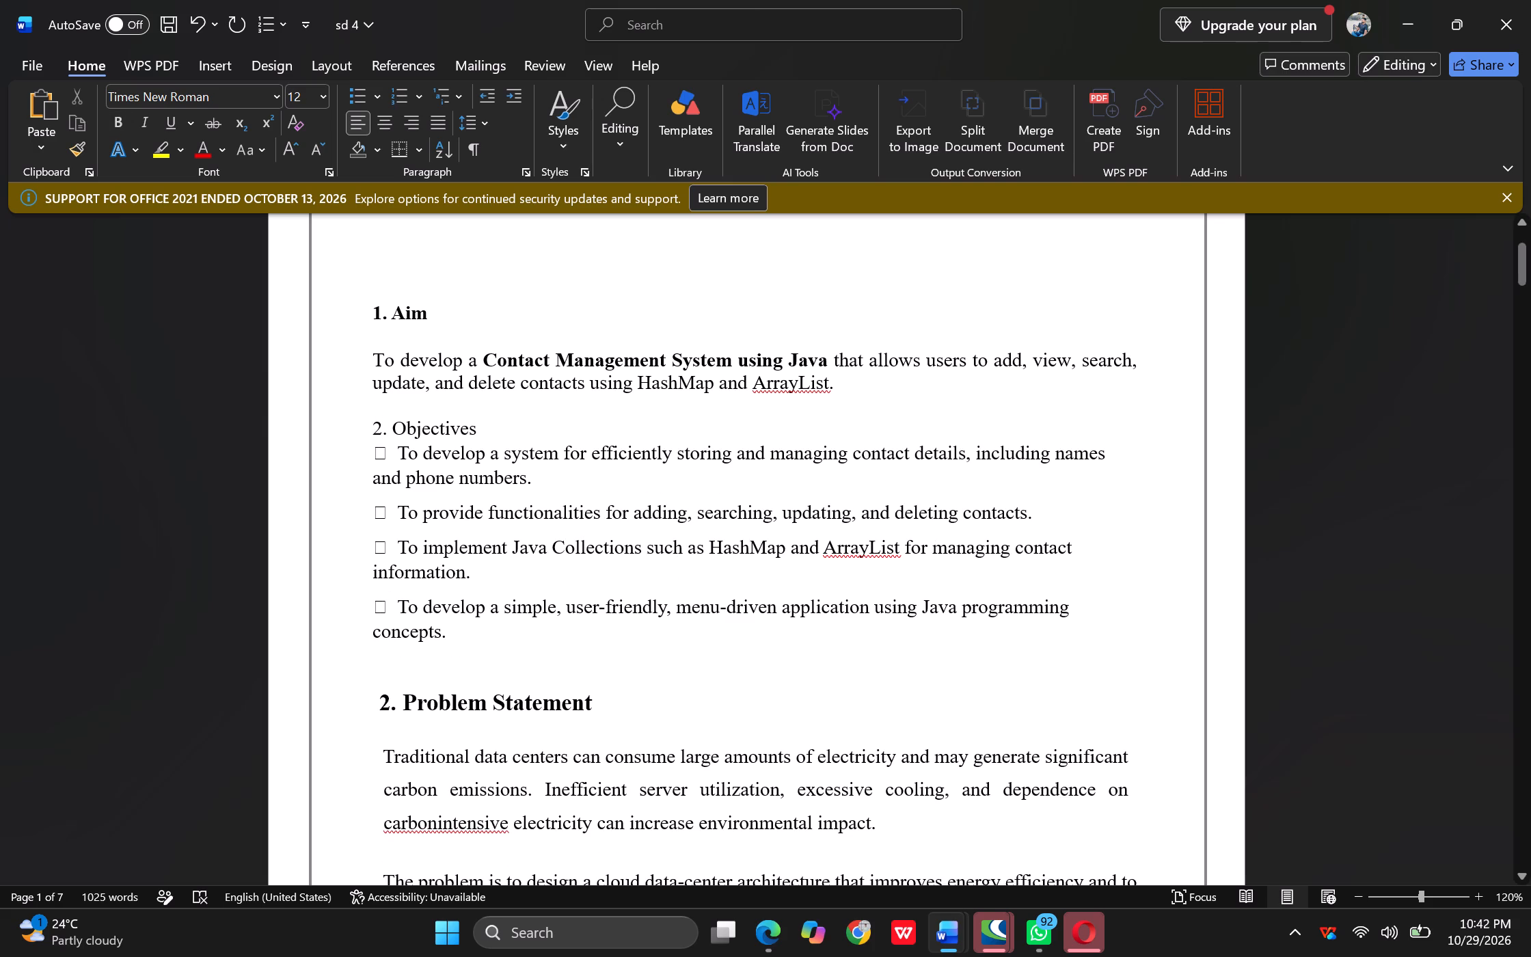
# Make the "2. Objectives" heading bold.
pyautogui.moveTo(373, 423); pyautogui.dragTo(479, 414)
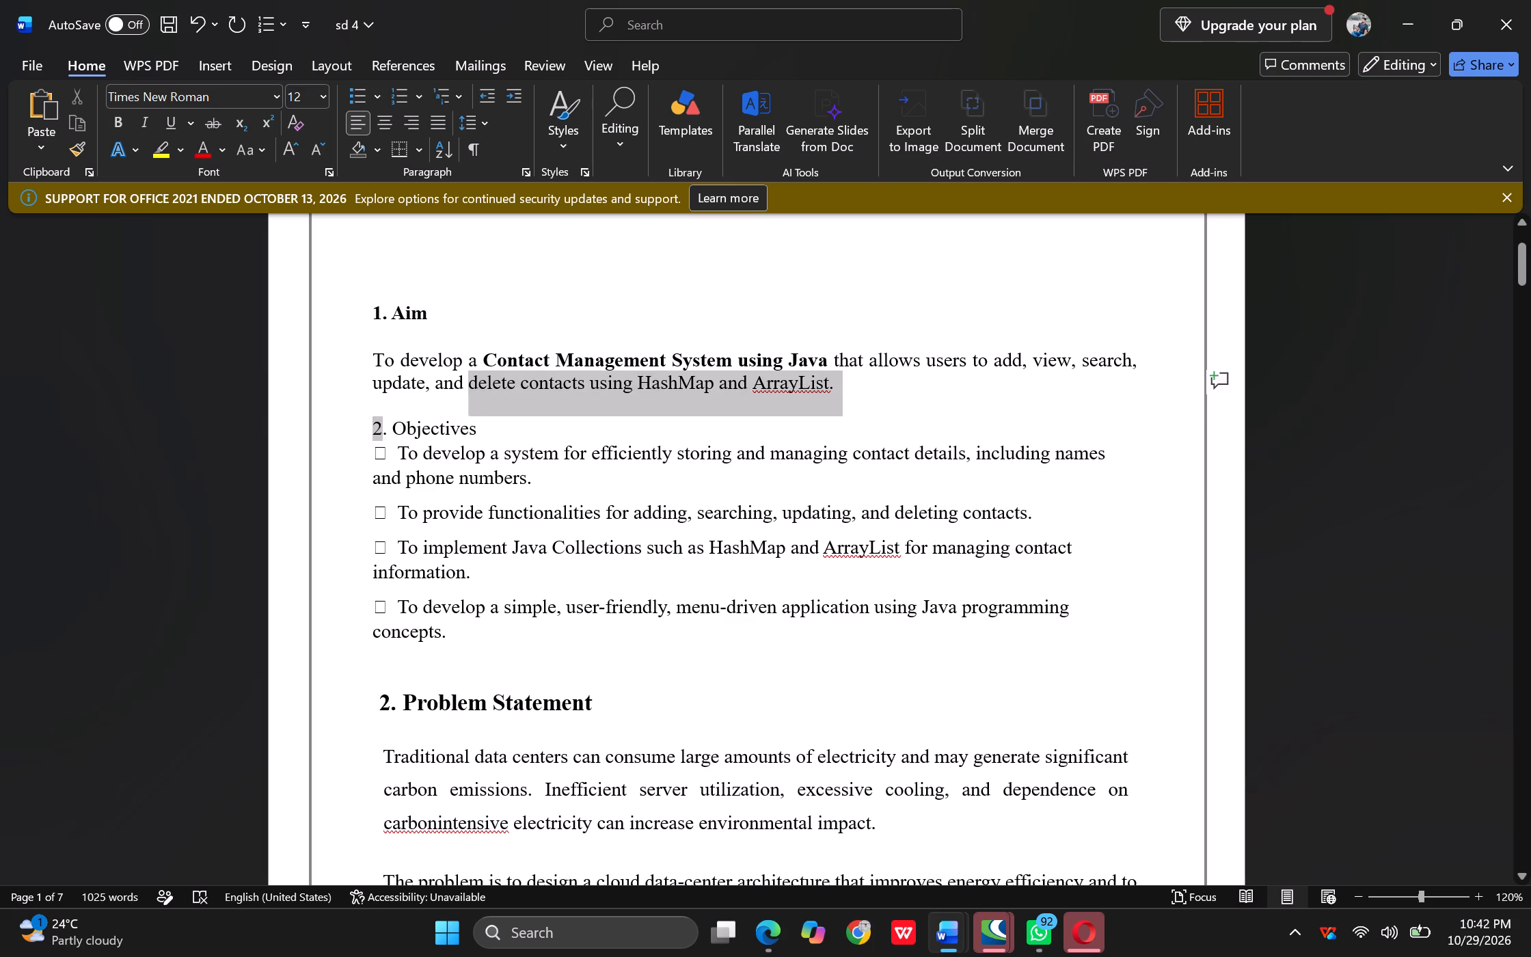
pyautogui.moveTo(479, 414); pyautogui.dragTo(480, 414)
pyautogui.moveTo(476, 433); pyautogui.dragTo(376, 429)
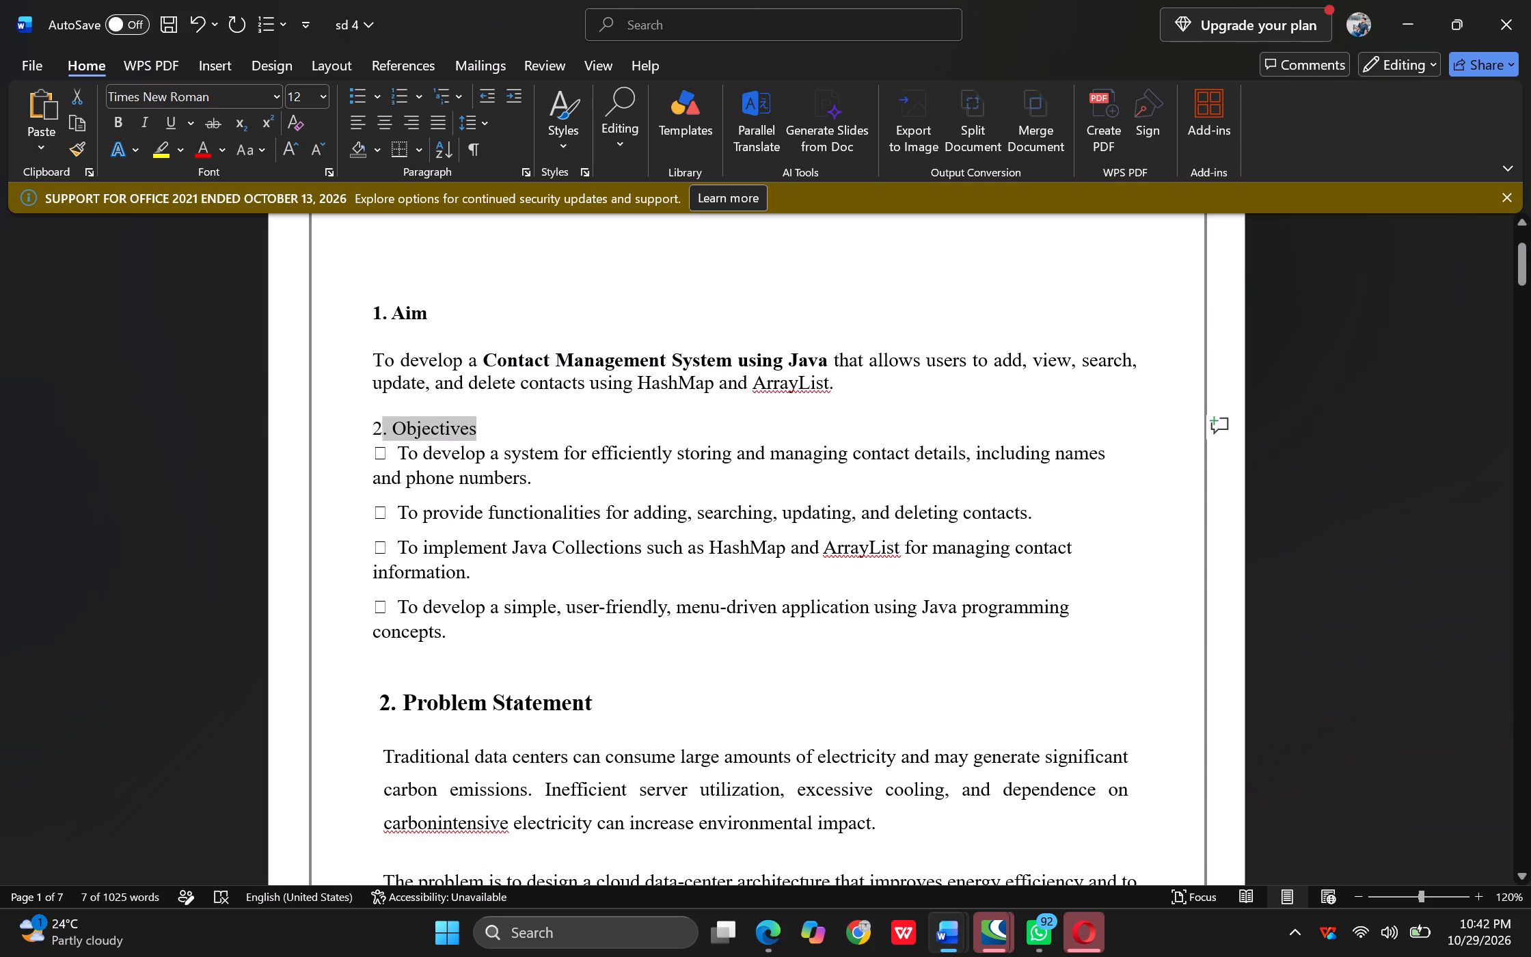
pyautogui.moveTo(376, 429); pyautogui.dragTo(370, 431)
pyautogui.click(386, 396)
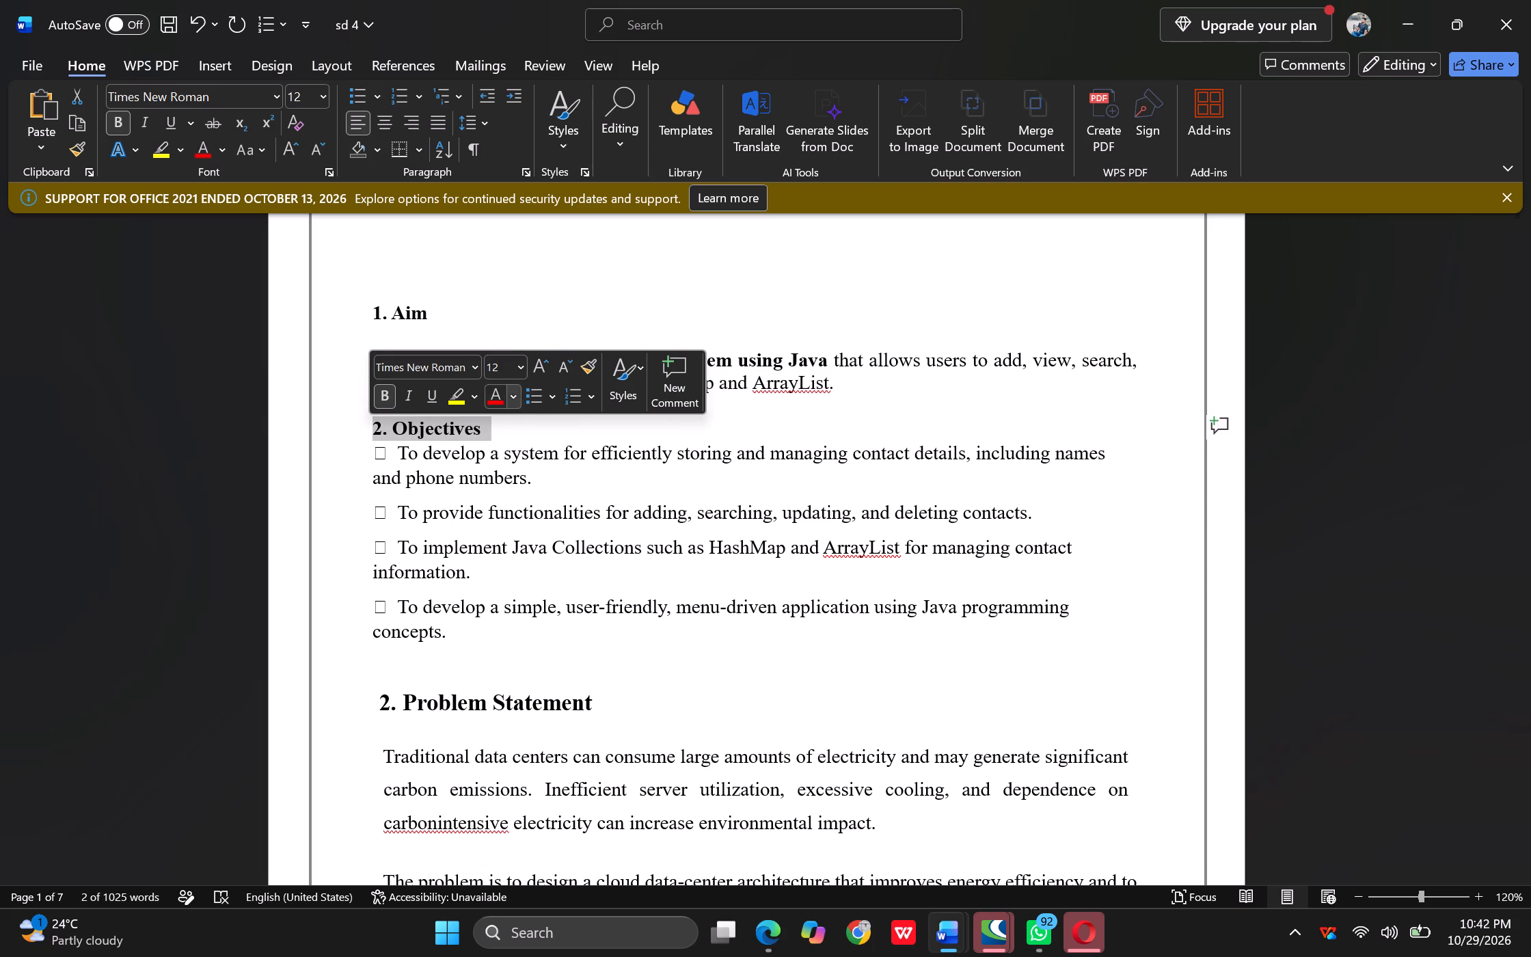
# Format the four pasted objectives as a bulleted list with solid round bullets.
pyautogui.click(394, 457)
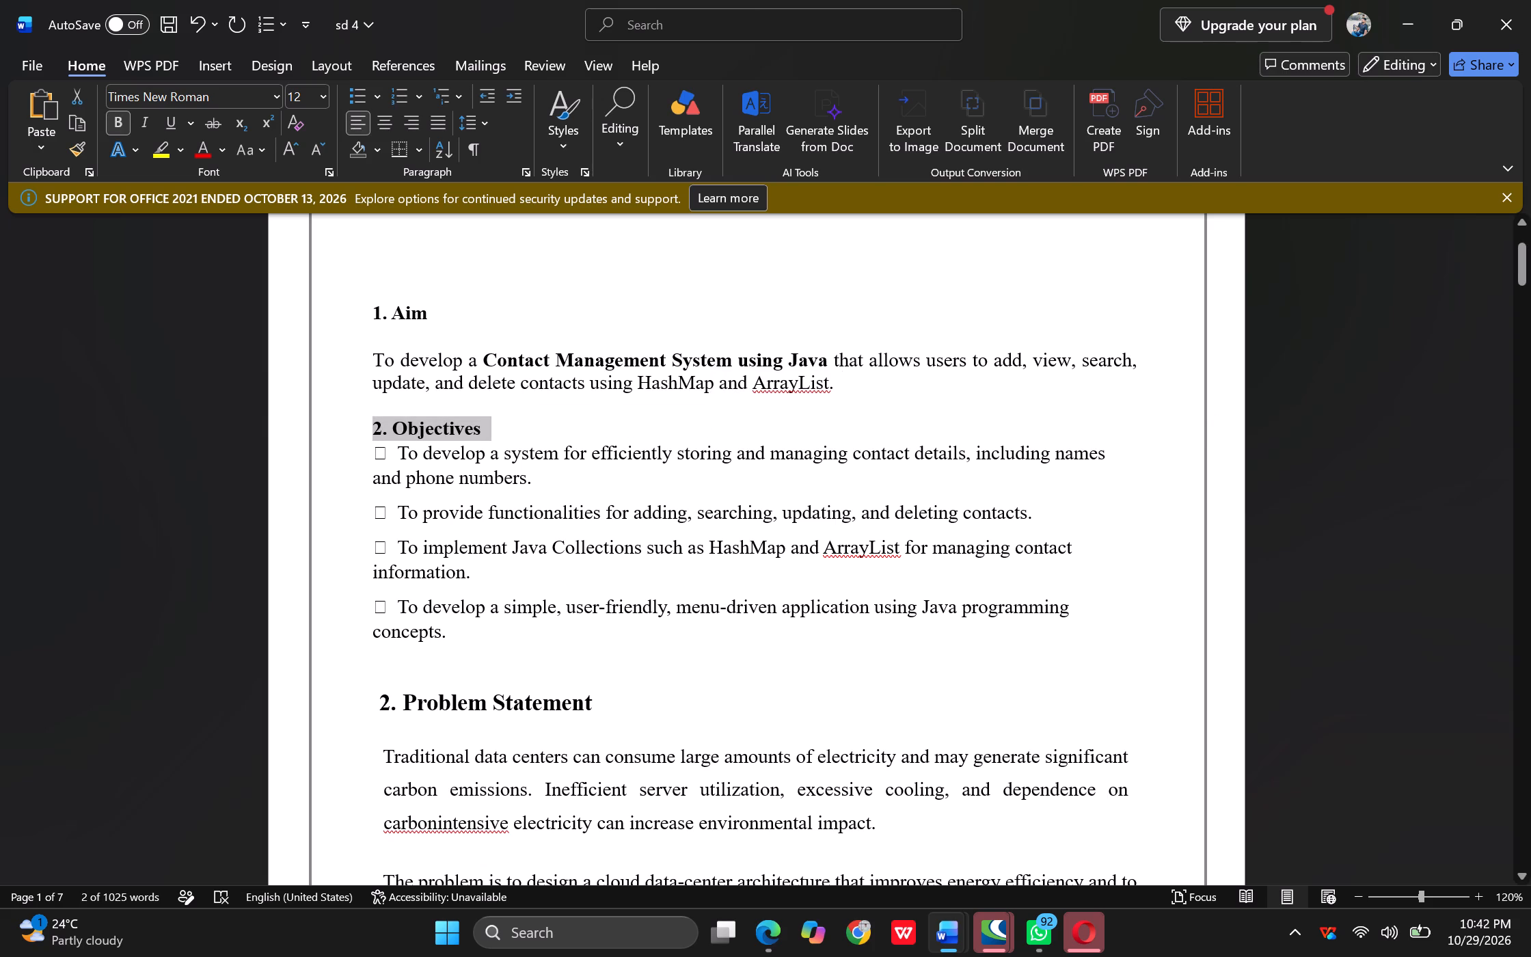
pyautogui.moveTo(394, 457); pyautogui.dragTo(510, 653)
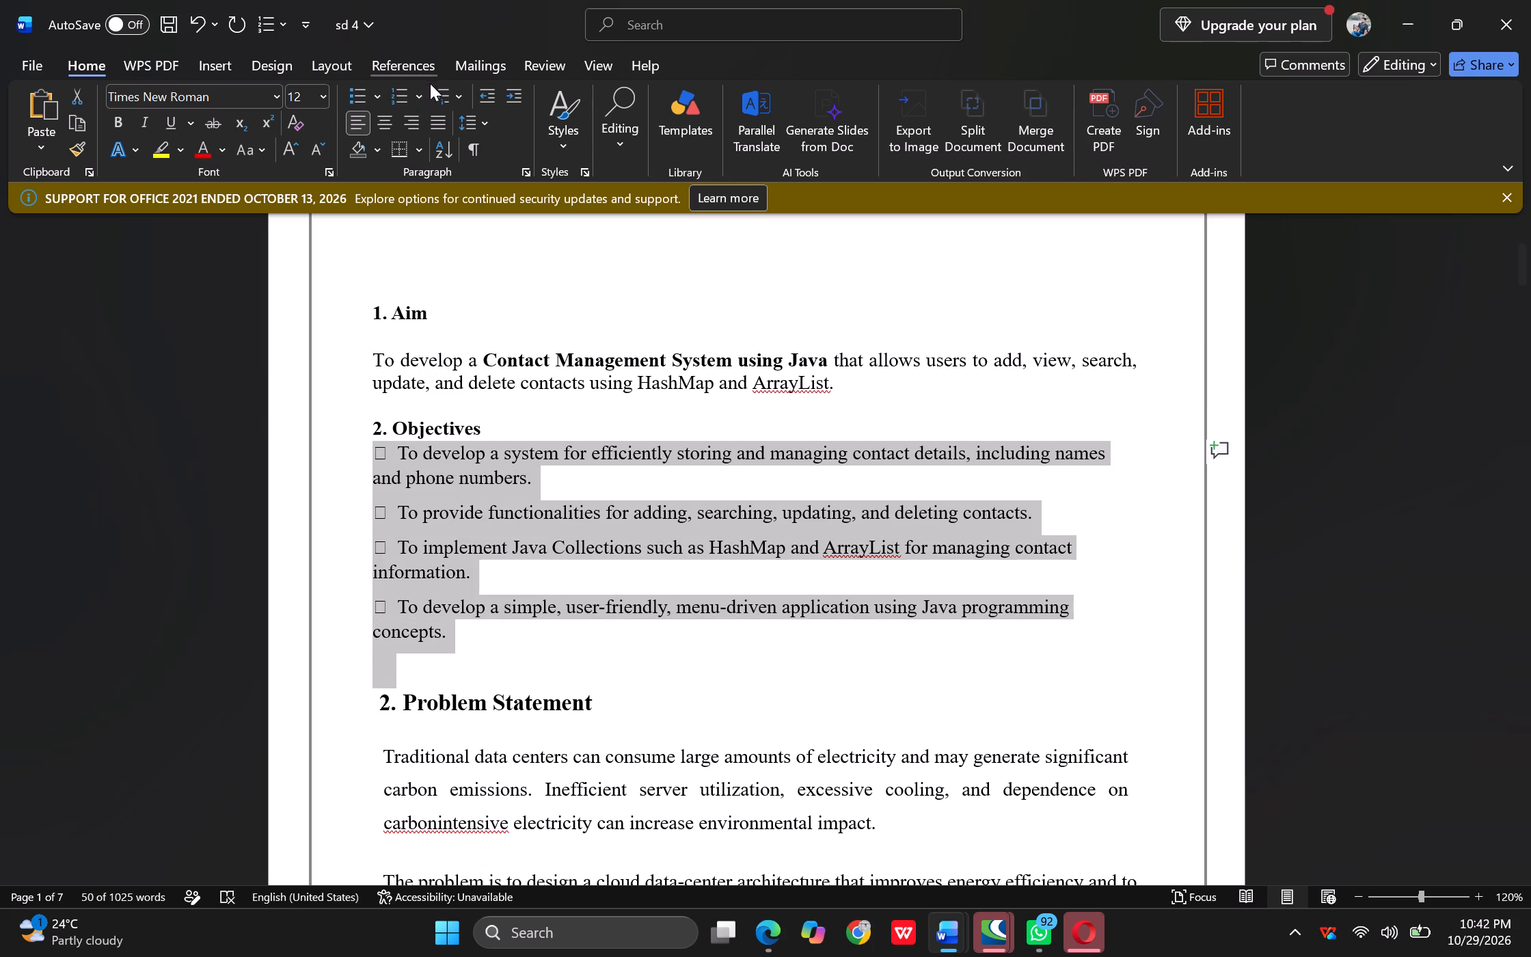
pyautogui.click(377, 97)
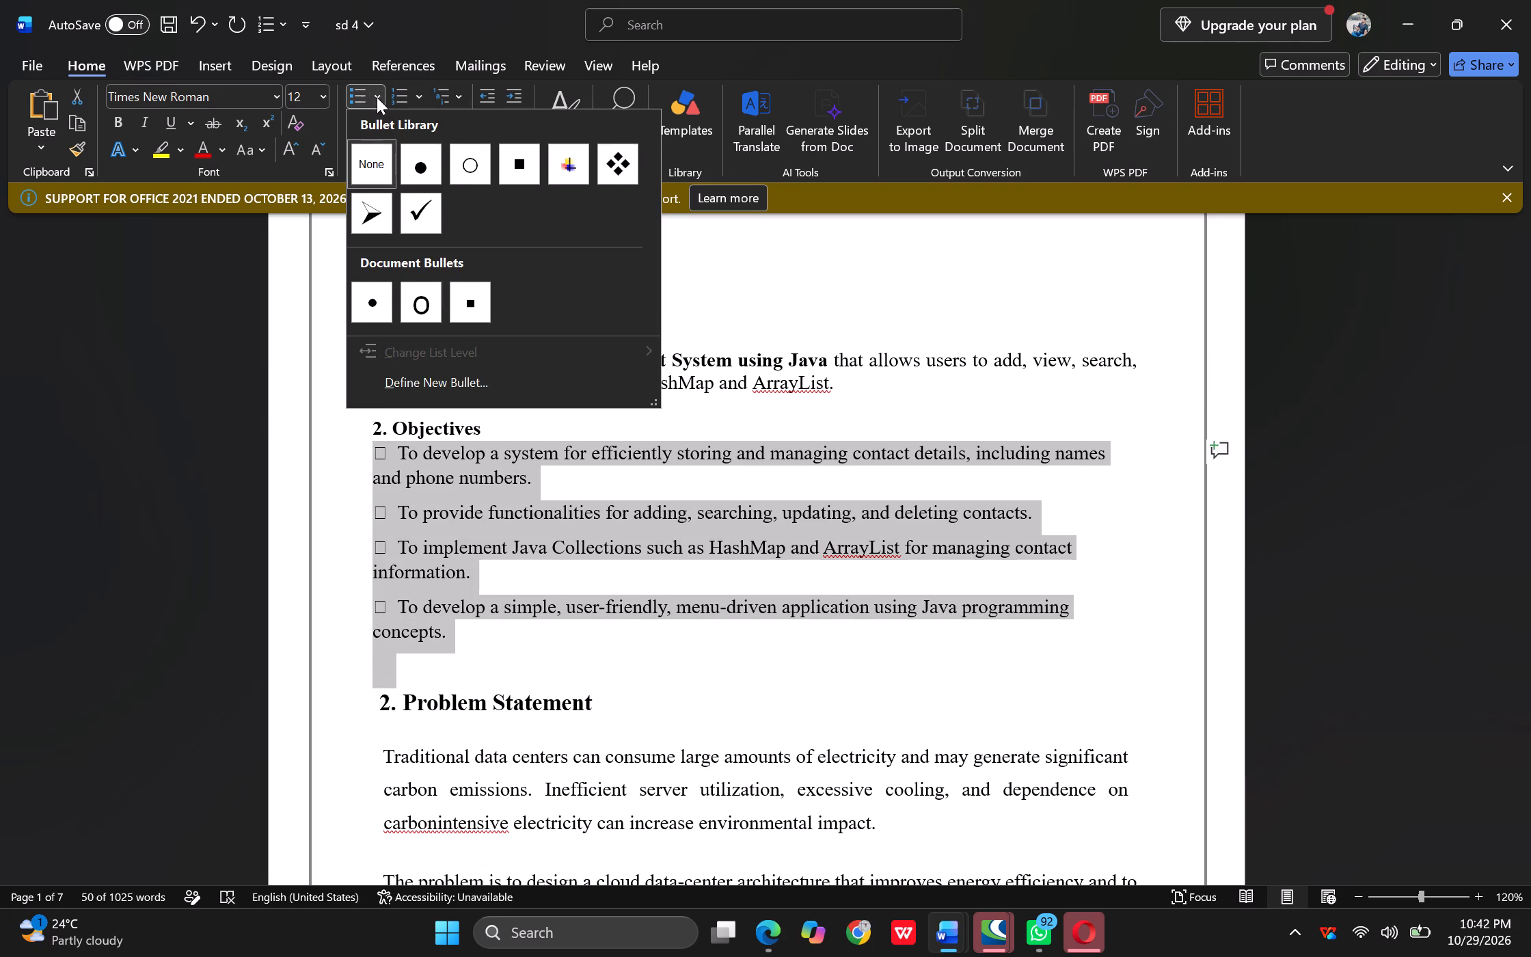
pyautogui.click(423, 156)
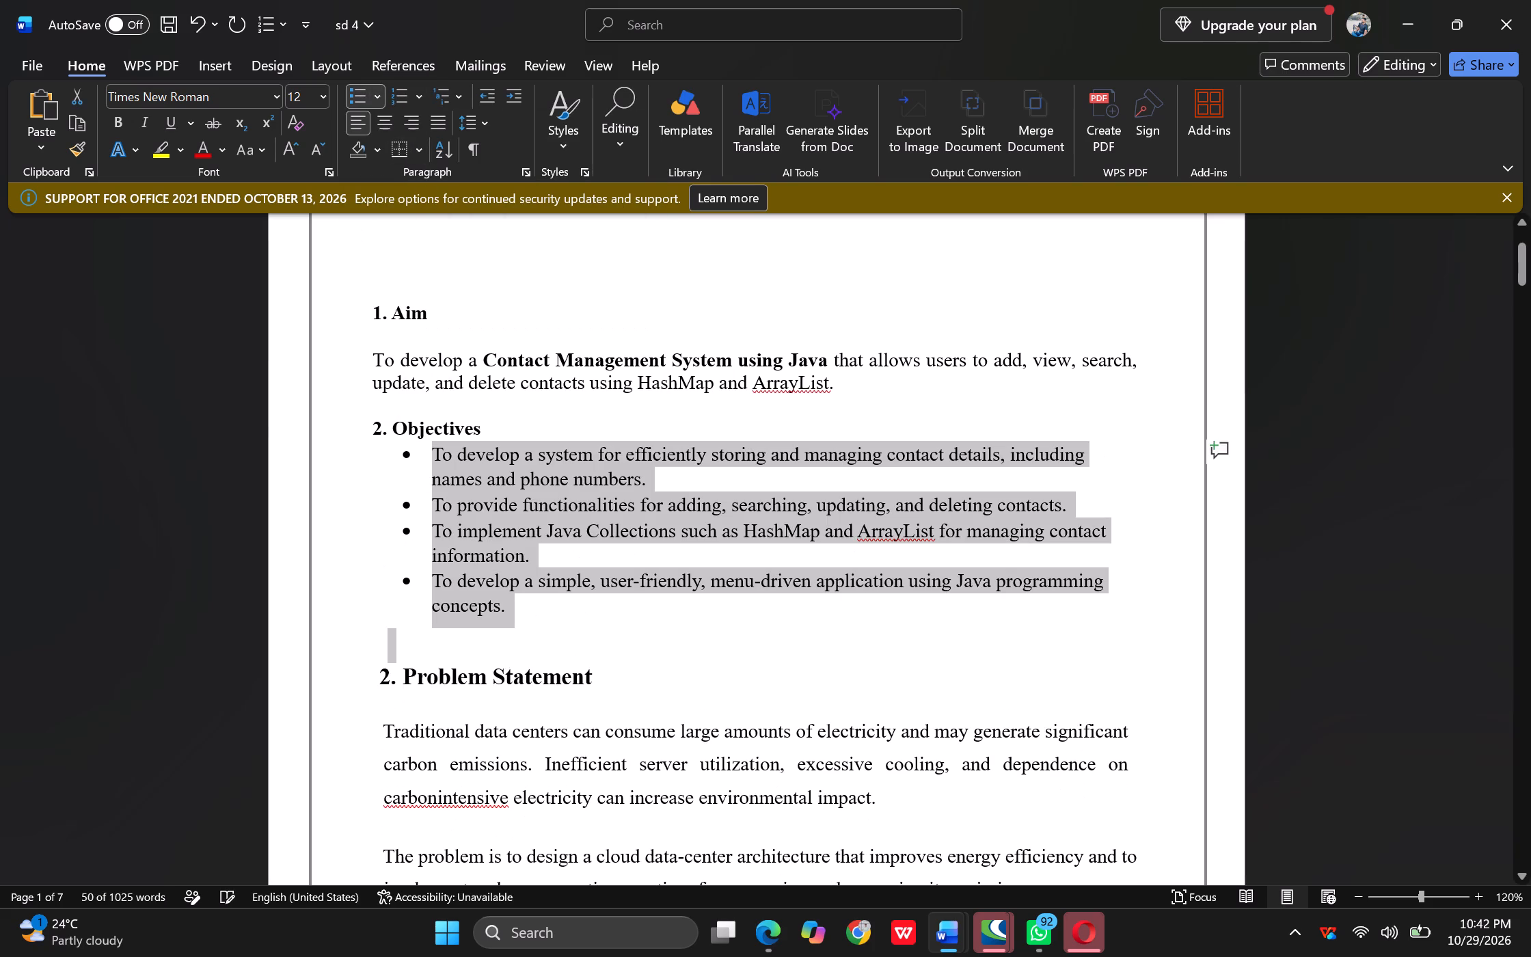
# Decrease the indent of the bulleted objectives so the bullets line up with the text margin.
pyautogui.tripleClick(487, 98)
pyautogui.doubleClick(487, 98)
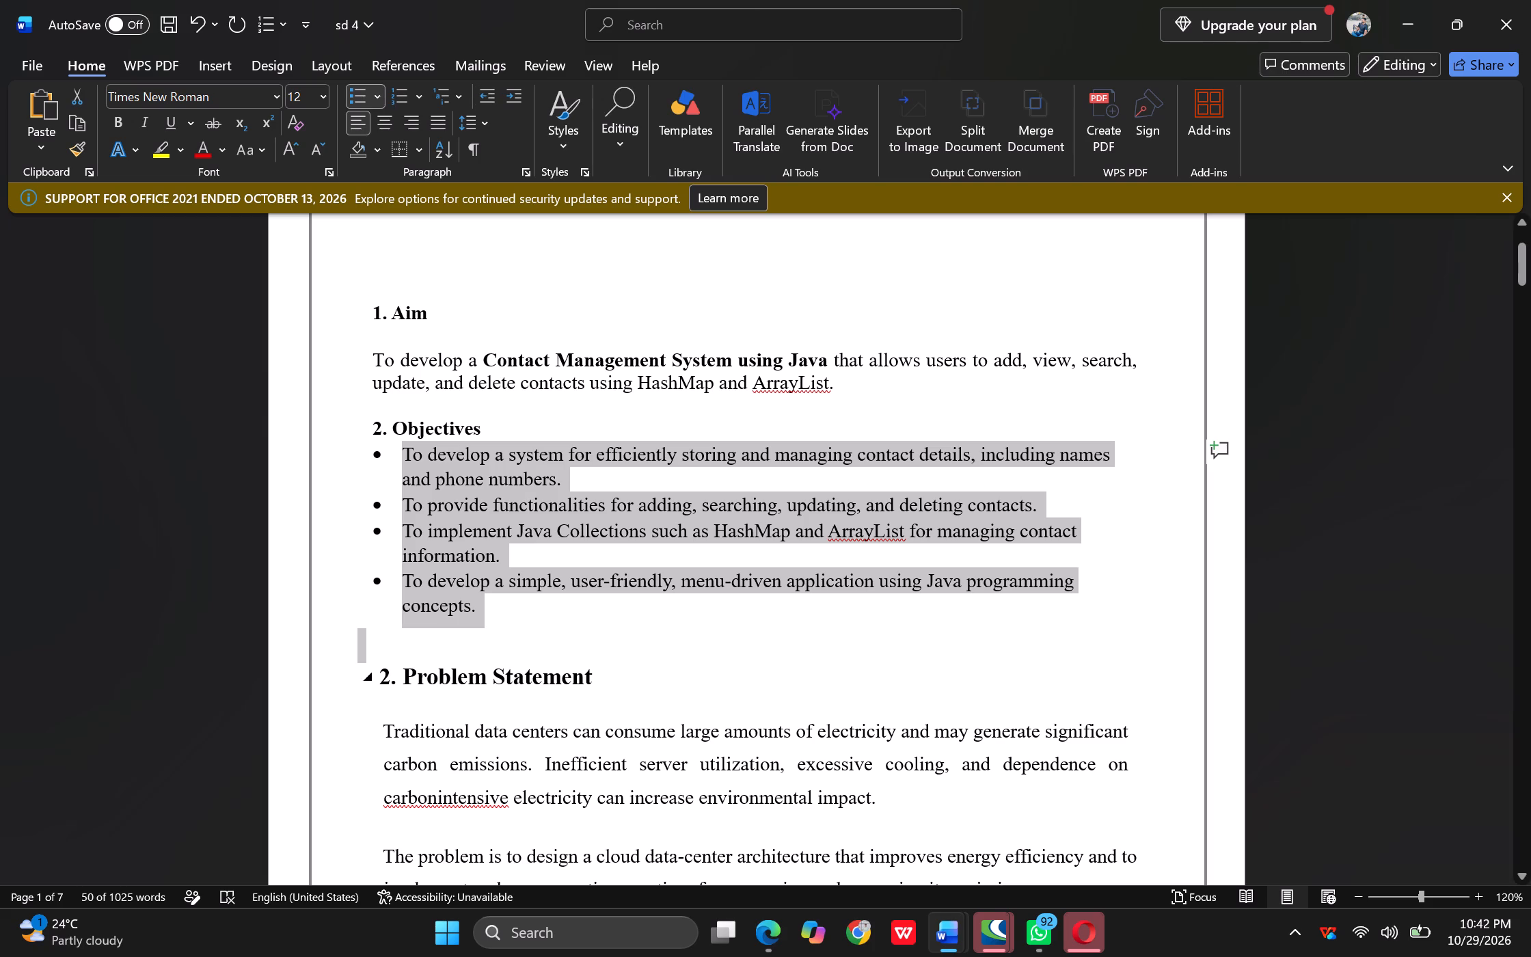
# Delete the old content from the "2. Problem Statement" heading through the numbered item "To support sustainable cloud computing.".
pyautogui.click(494, 647)
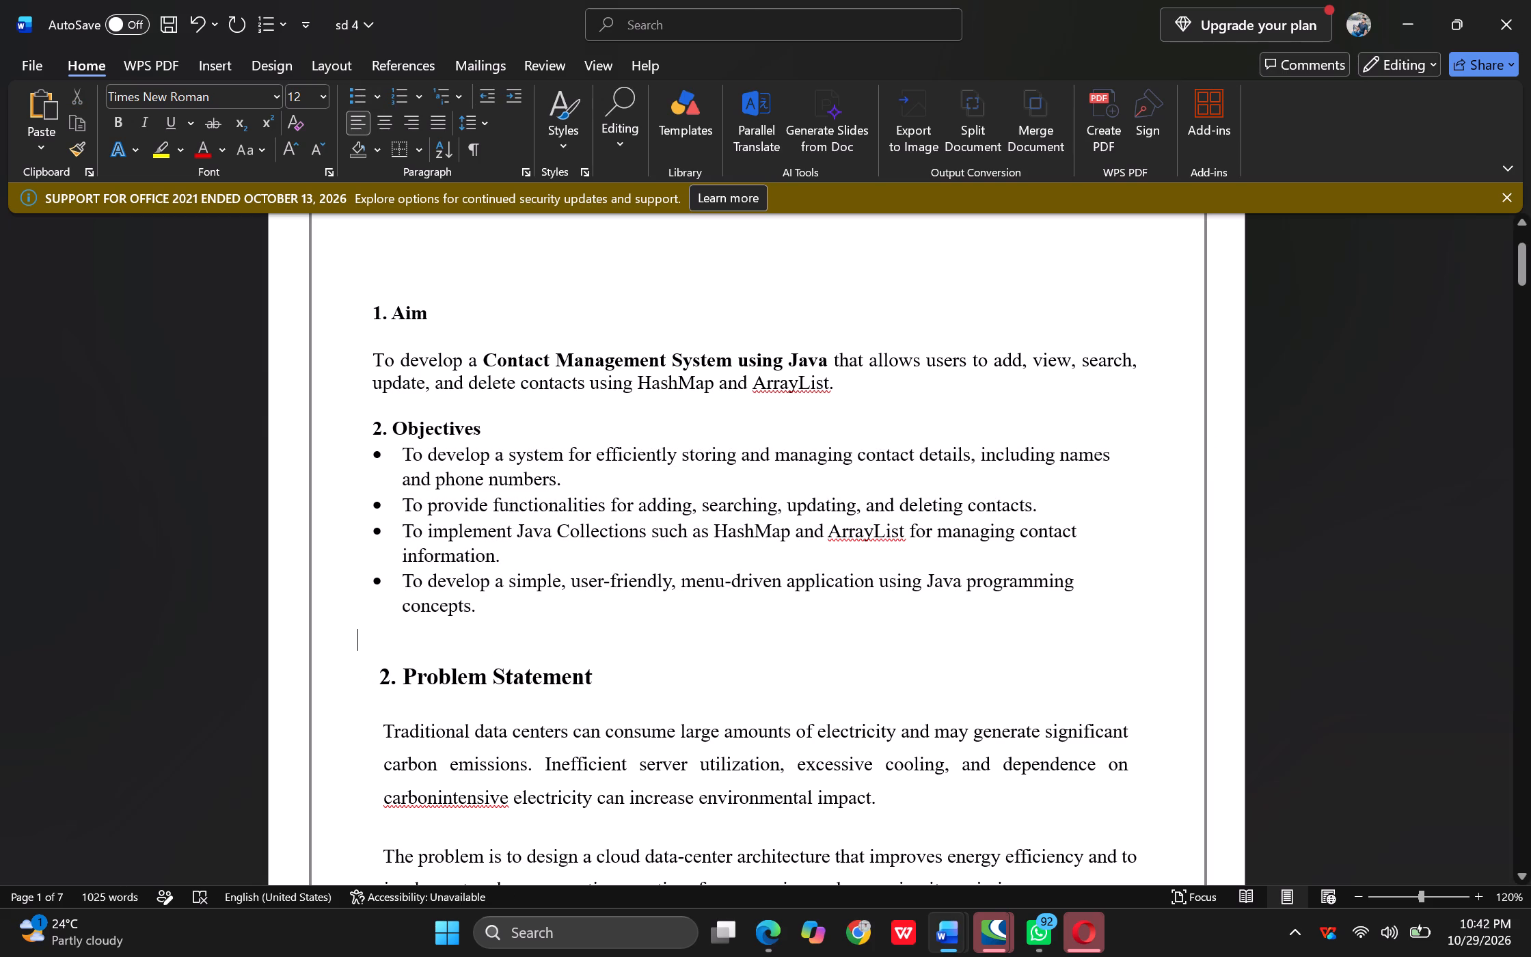
pyautogui.moveTo(381, 680); pyautogui.dragTo(704, 860)
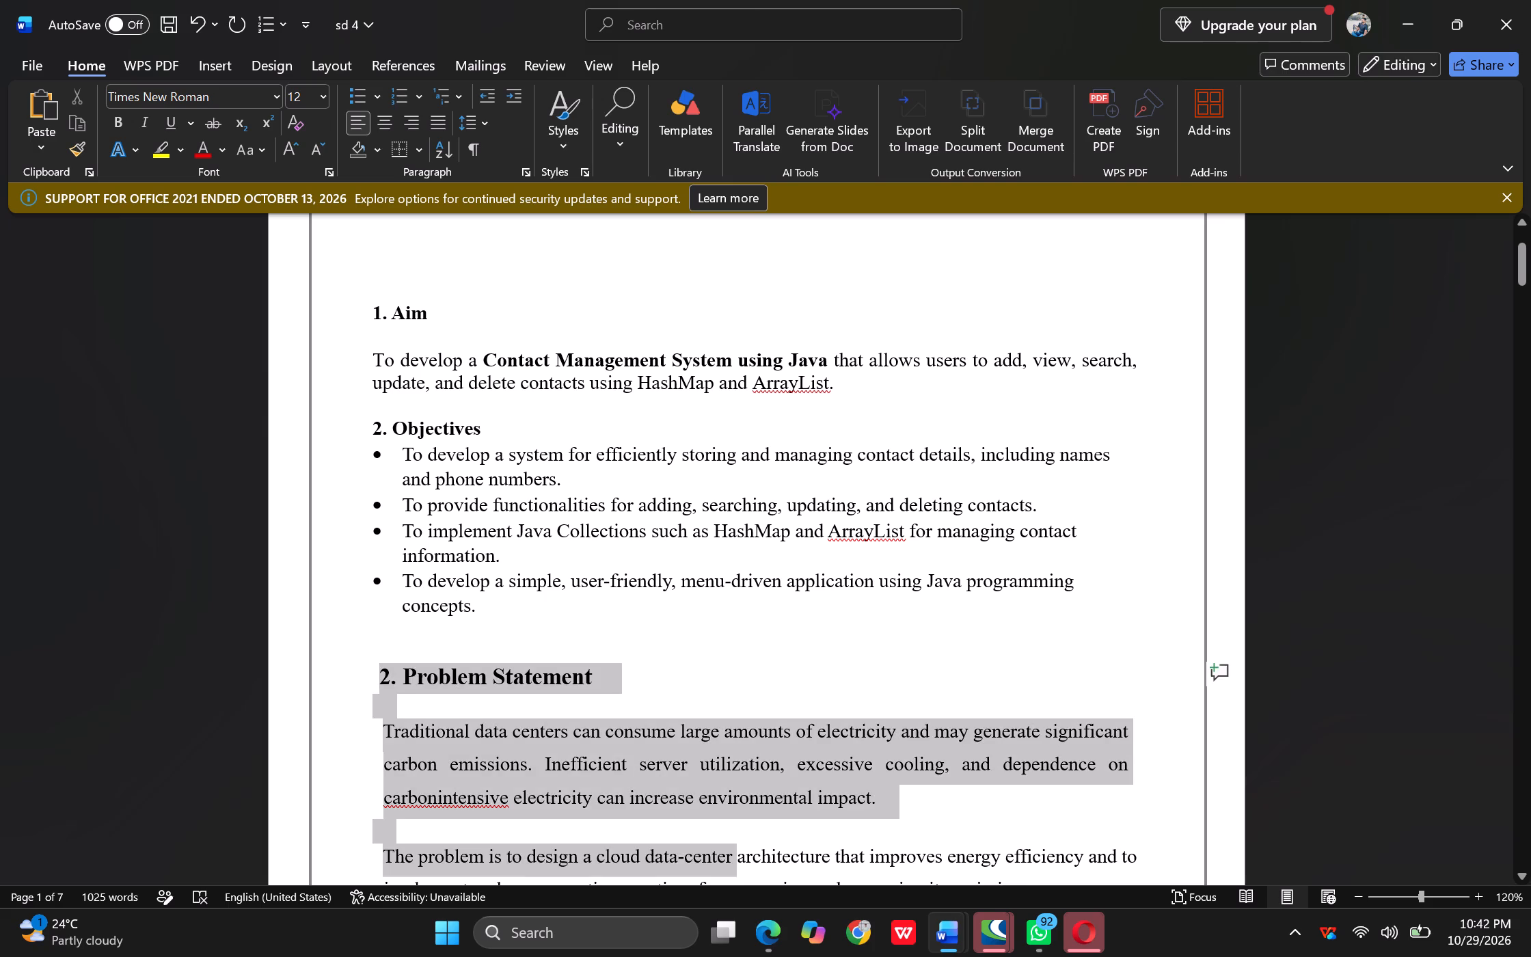
pyautogui.moveTo(704, 860); pyautogui.dragTo(601, 848)
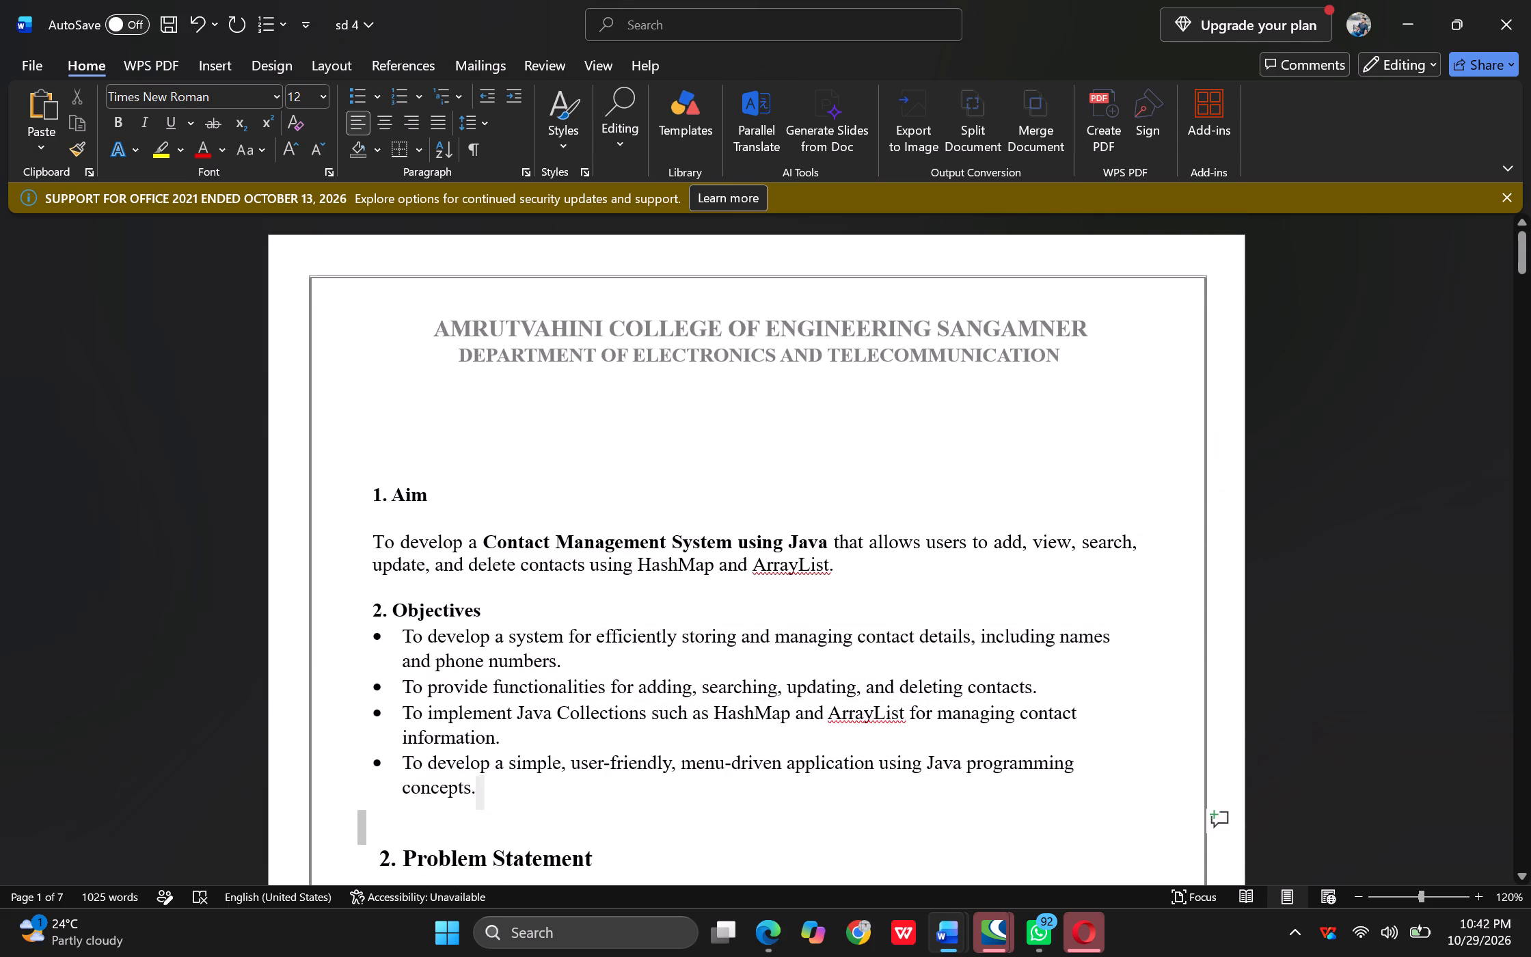
pyautogui.moveTo(601, 848); pyautogui.dragTo(818, 444)
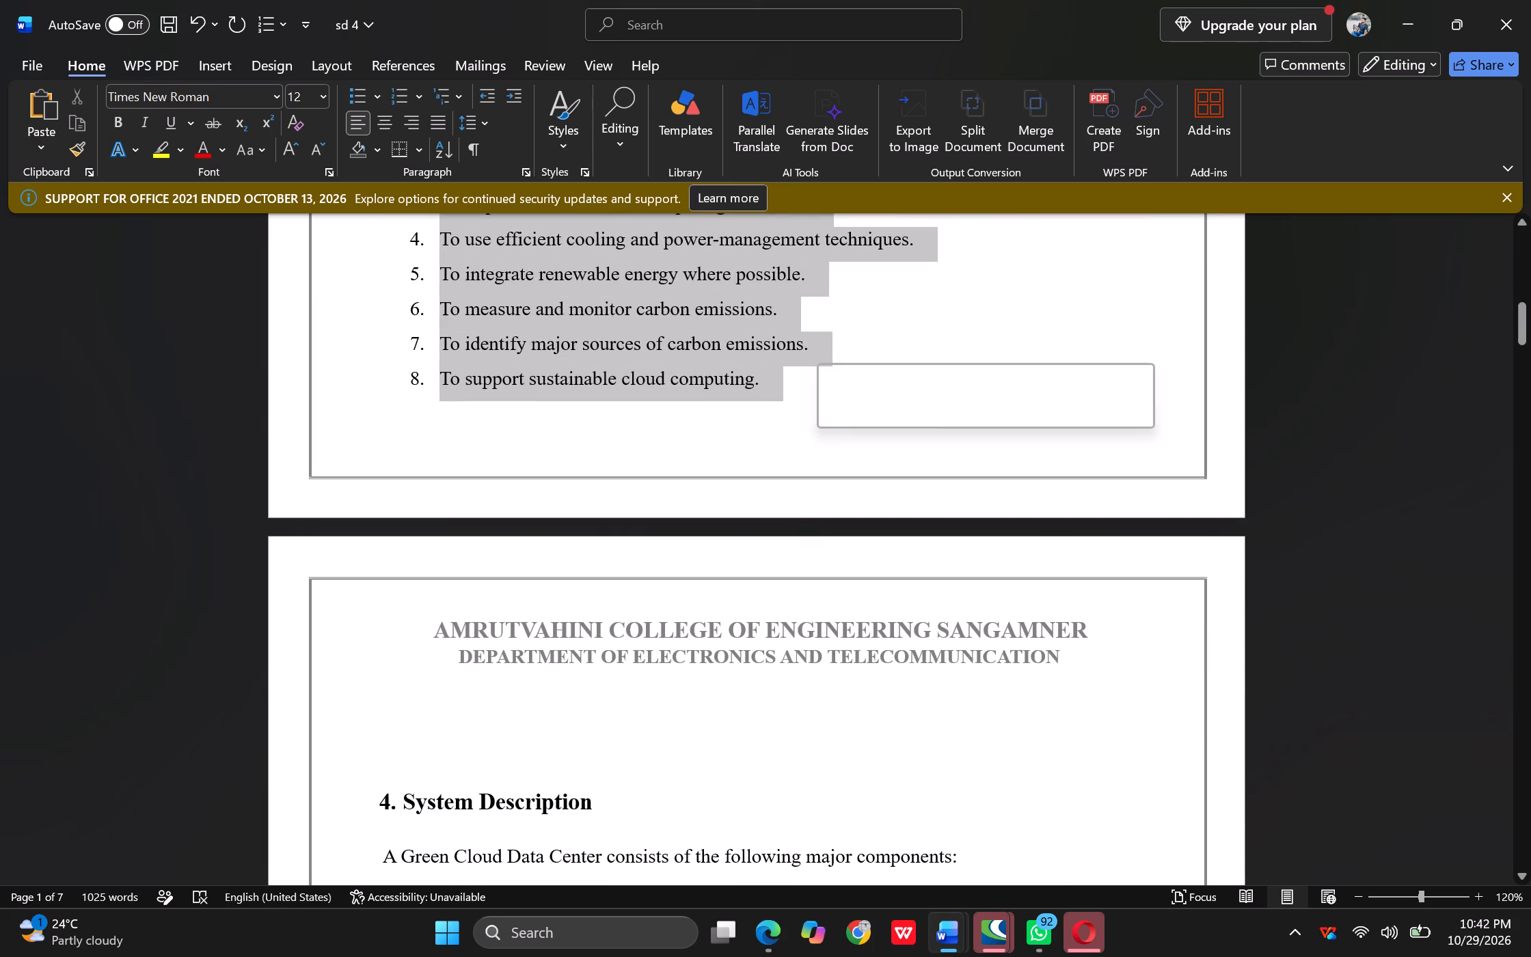
pyautogui.press('BackSpace')
# Place the text cursor on the blank line directly above the "1. Aim" heading.
pyautogui.scroll(3, 818, 444)
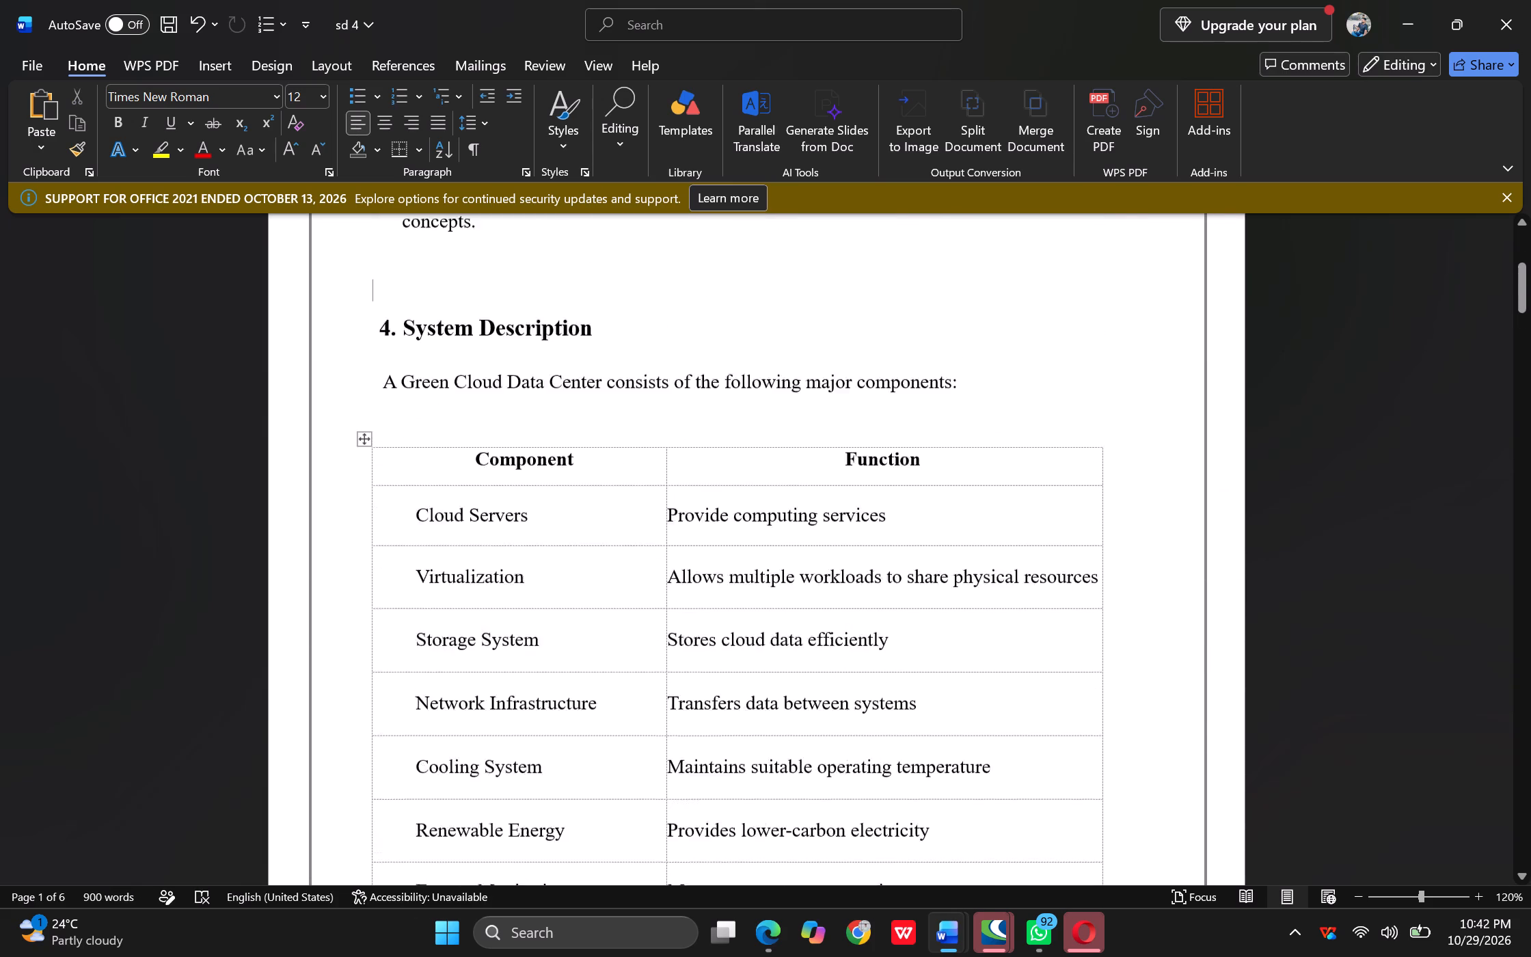
pyautogui.scroll(7, 818, 444)
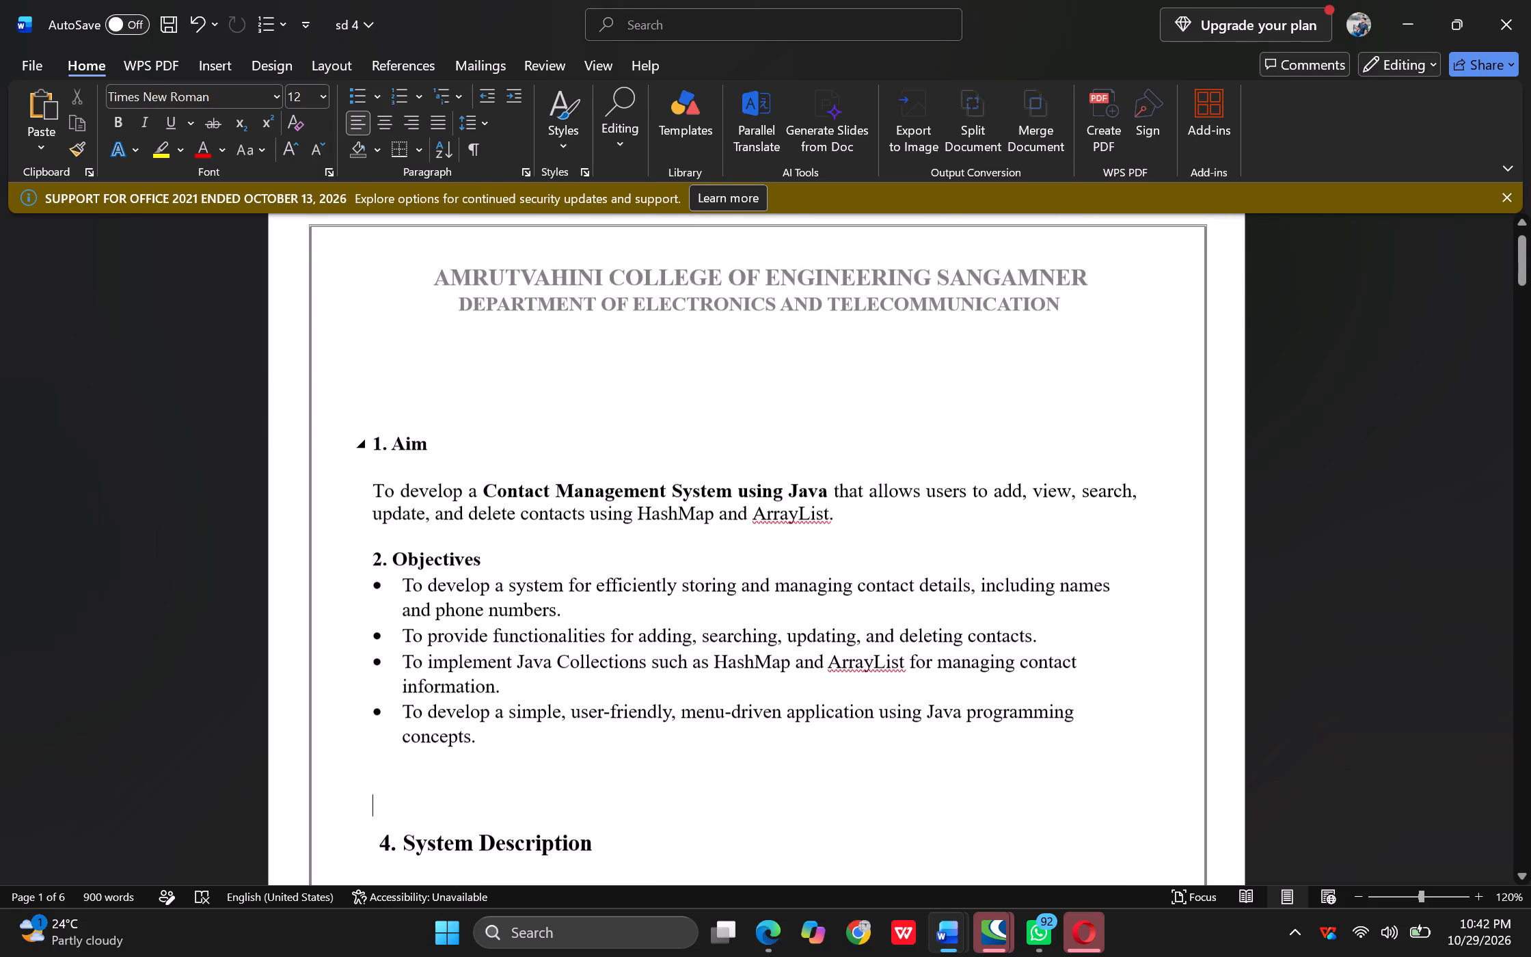
pyautogui.click(458, 389)
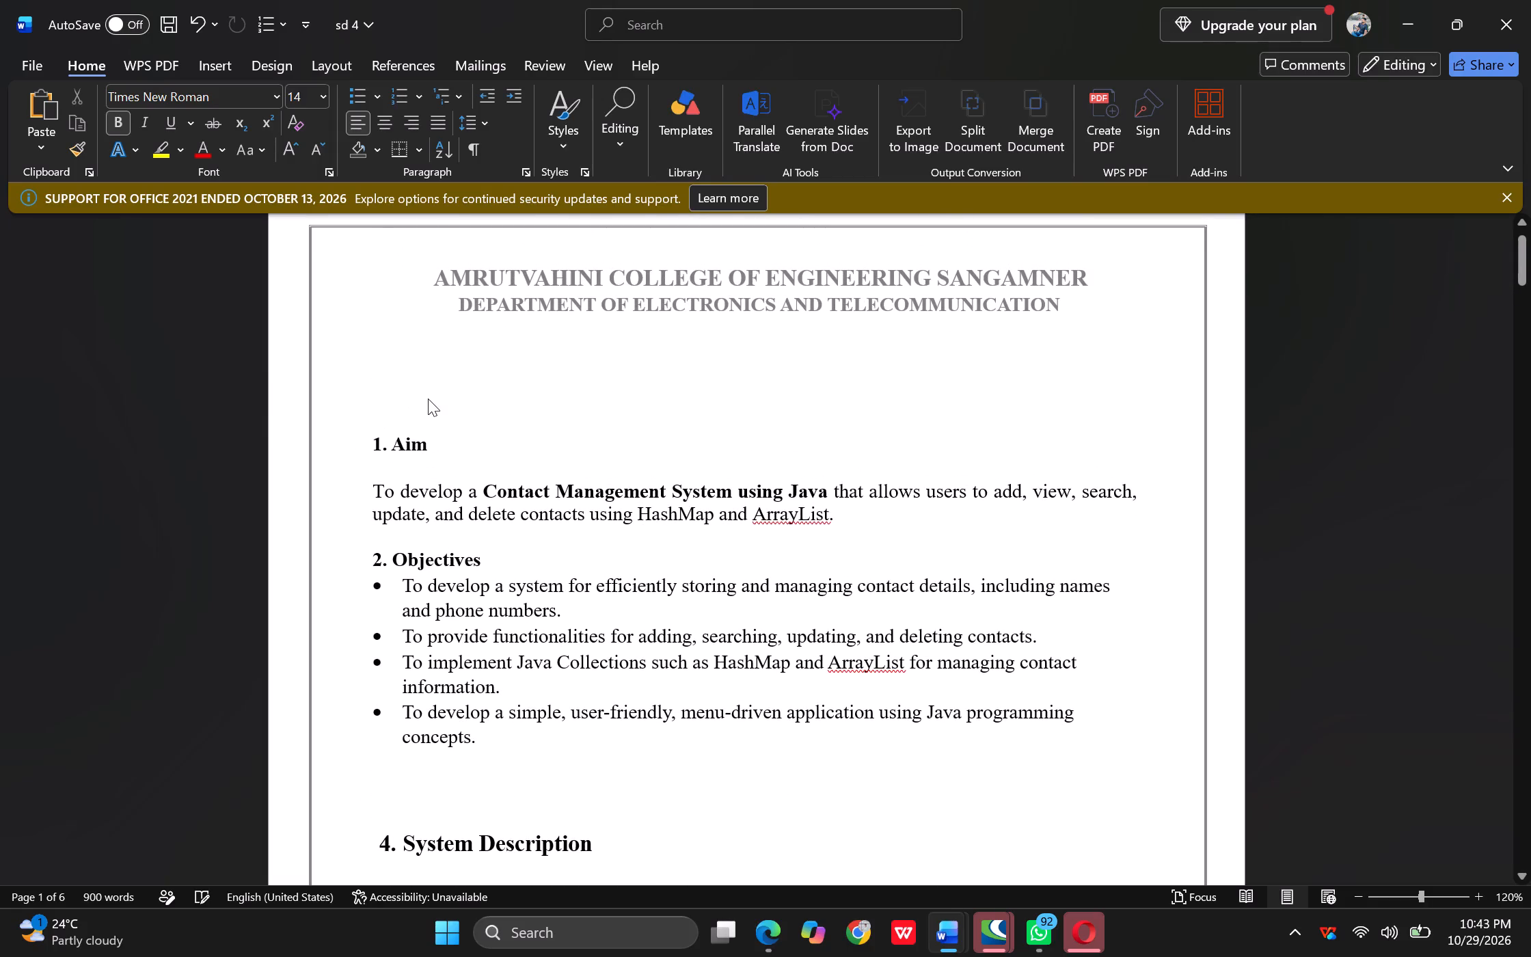
pyautogui.click(425, 400)
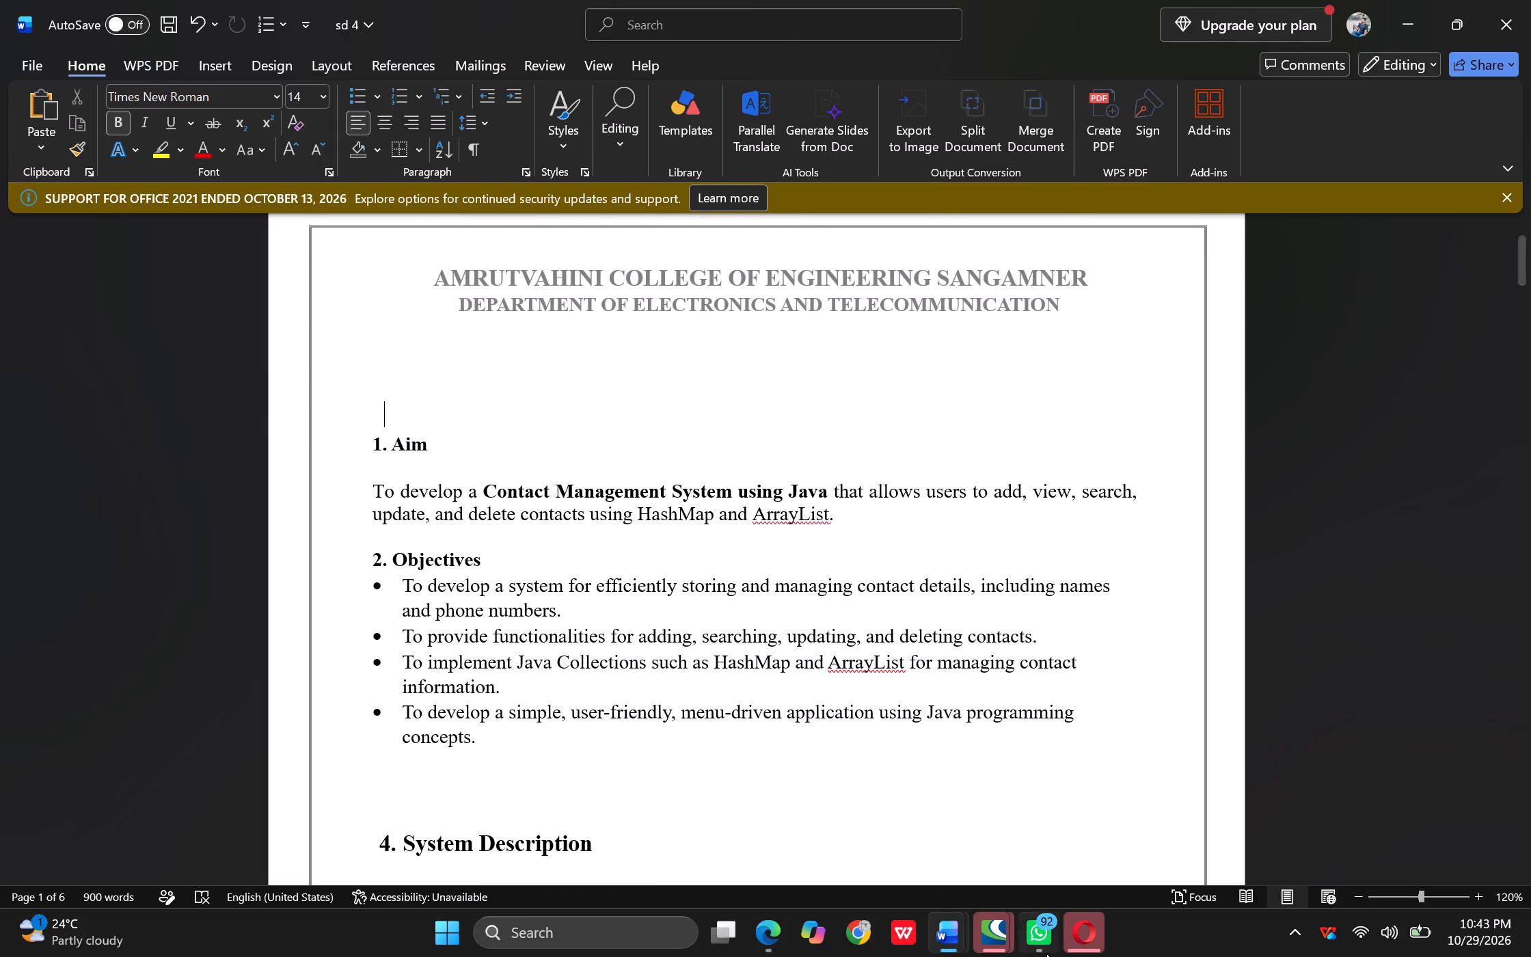
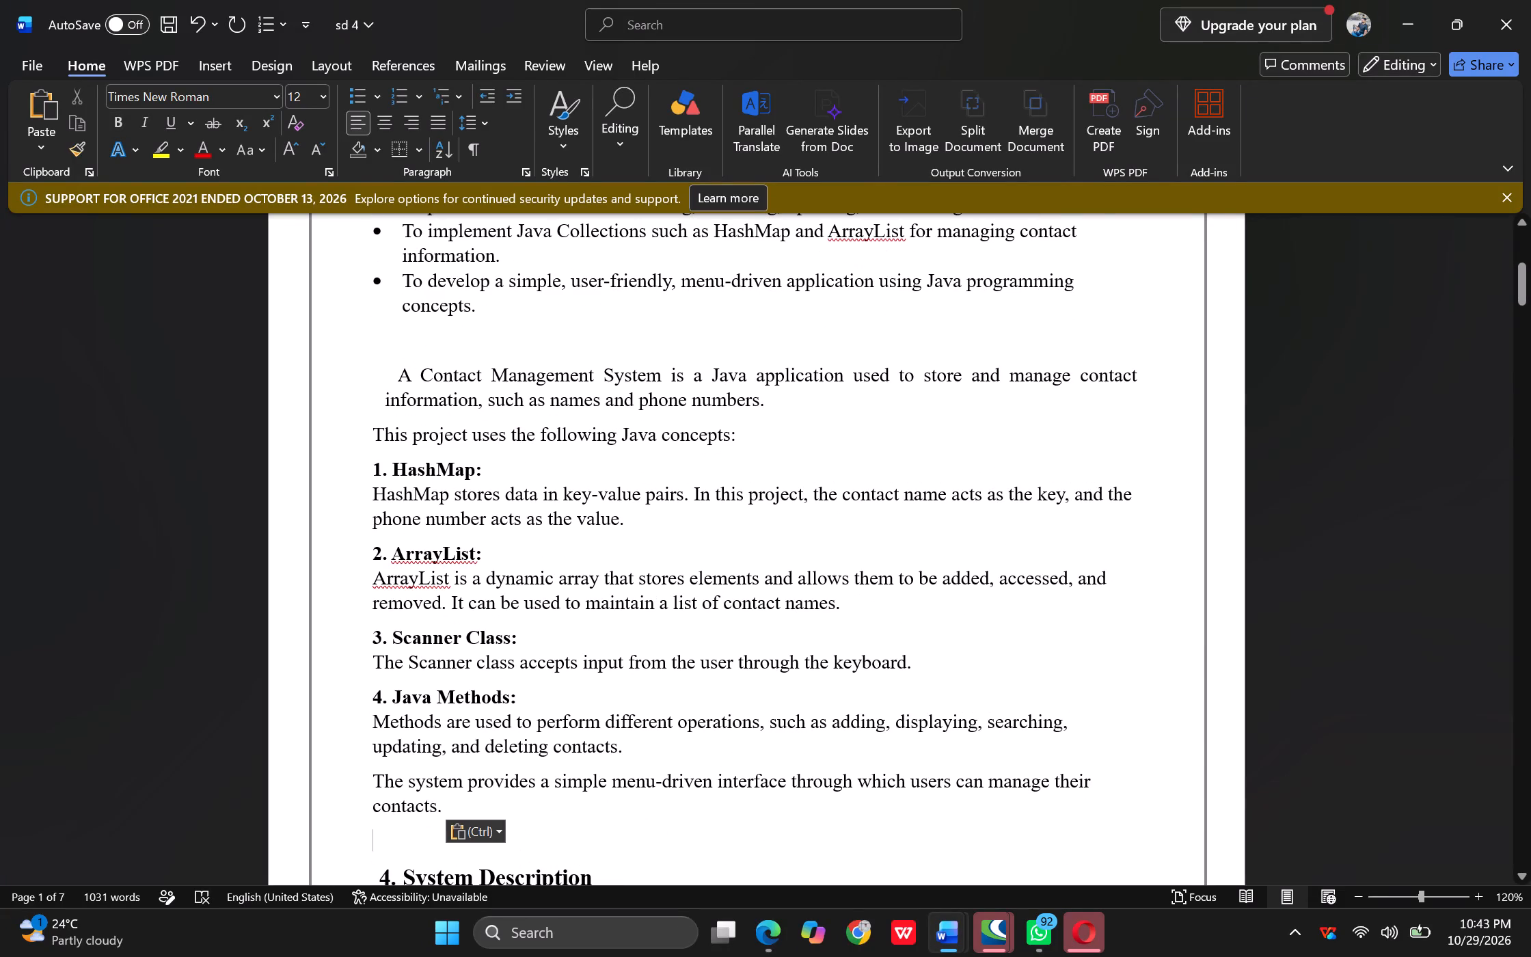
# Remove the blank line above "4. System Description" and the leading spaces before the paragraph starting "A Contact Management System".
pyautogui.press('BackSpace')
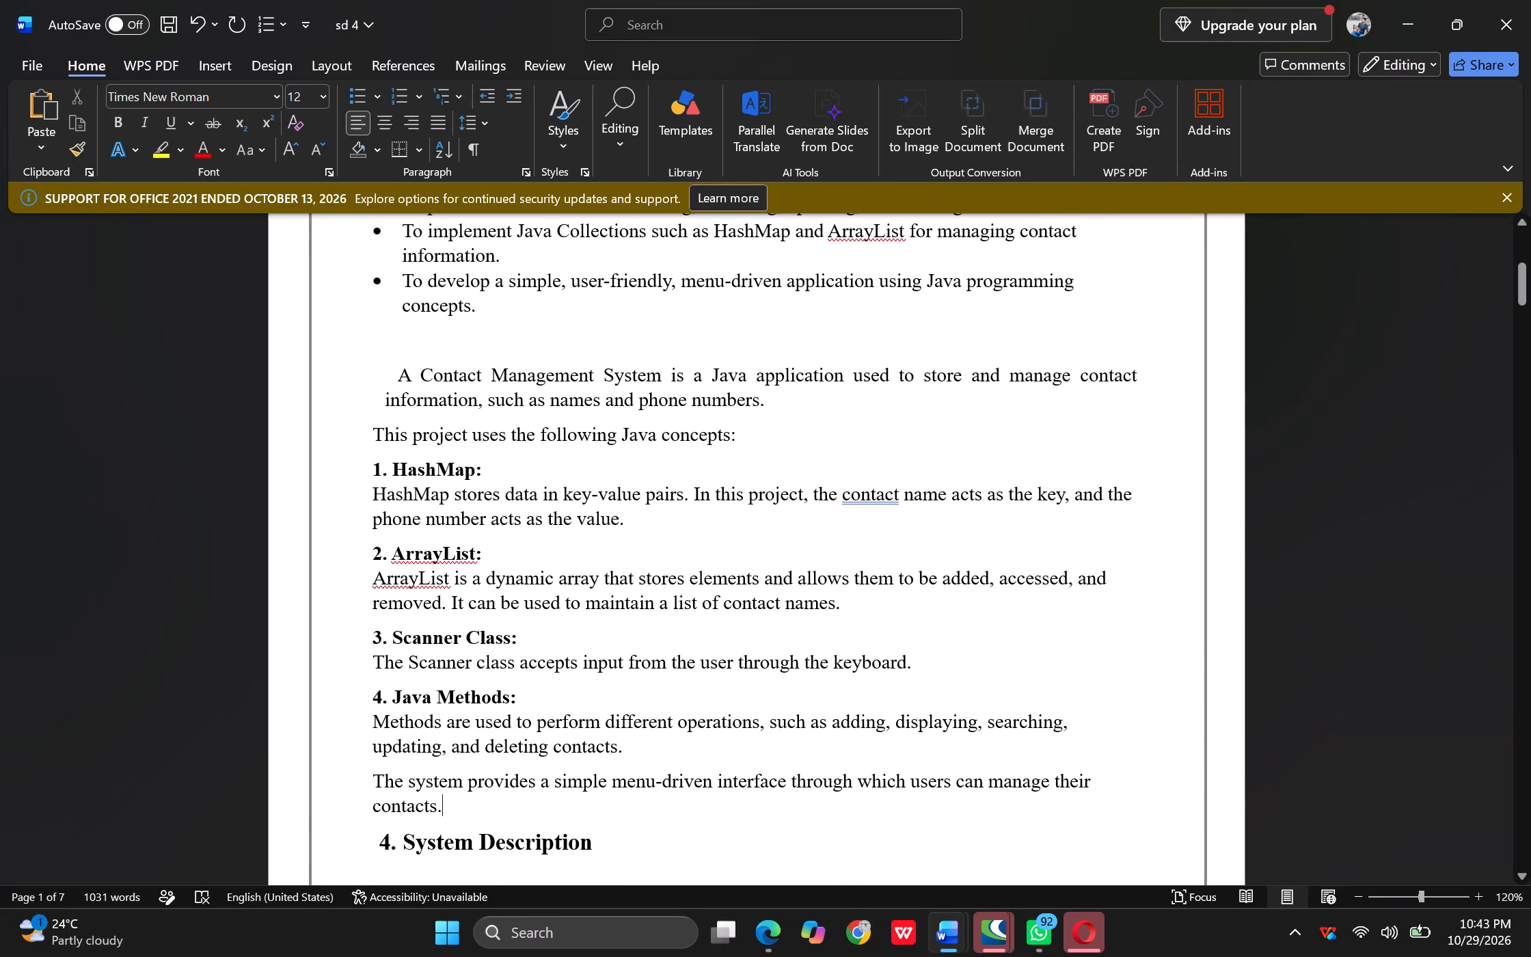
pyautogui.click(396, 379)
pyautogui.press('BackSpace')
pyautogui.press('BackSpace')
pyautogui.press('BackSpace')
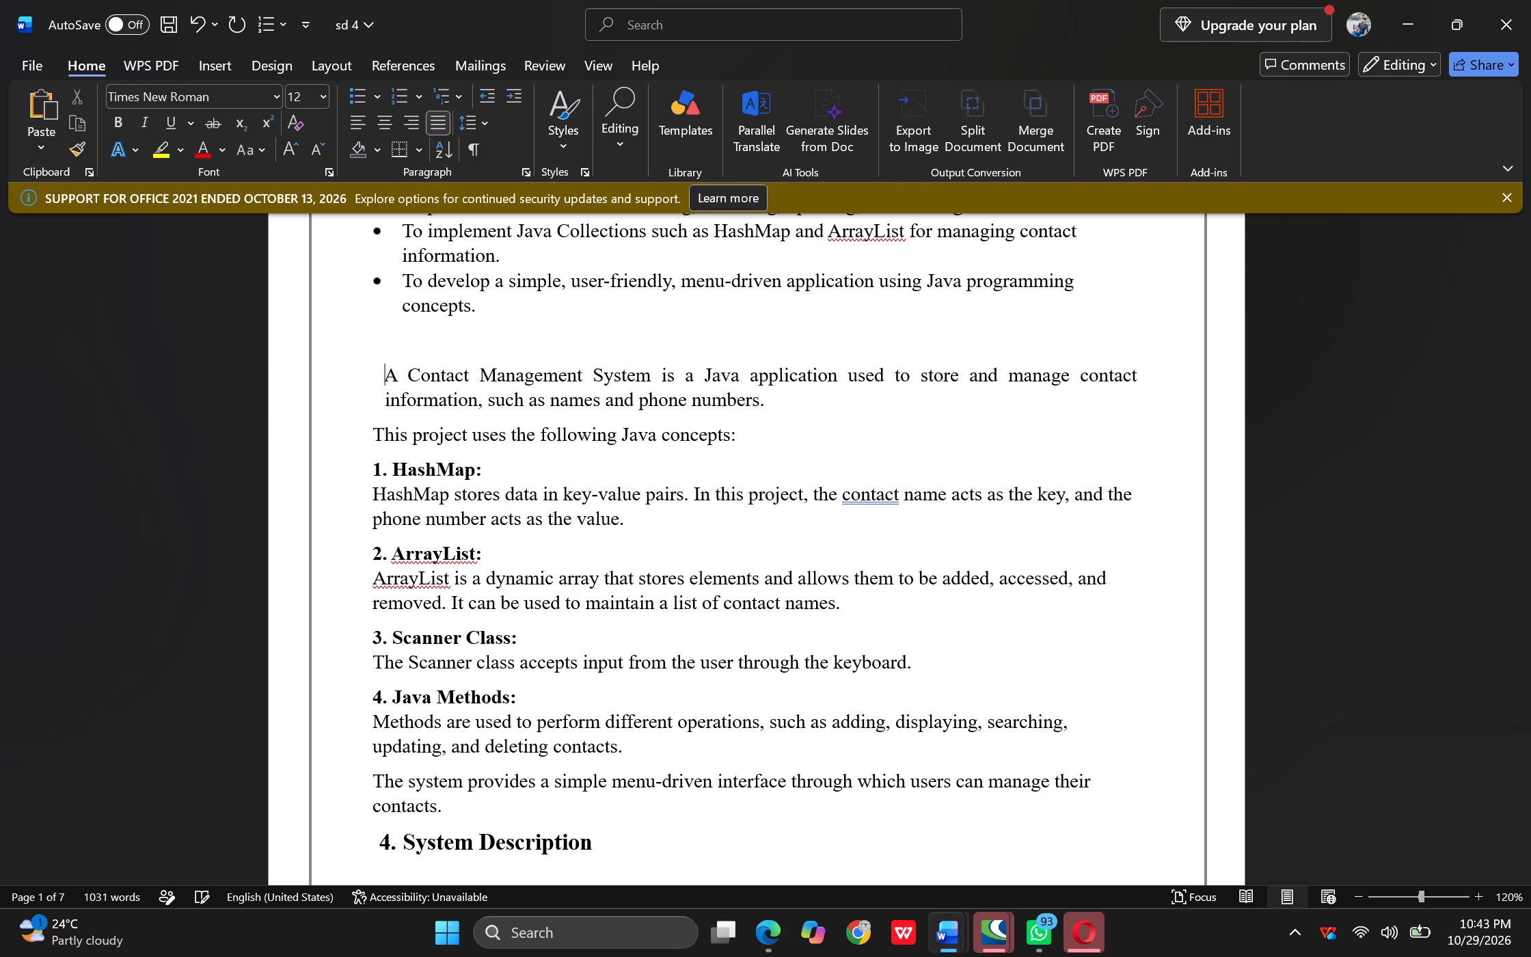
# Add the heading "3.Theory" on the empty line above the paragraph starting "A Contact Management System".
pyautogui.click(415, 346)
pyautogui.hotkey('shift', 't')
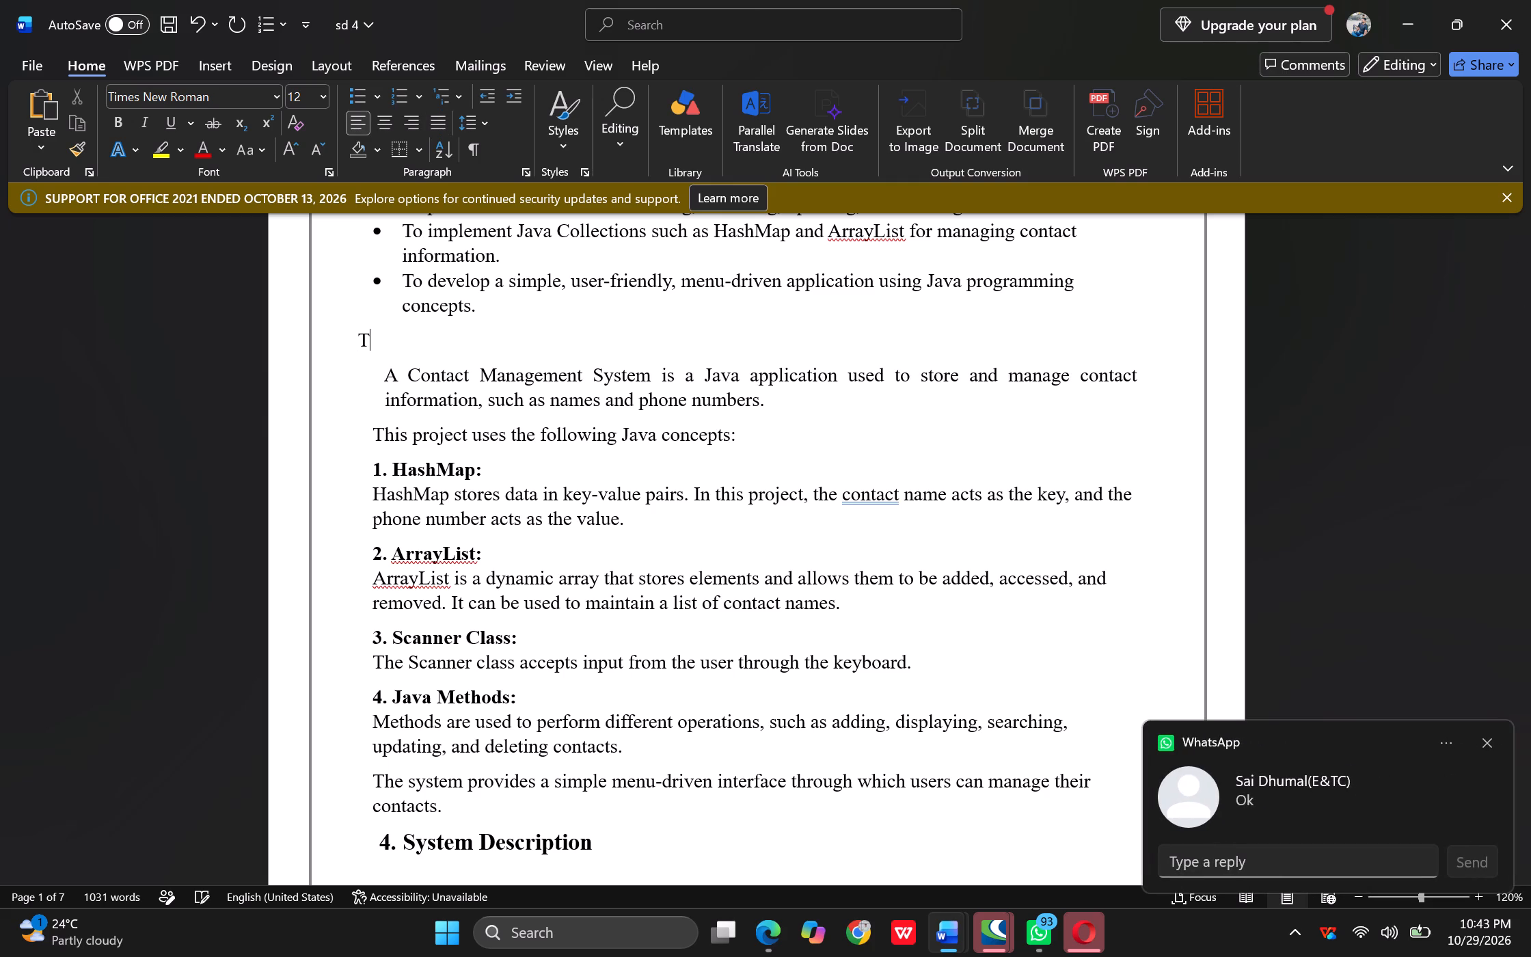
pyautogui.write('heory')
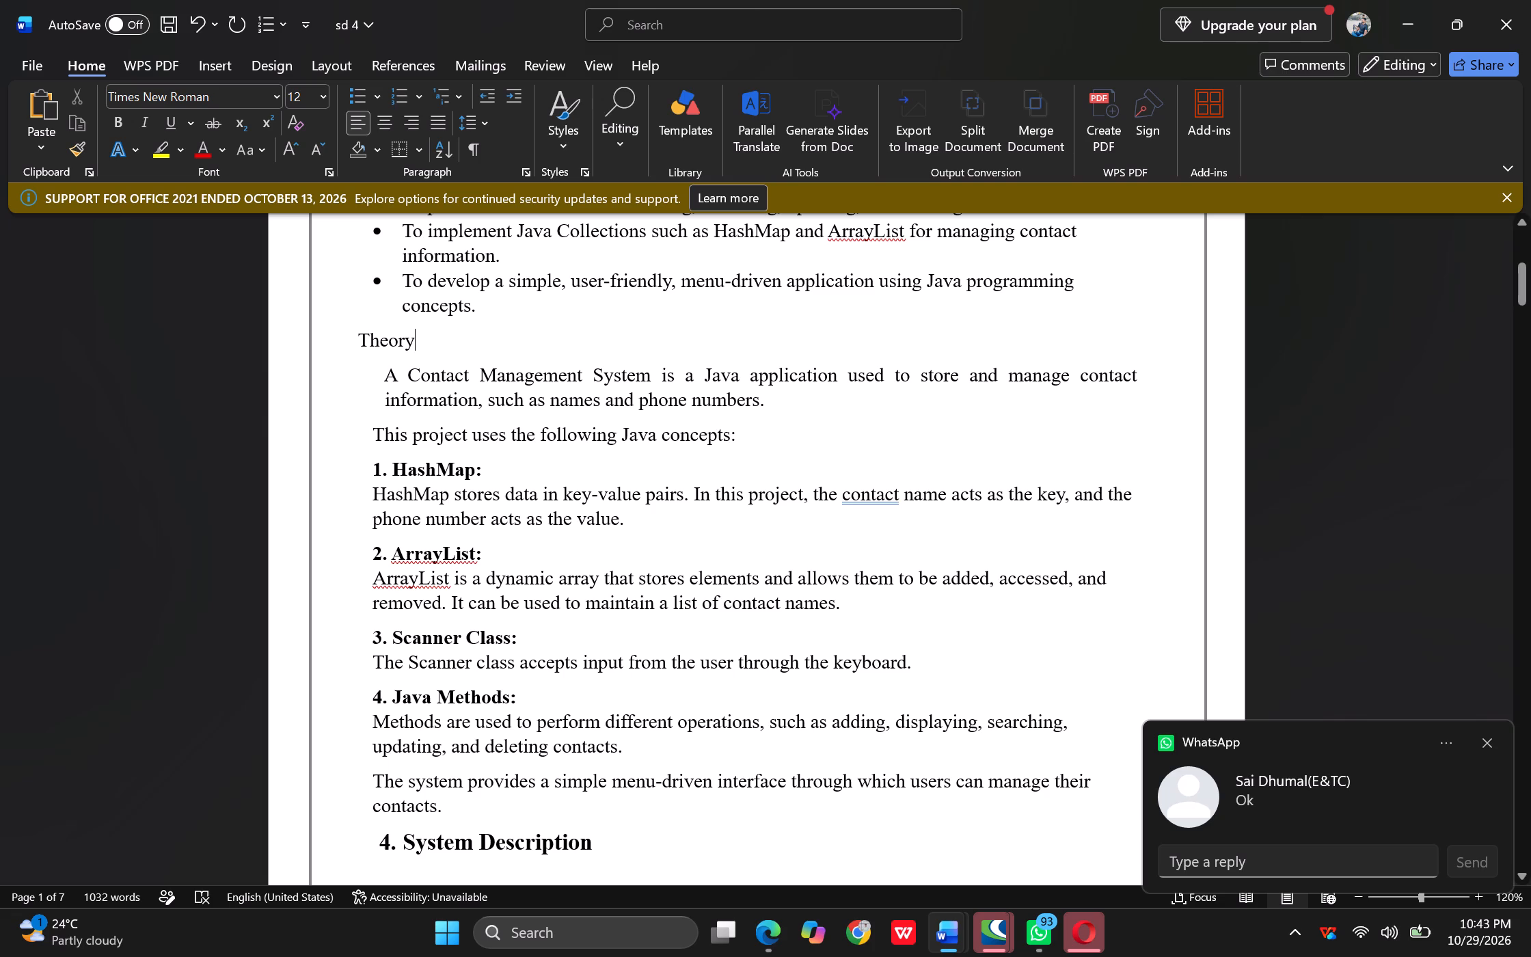
pyautogui.click(360, 340)
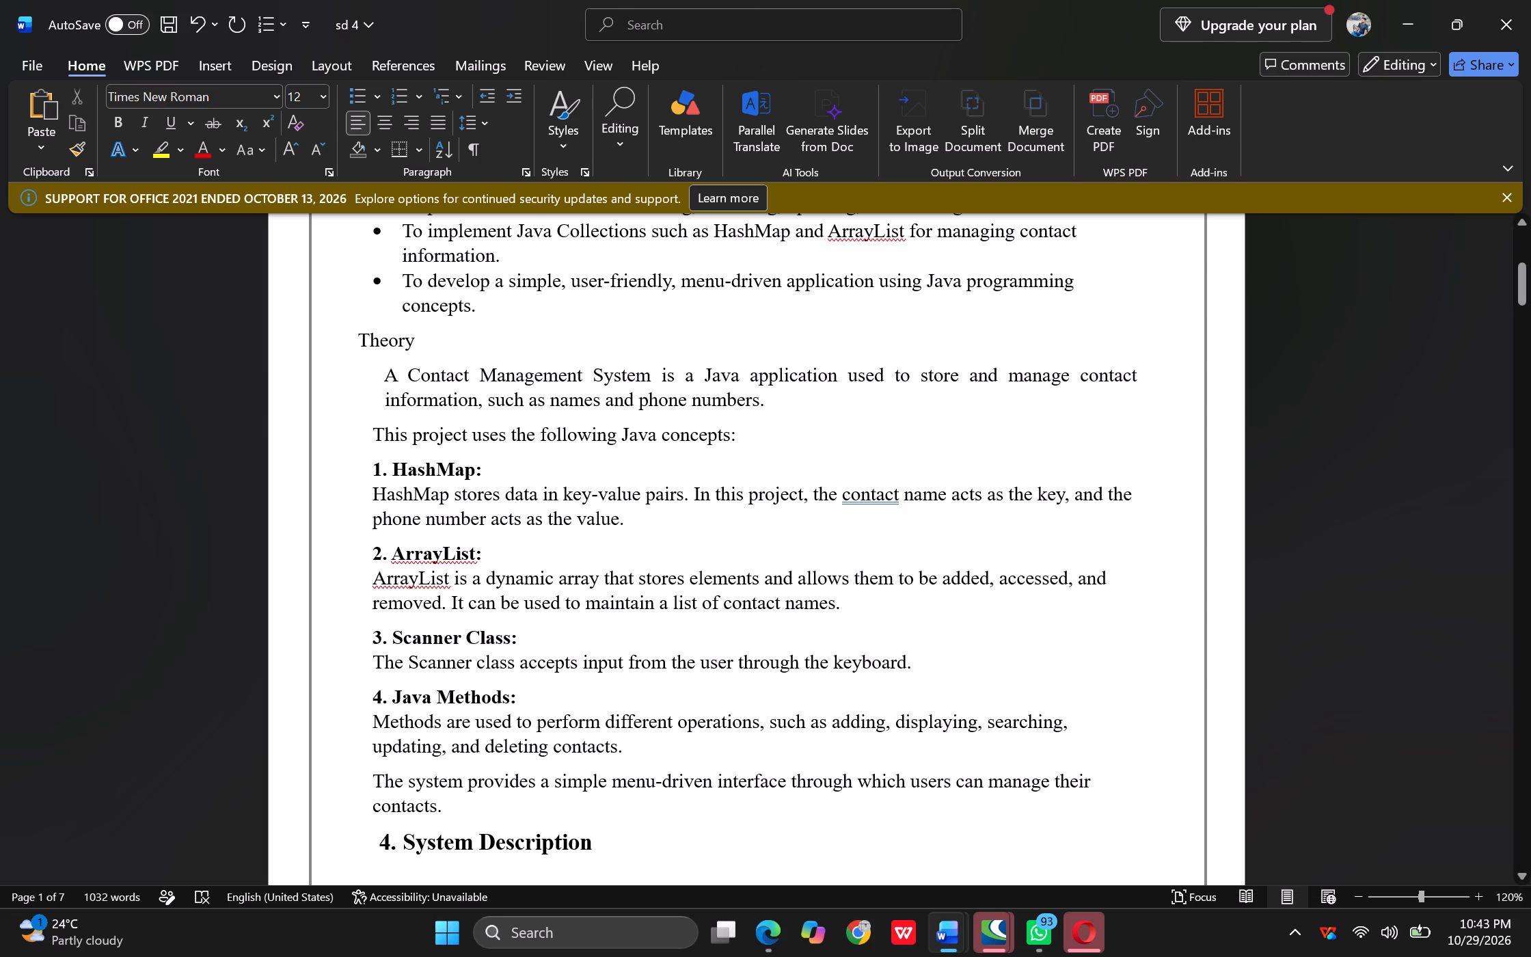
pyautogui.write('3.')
# Make the "3.Theory" heading bold.
pyautogui.moveTo(427, 342); pyautogui.dragTo(326, 327)
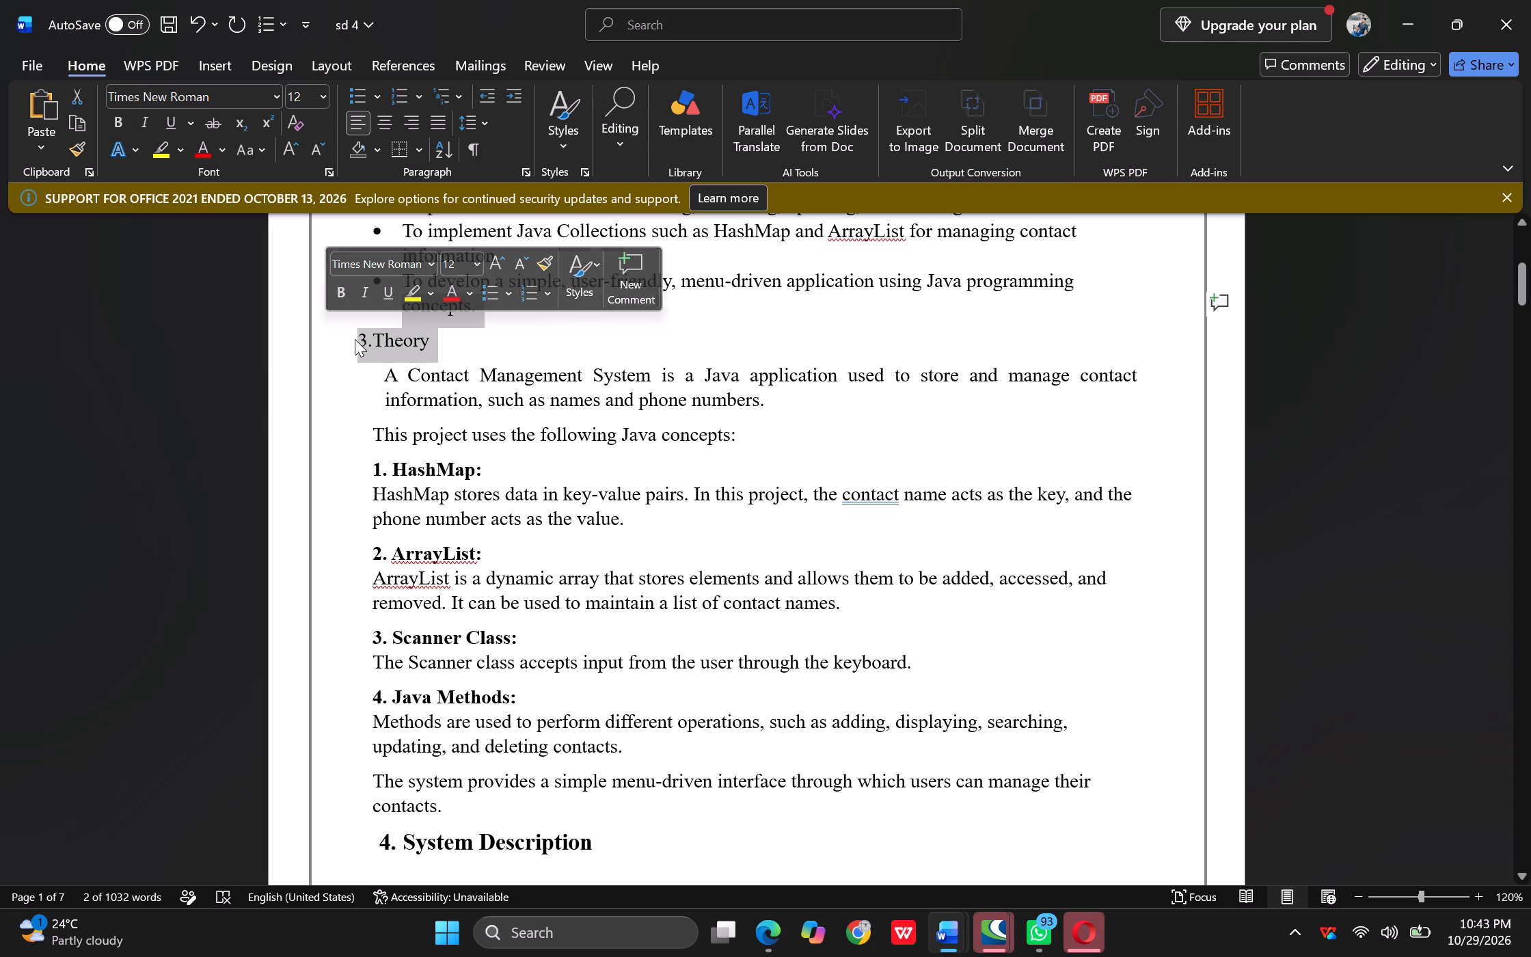
pyautogui.doubleClick(357, 338)
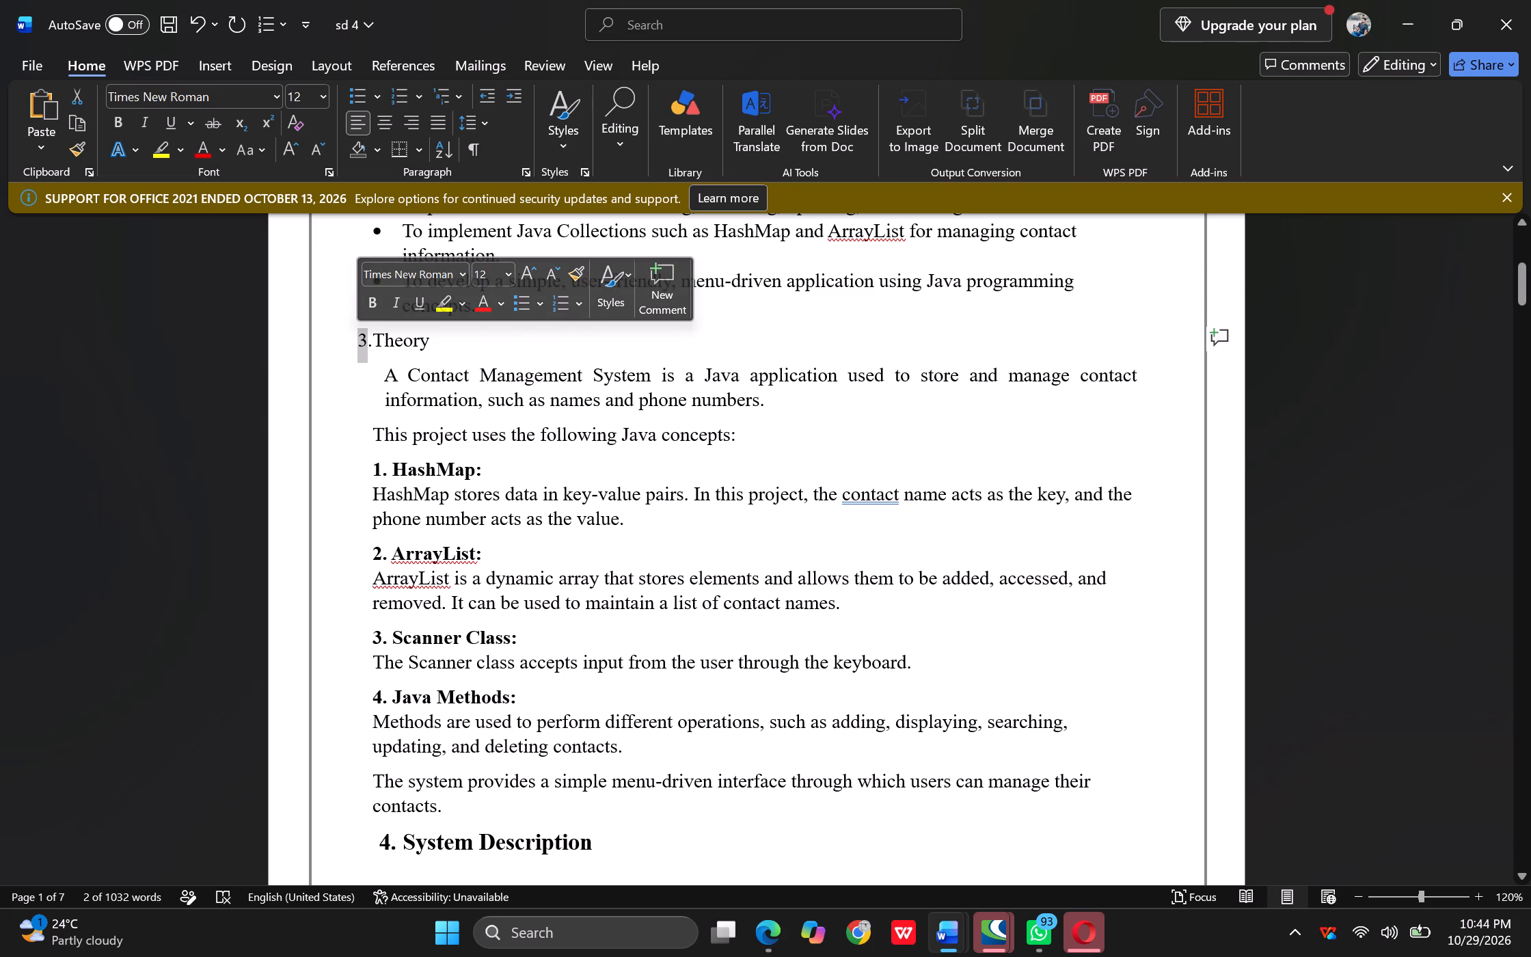
pyautogui.moveTo(437, 348); pyautogui.dragTo(335, 358)
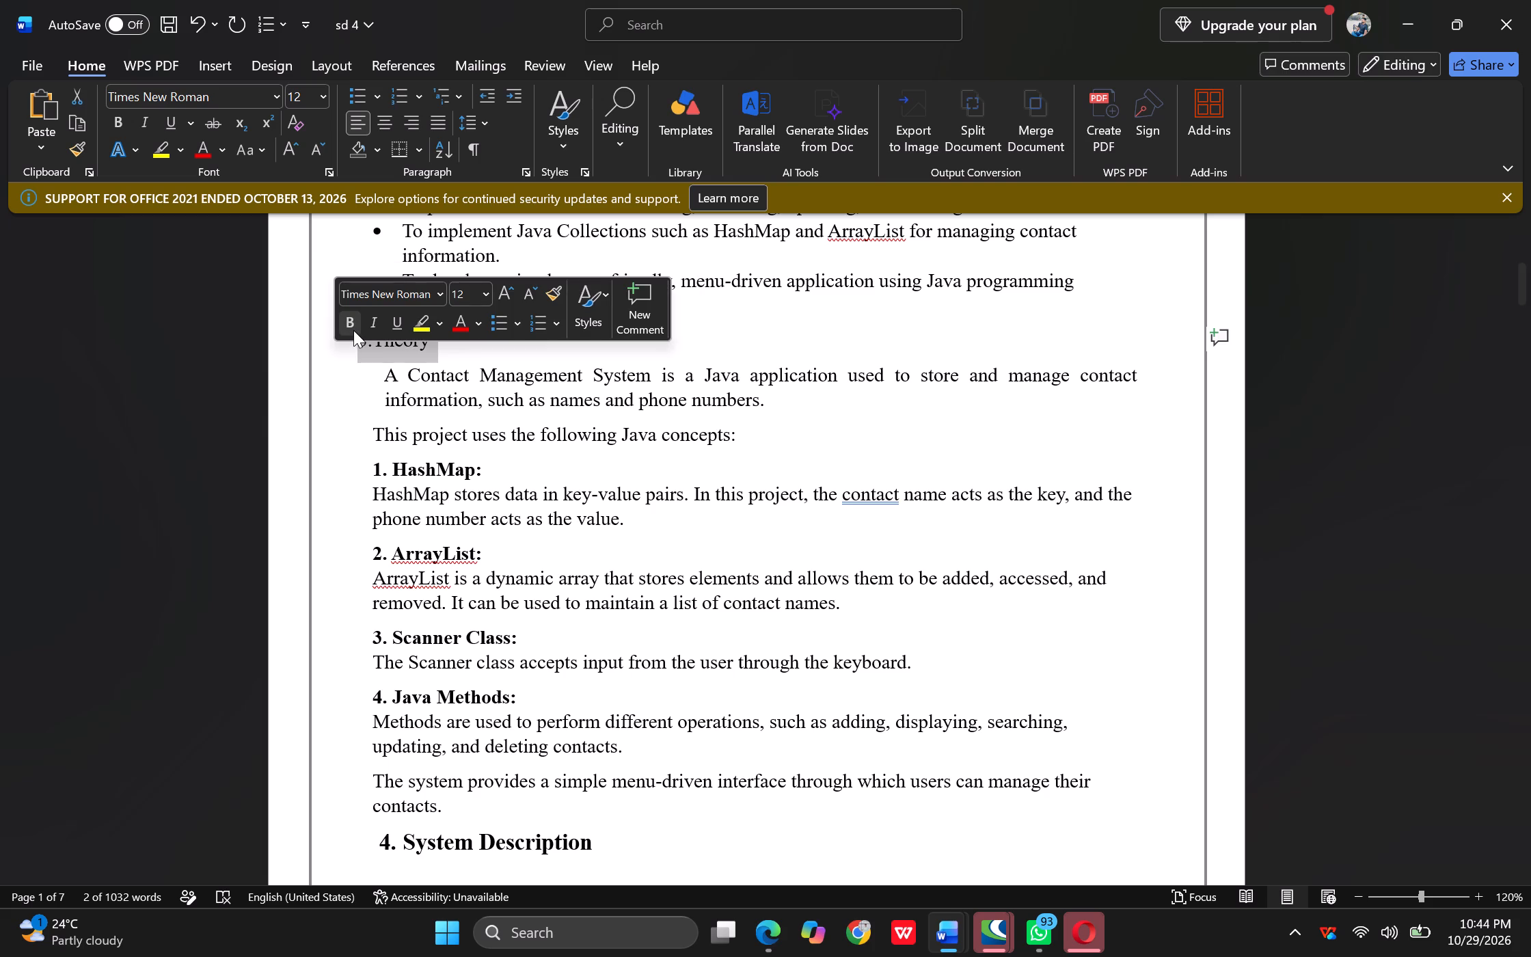
pyautogui.click(353, 330)
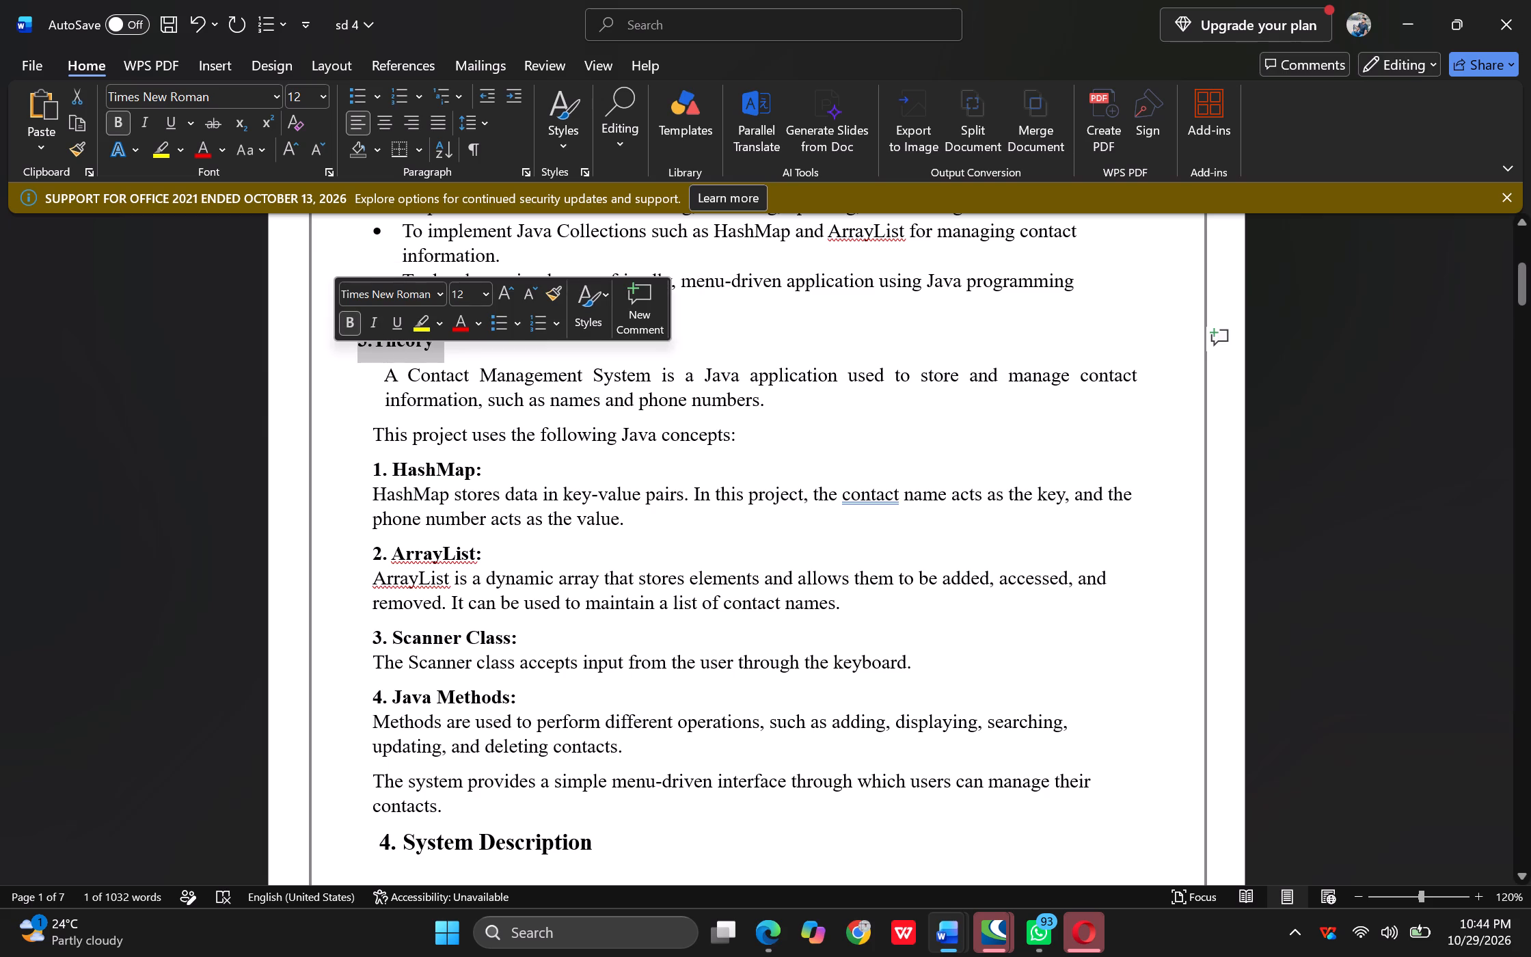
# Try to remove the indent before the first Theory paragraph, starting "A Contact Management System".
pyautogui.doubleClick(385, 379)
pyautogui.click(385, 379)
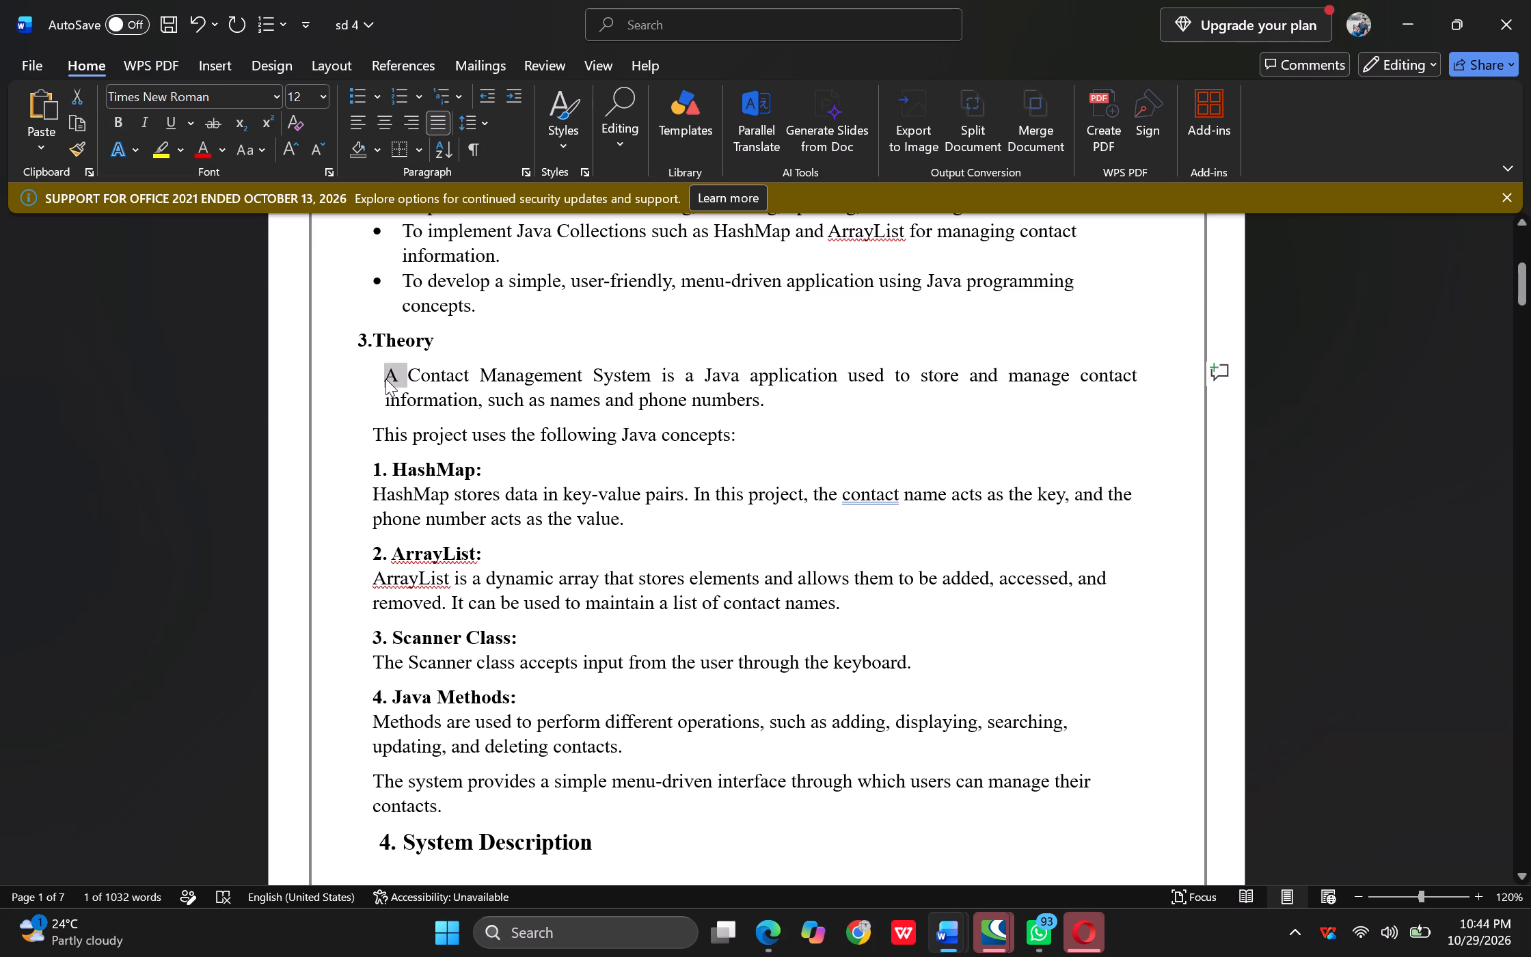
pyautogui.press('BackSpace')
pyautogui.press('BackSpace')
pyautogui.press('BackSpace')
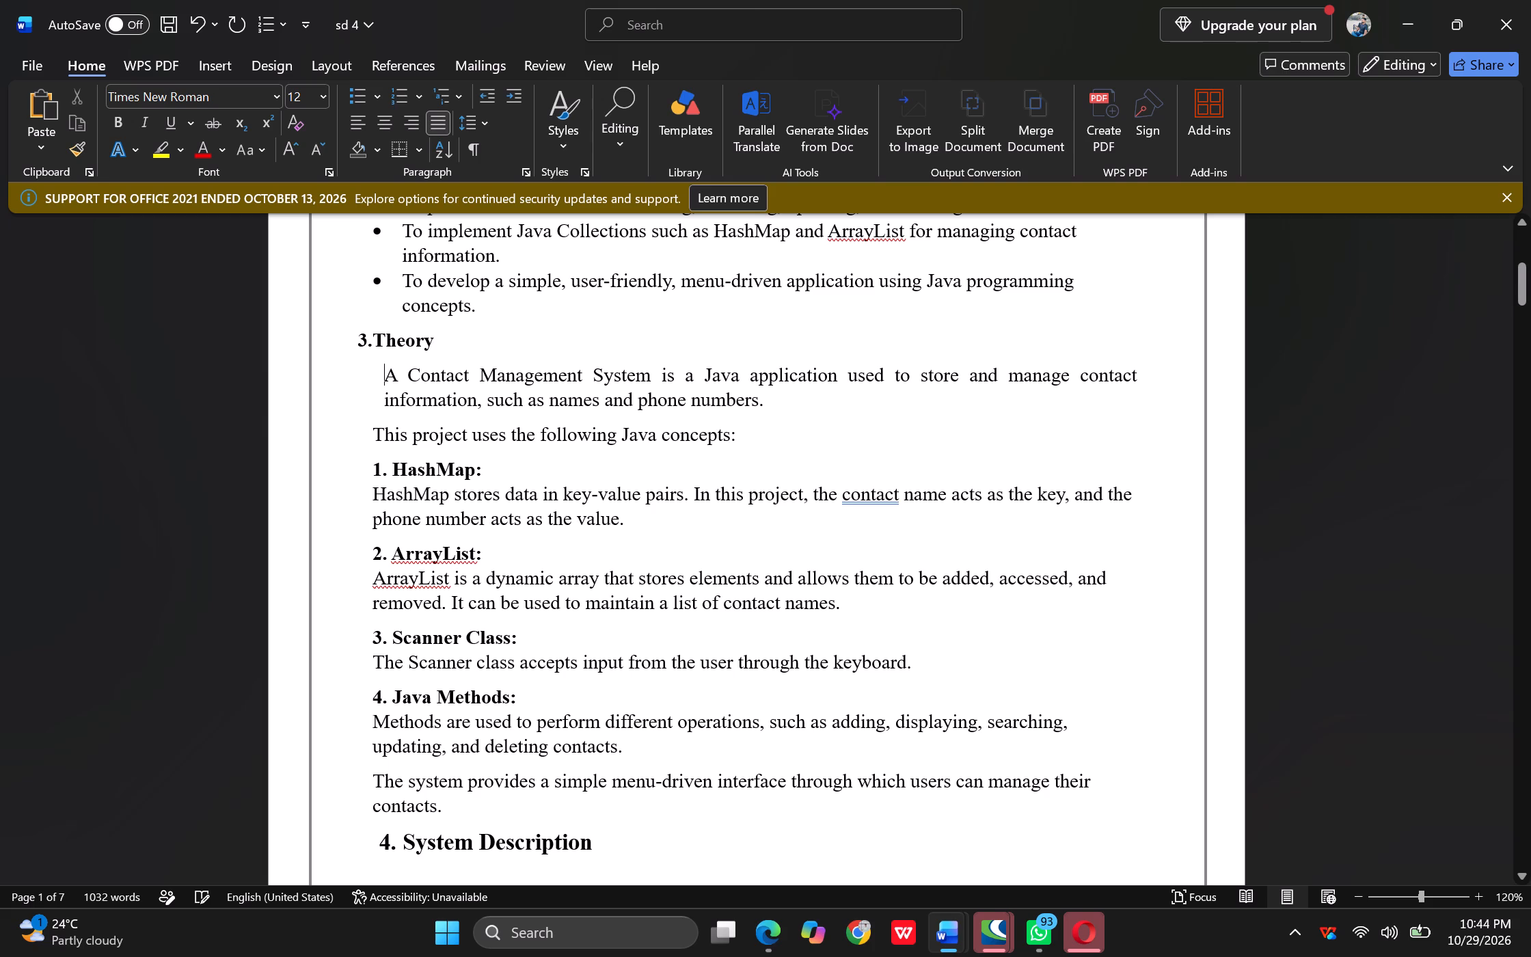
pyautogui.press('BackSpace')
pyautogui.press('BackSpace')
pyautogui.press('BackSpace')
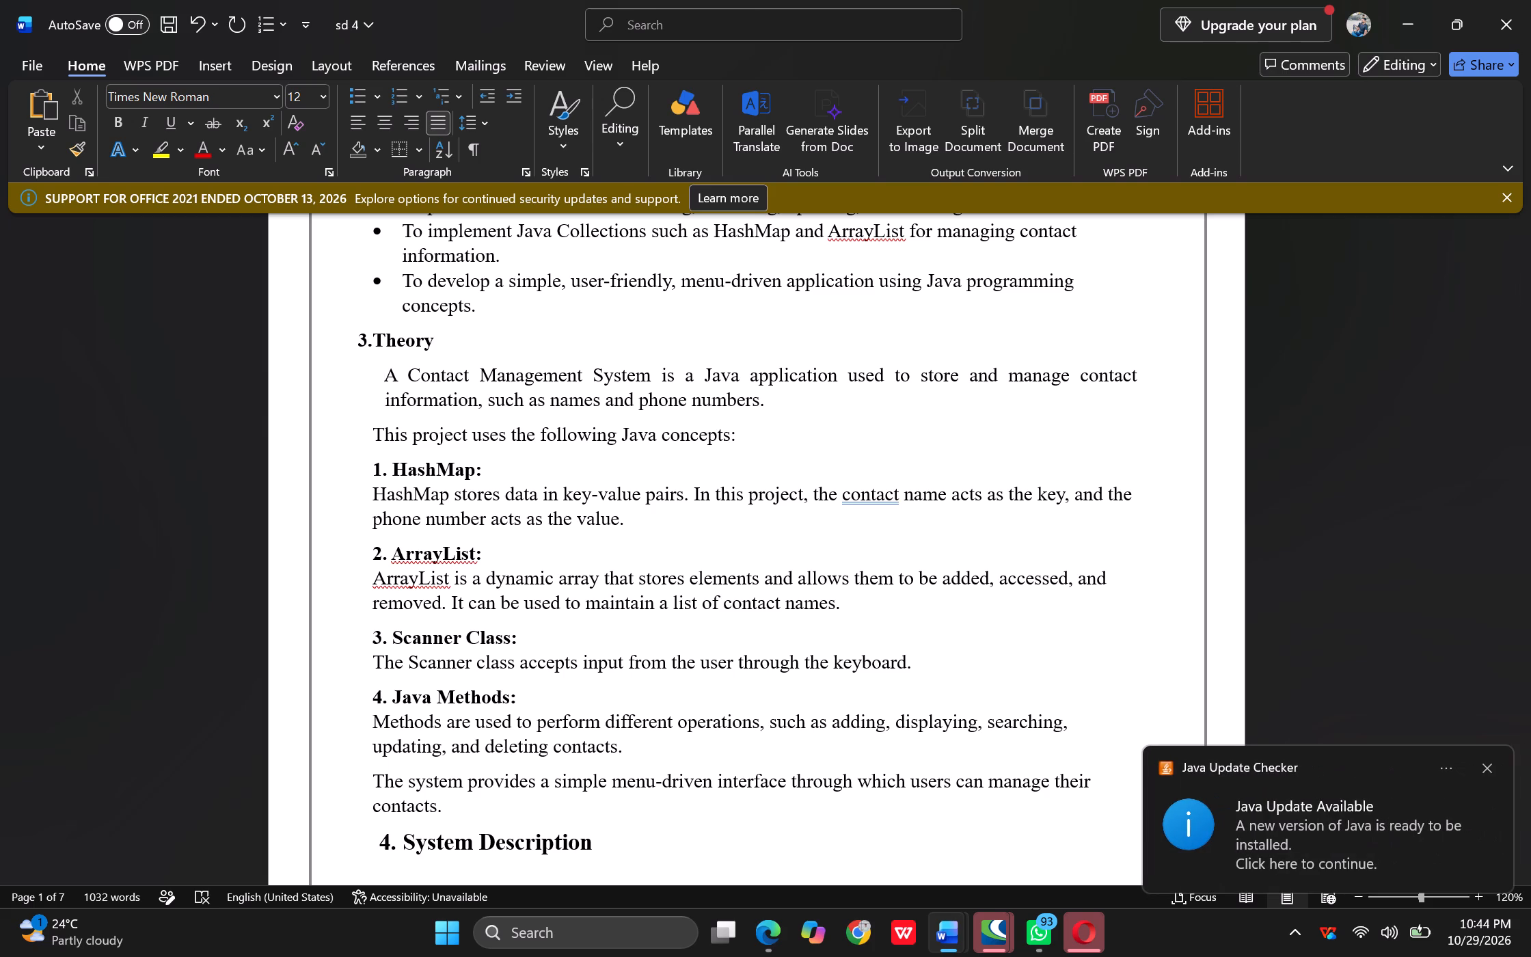
# Insert four spaces before the "3.Theory" heading to shift it in toward the "2. Objectives" heading's alignment.
pyautogui.scroll(1, 385, 379)
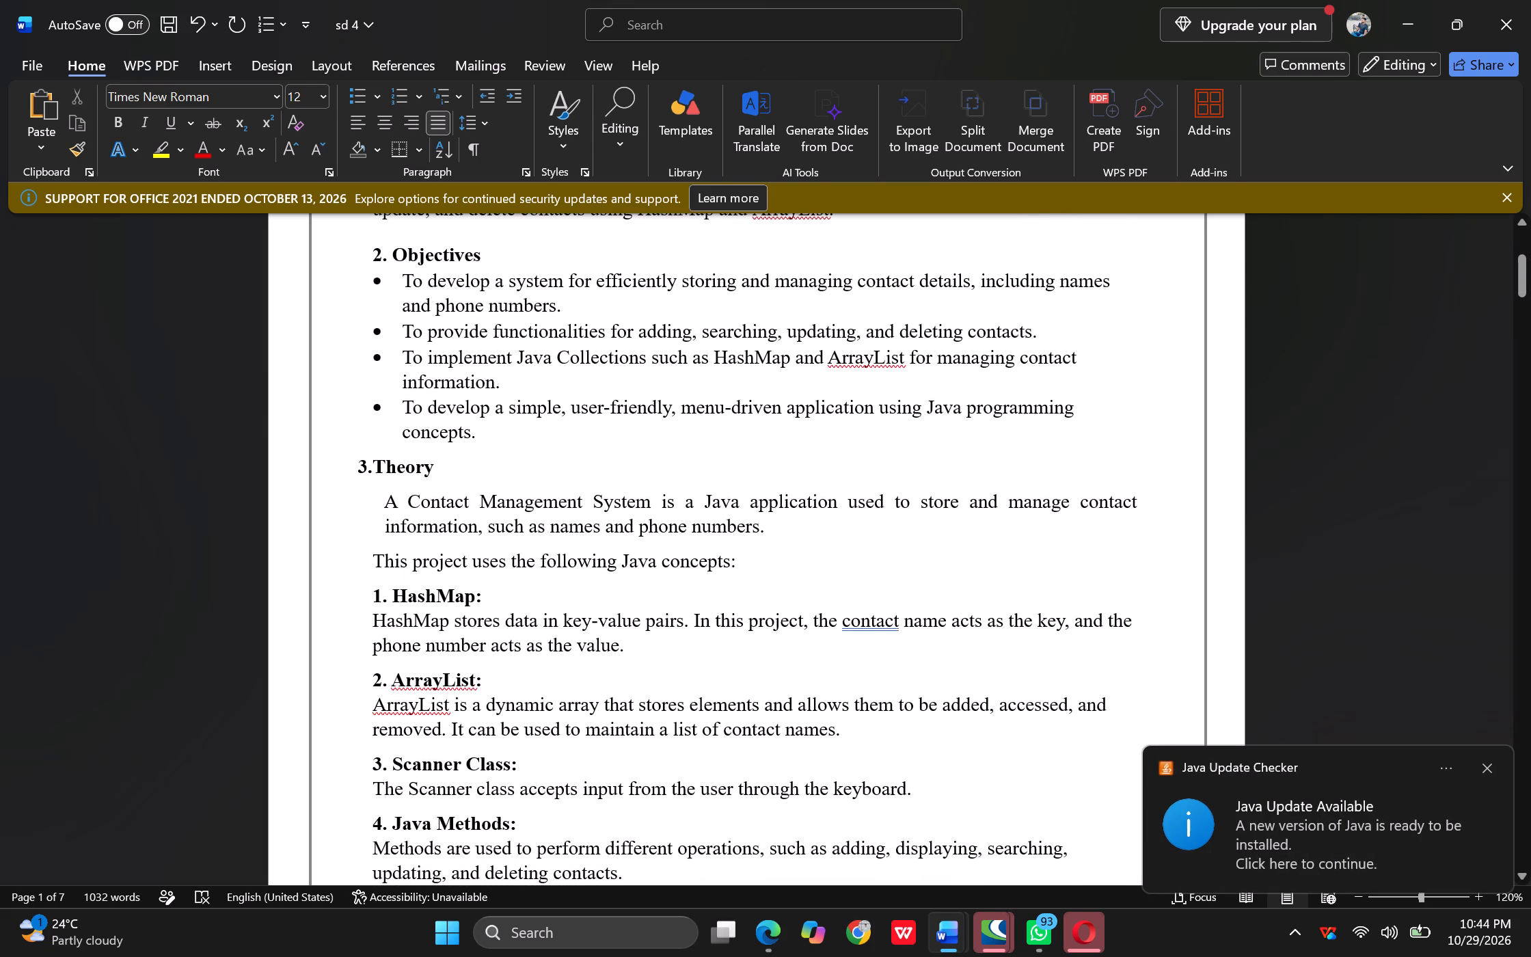
pyautogui.click(360, 462)
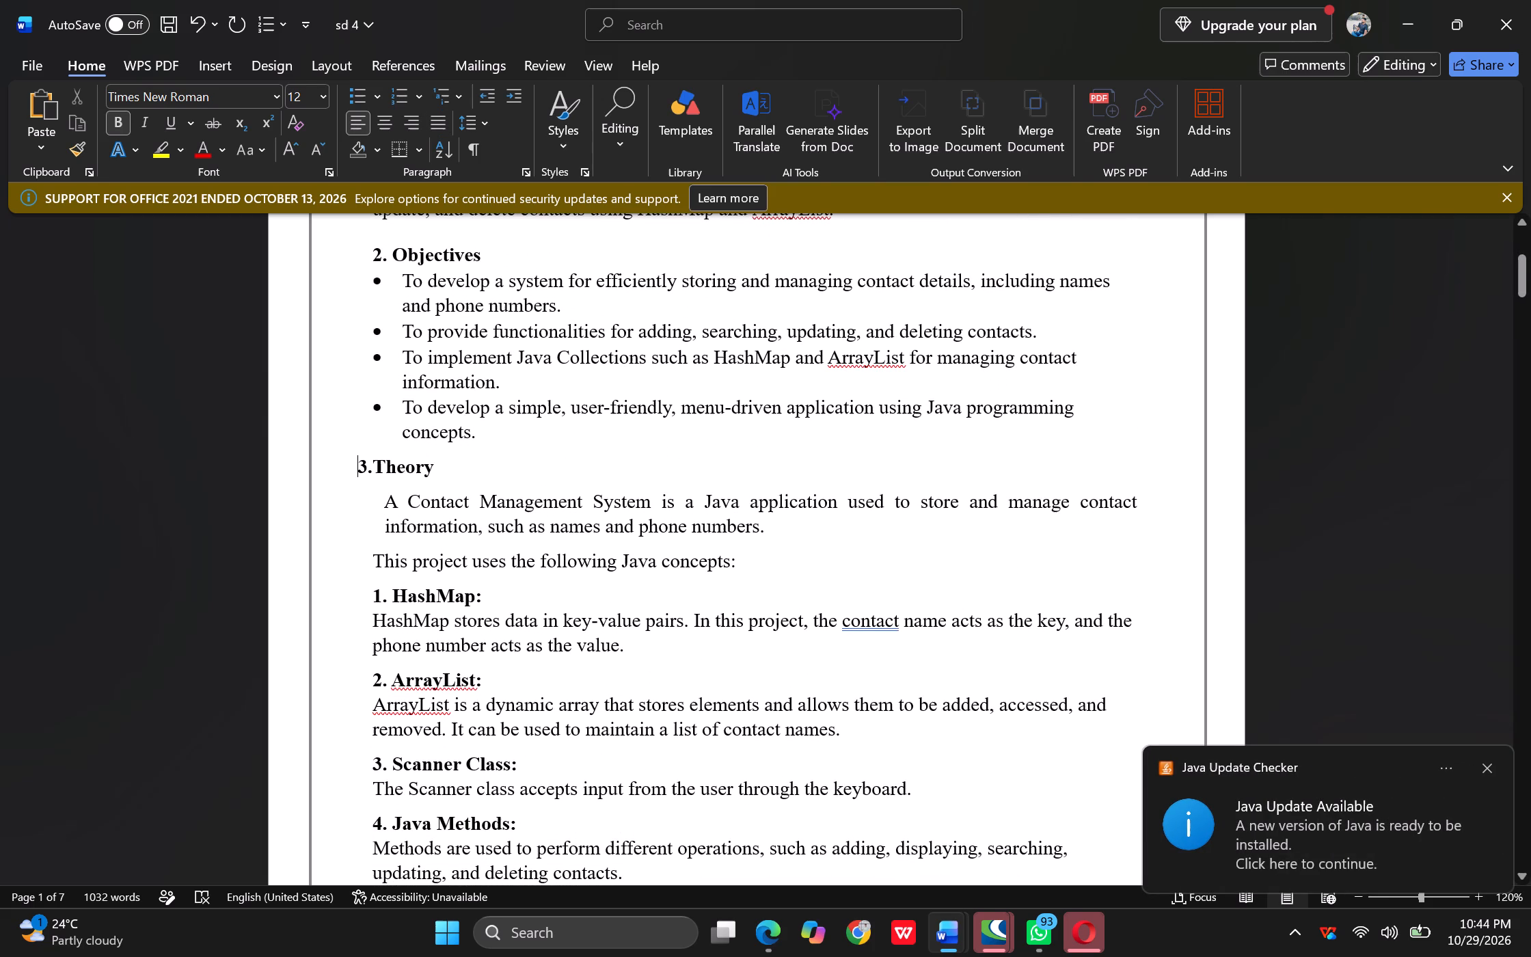
pyautogui.press('space')
pyautogui.press('space')
pyautogui.press('space')
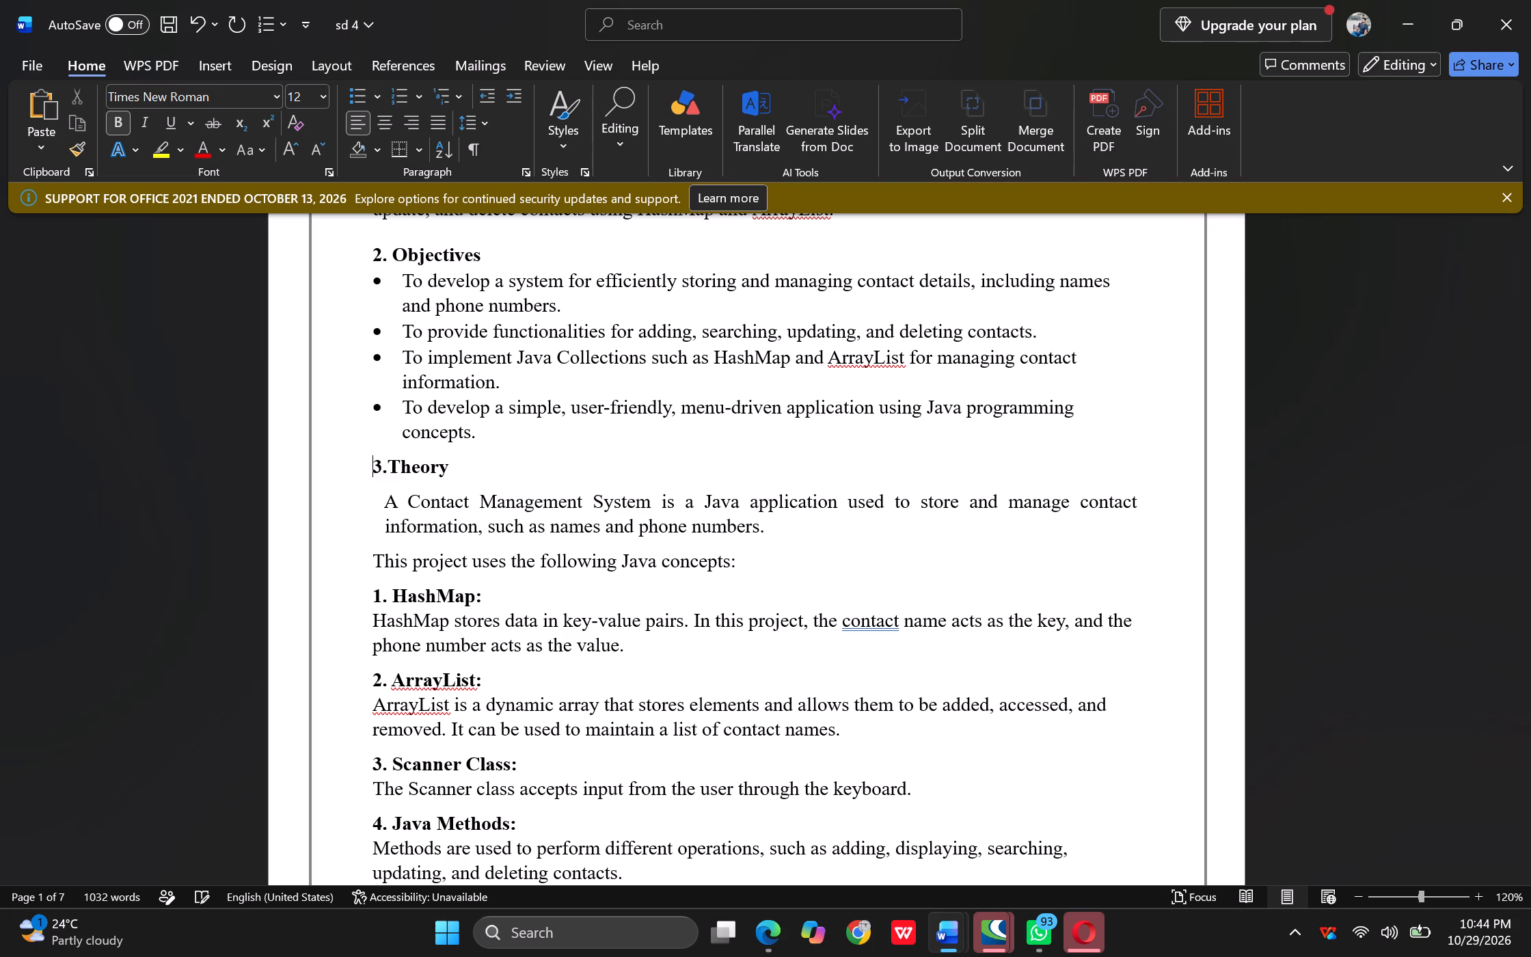
pyautogui.press('space')
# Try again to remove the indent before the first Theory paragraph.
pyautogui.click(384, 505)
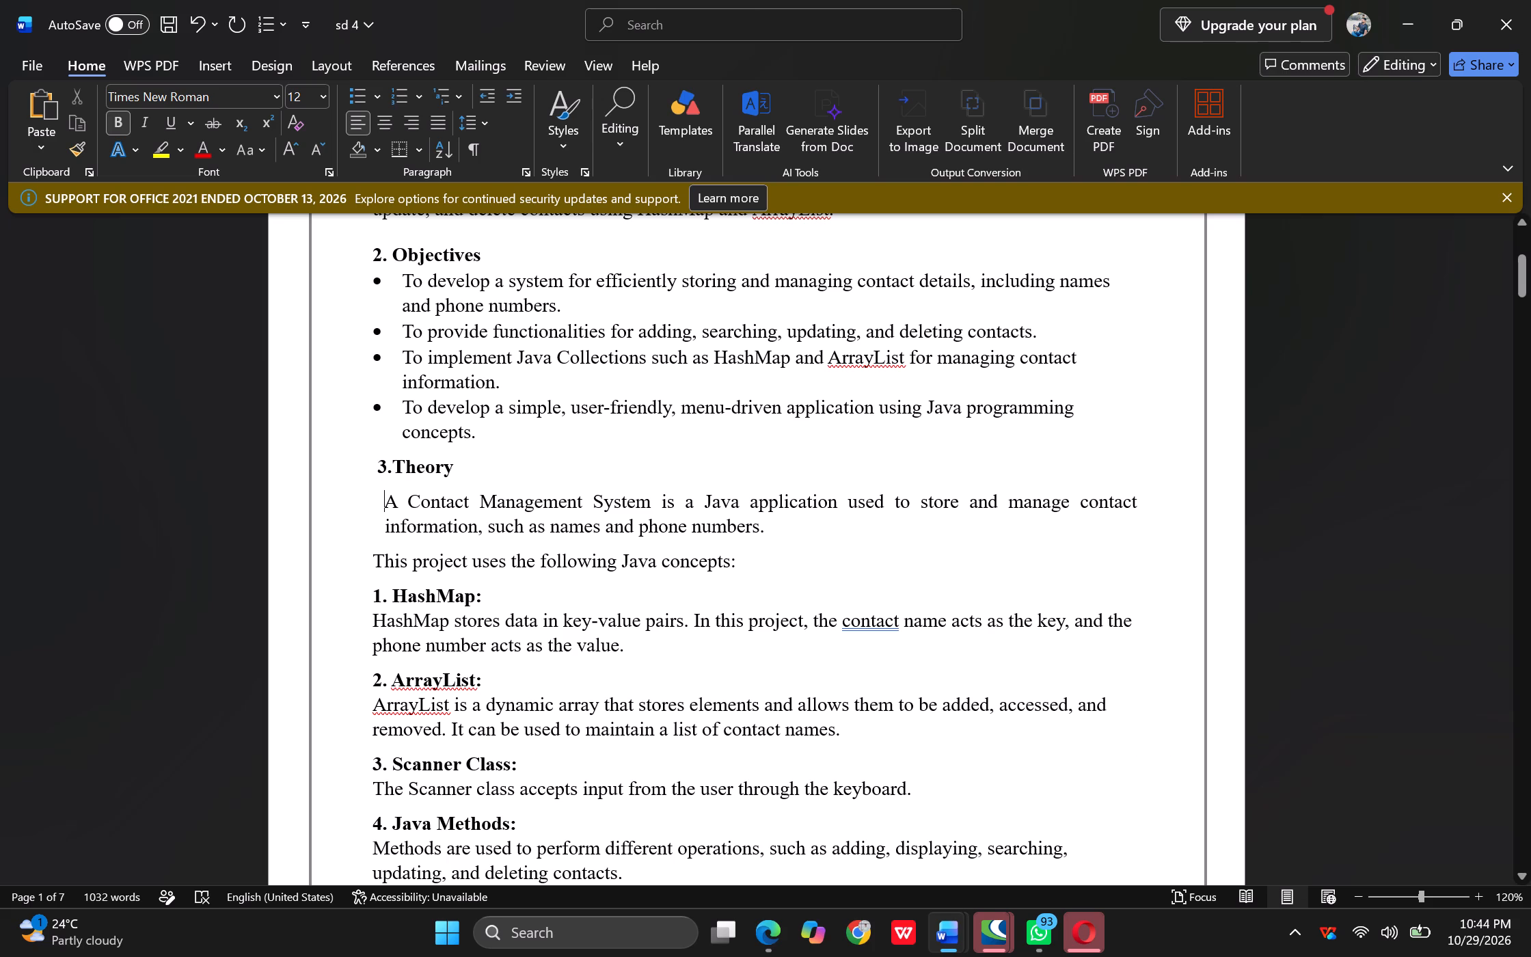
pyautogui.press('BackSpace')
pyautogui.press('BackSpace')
# Justify the whole Theory body, from "A Contact Management System" through "manage their contacts.".
pyautogui.moveTo(384, 505); pyautogui.dragTo(694, 581)
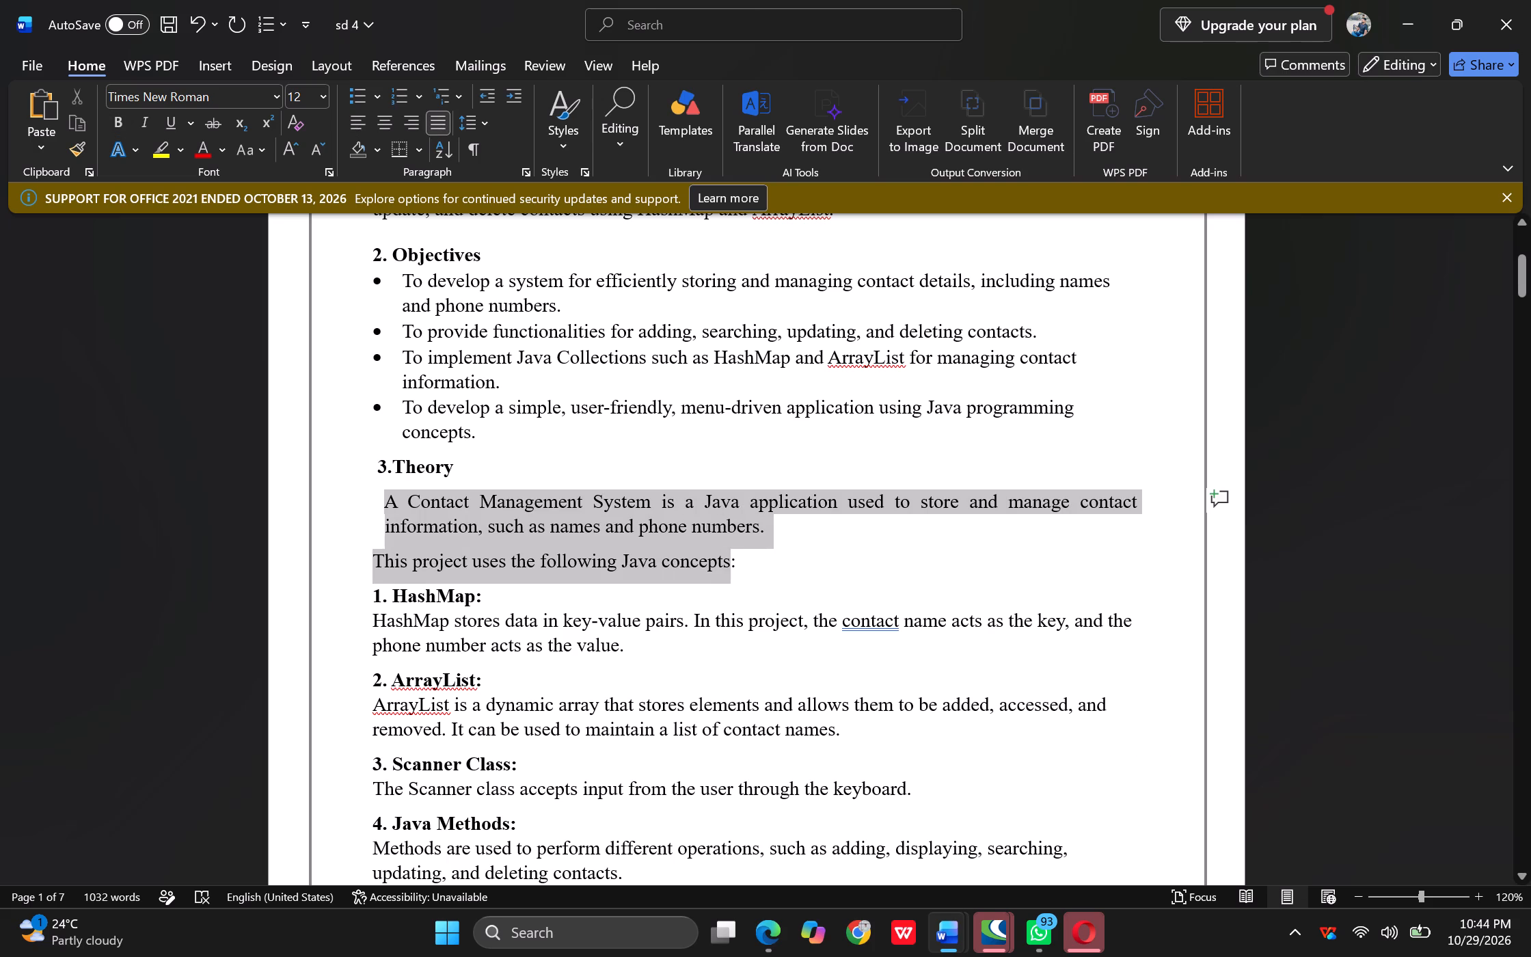
pyautogui.moveTo(694, 581); pyautogui.dragTo(743, 569)
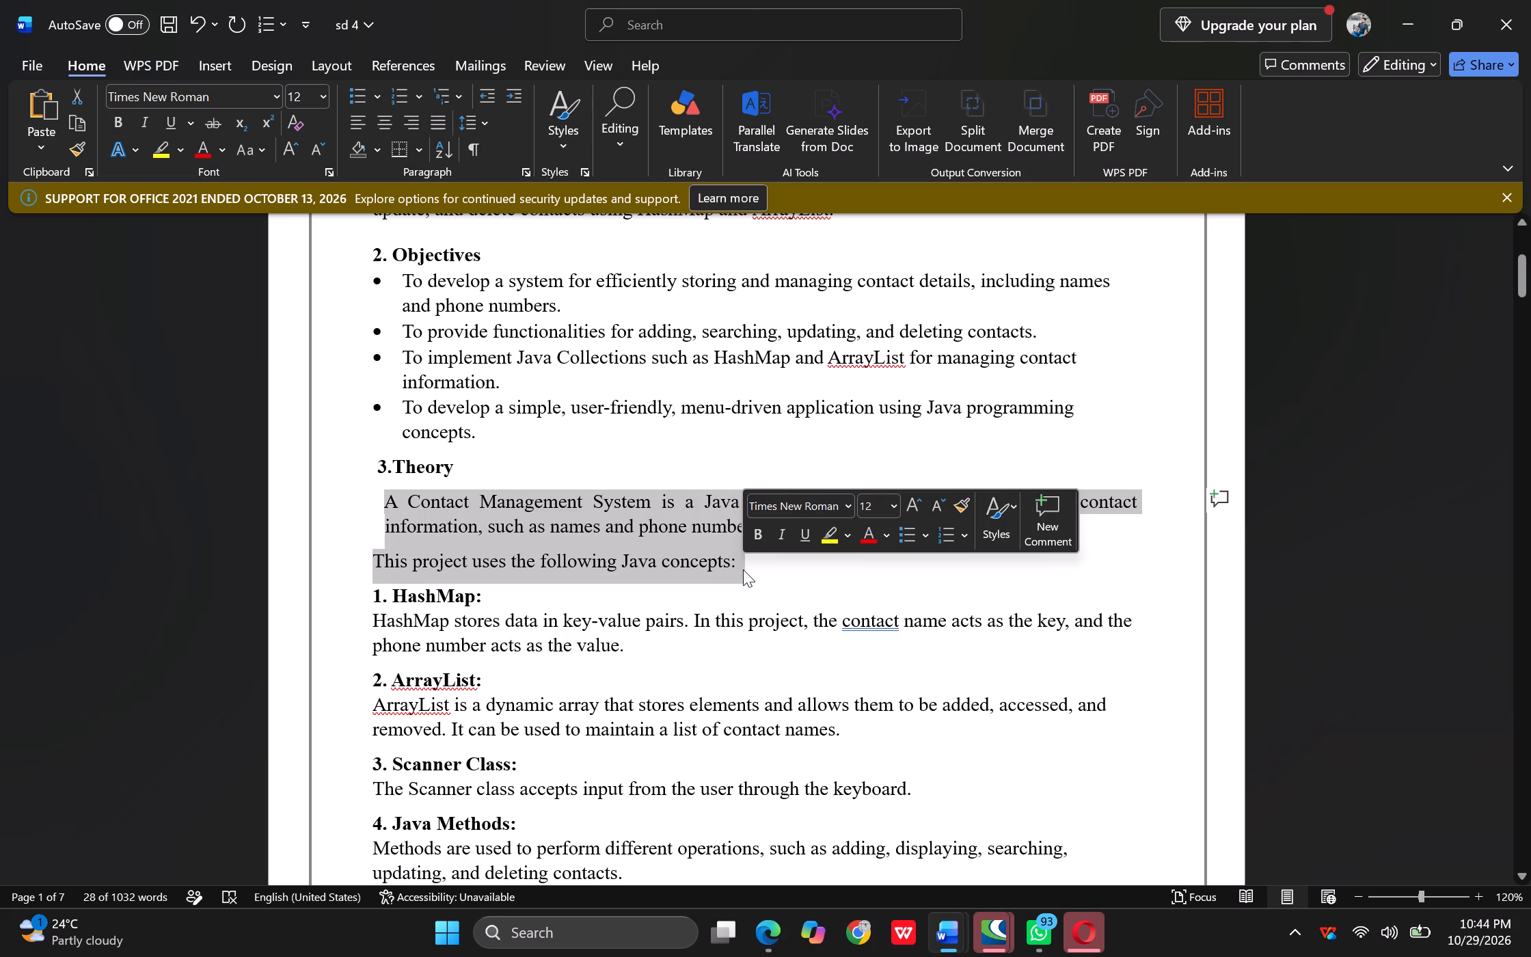
pyautogui.scroll(-1, 448, 466)
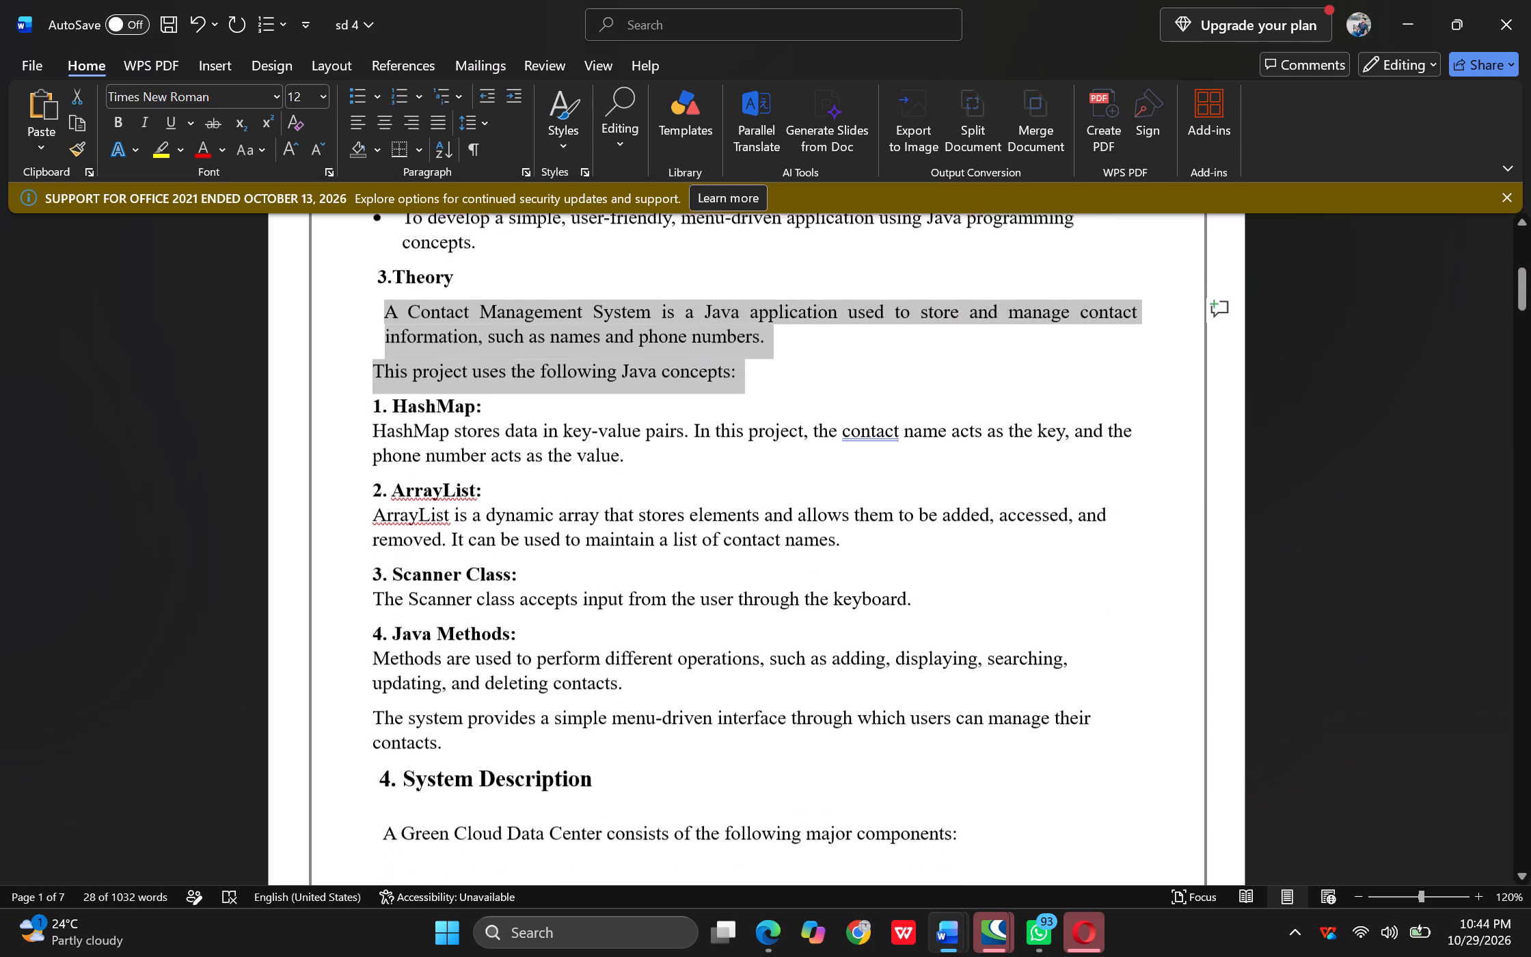
pyautogui.scroll(-1, 448, 466)
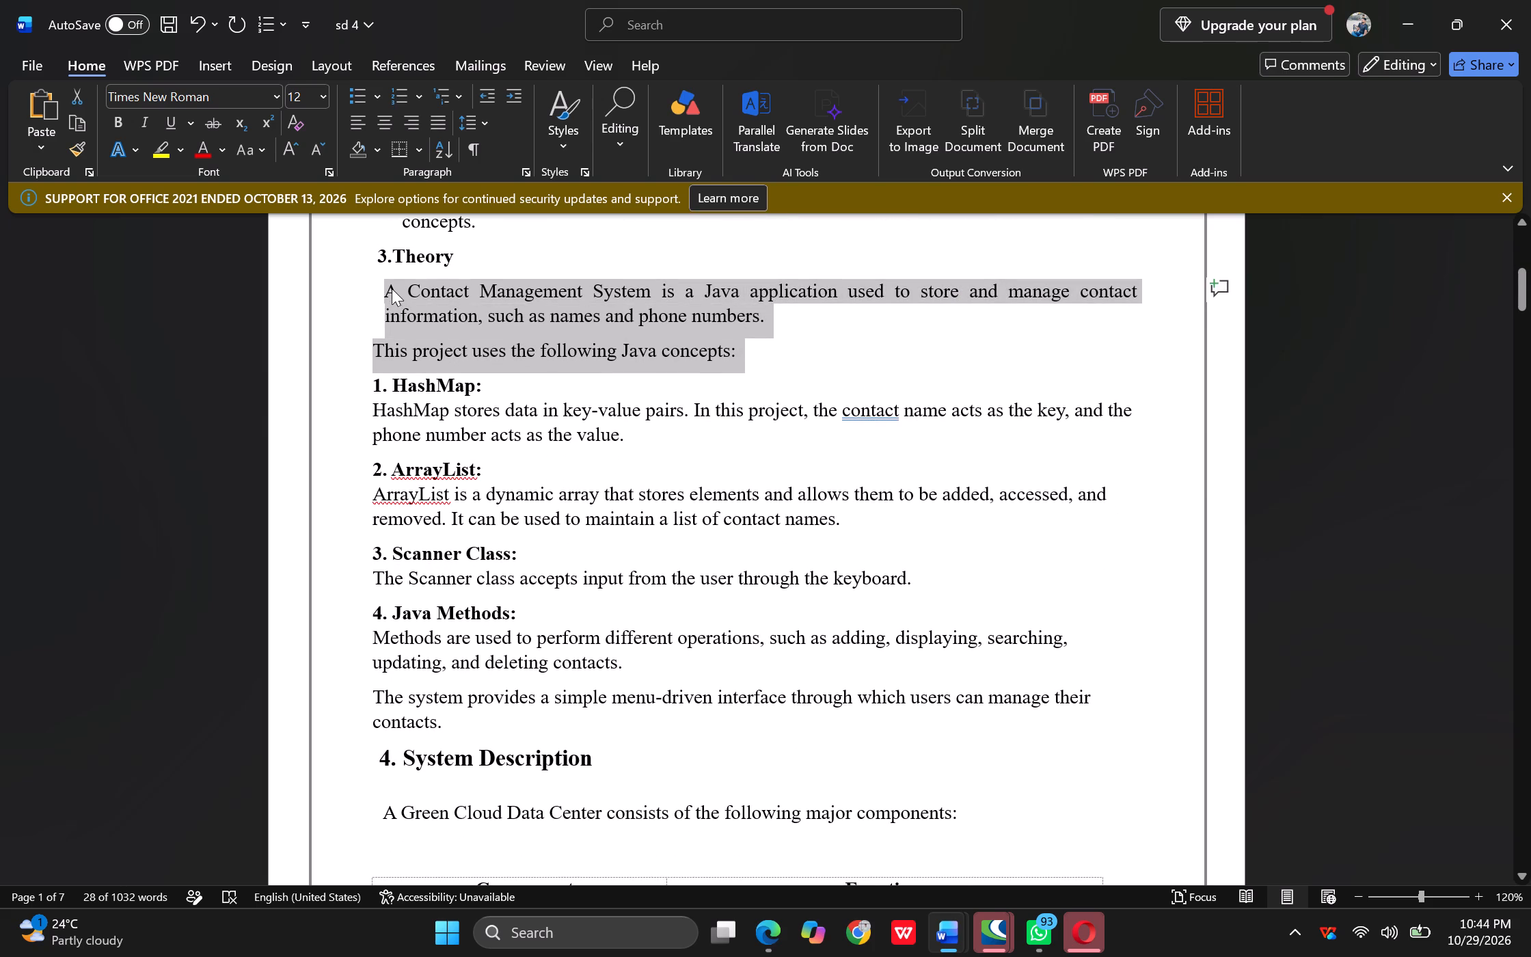
pyautogui.click(384, 288)
pyautogui.moveTo(389, 290); pyautogui.dragTo(941, 740)
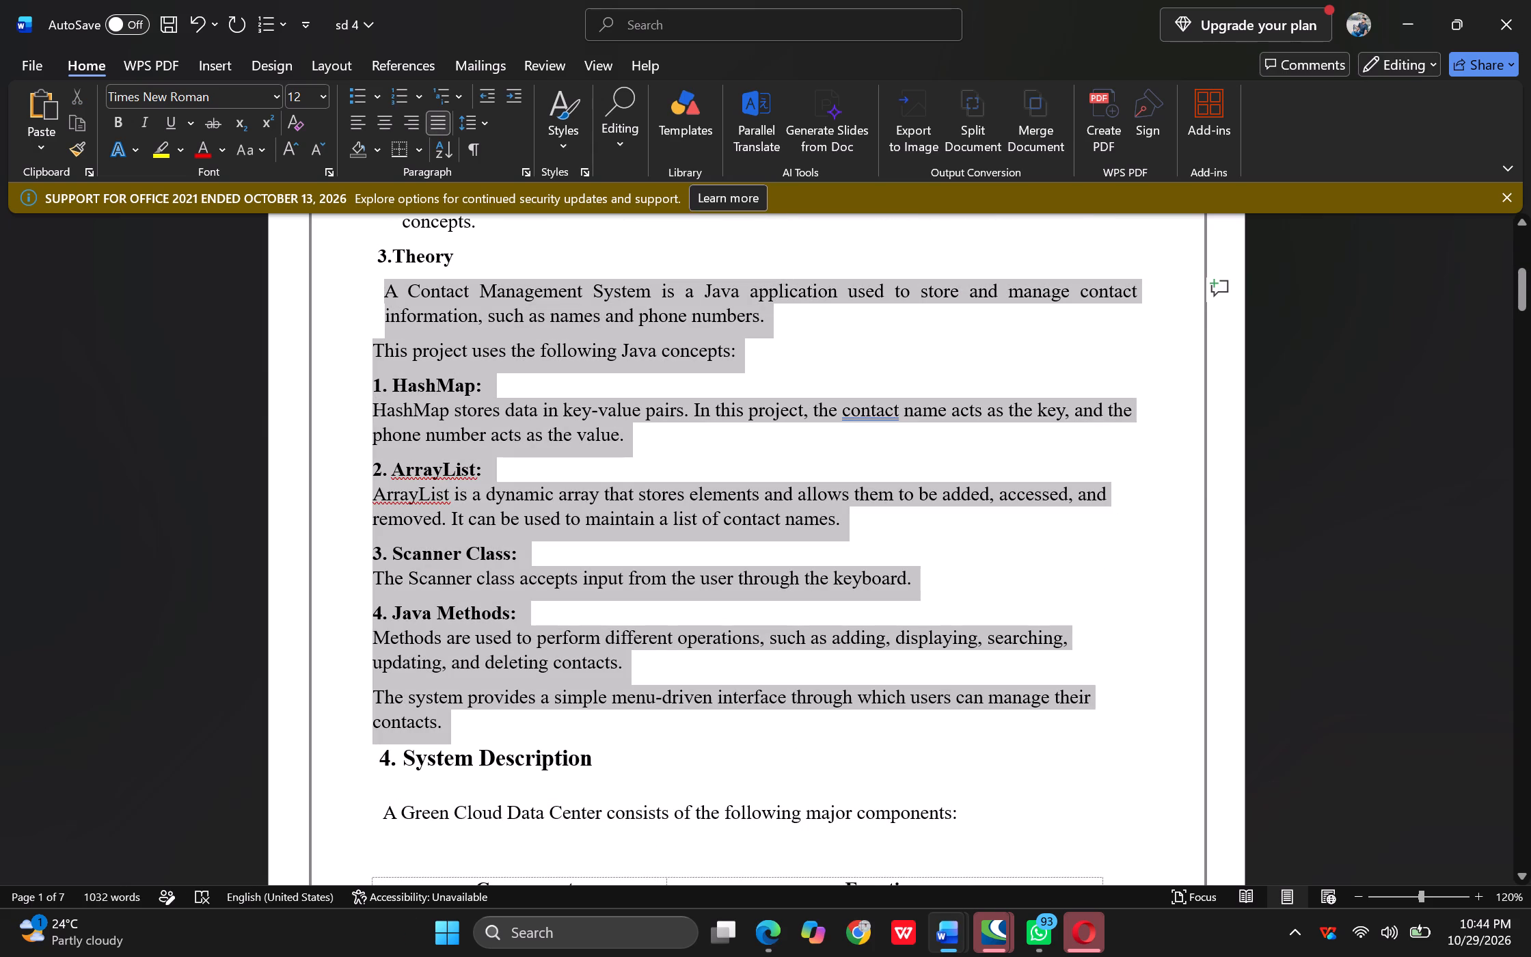
pyautogui.moveTo(941, 740); pyautogui.dragTo(982, 731)
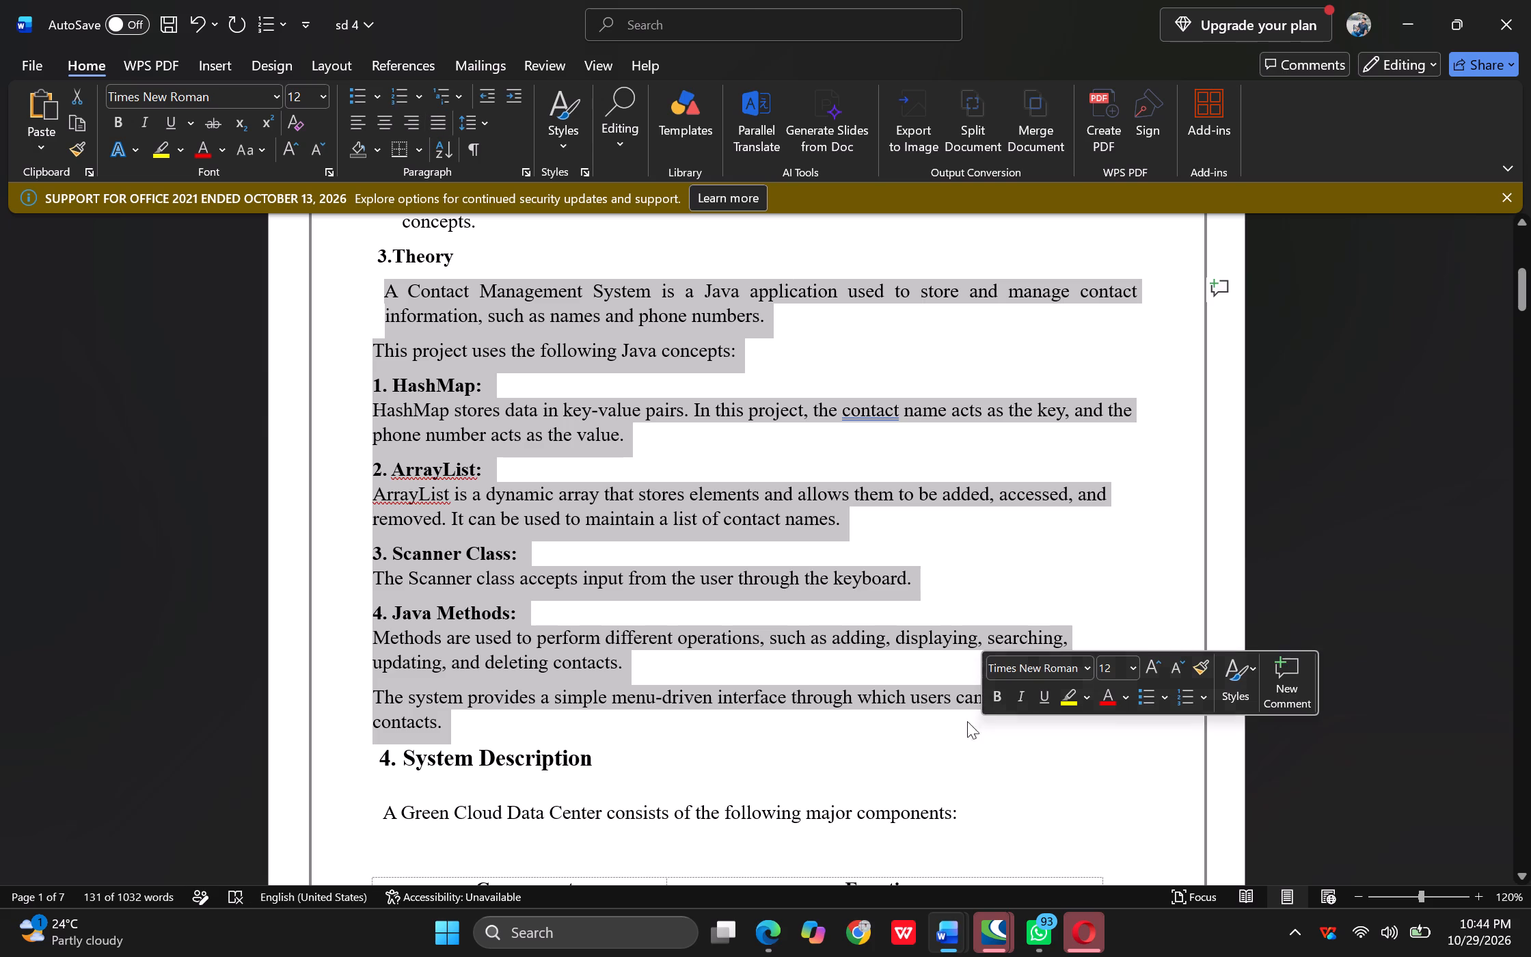
pyautogui.click(431, 129)
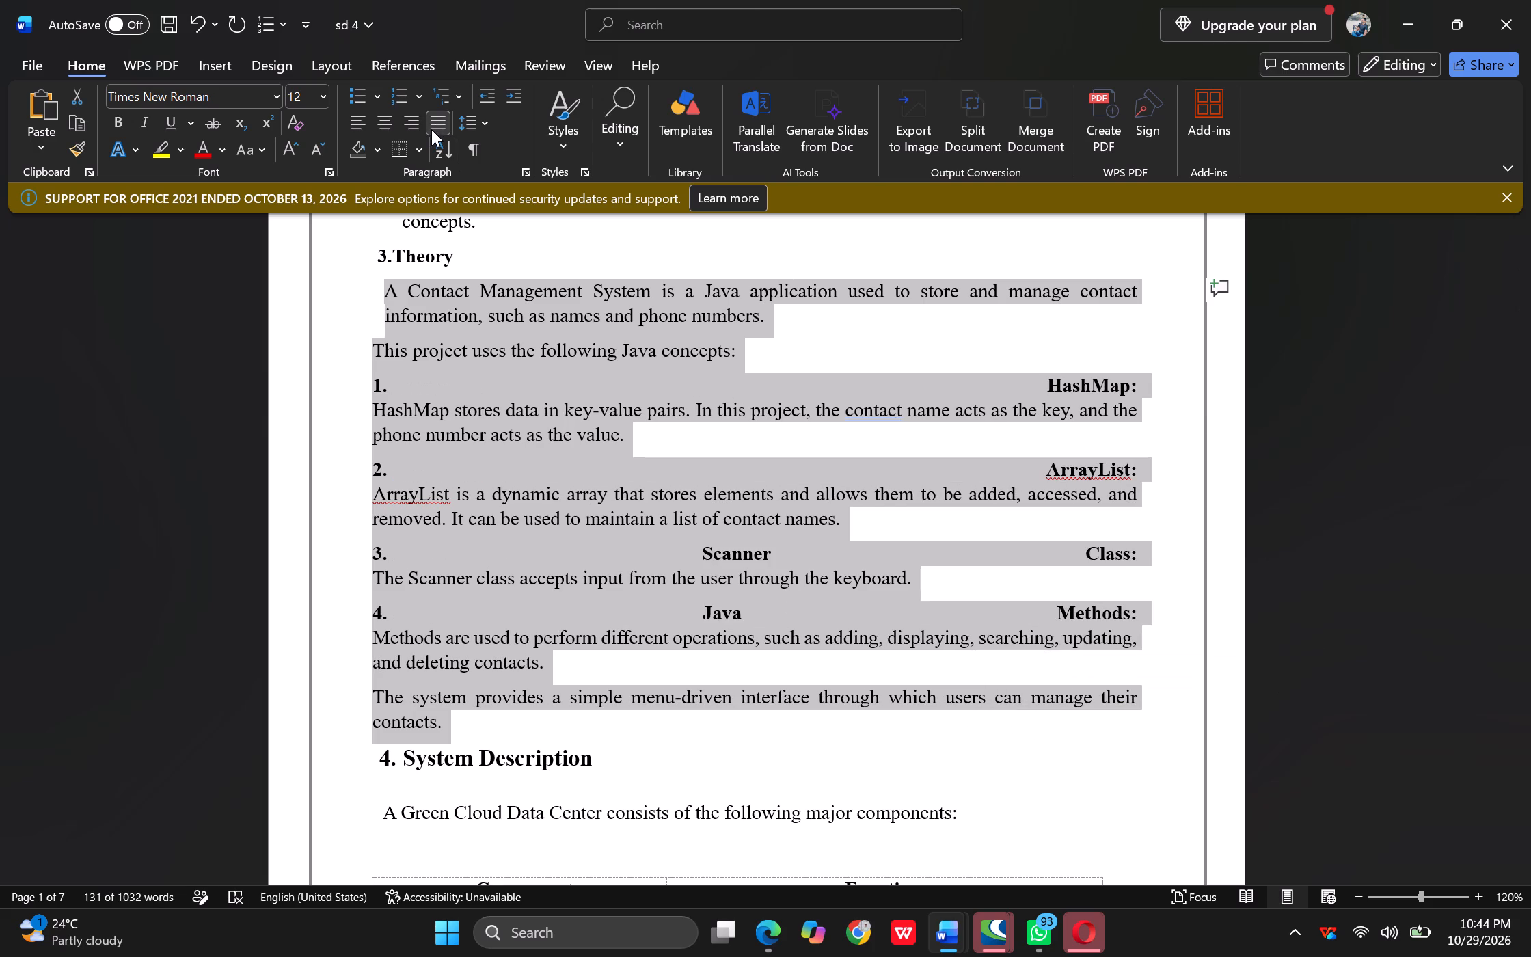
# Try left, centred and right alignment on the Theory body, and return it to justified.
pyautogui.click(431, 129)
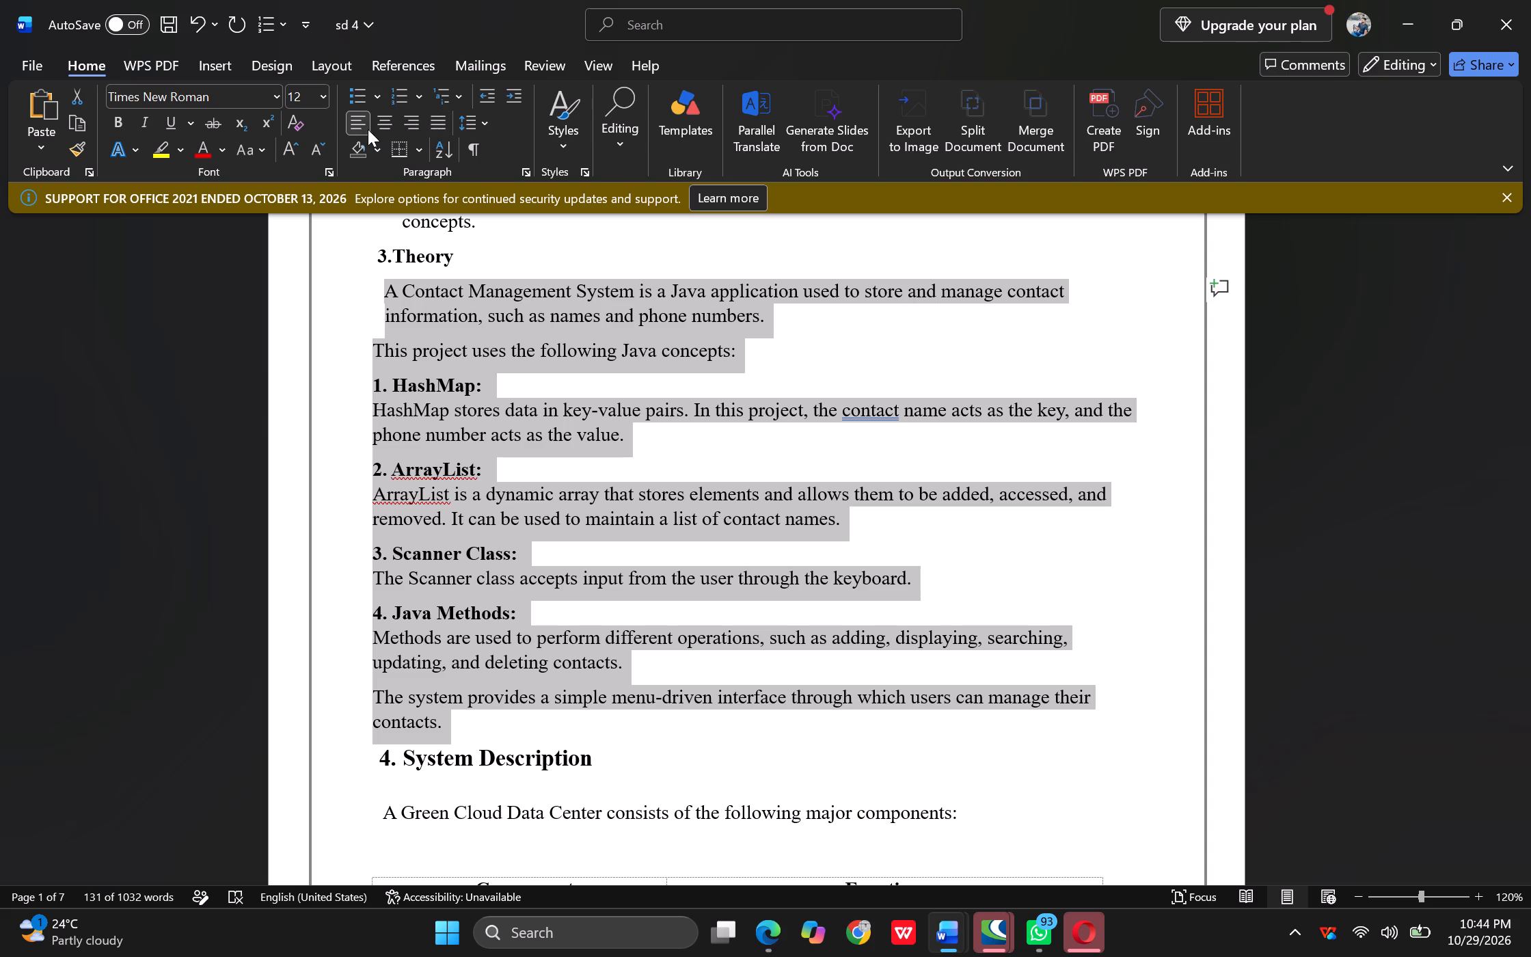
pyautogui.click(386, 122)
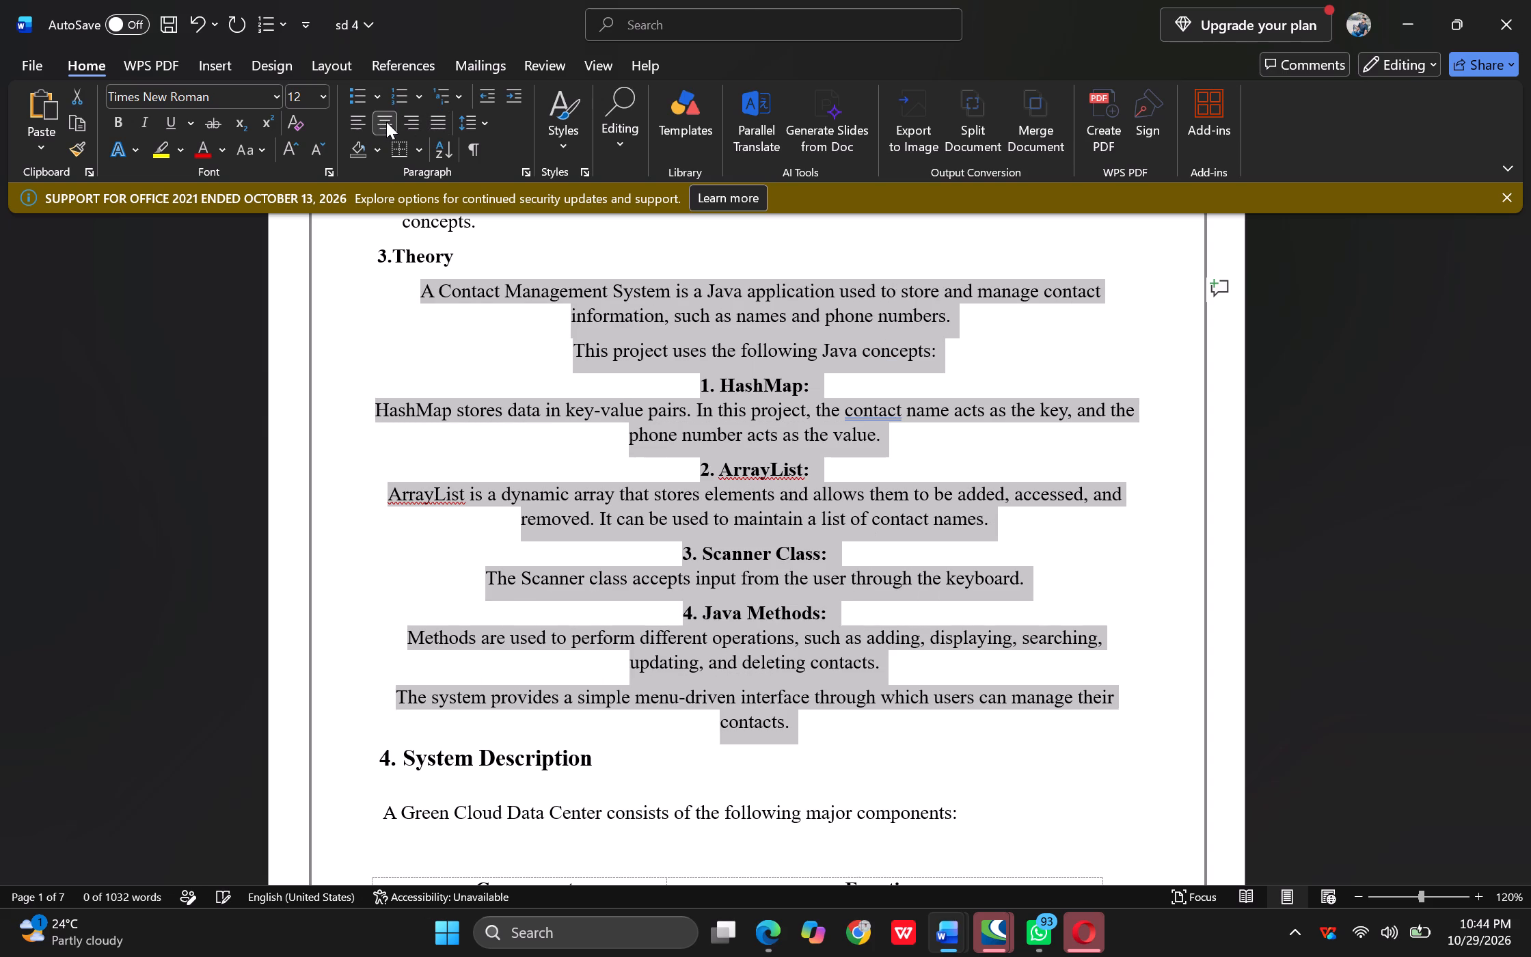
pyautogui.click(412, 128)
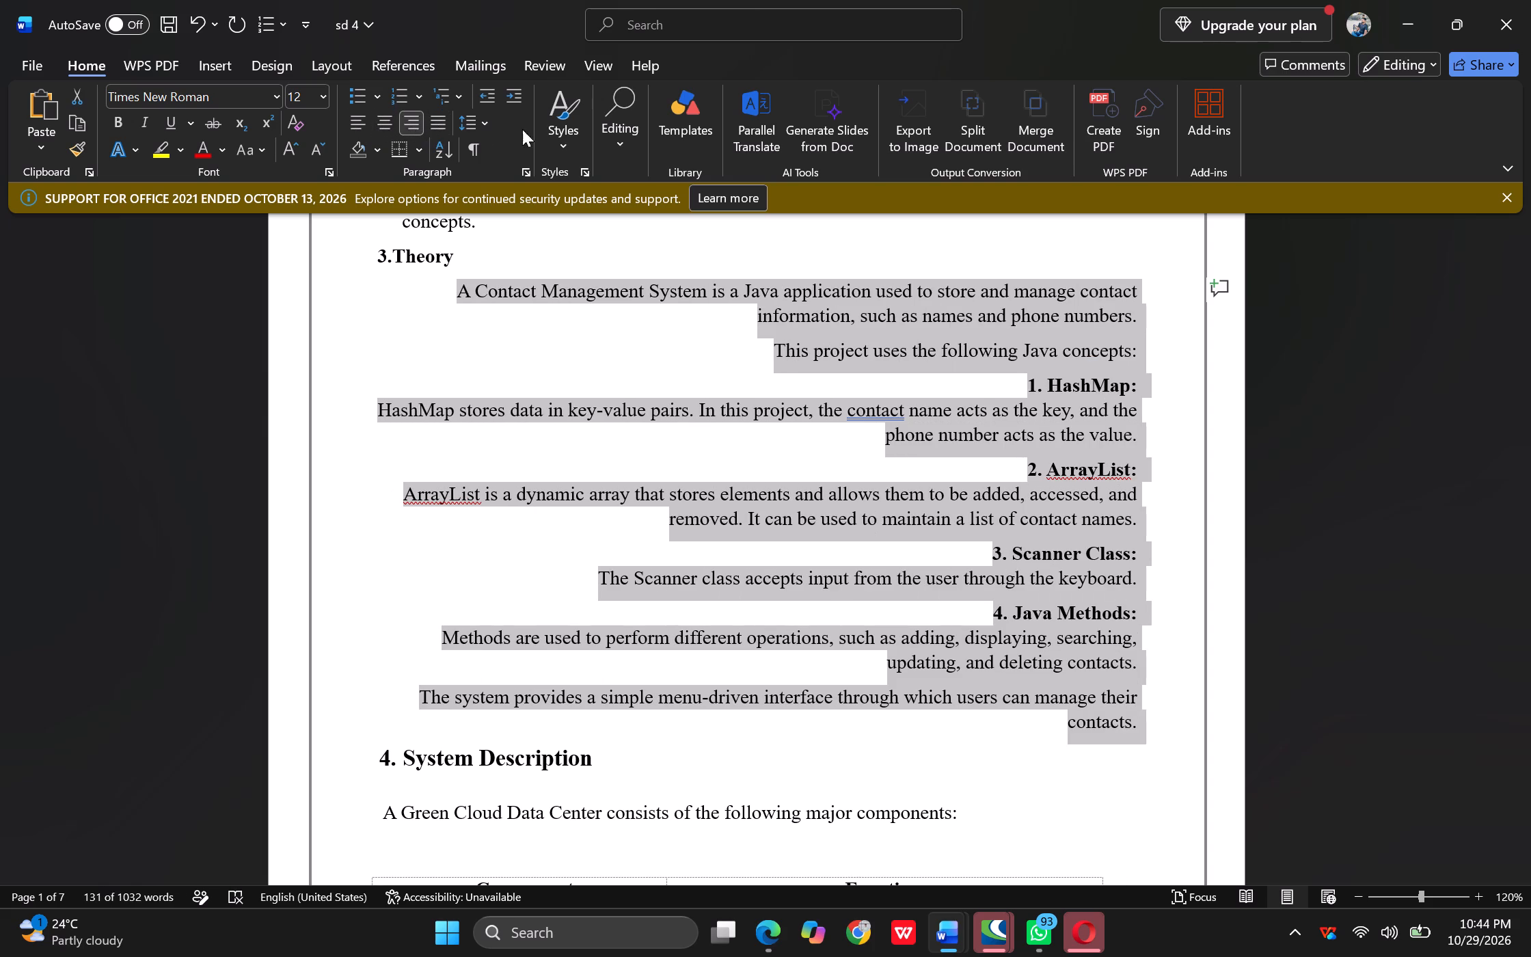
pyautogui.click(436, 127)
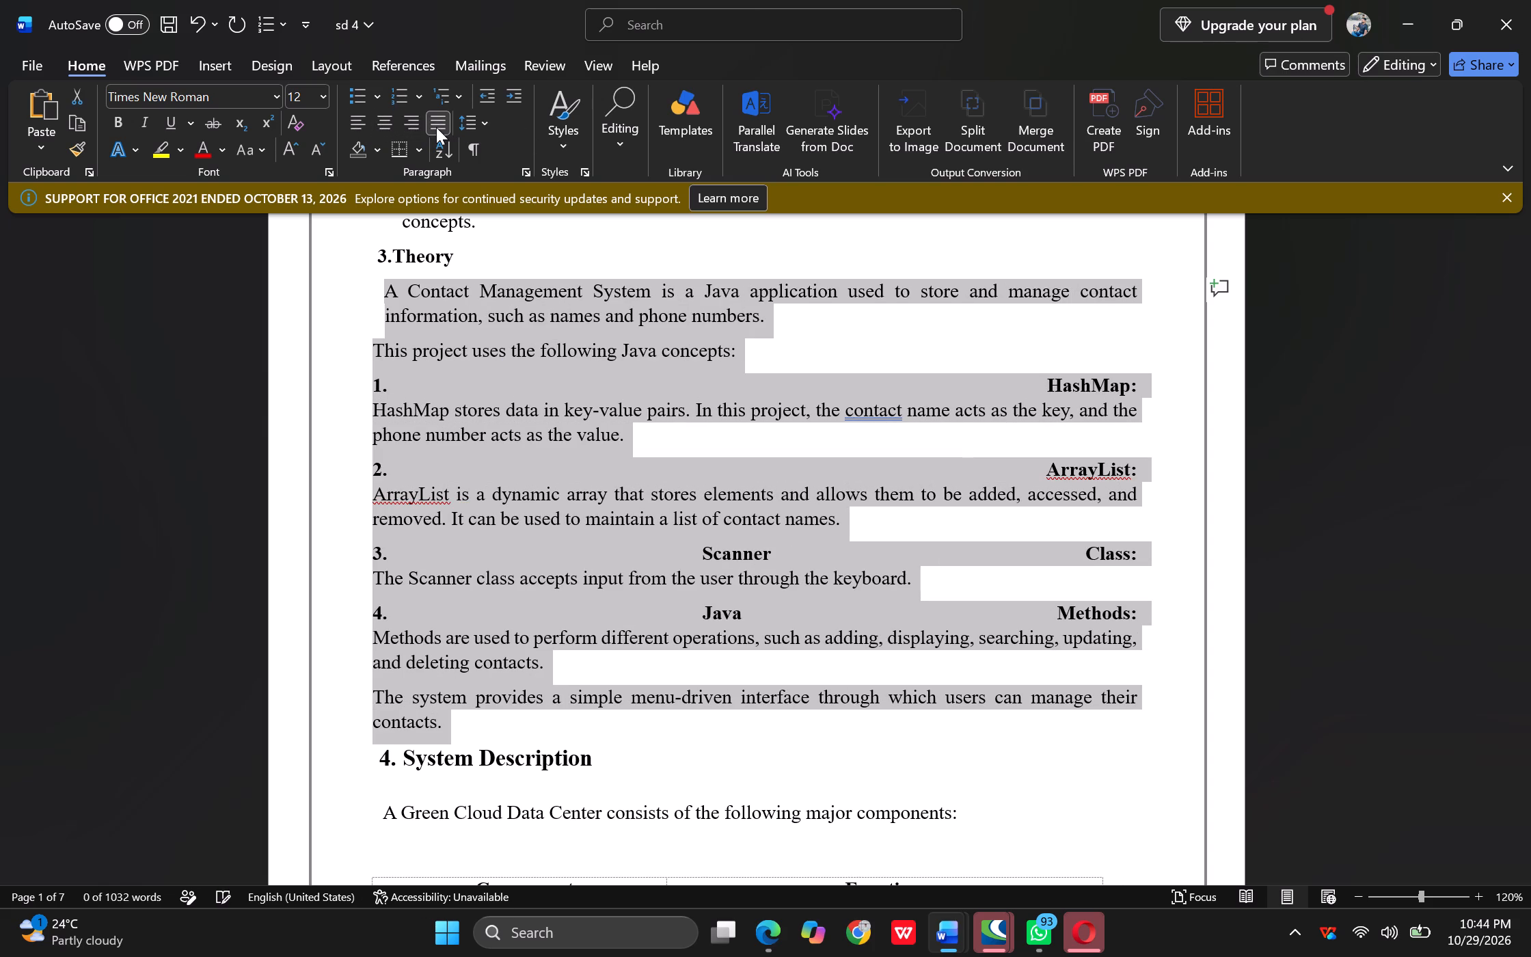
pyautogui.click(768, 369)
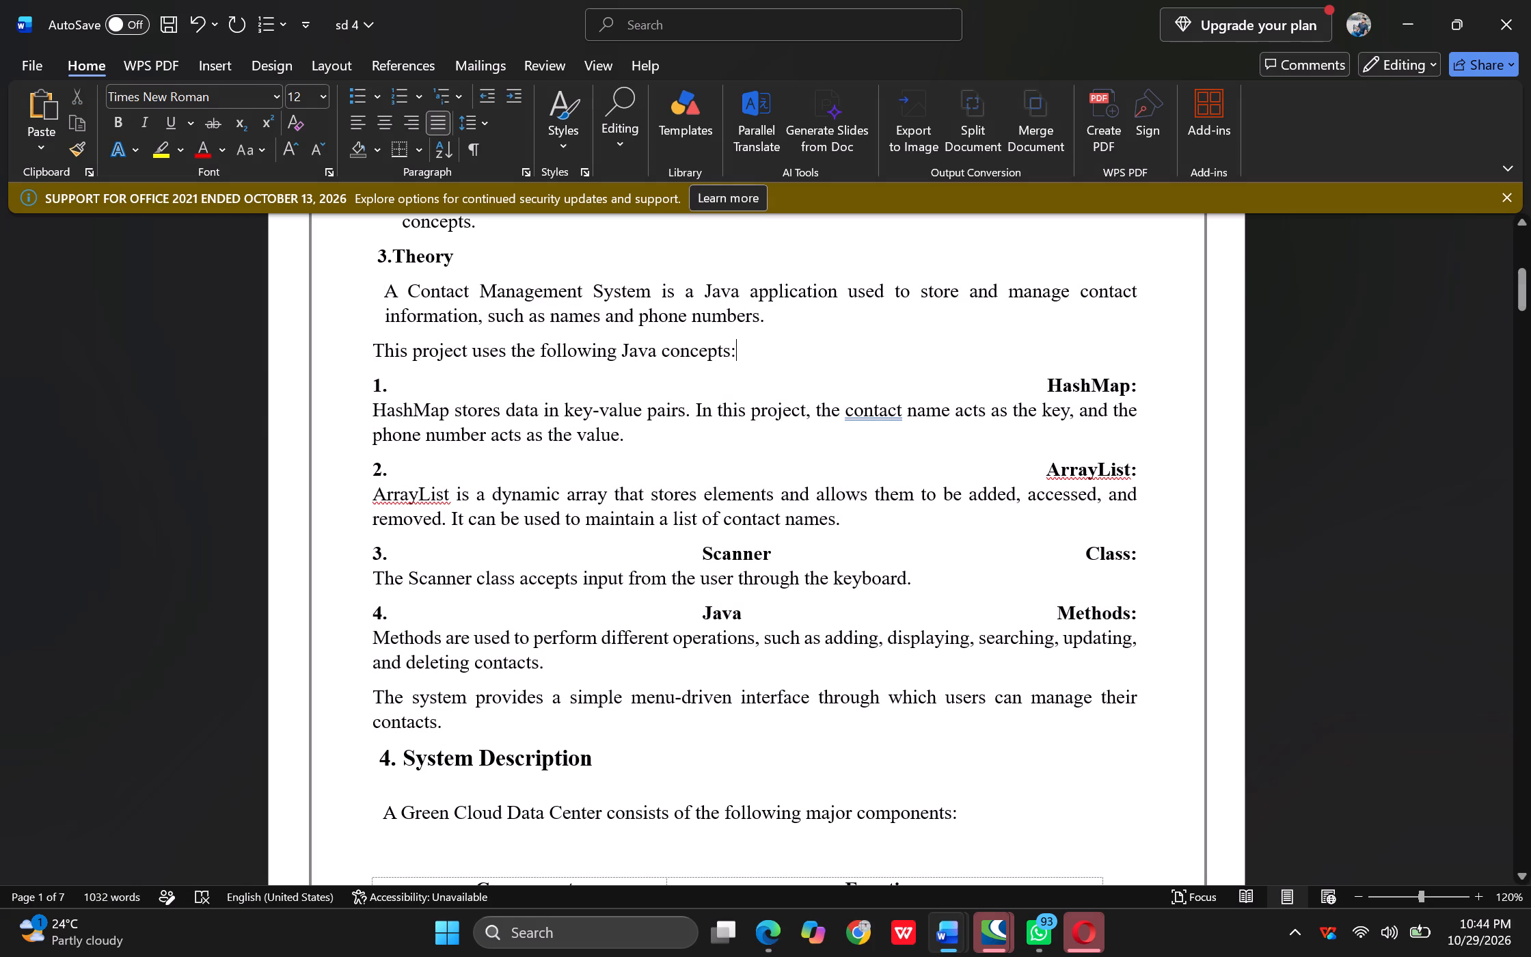
# Delete the stretched space after the number in the first two concept headings, giving "1.HashMap:" and "2.ArrayList:".
pyautogui.click(1022, 392)
pyautogui.press('BackSpace')
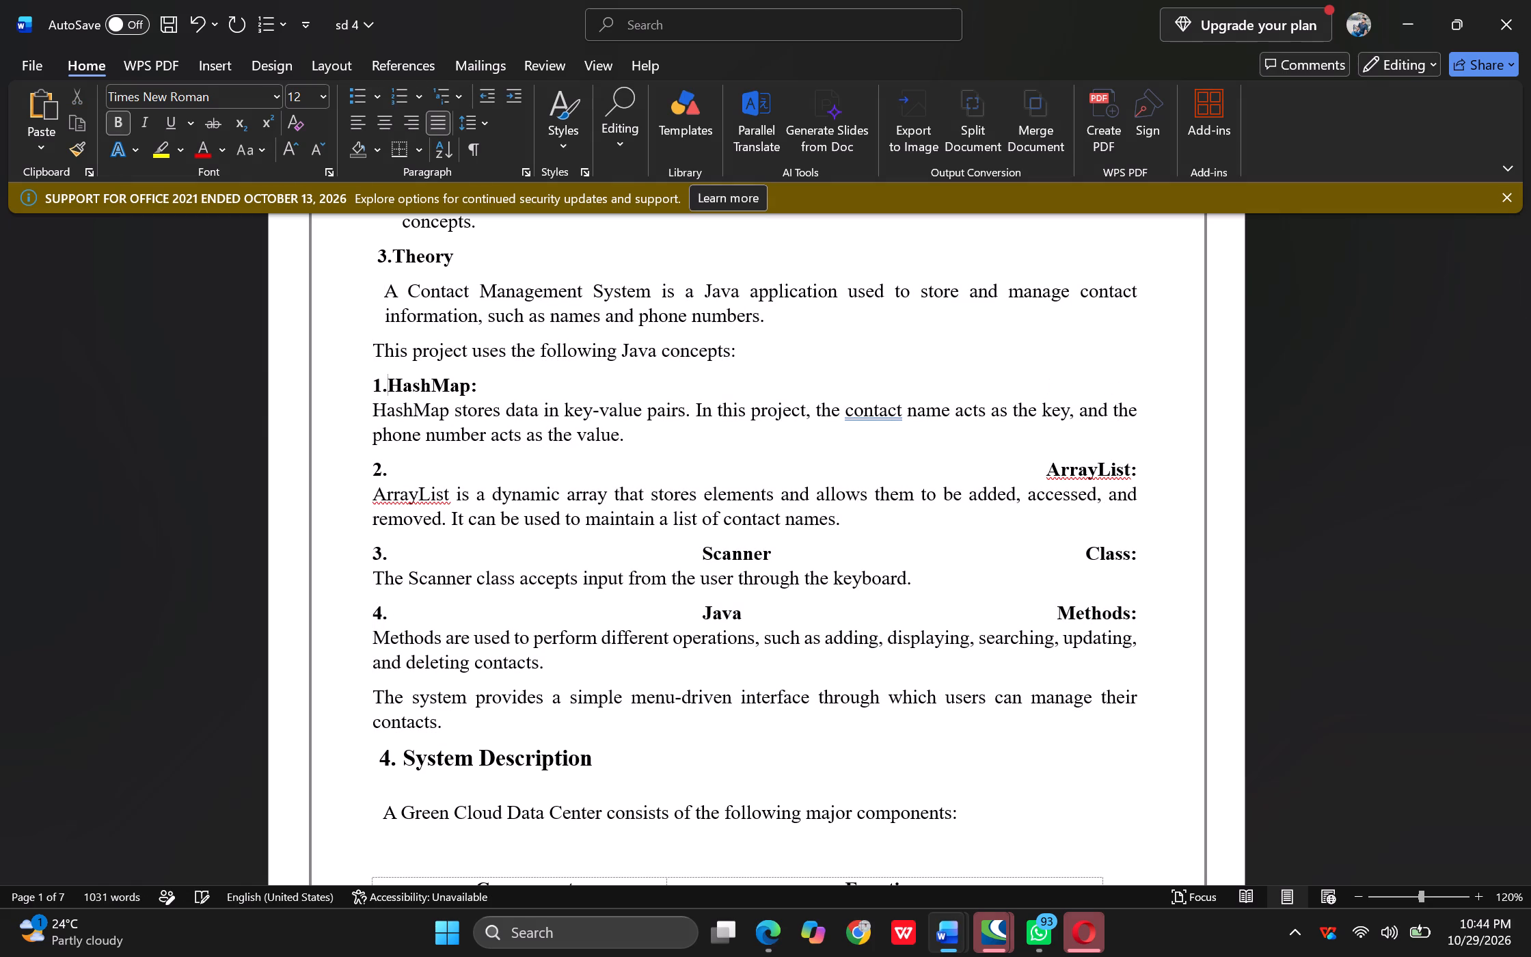
pyautogui.click(1038, 472)
pyautogui.press('BackSpace')
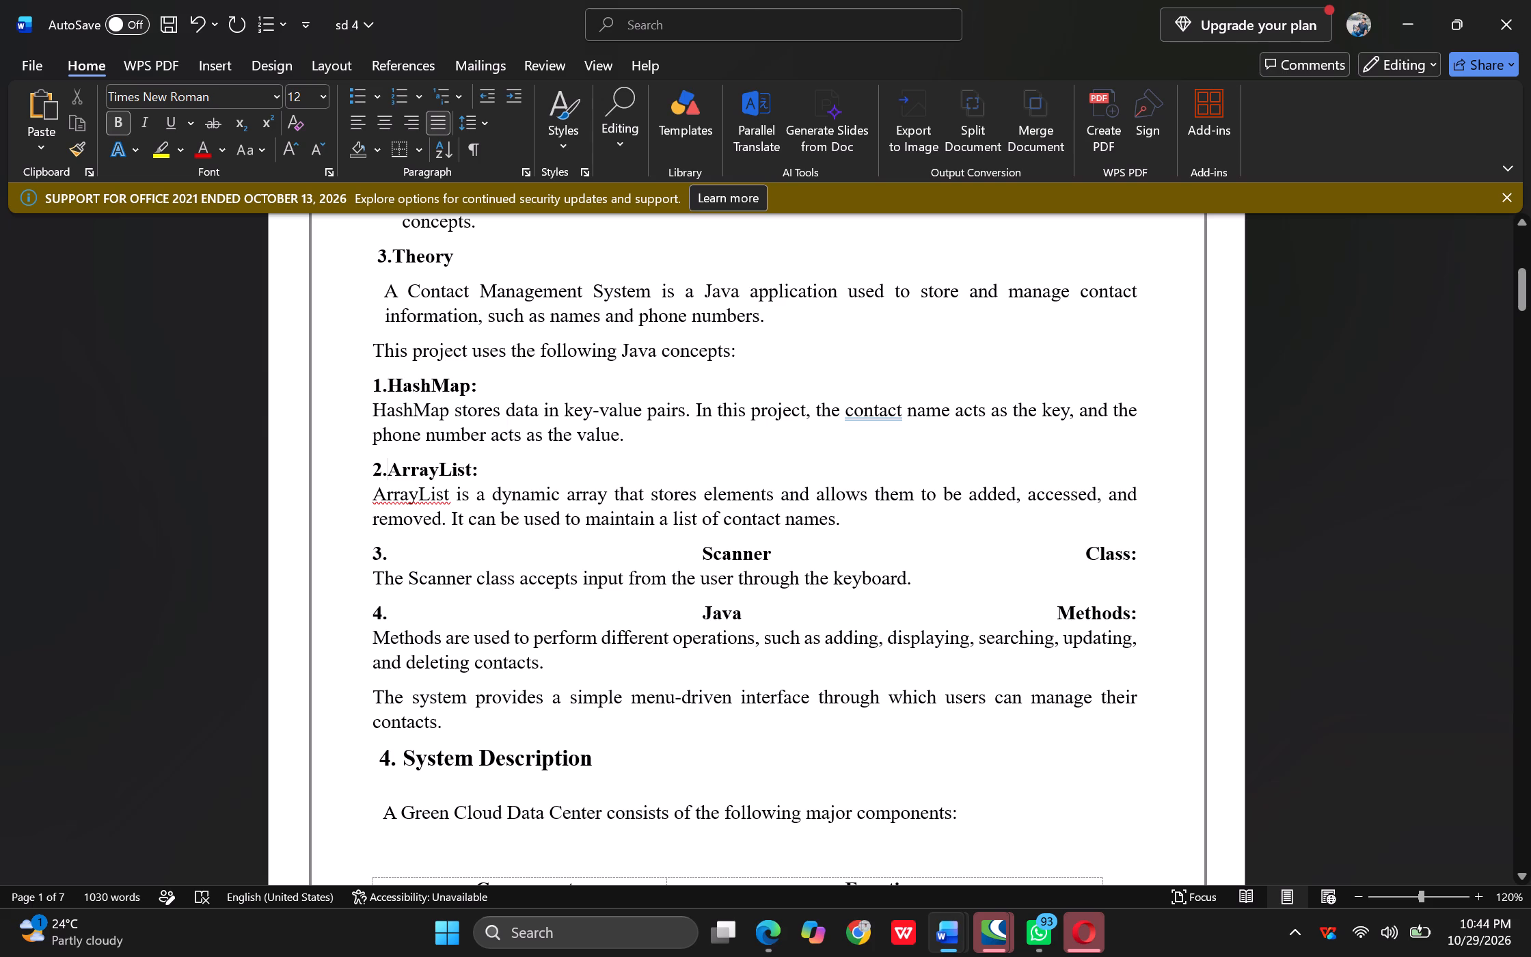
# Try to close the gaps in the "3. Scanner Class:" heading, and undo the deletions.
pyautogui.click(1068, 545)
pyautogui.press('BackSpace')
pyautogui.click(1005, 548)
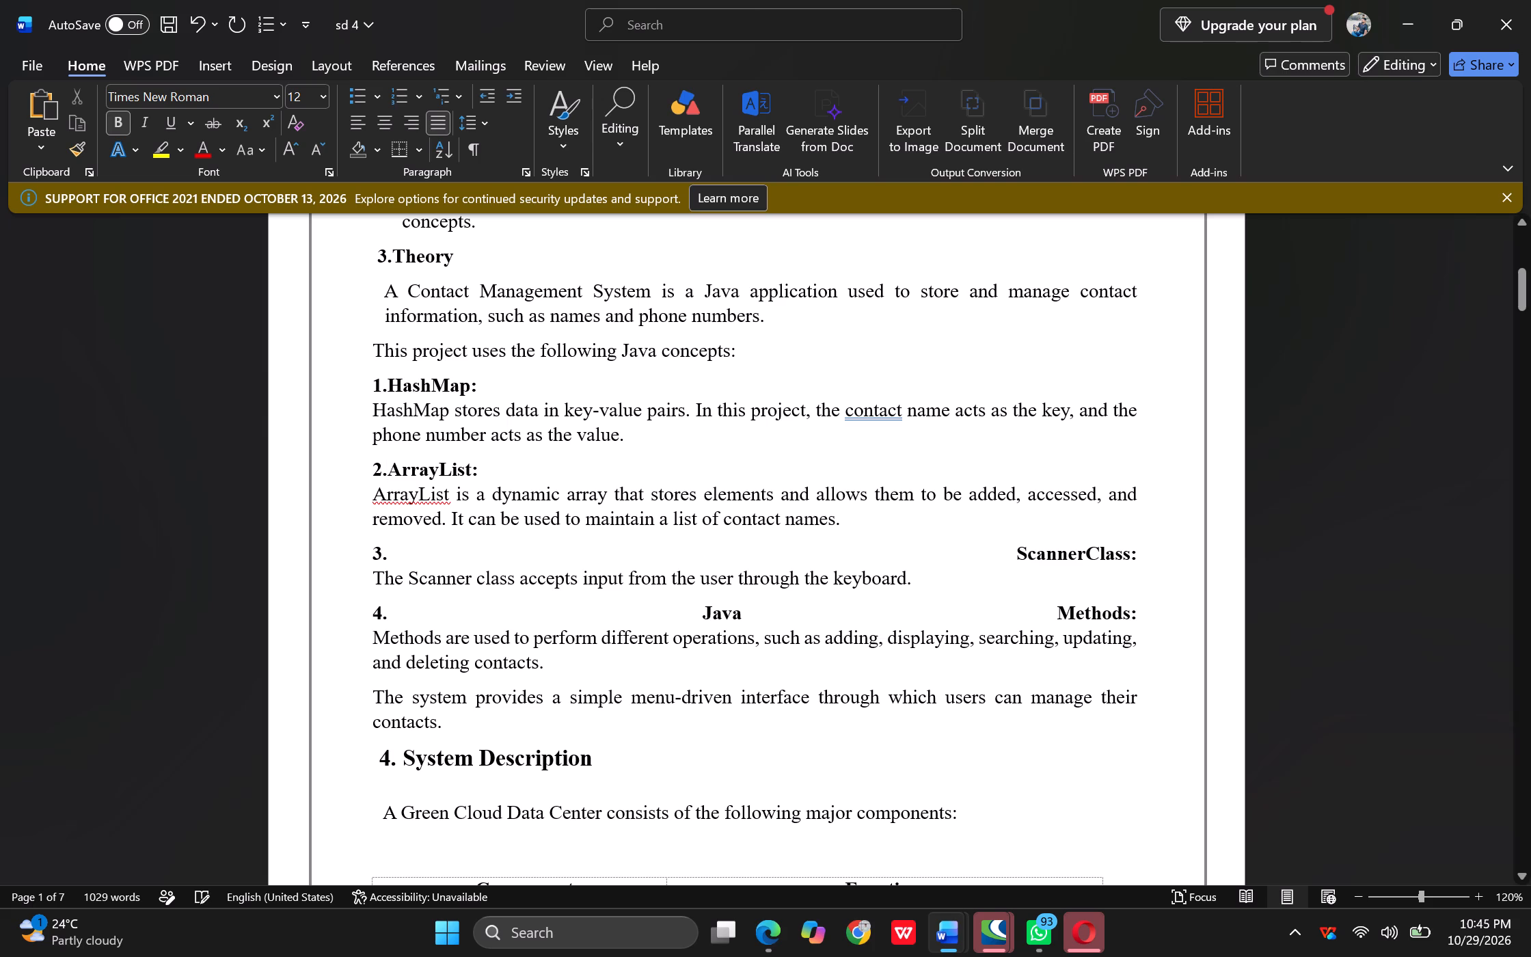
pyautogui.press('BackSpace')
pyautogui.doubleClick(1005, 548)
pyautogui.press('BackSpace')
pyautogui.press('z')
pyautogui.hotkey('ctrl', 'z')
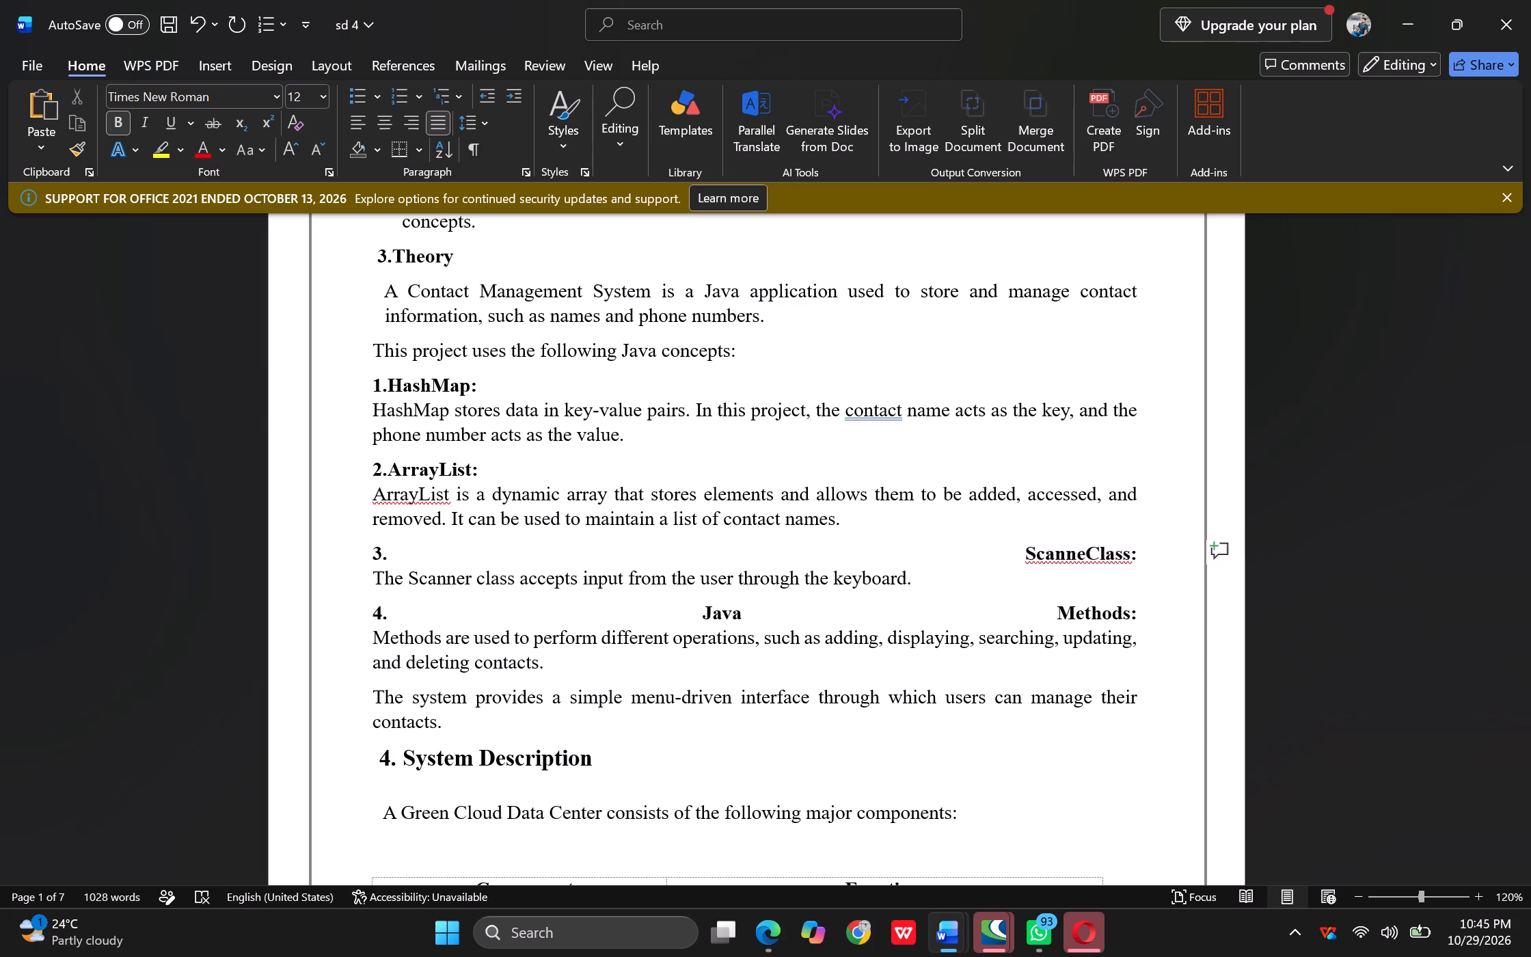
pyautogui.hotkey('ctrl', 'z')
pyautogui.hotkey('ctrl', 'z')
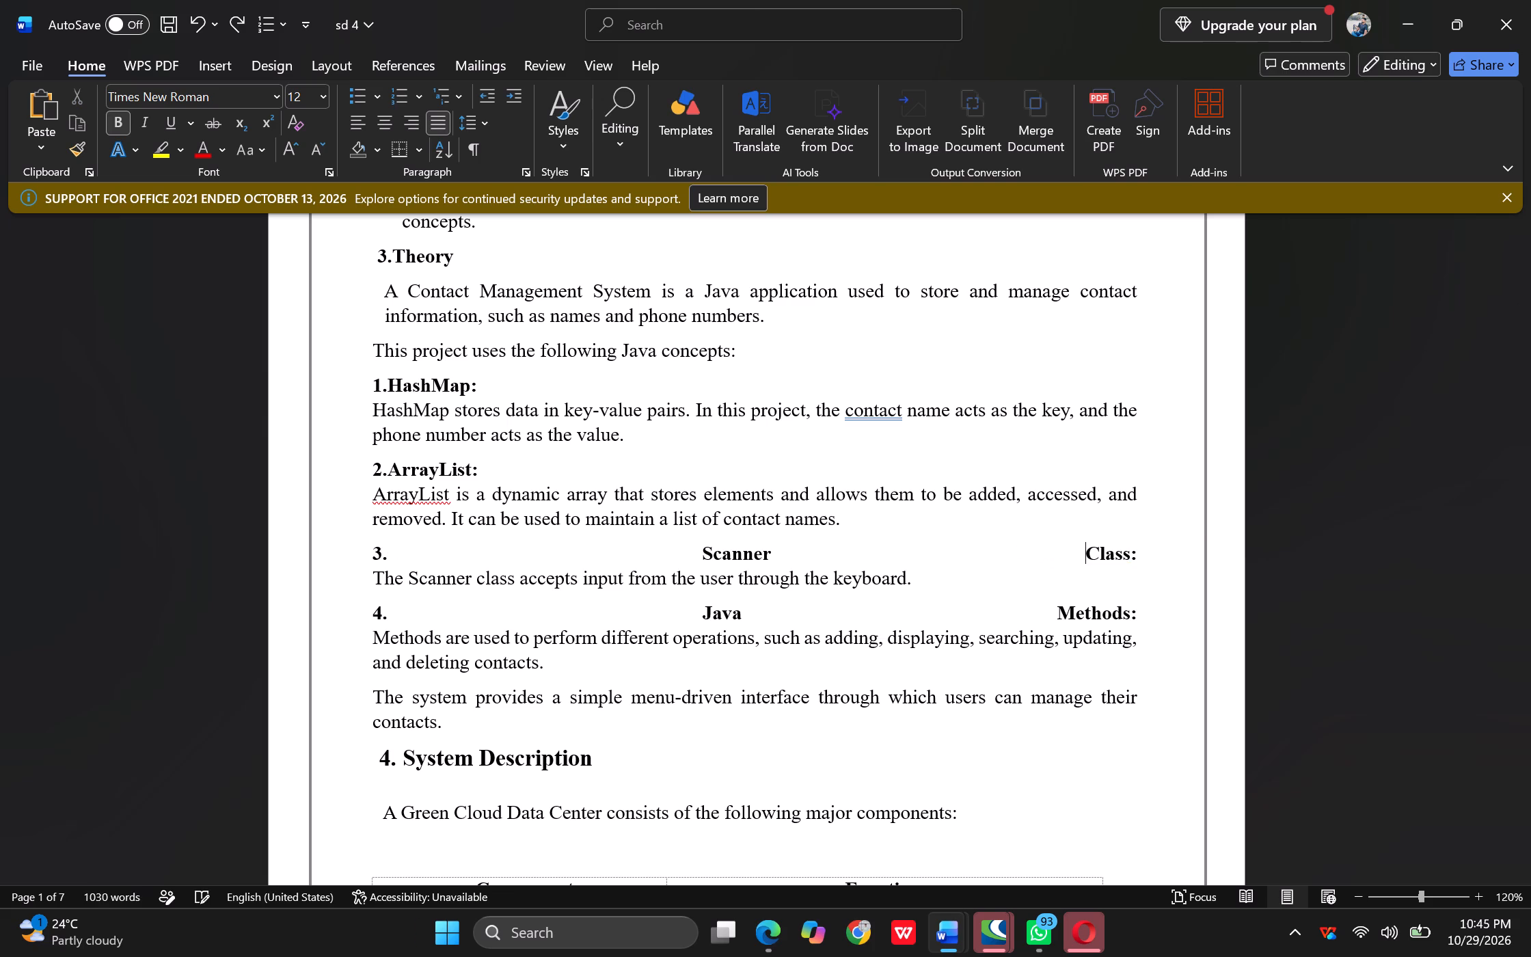
# Delete both stretched spaces in the third concept heading so it reads "3.ScannerClass:".
pyautogui.click(689, 552)
pyautogui.press('BackSpace')
pyautogui.click(1068, 550)
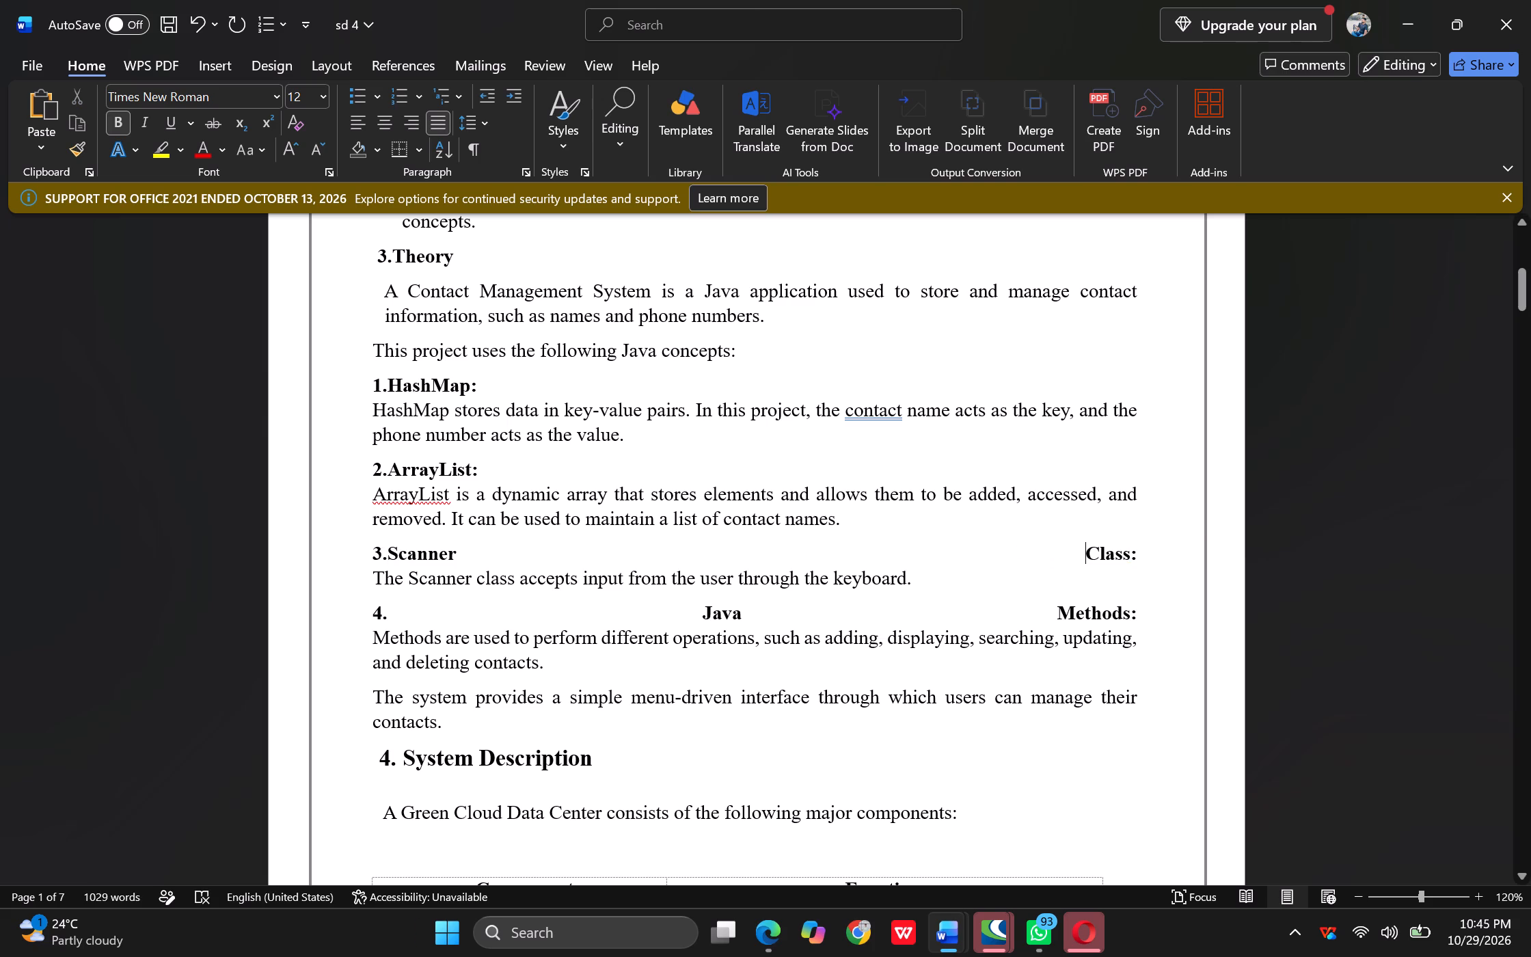
pyautogui.press('BackSpace')
# Delete both stretched spaces in the fourth concept heading so it reads "4.JavaMethods:".
pyautogui.click(702, 614)
pyautogui.press('BackSpace')
pyautogui.press('BackSpace')
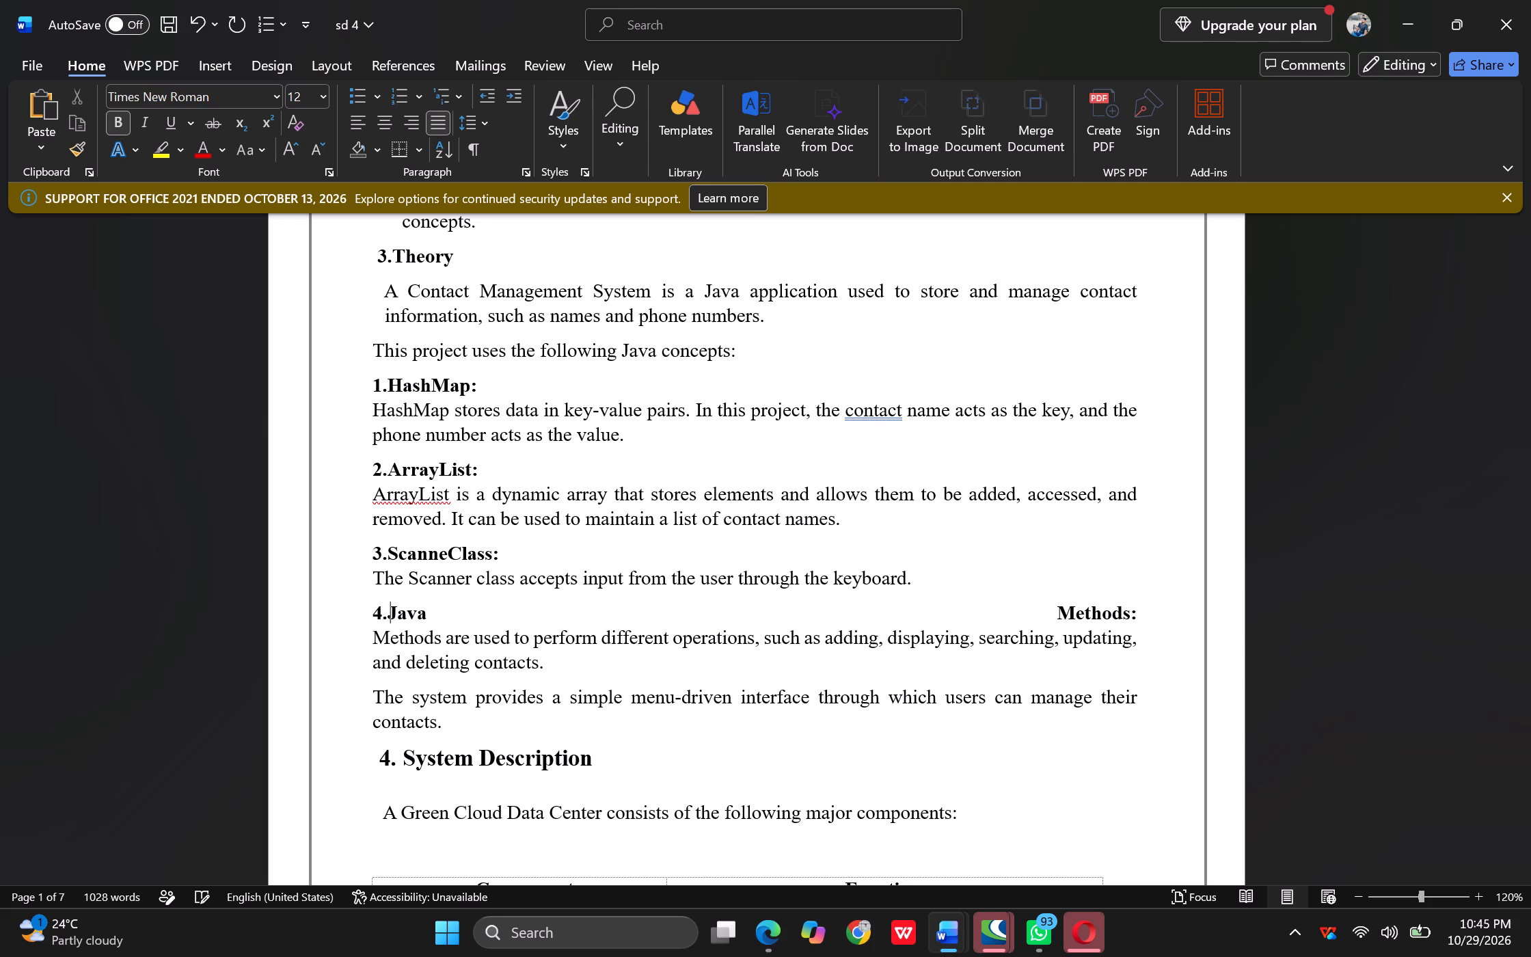
pyautogui.click(1051, 610)
pyautogui.press('BackSpace')
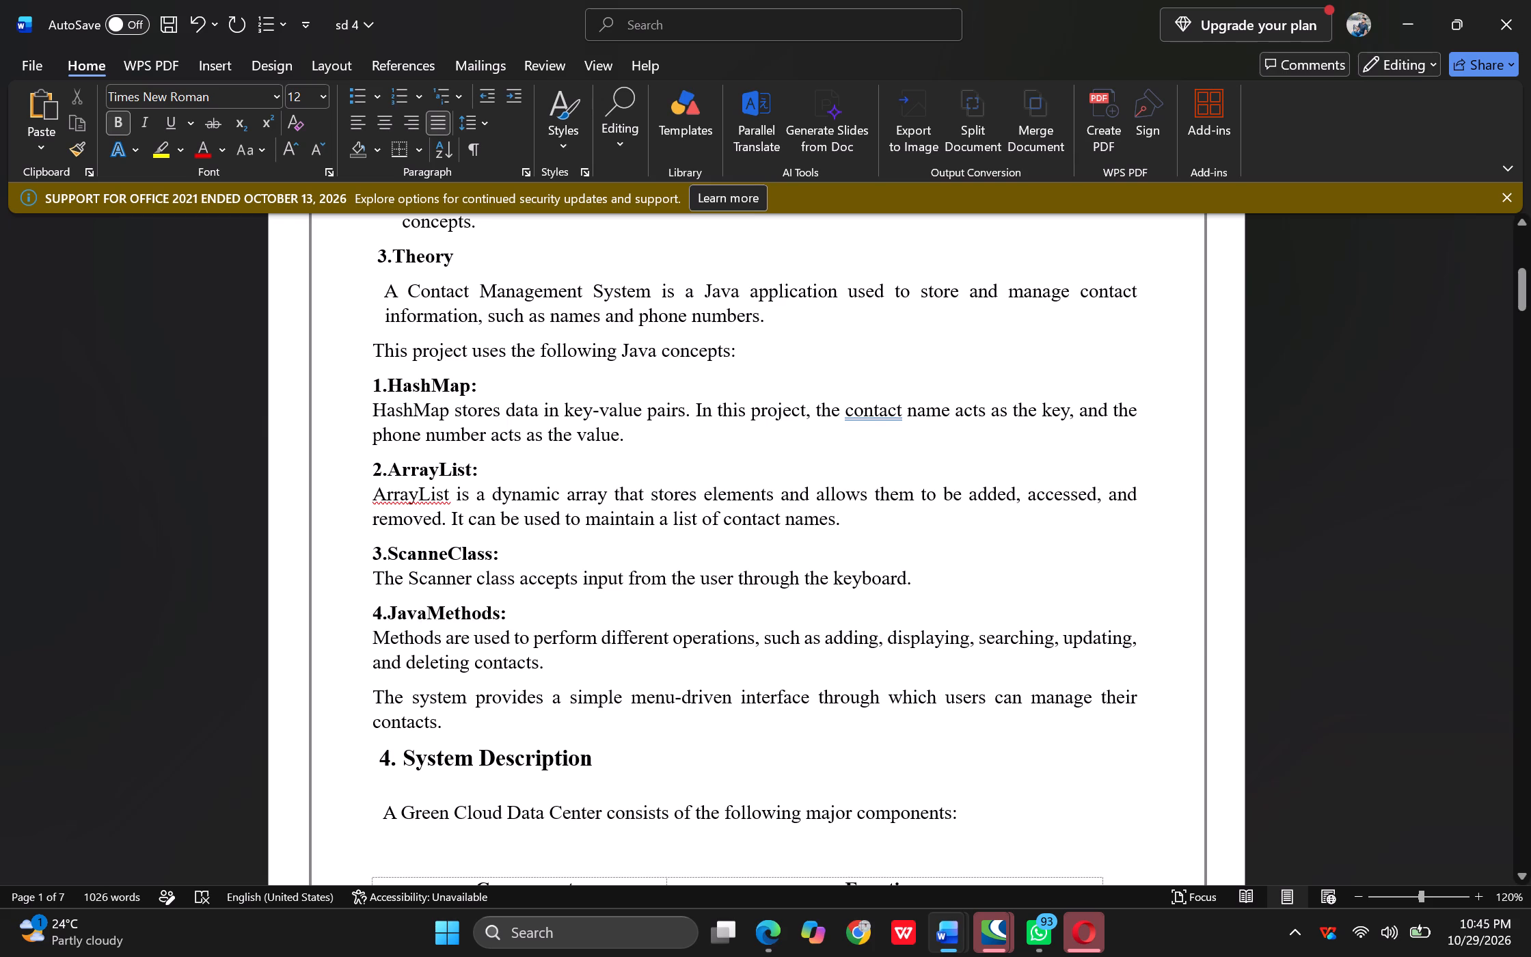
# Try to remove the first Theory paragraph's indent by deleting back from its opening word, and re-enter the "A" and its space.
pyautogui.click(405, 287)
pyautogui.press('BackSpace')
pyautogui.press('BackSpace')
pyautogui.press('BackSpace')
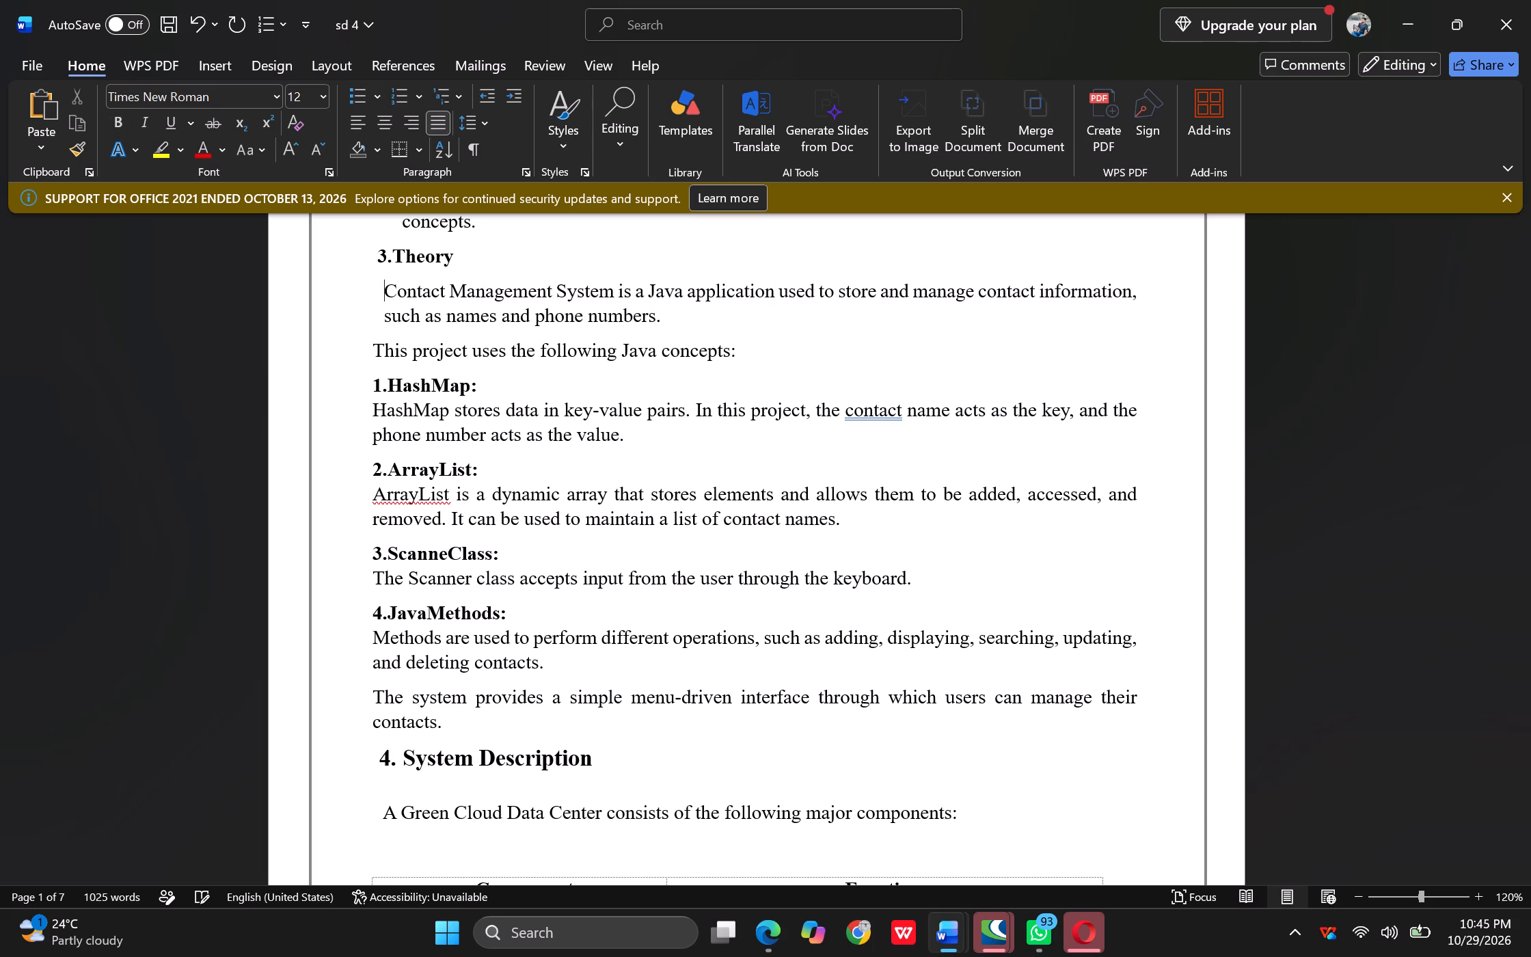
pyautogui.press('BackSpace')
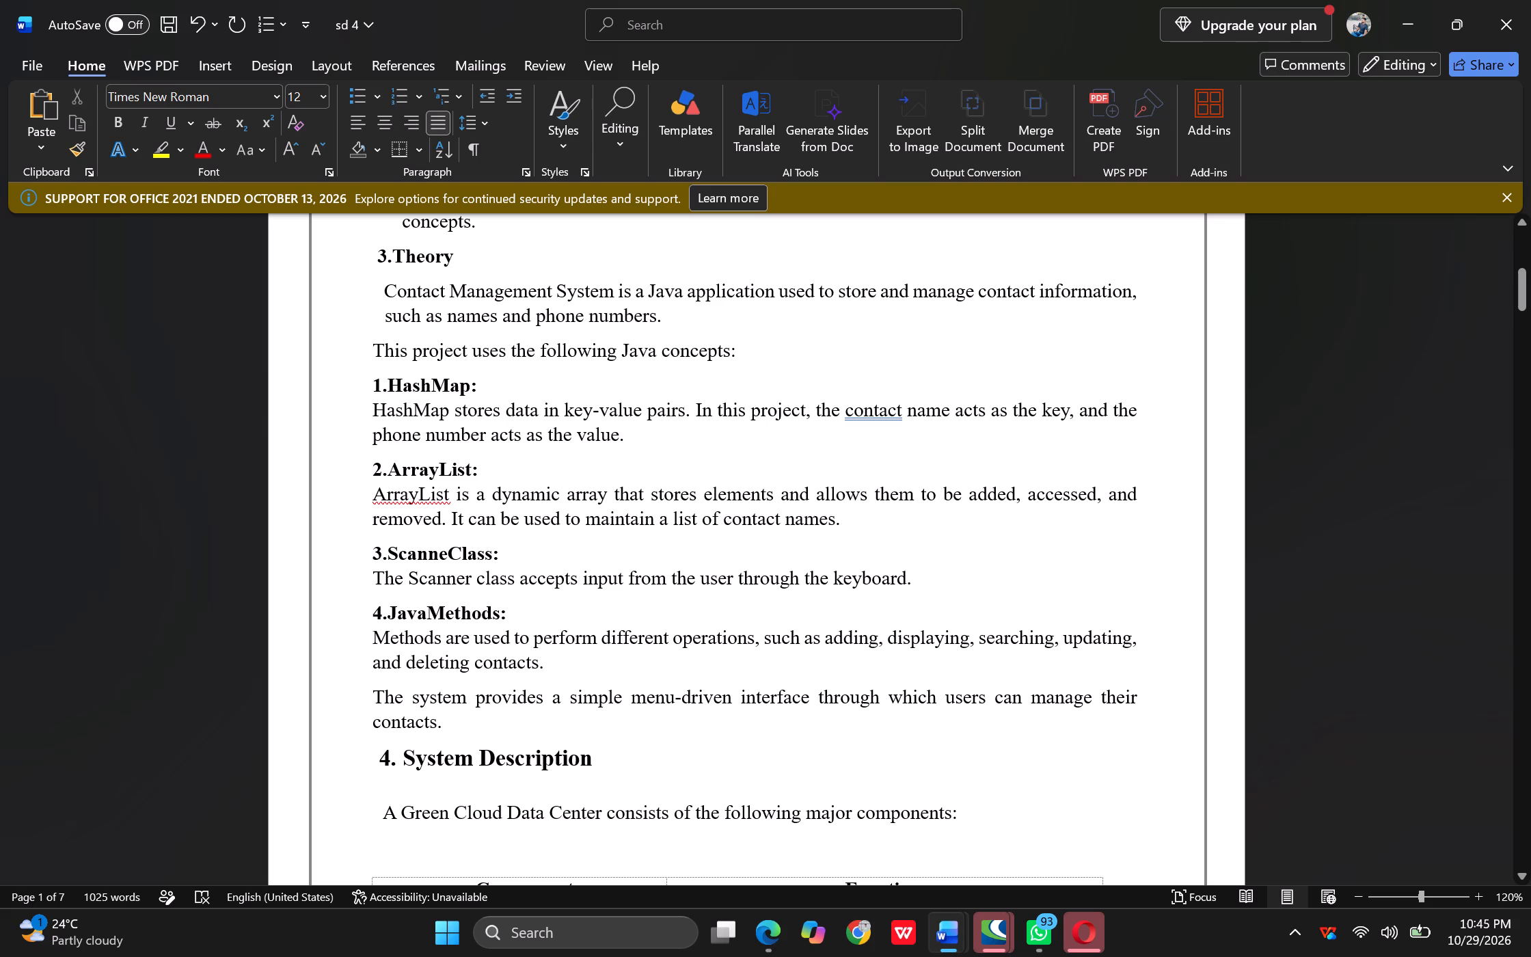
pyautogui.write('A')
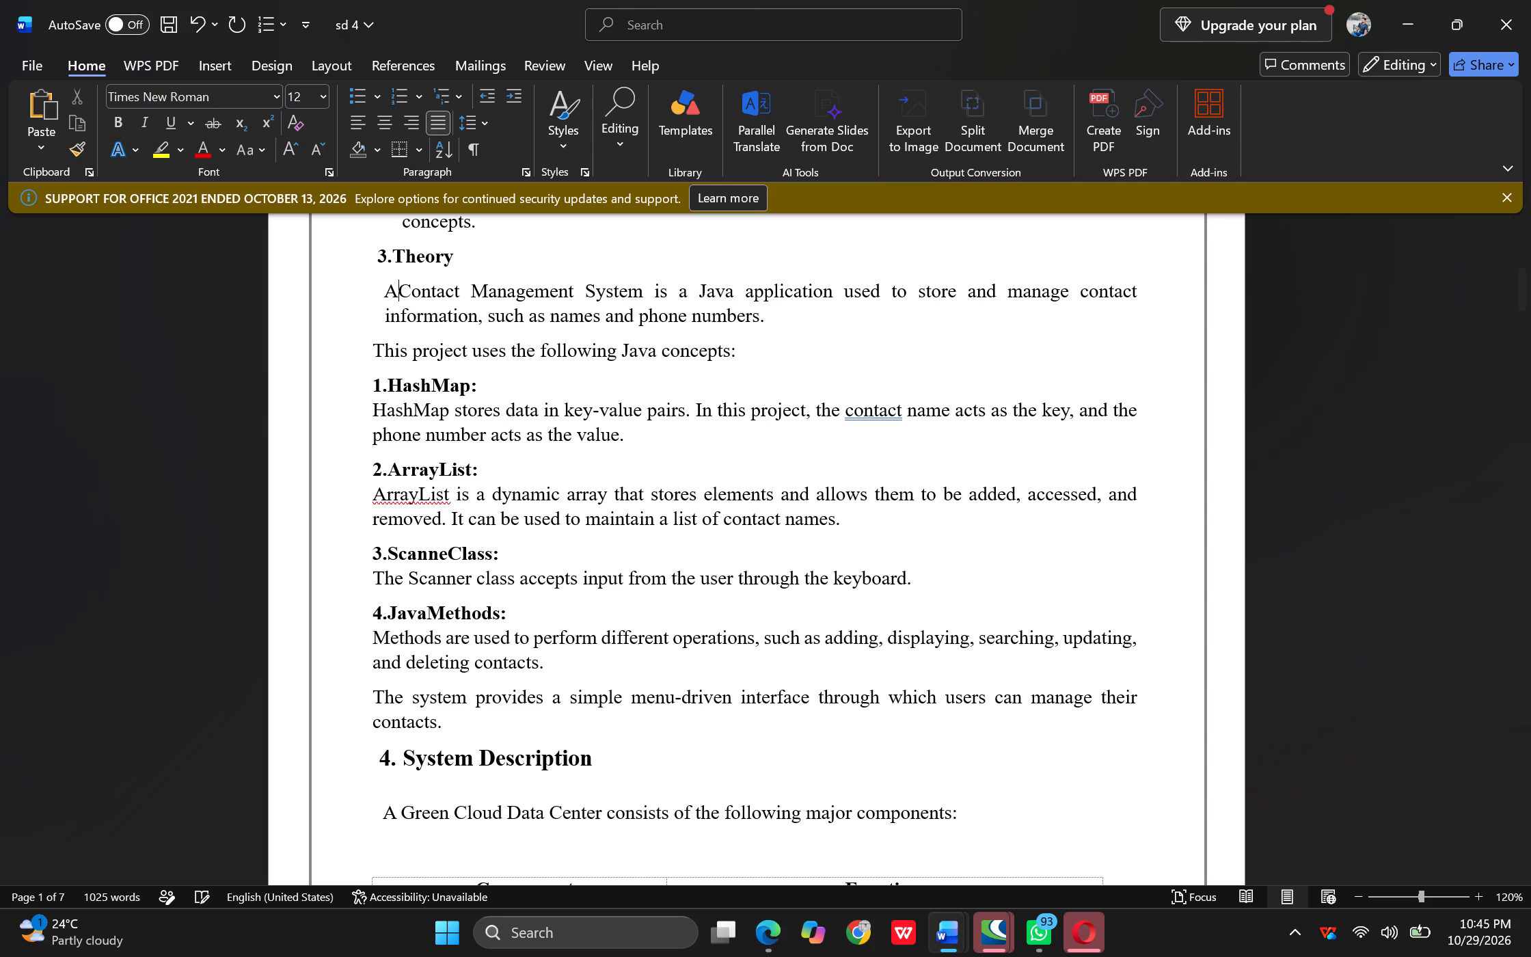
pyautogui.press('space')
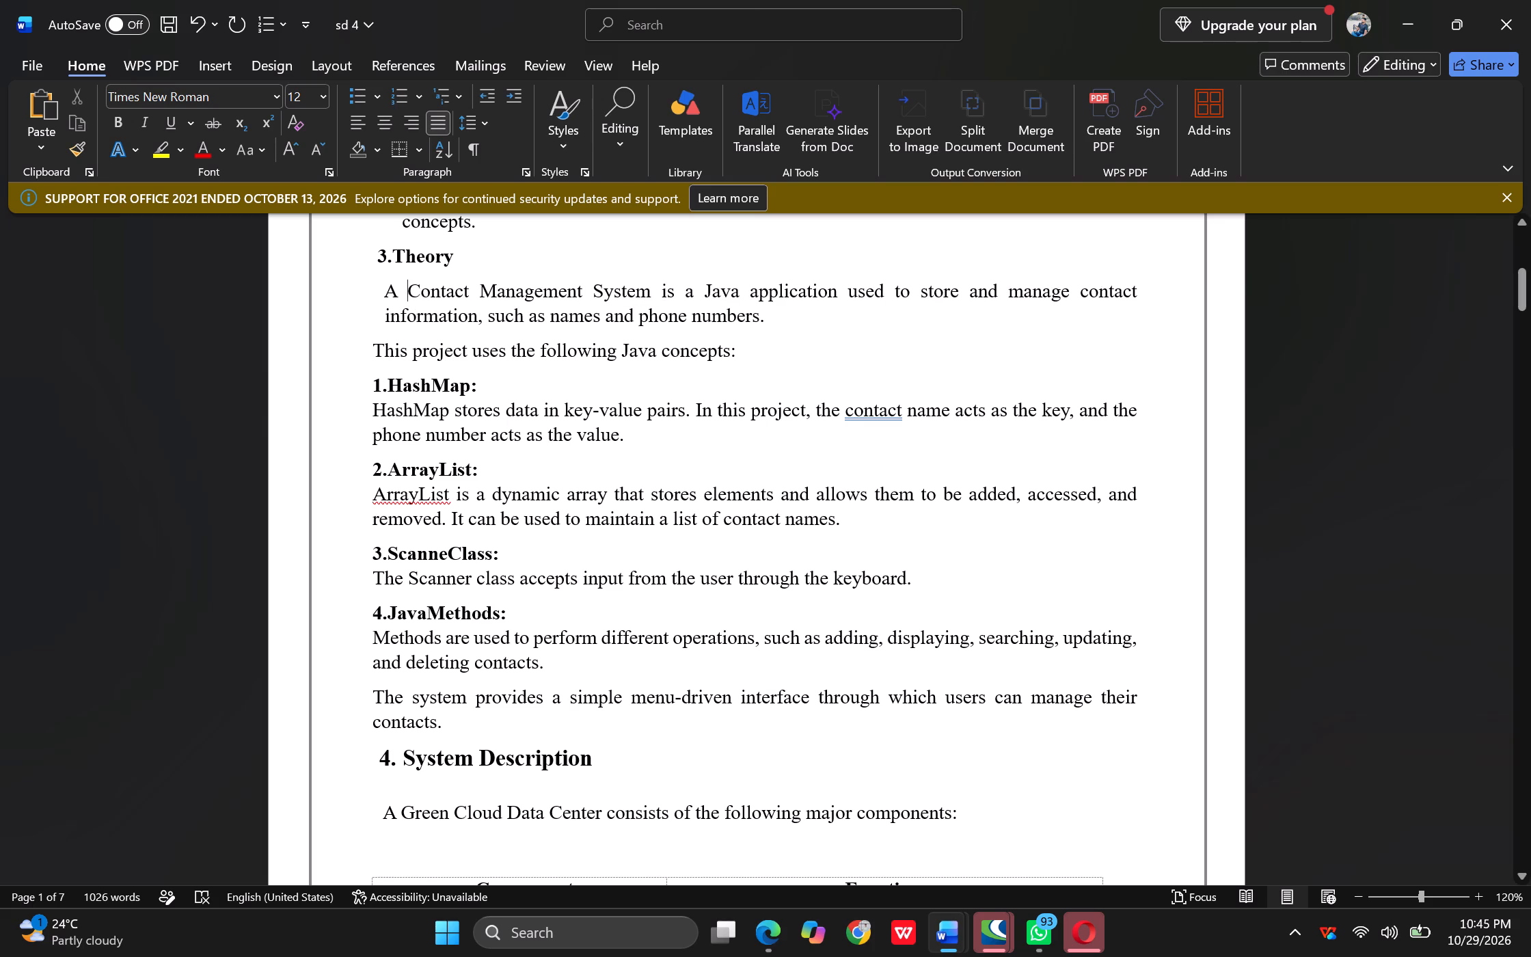
# Select the first Theory paragraph, from "A Contact Management System" to "names and phone numbers.".
pyautogui.moveTo(380, 294); pyautogui.dragTo(801, 323)
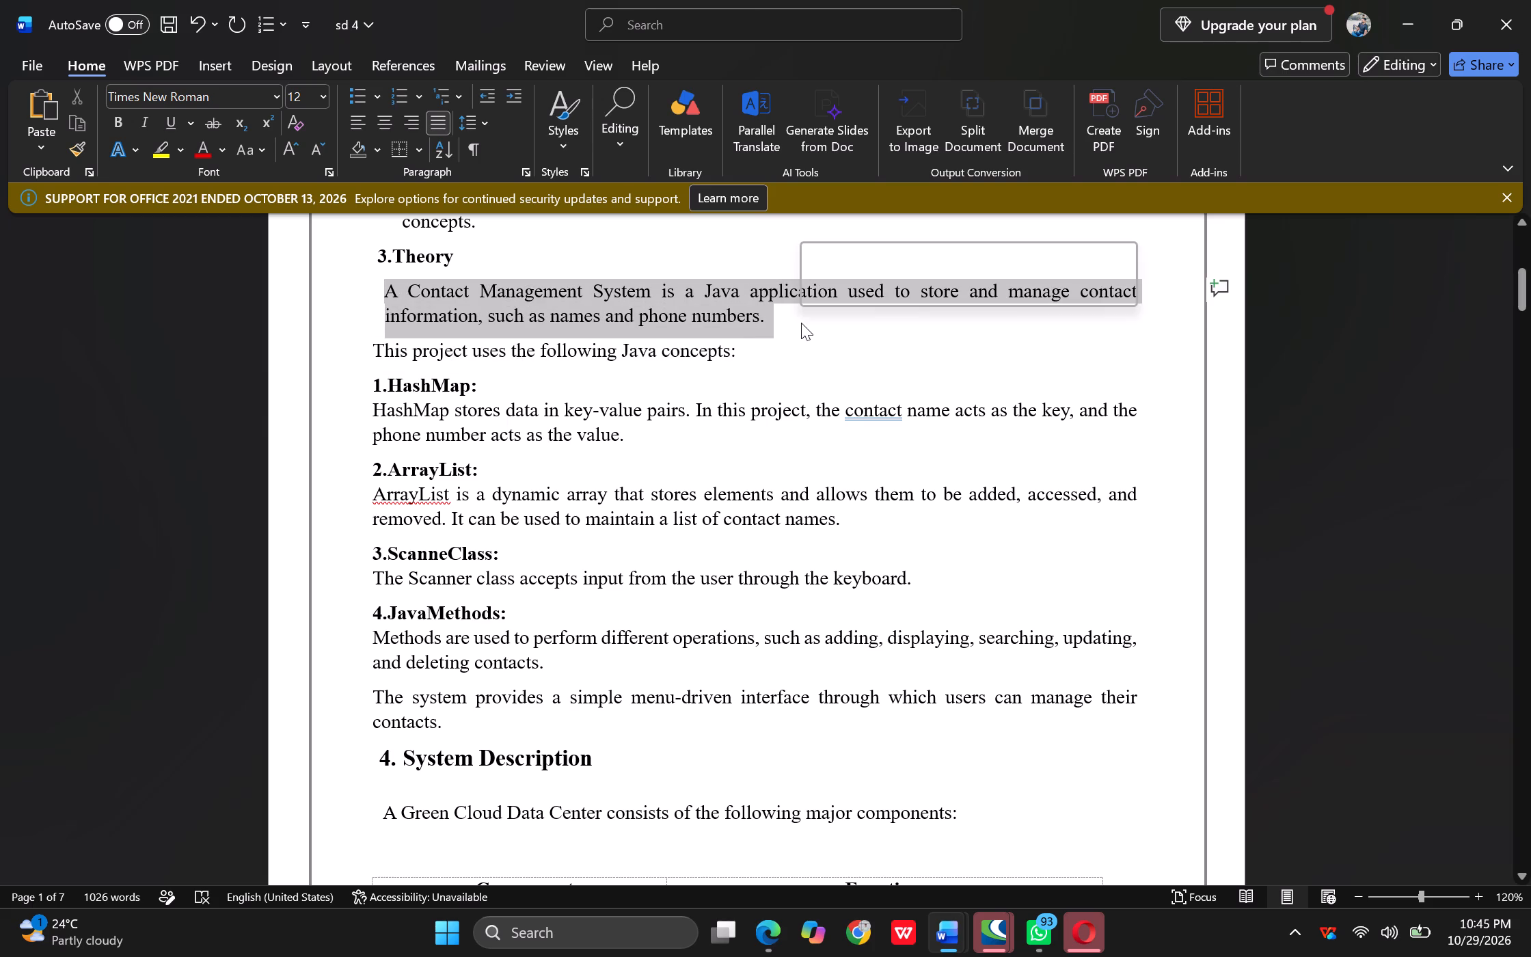
# Decrease the indent of the first Theory paragraph so it lines up with the paragraphs below it.
pyautogui.click(480, 98)
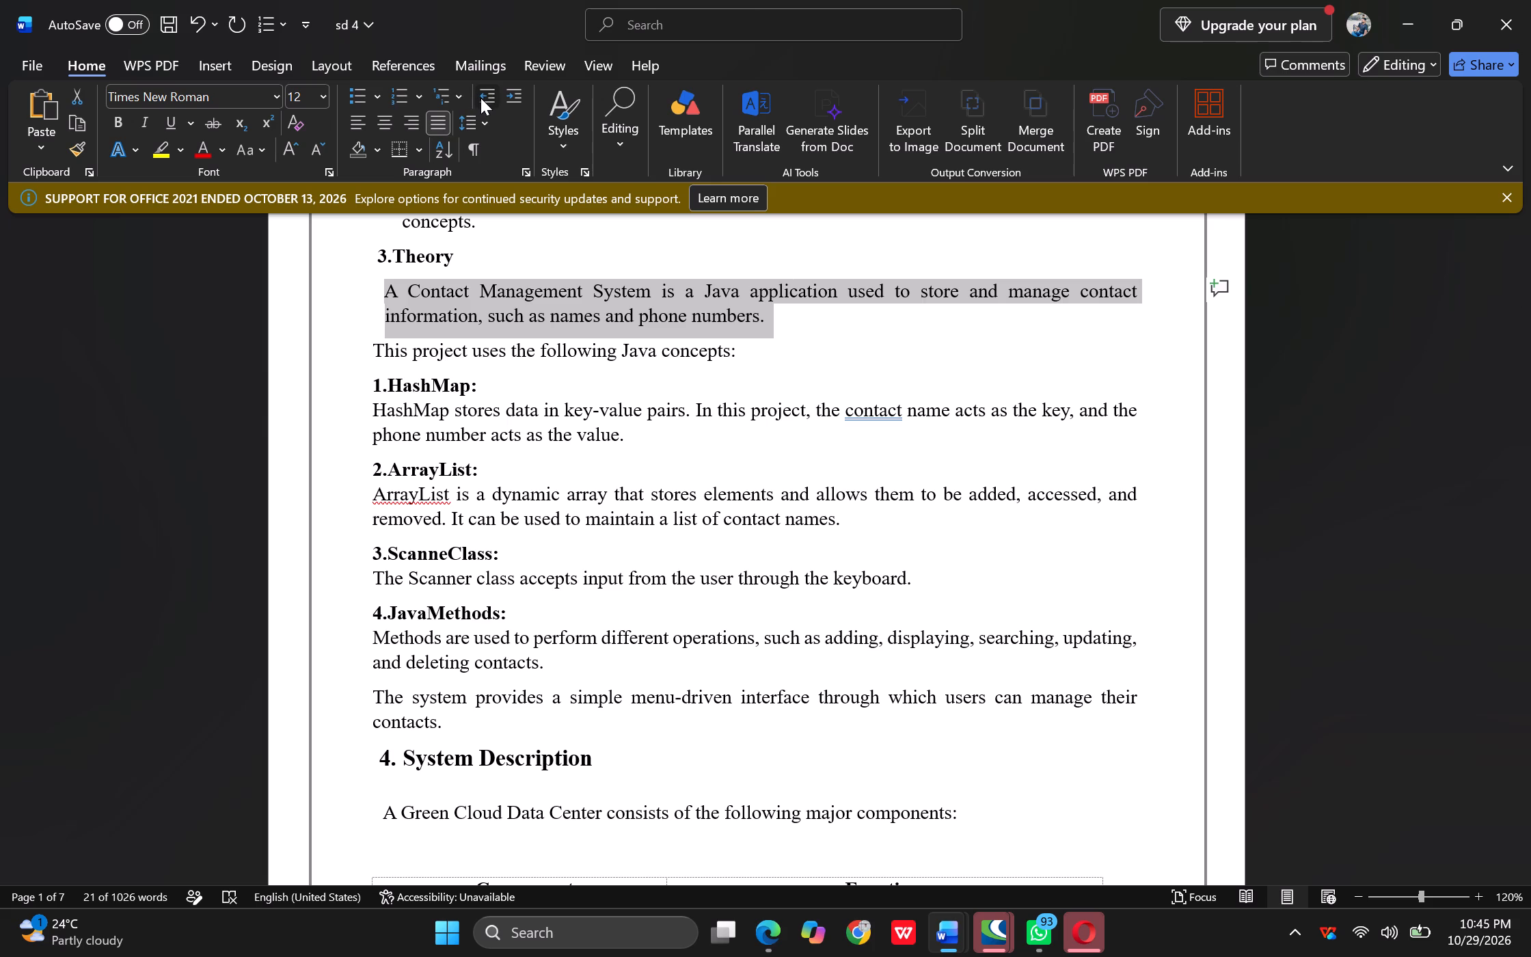
pyautogui.click(333, 304)
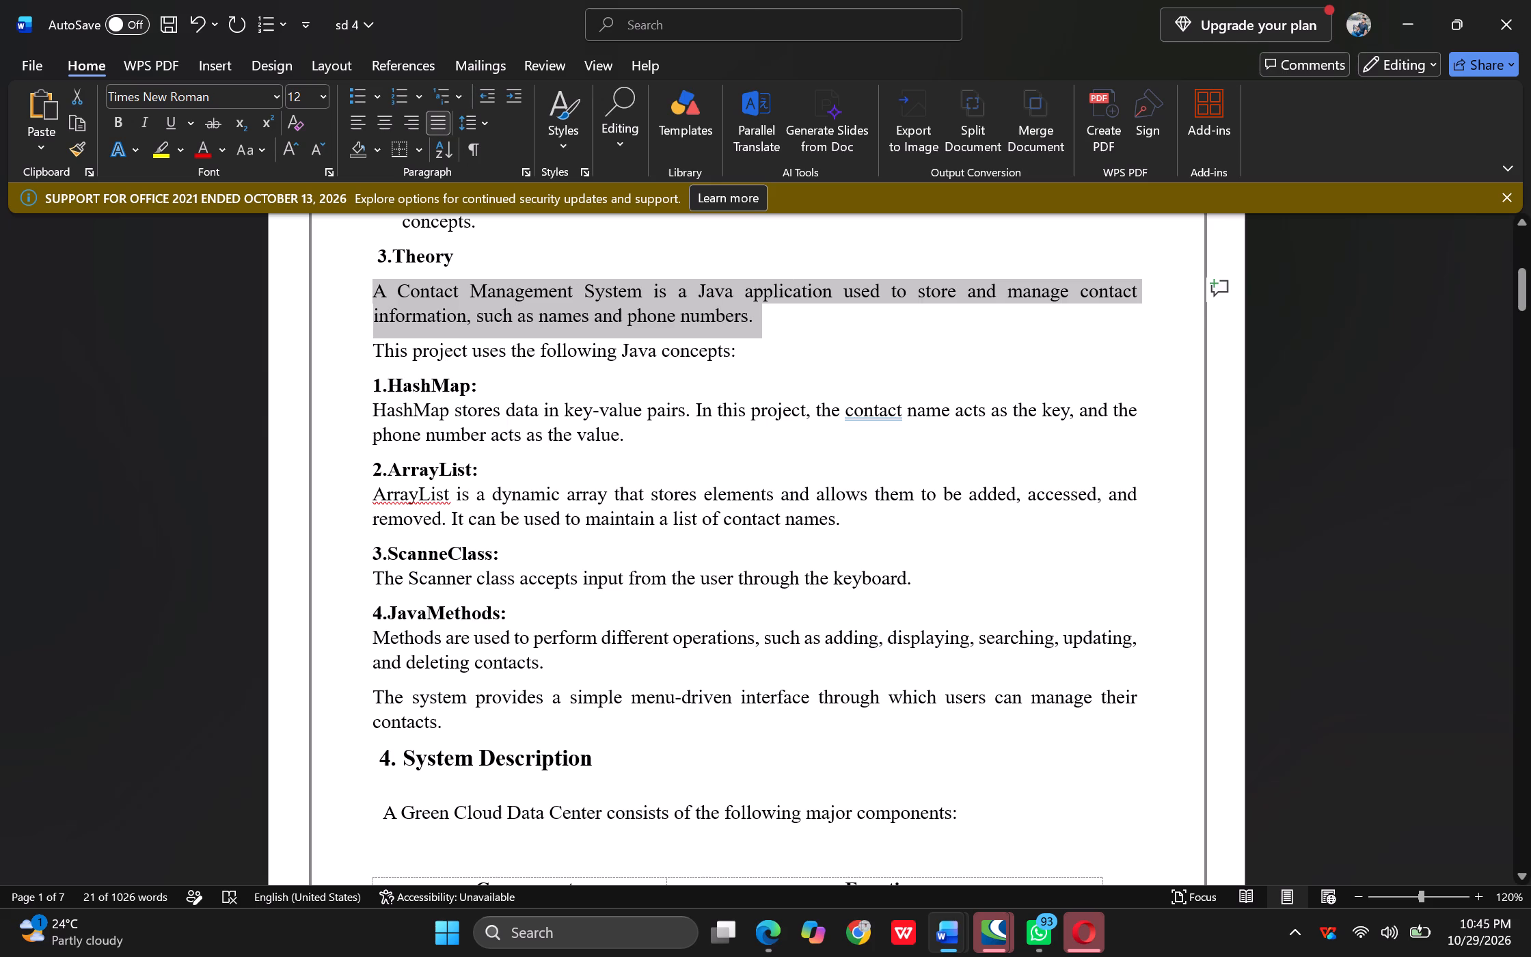
# Locate the old "4. System Description" section with its Component and Function table.
pyautogui.scroll(-2, 543, 533)
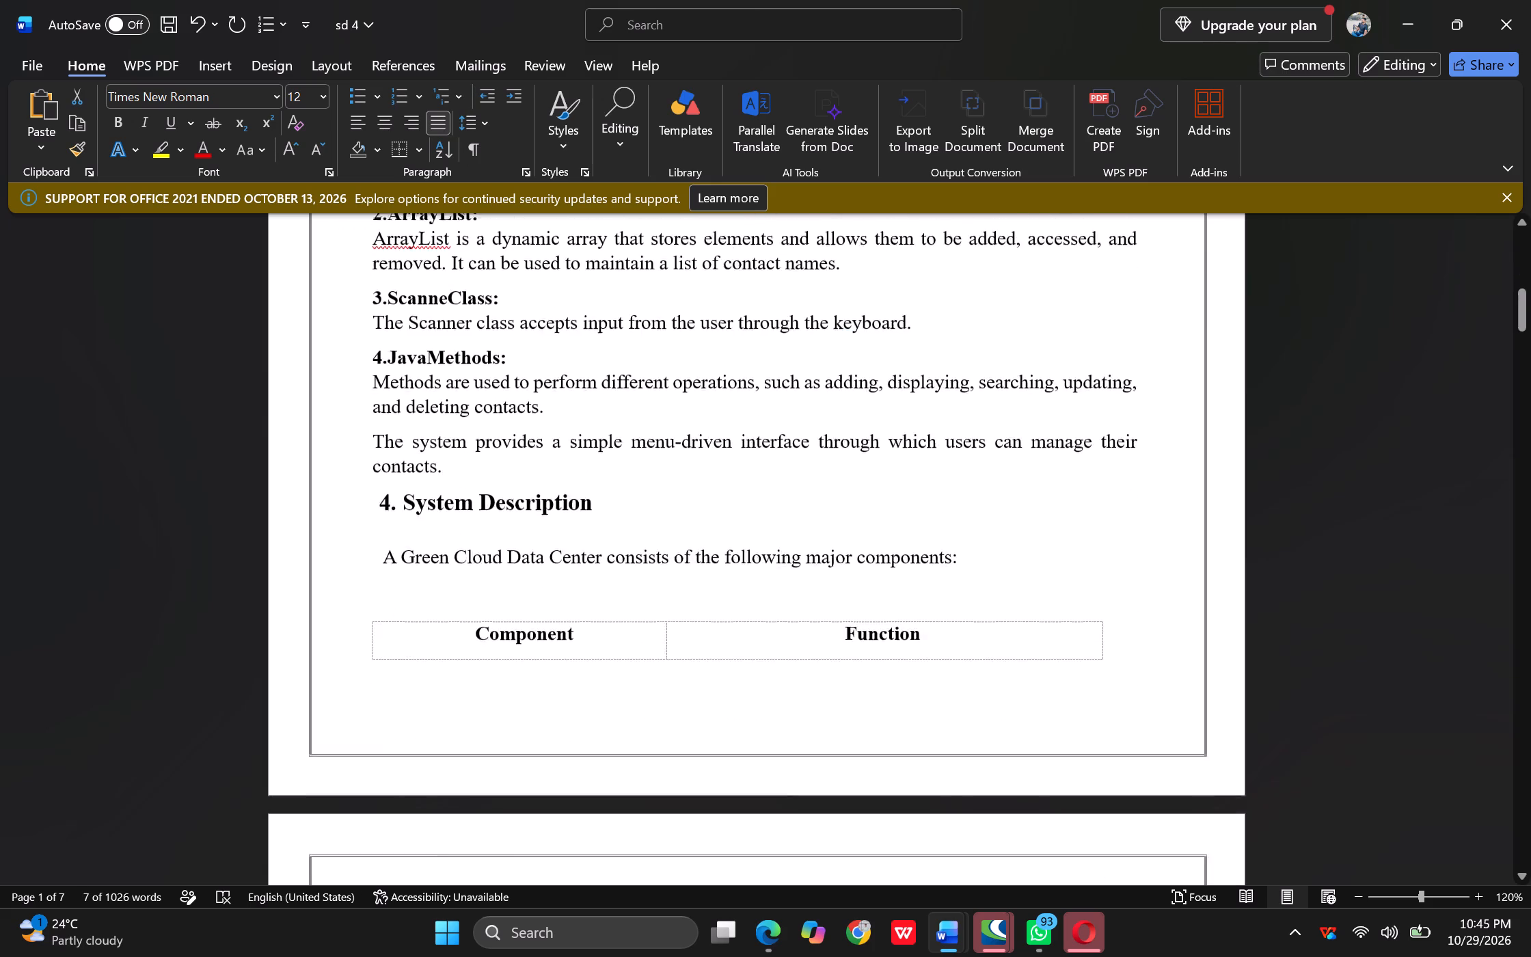
pyautogui.scroll(-1, 543, 533)
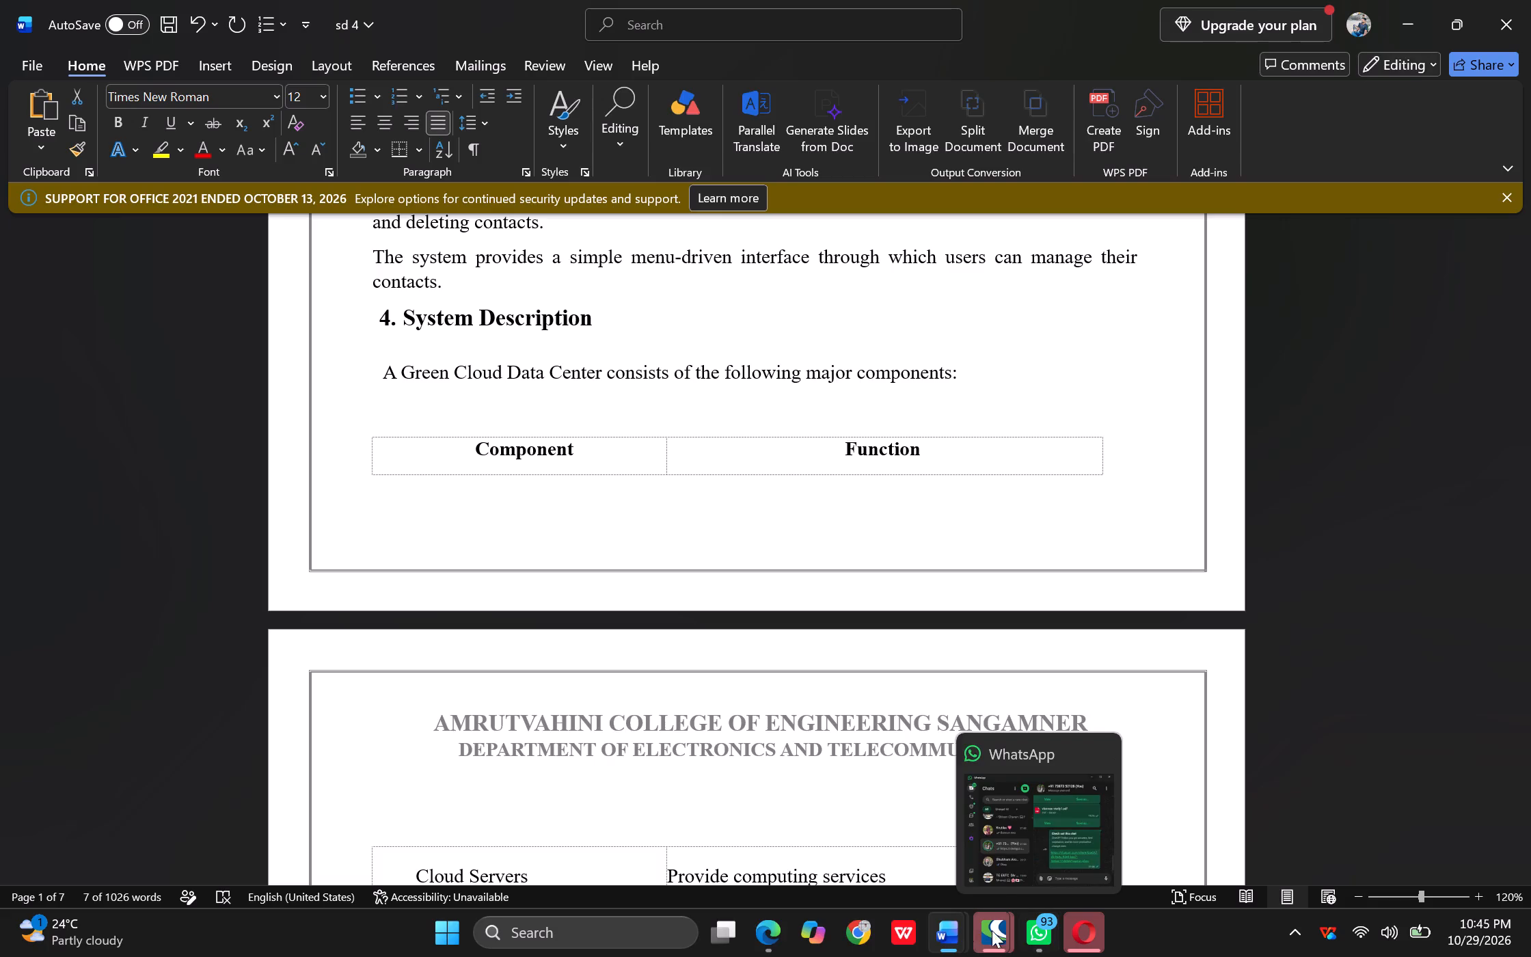
pyautogui.click(922, 848)
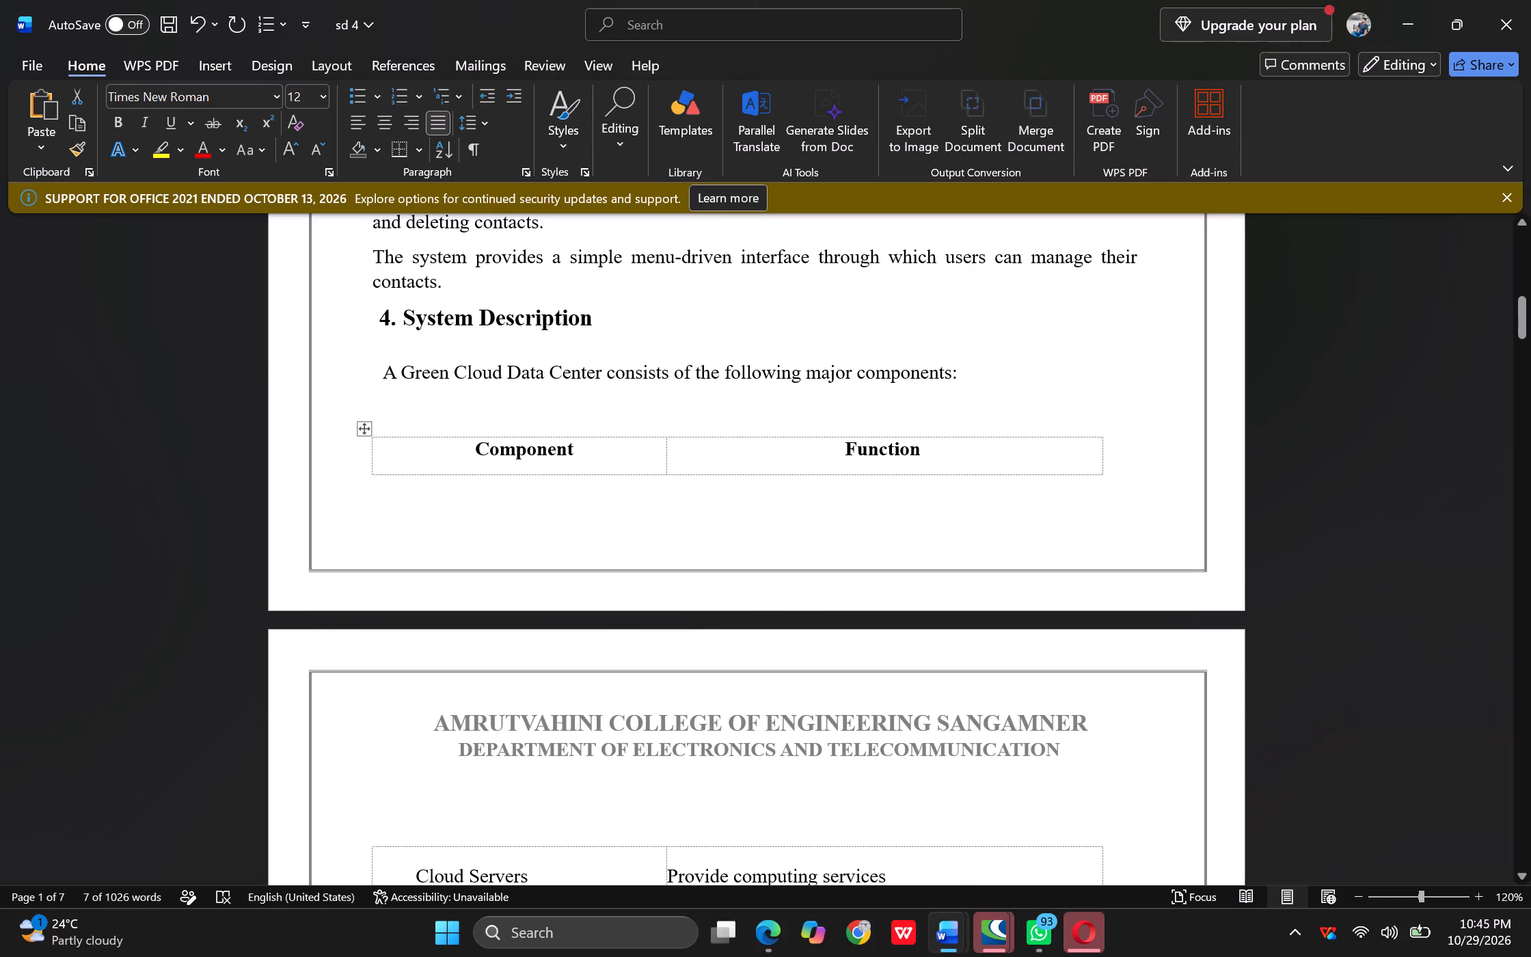
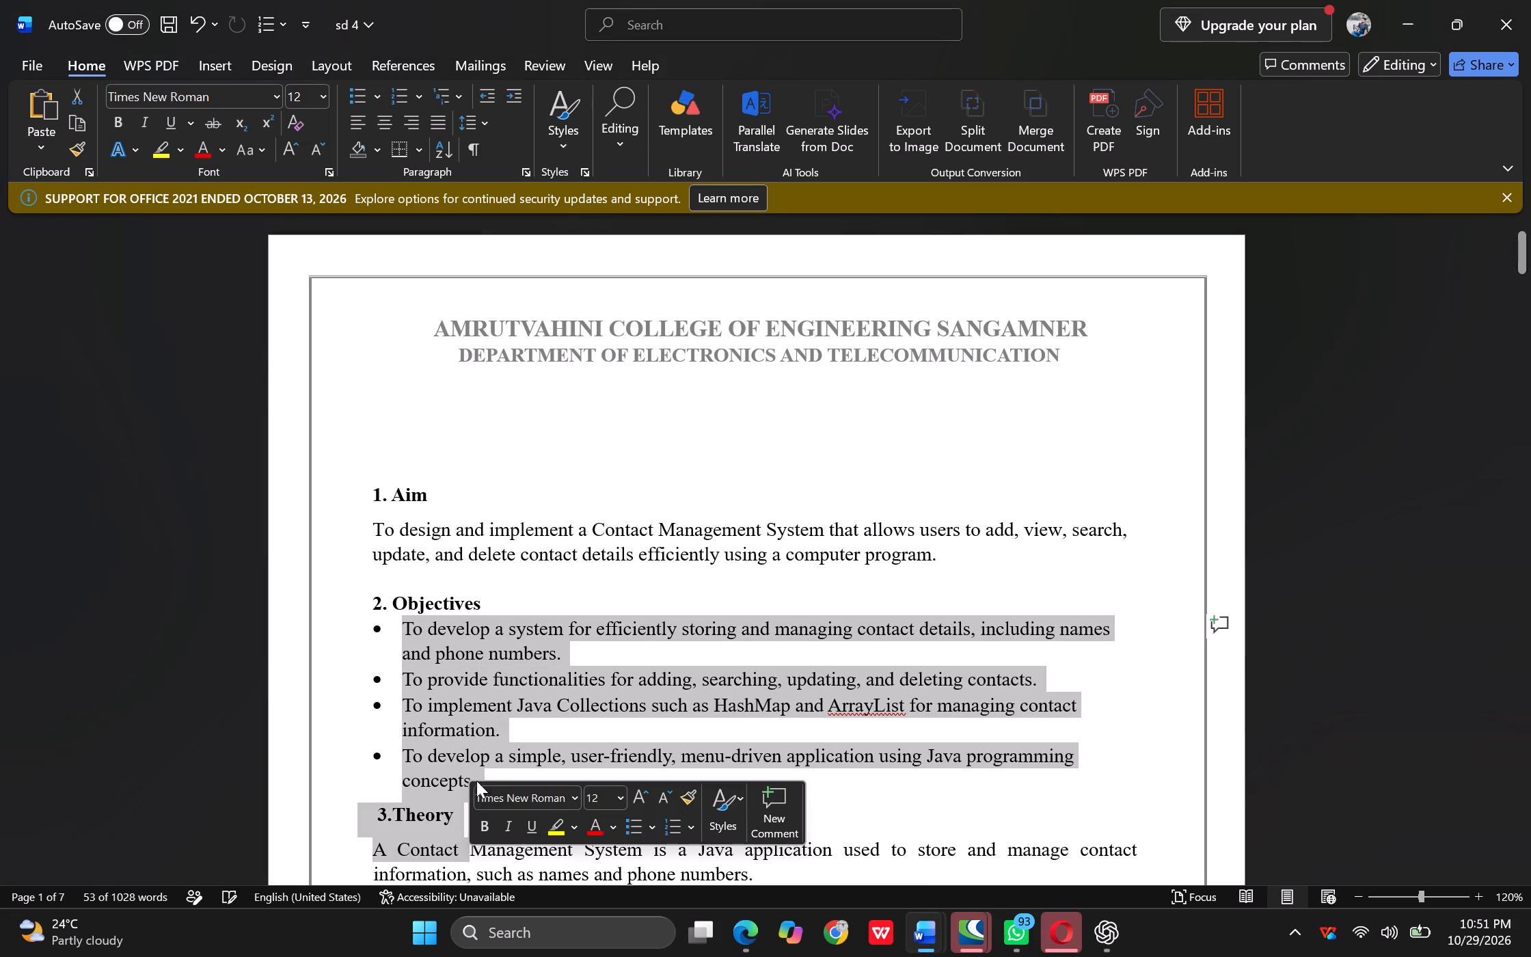
pyautogui.click(407, 611)
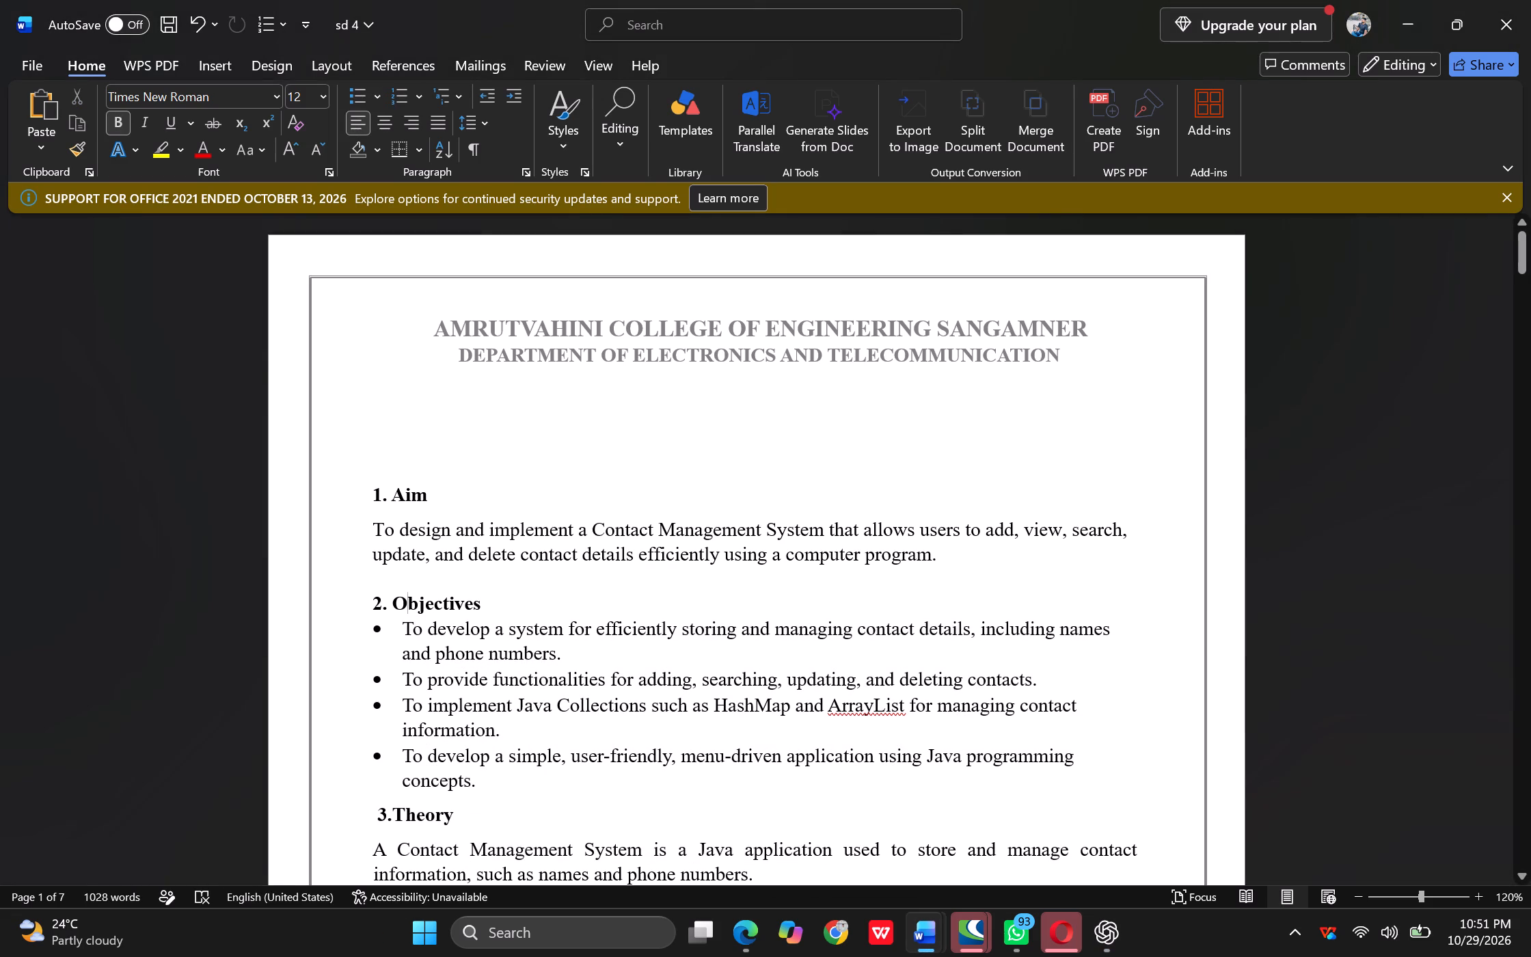
pyautogui.moveTo(403, 634); pyautogui.dragTo(481, 813)
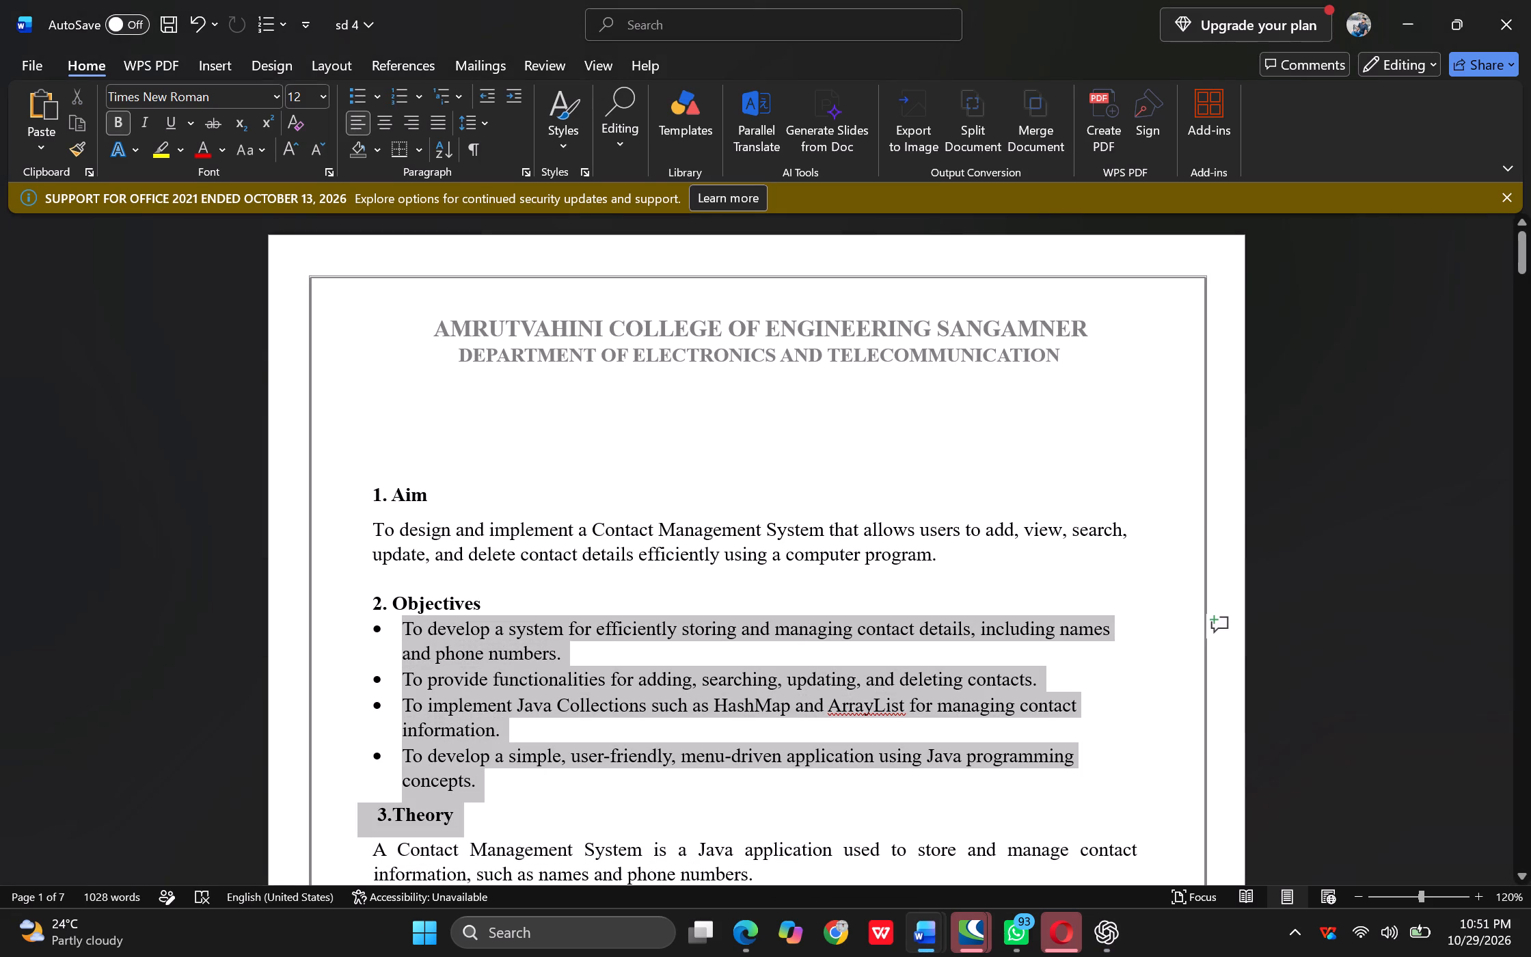
pyautogui.moveTo(481, 813); pyautogui.dragTo(483, 787)
pyautogui.hotkey('ctrl', 'v')
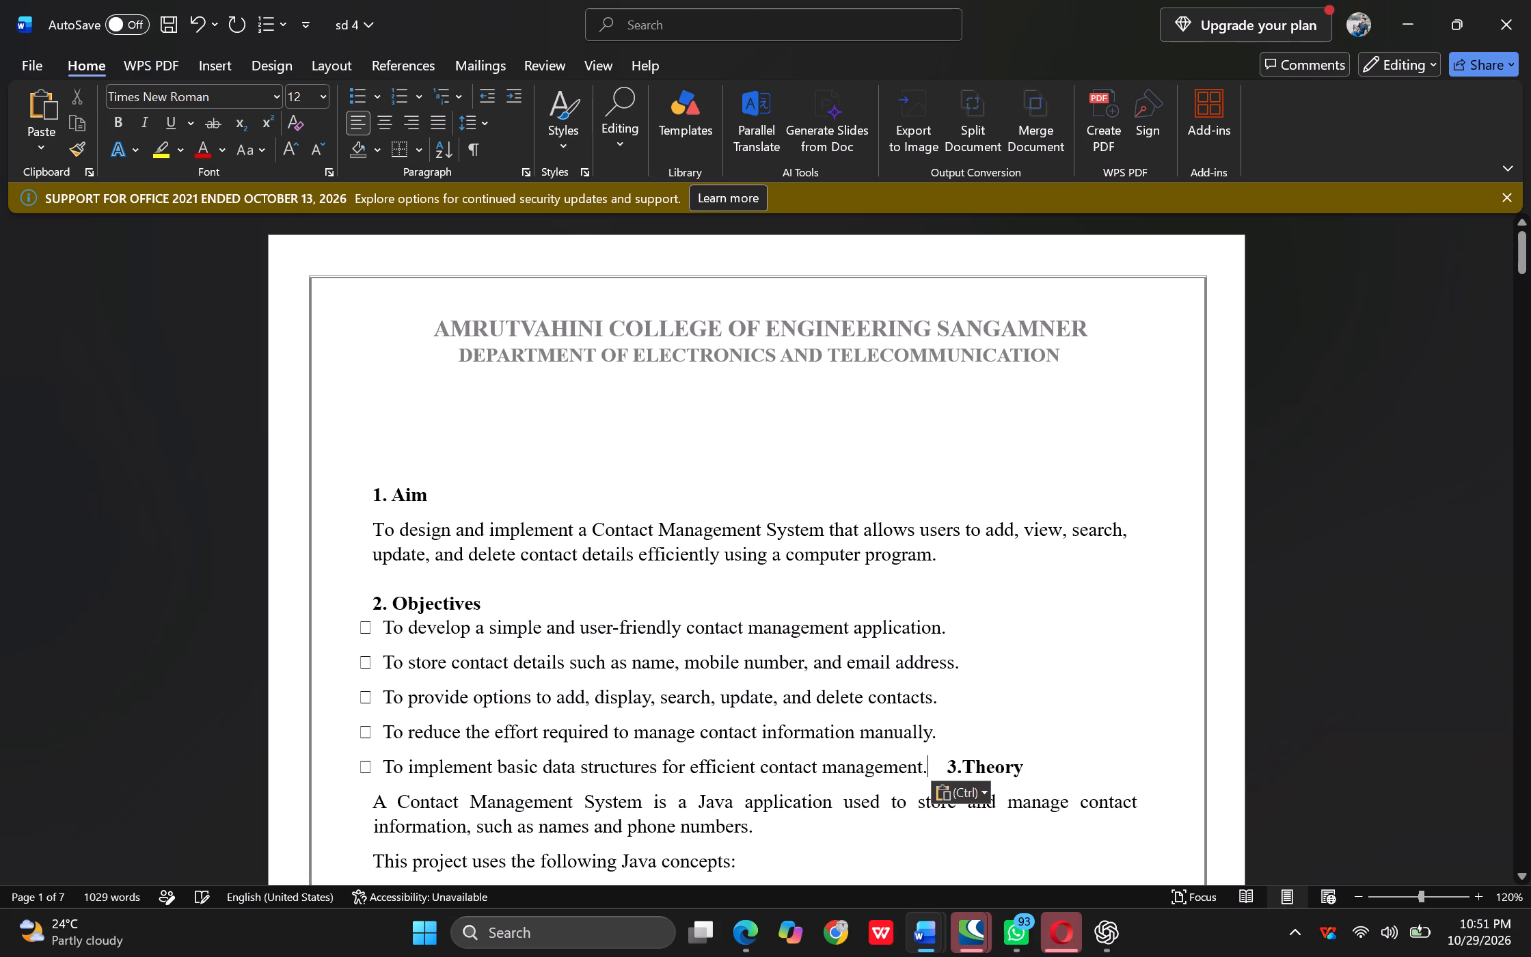
# Format the five objectives as a solid round bullet list, decrease its indent one level, and remove the stray box before the last item.
pyautogui.moveTo(377, 625); pyautogui.dragTo(1027, 738)
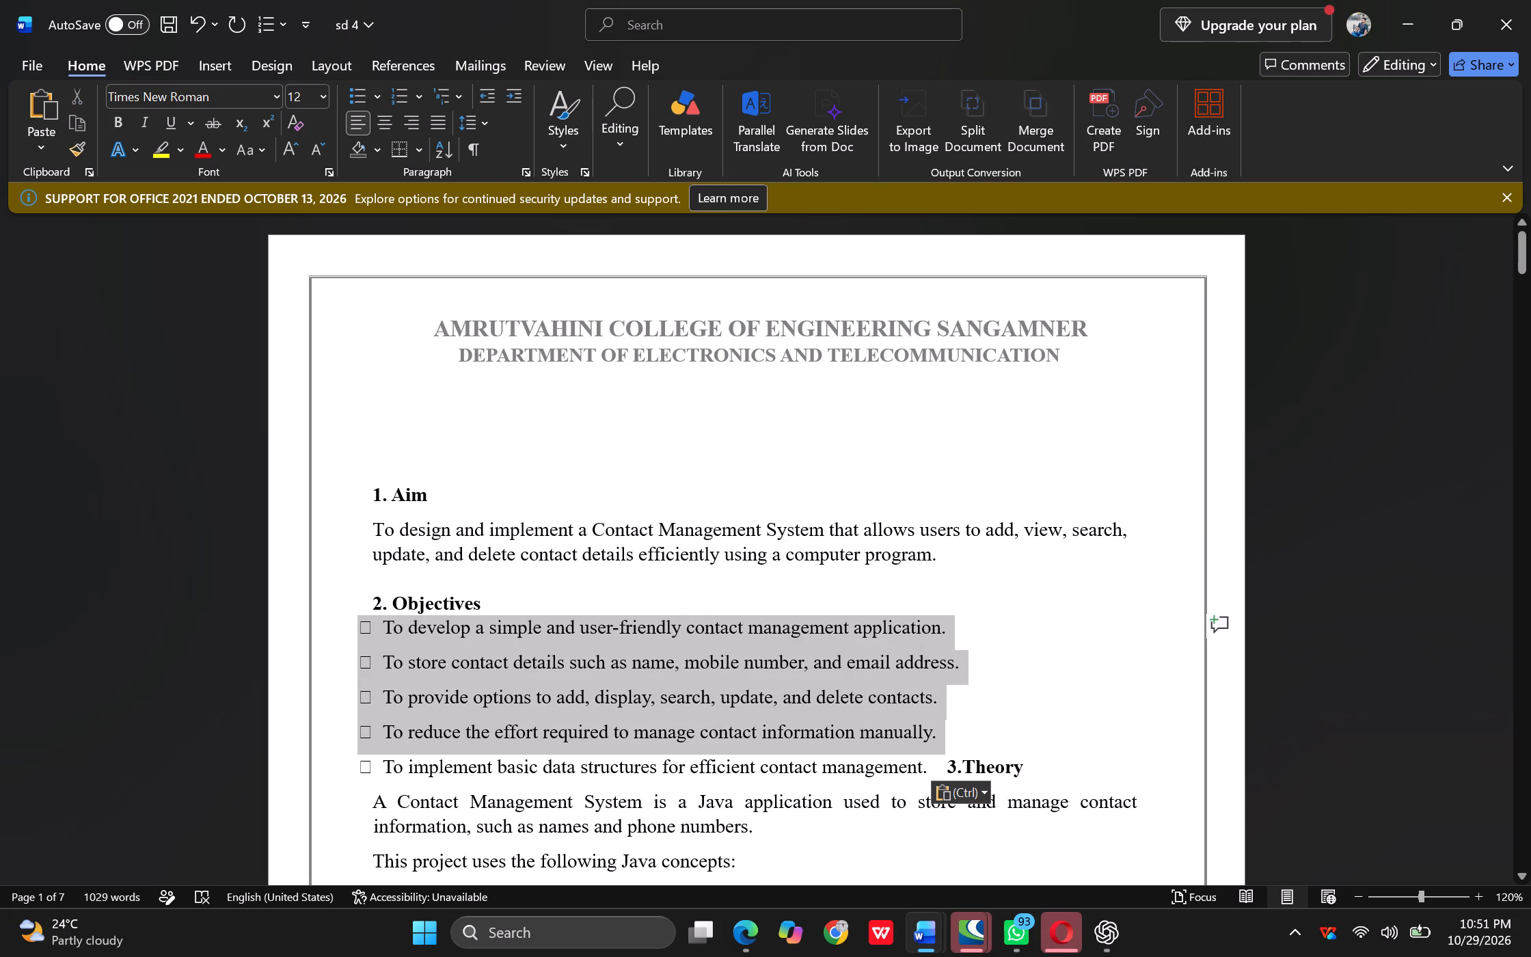
pyautogui.moveTo(1027, 738); pyautogui.dragTo(910, 775)
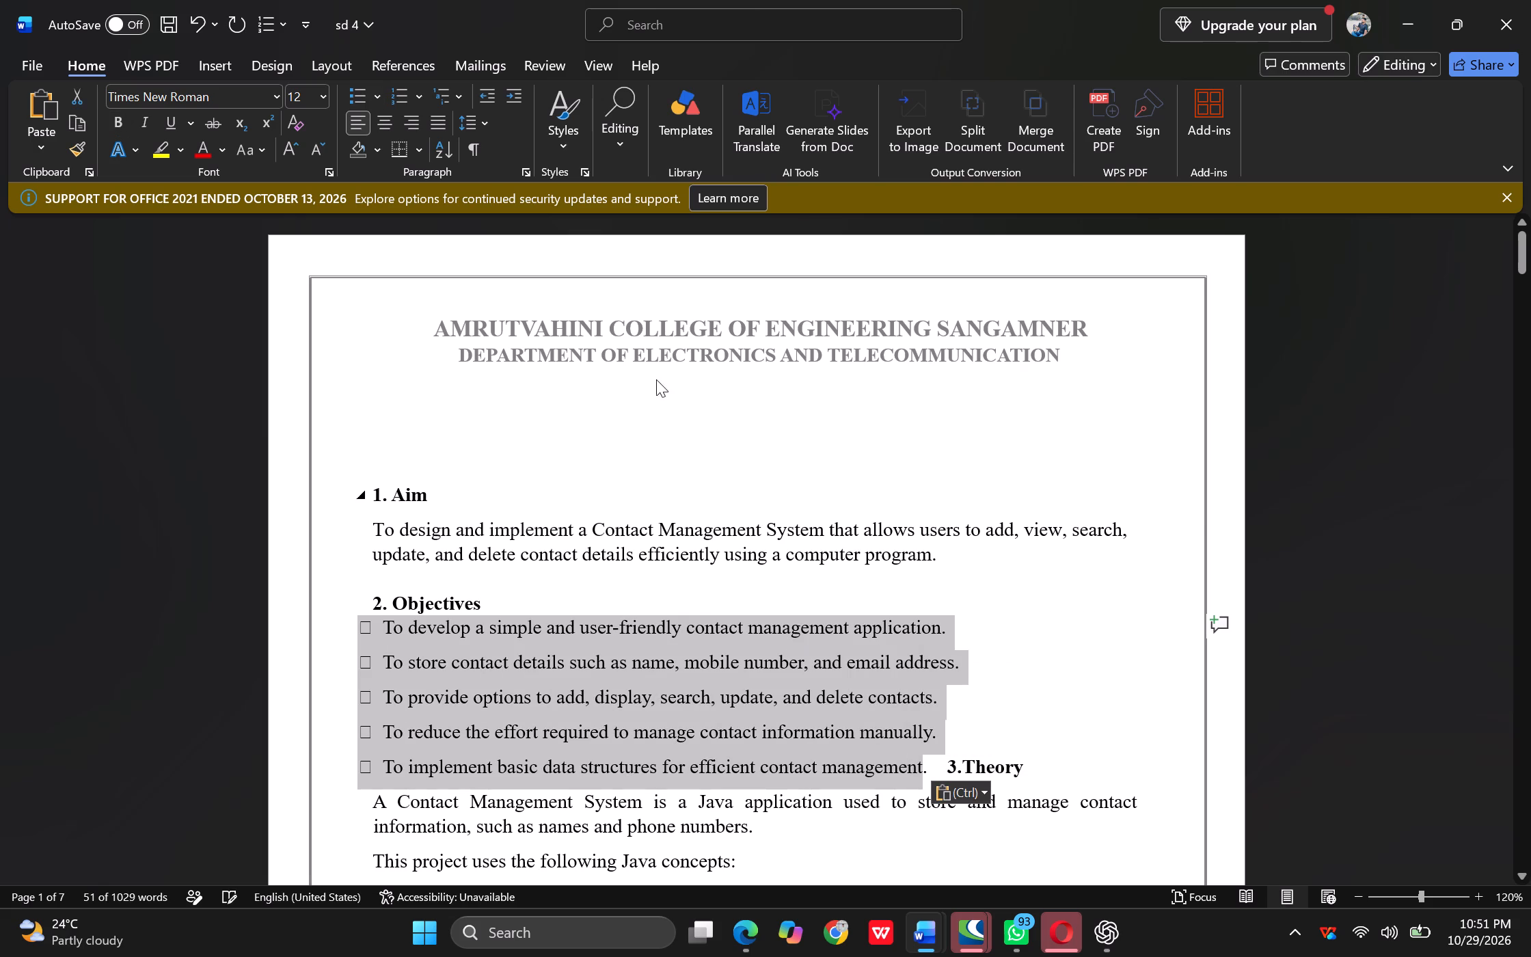
pyautogui.click(369, 103)
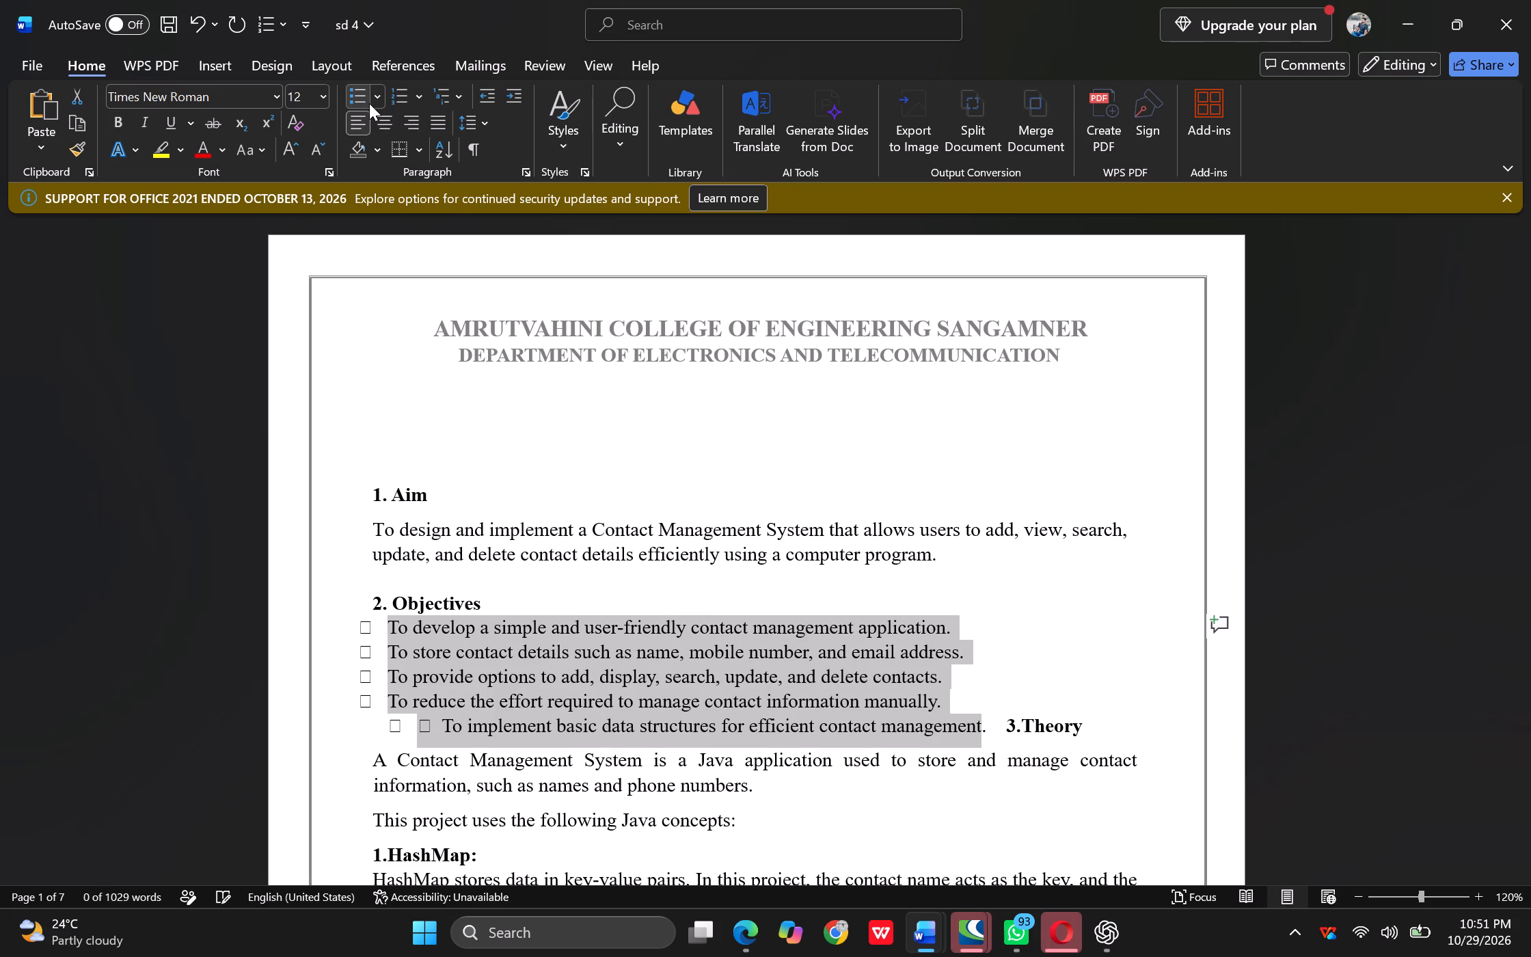
pyautogui.click(381, 89)
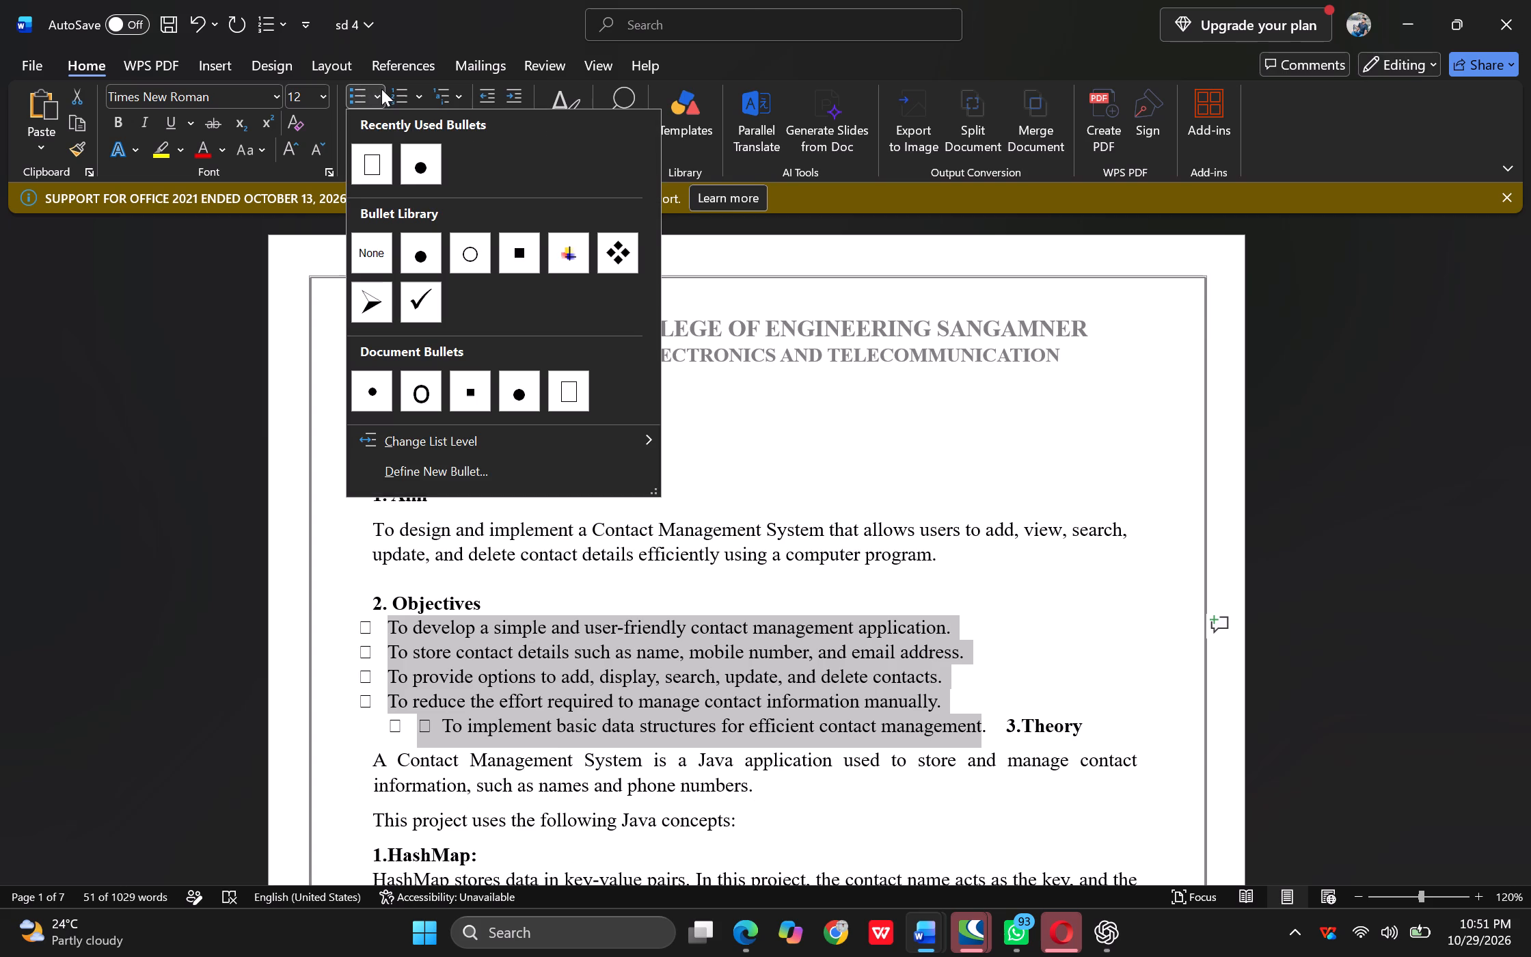
pyautogui.click(415, 172)
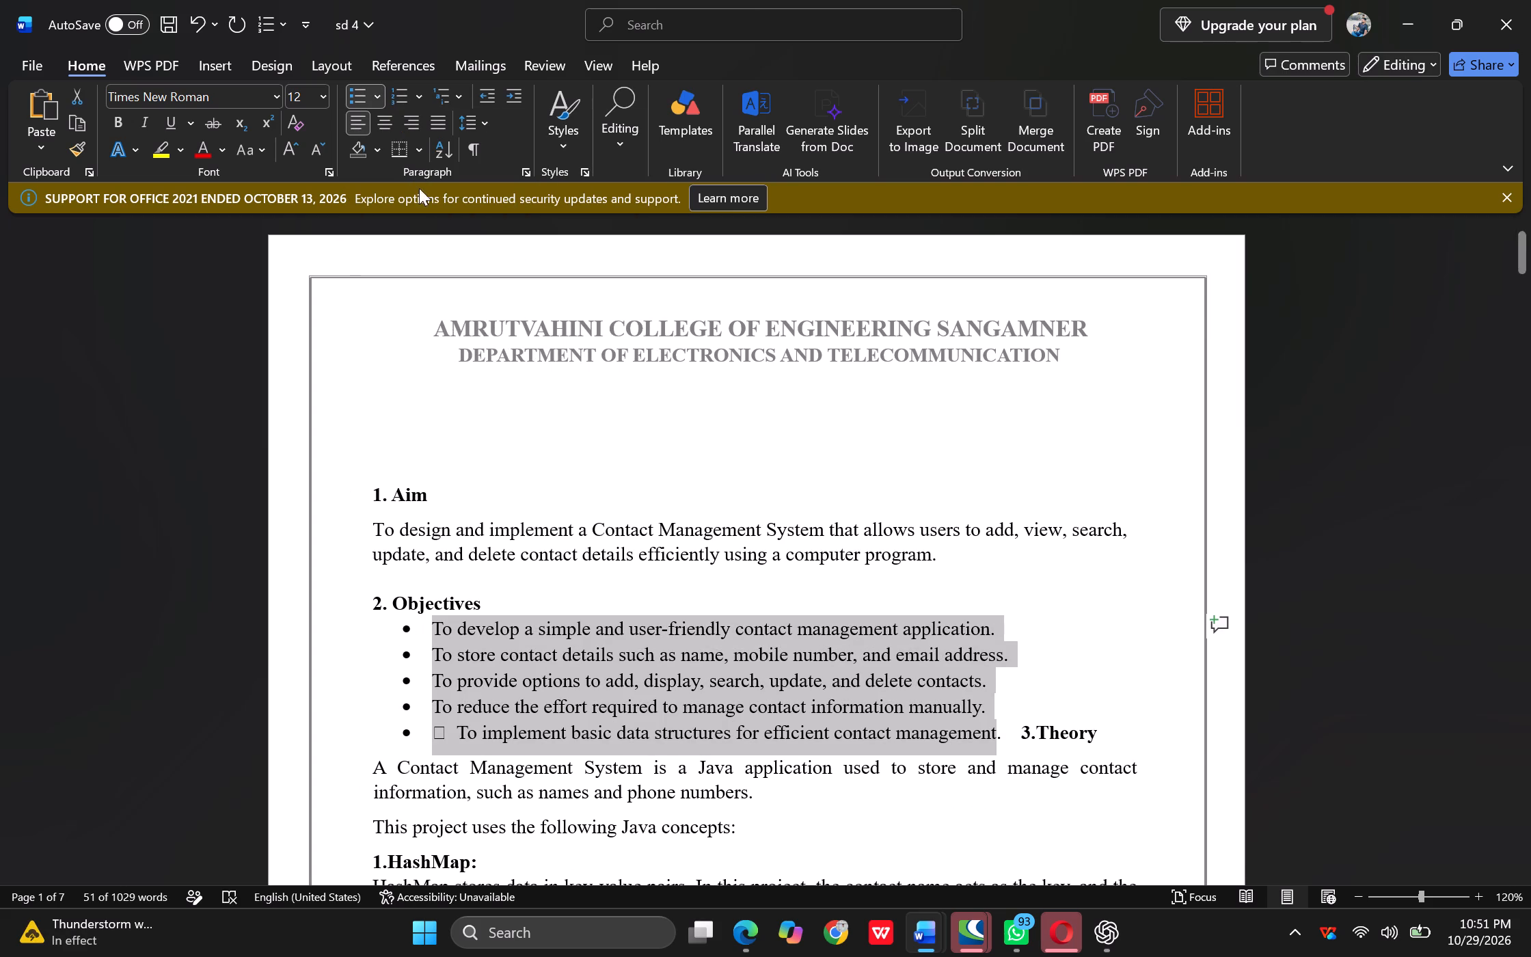
pyautogui.click(483, 95)
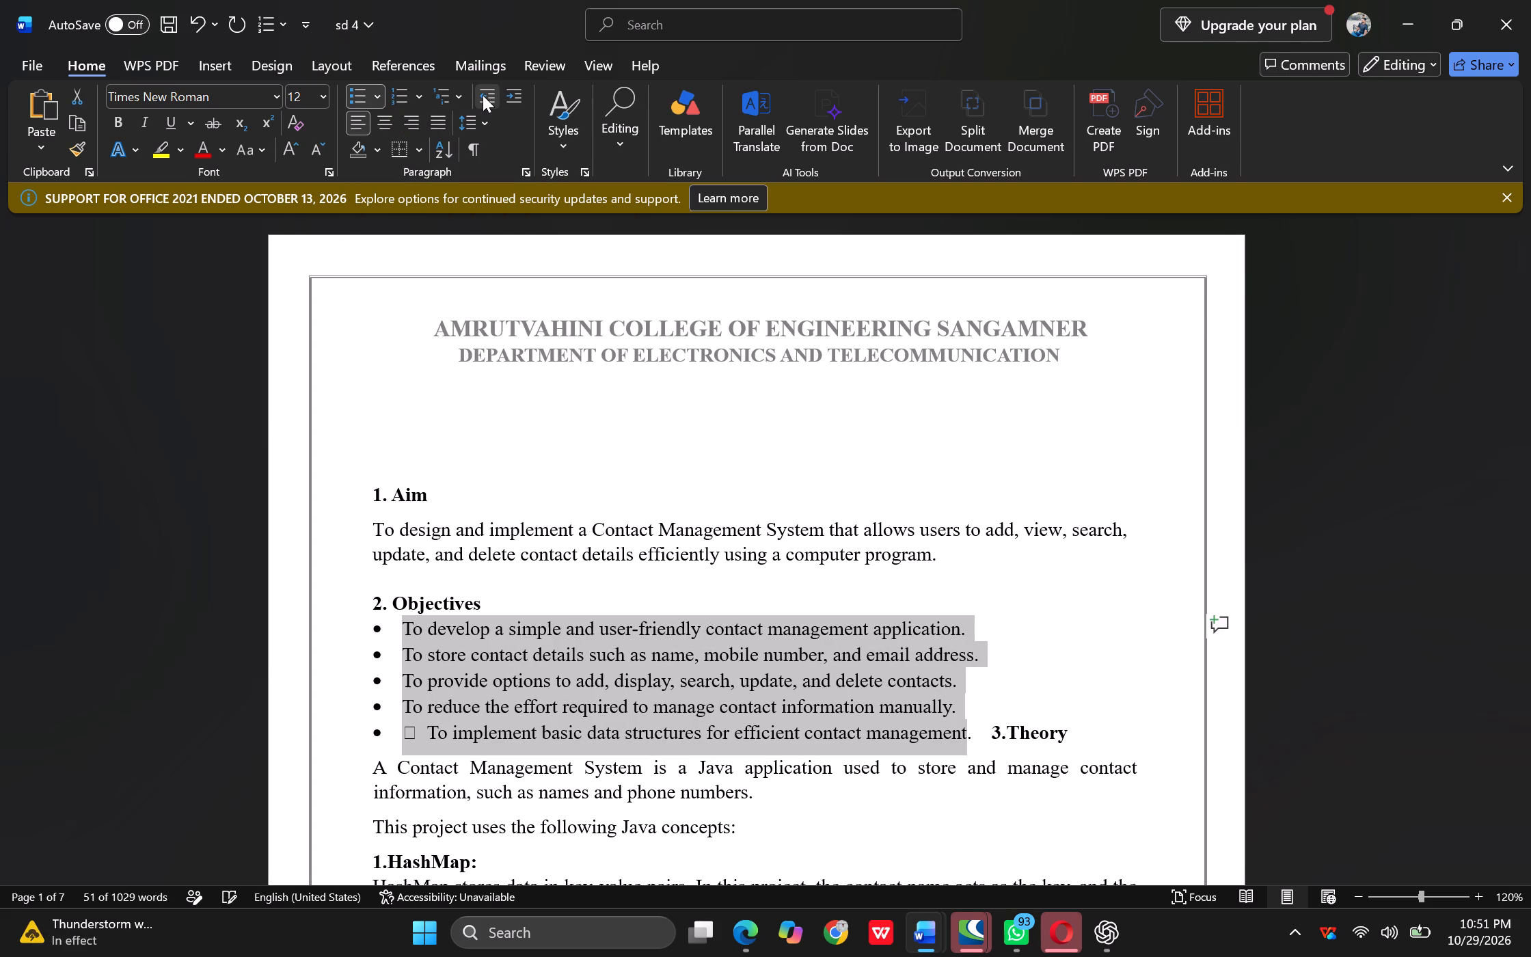
pyautogui.click(405, 667)
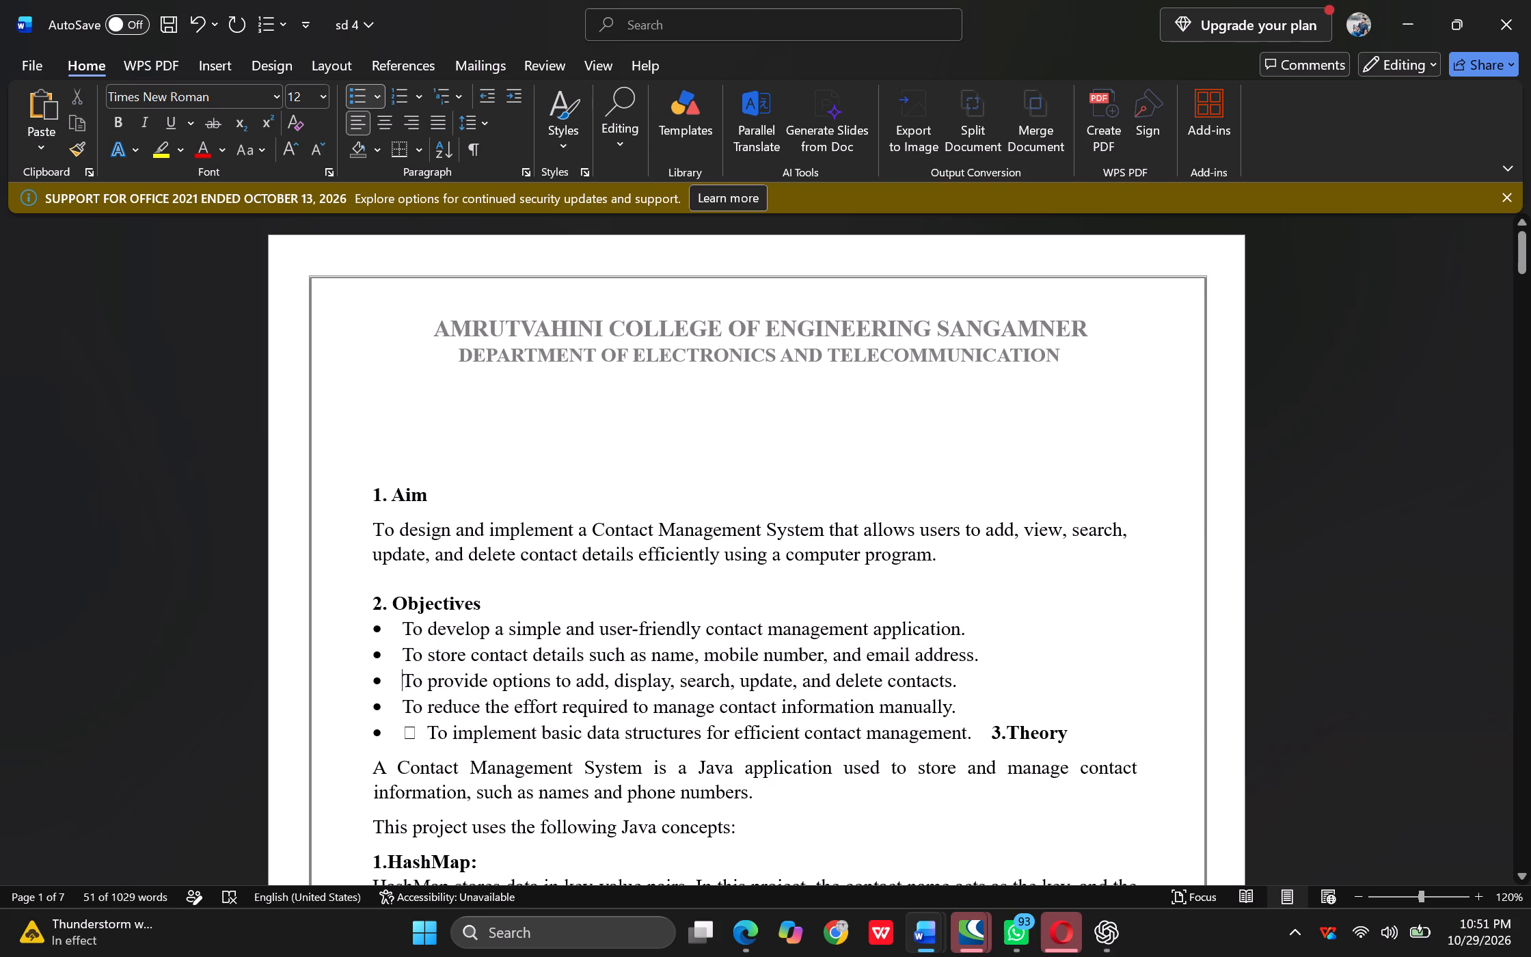
pyautogui.click(428, 736)
pyautogui.press('BackSpace')
pyautogui.press('BackSpace')
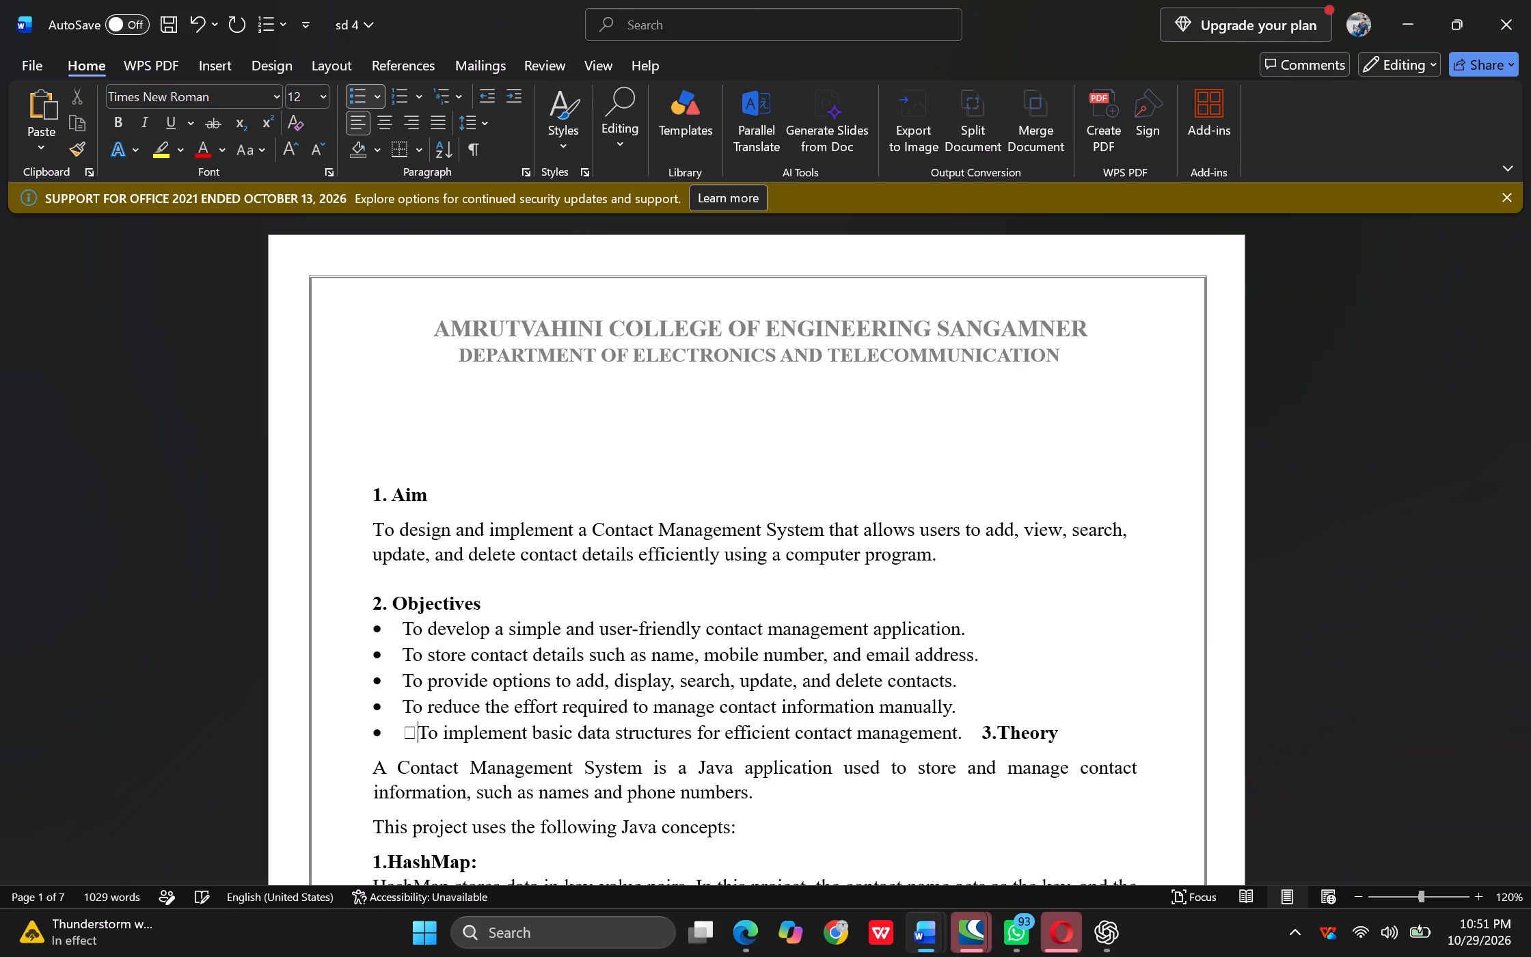
pyautogui.press('BackSpace')
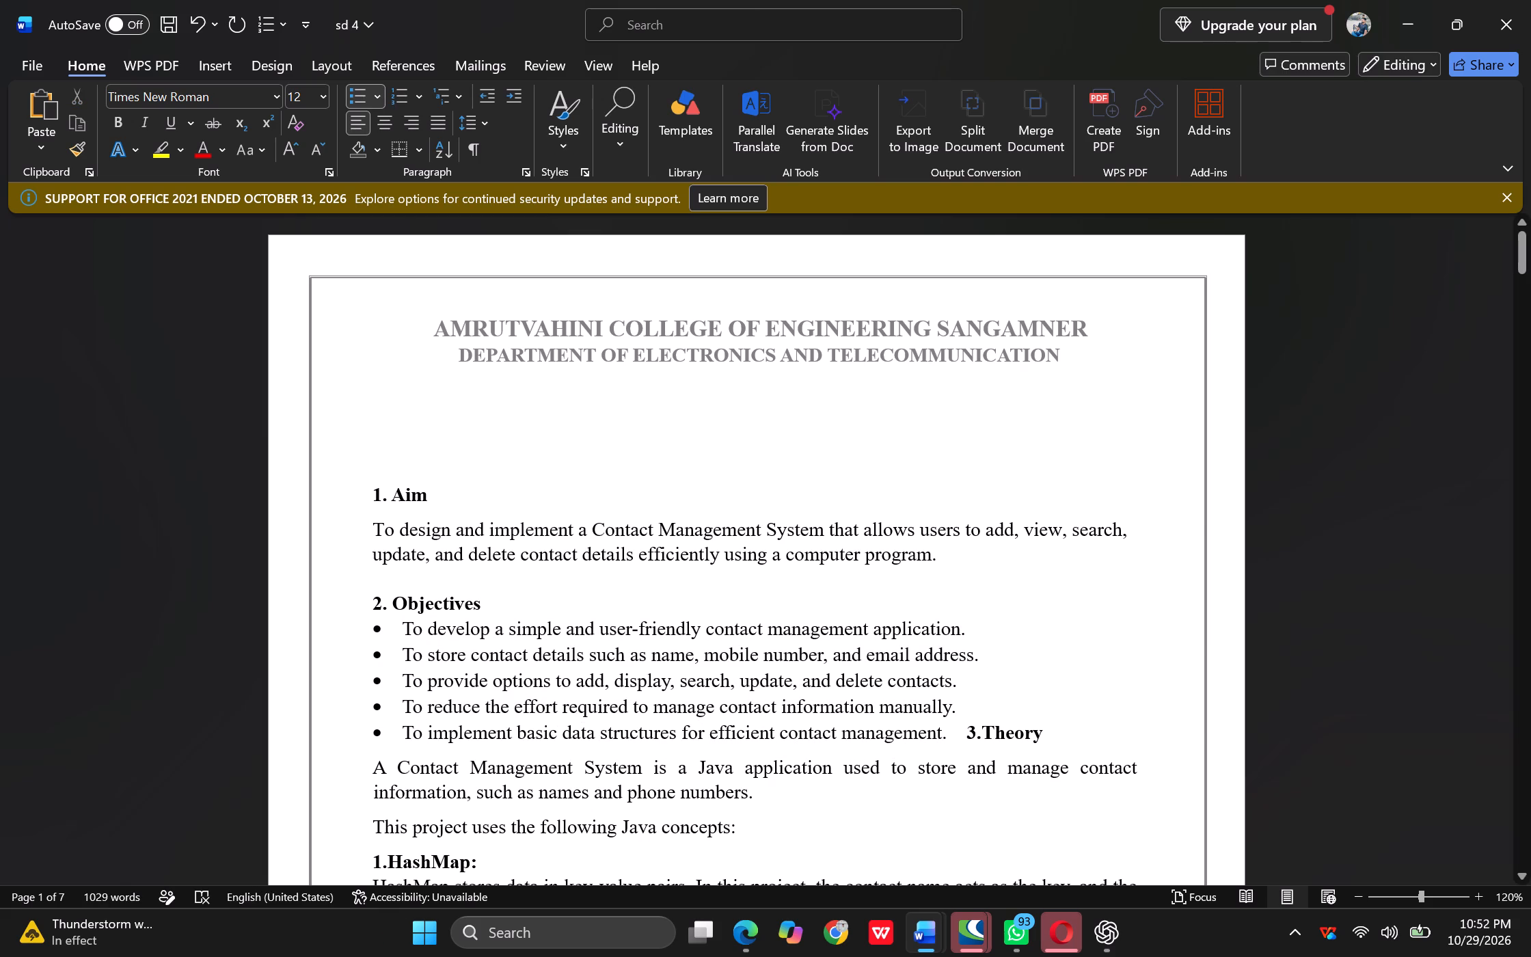
# Move the "3.Theory" heading onto its own unbulleted line, with two blank lines between it and the last objective.
pyautogui.click(960, 737)
pyautogui.press('Return')
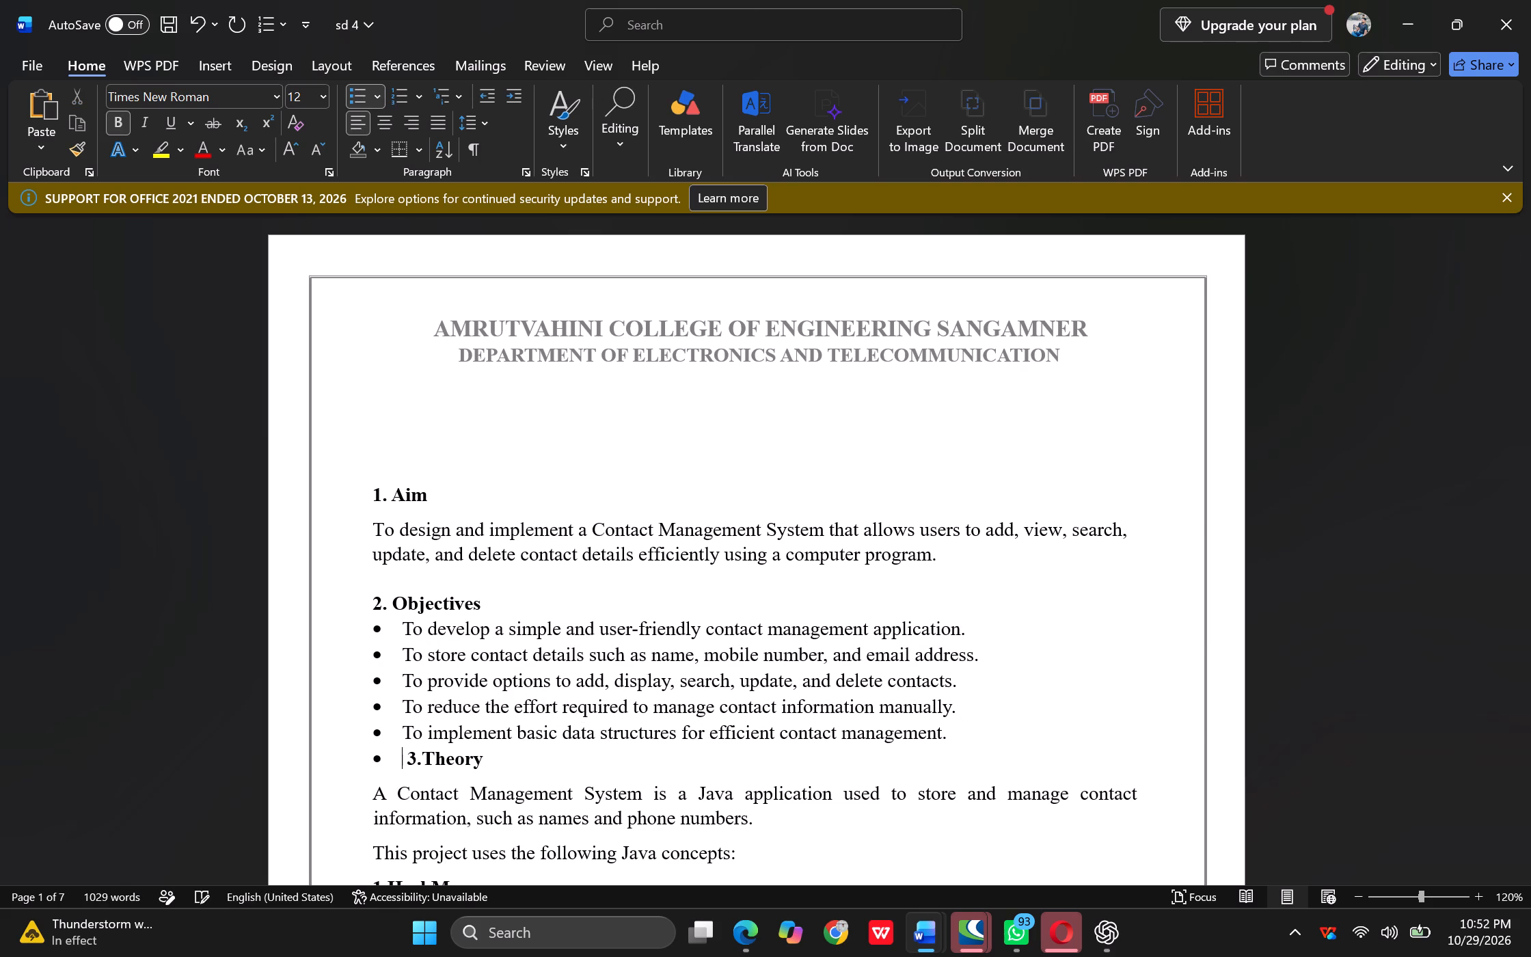
pyautogui.press('BackSpace')
pyautogui.press('BackSpace')
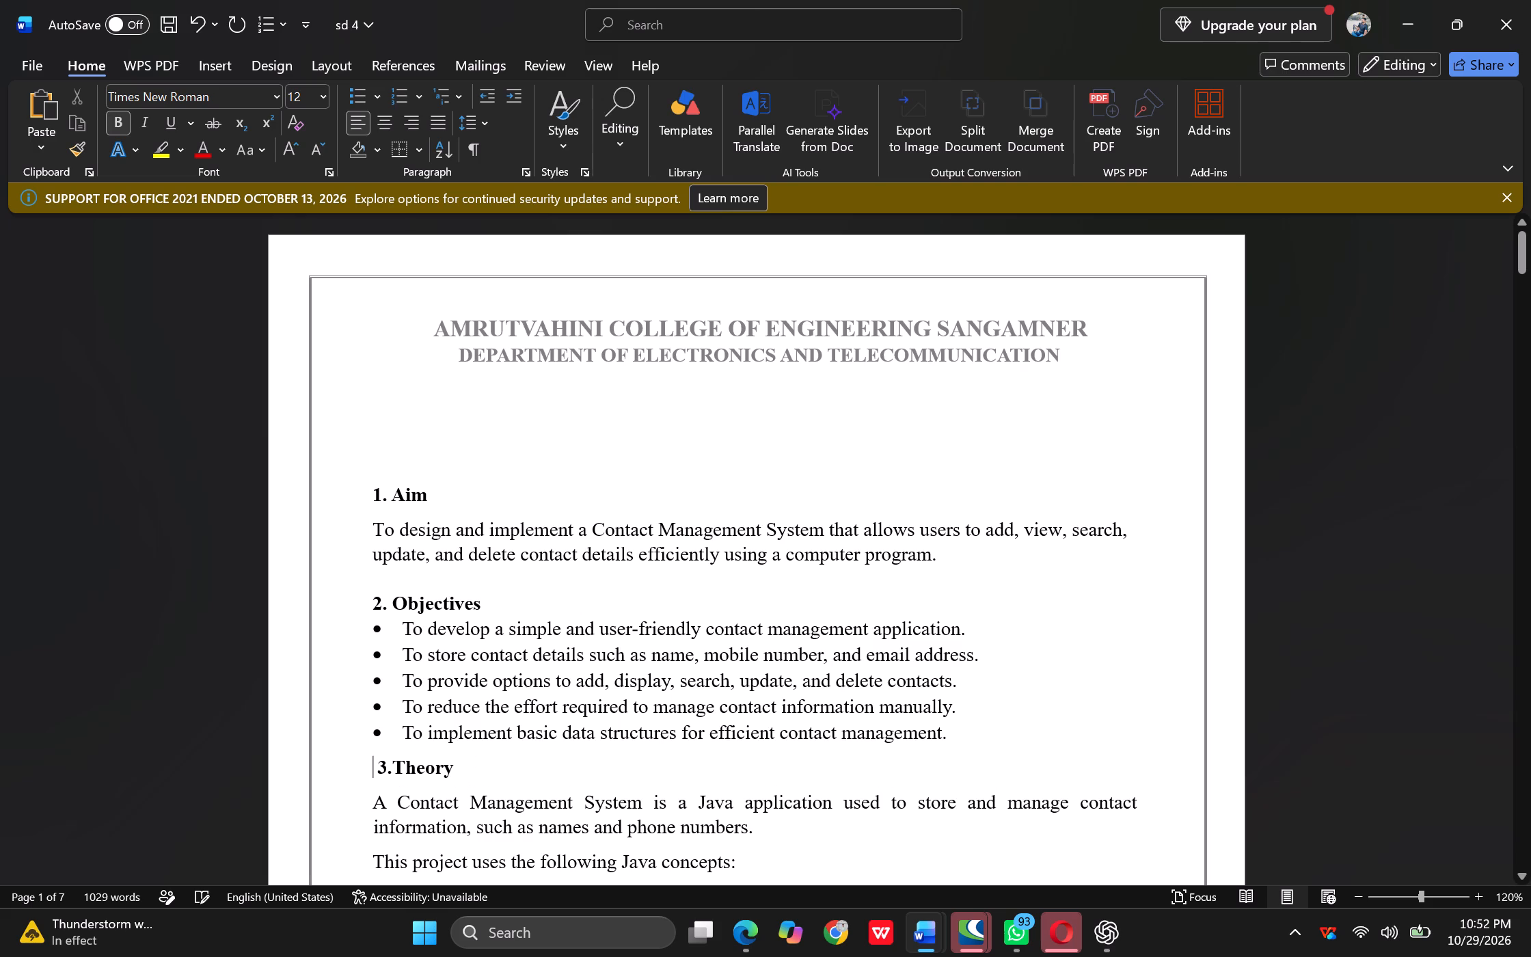
pyautogui.press('BackSpace')
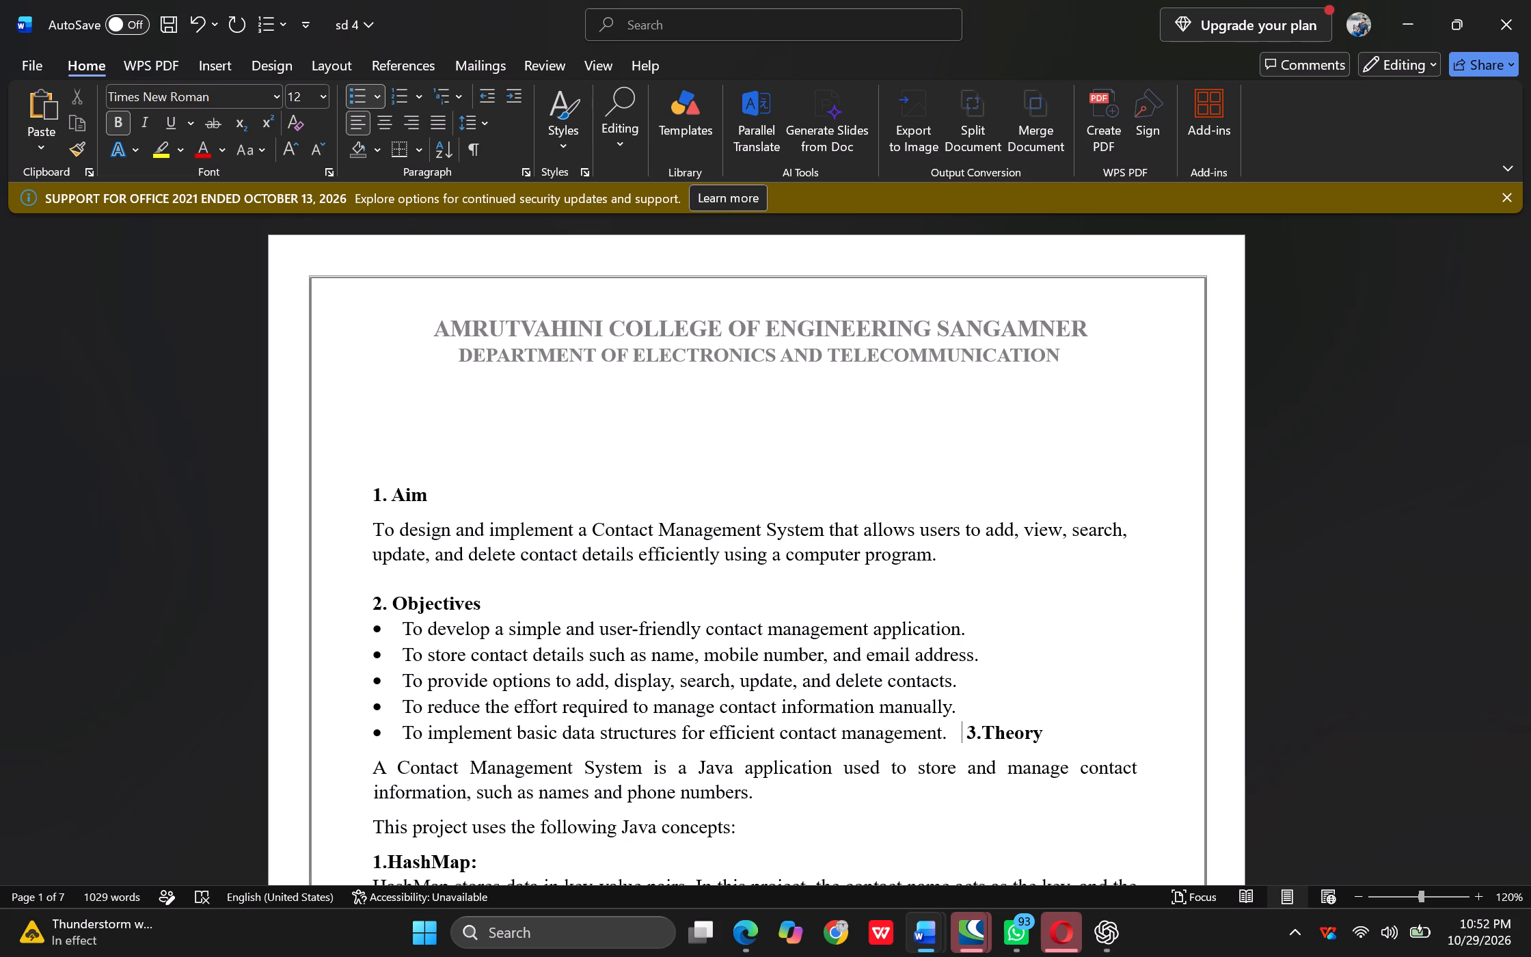
pyautogui.press('Return')
pyautogui.press('Return')
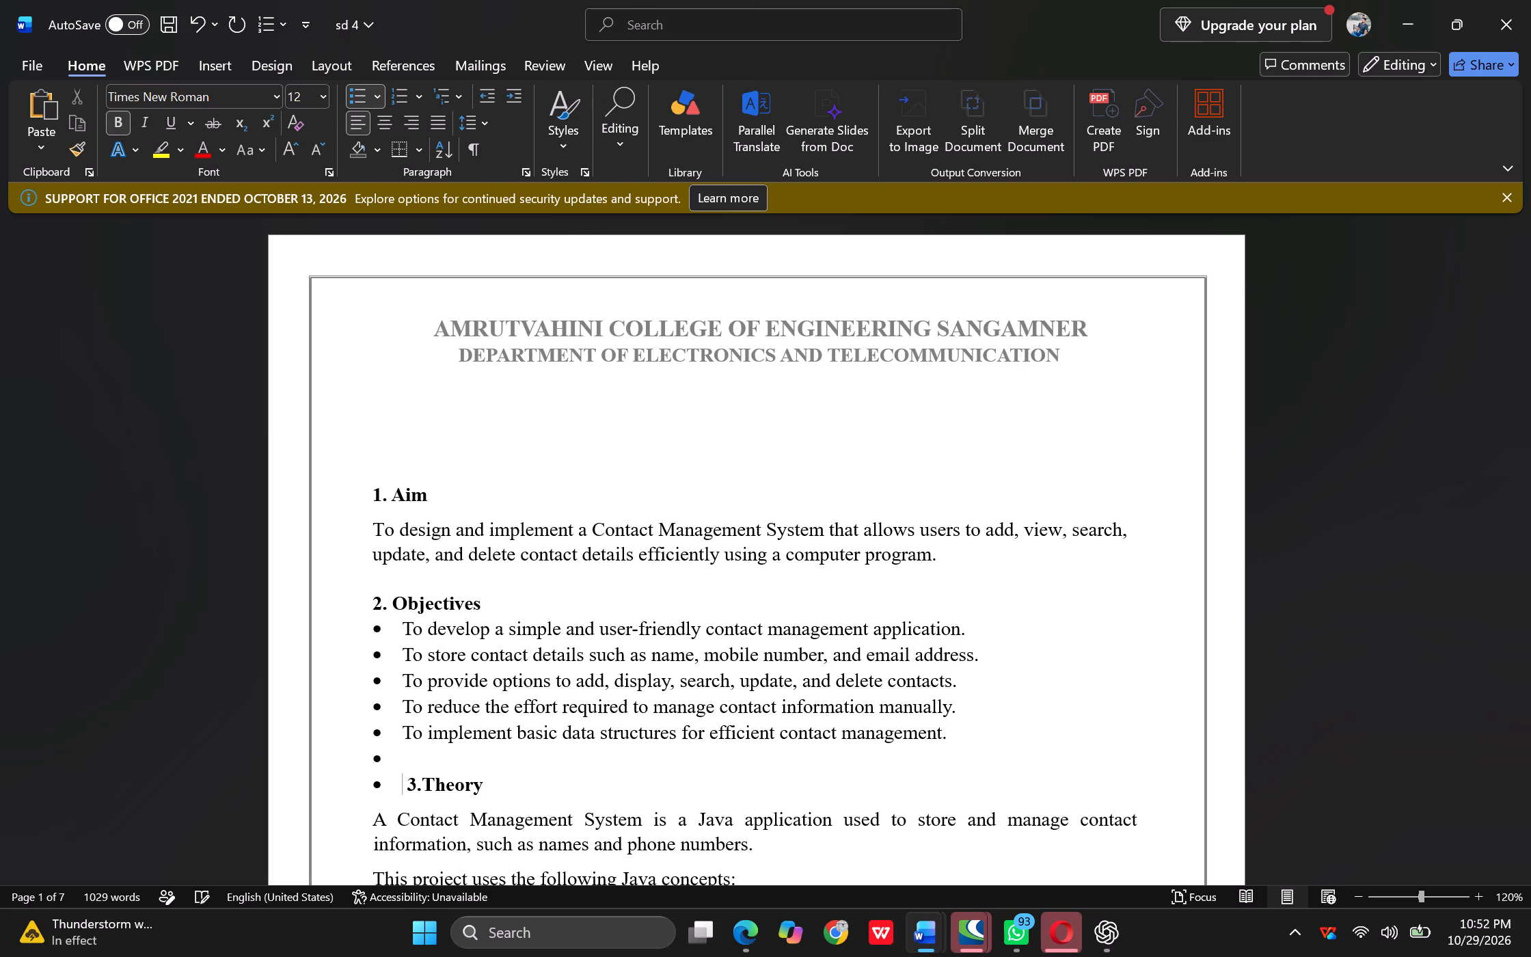
pyautogui.press('BackSpace')
pyautogui.press('BackSpace')
pyautogui.press('BackSpace')
pyautogui.press('BackSpace')
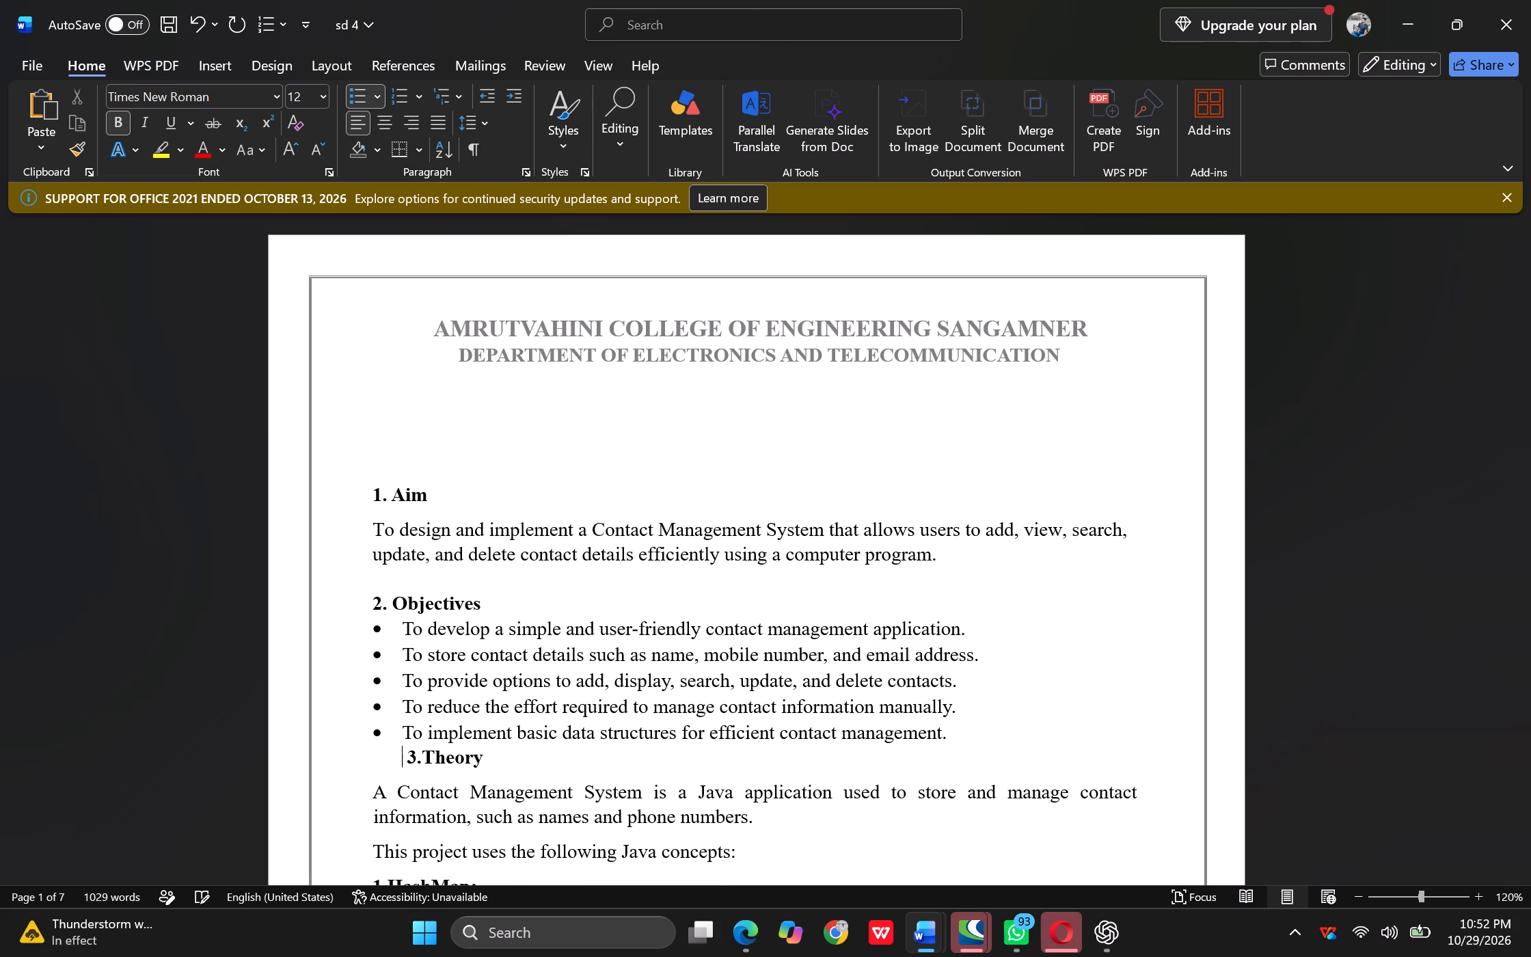
pyautogui.press('Return')
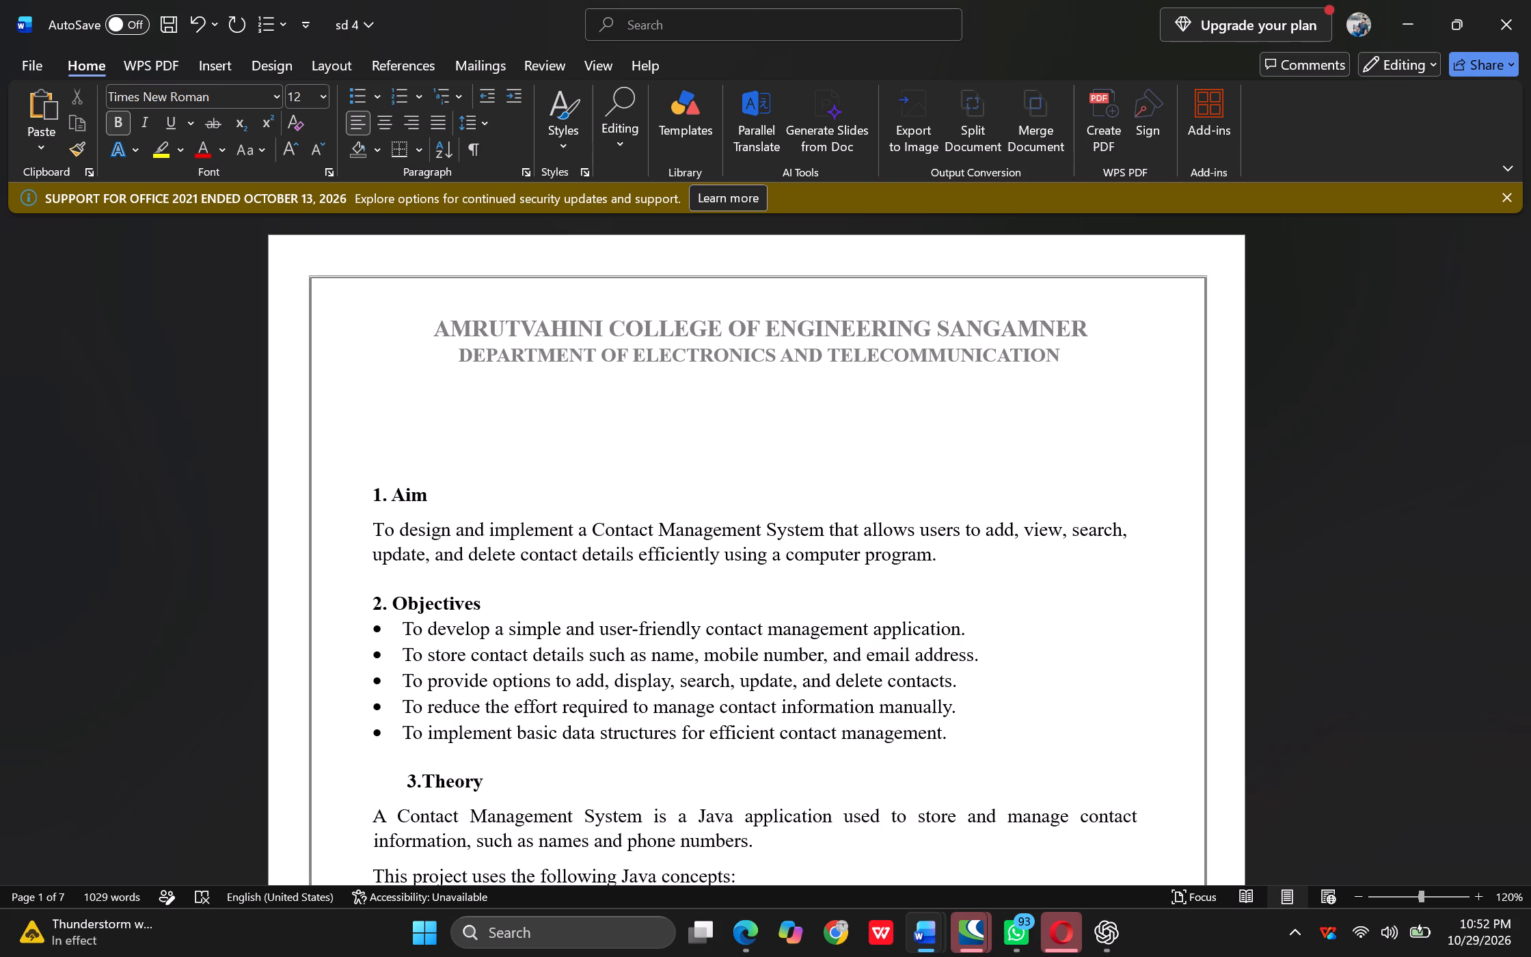
pyautogui.press('BackSpace')
pyautogui.press('Return')
pyautogui.press('Return')
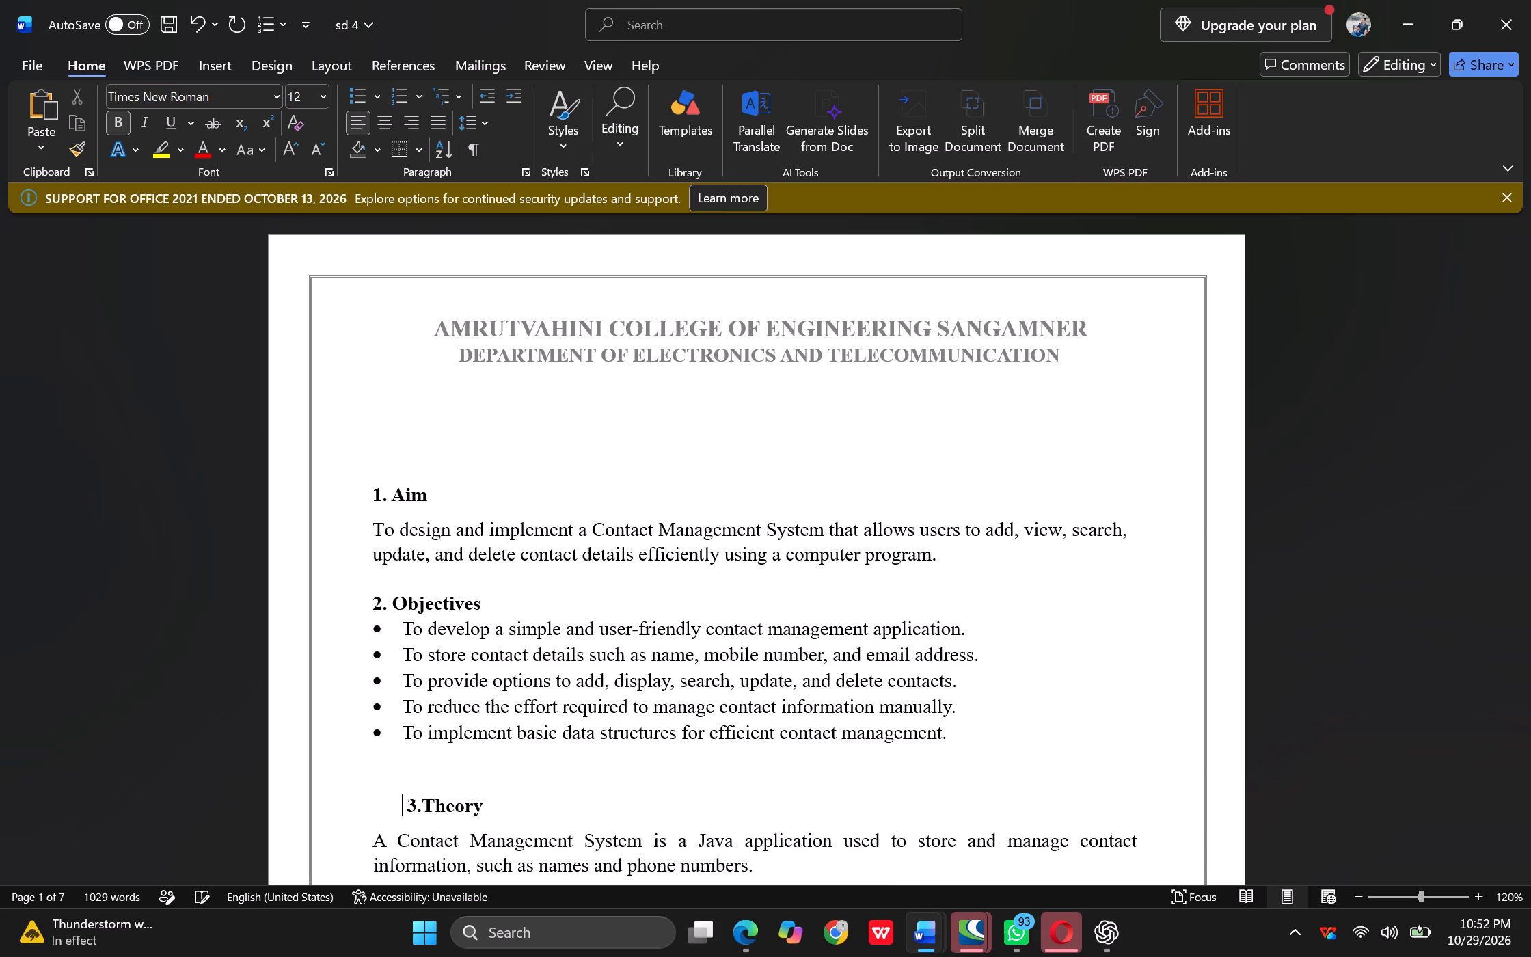
pyautogui.click(908, 751)
# Decrease the indent of the "3.Theory" heading so it lines up with the text margin.
pyautogui.moveTo(482, 806); pyautogui.dragTo(352, 800)
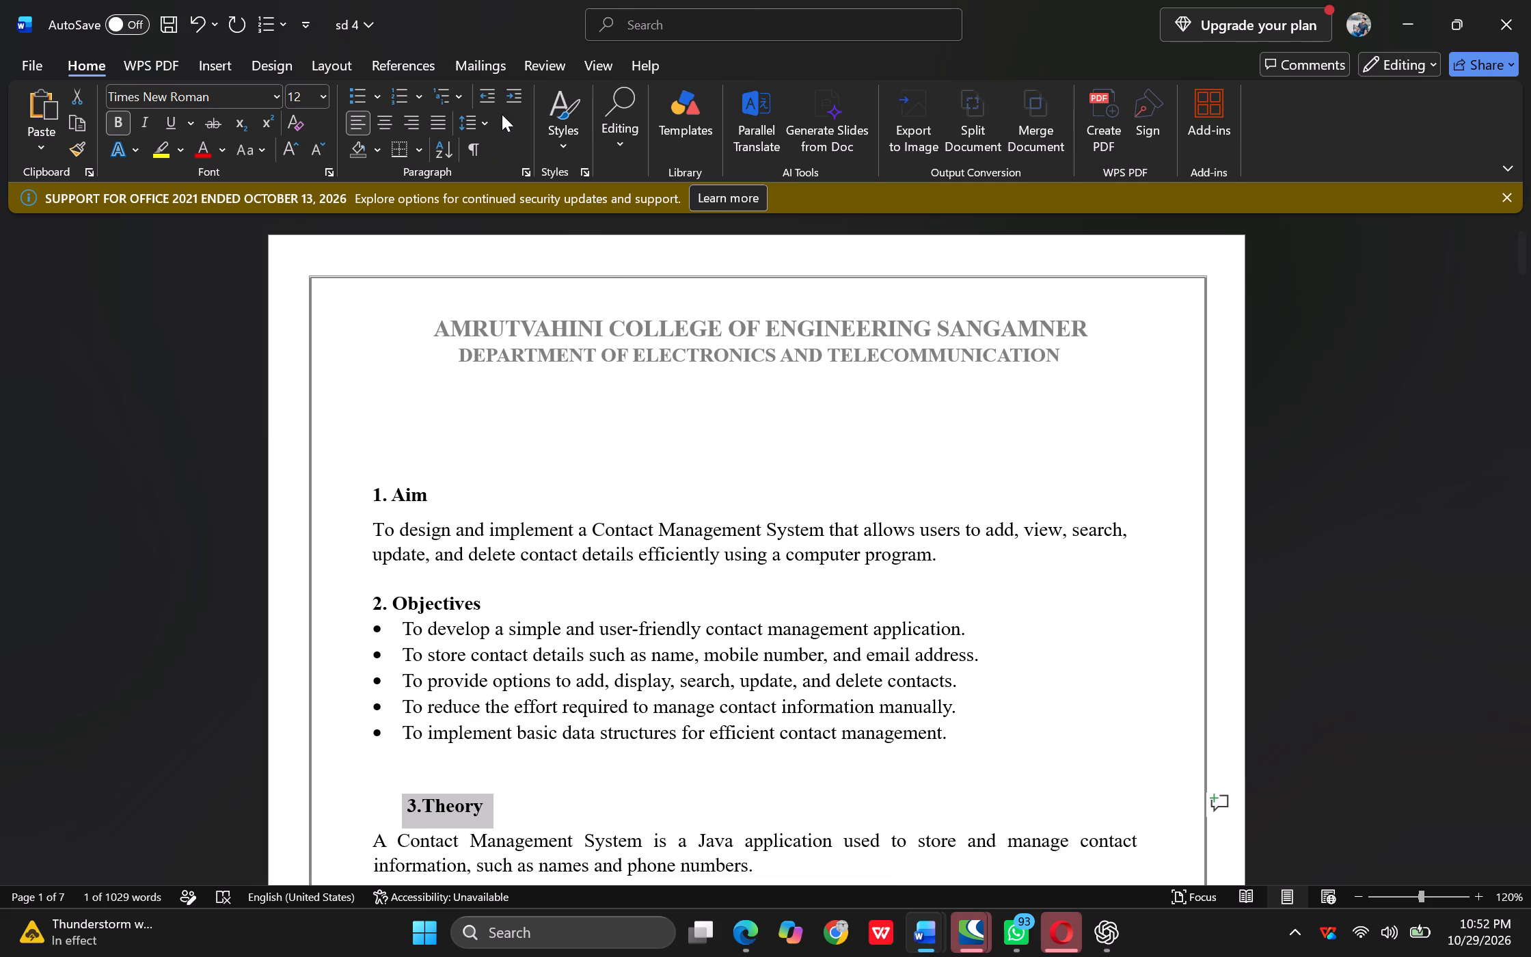
pyautogui.click(483, 98)
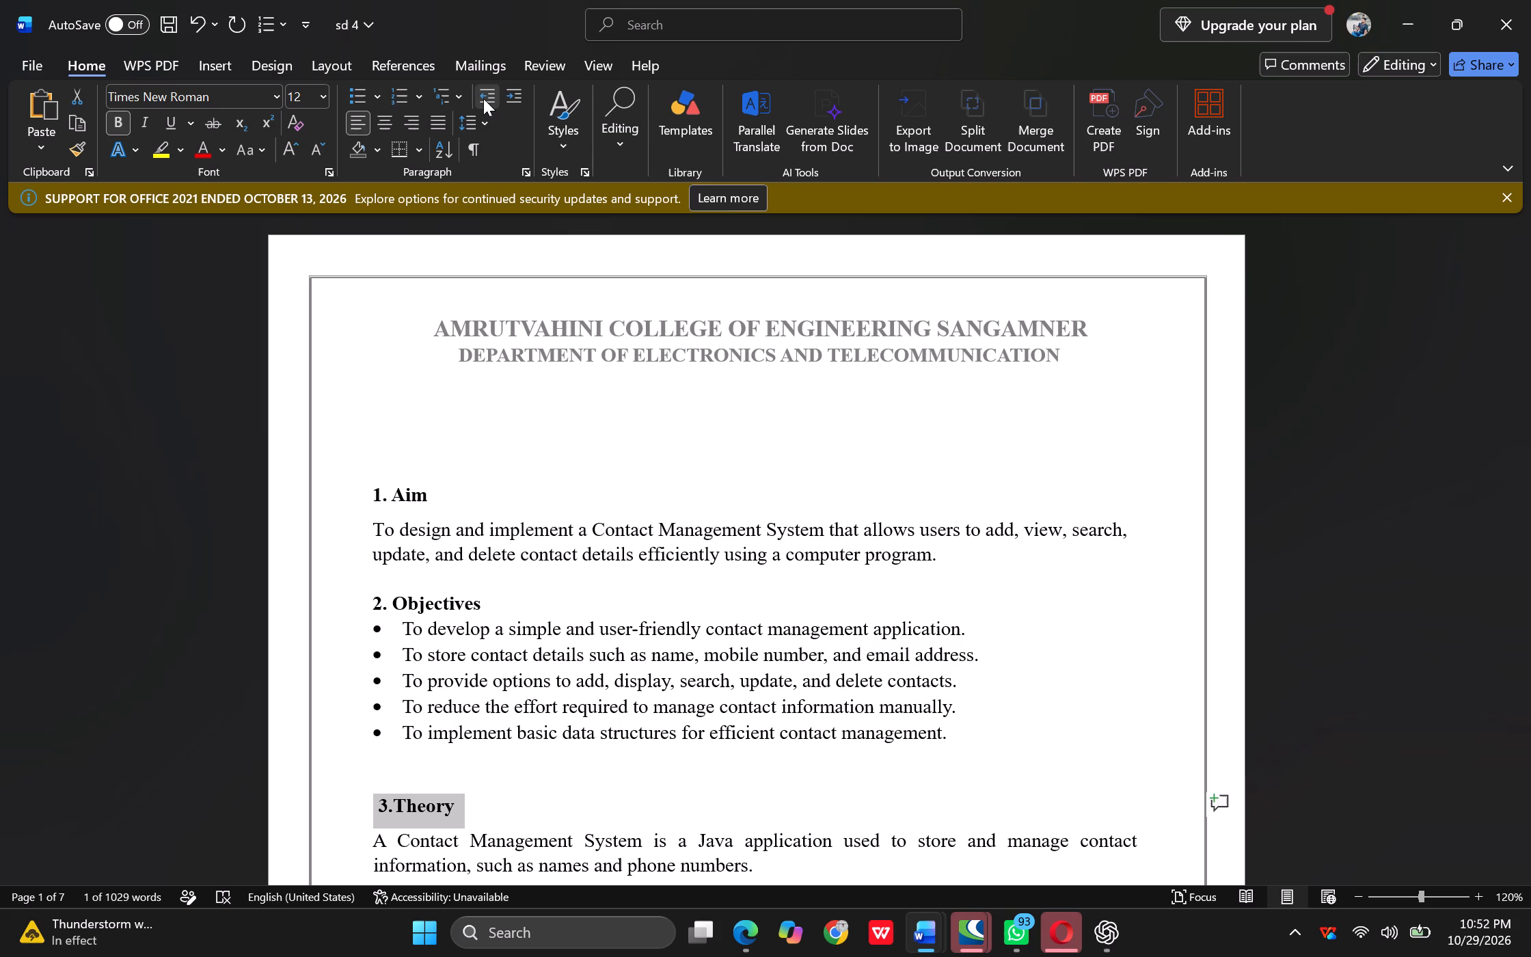
pyautogui.click(578, 574)
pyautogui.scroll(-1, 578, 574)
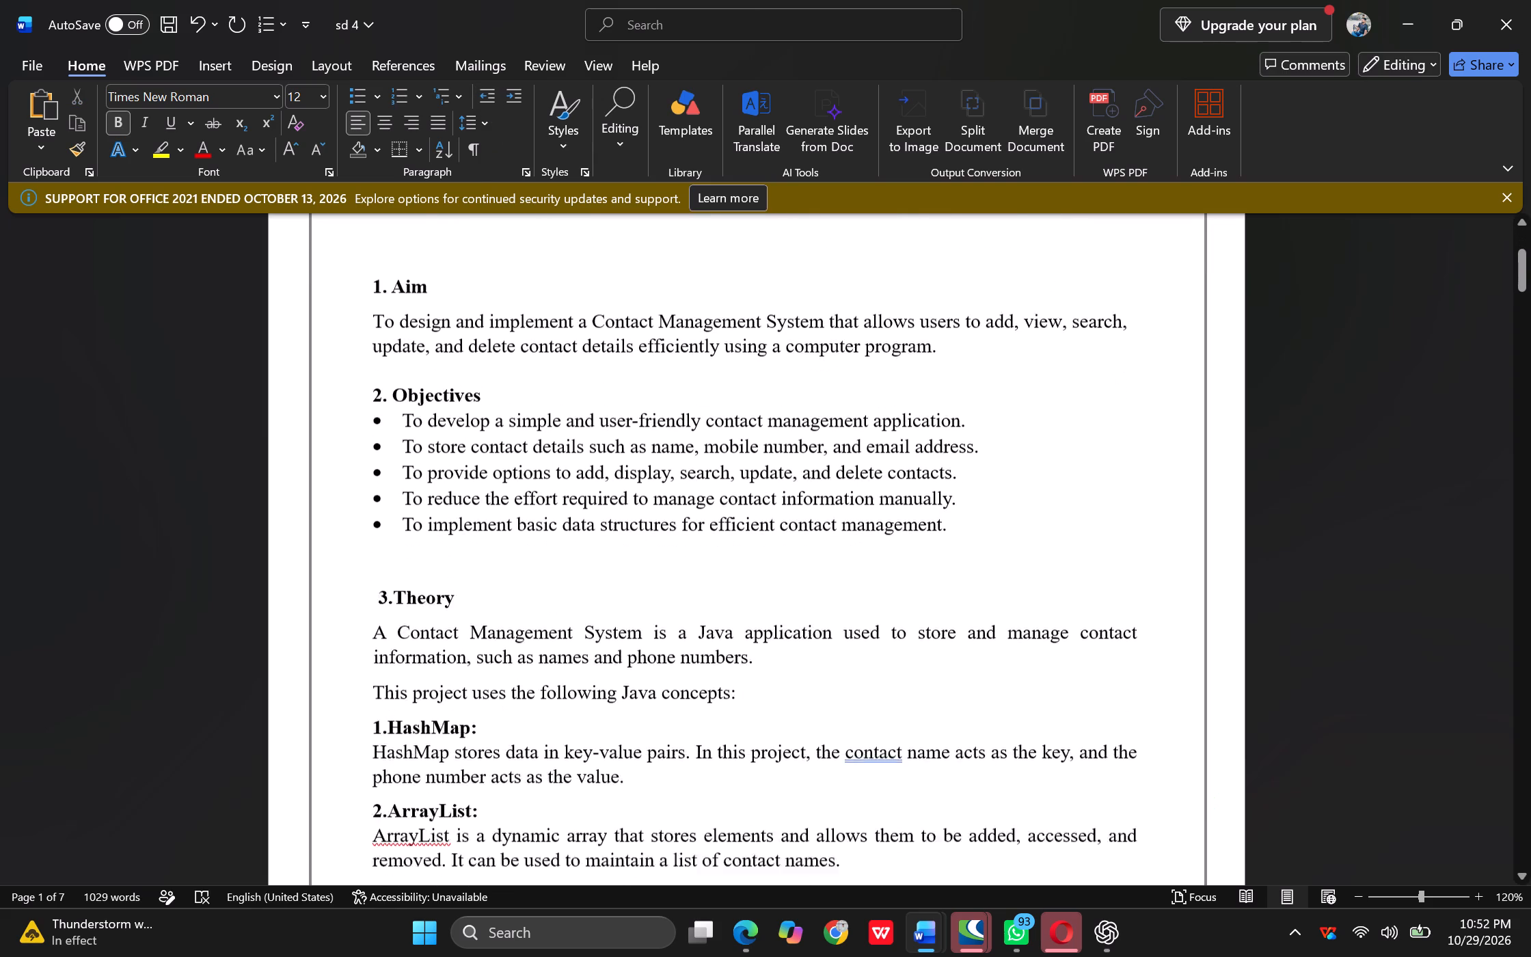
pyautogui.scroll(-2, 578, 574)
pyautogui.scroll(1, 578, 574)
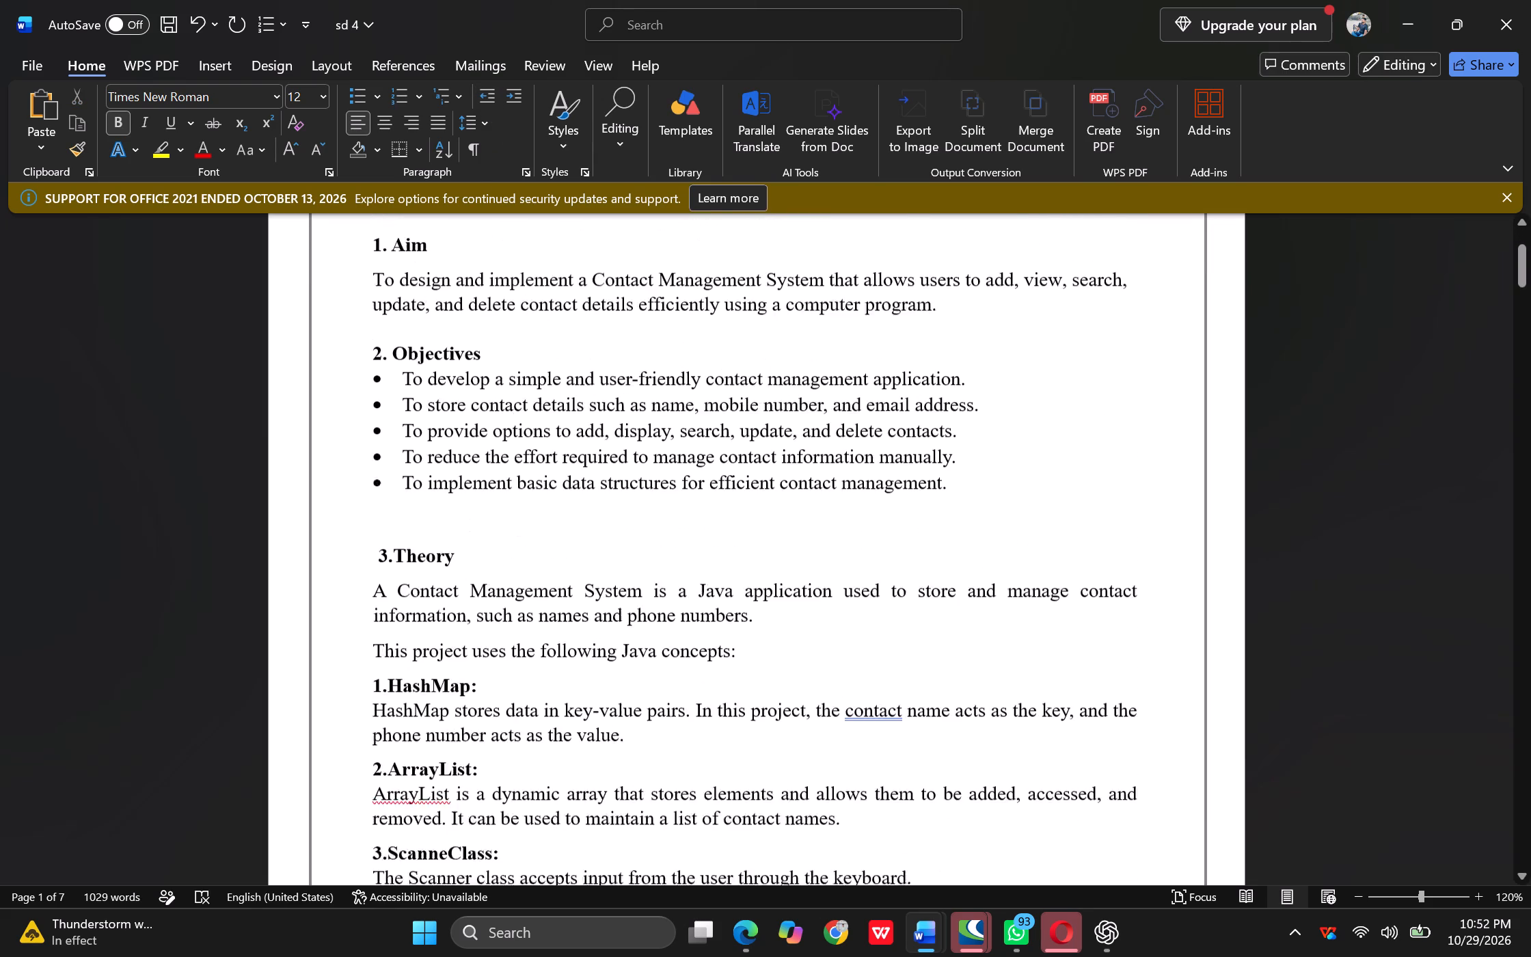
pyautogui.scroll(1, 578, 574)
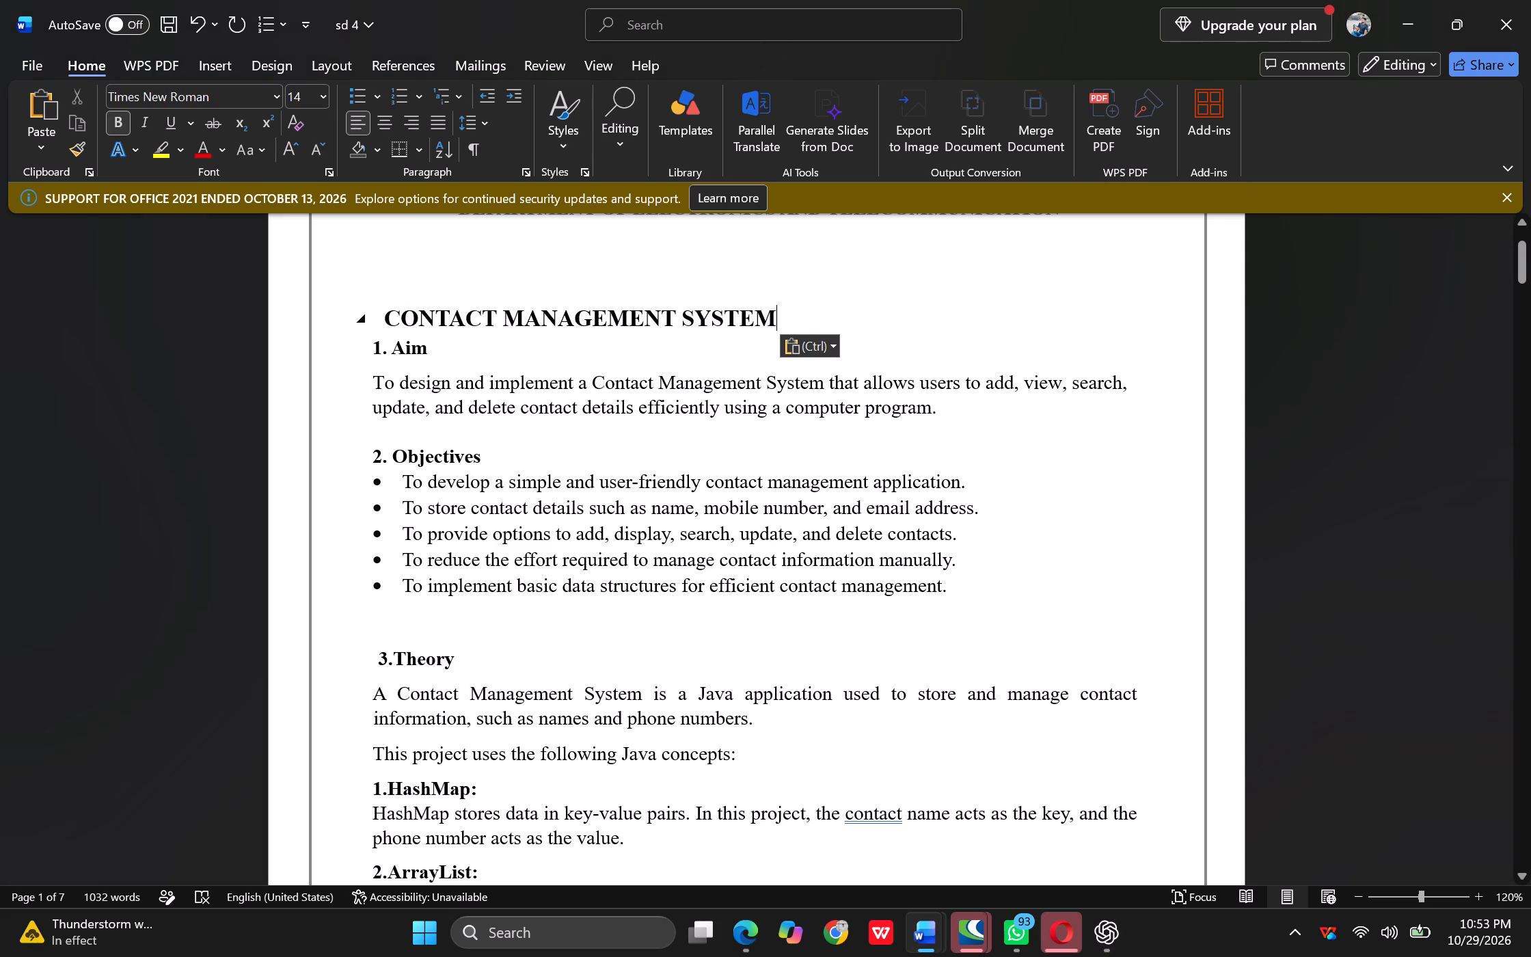
pyautogui.moveTo(383, 313); pyautogui.dragTo(779, 308)
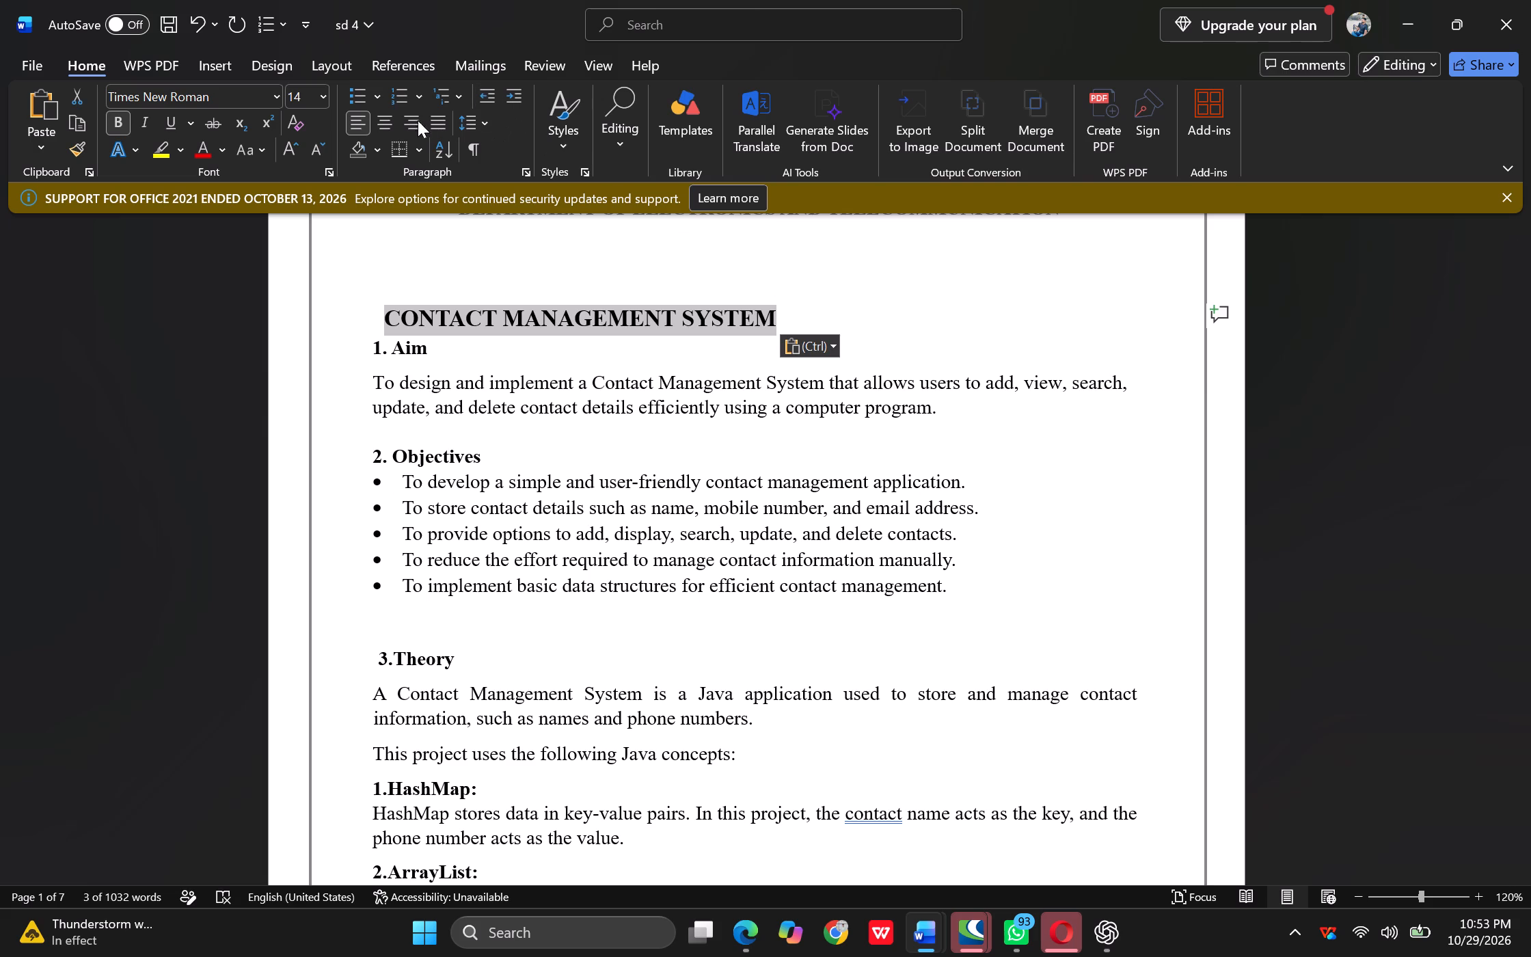
pyautogui.click(385, 118)
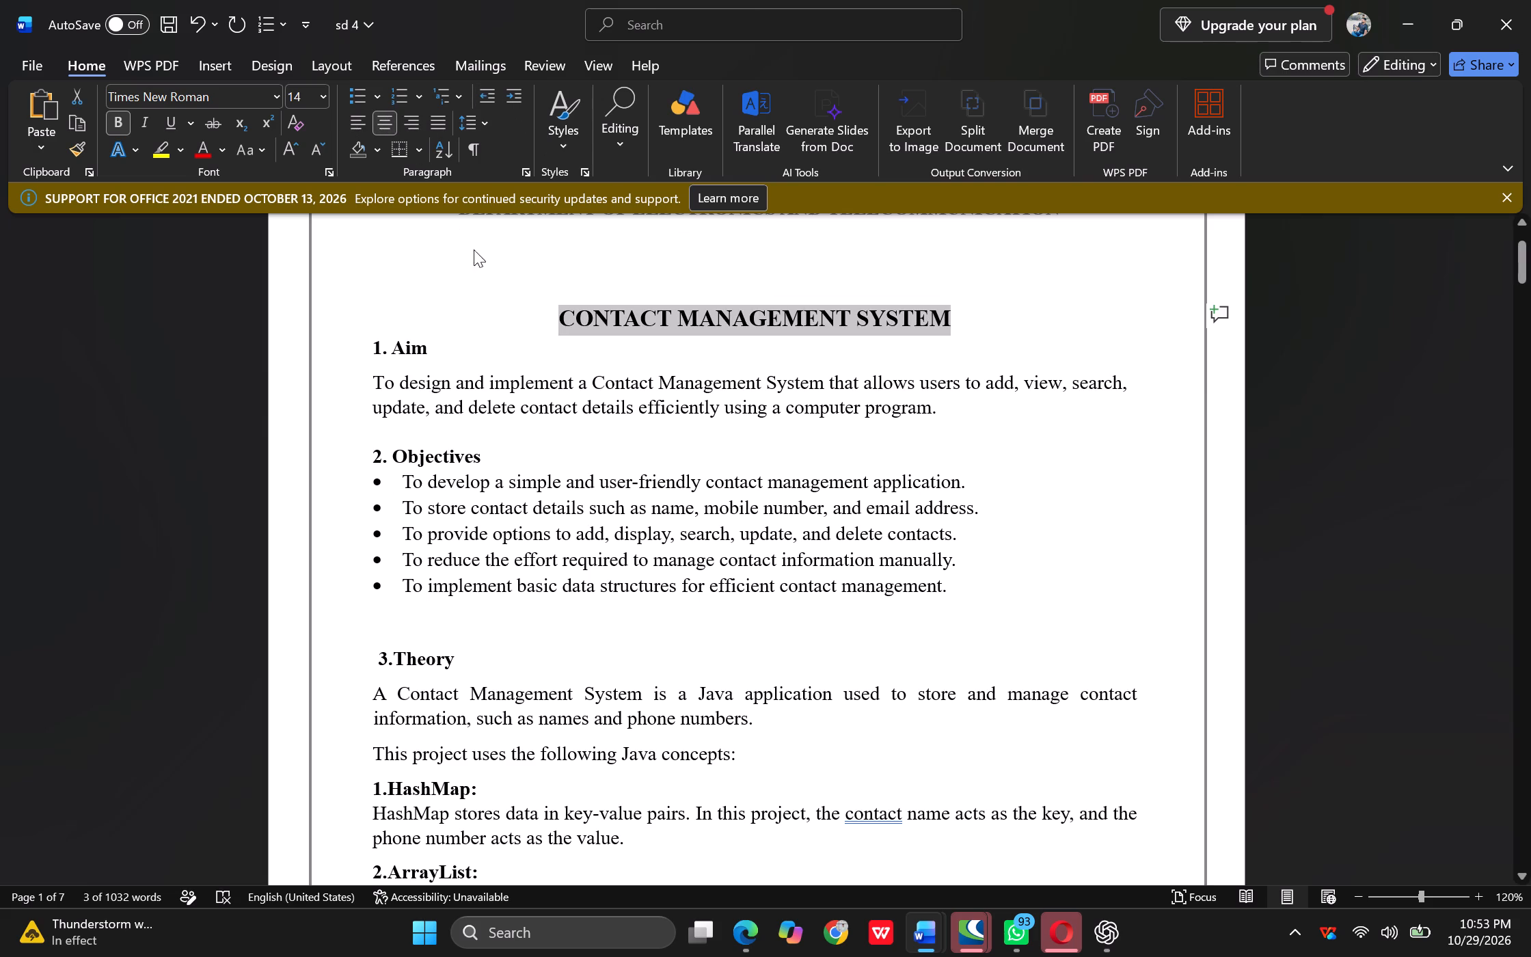
pyautogui.click(996, 276)
# Insert two blank lines between the "CONTACT MANAGEMENT SYSTEM" title and the "1. Aim" heading.
pyautogui.scroll(1, 996, 276)
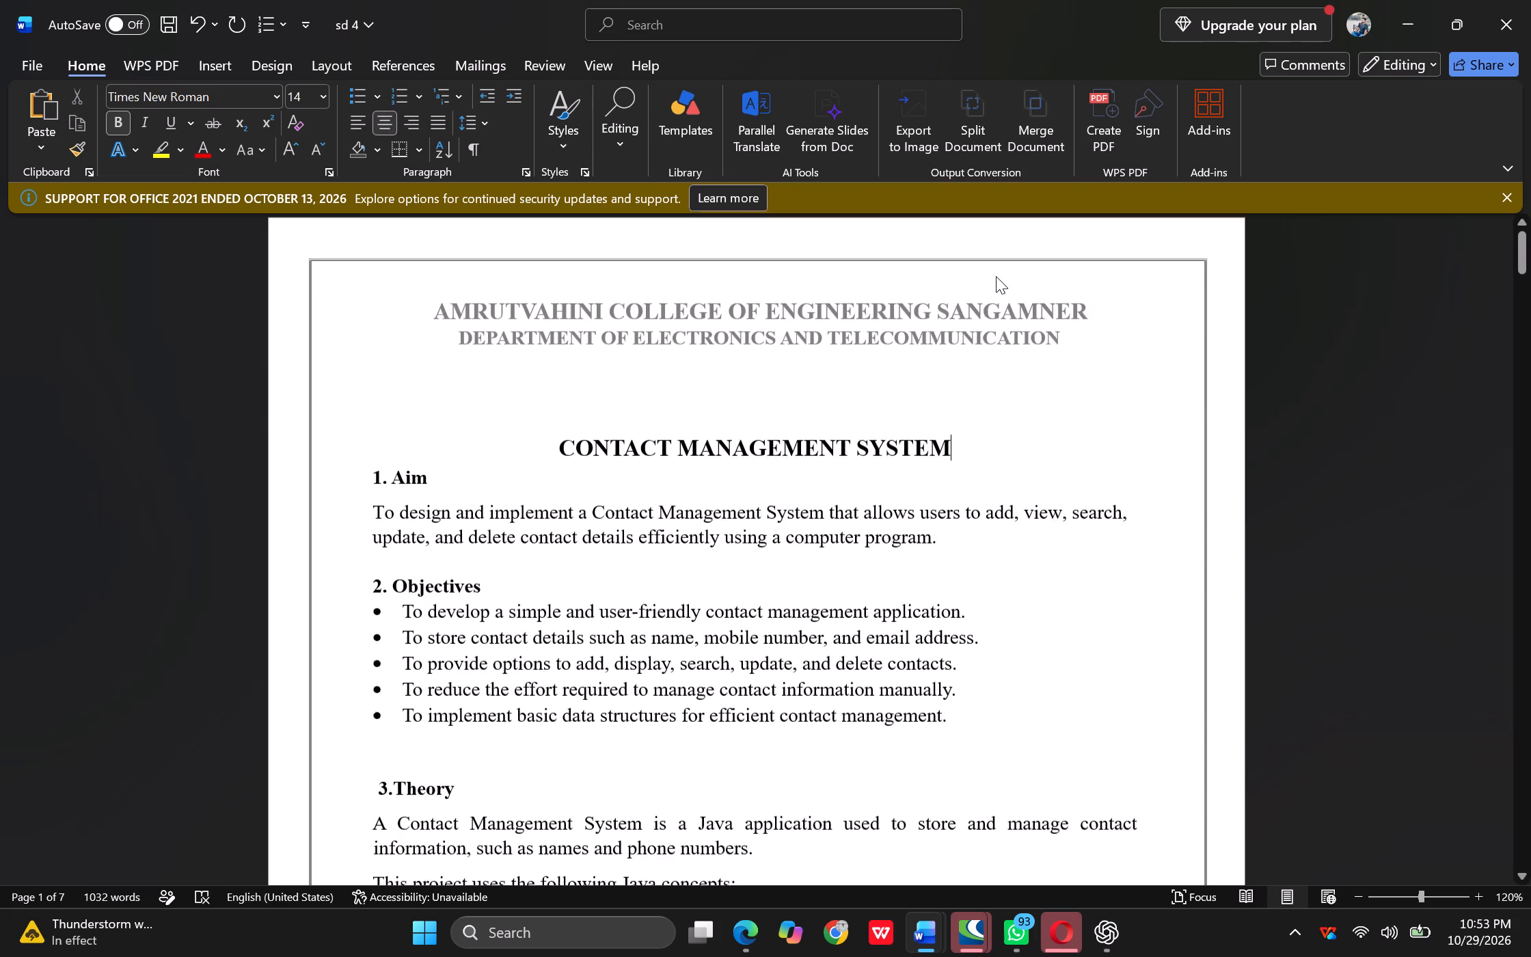
pyautogui.scroll(1, 996, 276)
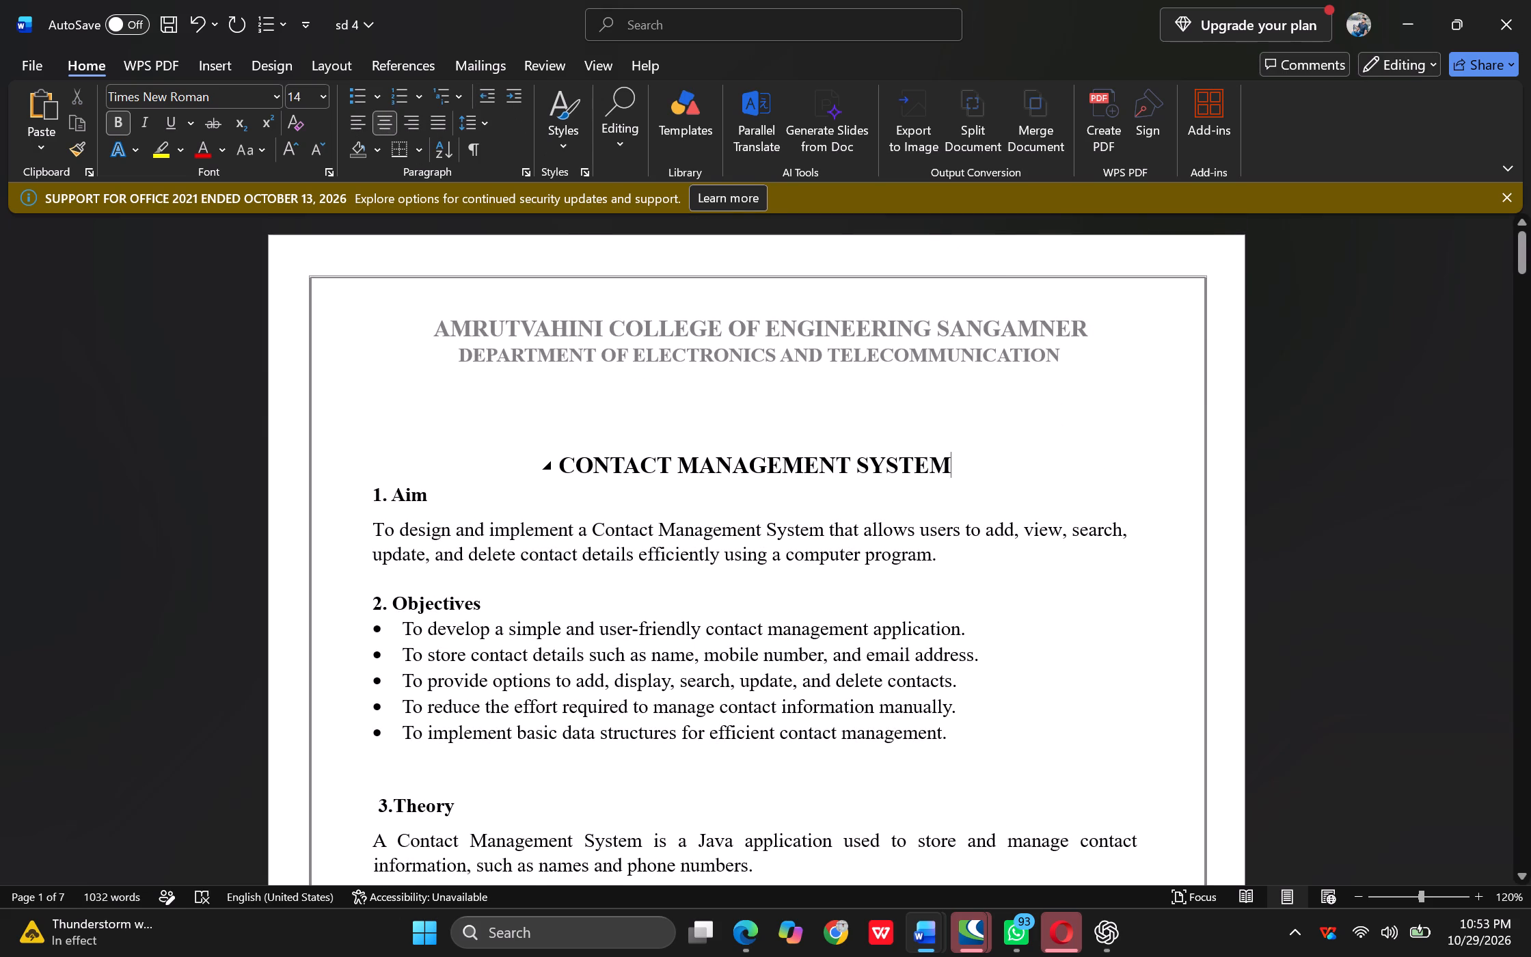
pyautogui.press('Return')
pyautogui.press('Return')
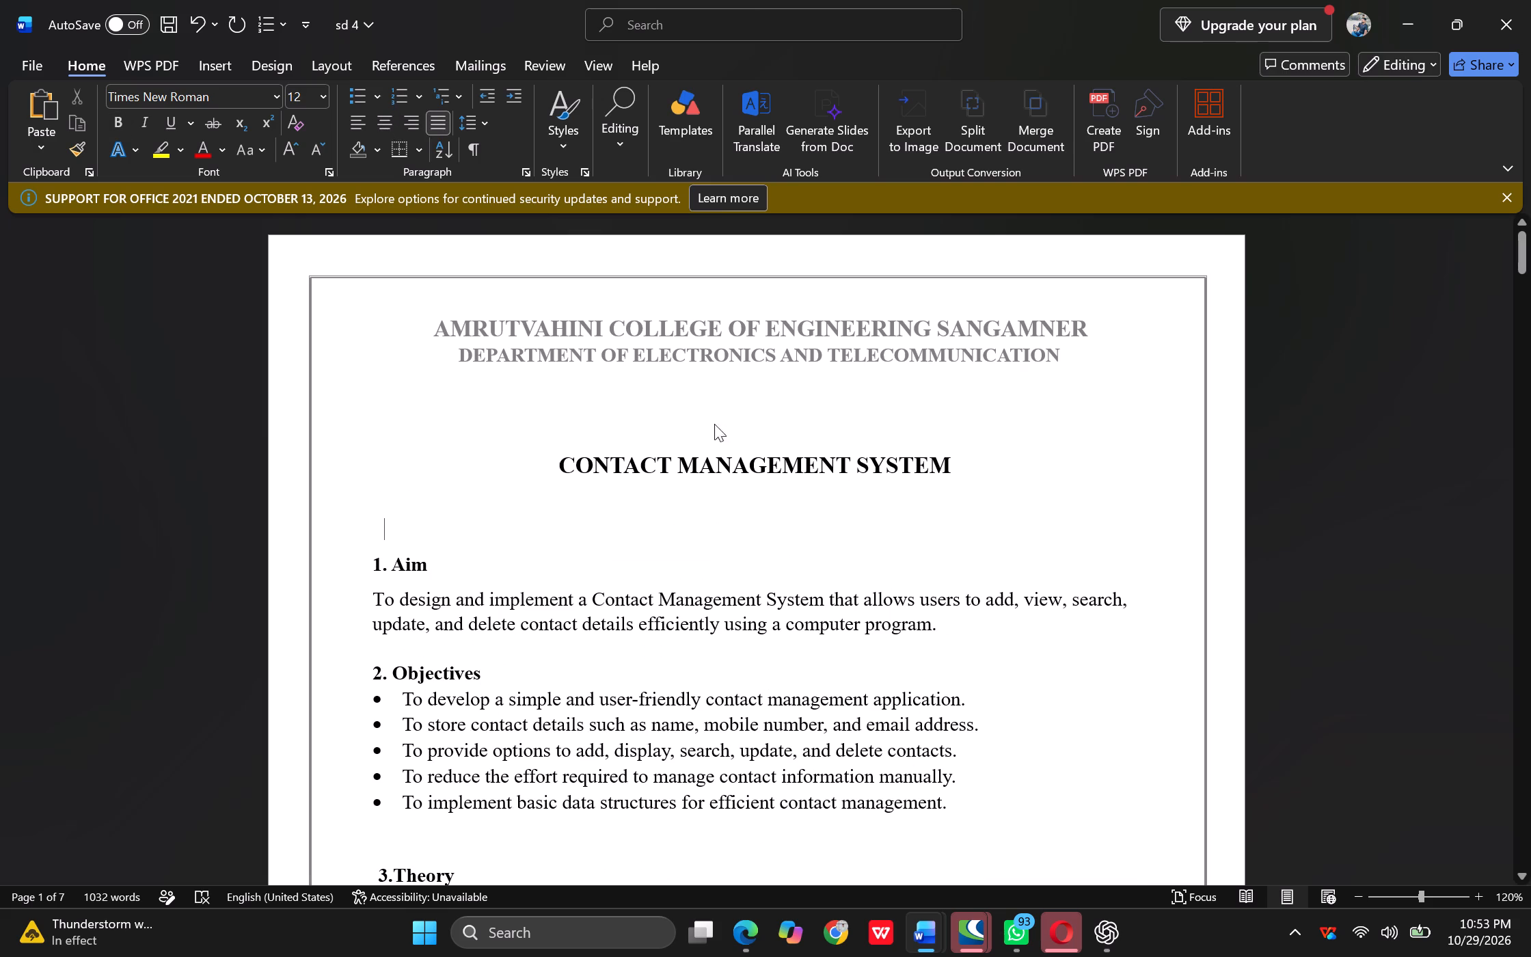
# Add "Mini Project on" before "CONTACT MANAGEMENT SYSTEM" in the title line.
pyautogui.click(567, 464)
pyautogui.click(770, 413)
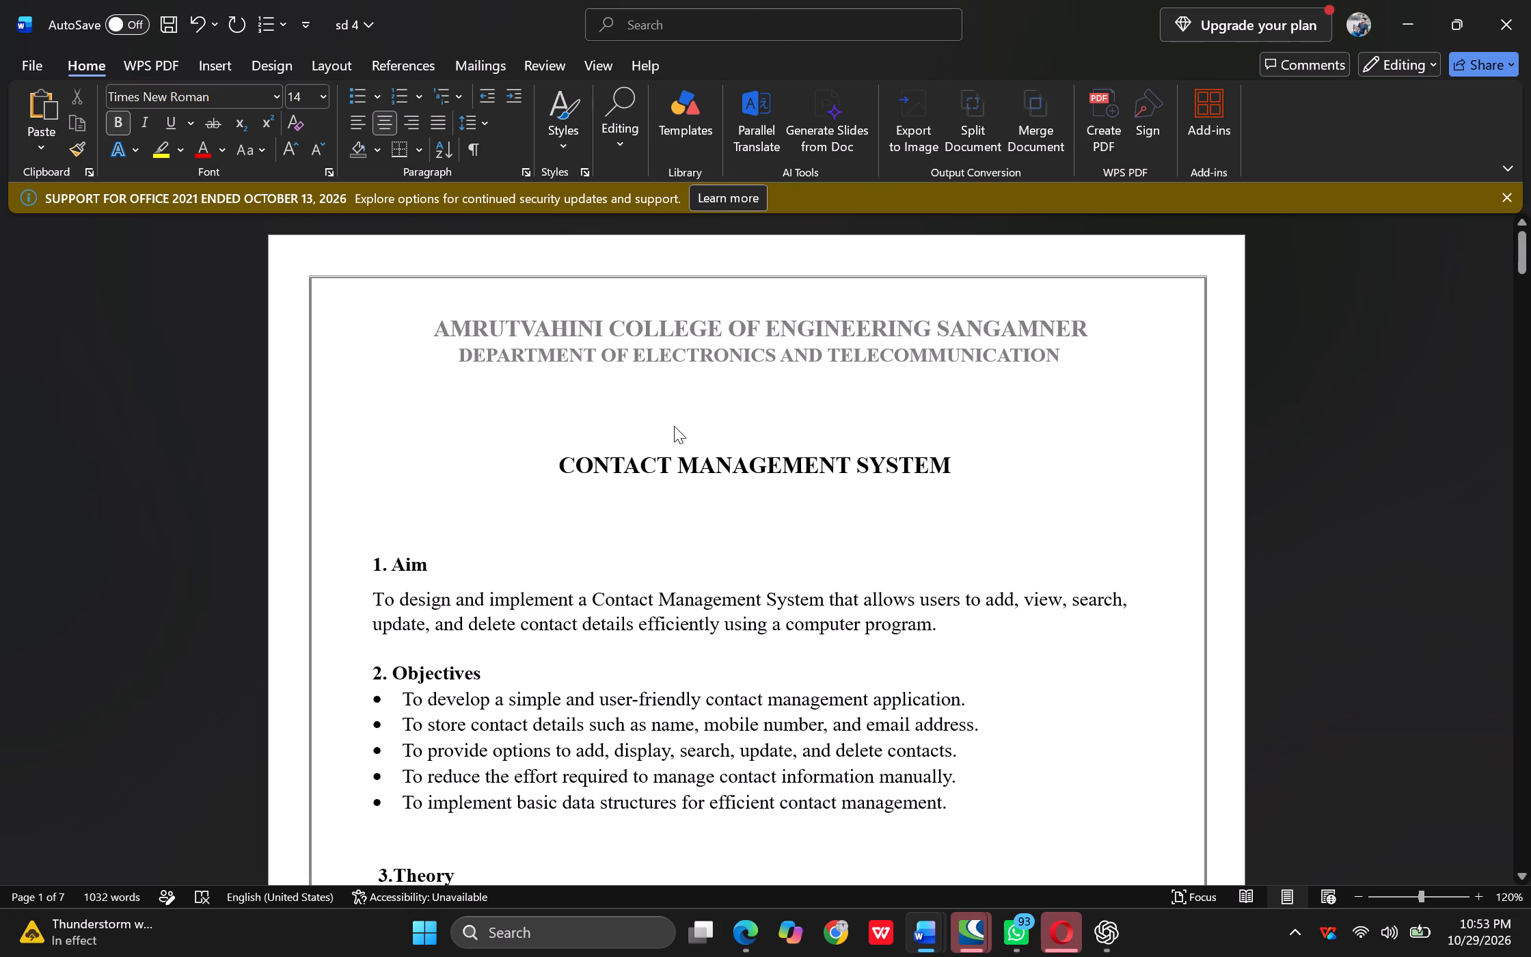
pyautogui.click(679, 437)
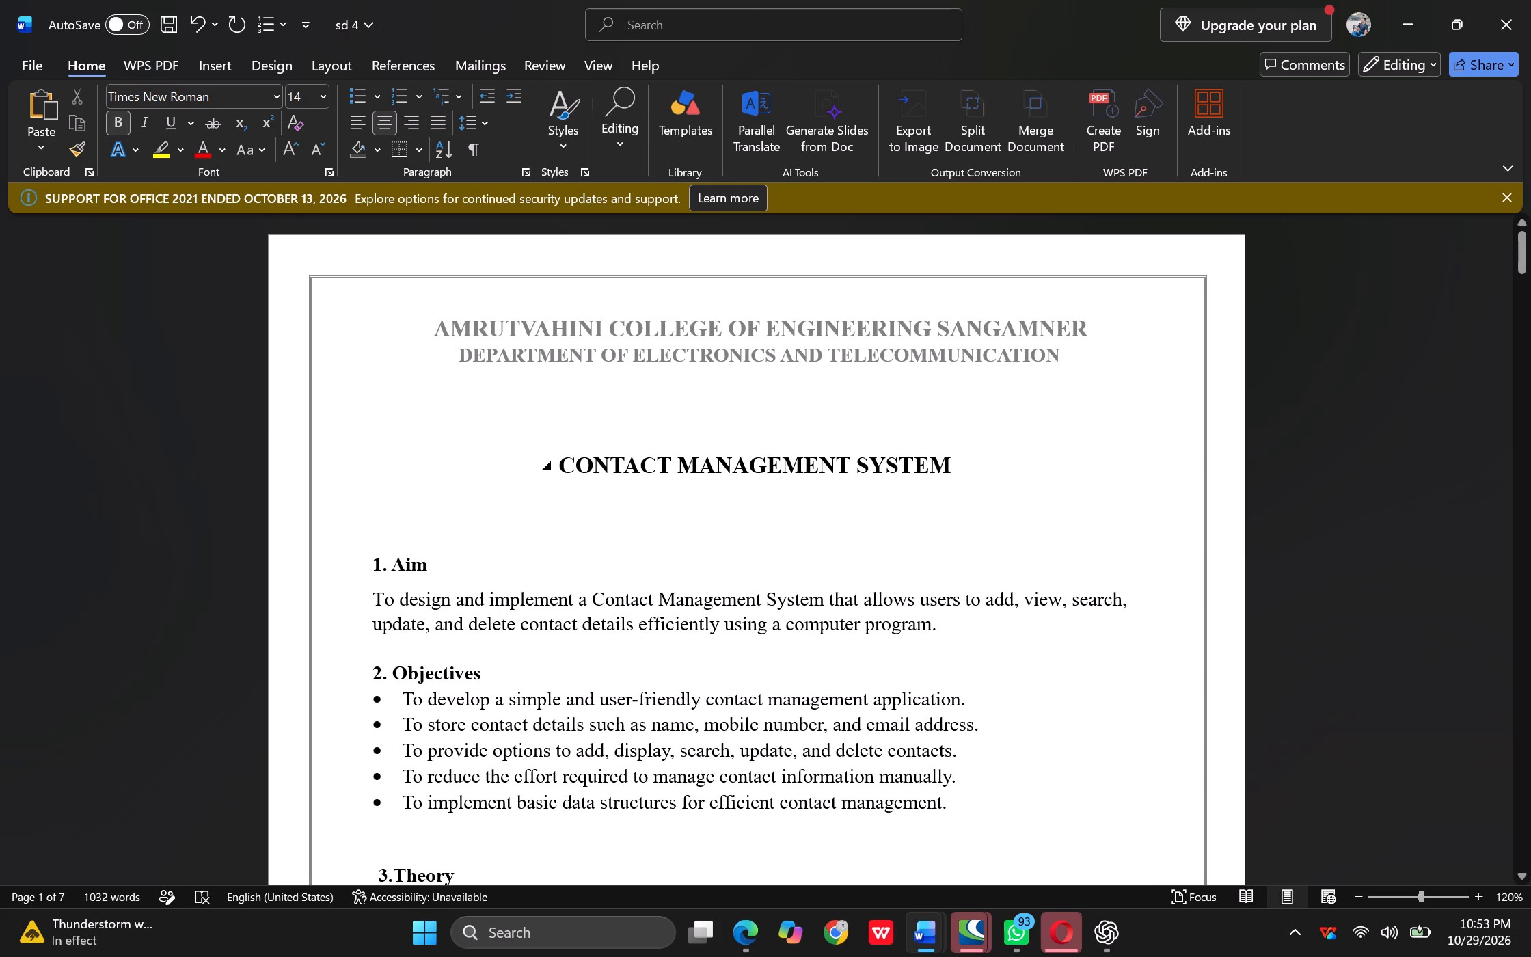
pyautogui.click(557, 459)
pyautogui.write('Mi')
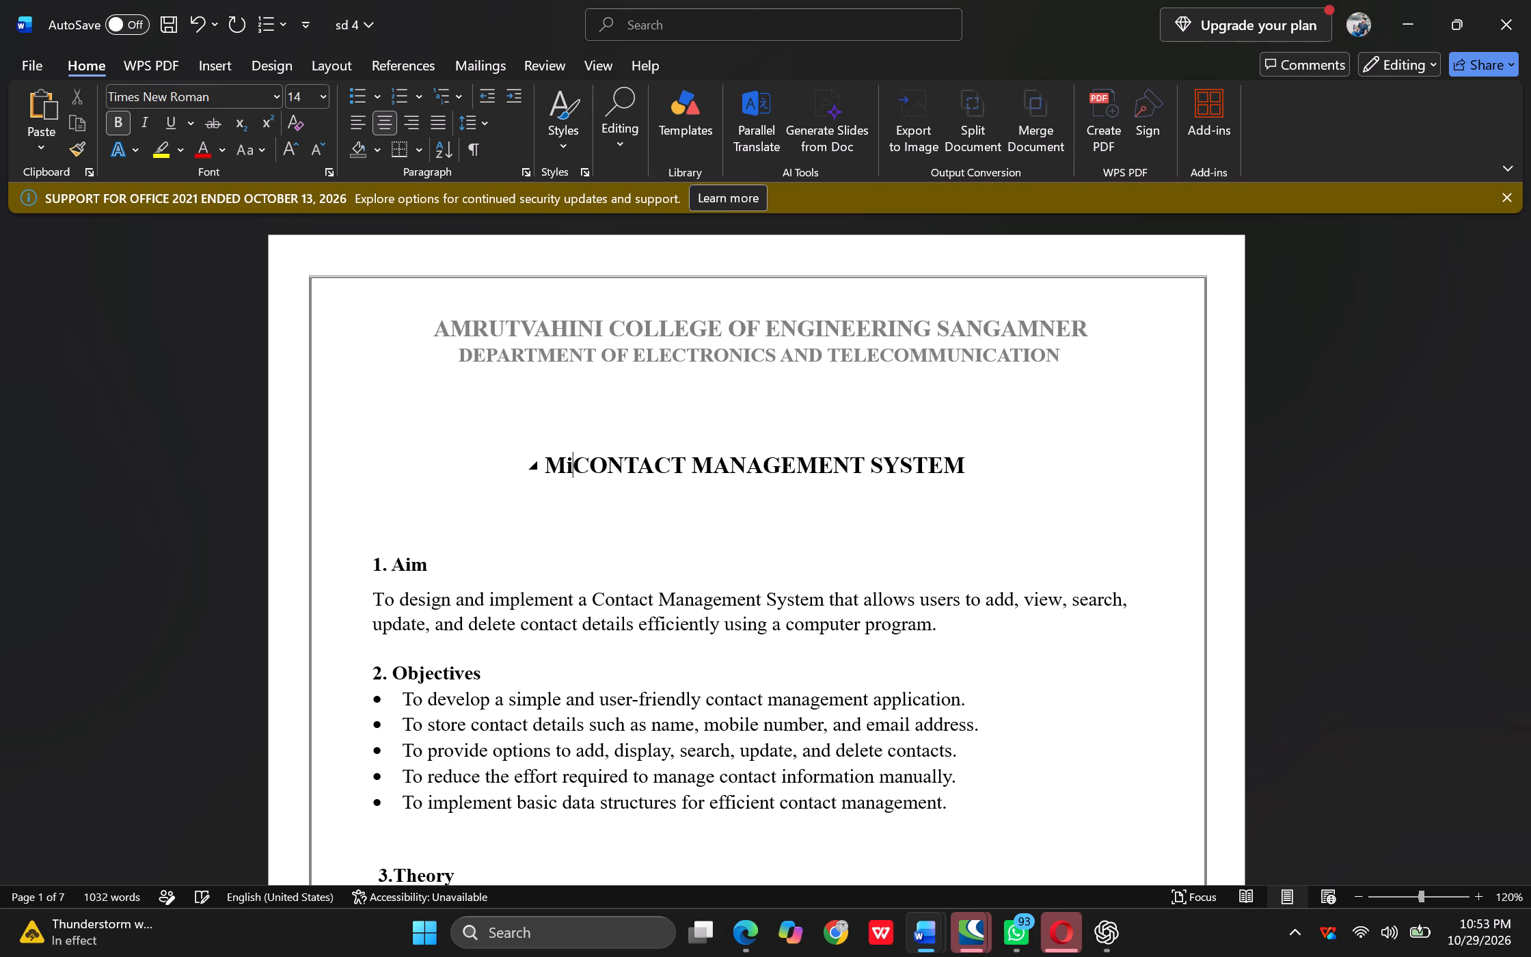
pyautogui.write('ni')
pyautogui.press('space')
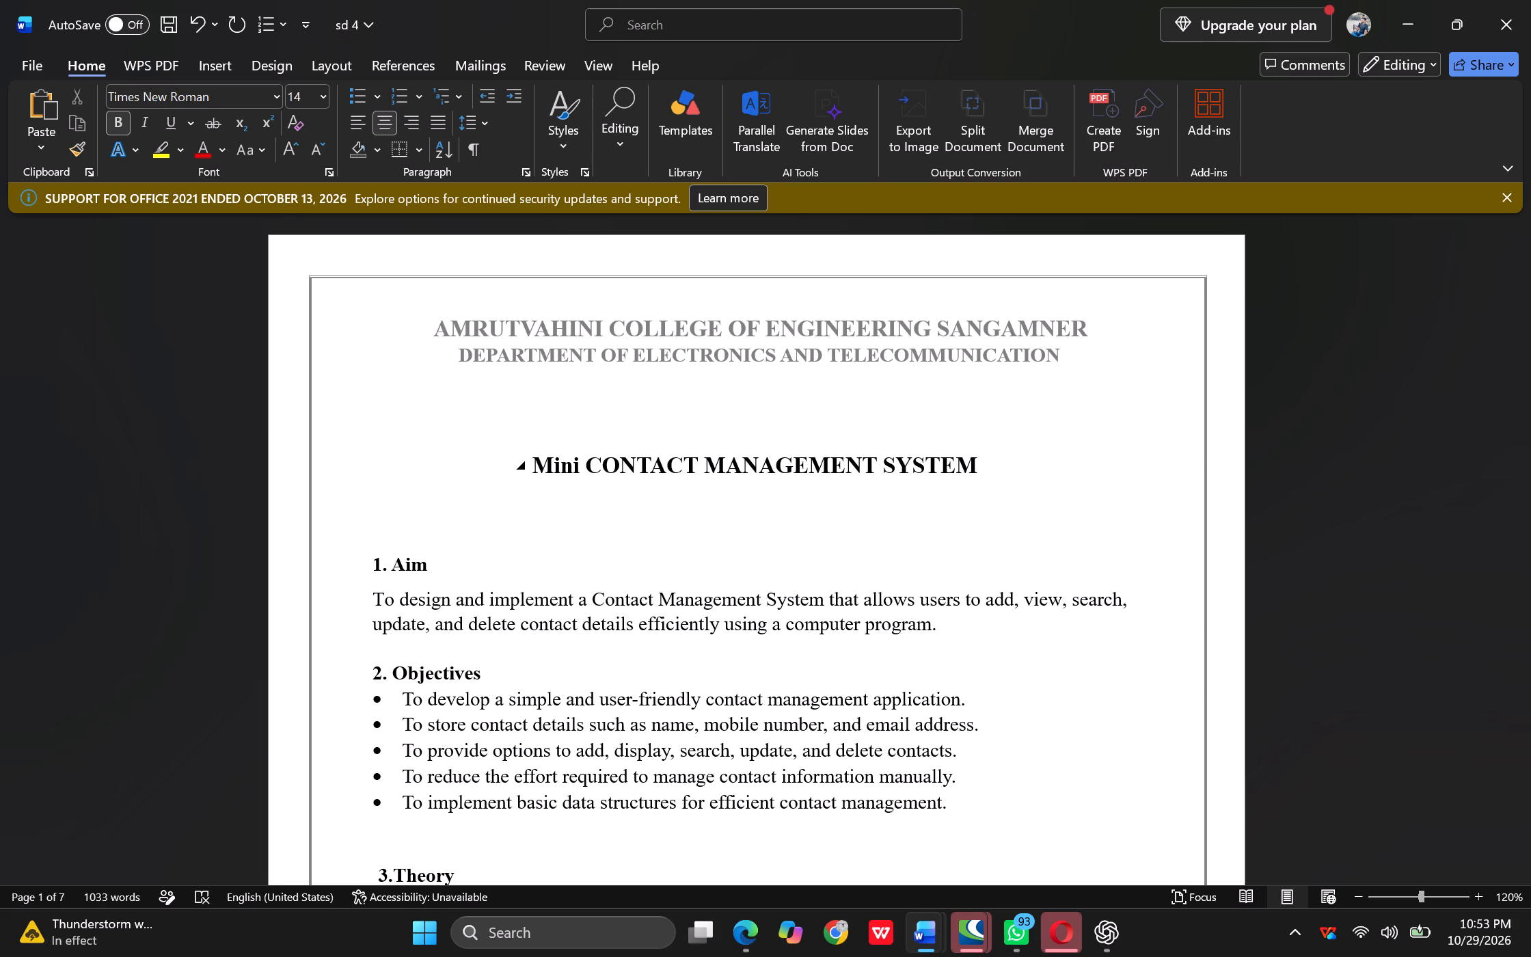
pyautogui.write('Pro')
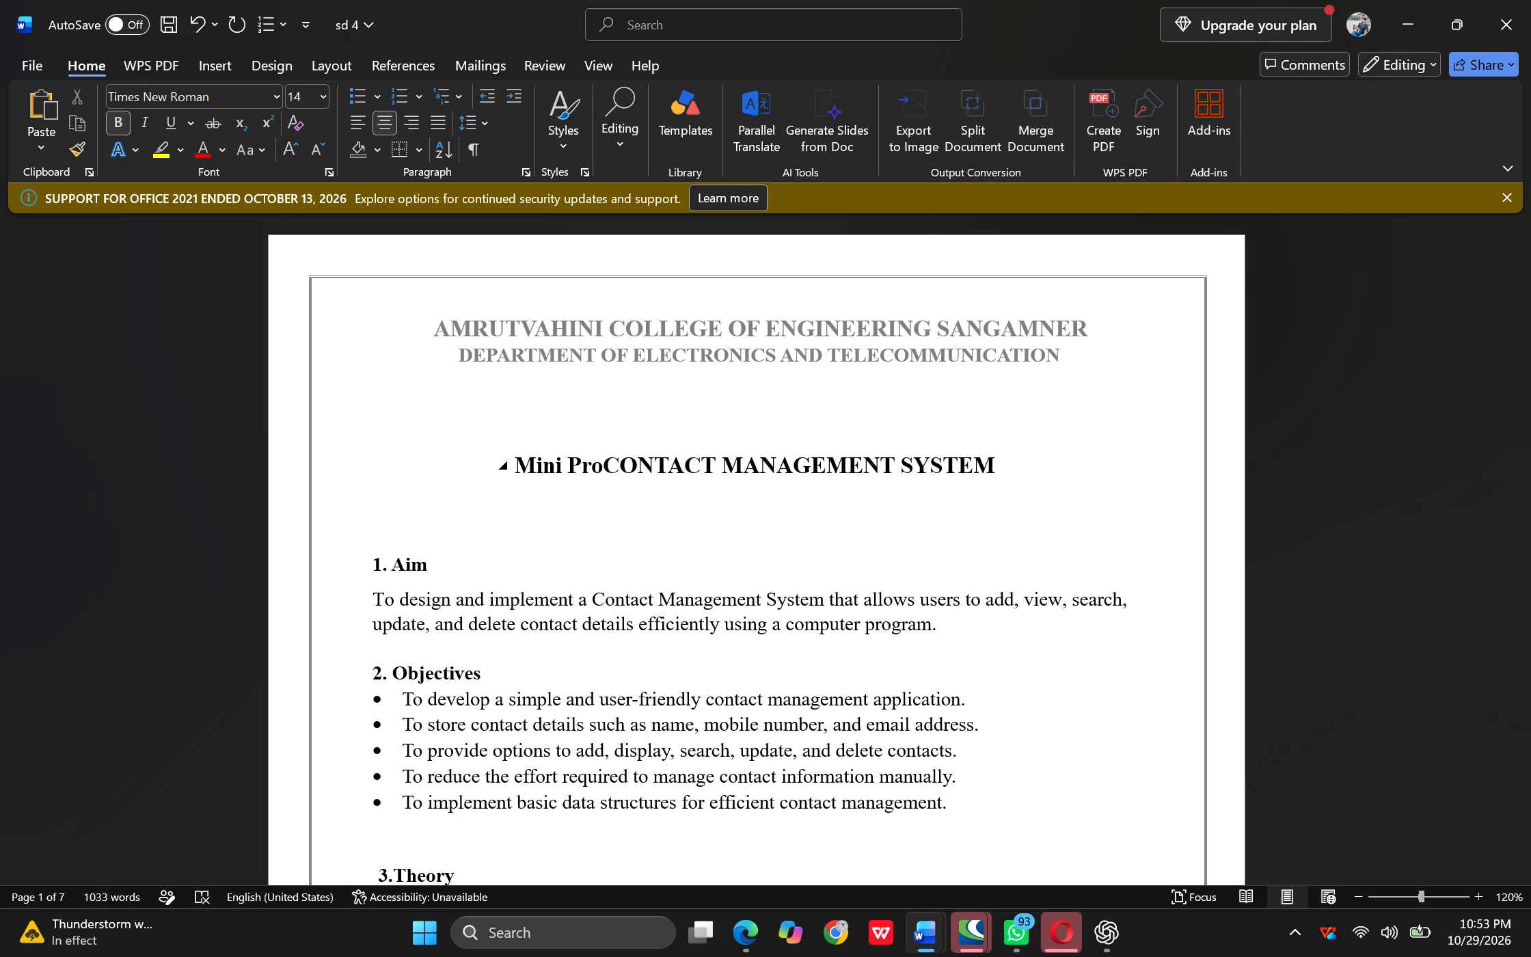
pyautogui.write('ject')
pyautogui.press('space')
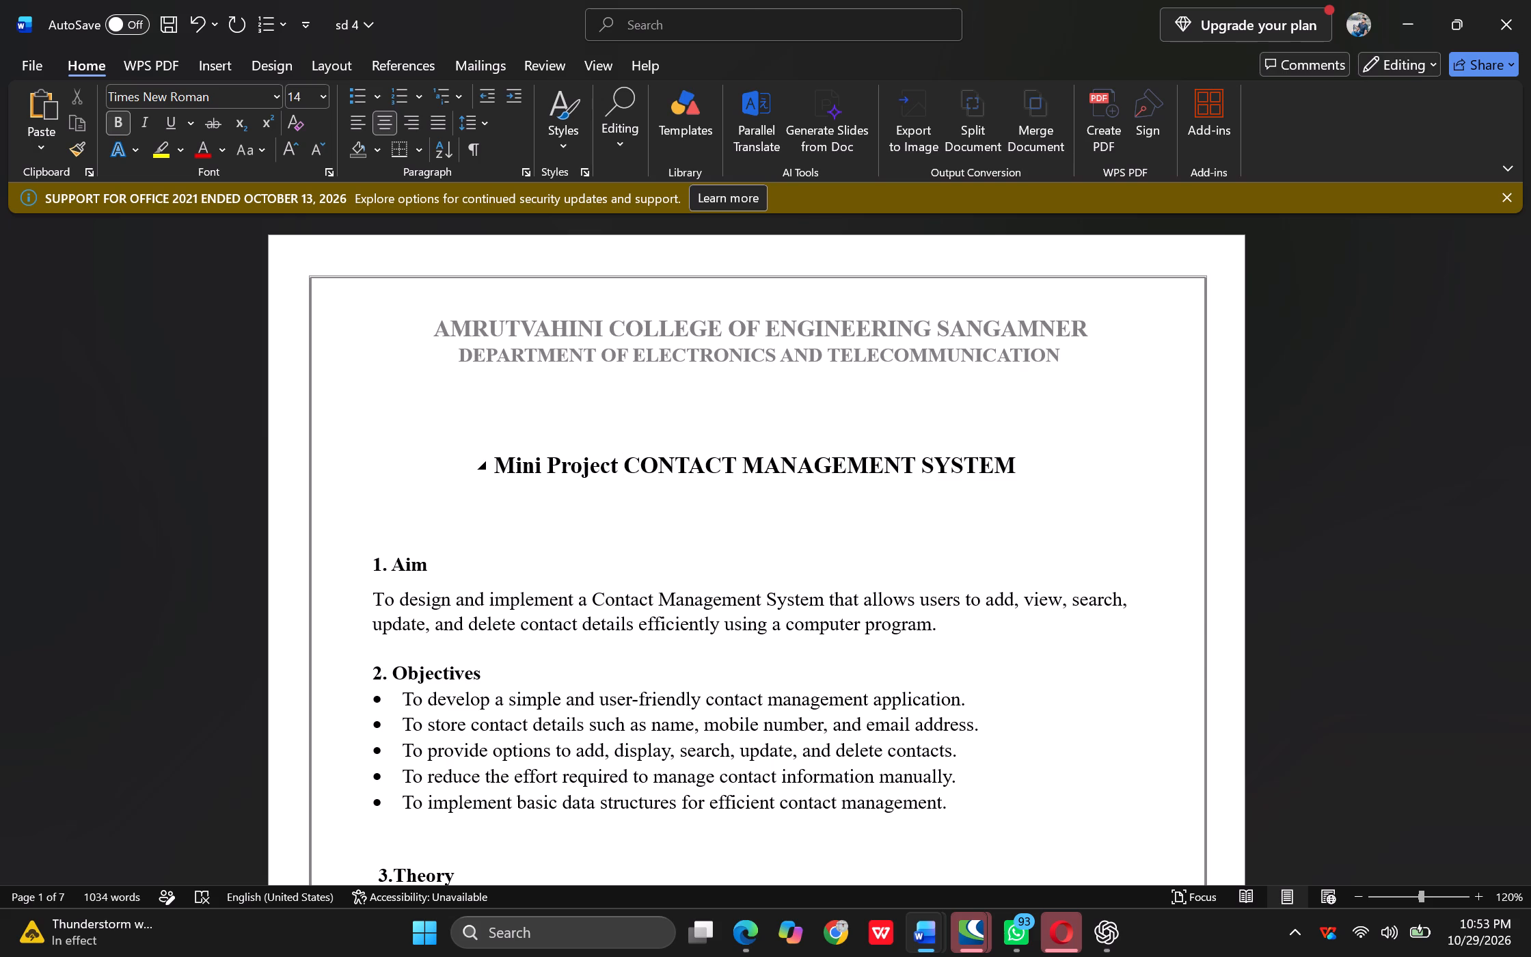
pyautogui.write('on')
pyautogui.press('space')
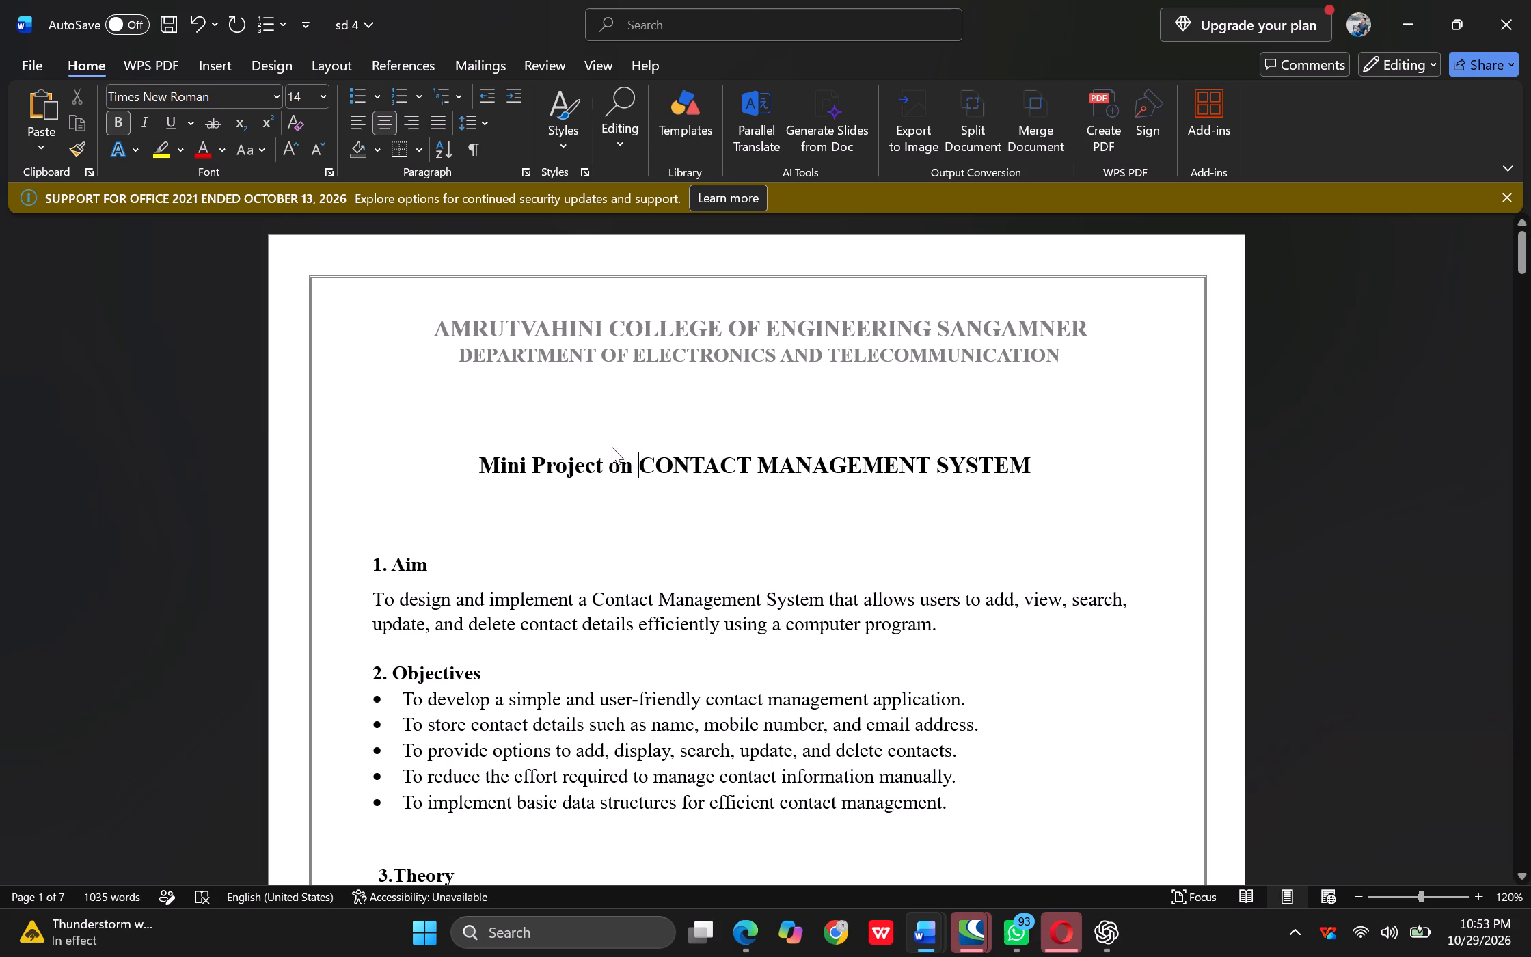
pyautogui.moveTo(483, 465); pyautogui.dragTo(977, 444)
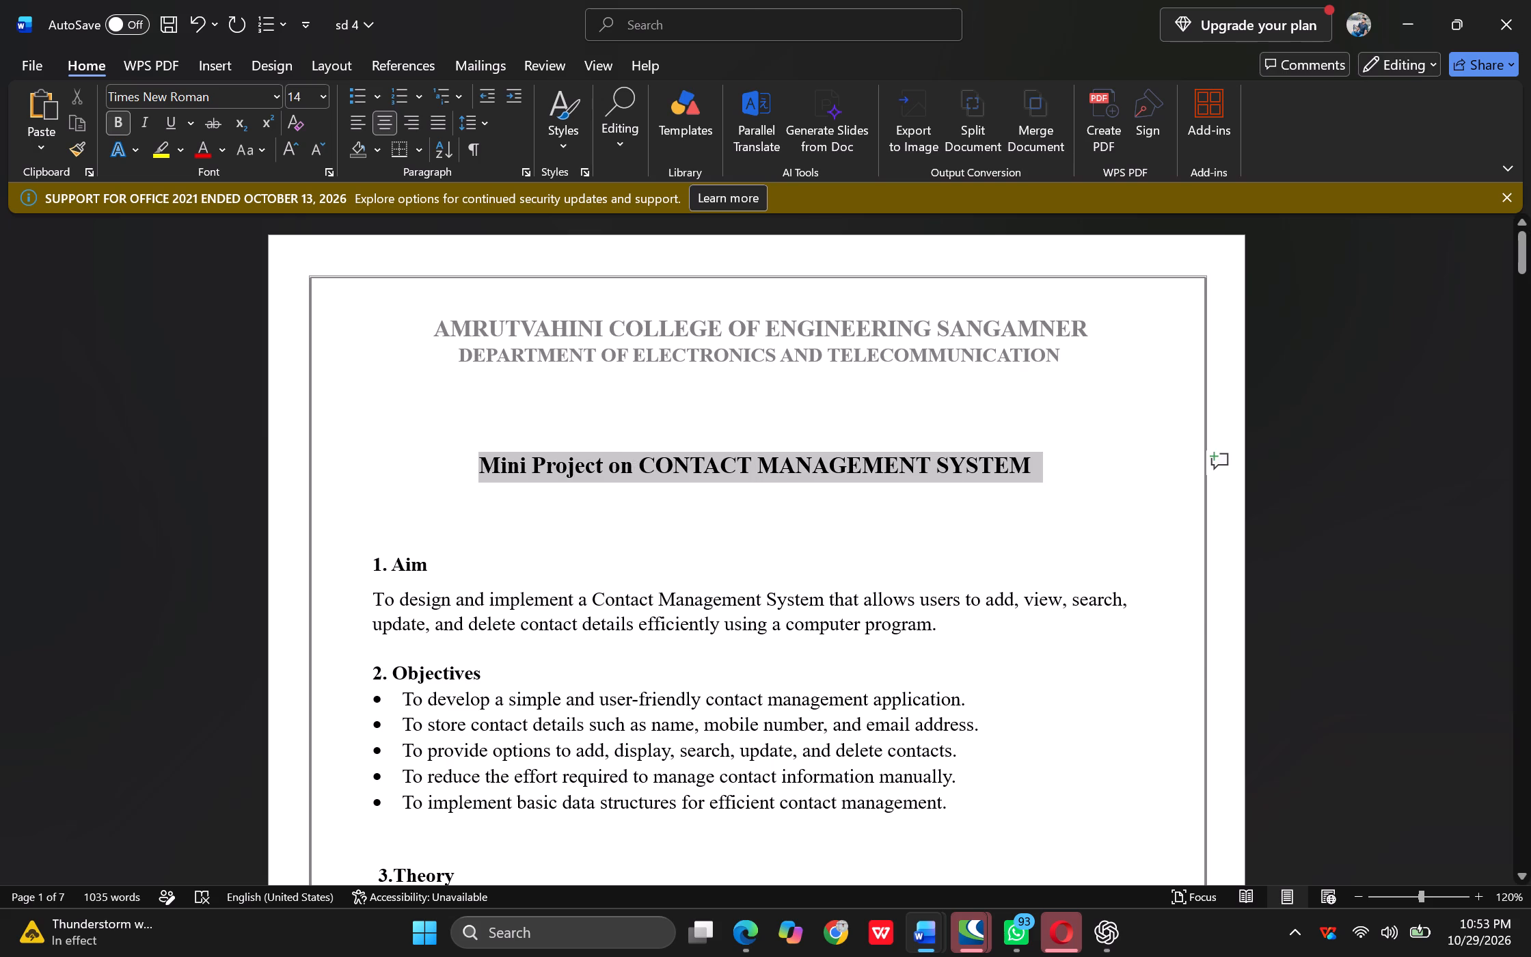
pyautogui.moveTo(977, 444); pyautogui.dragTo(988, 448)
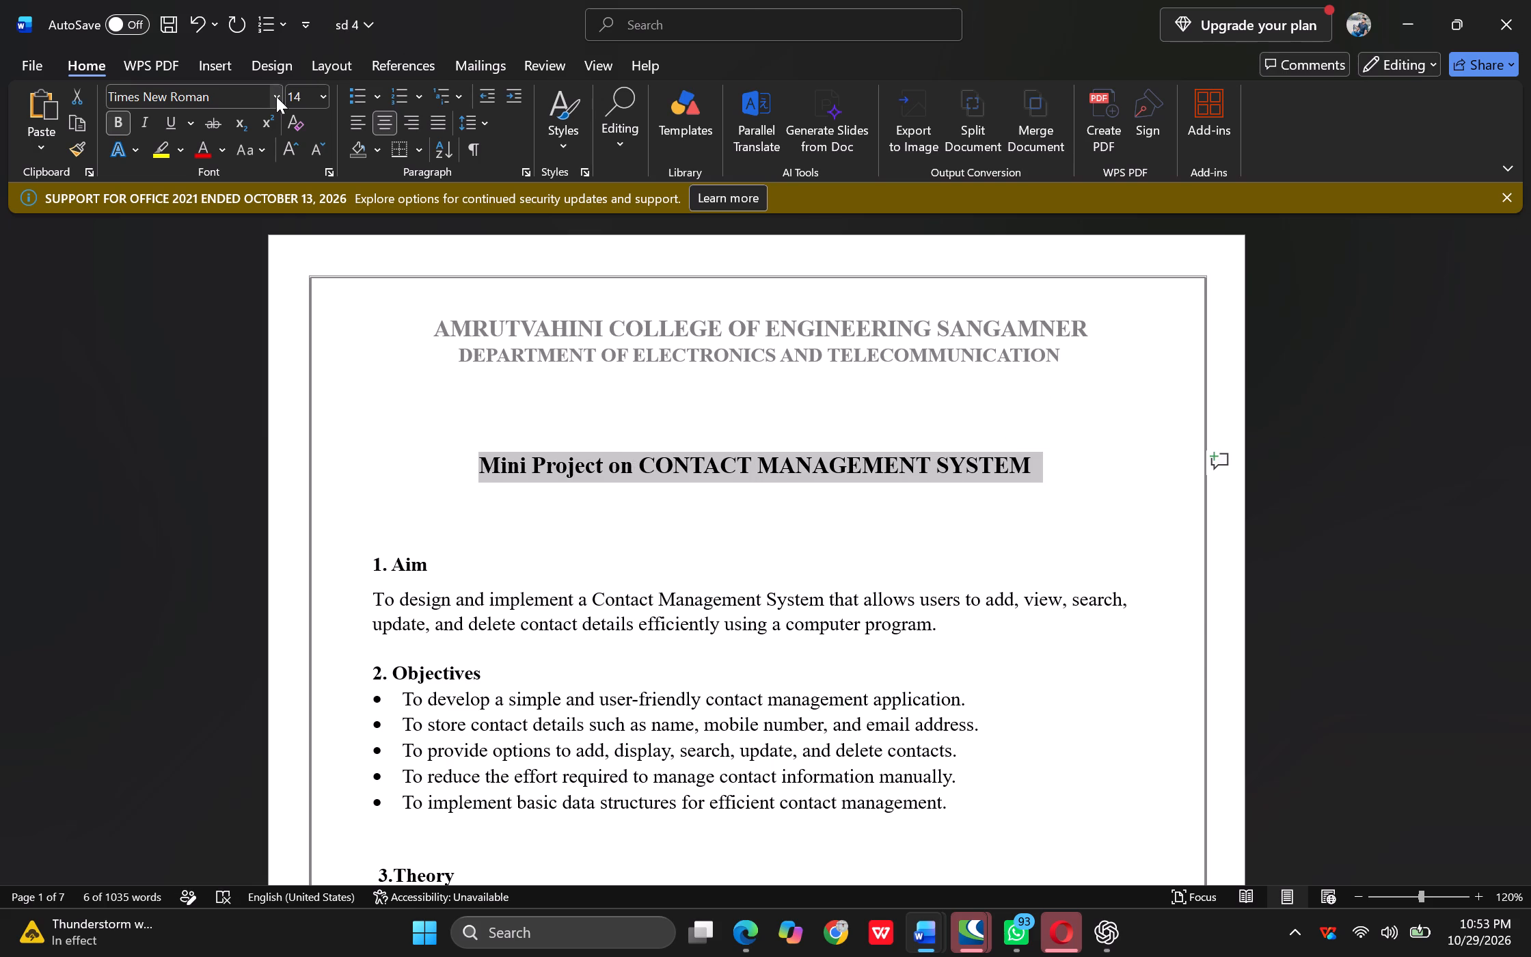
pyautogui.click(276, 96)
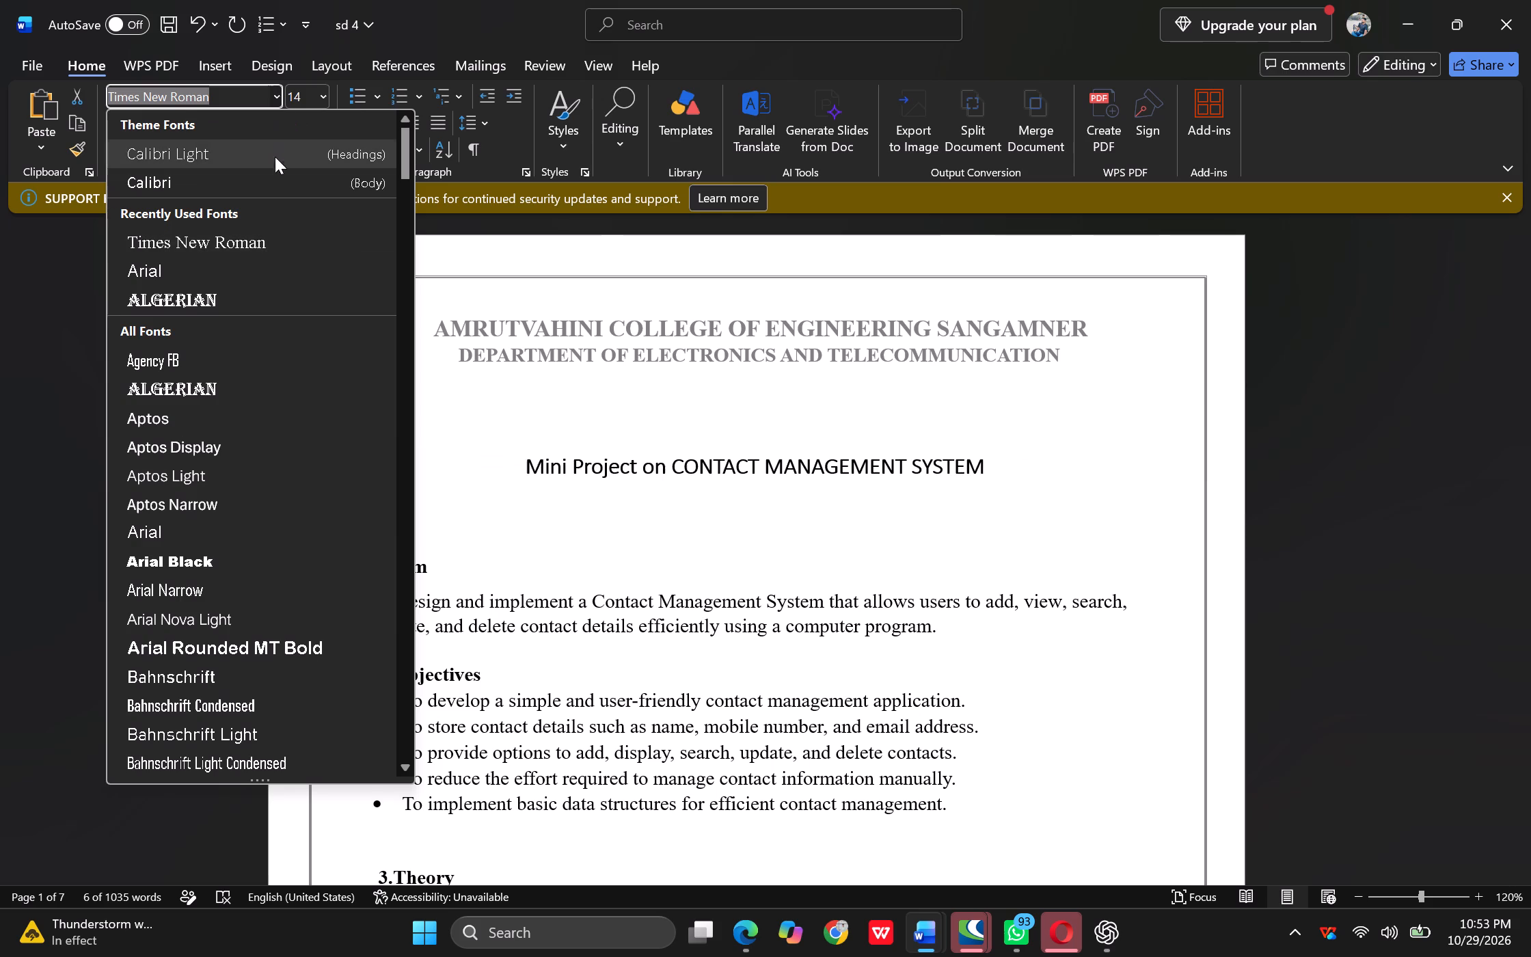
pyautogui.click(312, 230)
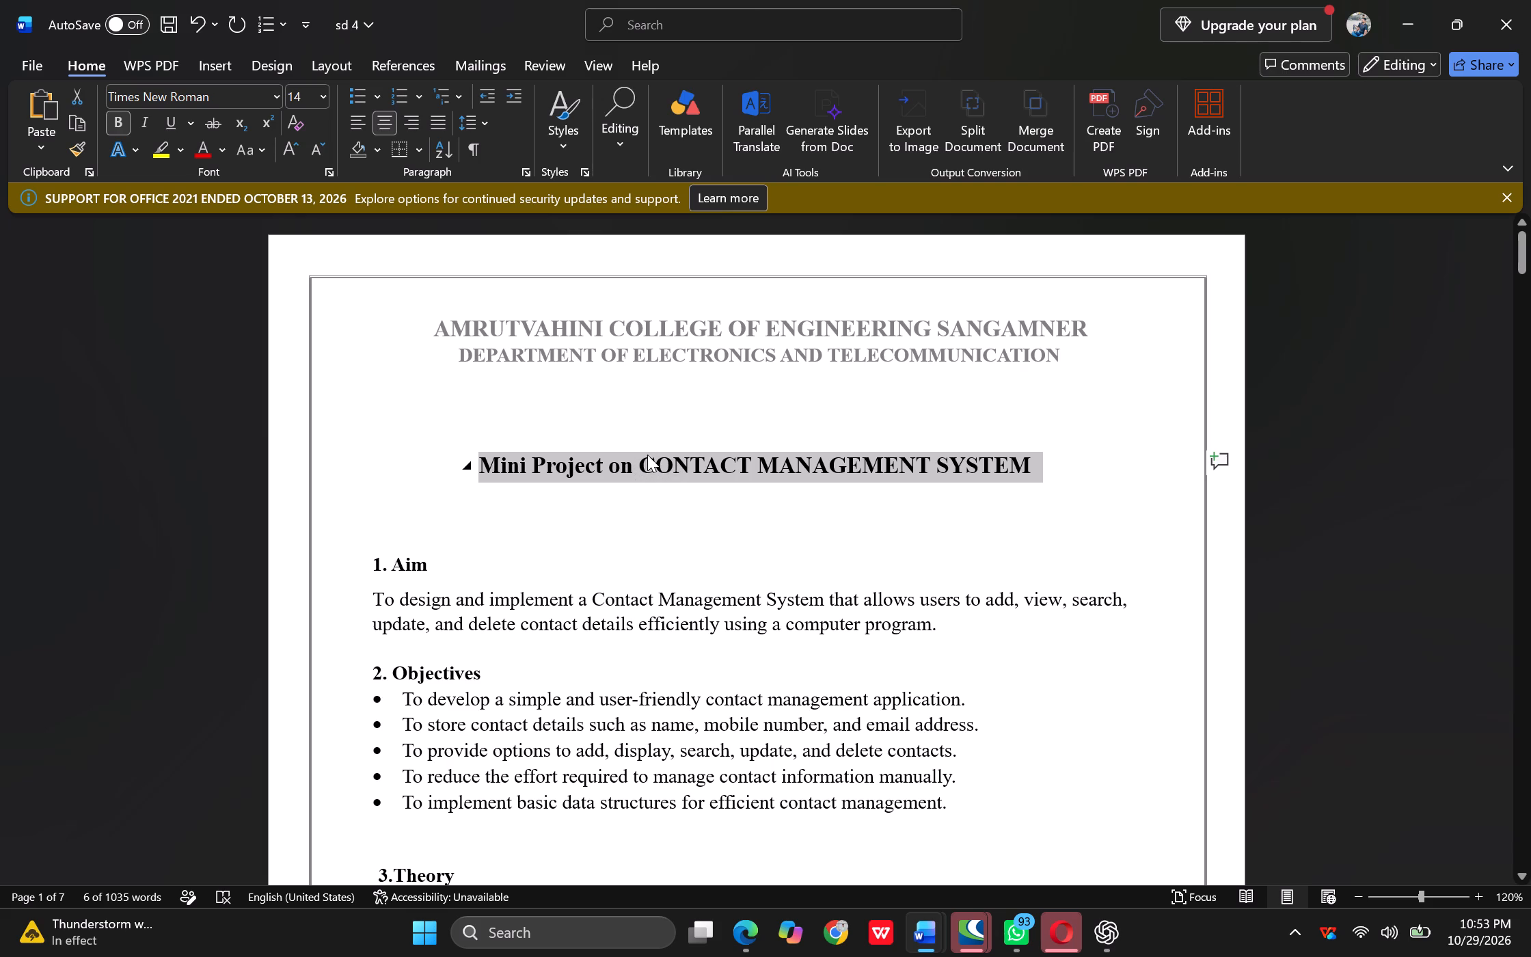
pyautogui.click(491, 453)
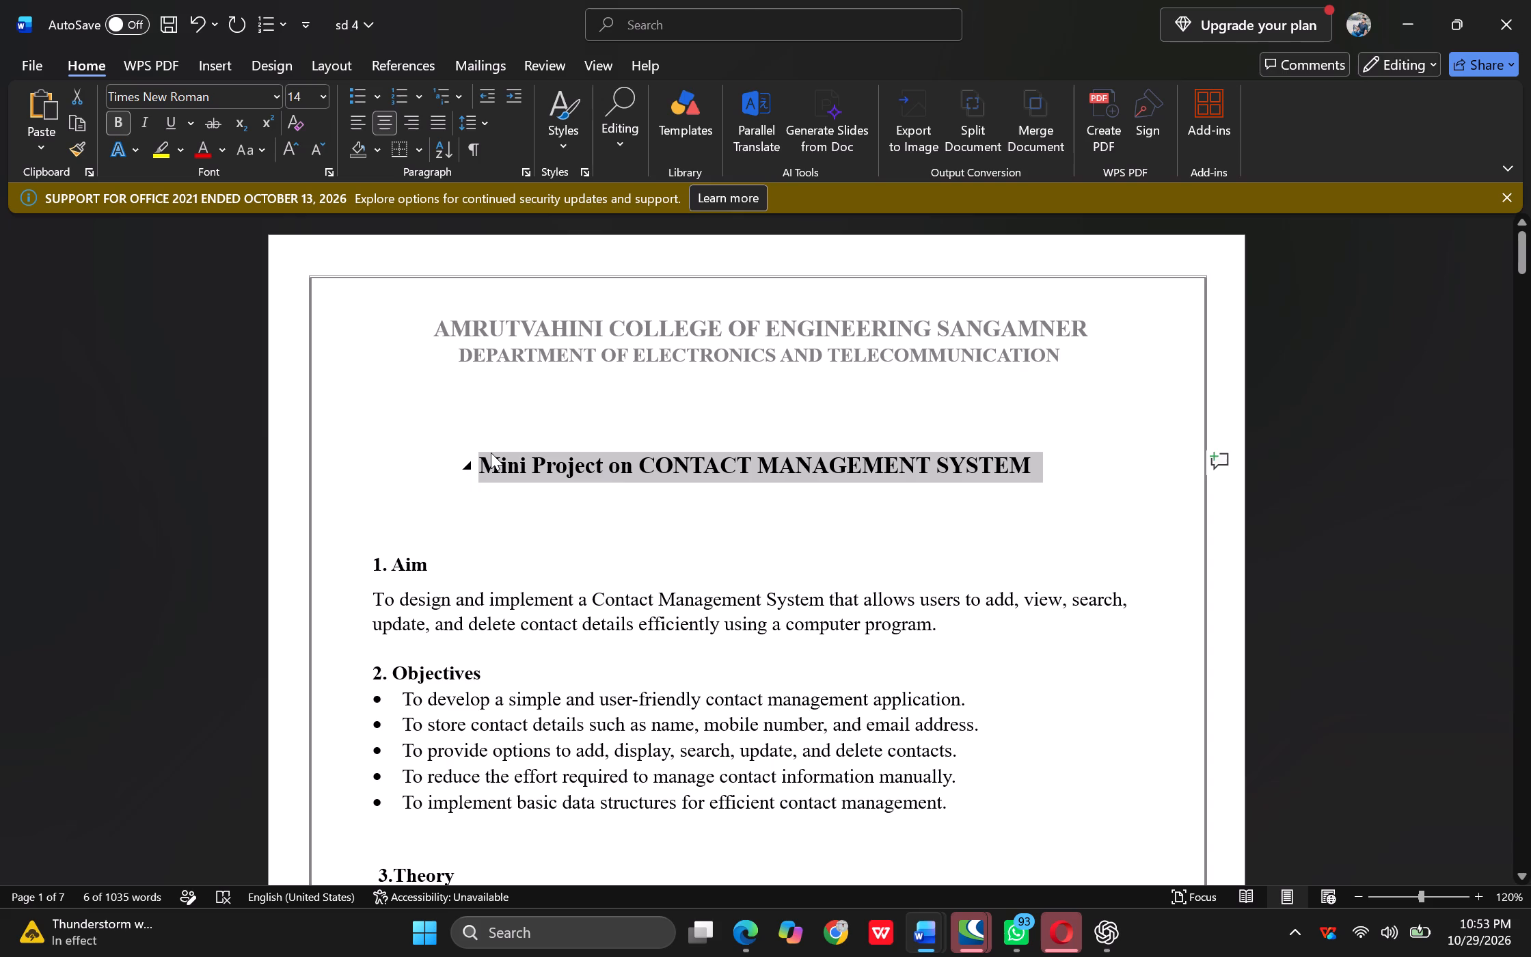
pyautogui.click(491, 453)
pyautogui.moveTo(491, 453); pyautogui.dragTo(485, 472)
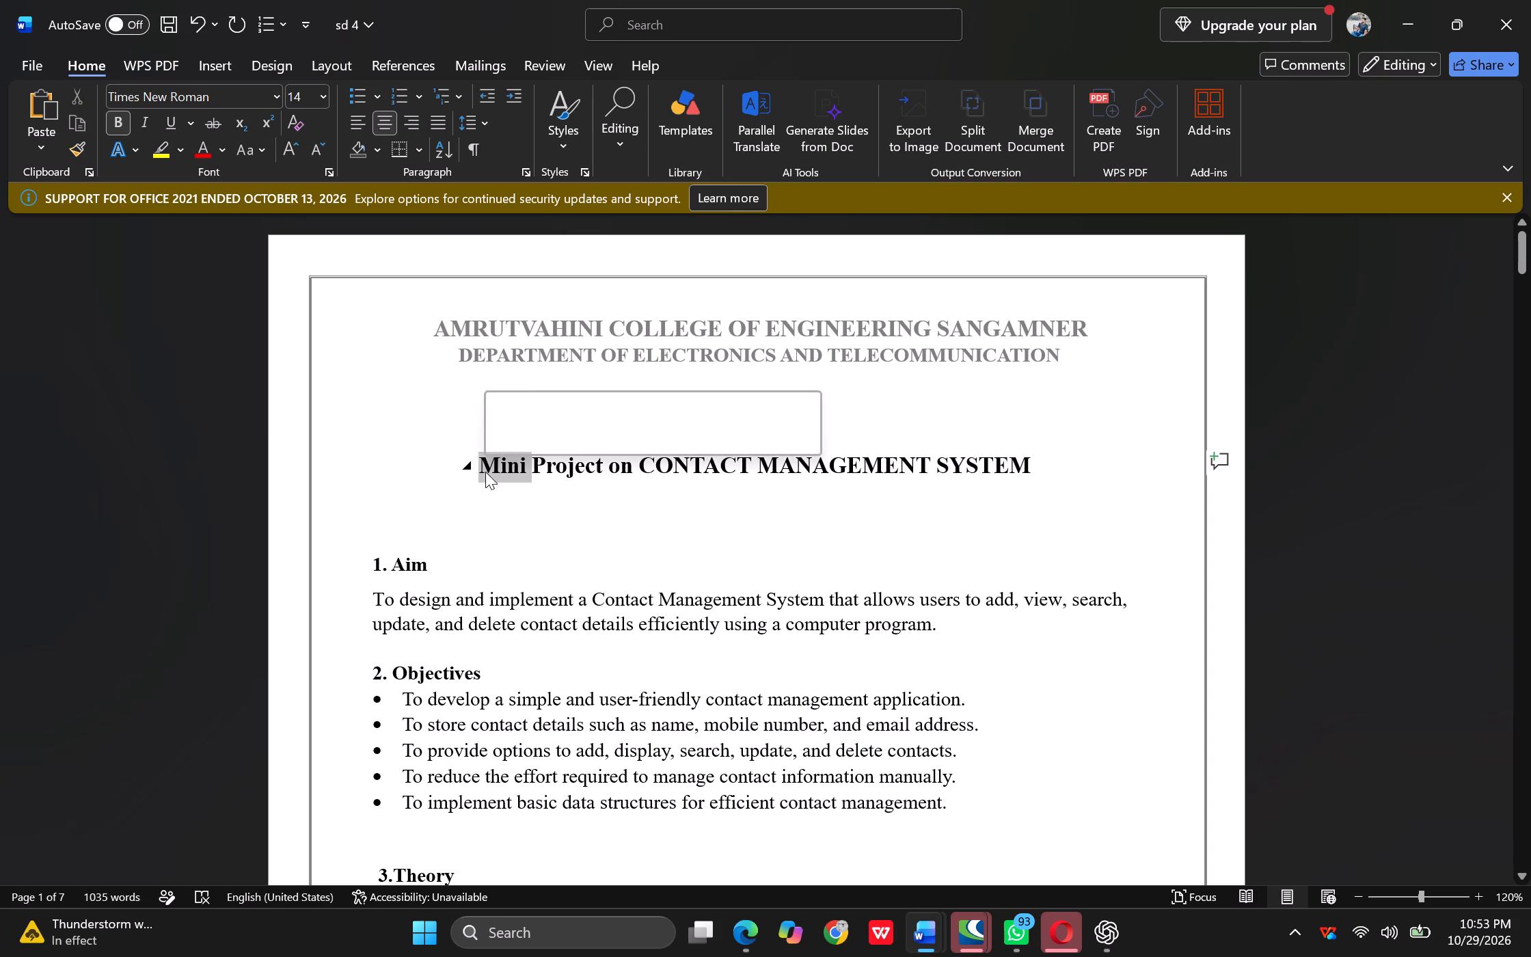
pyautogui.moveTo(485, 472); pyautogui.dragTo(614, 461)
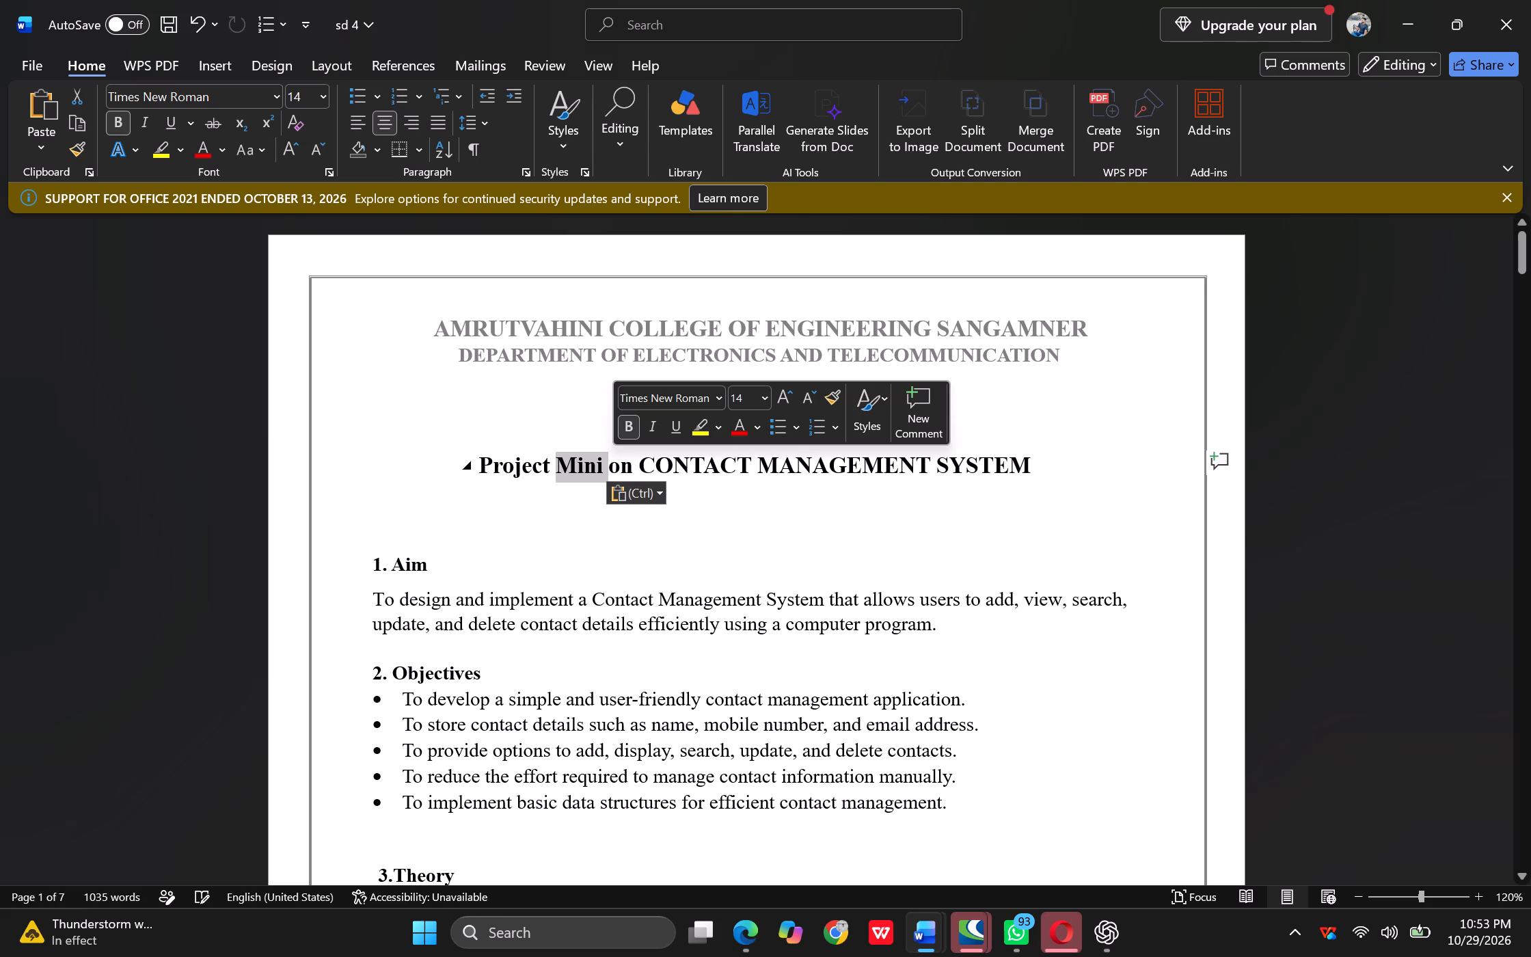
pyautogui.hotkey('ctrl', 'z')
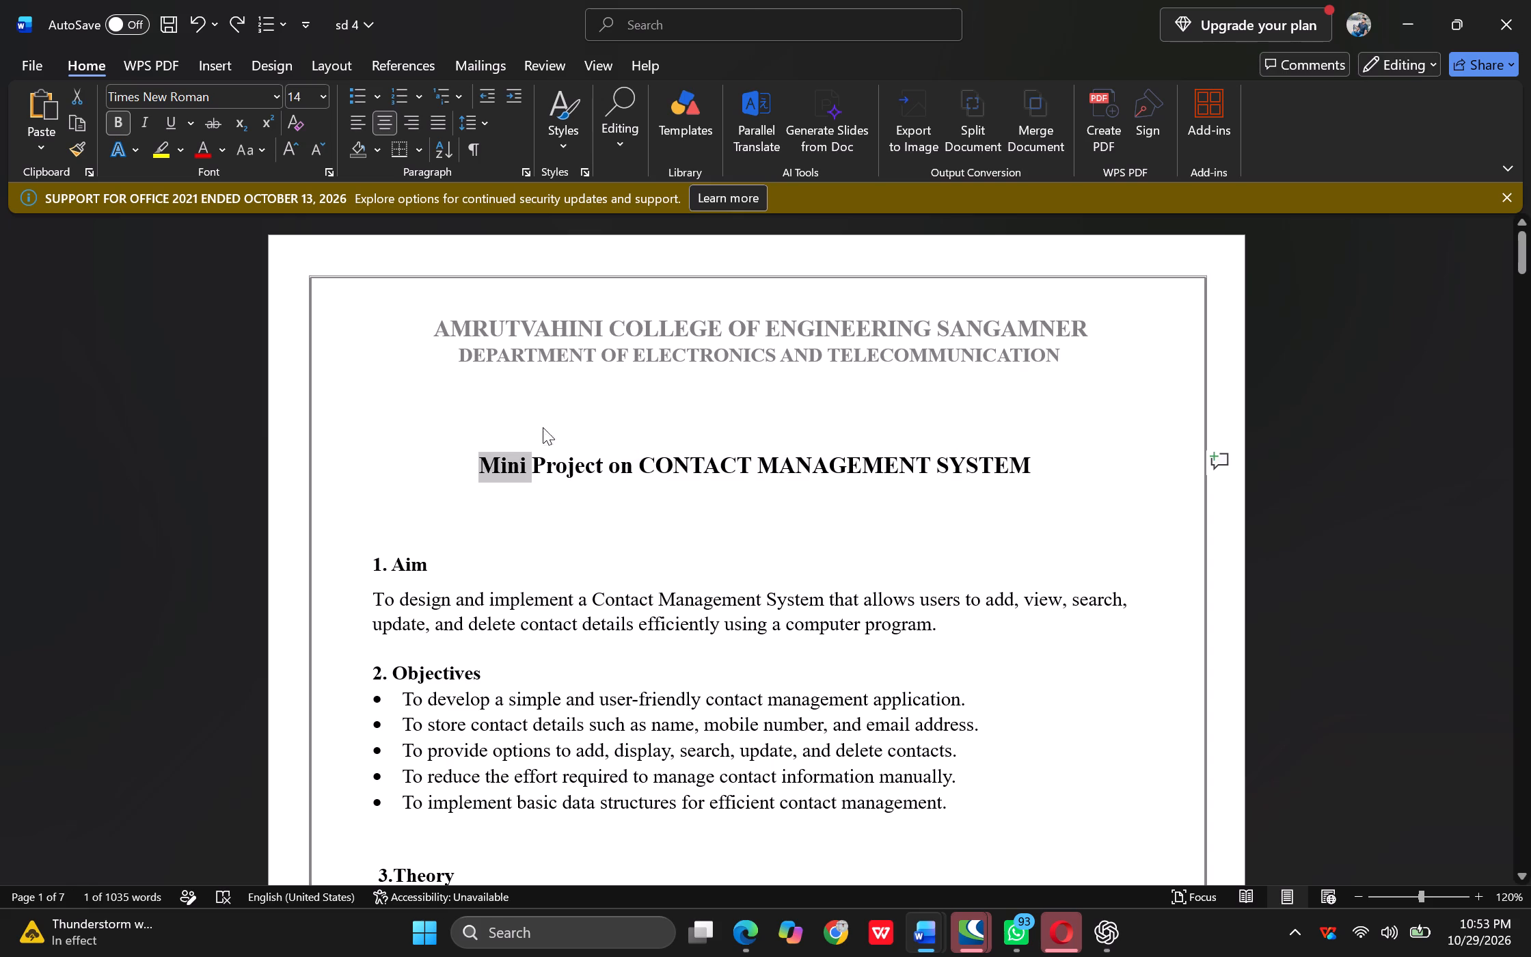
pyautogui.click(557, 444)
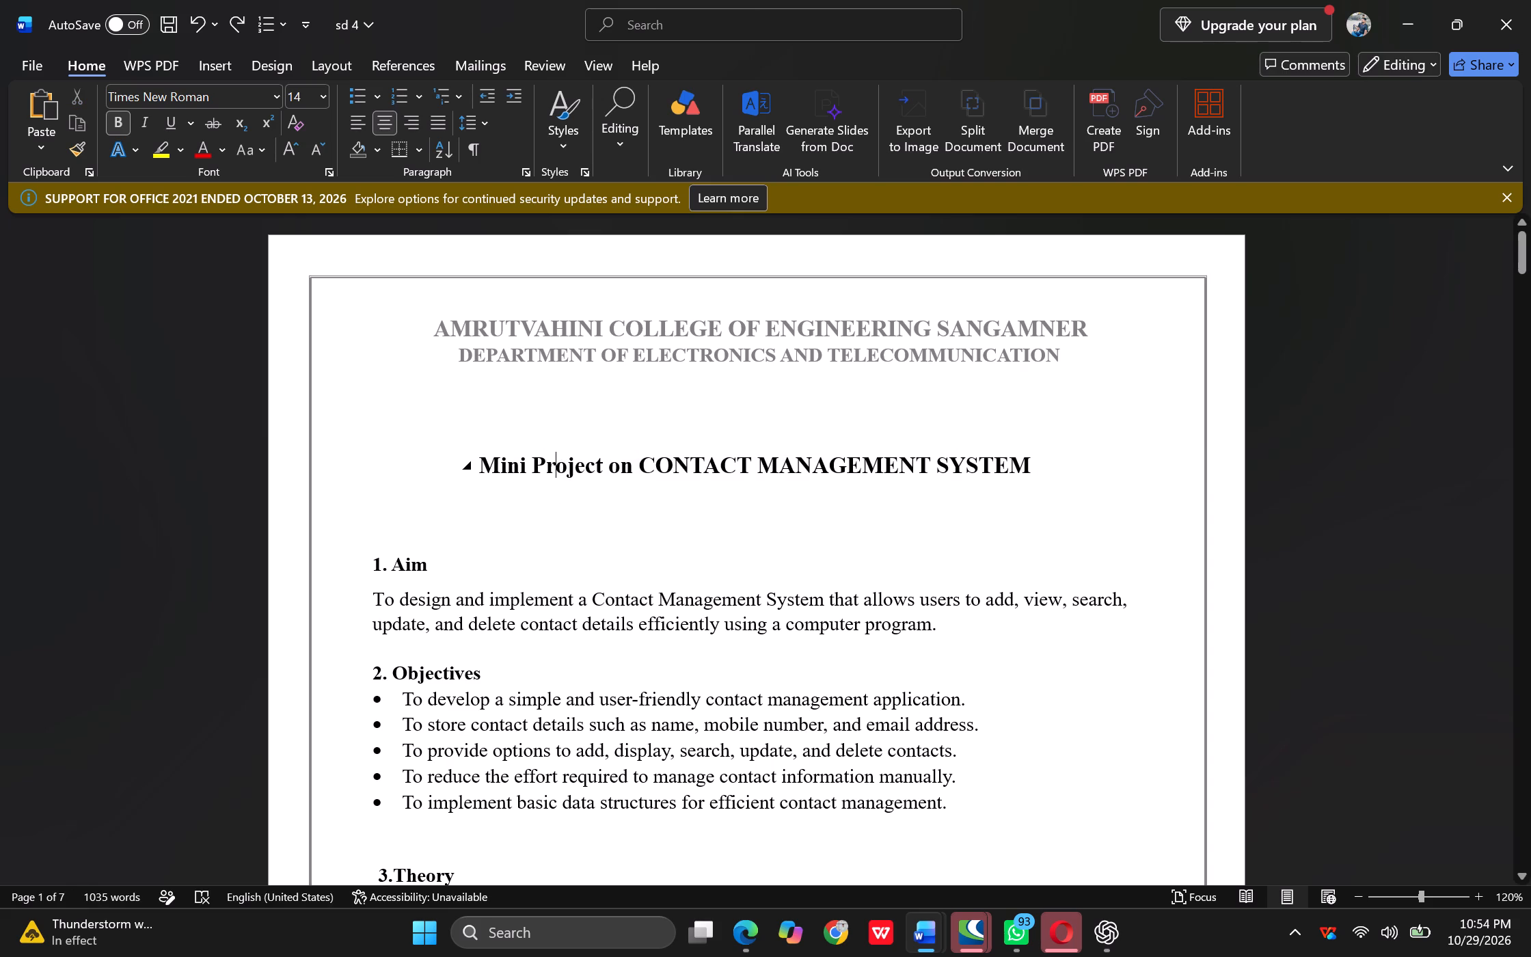
pyautogui.moveTo(483, 462); pyautogui.dragTo(627, 470)
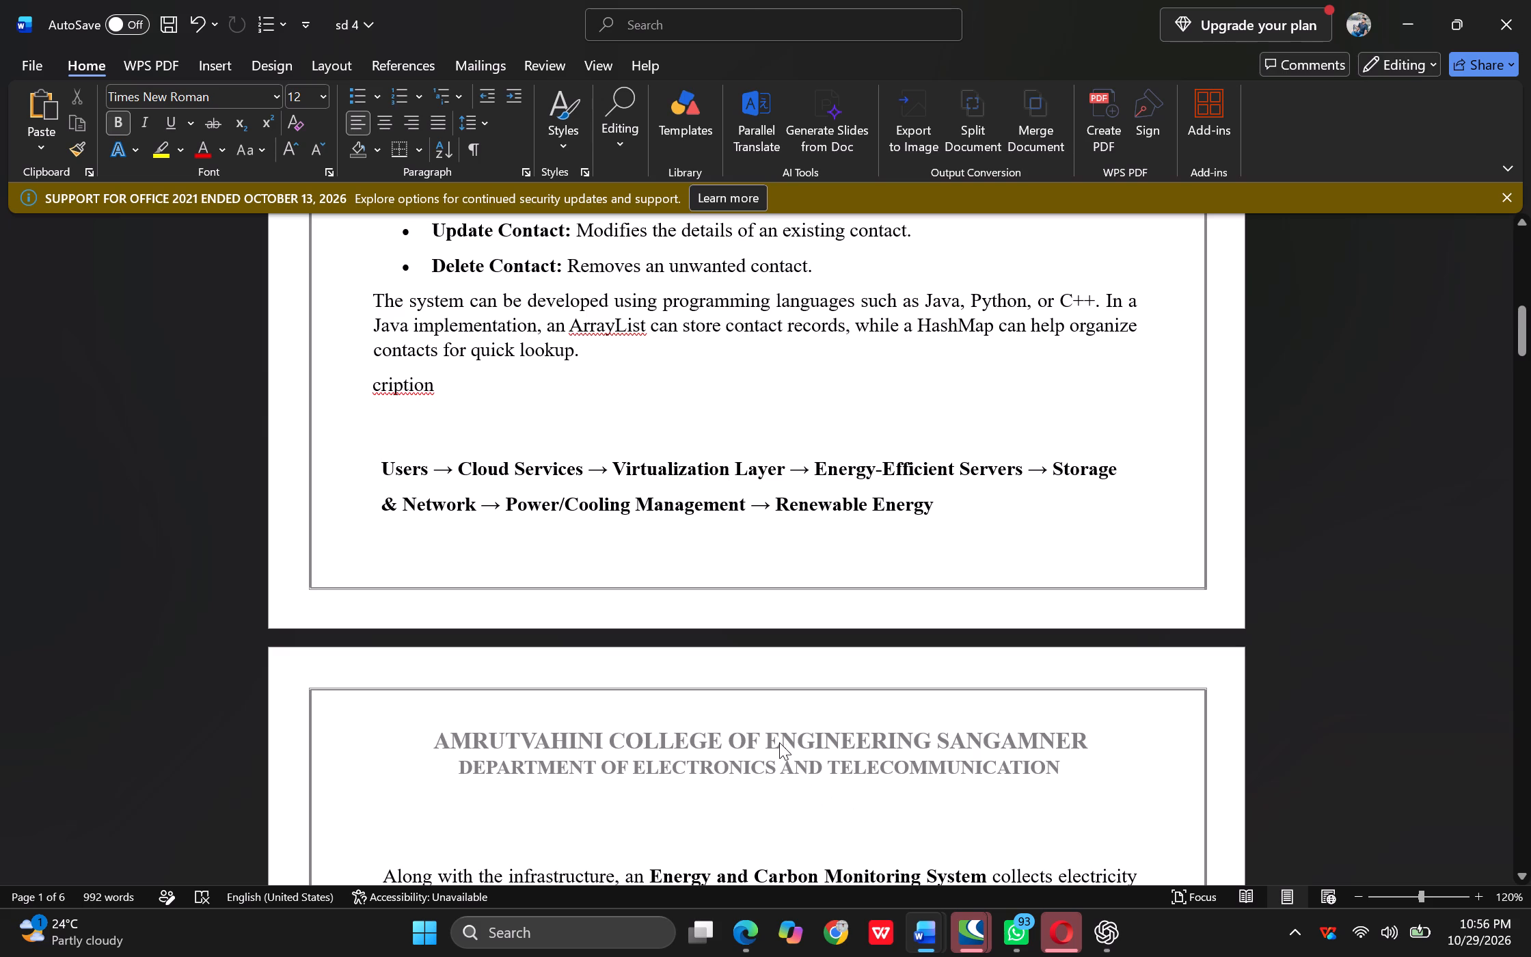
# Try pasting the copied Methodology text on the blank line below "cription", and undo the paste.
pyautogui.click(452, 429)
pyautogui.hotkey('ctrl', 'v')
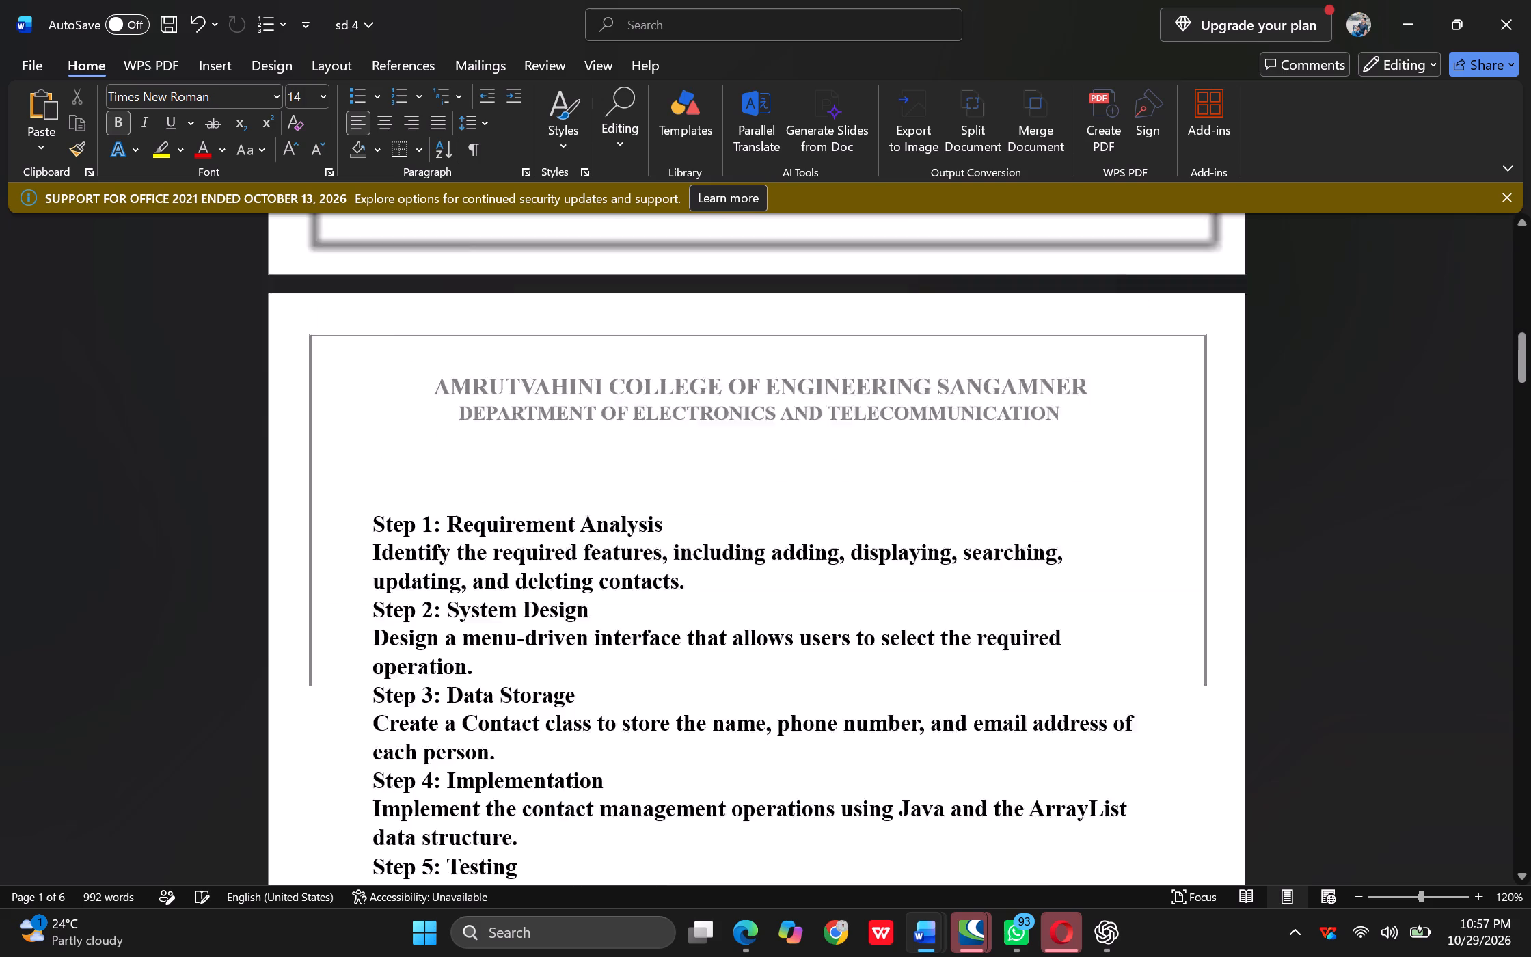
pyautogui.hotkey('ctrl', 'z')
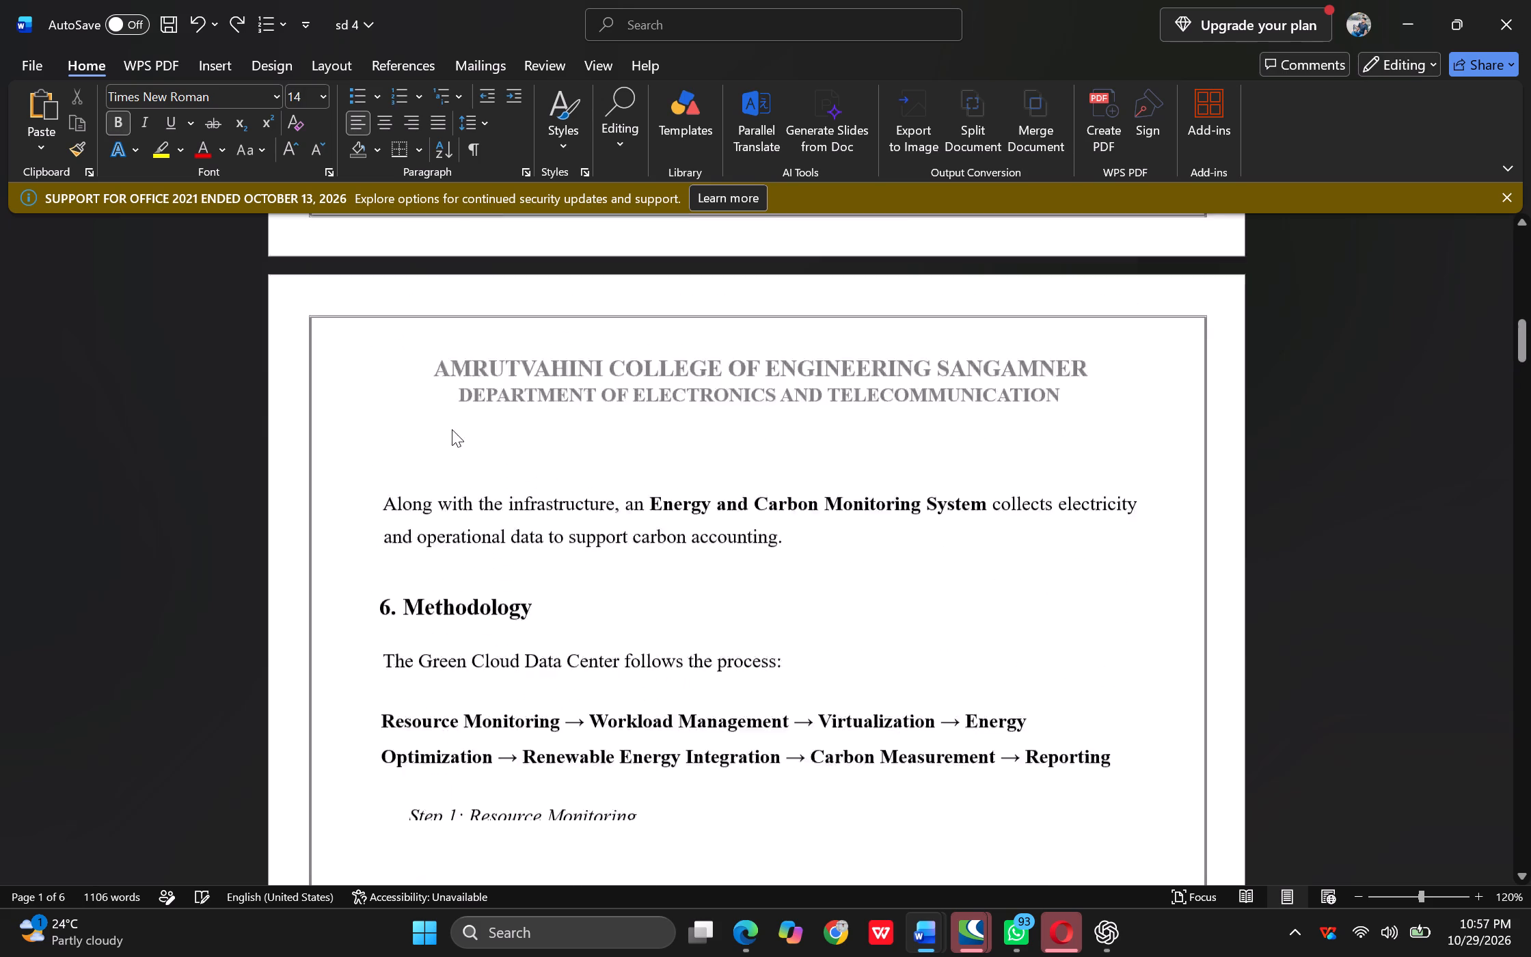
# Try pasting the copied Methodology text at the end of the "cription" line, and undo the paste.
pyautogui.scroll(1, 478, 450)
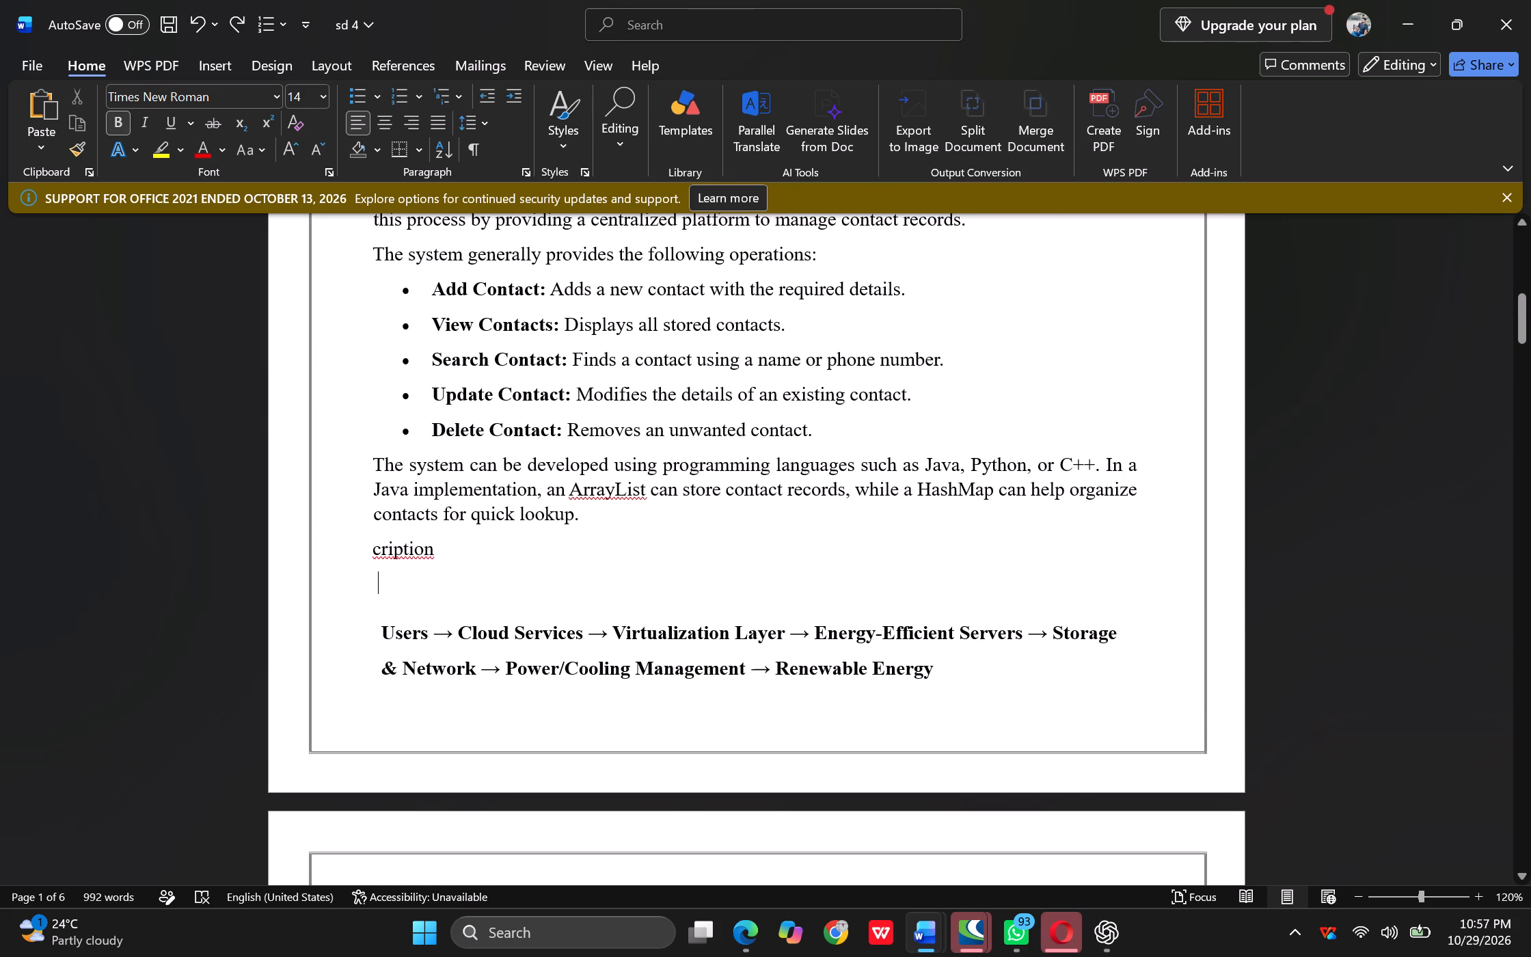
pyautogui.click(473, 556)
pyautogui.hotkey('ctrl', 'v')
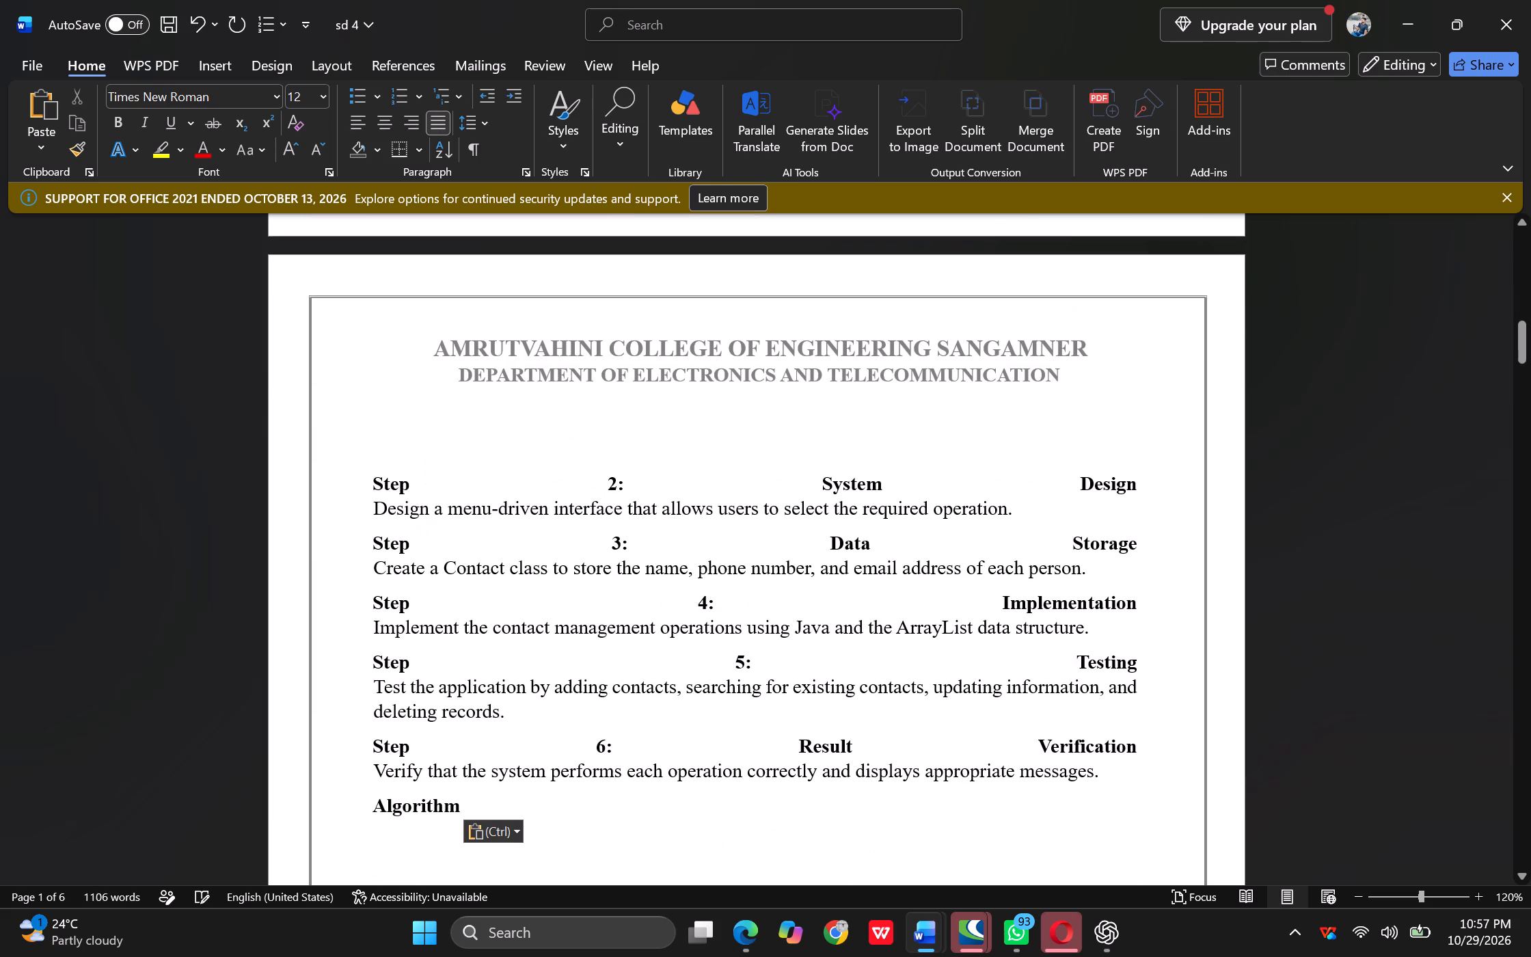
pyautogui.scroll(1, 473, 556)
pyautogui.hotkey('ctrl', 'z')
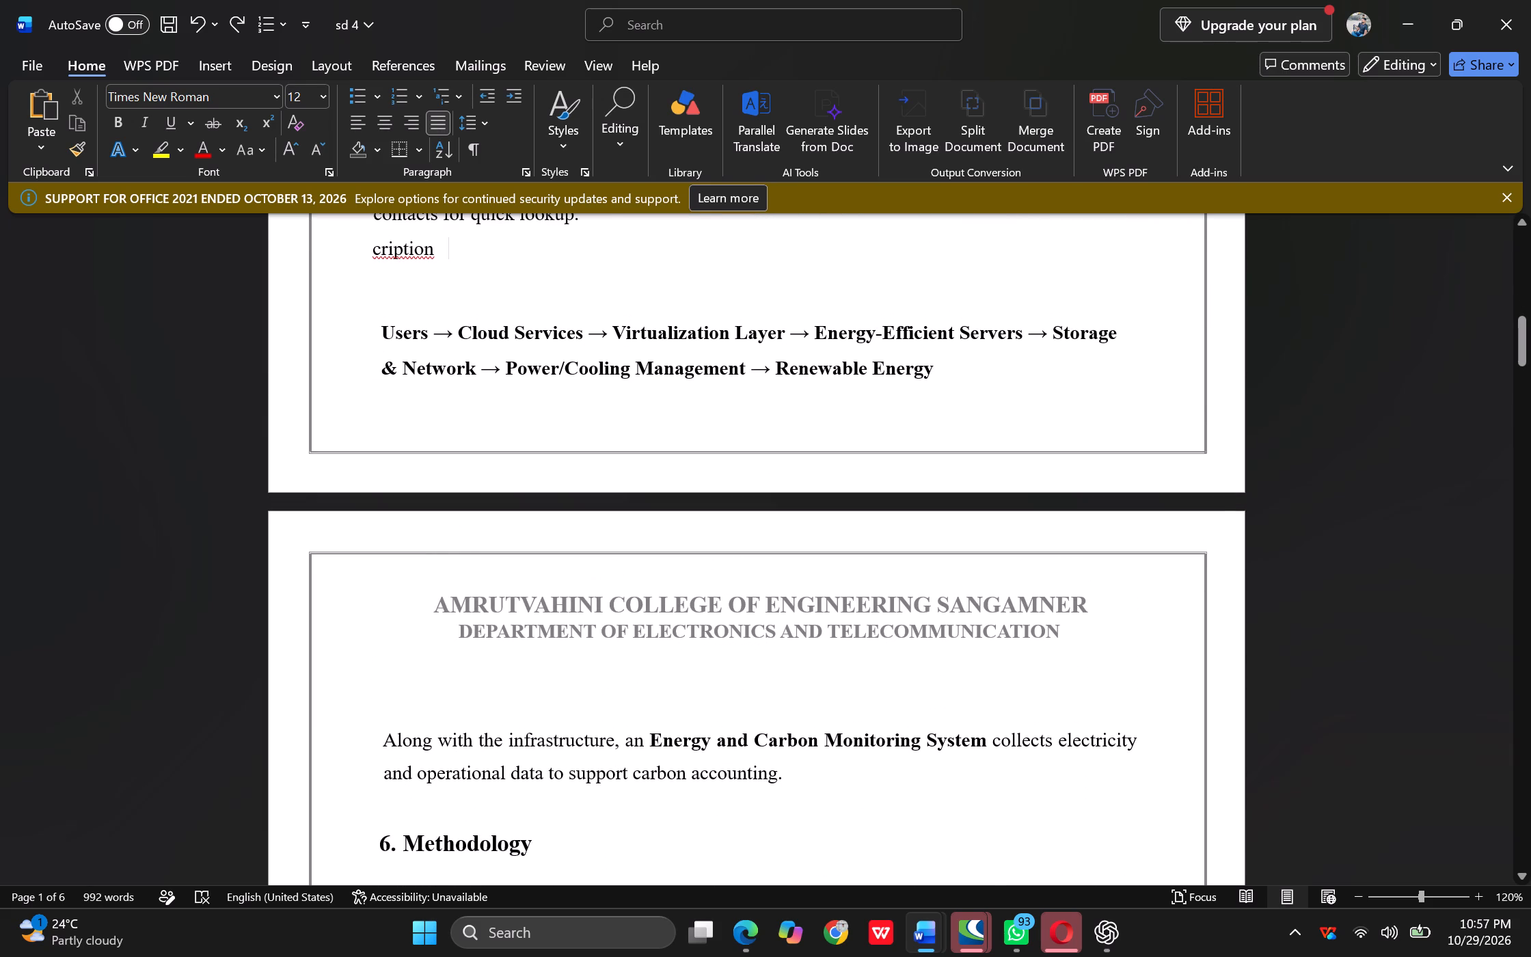
# Paste the copied Methodology text on the blank line between "cription" and the "Users → Cloud Services" flow.
pyautogui.click(429, 288)
pyautogui.hotkey('ctrl', 'v')
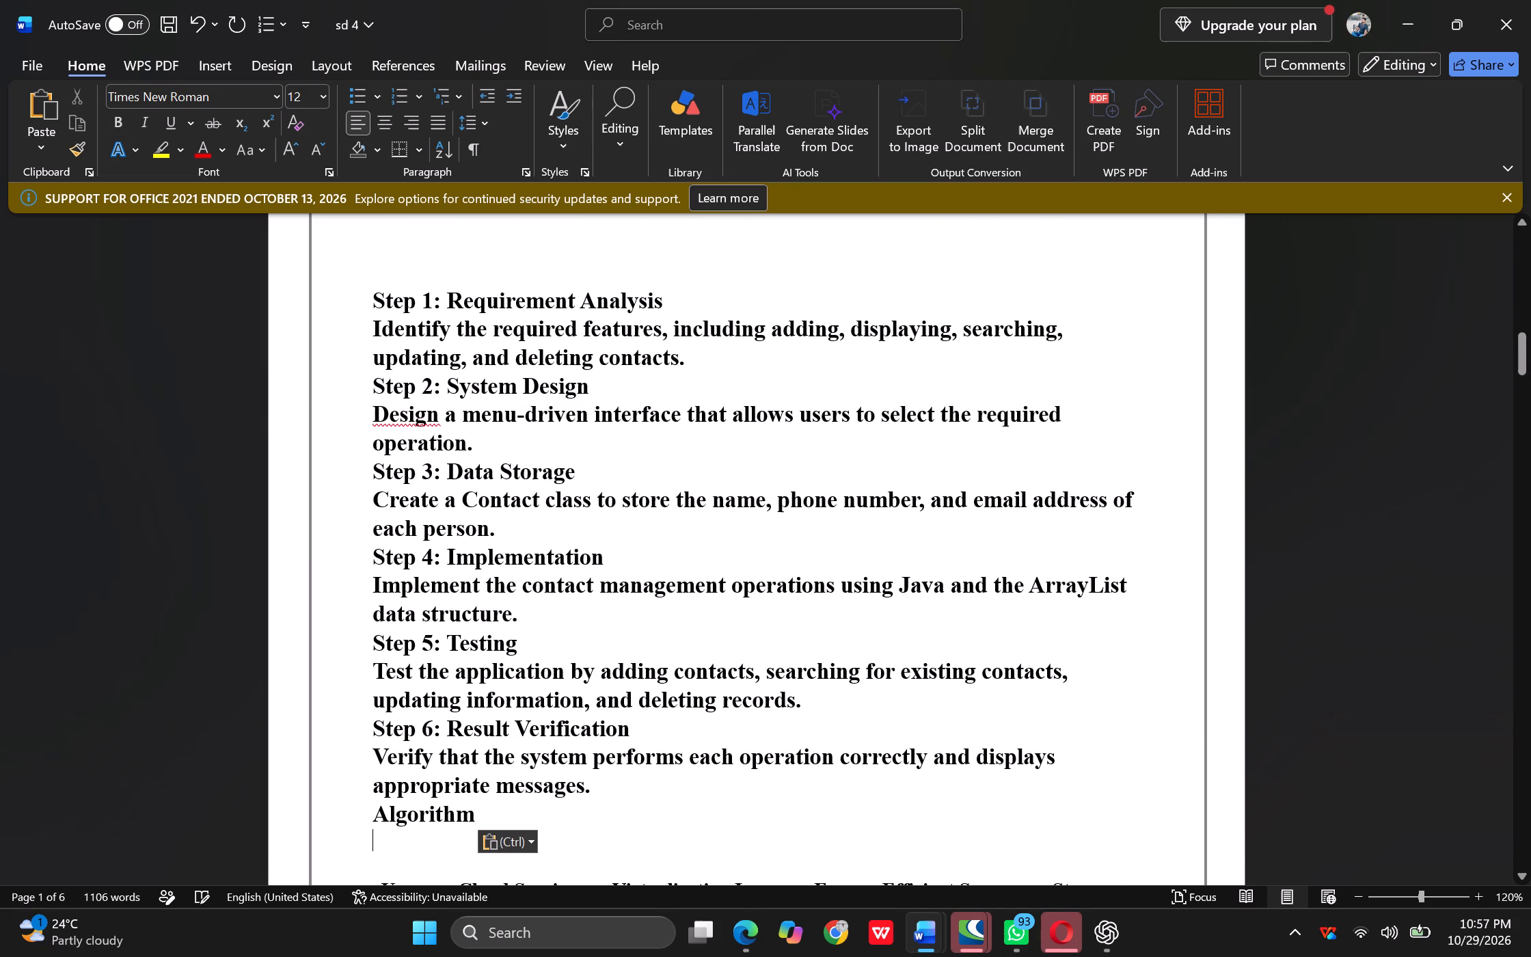
# Remove bold from the Methodology body, from "The Contact Management System is developed" through "appropriate messages.", and set its font size to 12.
pyautogui.scroll(4, 429, 288)
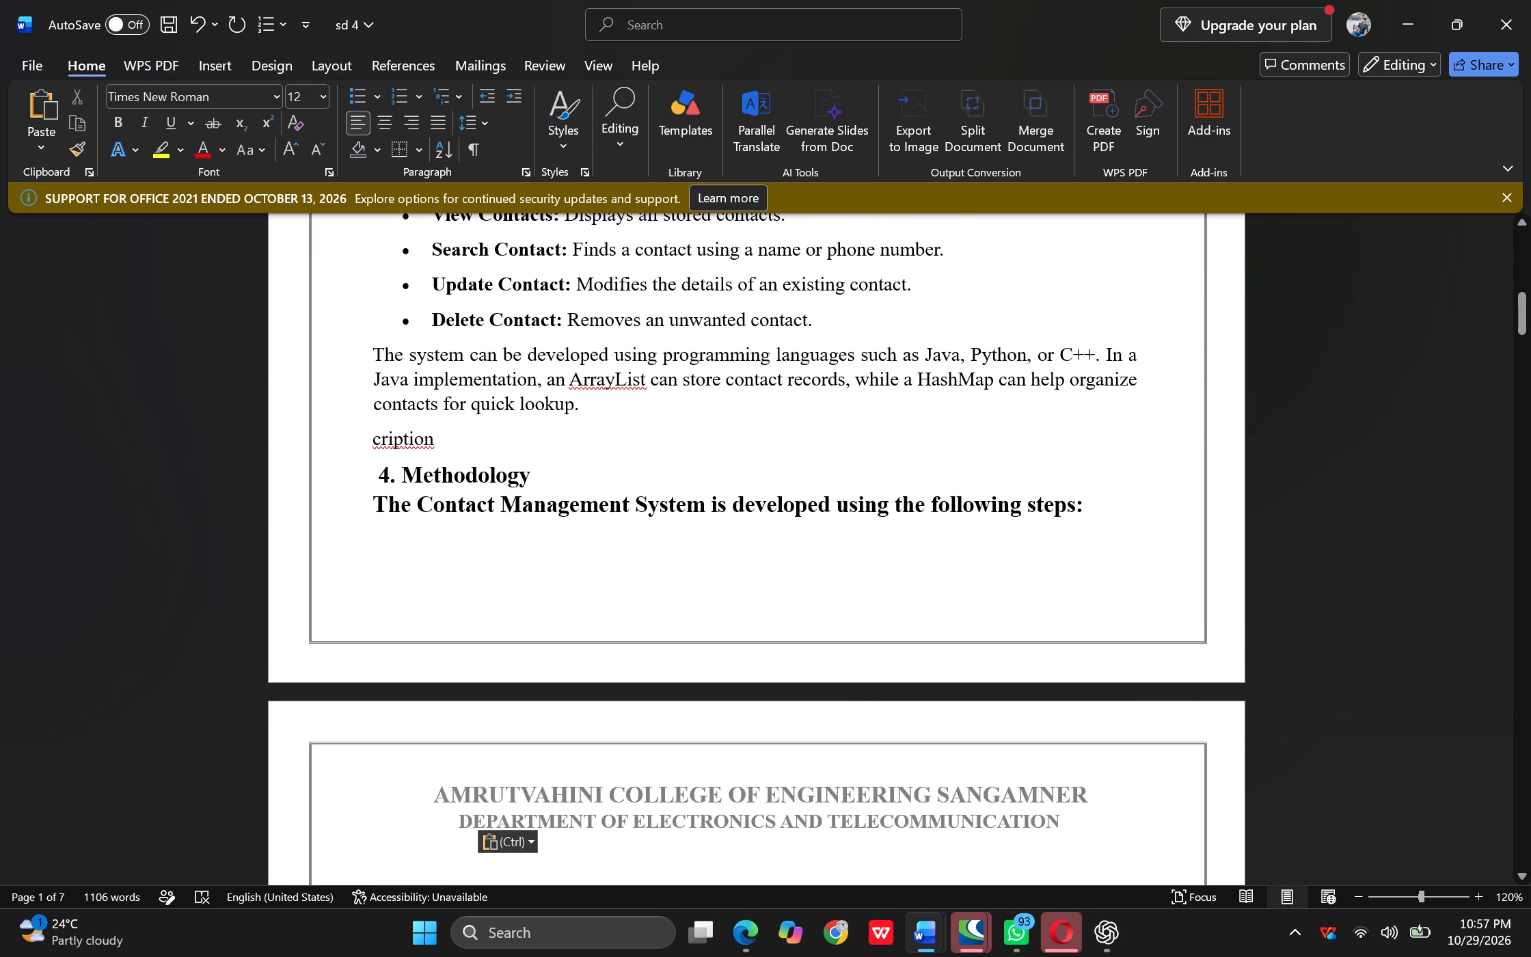
pyautogui.moveTo(370, 507); pyautogui.dragTo(545, 591)
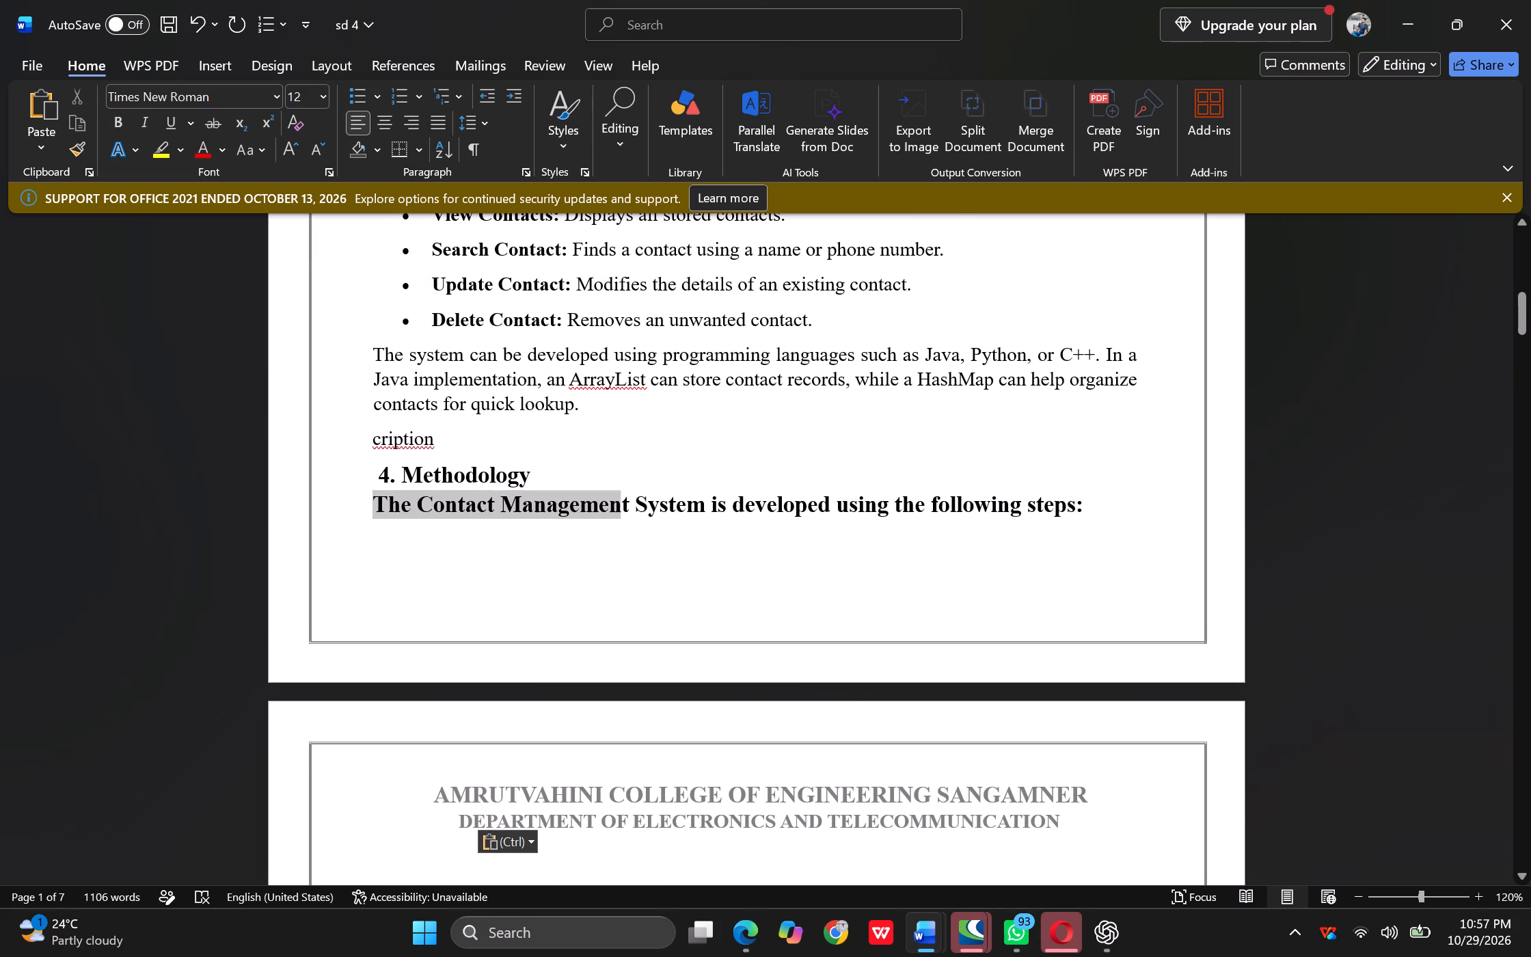
pyautogui.moveTo(545, 591); pyautogui.dragTo(614, 427)
pyautogui.click(626, 388)
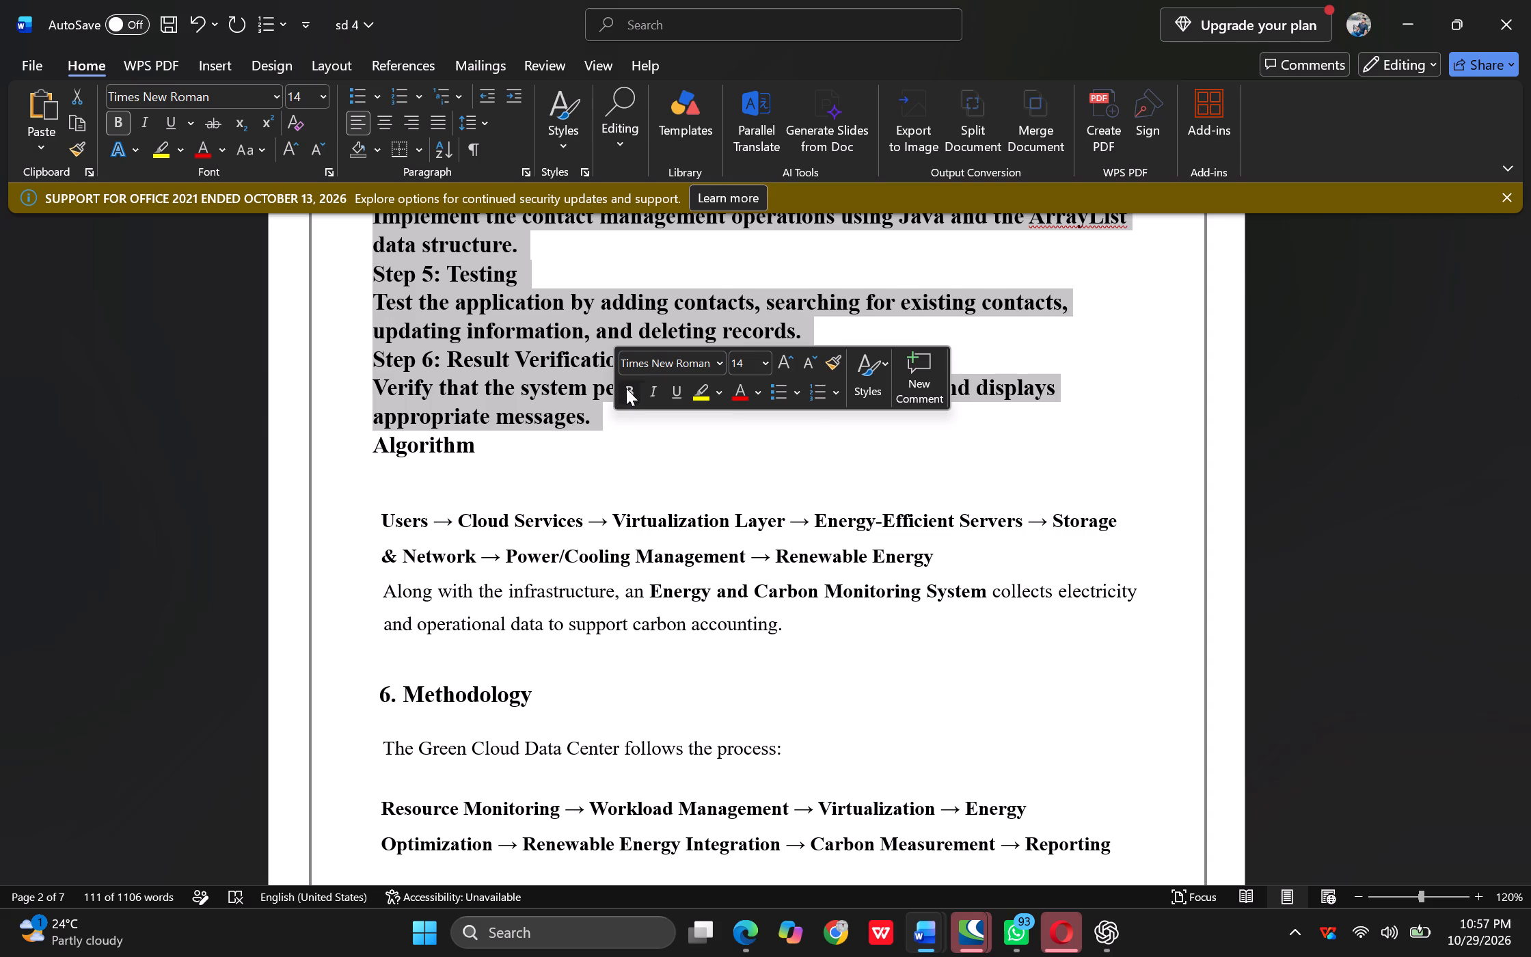
pyautogui.click(770, 366)
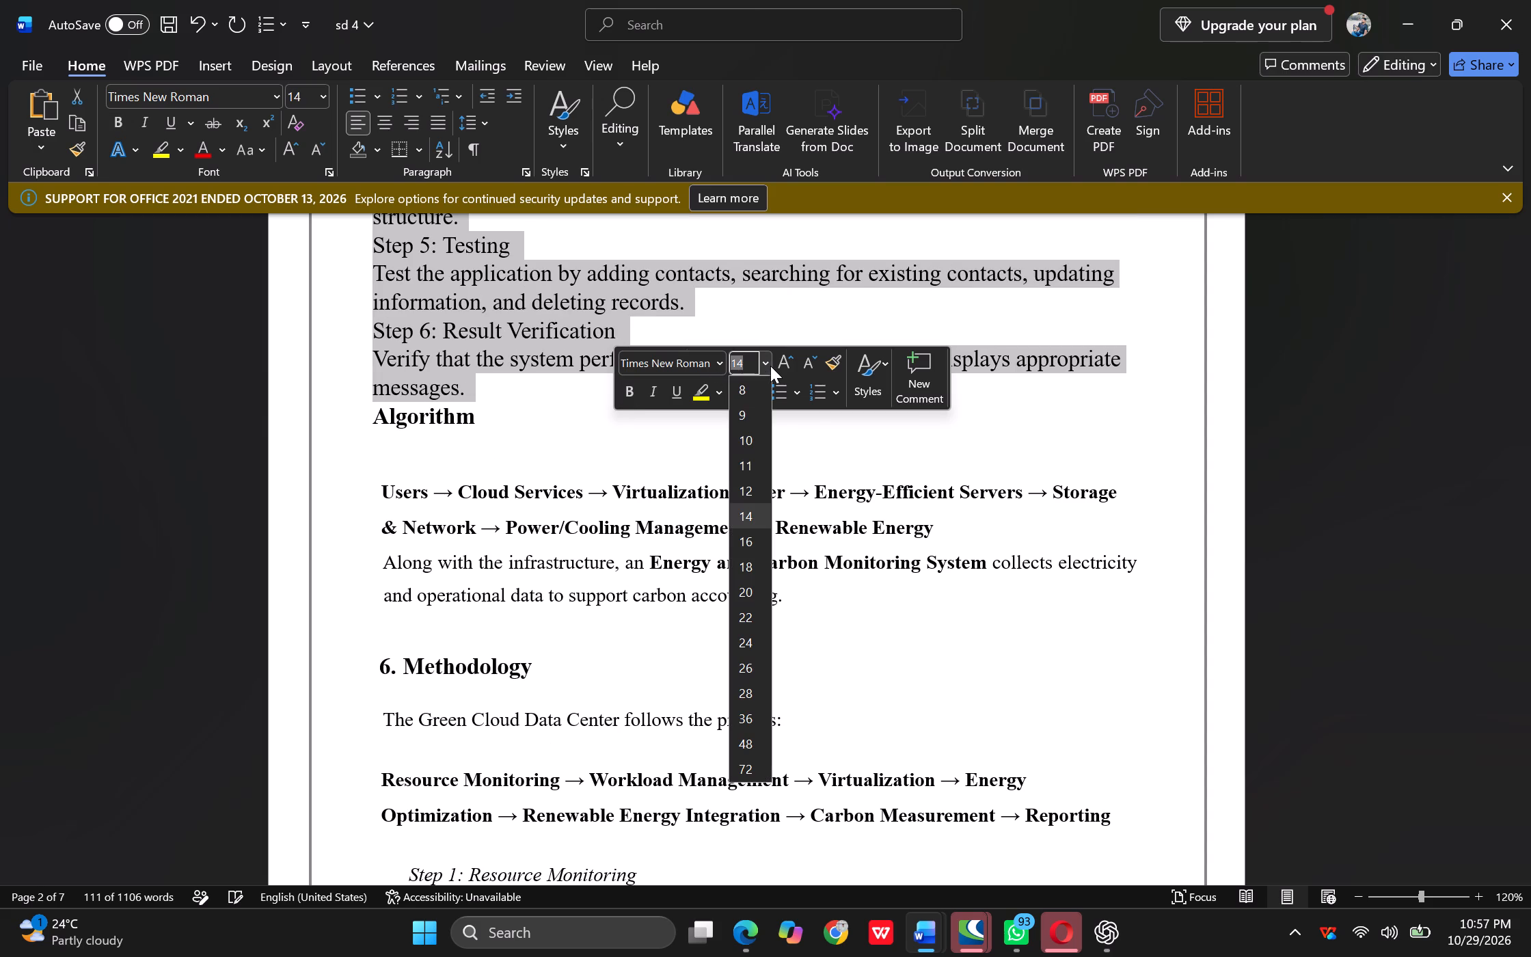
pyautogui.click(756, 481)
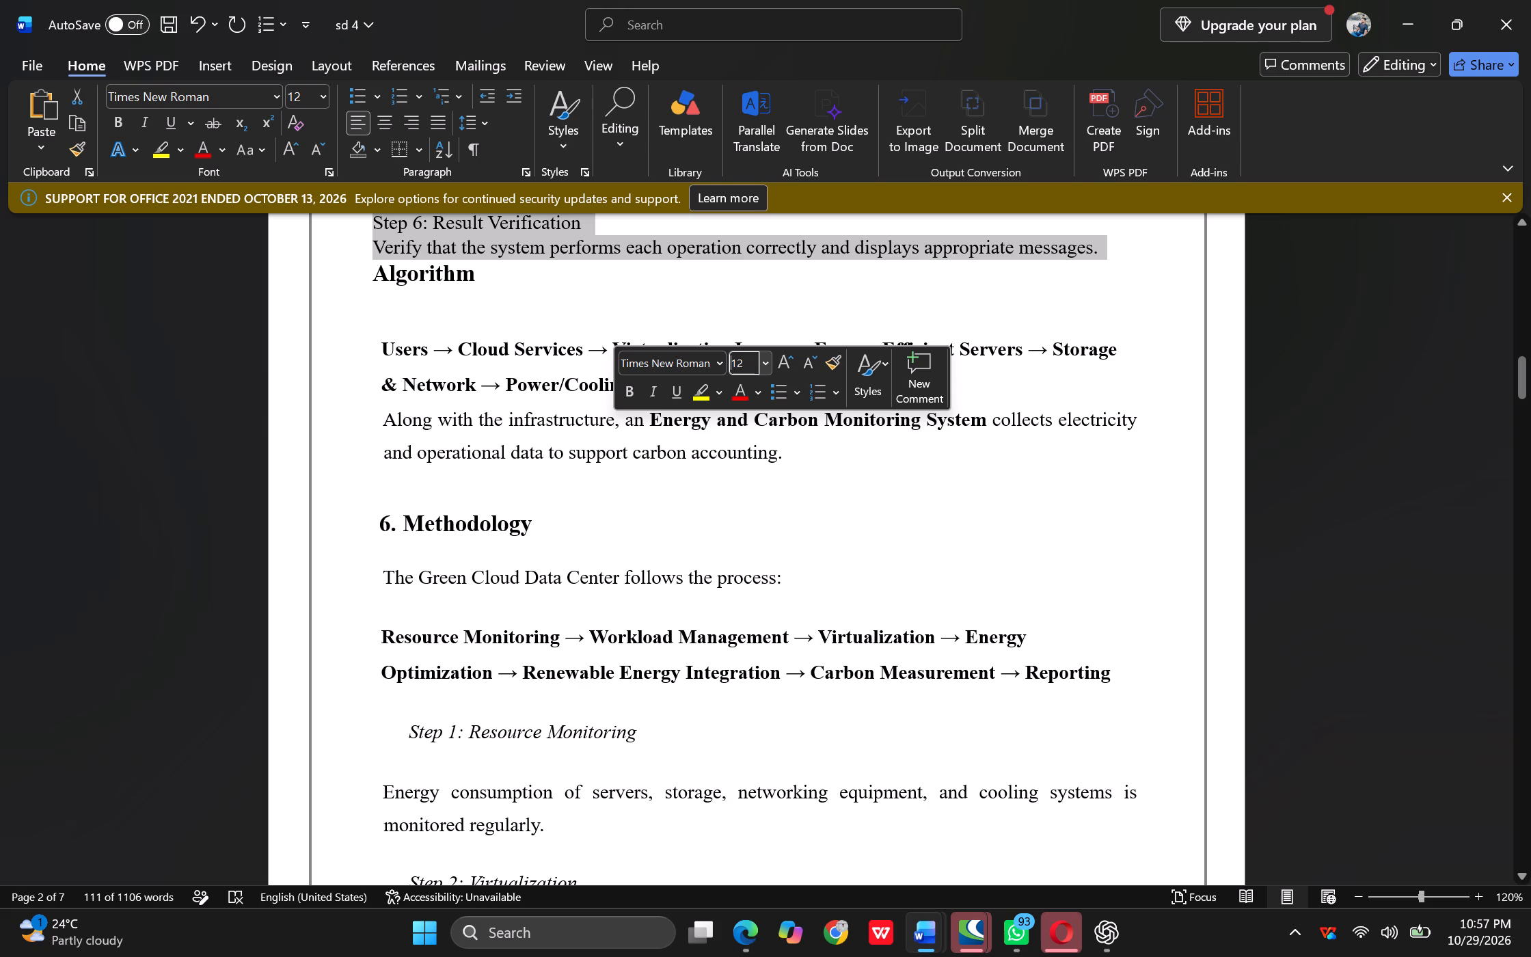
pyautogui.click(703, 509)
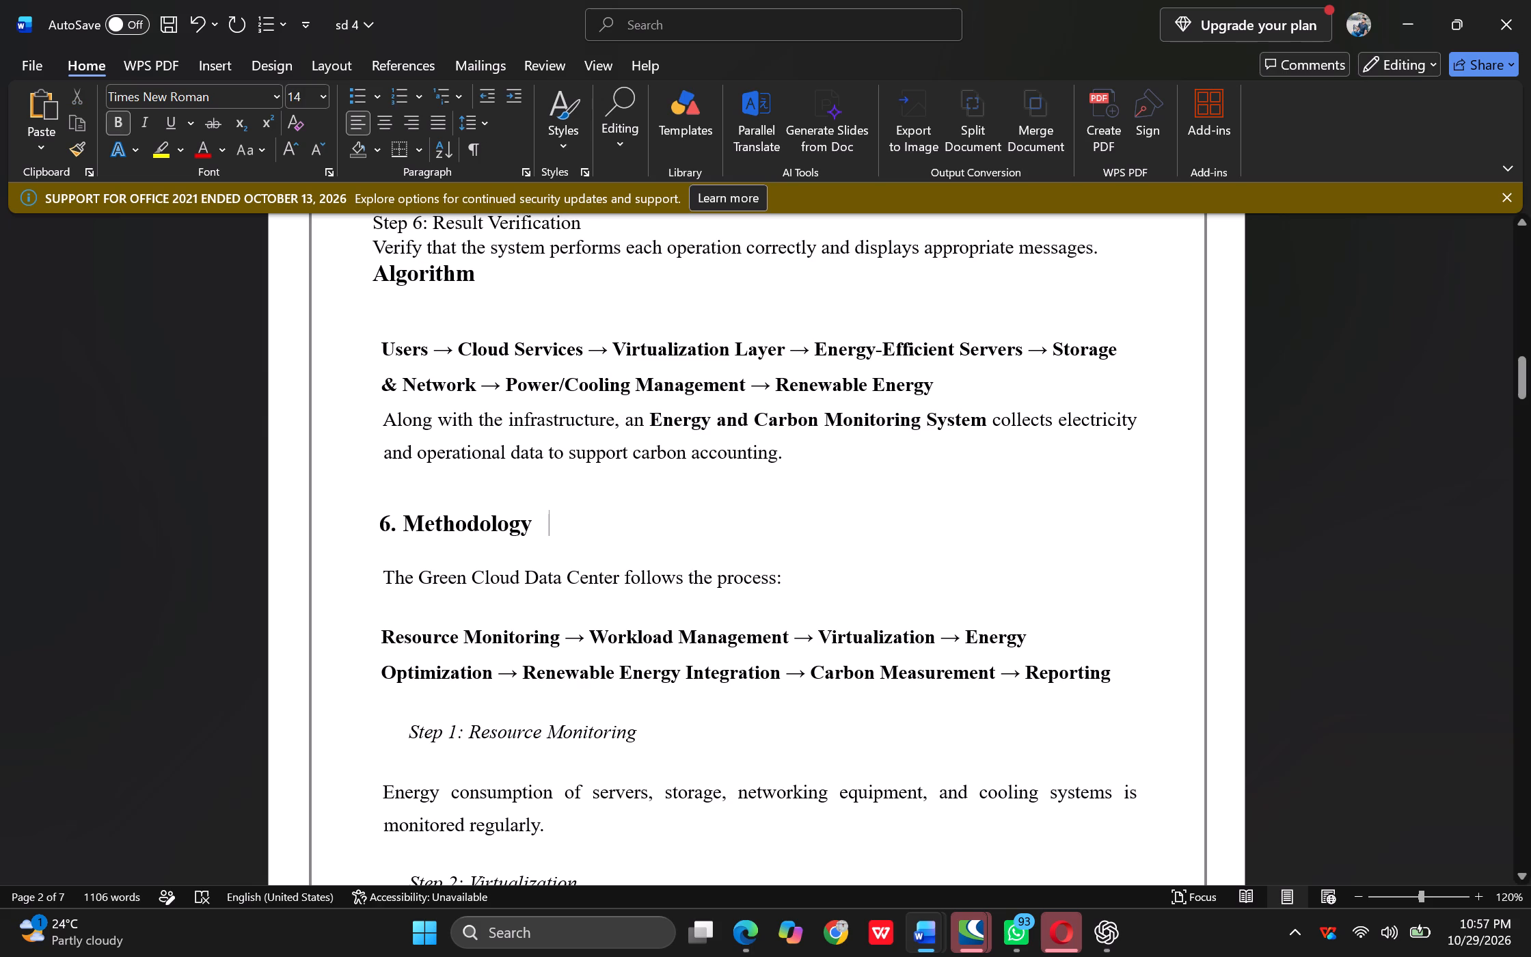
# Insert a blank line between the Step 6 text and the "Algorithm" heading.
pyautogui.click(1117, 250)
pyautogui.press('Return')
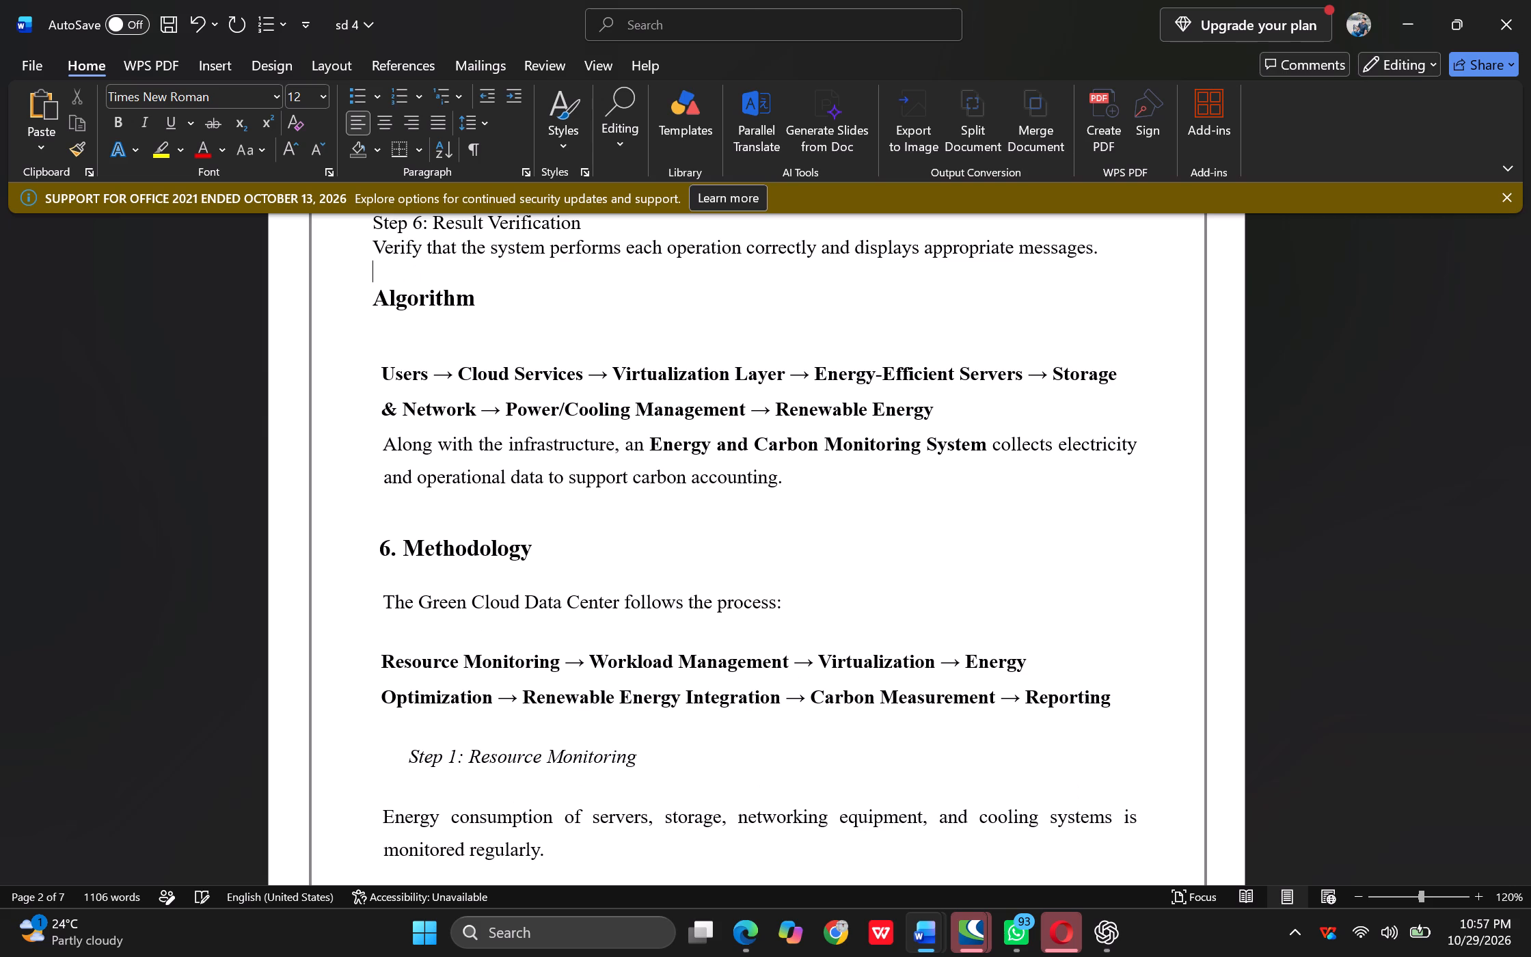
# Delete the old text from "Users → Cloud Services" through "The Green Cloud Data Center follows the process:".
pyautogui.moveTo(388, 373); pyautogui.dragTo(623, 409)
pyautogui.moveTo(623, 409); pyautogui.dragTo(930, 623)
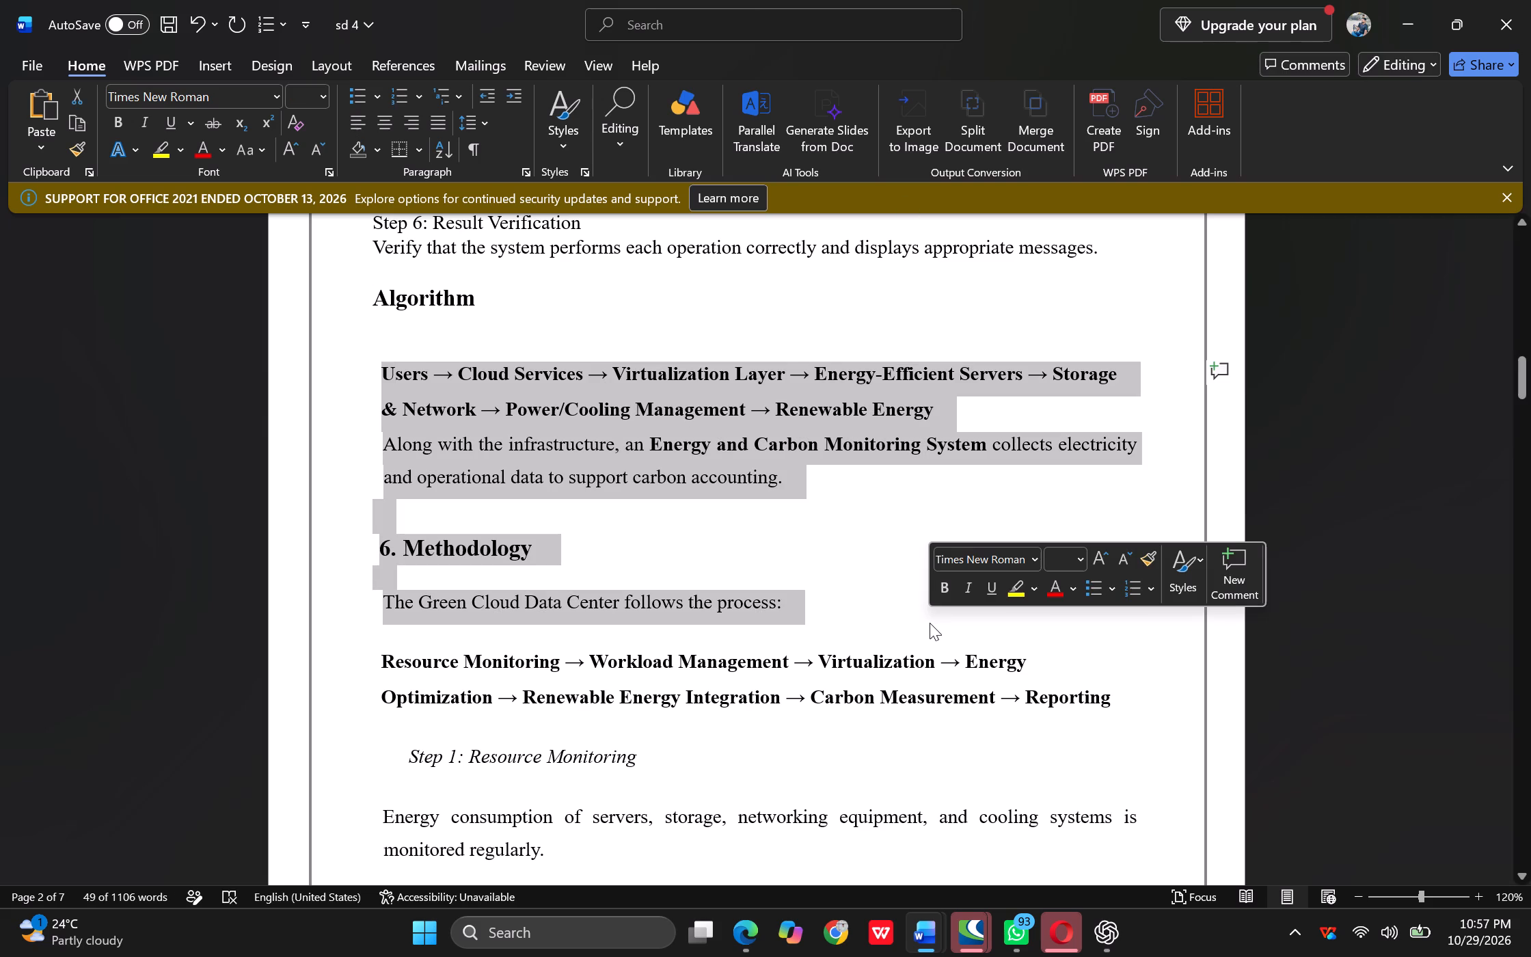
pyautogui.press('BackSpace')
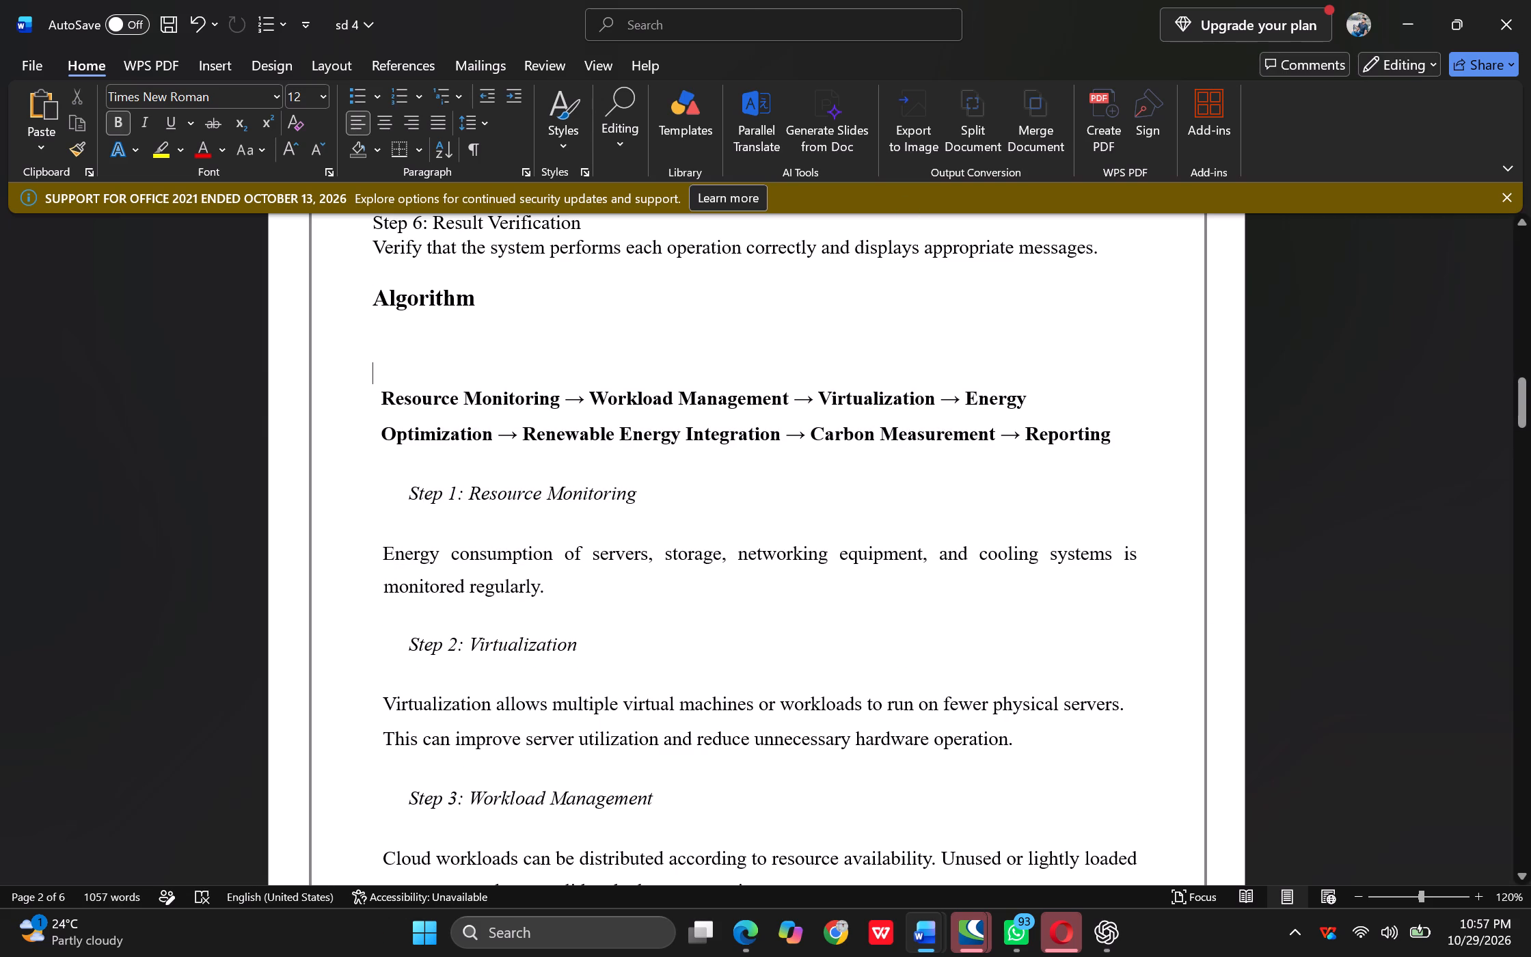
# Delete the remaining Green Cloud content from "Resource Monitoring → Workload Management" through the Conclusion, up to "Resources." in the final list.
pyautogui.moveTo(376, 403); pyautogui.dragTo(922, 914)
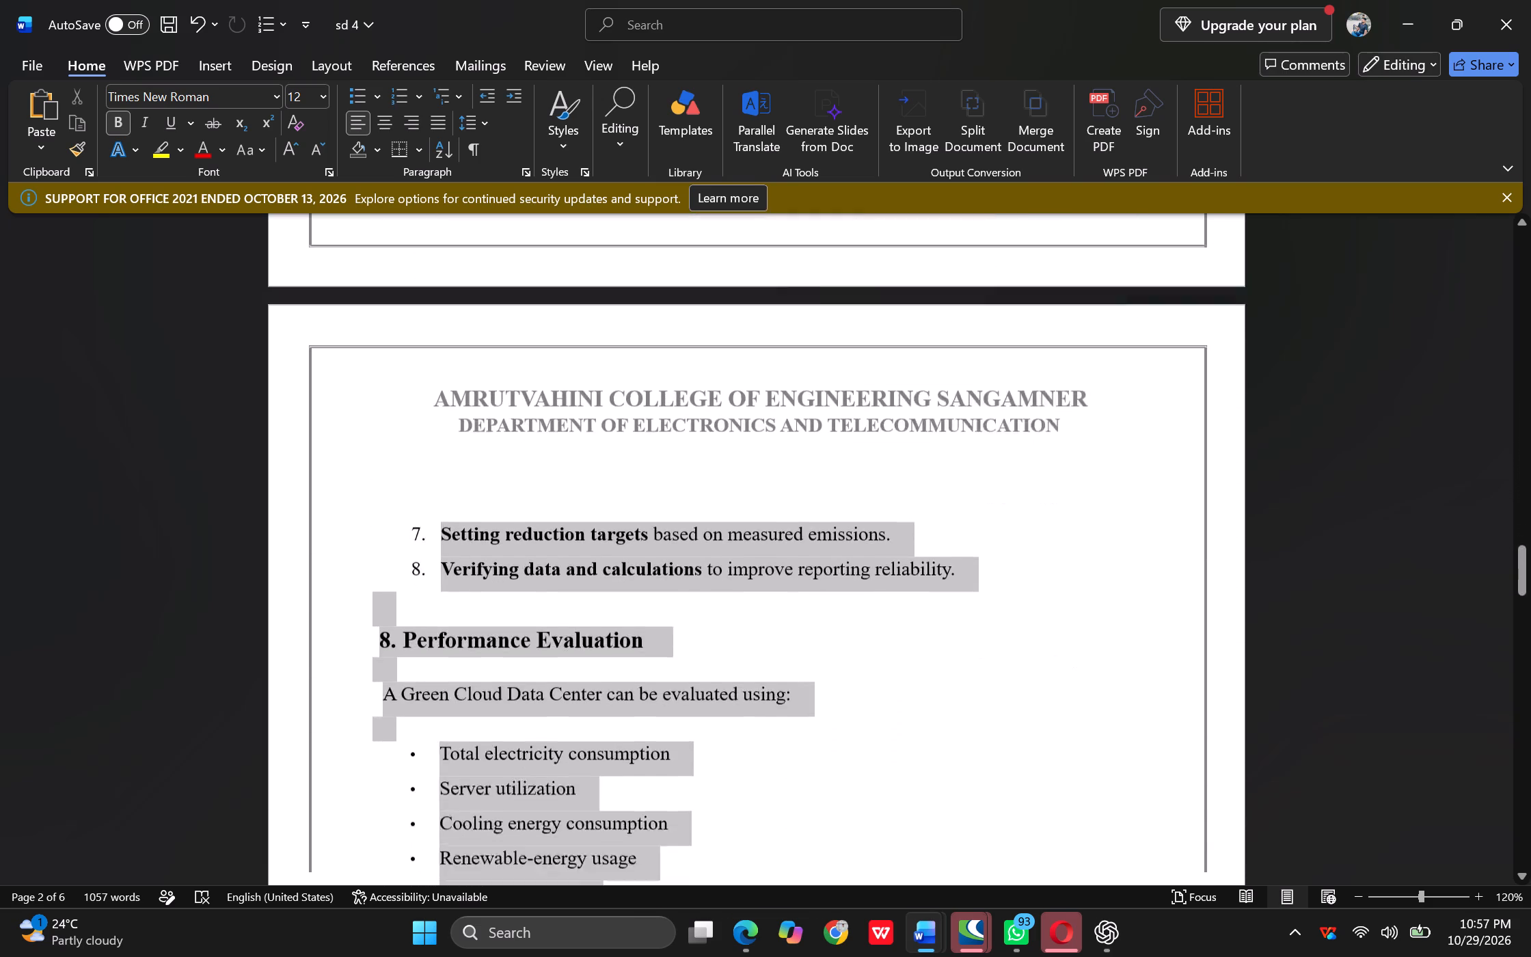
pyautogui.moveTo(922, 914); pyautogui.dragTo(906, 956)
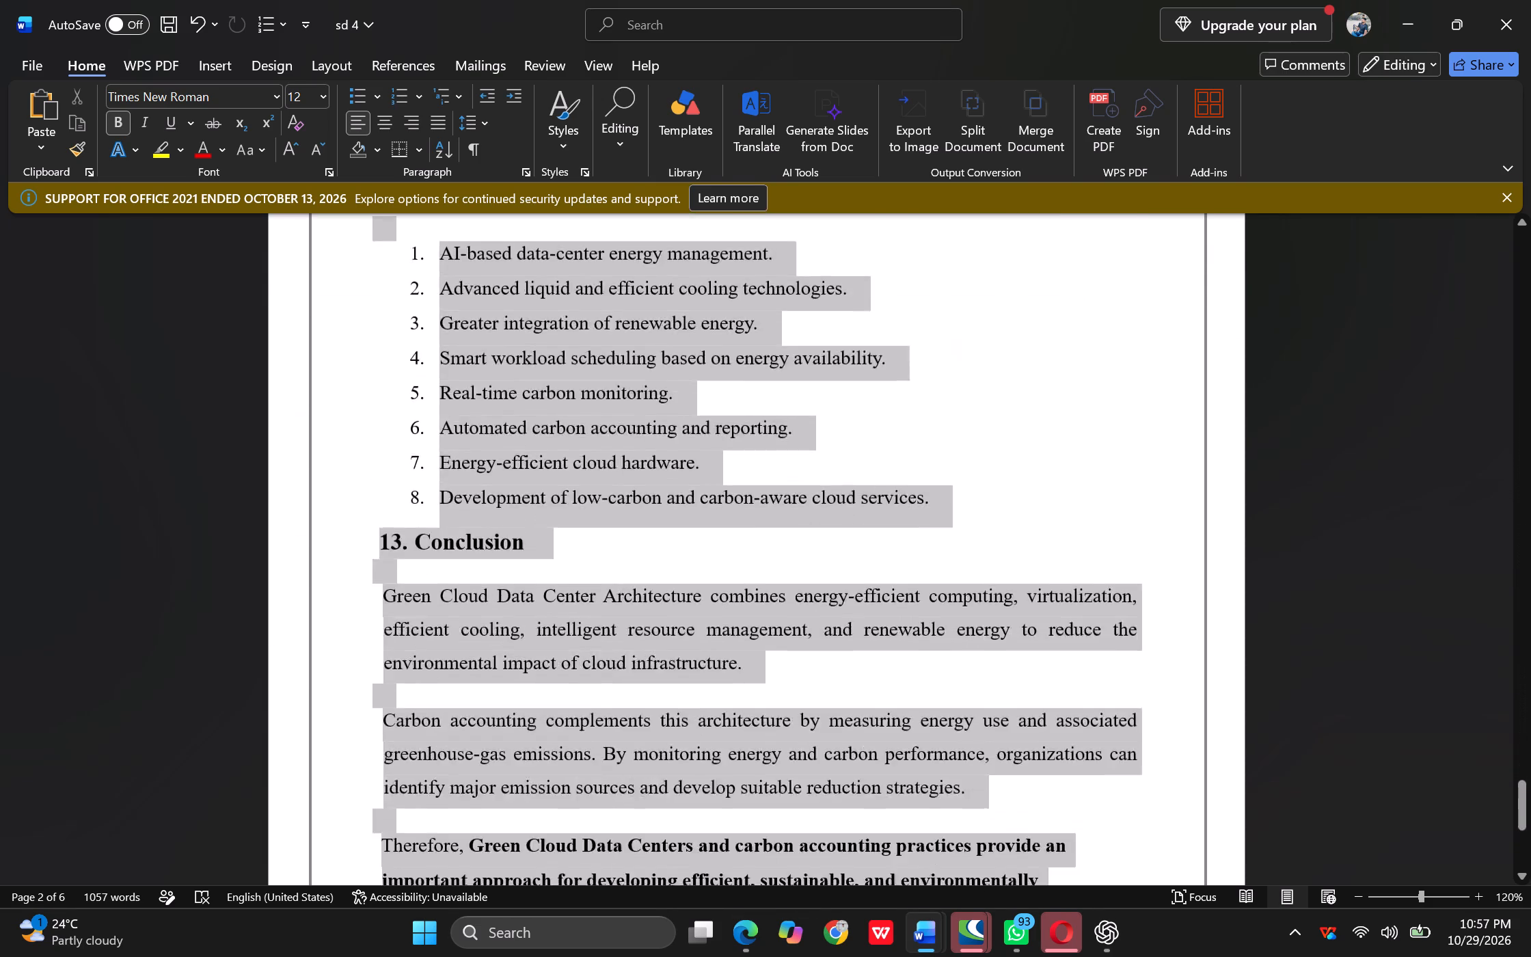
pyautogui.moveTo(906, 956); pyautogui.dragTo(905, 956)
pyautogui.press('BackSpace')
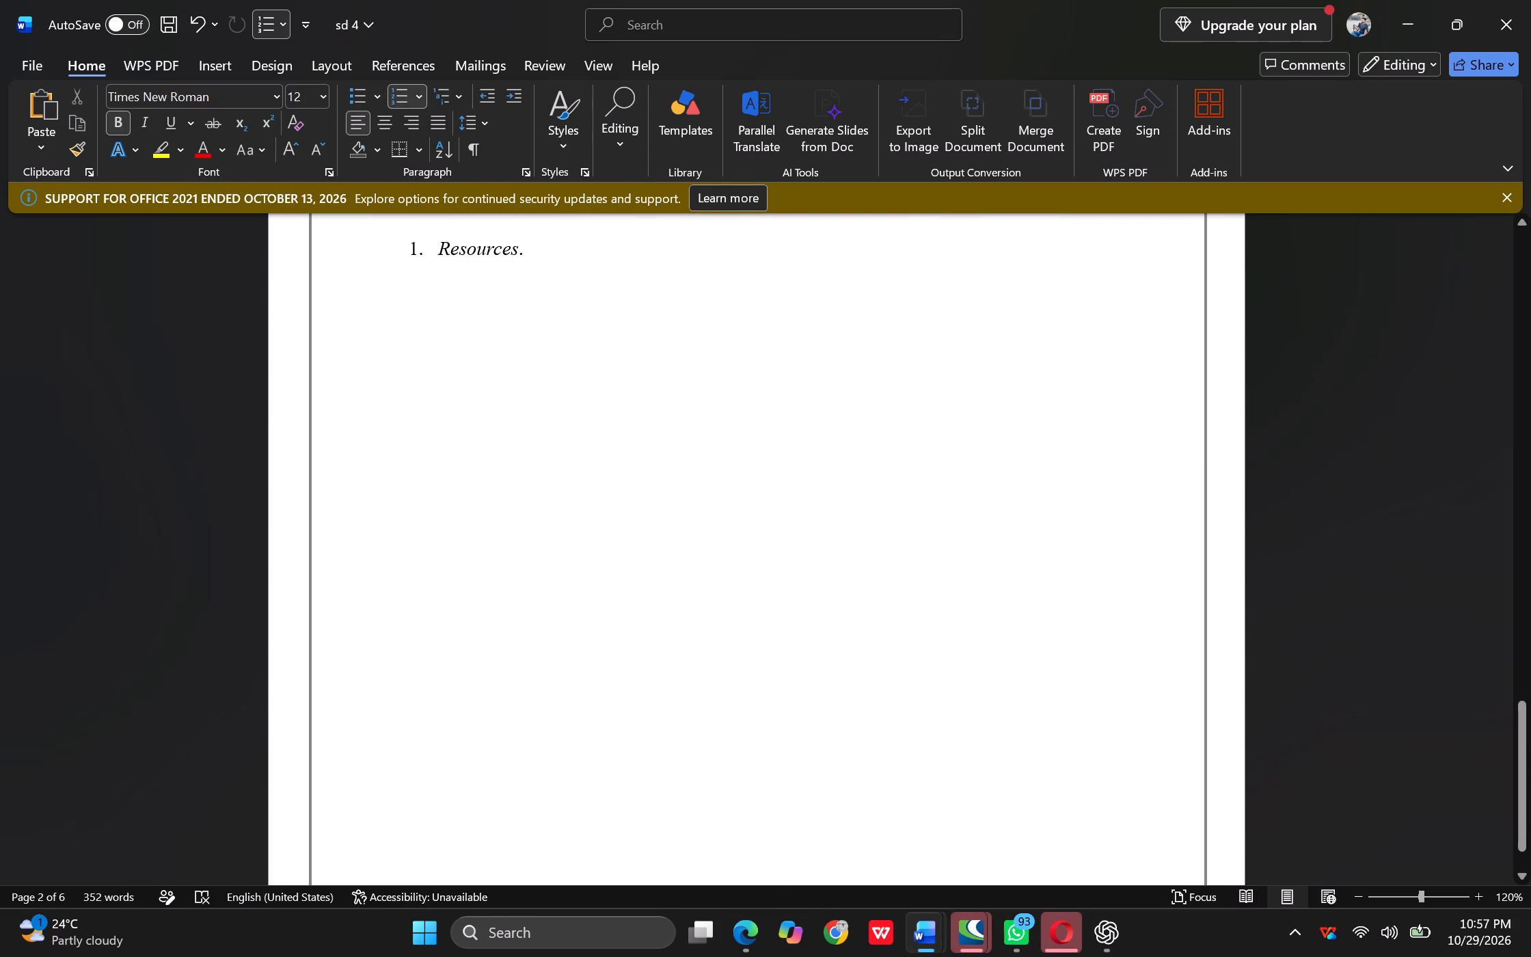
# Set the font size of the "Algorithm" heading to 12.
pyautogui.scroll(4, 905, 956)
pyautogui.scroll(3, 956, 691)
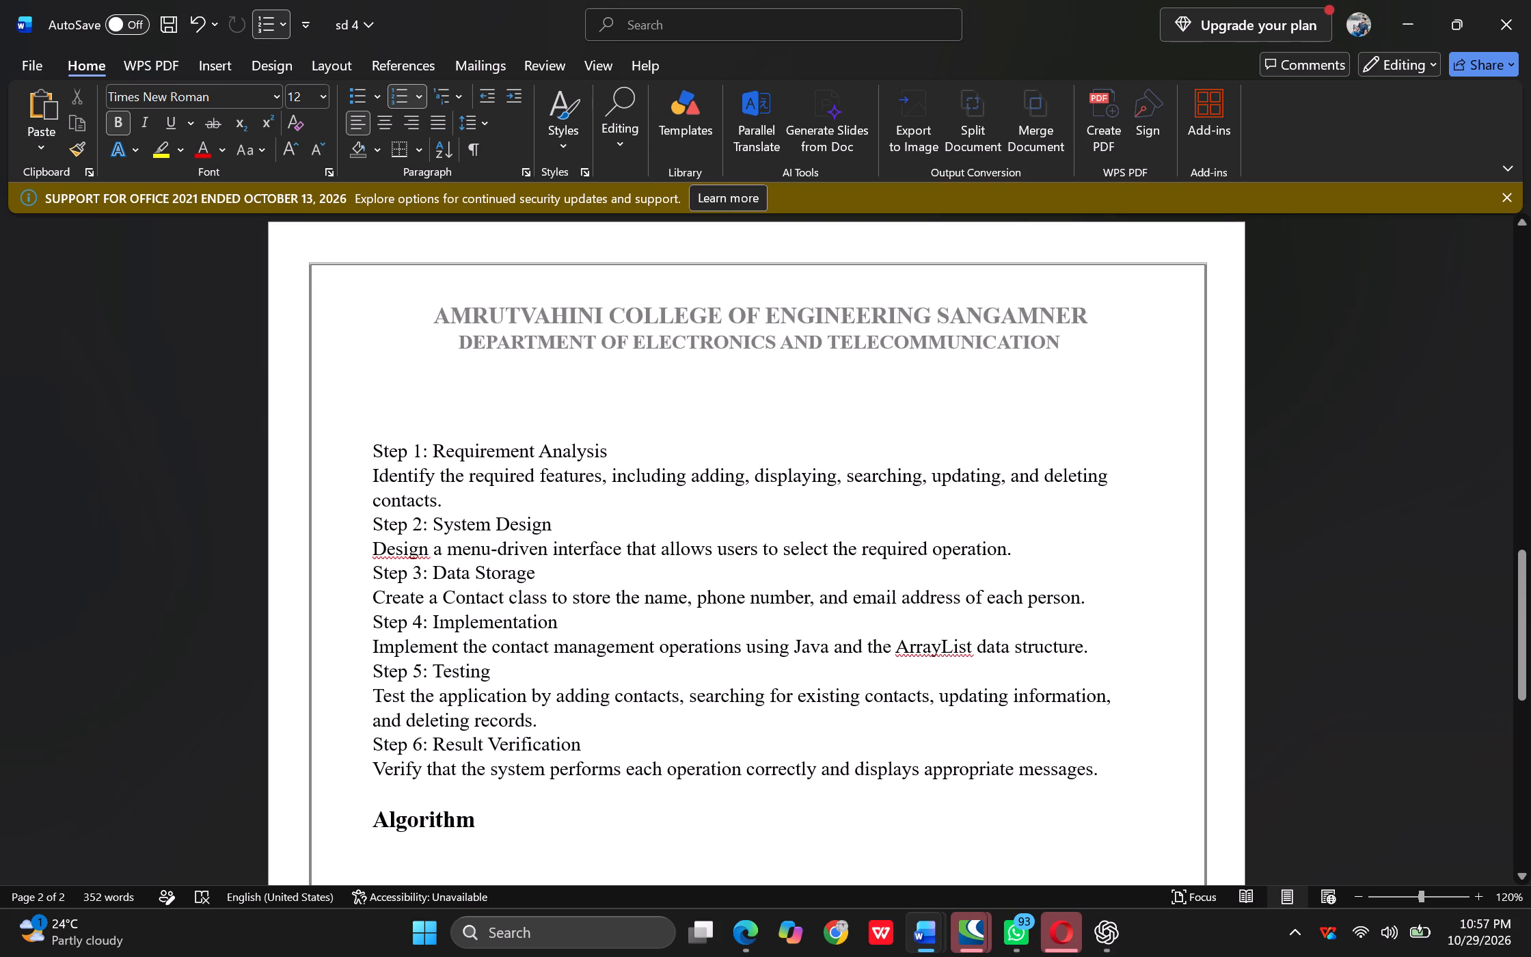
pyautogui.click(539, 841)
pyautogui.moveTo(490, 822); pyautogui.dragTo(347, 822)
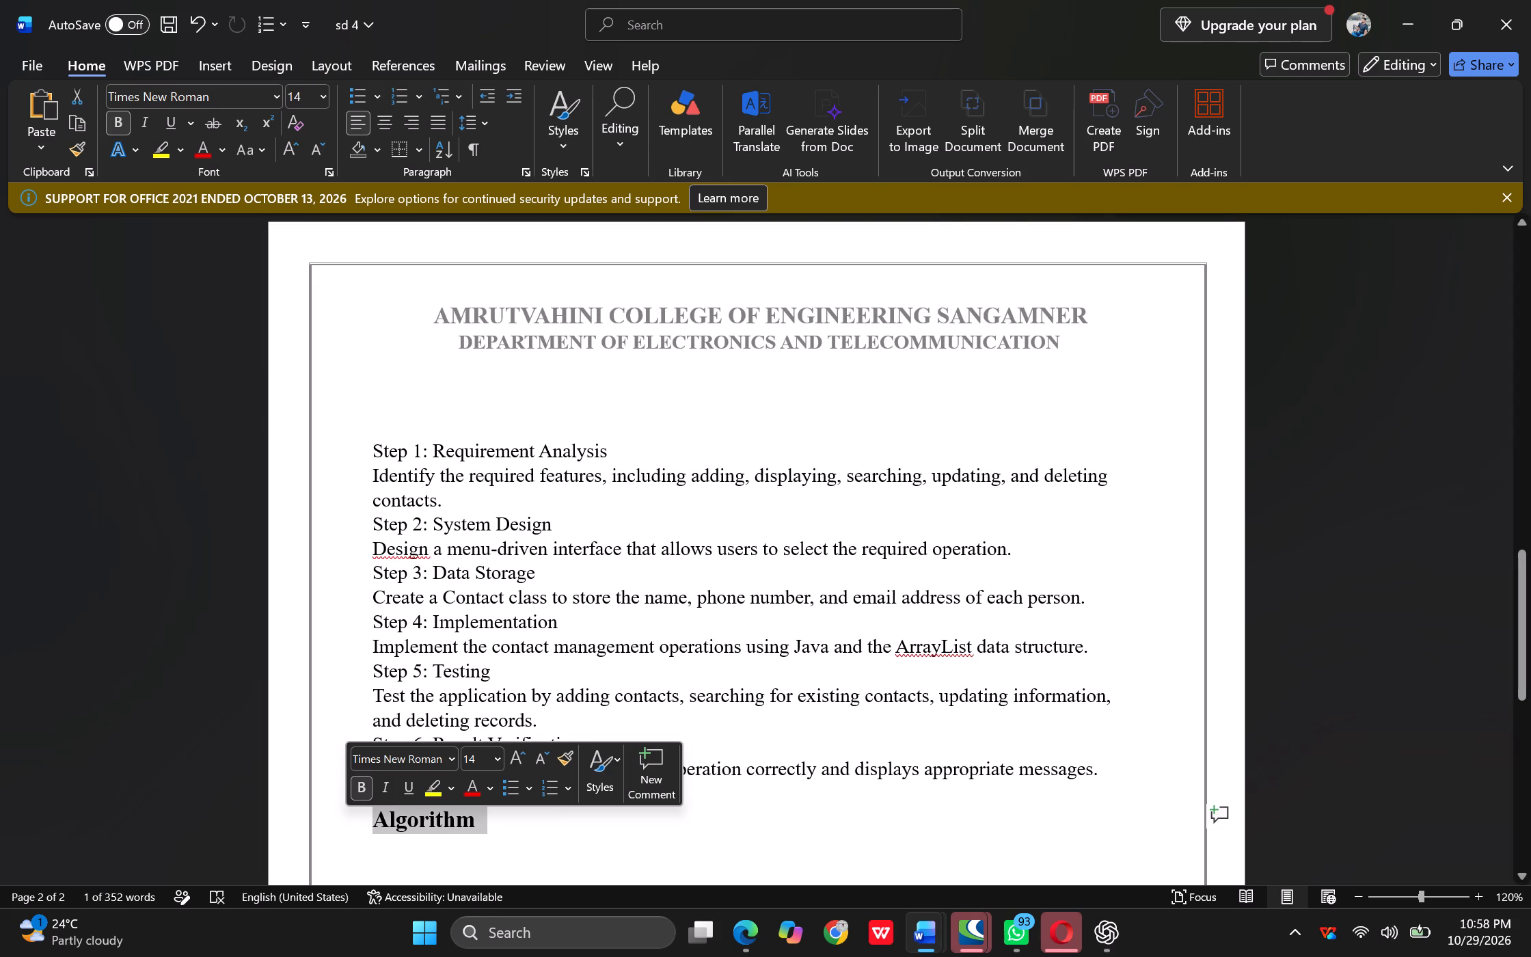
pyautogui.click(497, 759)
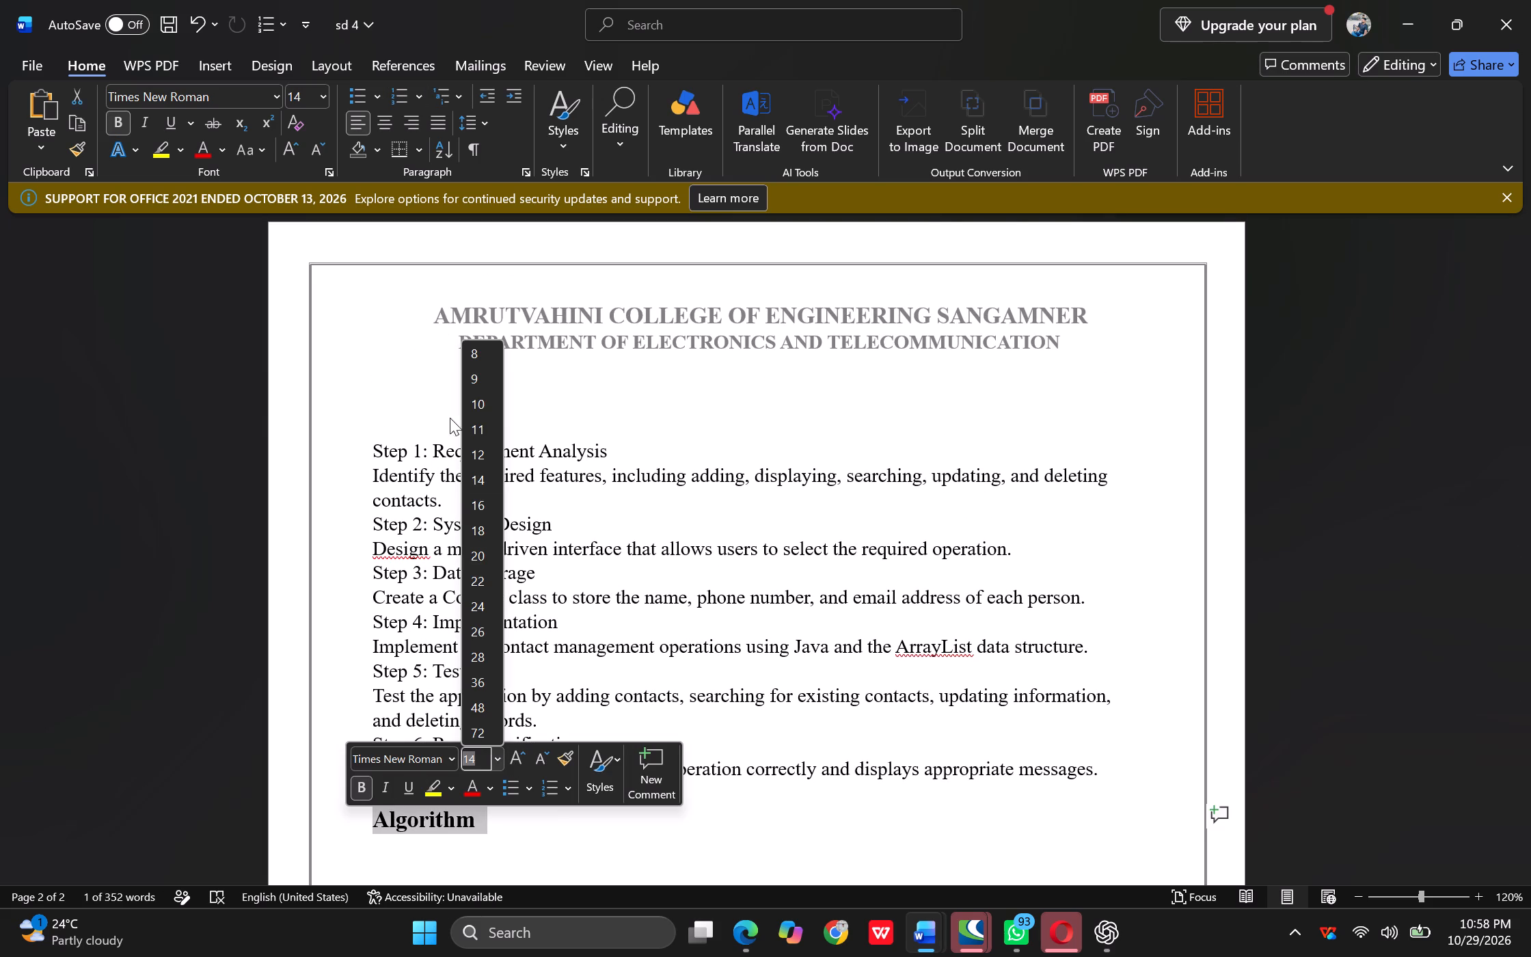
pyautogui.click(481, 458)
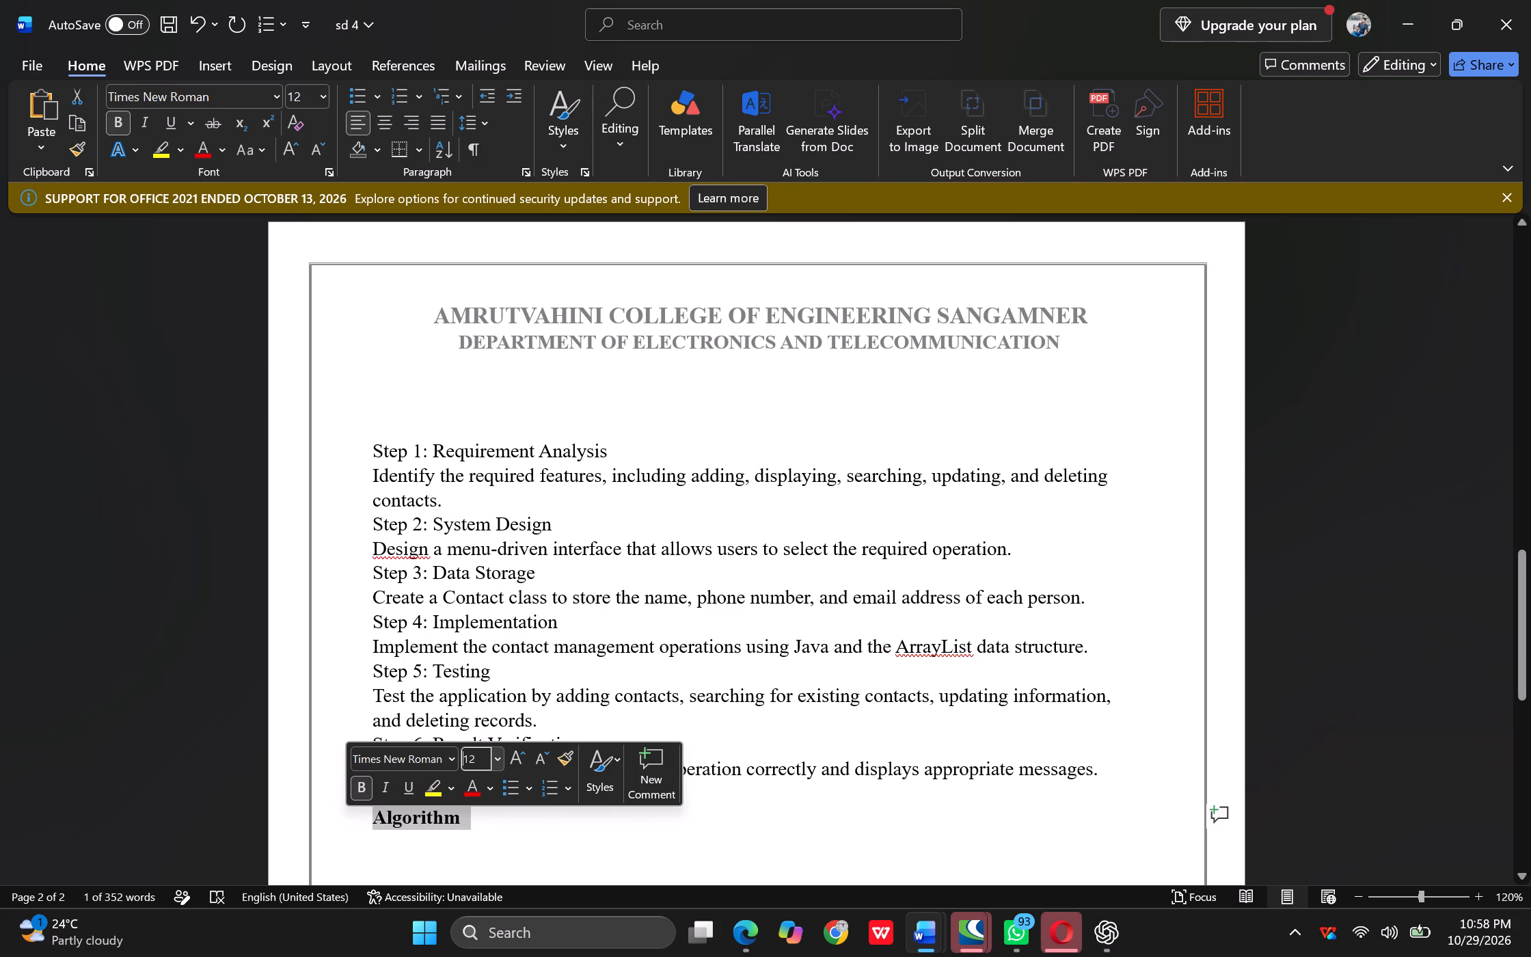
pyautogui.click(591, 845)
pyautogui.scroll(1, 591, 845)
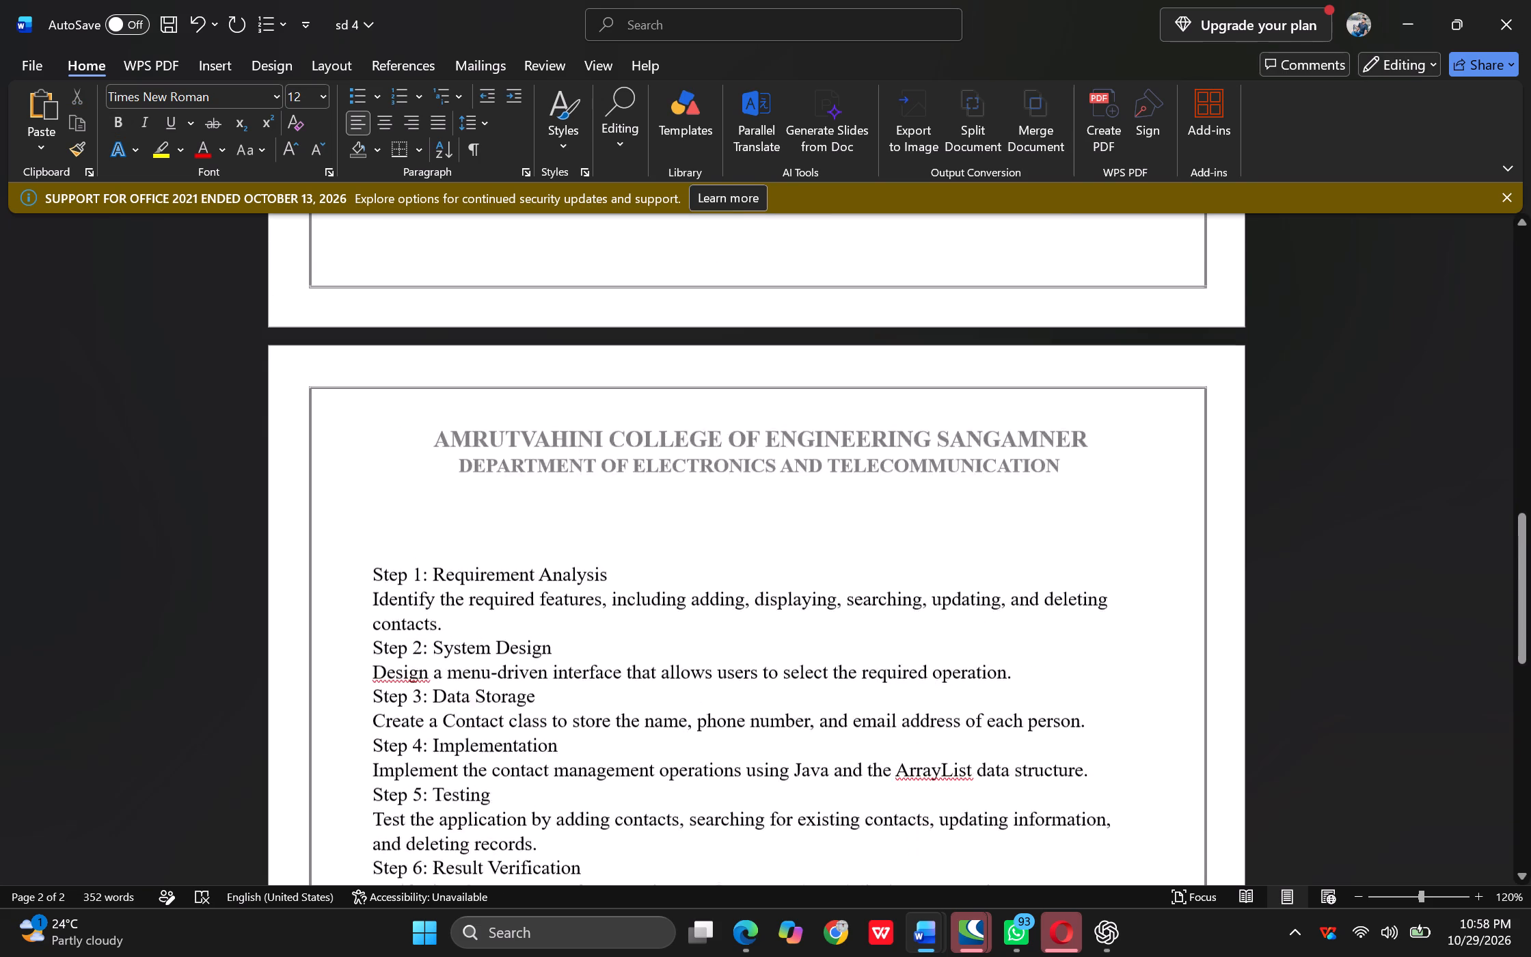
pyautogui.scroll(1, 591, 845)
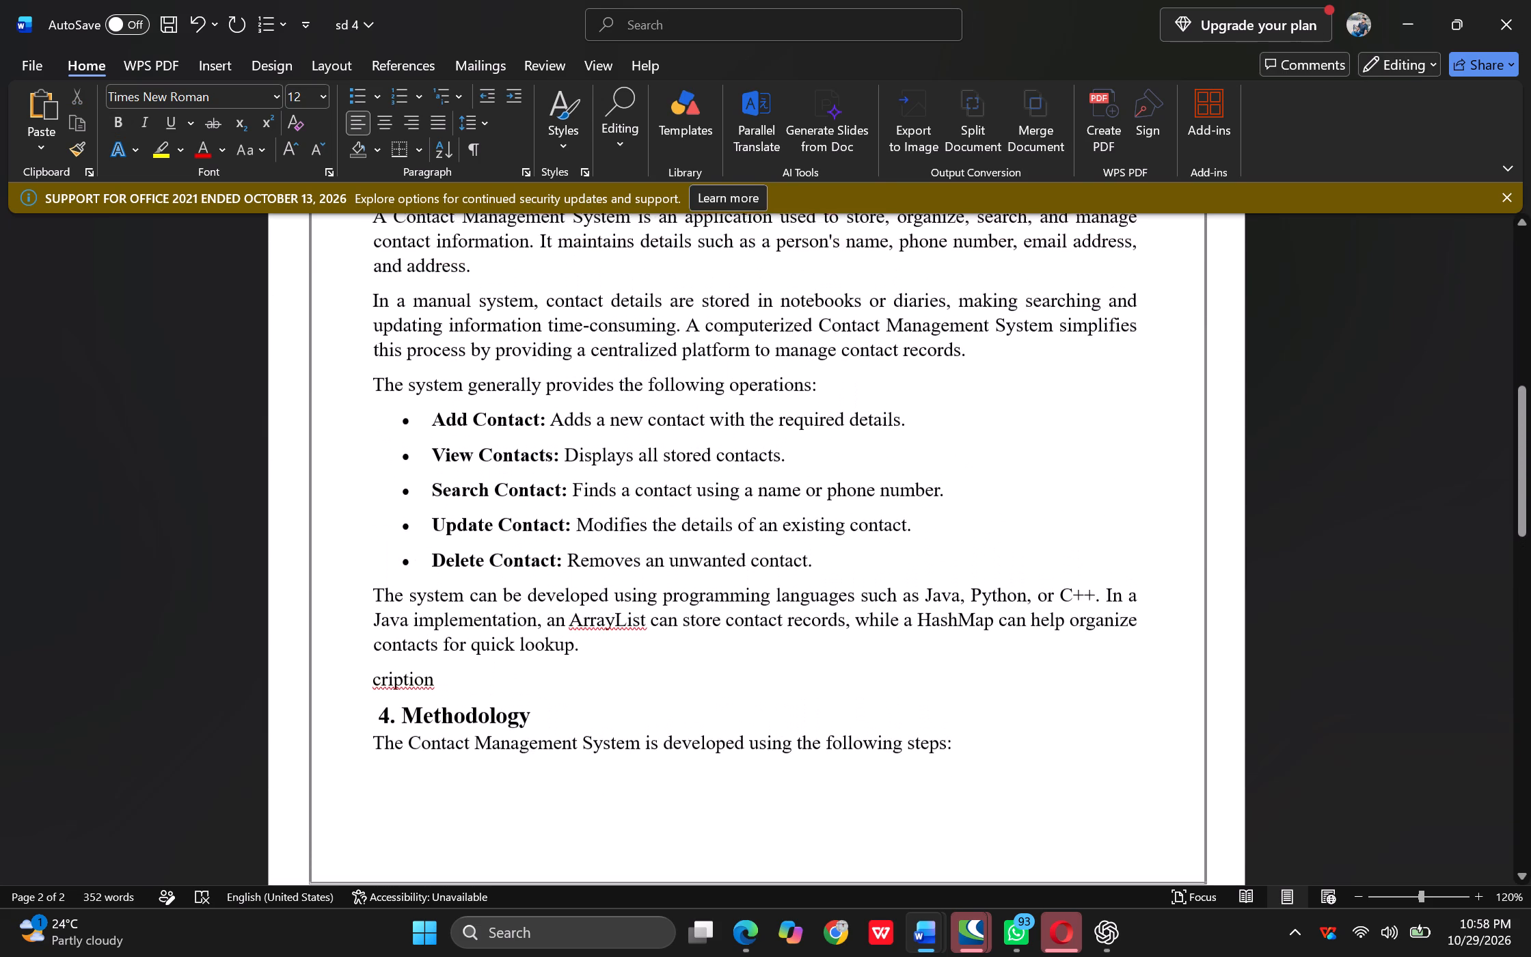
# Set the font size of the "4. Methodology" heading to 12.
pyautogui.scroll(1, 591, 845)
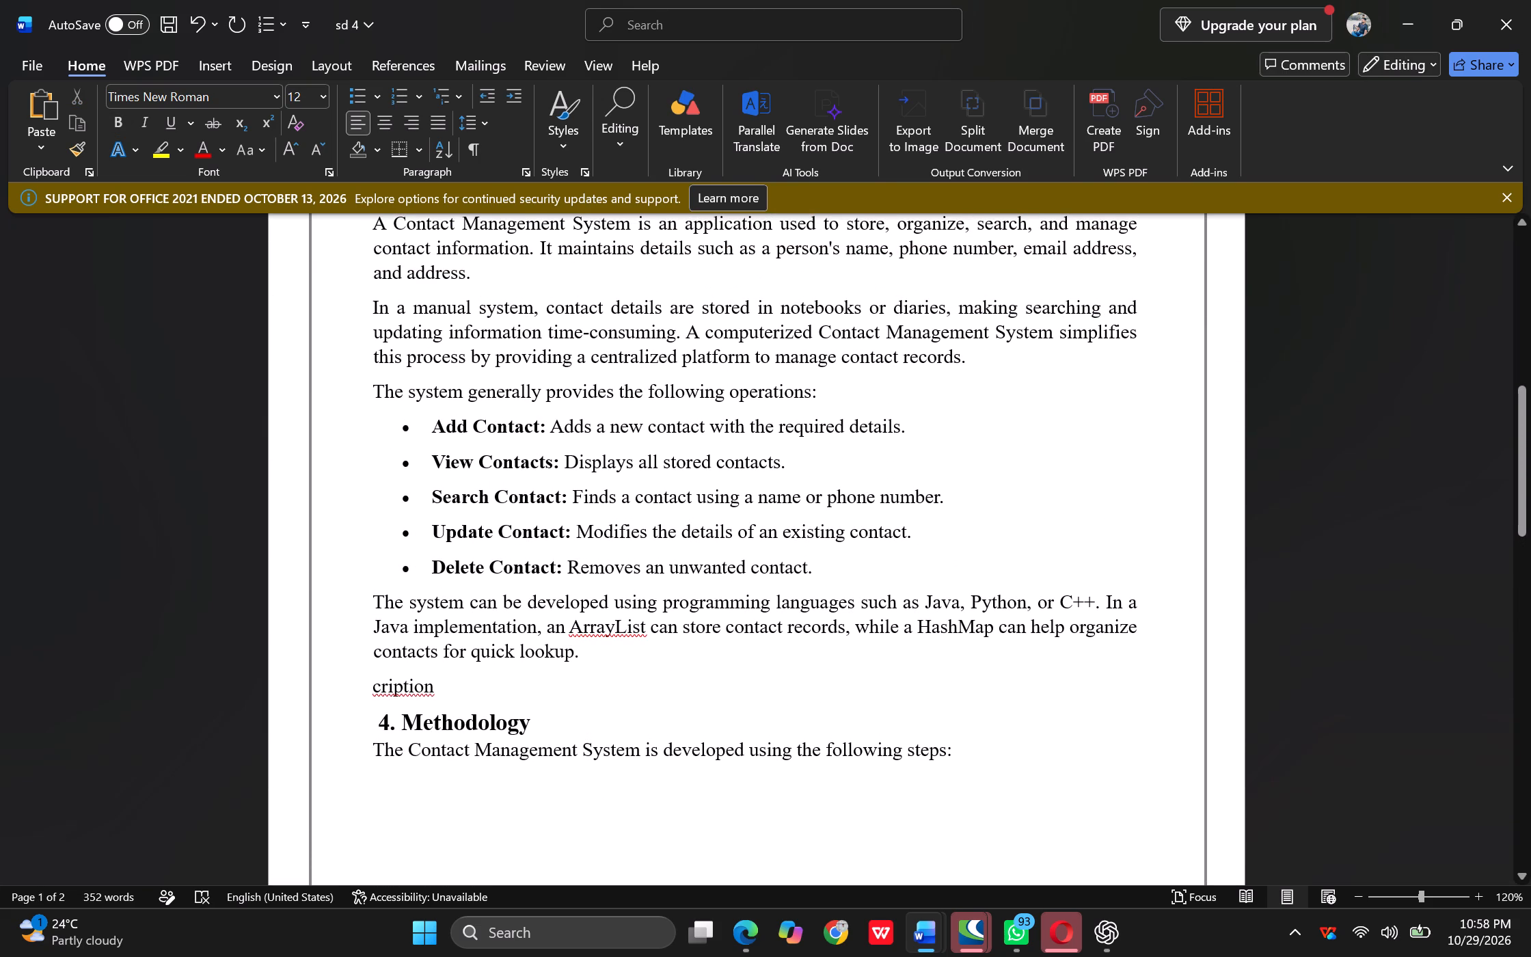
pyautogui.moveTo(542, 717); pyautogui.dragTo(367, 724)
pyautogui.click(519, 659)
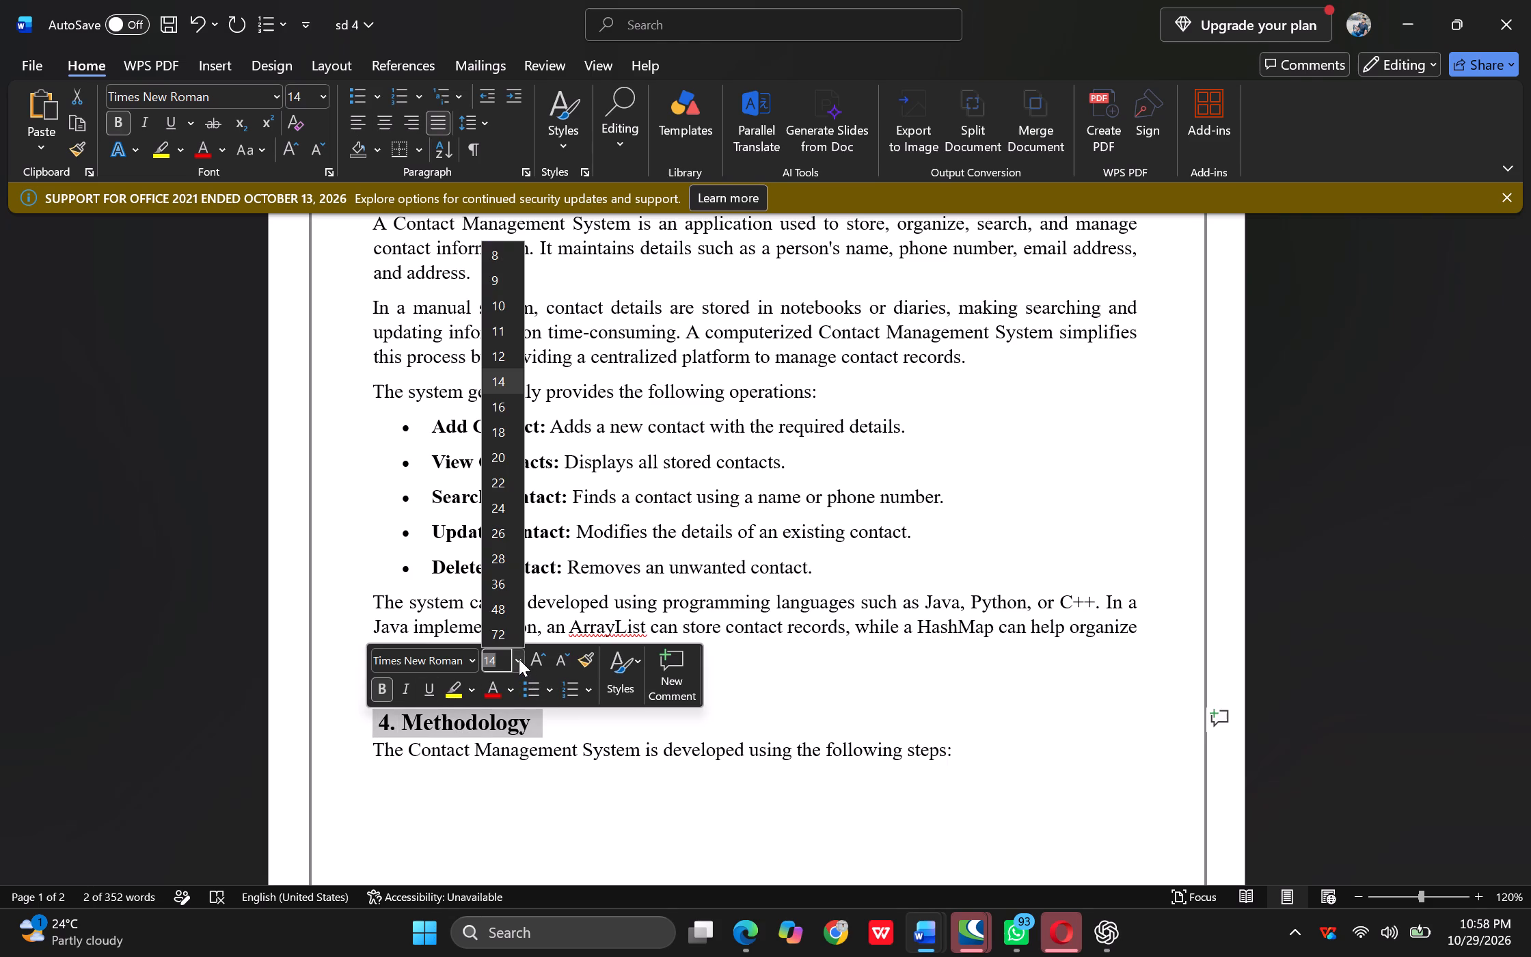
pyautogui.click(502, 360)
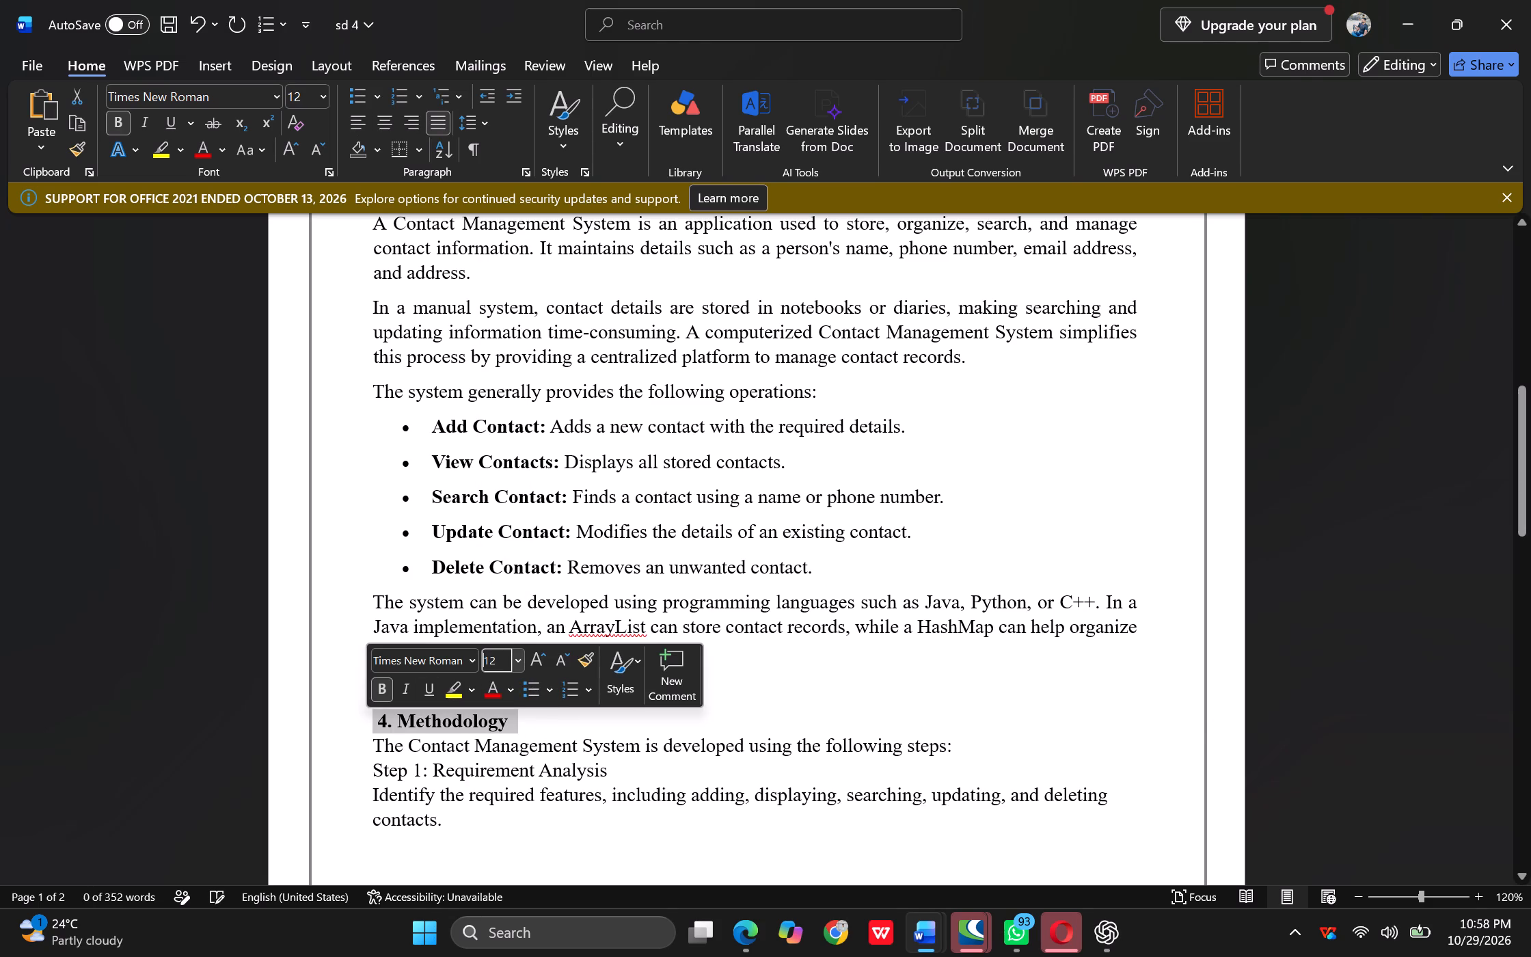
pyautogui.click(695, 619)
# Number the "Algorithm" heading below the Step 6 text as "5.", followed by a space.
pyautogui.scroll(2, 695, 619)
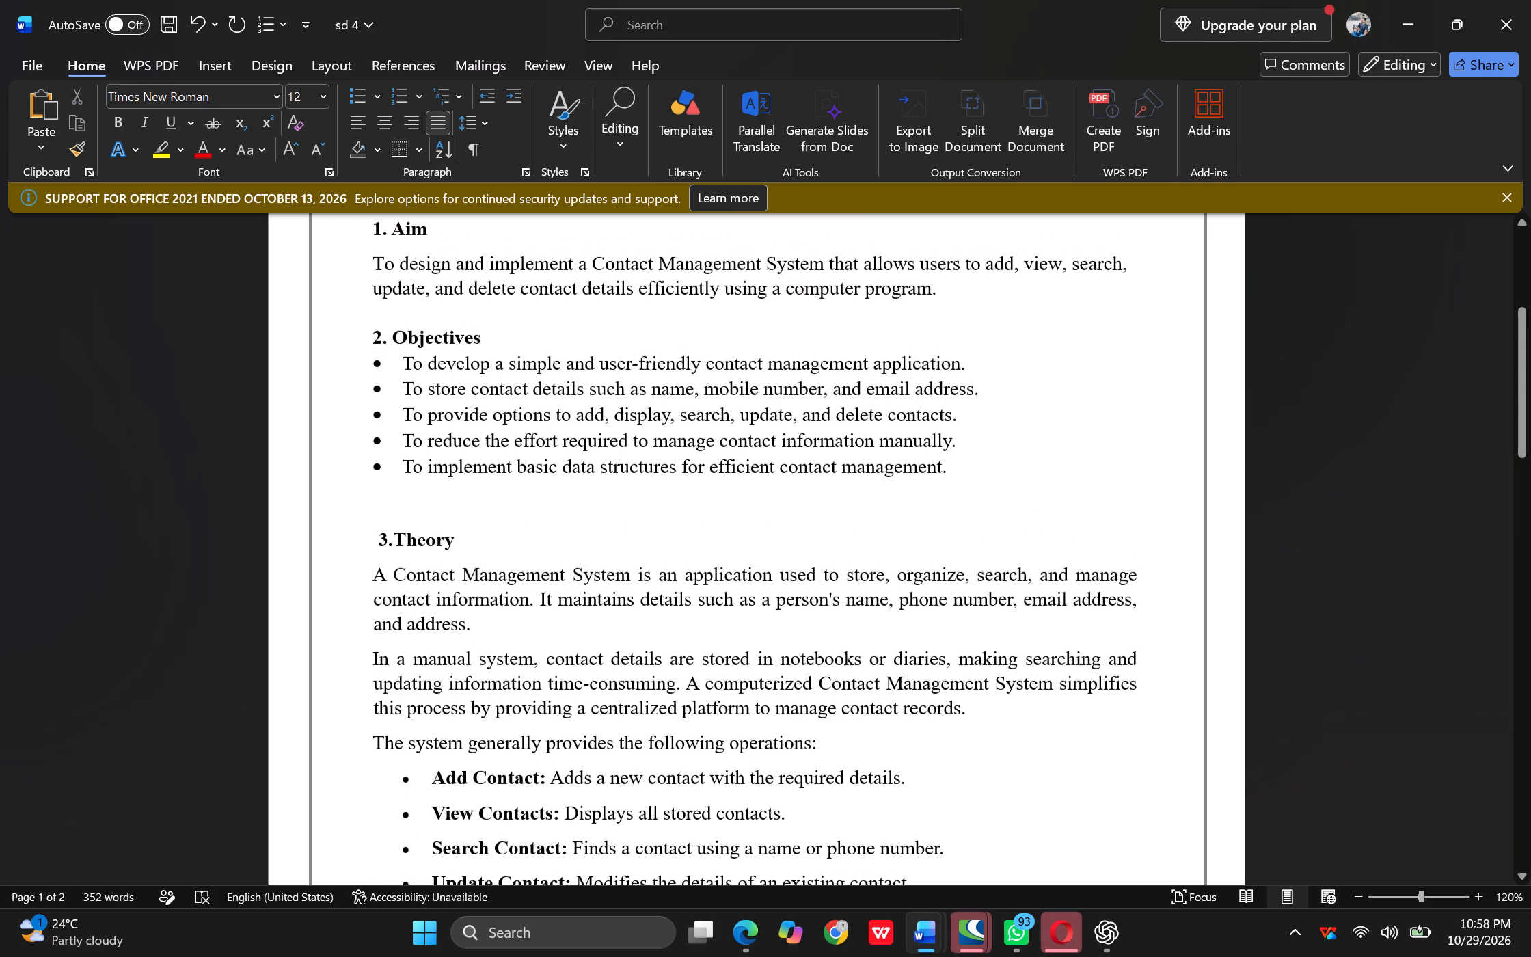
pyautogui.scroll(1, 695, 619)
pyautogui.scroll(-4, 695, 619)
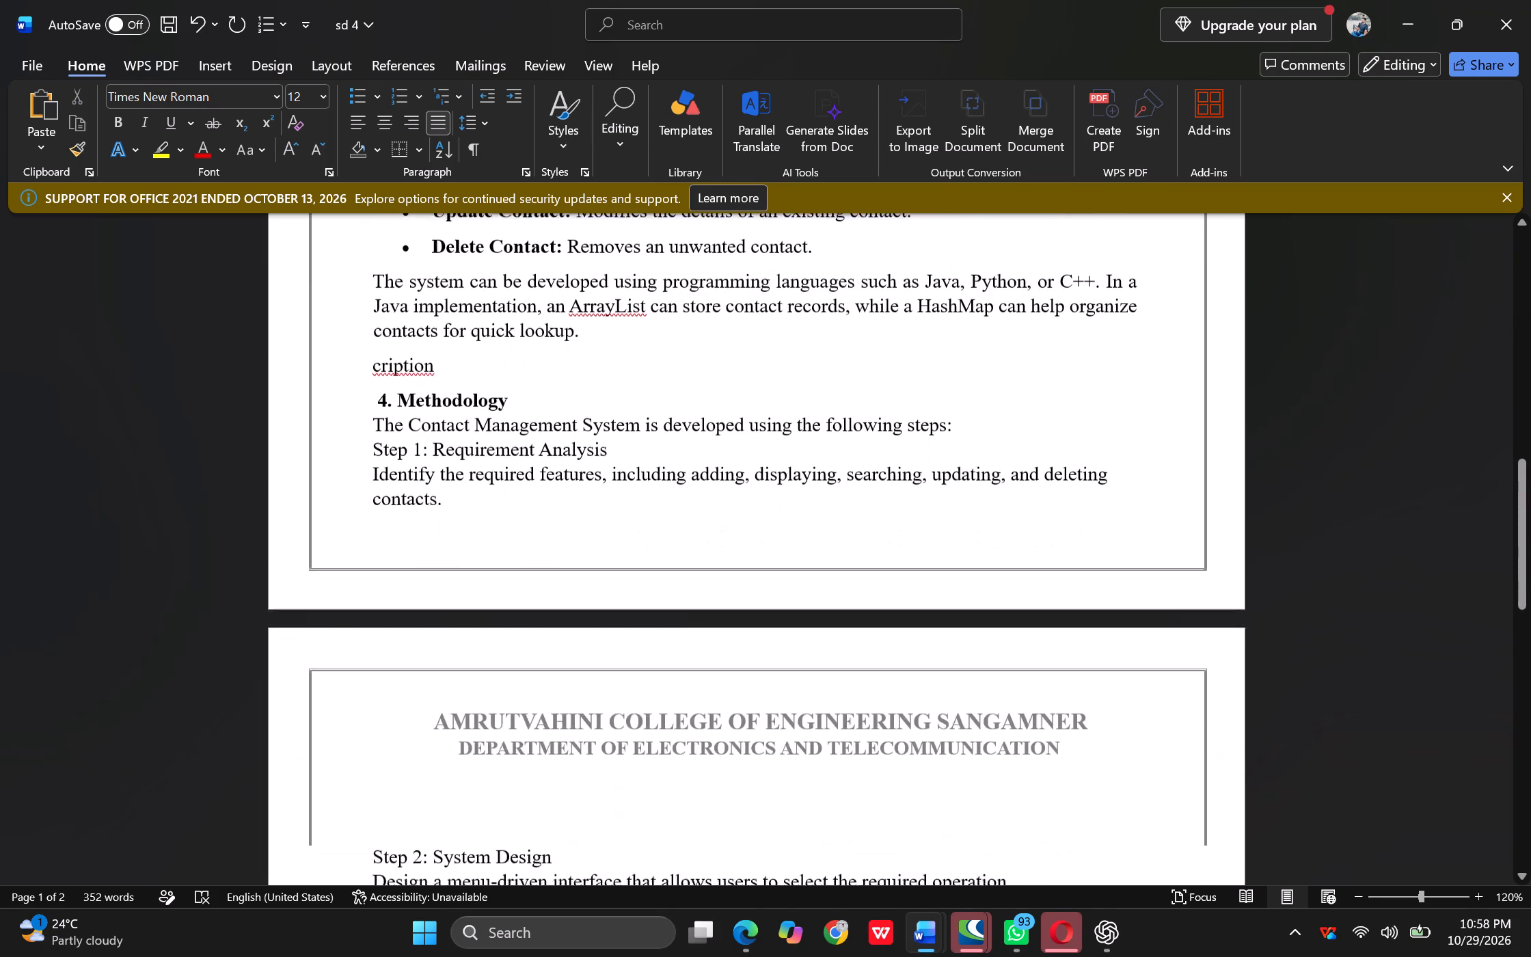
pyautogui.scroll(-3, 695, 619)
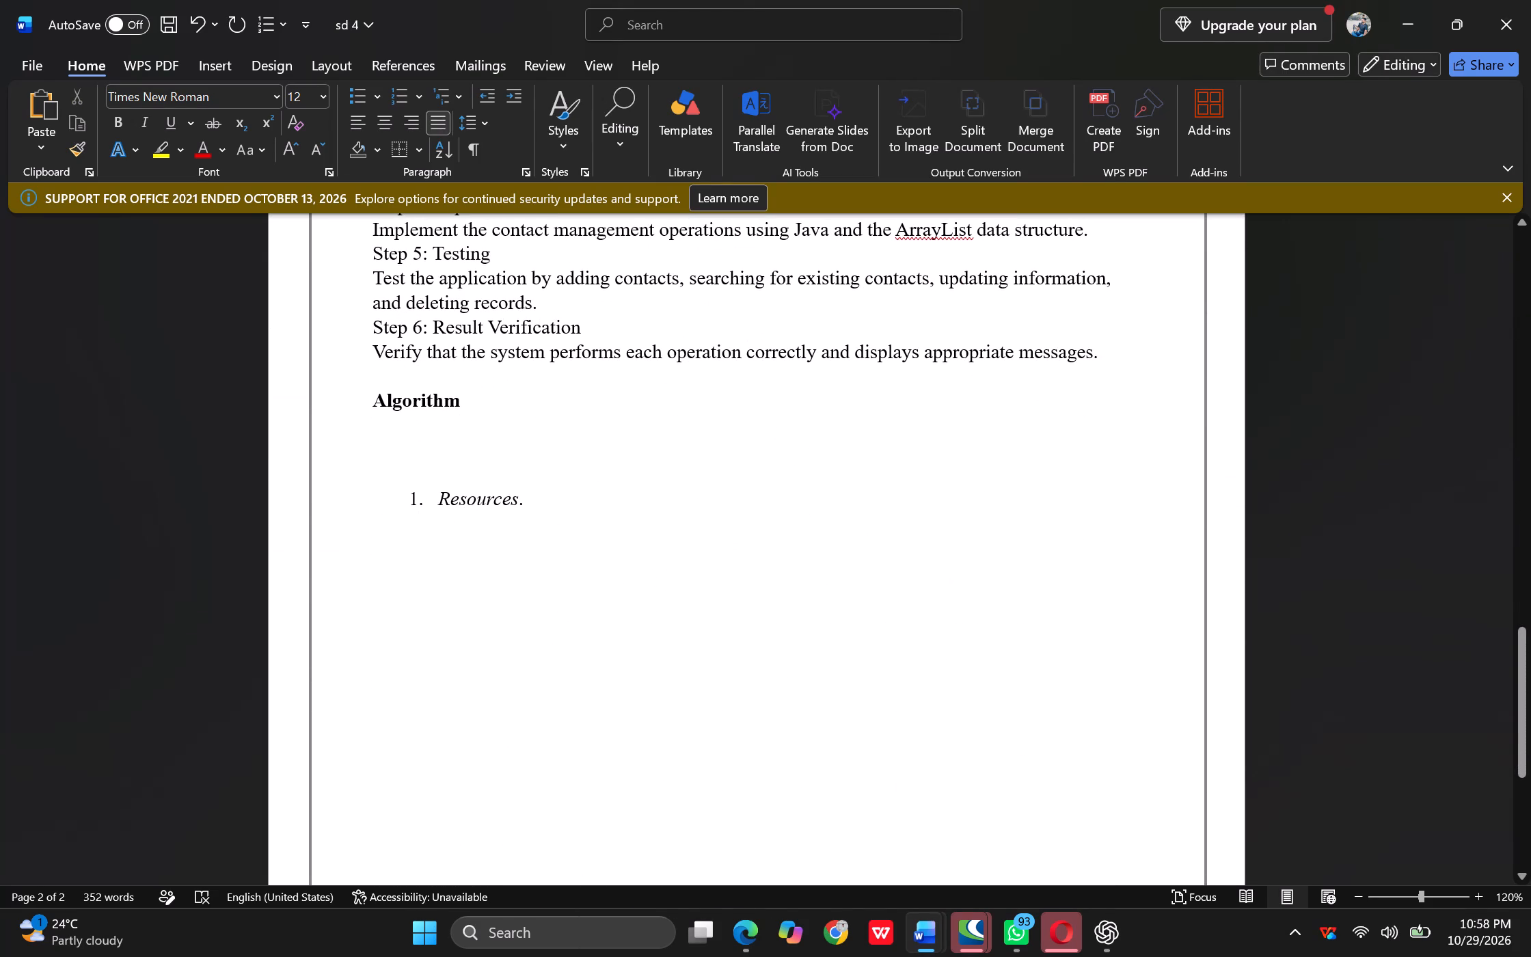
pyautogui.click(380, 398)
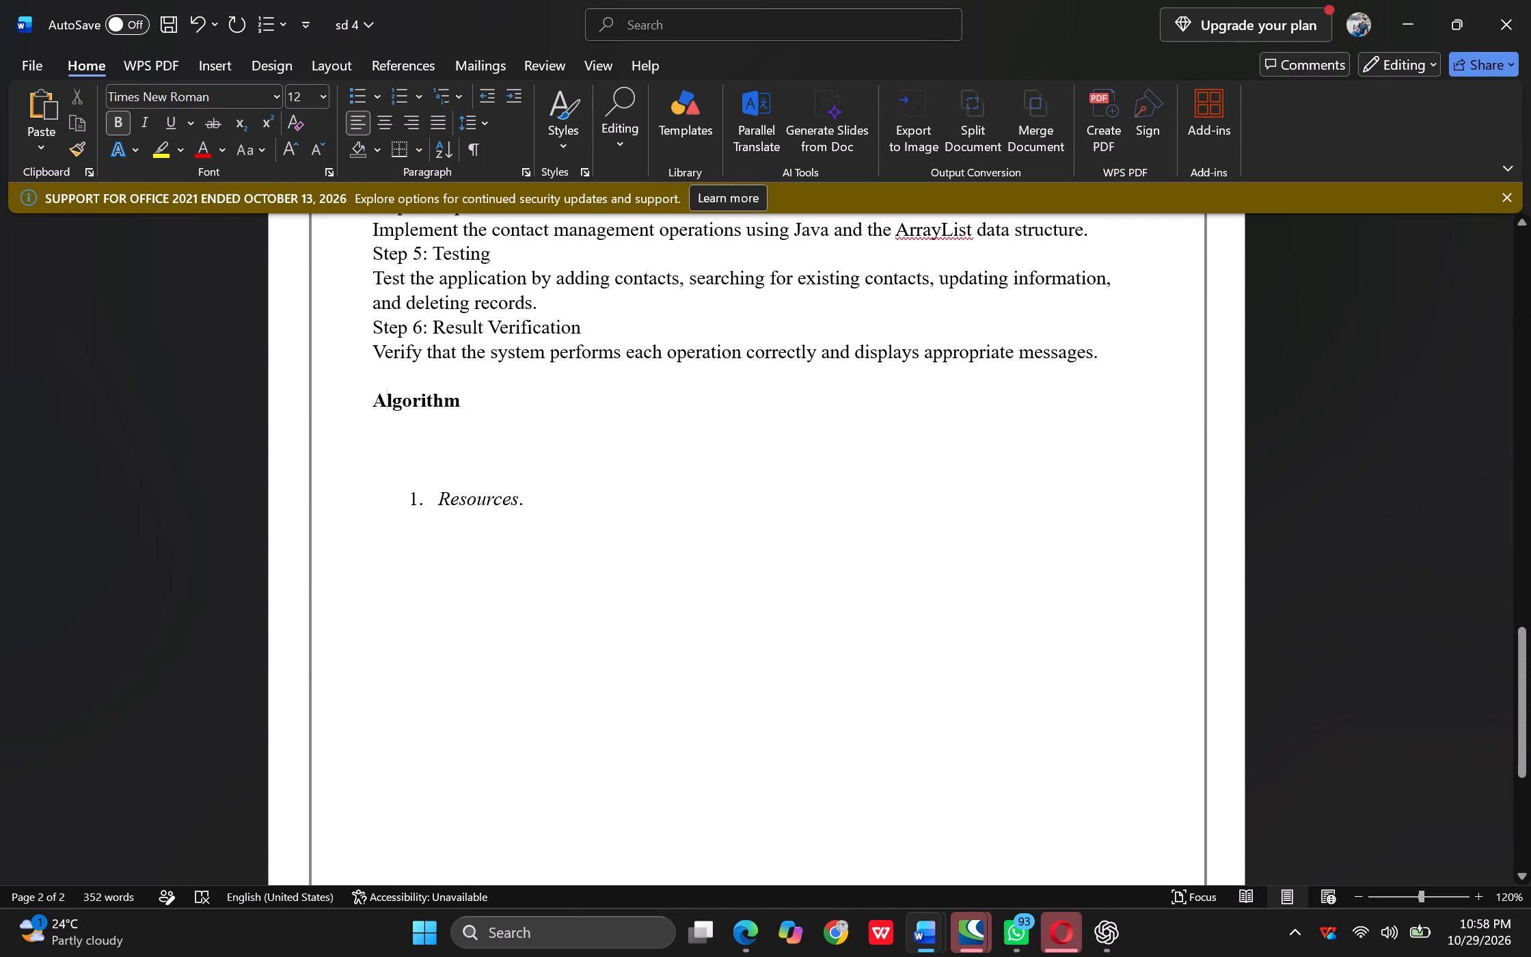
pyautogui.click(371, 398)
pyautogui.write('5.')
pyautogui.press('space')
pyautogui.click(491, 401)
pyautogui.press('Return')
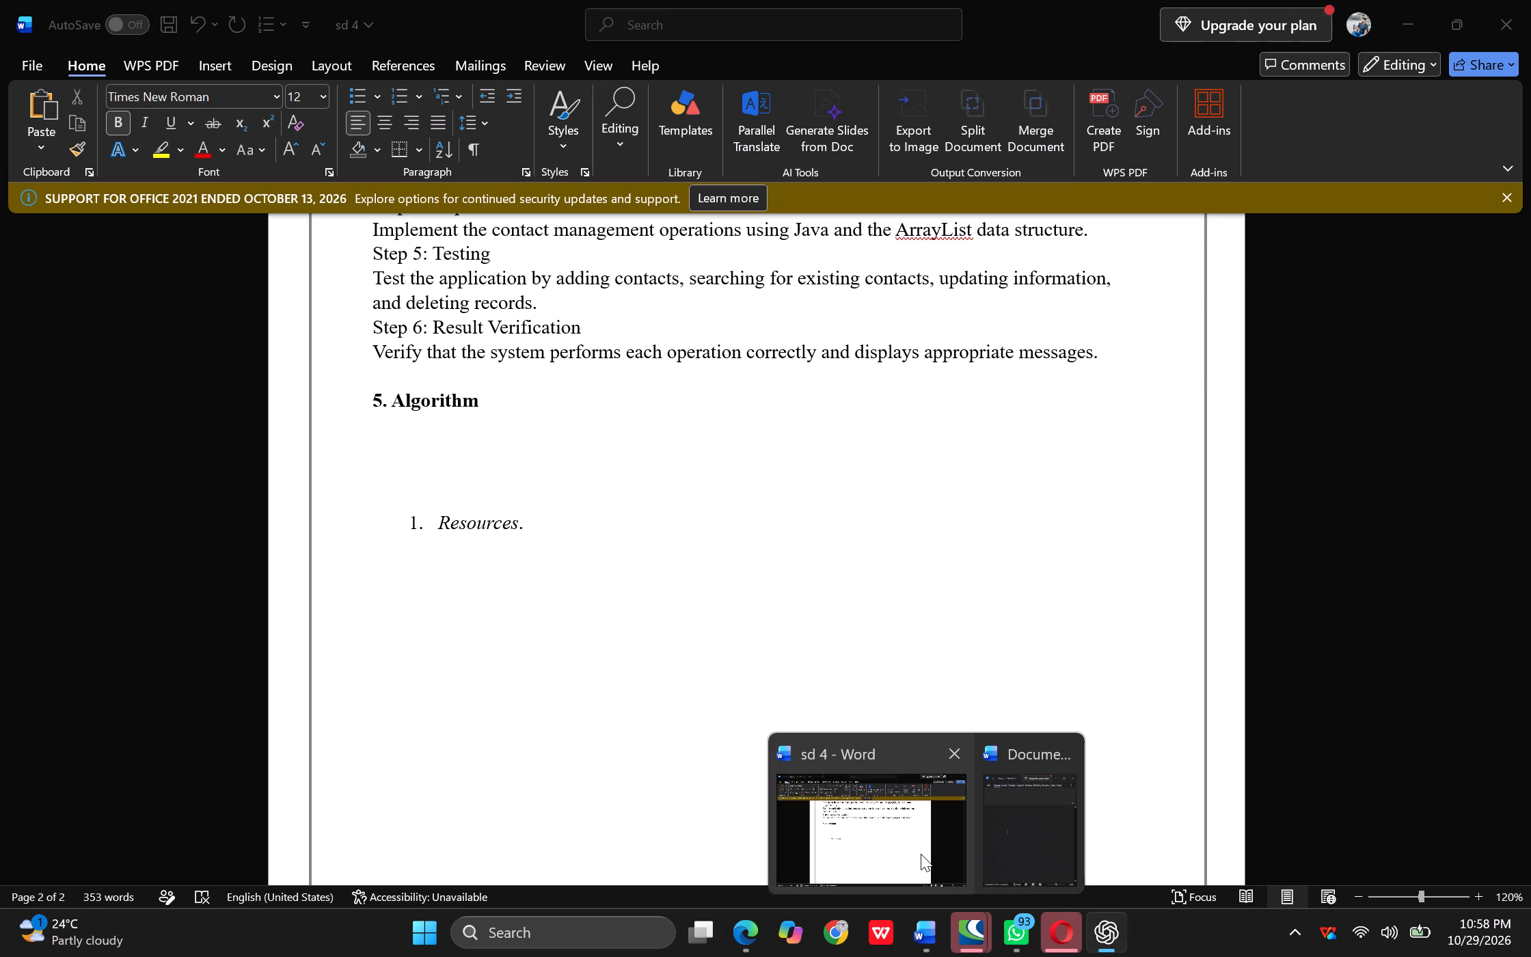
pyautogui.hotkey('ctrl', 'v')
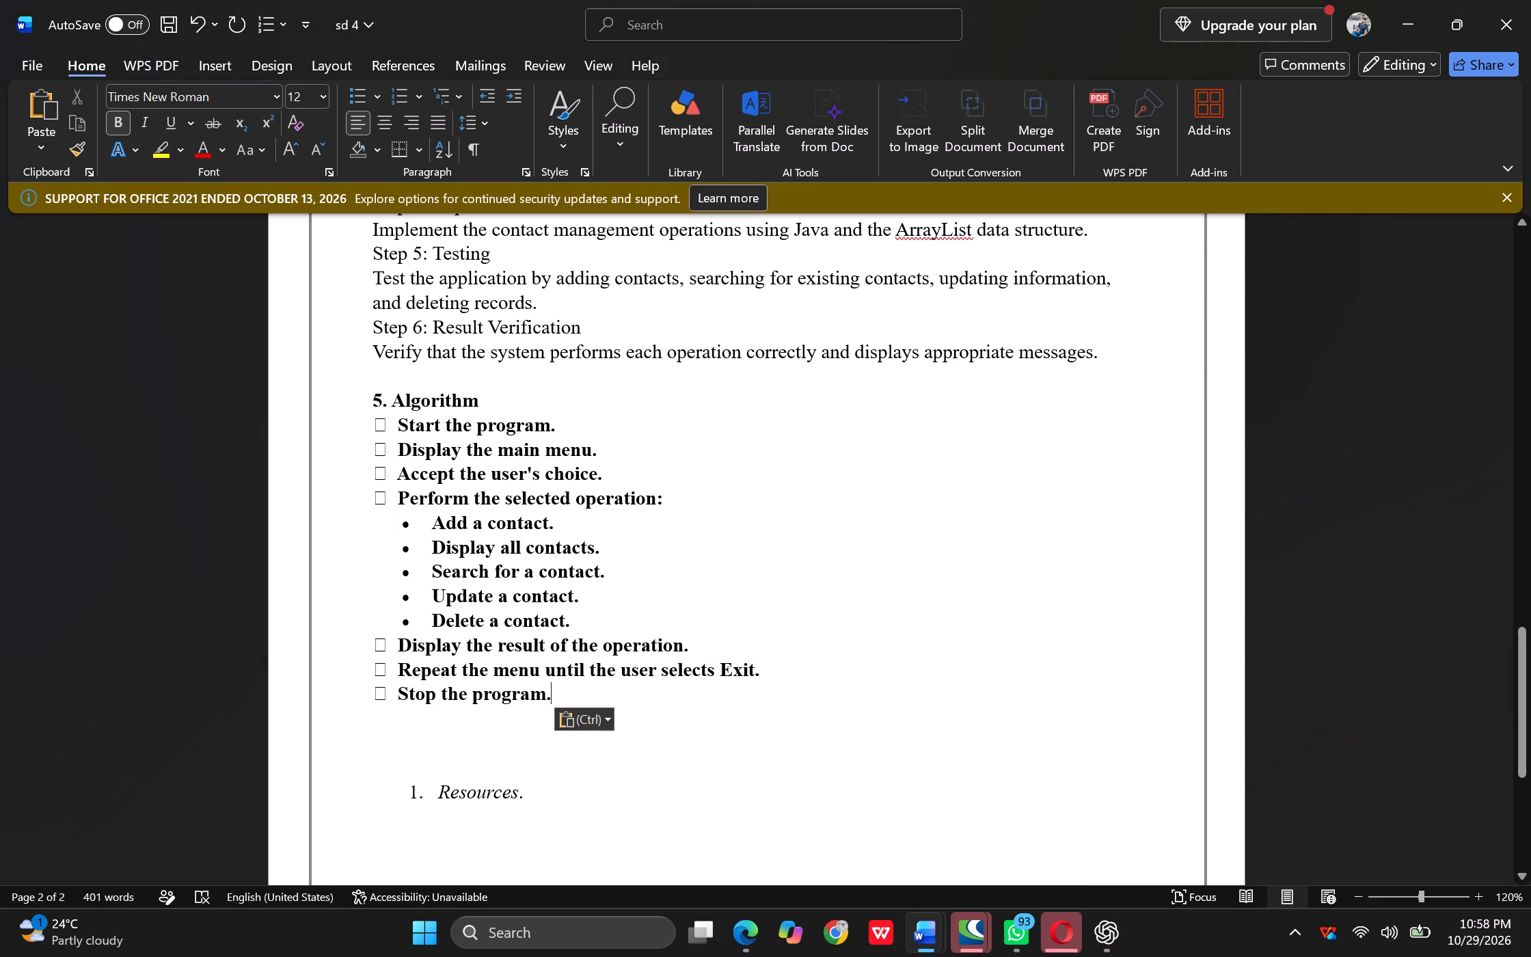
# Apply the 1. 2. 3. numbering format to the whole pasted algorithm list.
pyautogui.moveTo(396, 426); pyautogui.dragTo(543, 714)
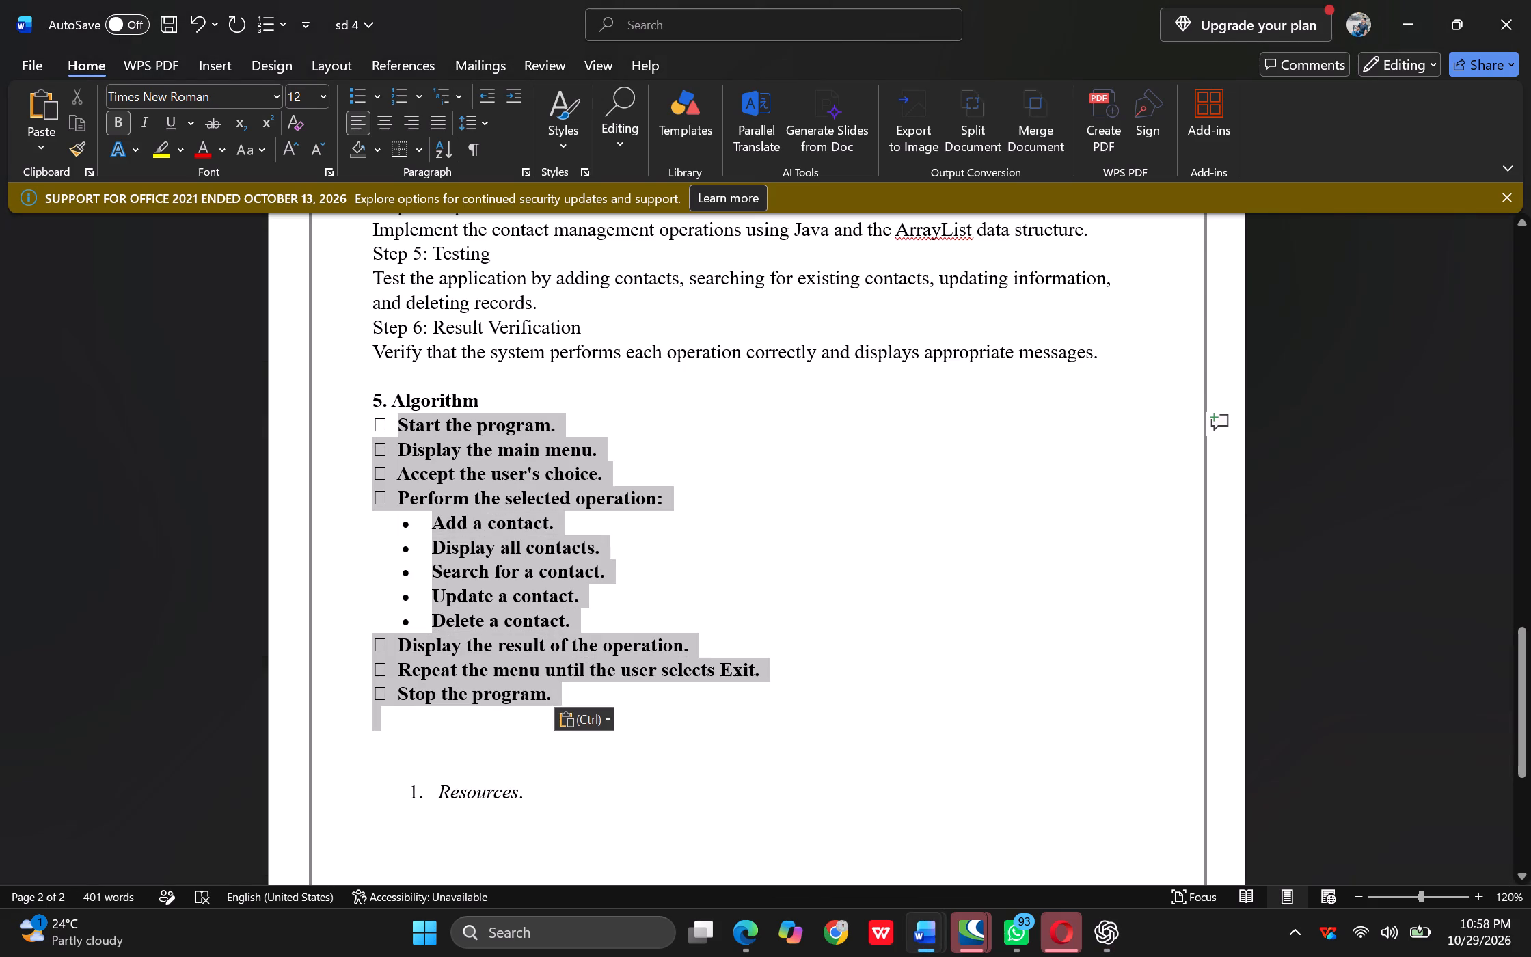
pyautogui.moveTo(543, 714); pyautogui.dragTo(542, 714)
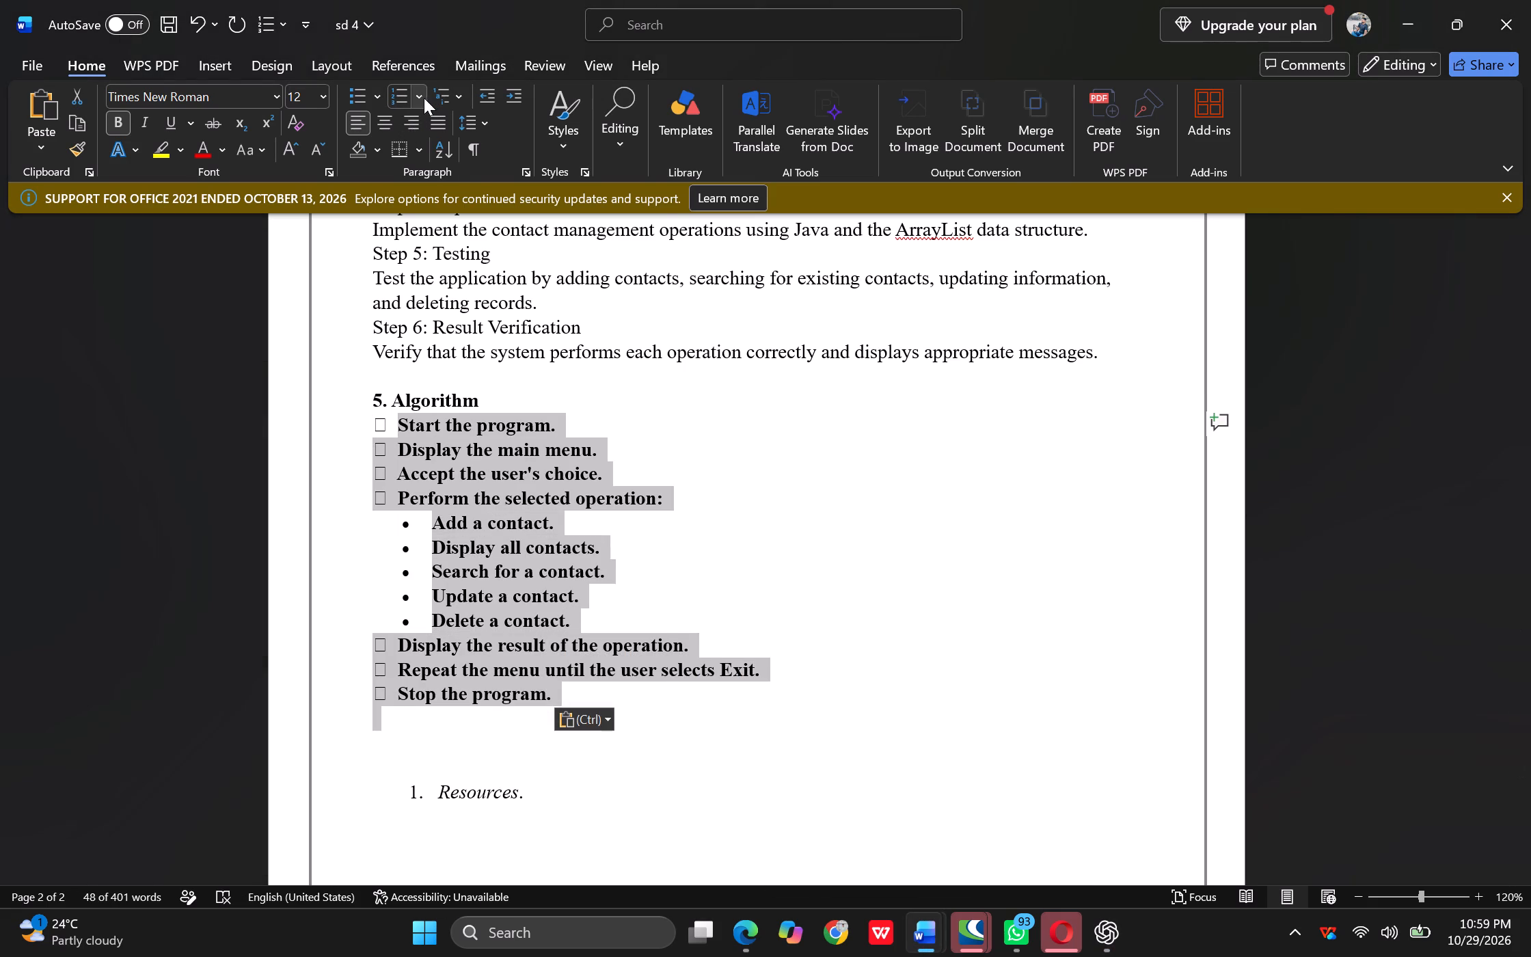
pyautogui.click(424, 98)
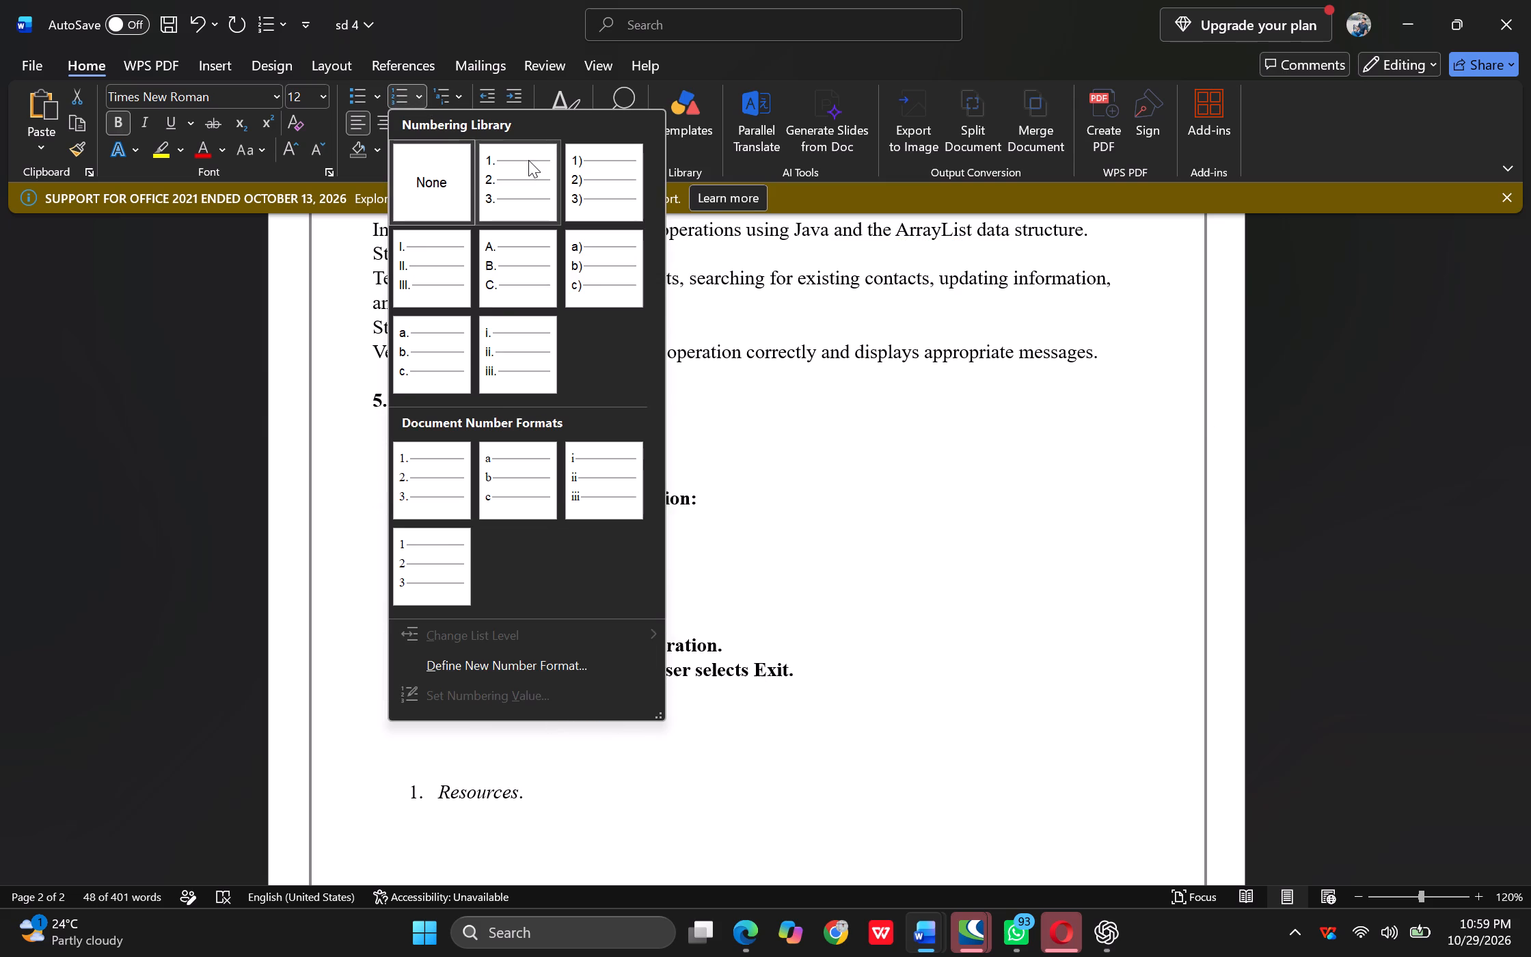
pyautogui.click(528, 160)
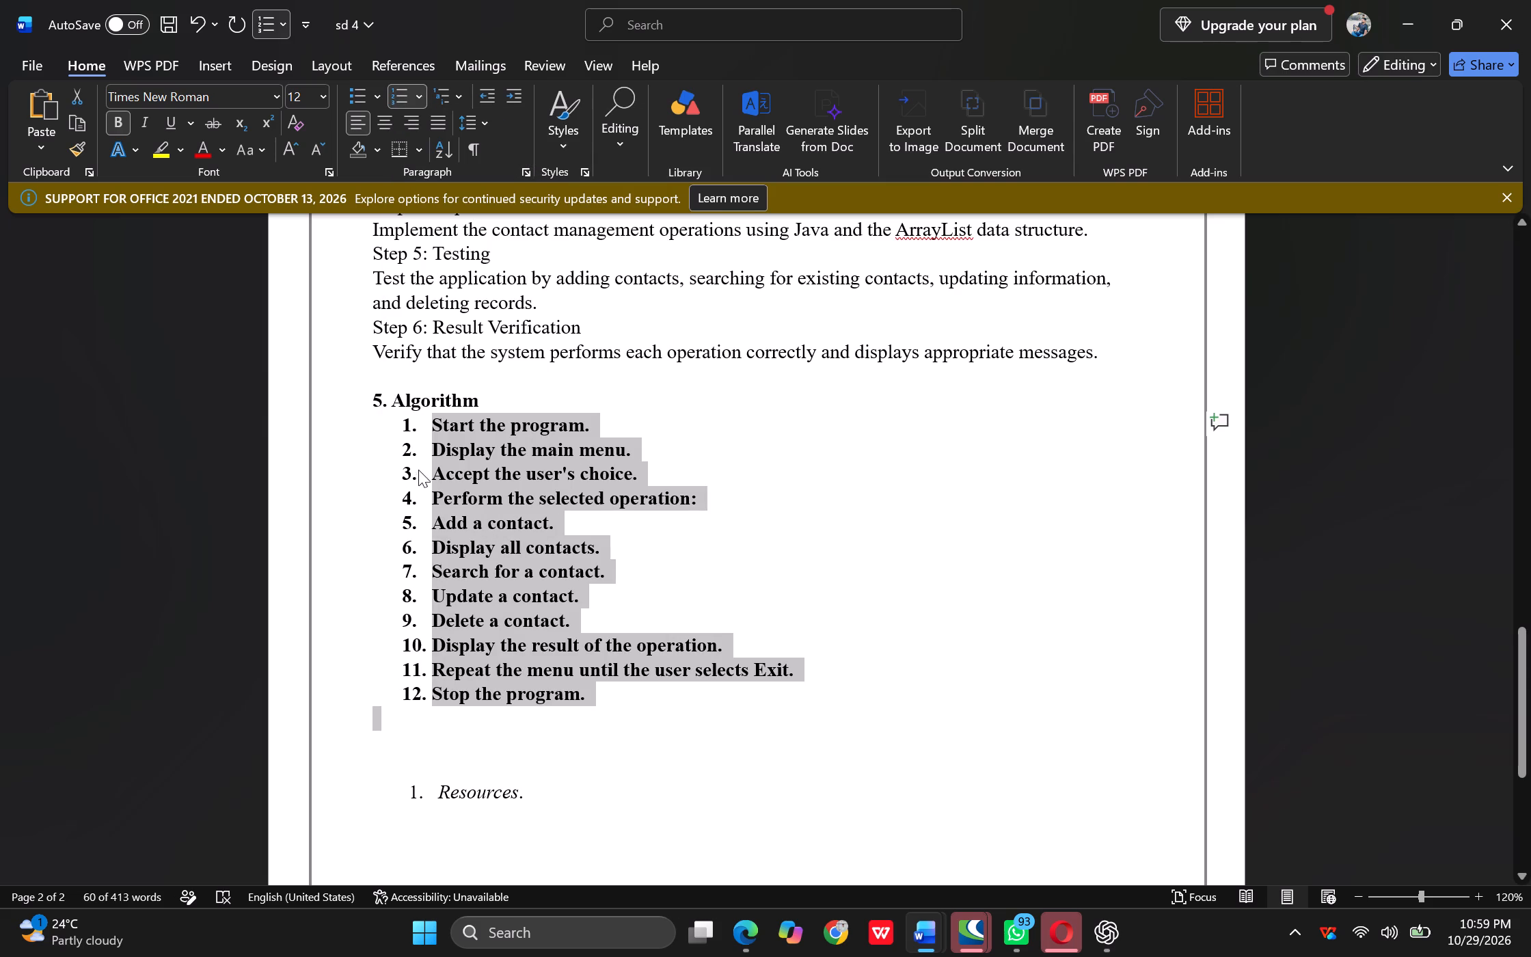
# Remove the bold formatting from the numbered algorithm list and decrease its indent by one level.
pyautogui.click(431, 422)
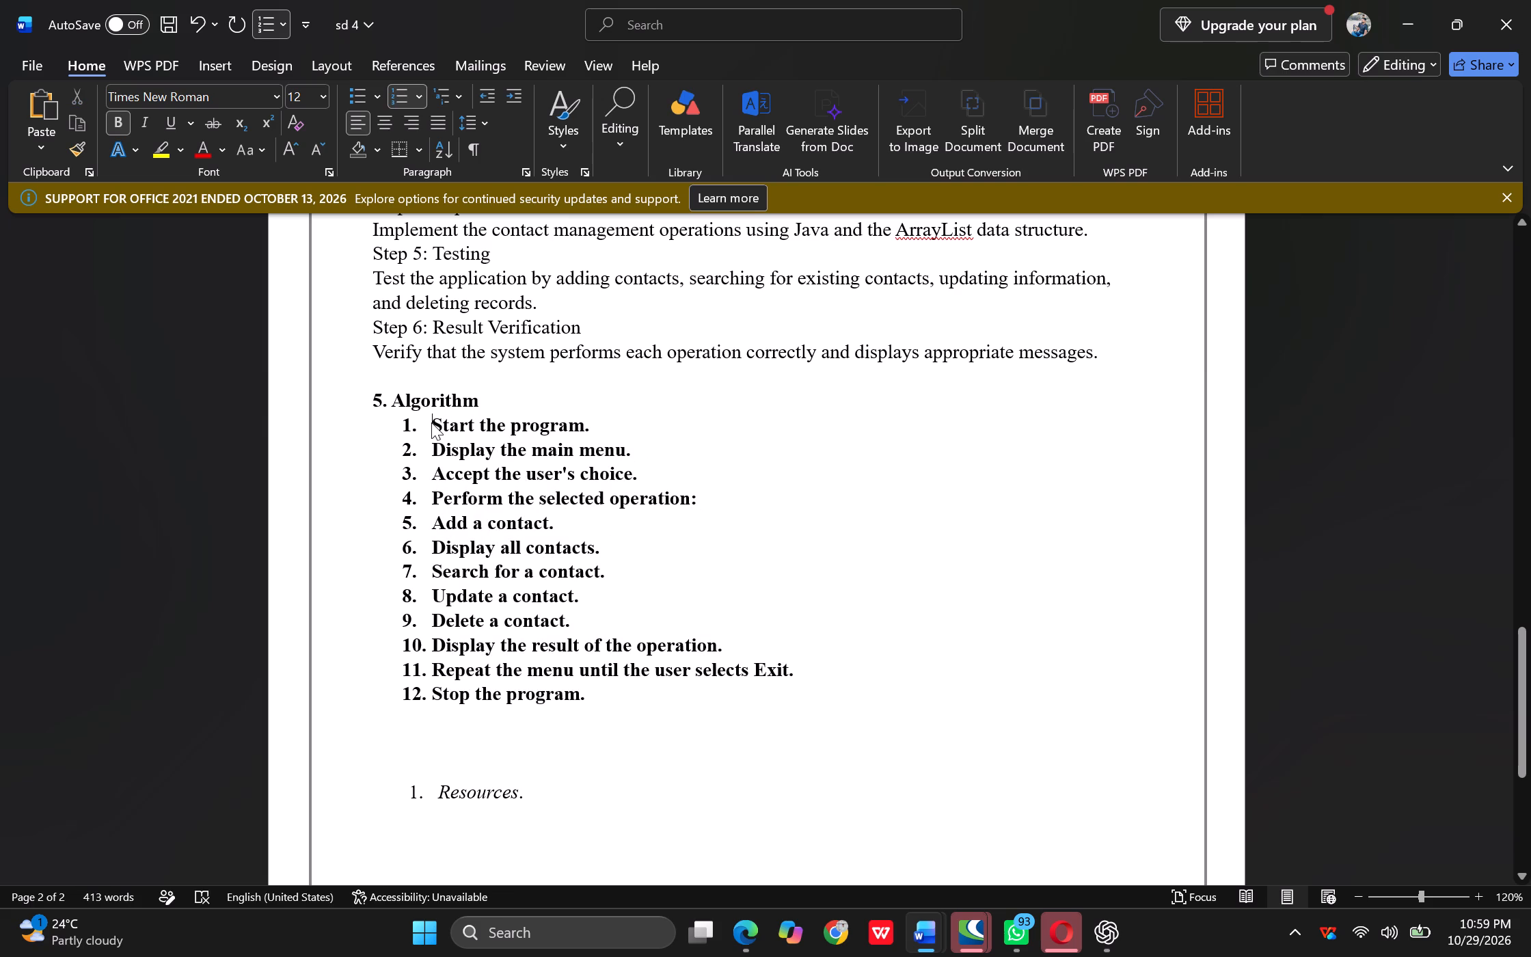
pyautogui.moveTo(431, 422); pyautogui.dragTo(601, 692)
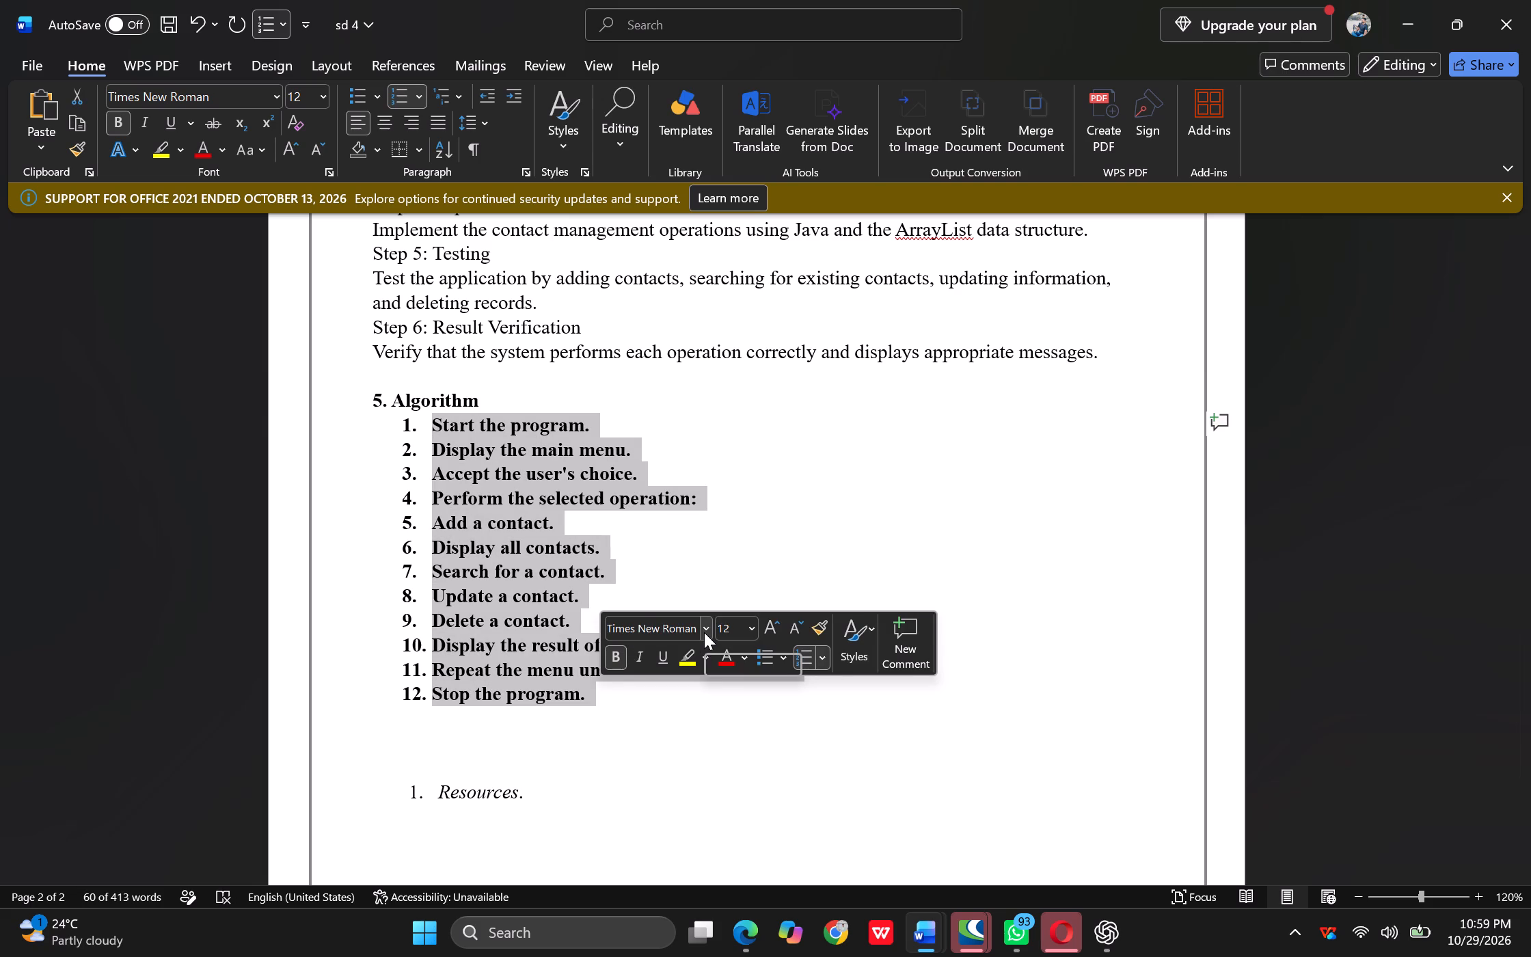
pyautogui.click(606, 663)
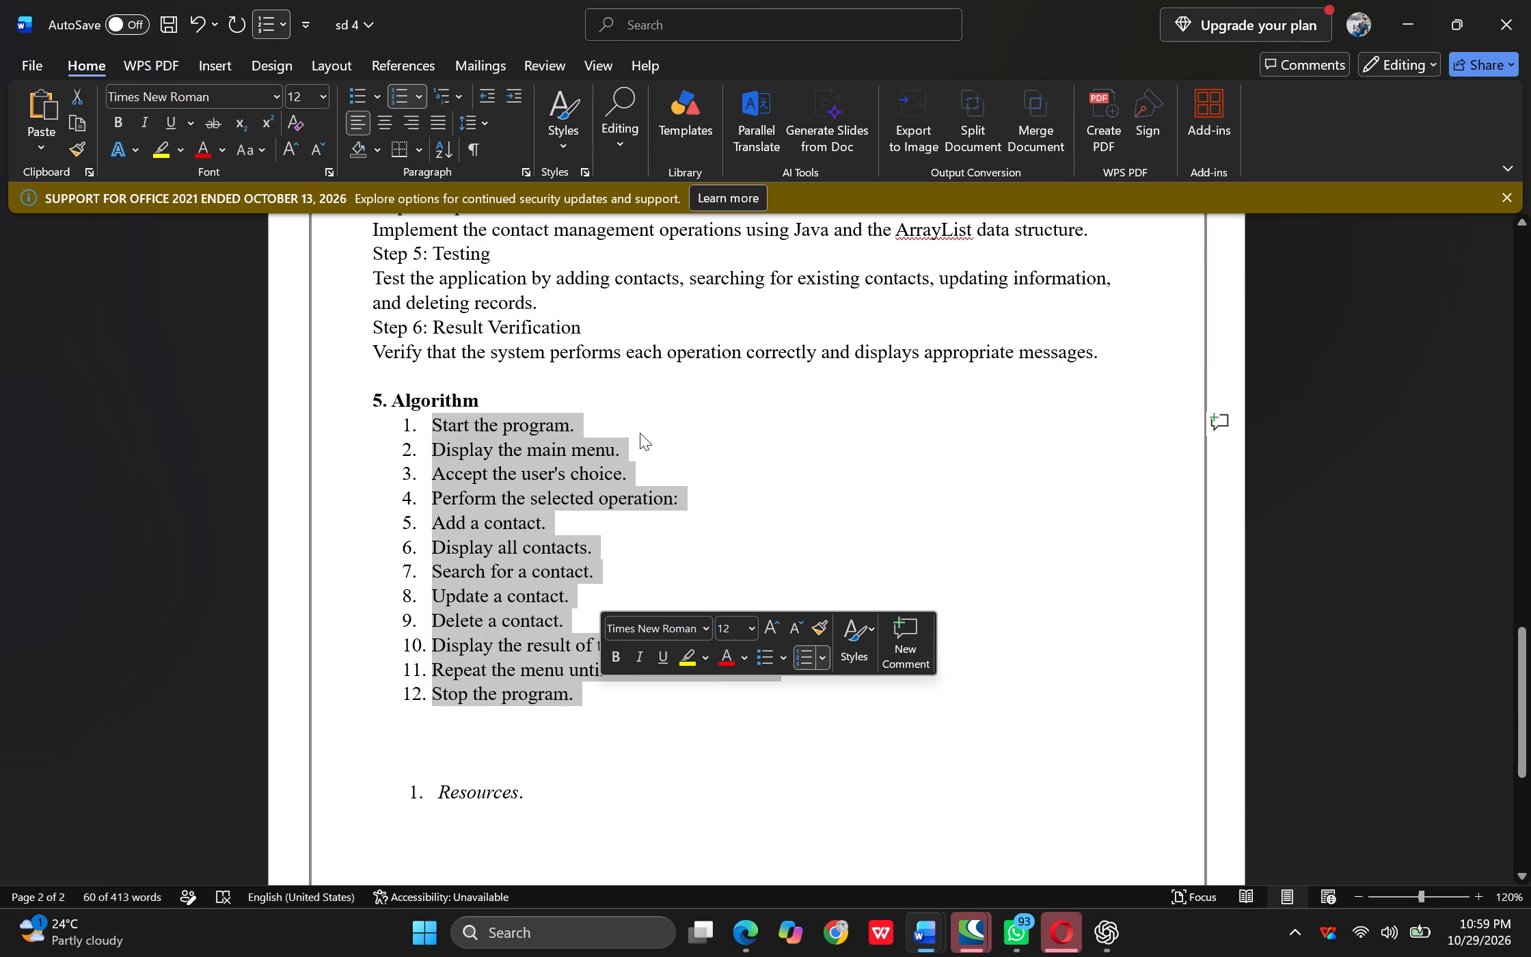
pyautogui.click(478, 98)
pyautogui.click(774, 496)
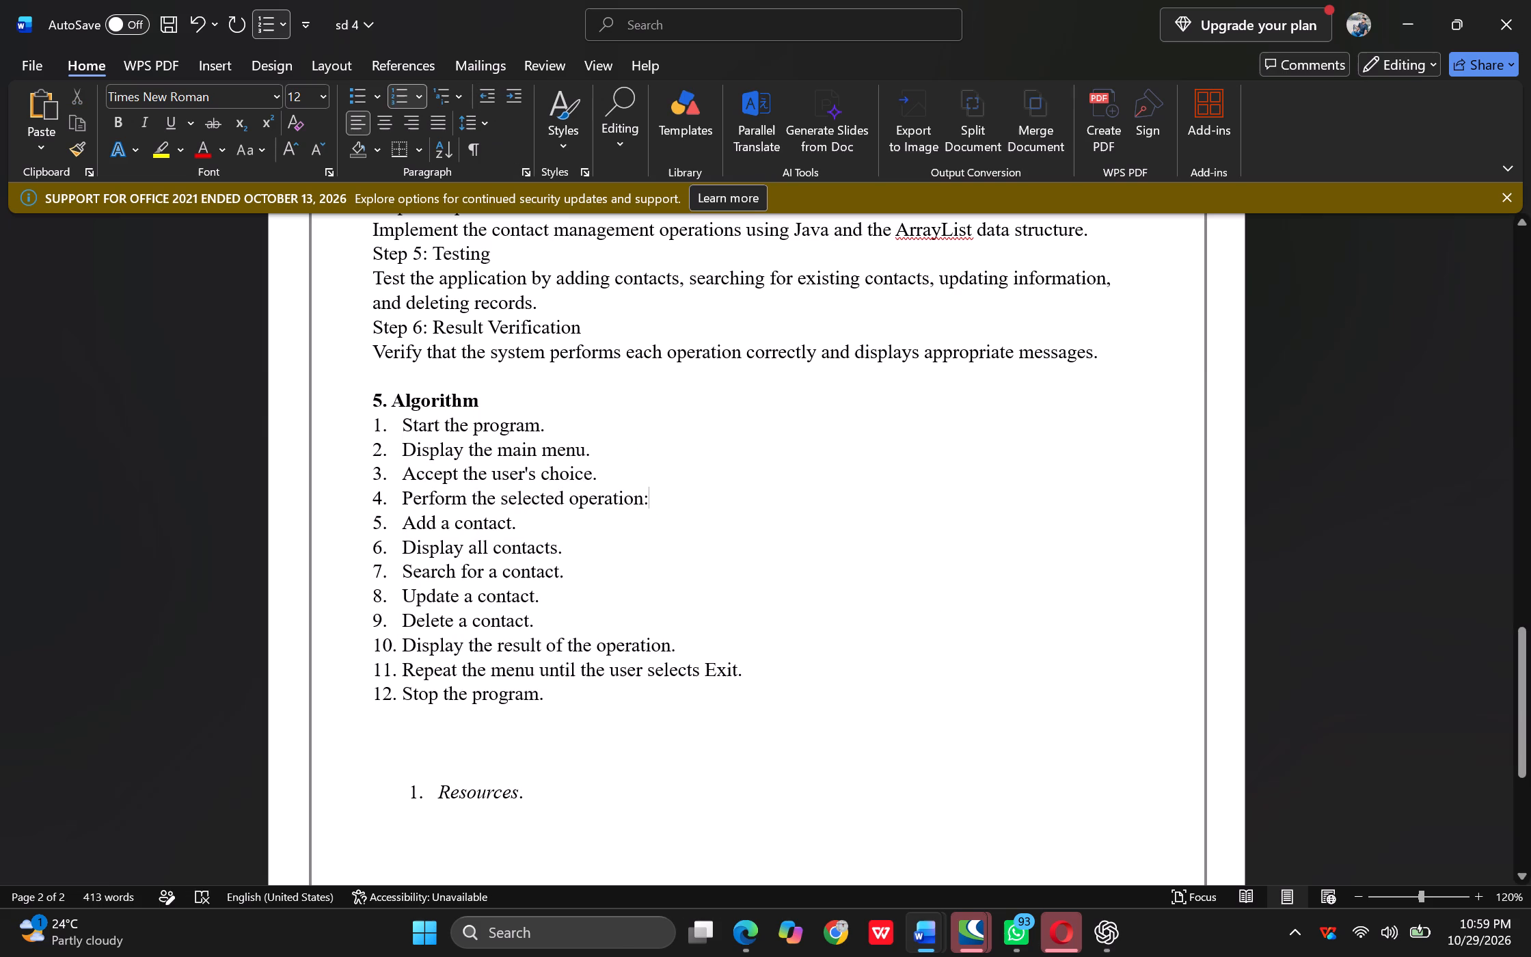
# Remove the numbering from the five sub-operations under item 4 of the algorithm, from "Add a contact." to "Delete a contact.".
pyautogui.click(394, 526)
pyautogui.press('BackSpace')
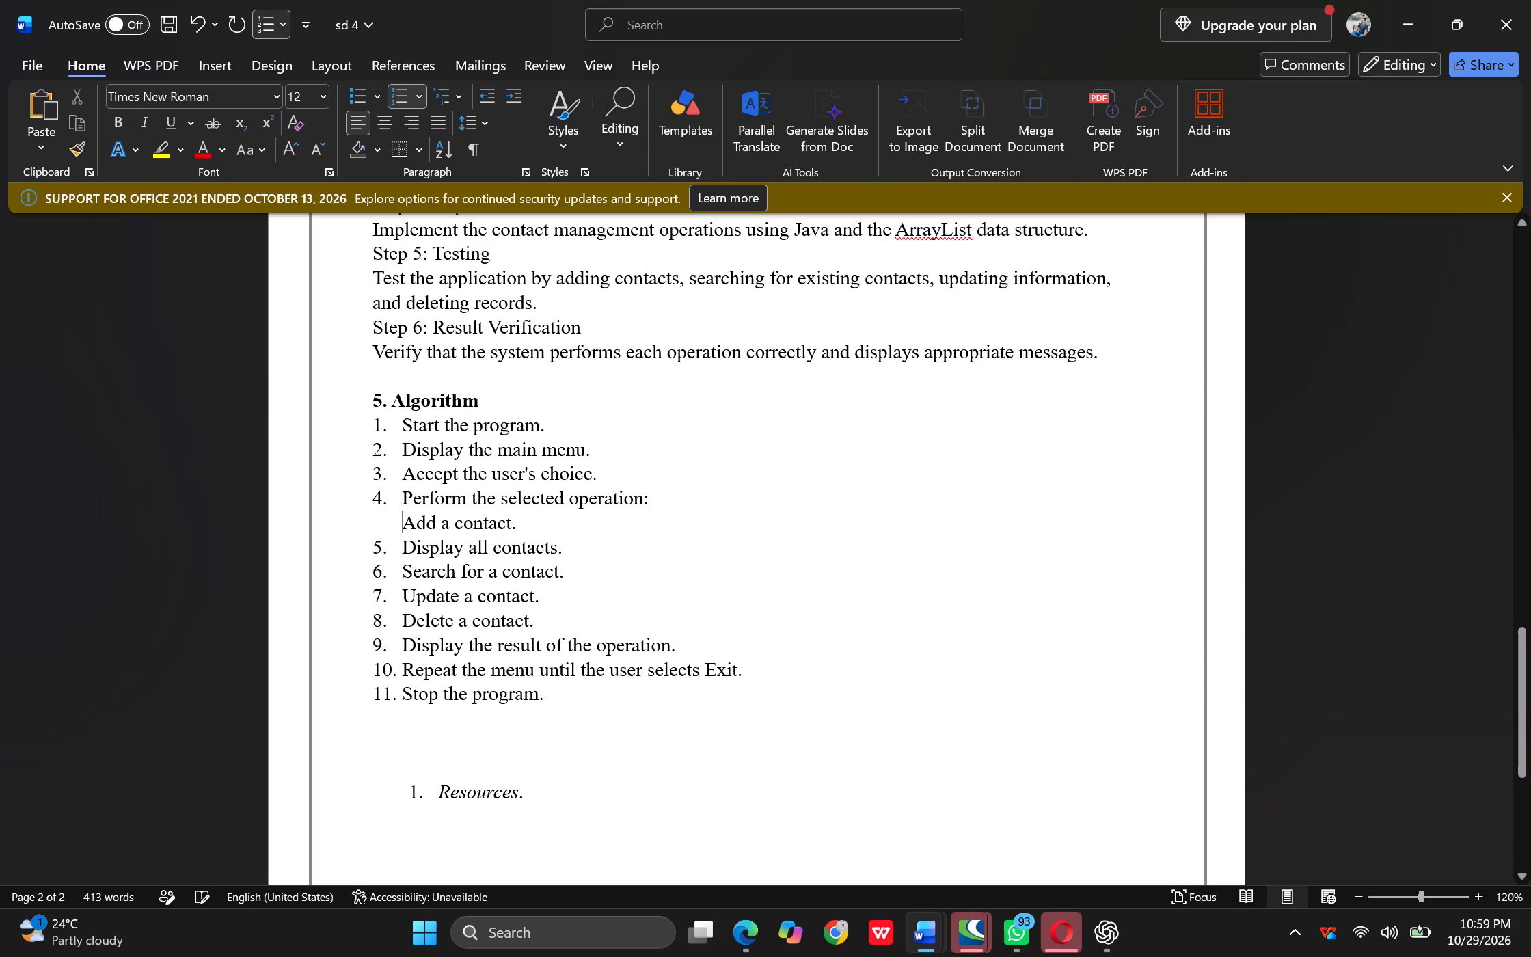
pyautogui.click(398, 558)
pyautogui.press('BackSpace')
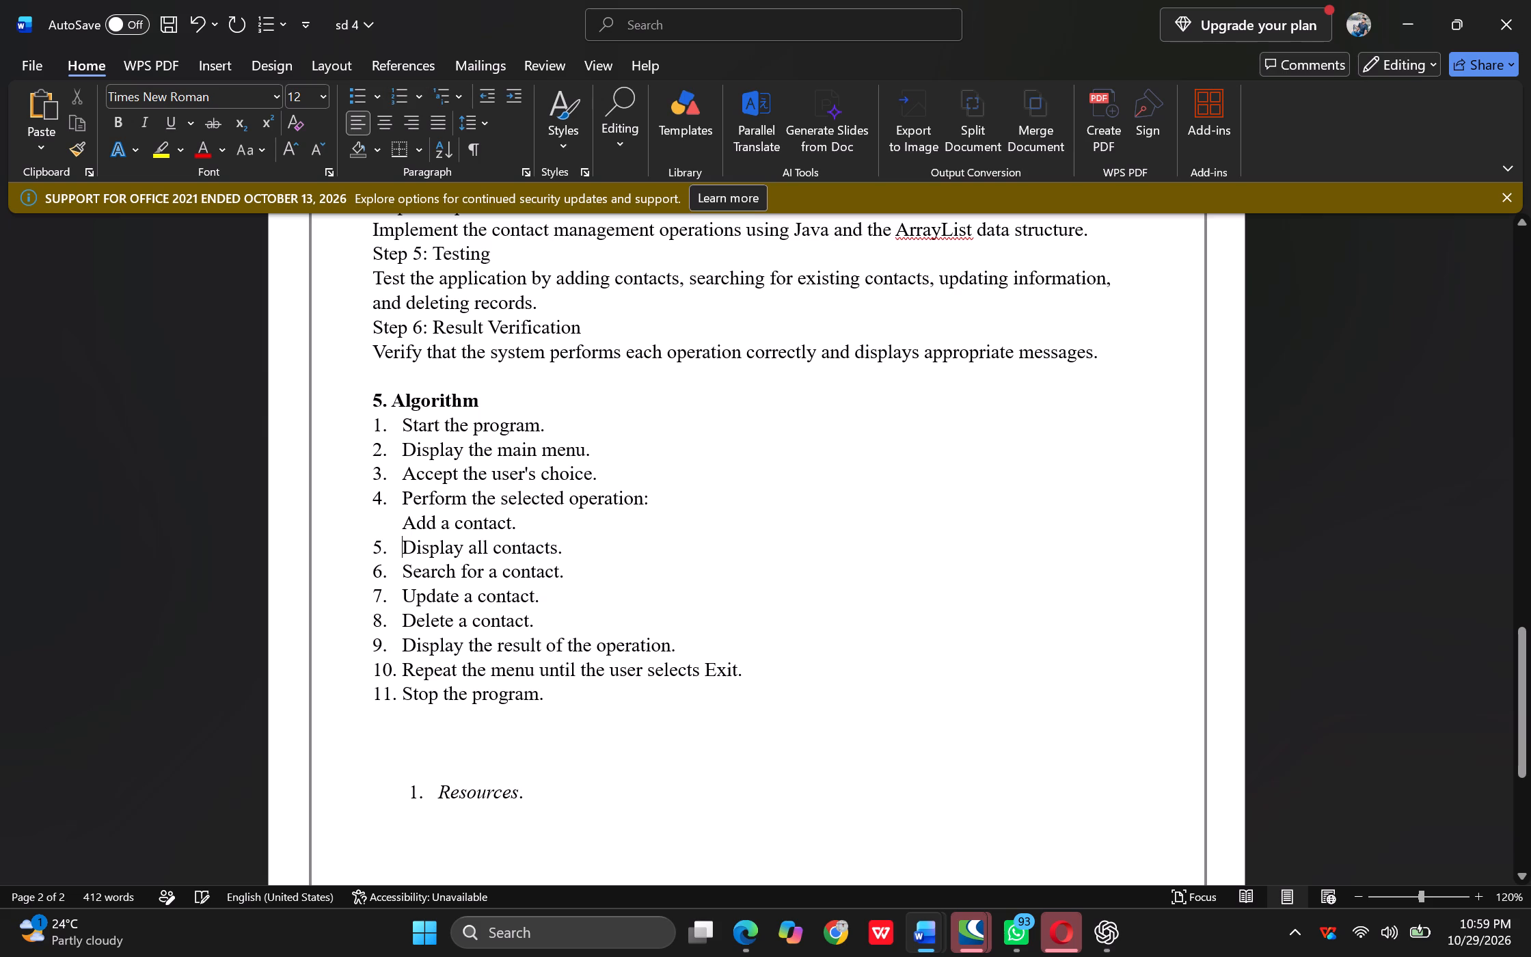
pyautogui.click(399, 573)
pyautogui.press('BackSpace')
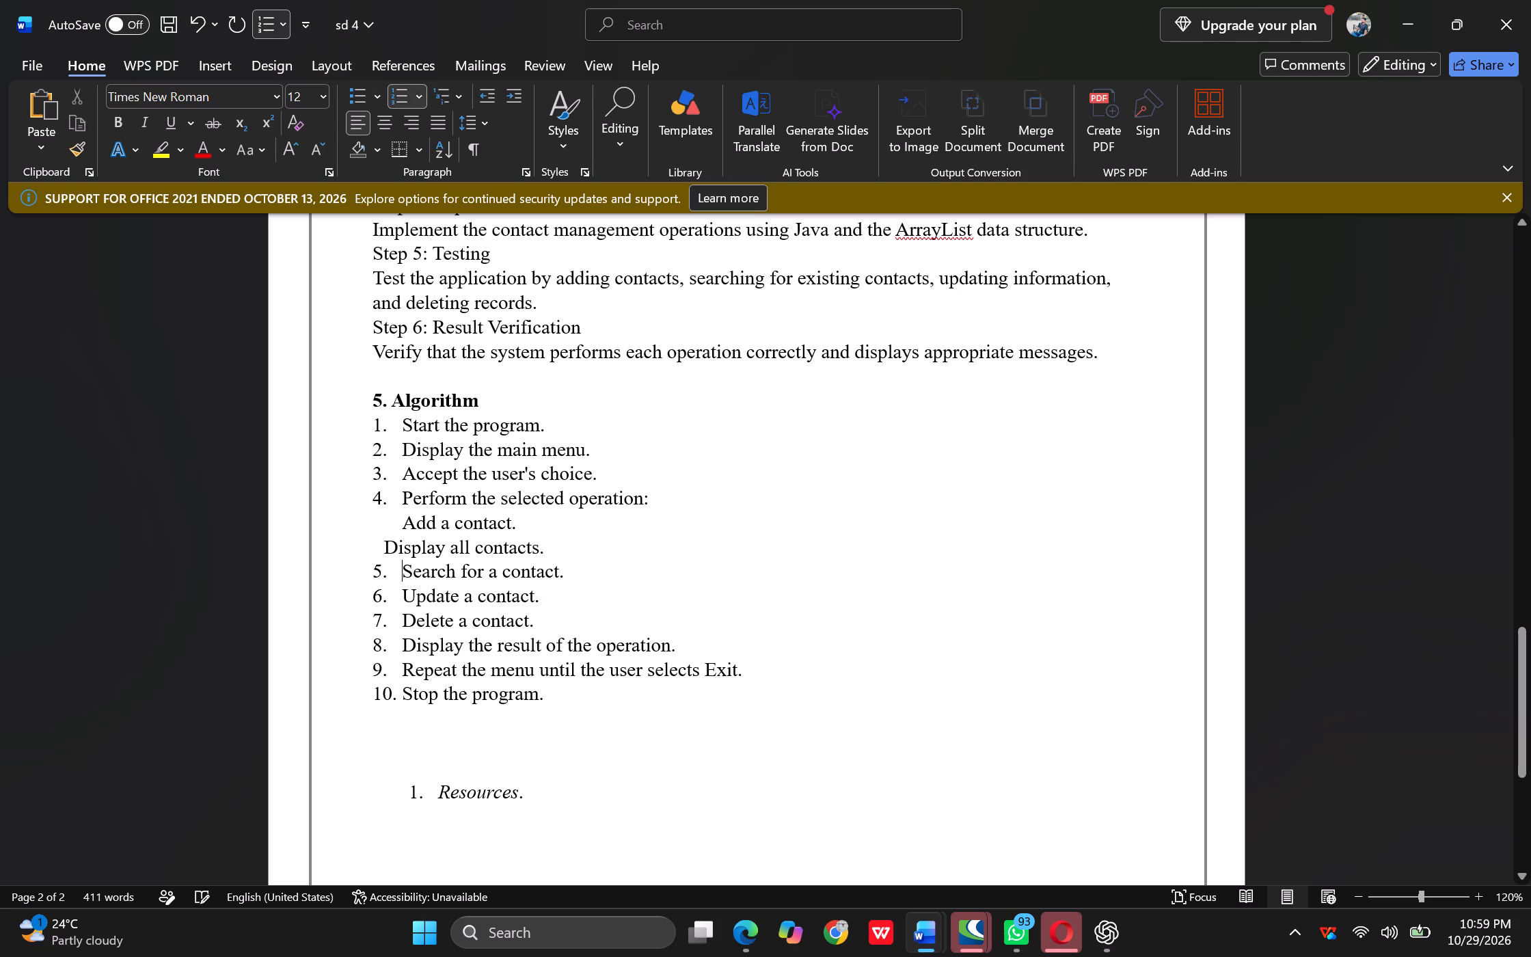
pyautogui.press('BackSpace')
pyautogui.click(403, 591)
pyautogui.press('BackSpace')
pyautogui.press('BackSpace')
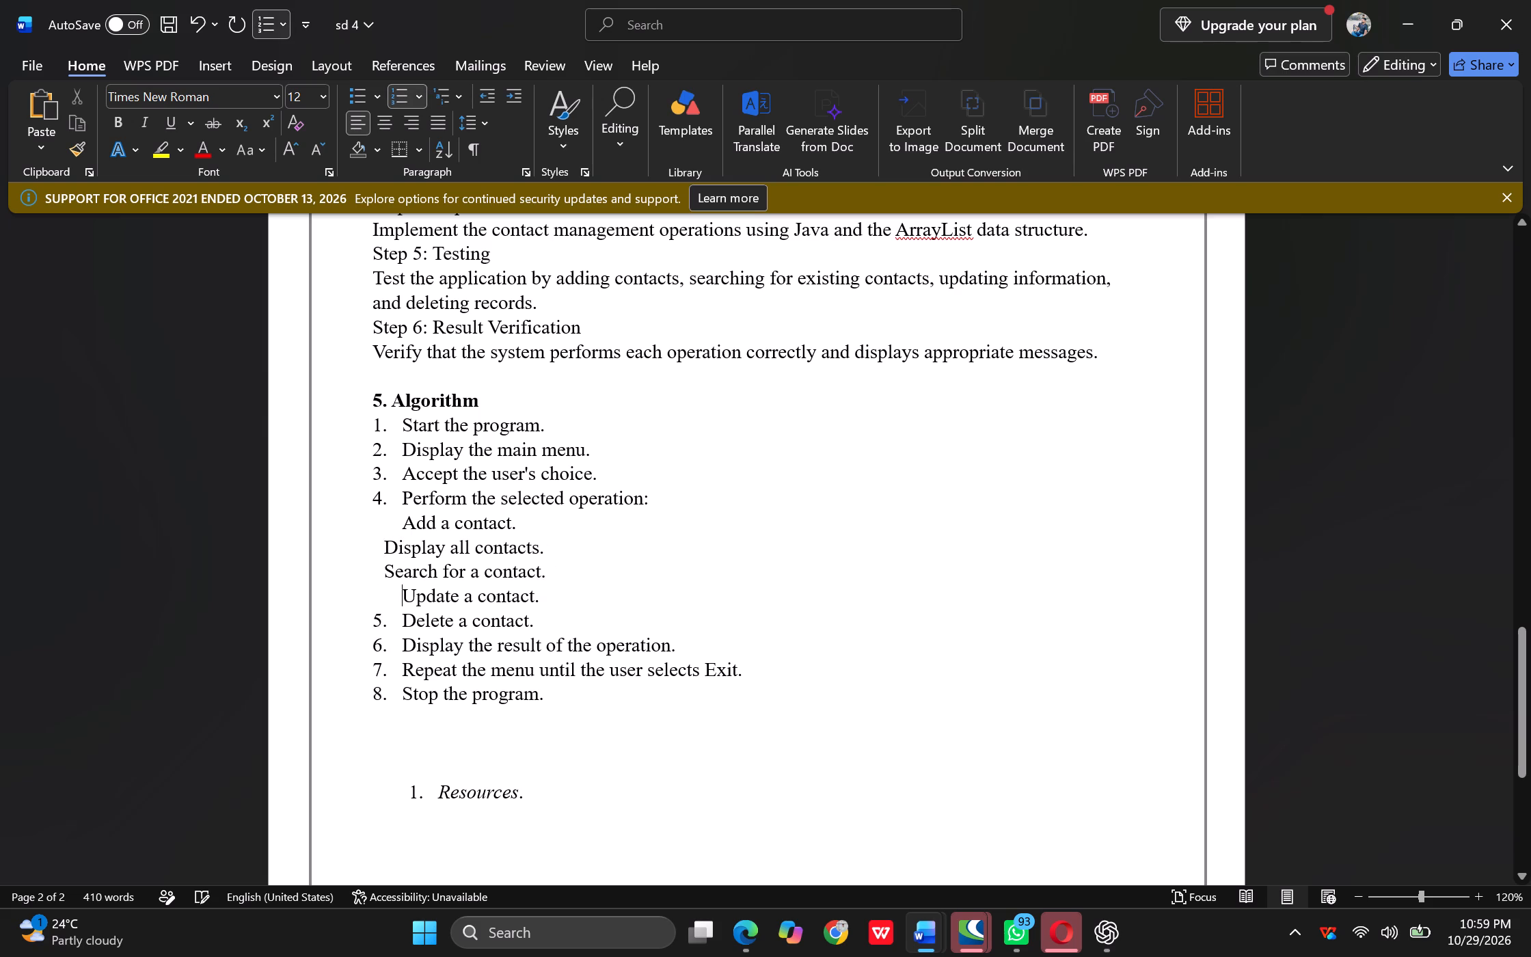
pyautogui.press('BackSpace')
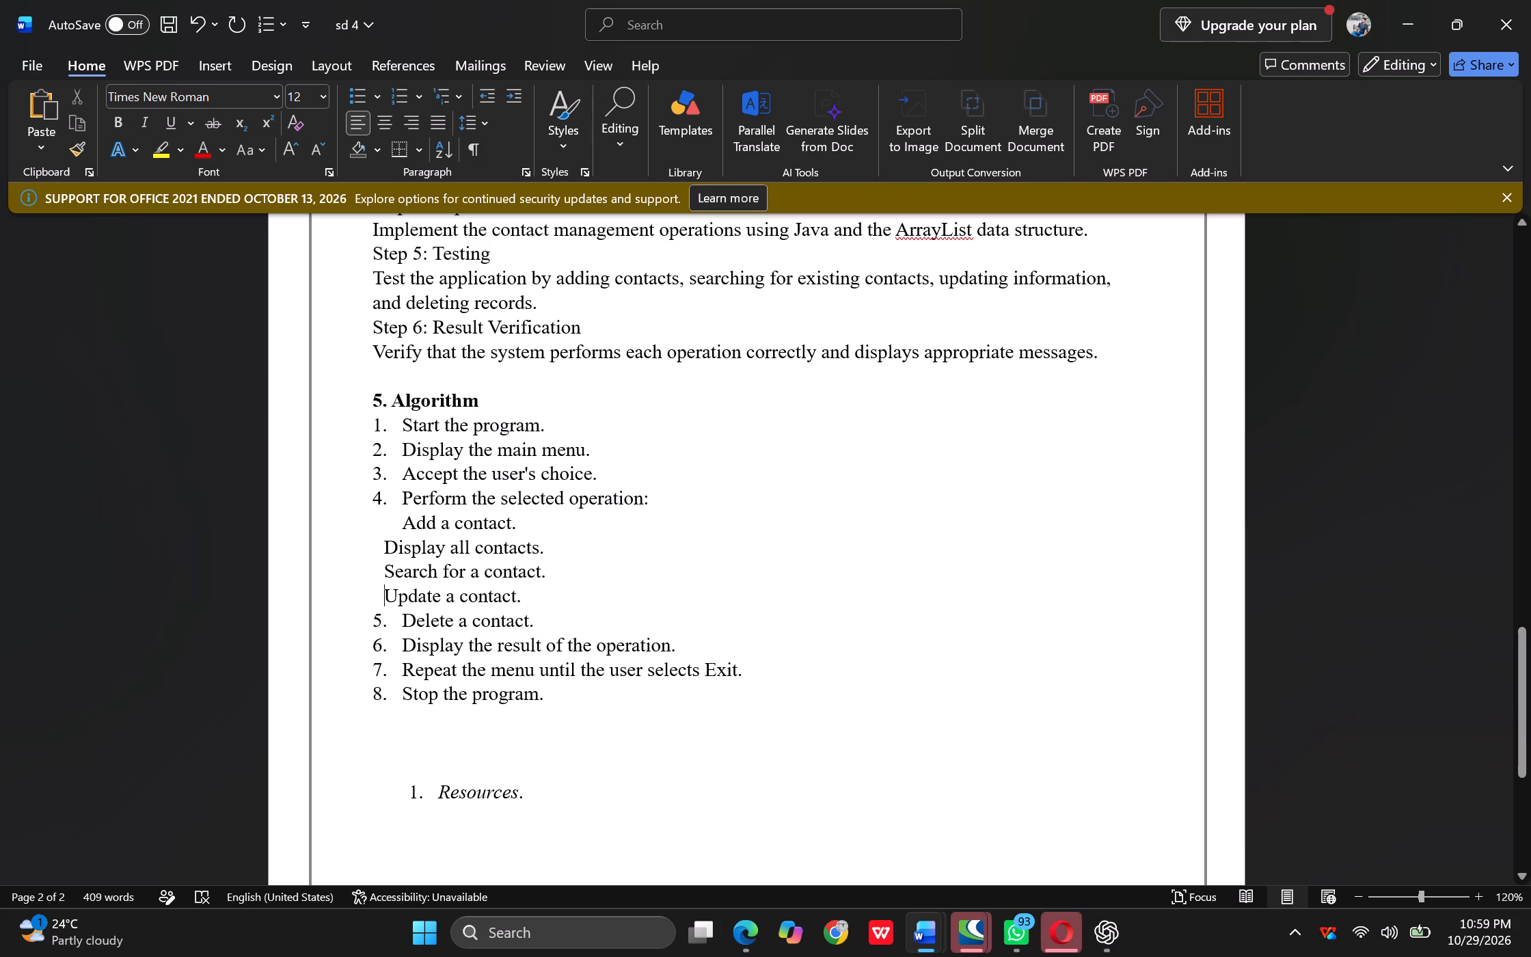
pyautogui.click(403, 615)
pyautogui.press('BackSpace')
pyautogui.press('BackSpace')
pyautogui.press('BackSpace')
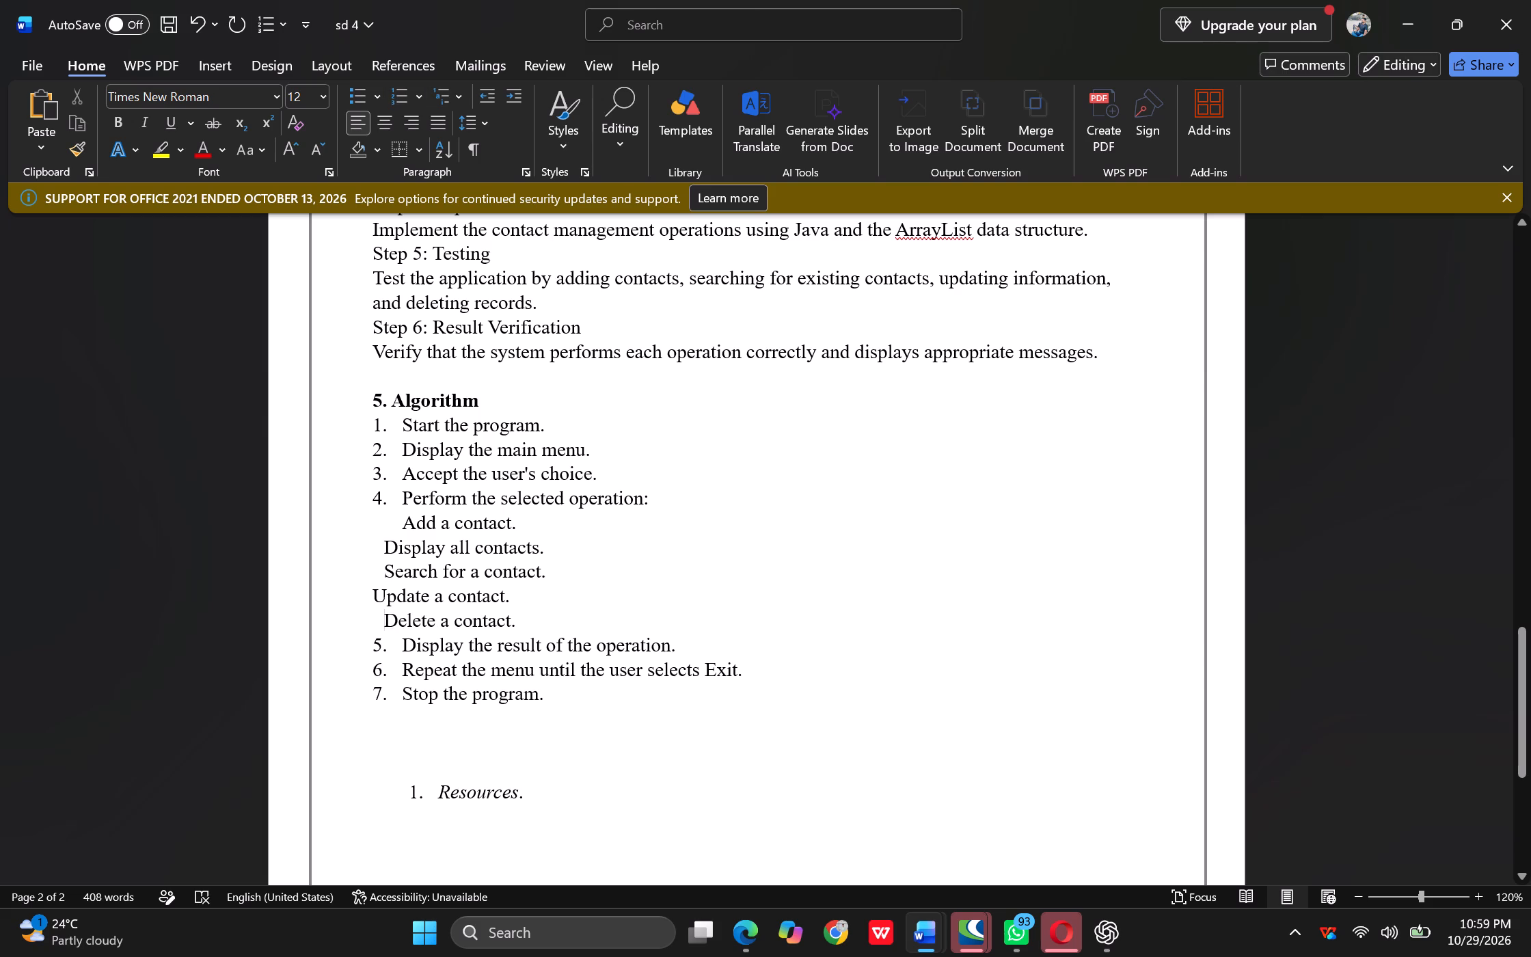
pyautogui.press('BackSpace')
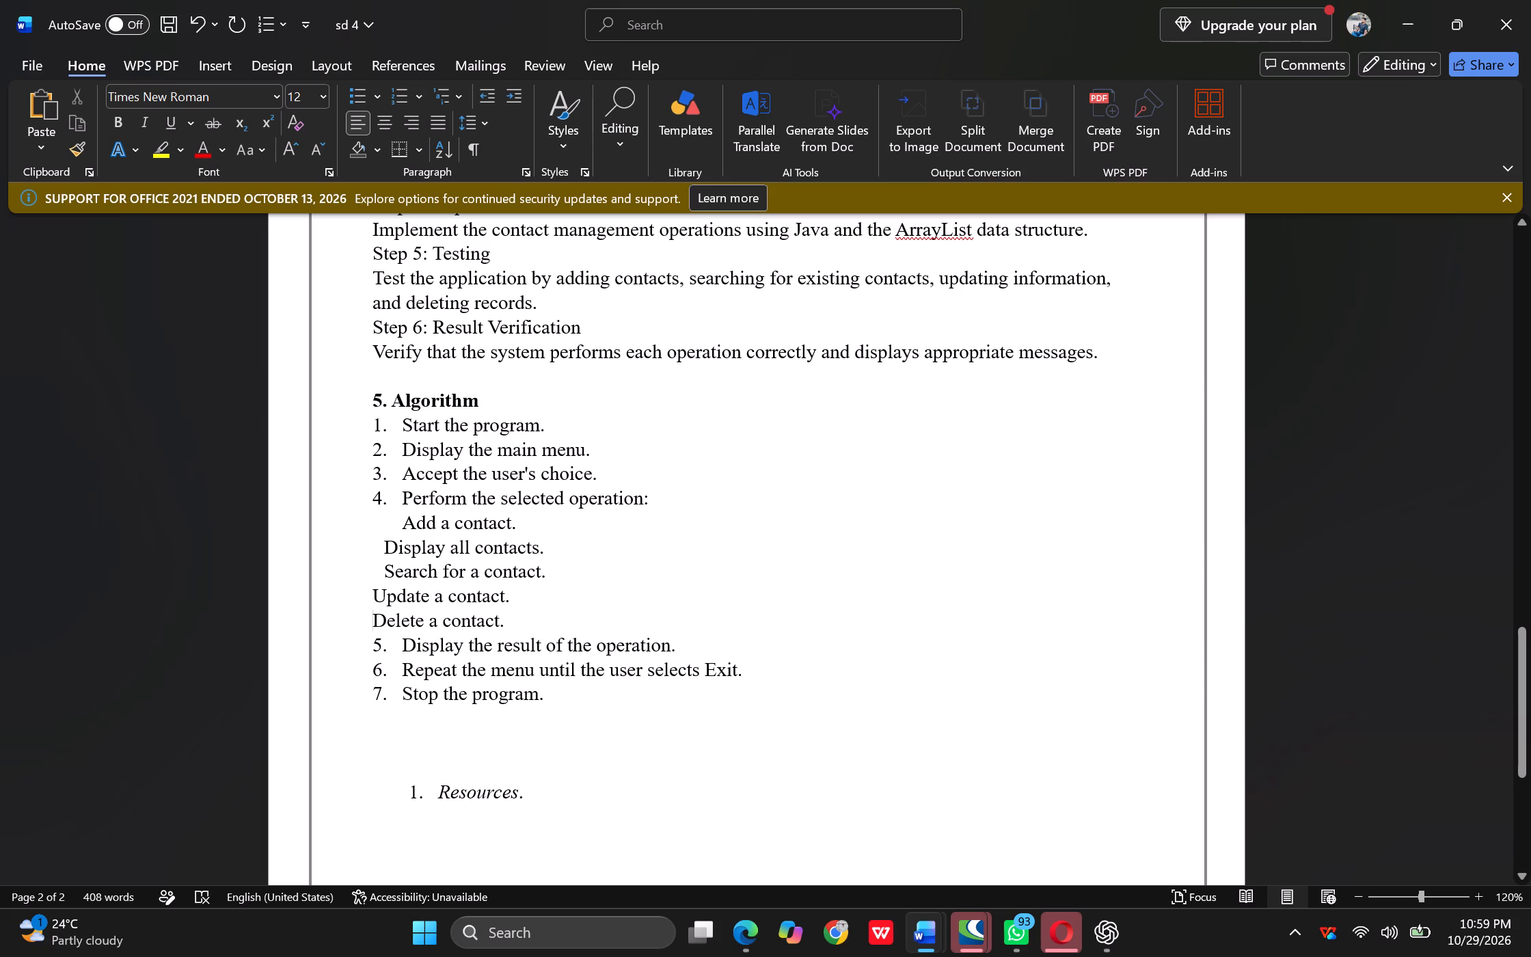
# Bring "Add a contact." flush with the page's left margin and put "Delete a contact." back on its own line.
pyautogui.click(378, 573)
pyautogui.press('BackSpace')
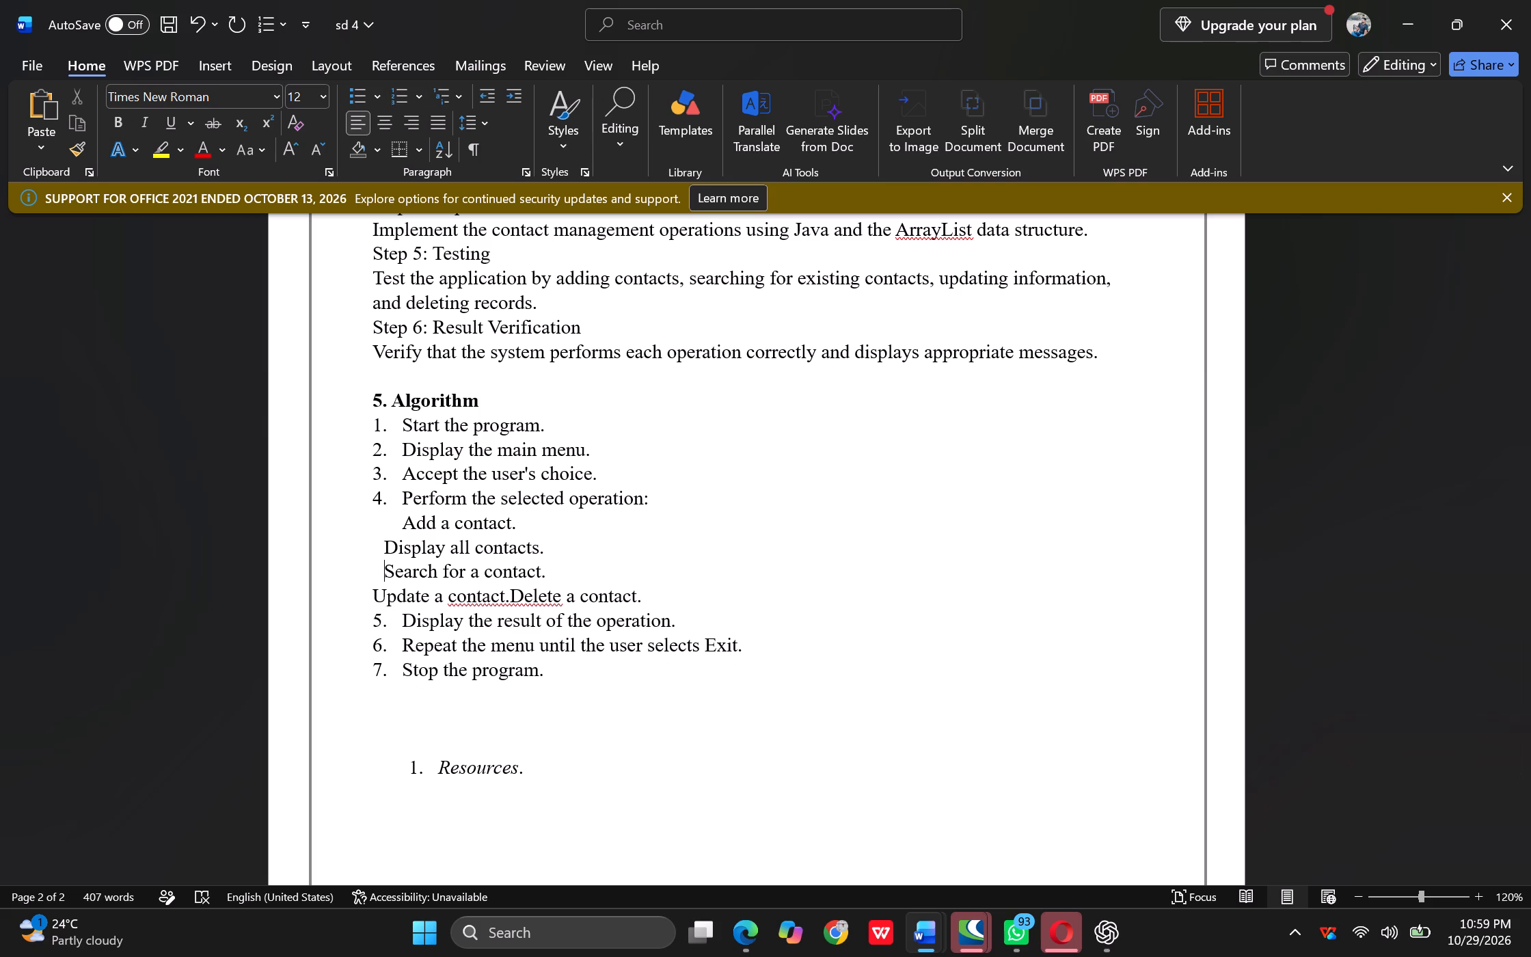
pyautogui.click(394, 521)
pyautogui.press('BackSpace')
pyautogui.click(394, 521)
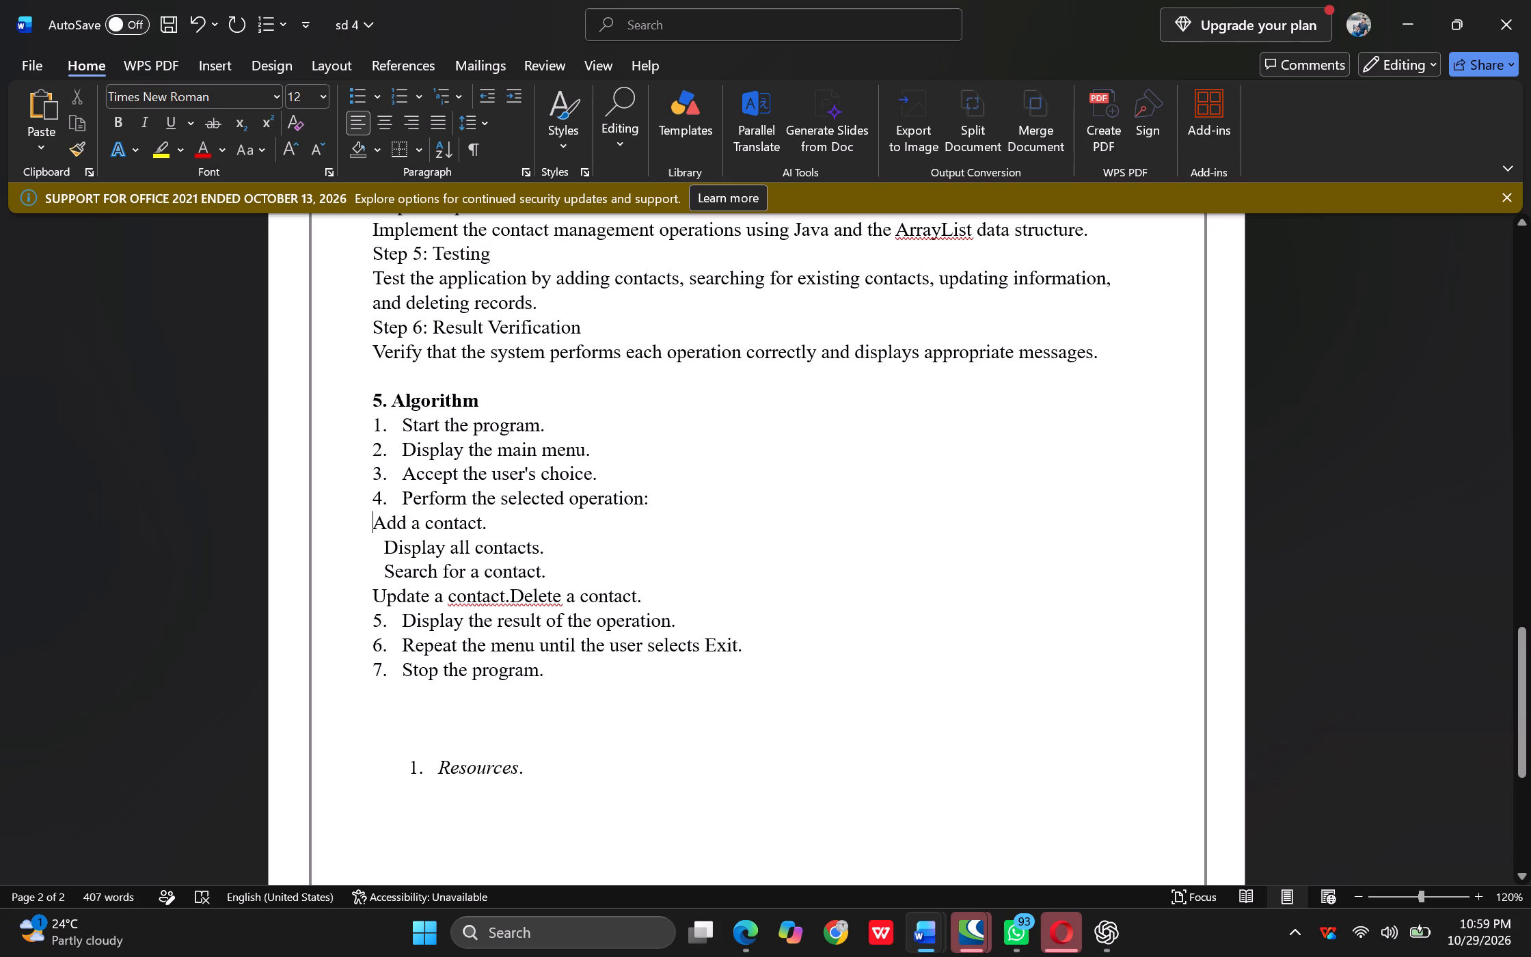
pyautogui.click(508, 591)
pyautogui.press('Return')
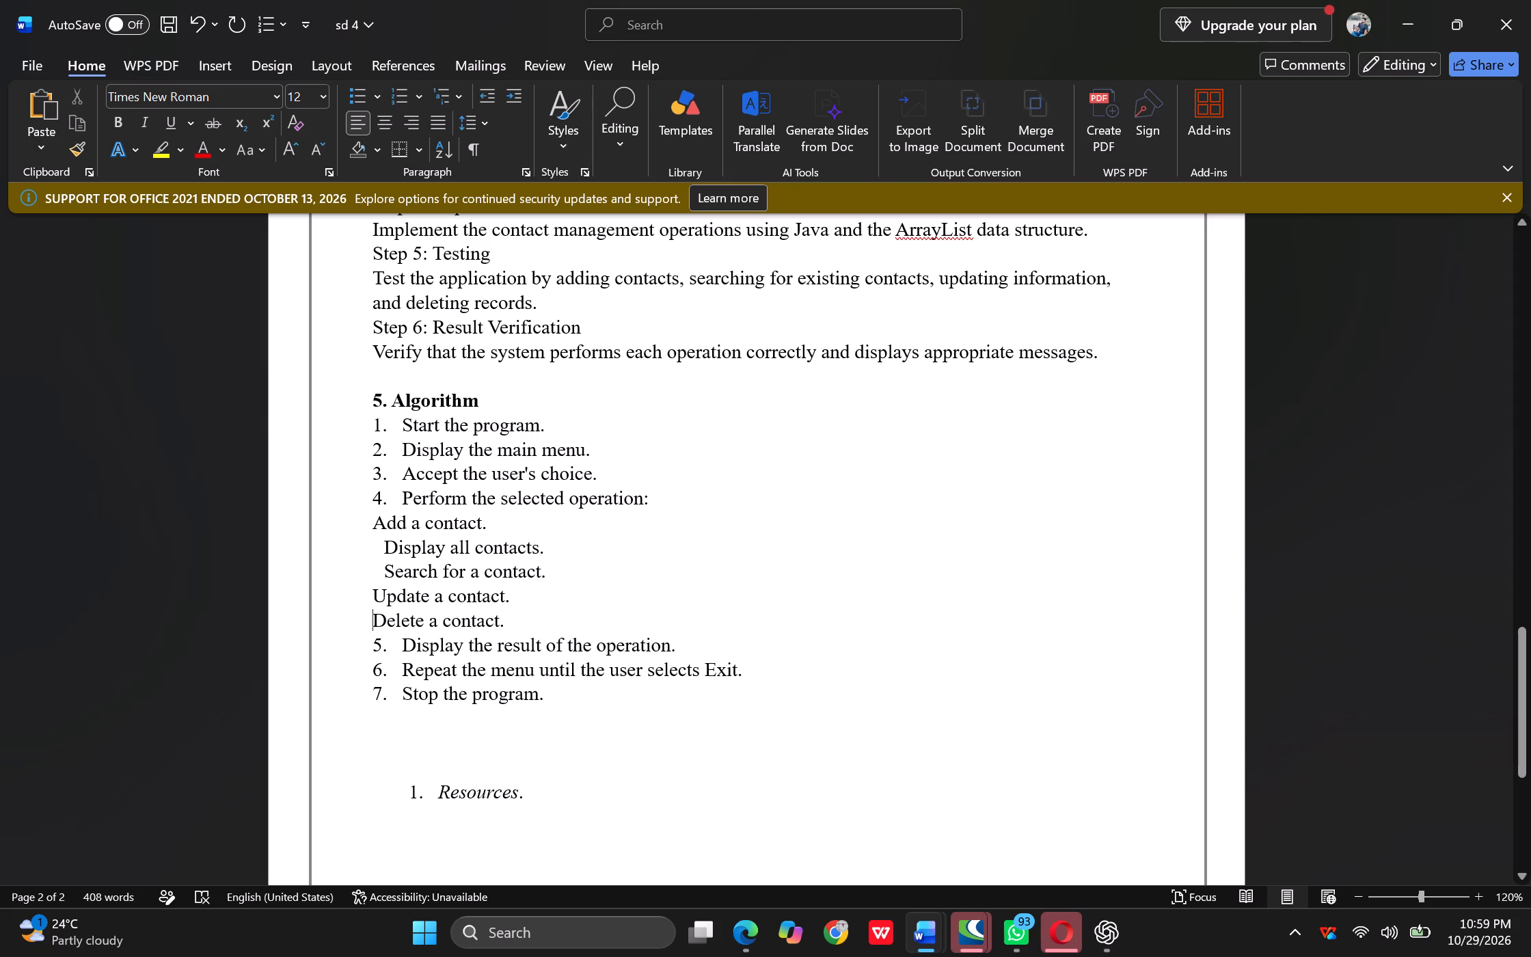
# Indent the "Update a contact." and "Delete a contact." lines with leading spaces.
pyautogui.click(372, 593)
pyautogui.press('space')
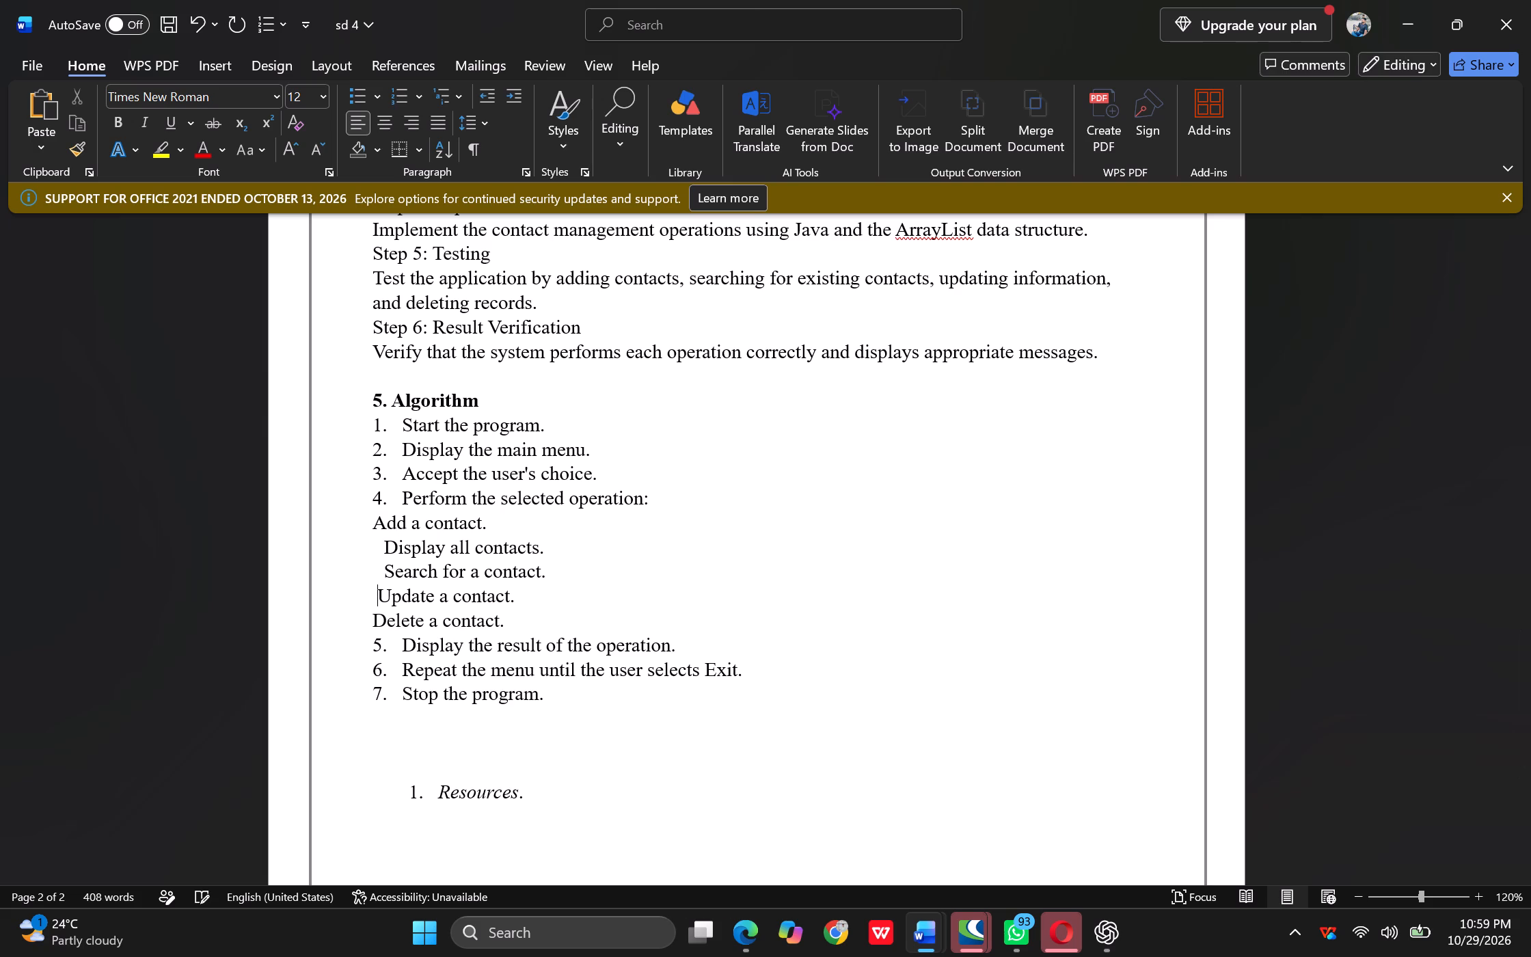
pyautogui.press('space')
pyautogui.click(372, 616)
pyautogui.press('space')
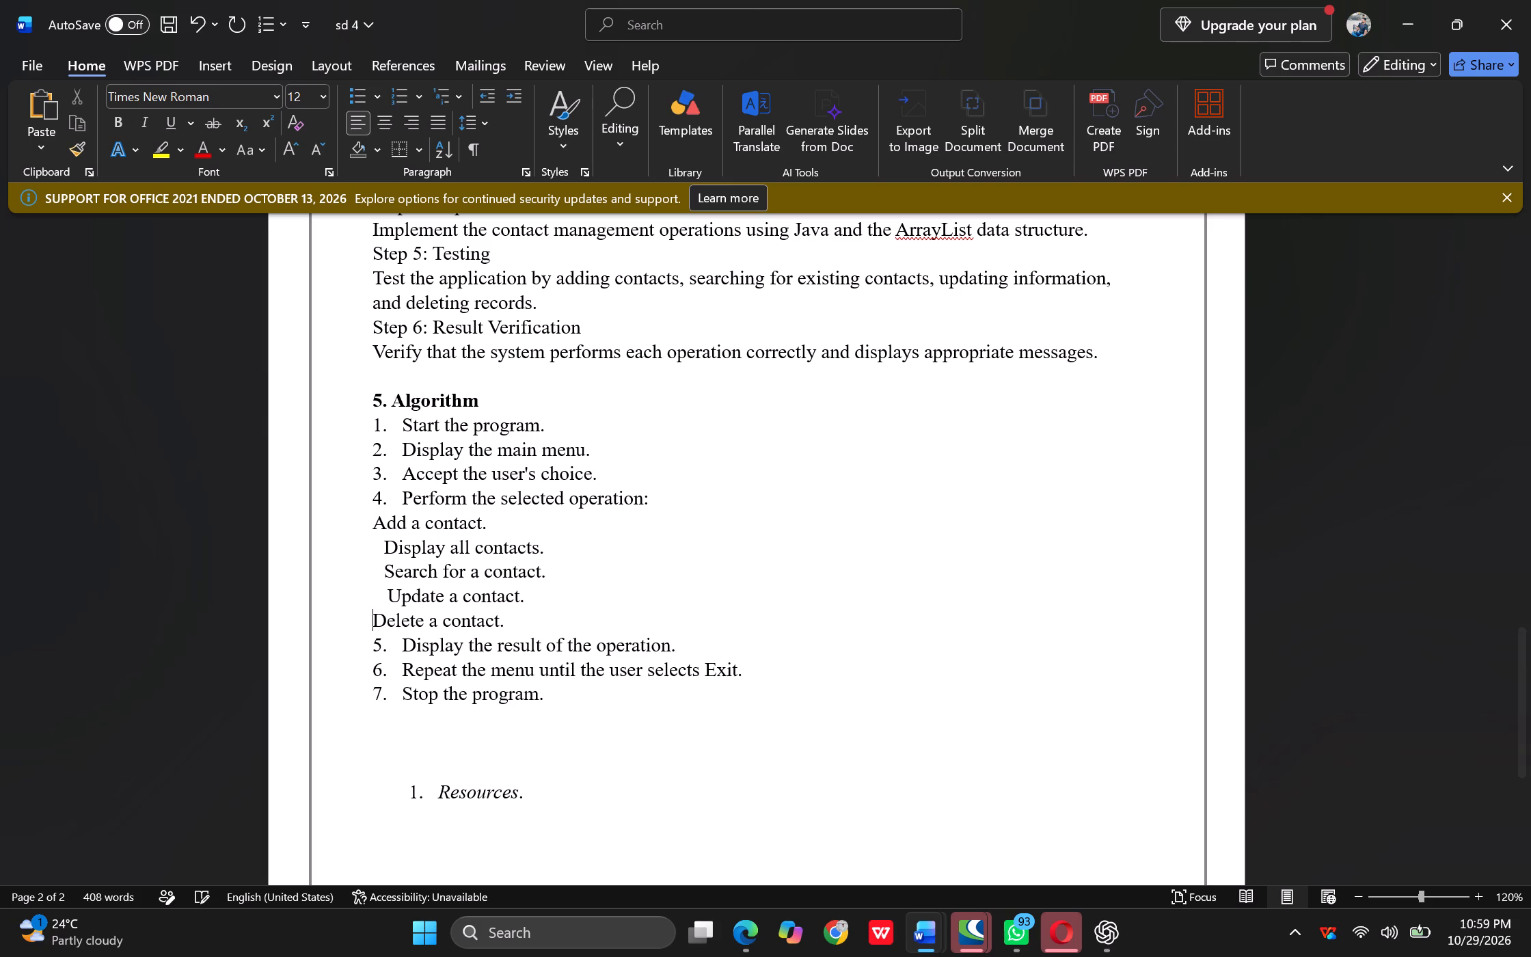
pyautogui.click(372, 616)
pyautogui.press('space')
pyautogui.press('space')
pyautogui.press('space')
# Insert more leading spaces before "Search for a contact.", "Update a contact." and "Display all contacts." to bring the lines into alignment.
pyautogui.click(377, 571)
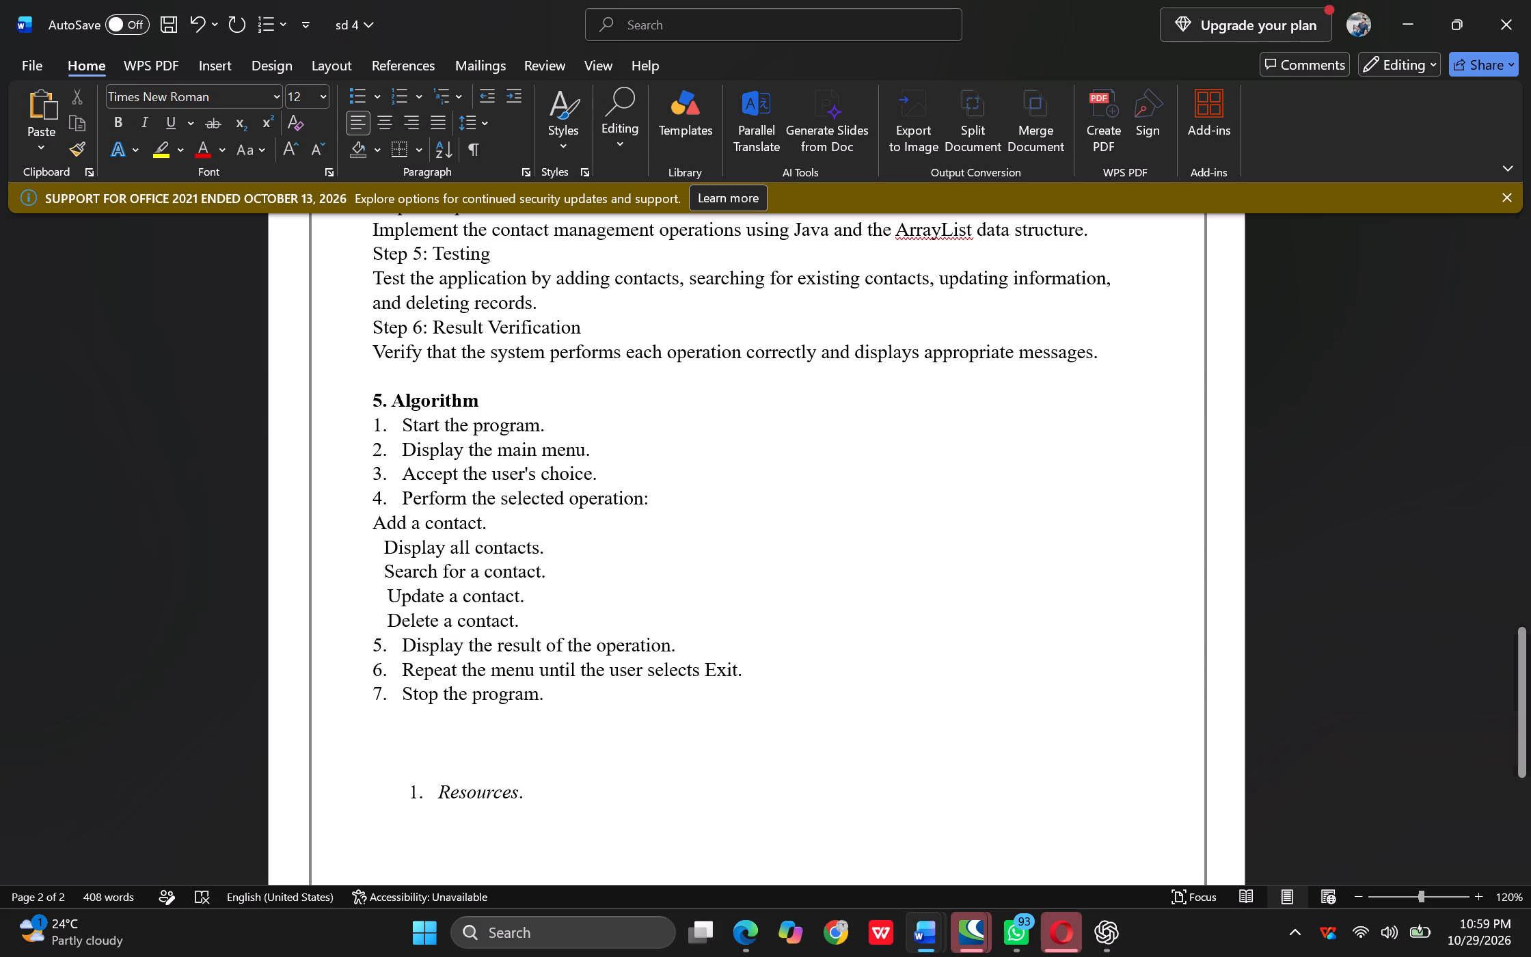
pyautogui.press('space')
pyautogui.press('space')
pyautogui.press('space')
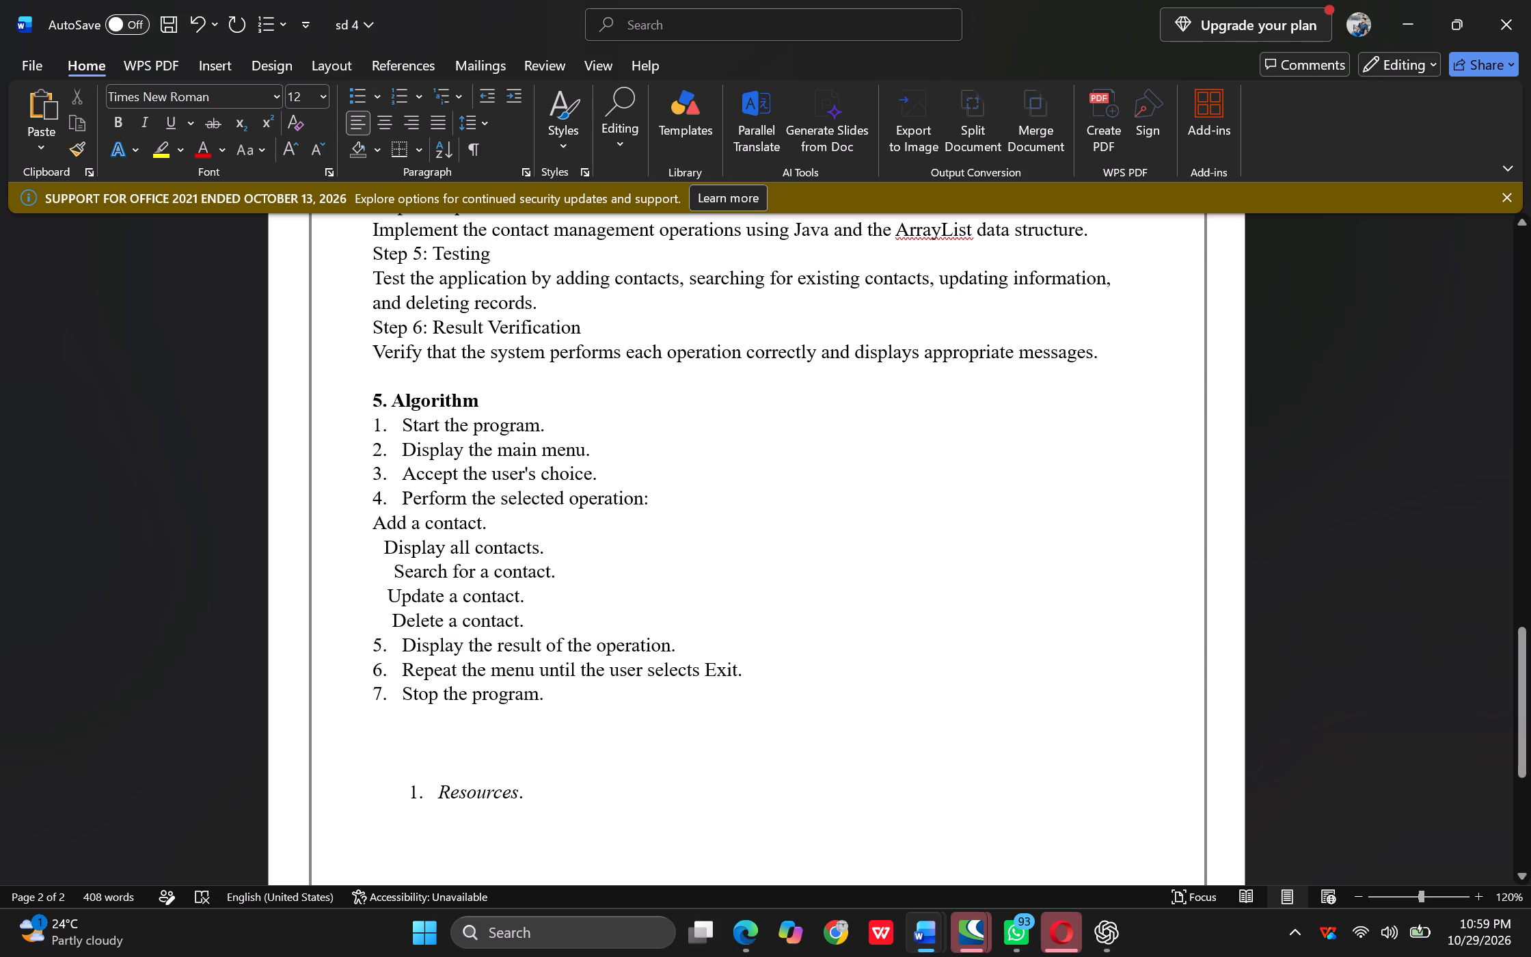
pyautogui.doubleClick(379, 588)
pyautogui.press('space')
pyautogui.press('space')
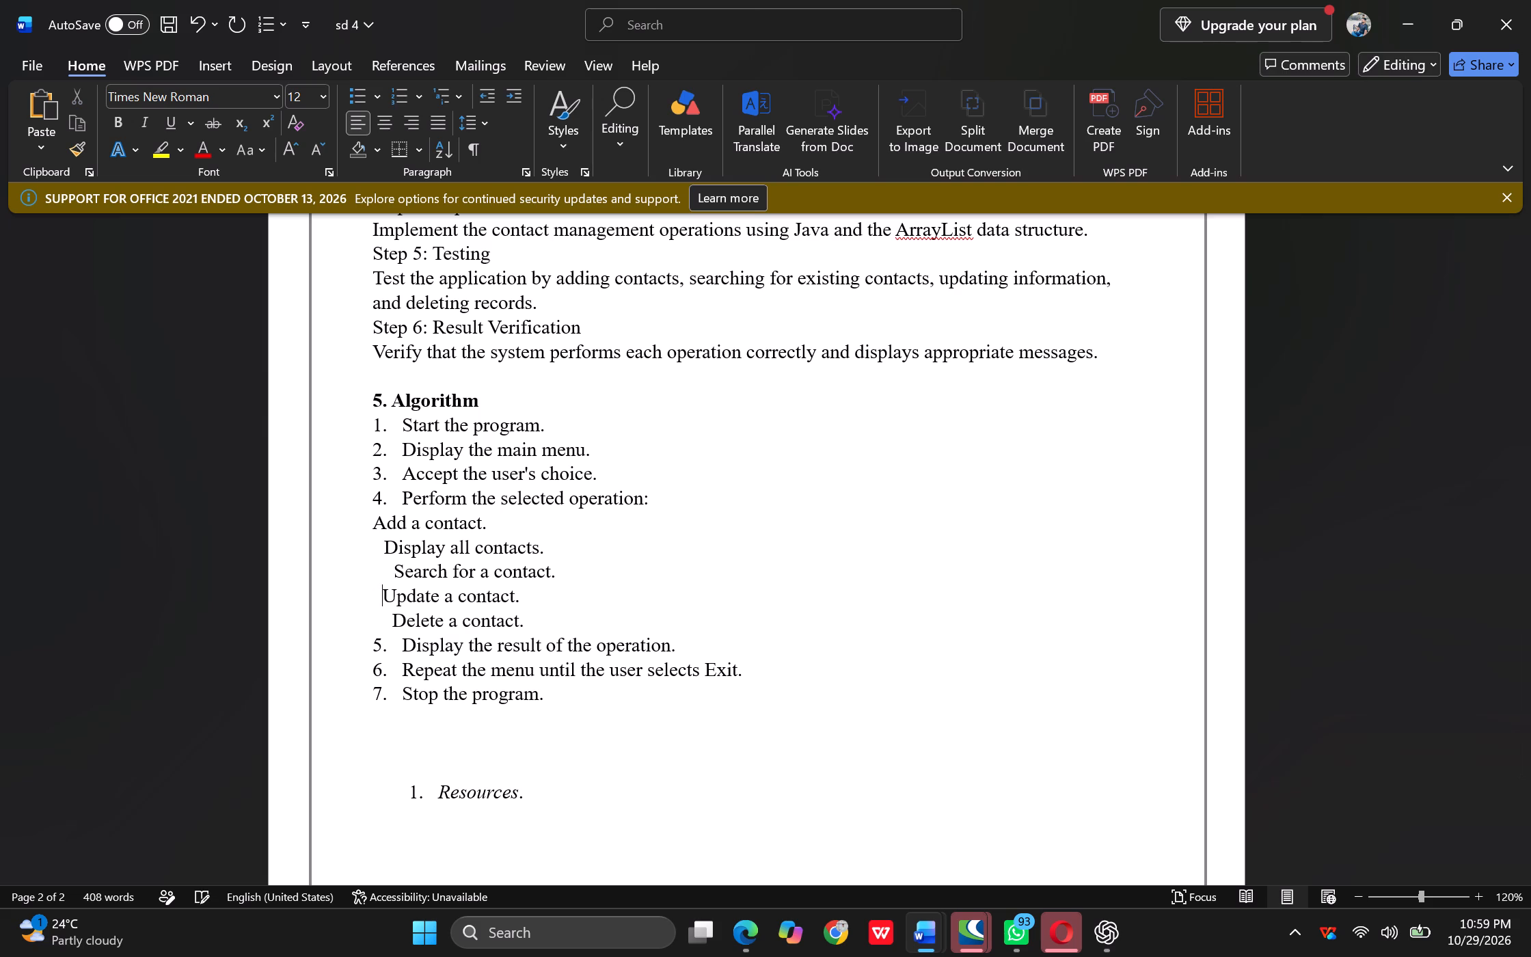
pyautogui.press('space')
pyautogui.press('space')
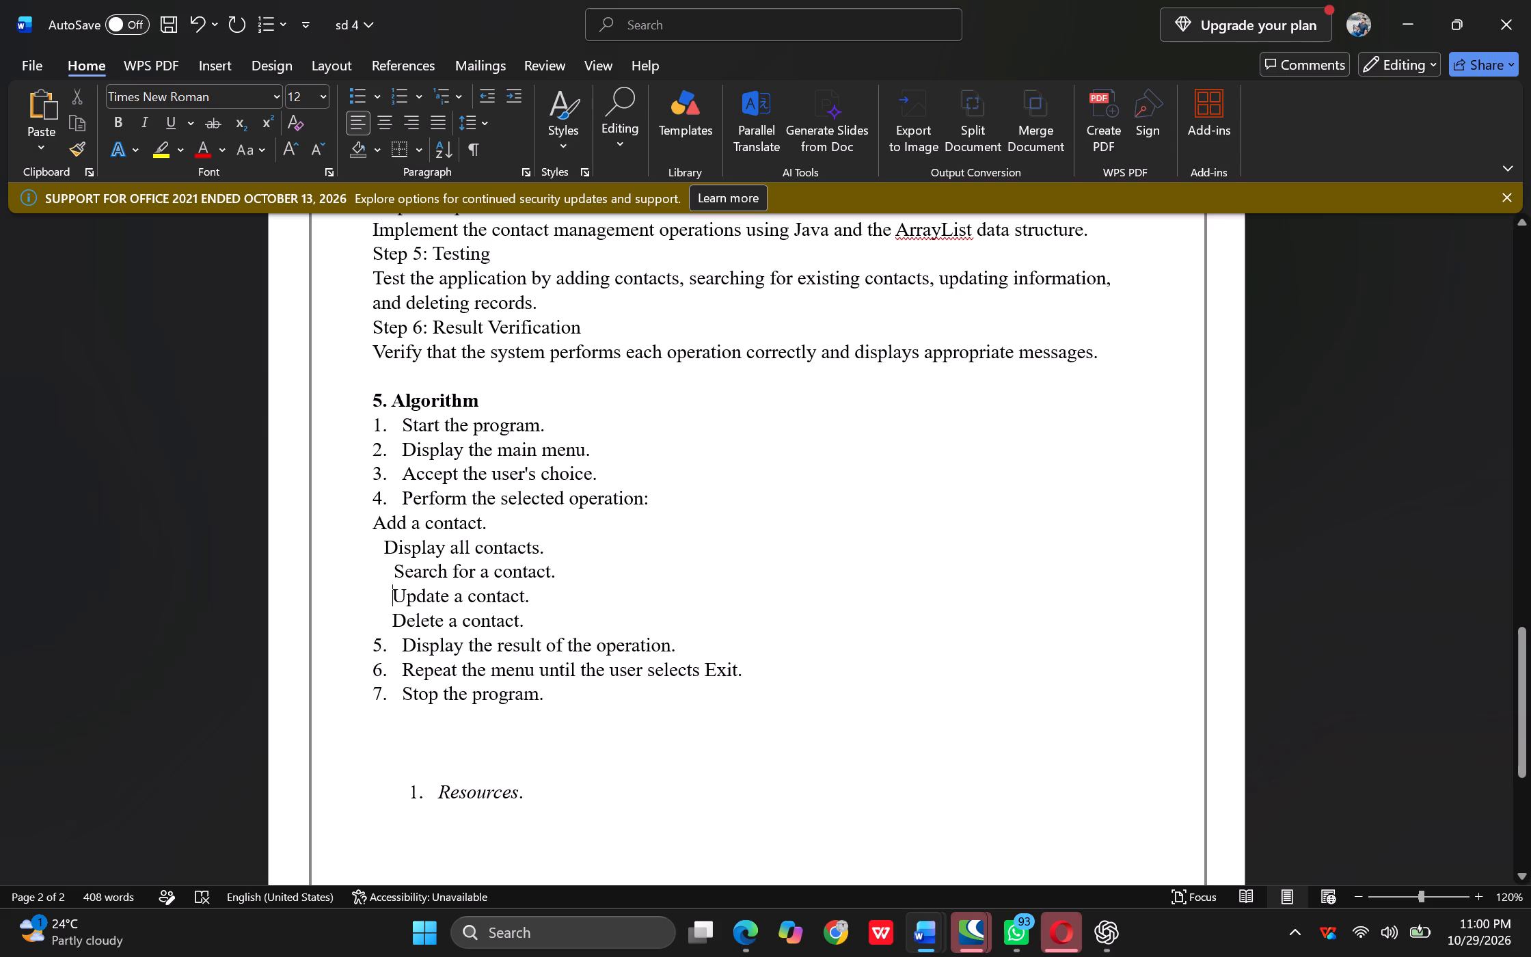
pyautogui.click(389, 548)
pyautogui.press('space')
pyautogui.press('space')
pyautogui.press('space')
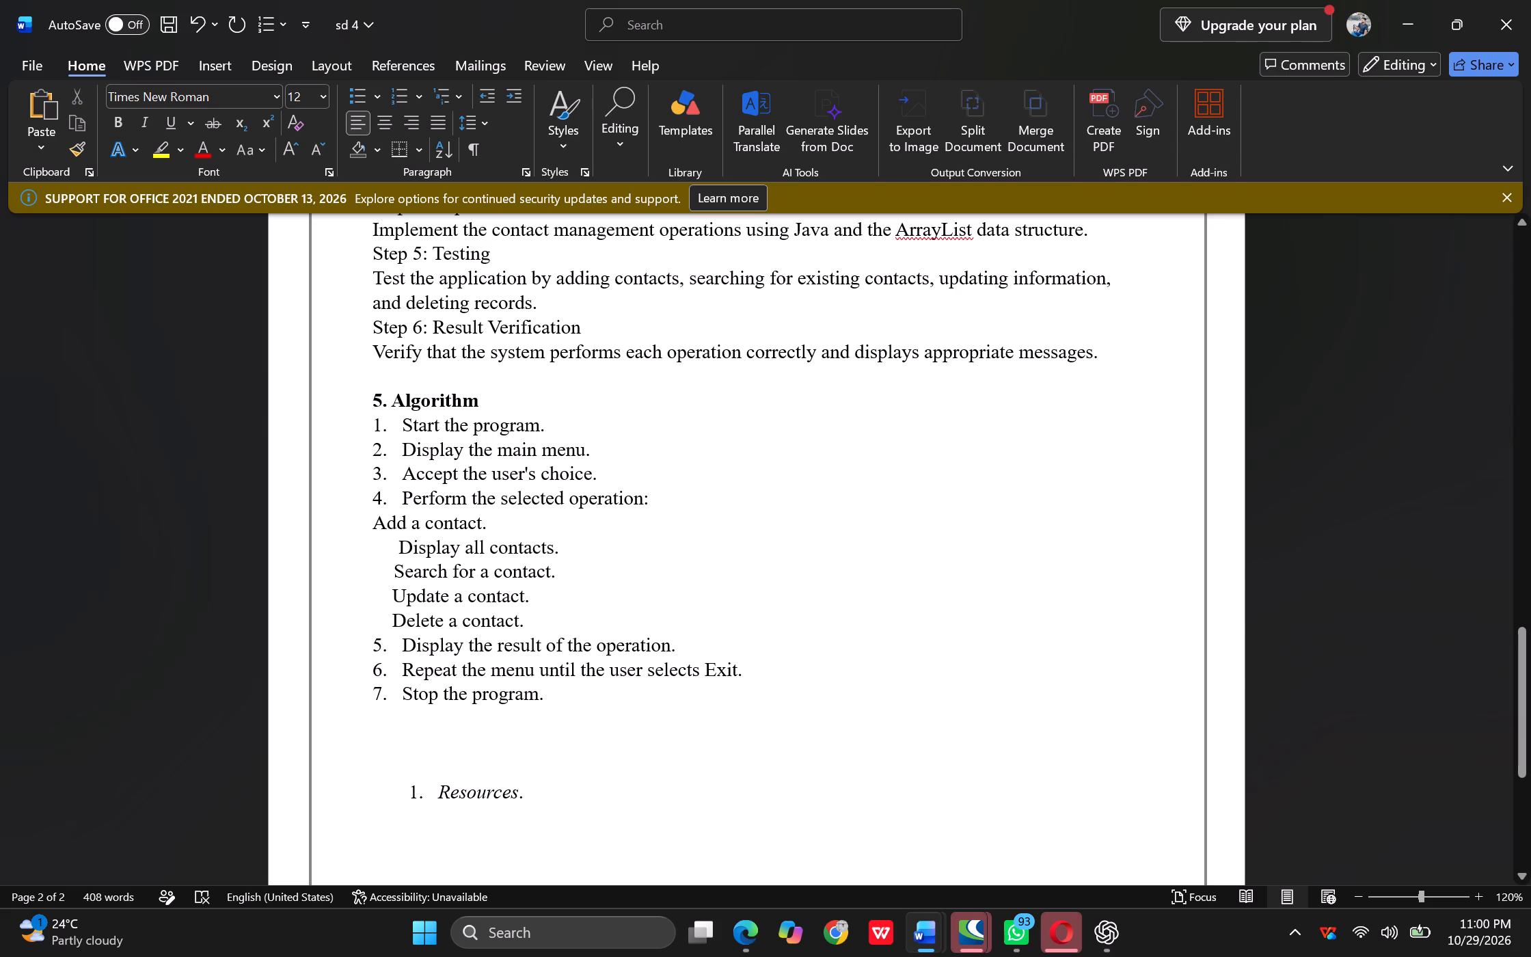
# Try the different paragraph alignments on the lines from "Display all contacts." to "Delete a contact." and finish with justified.
pyautogui.moveTo(399, 545); pyautogui.dragTo(500, 604)
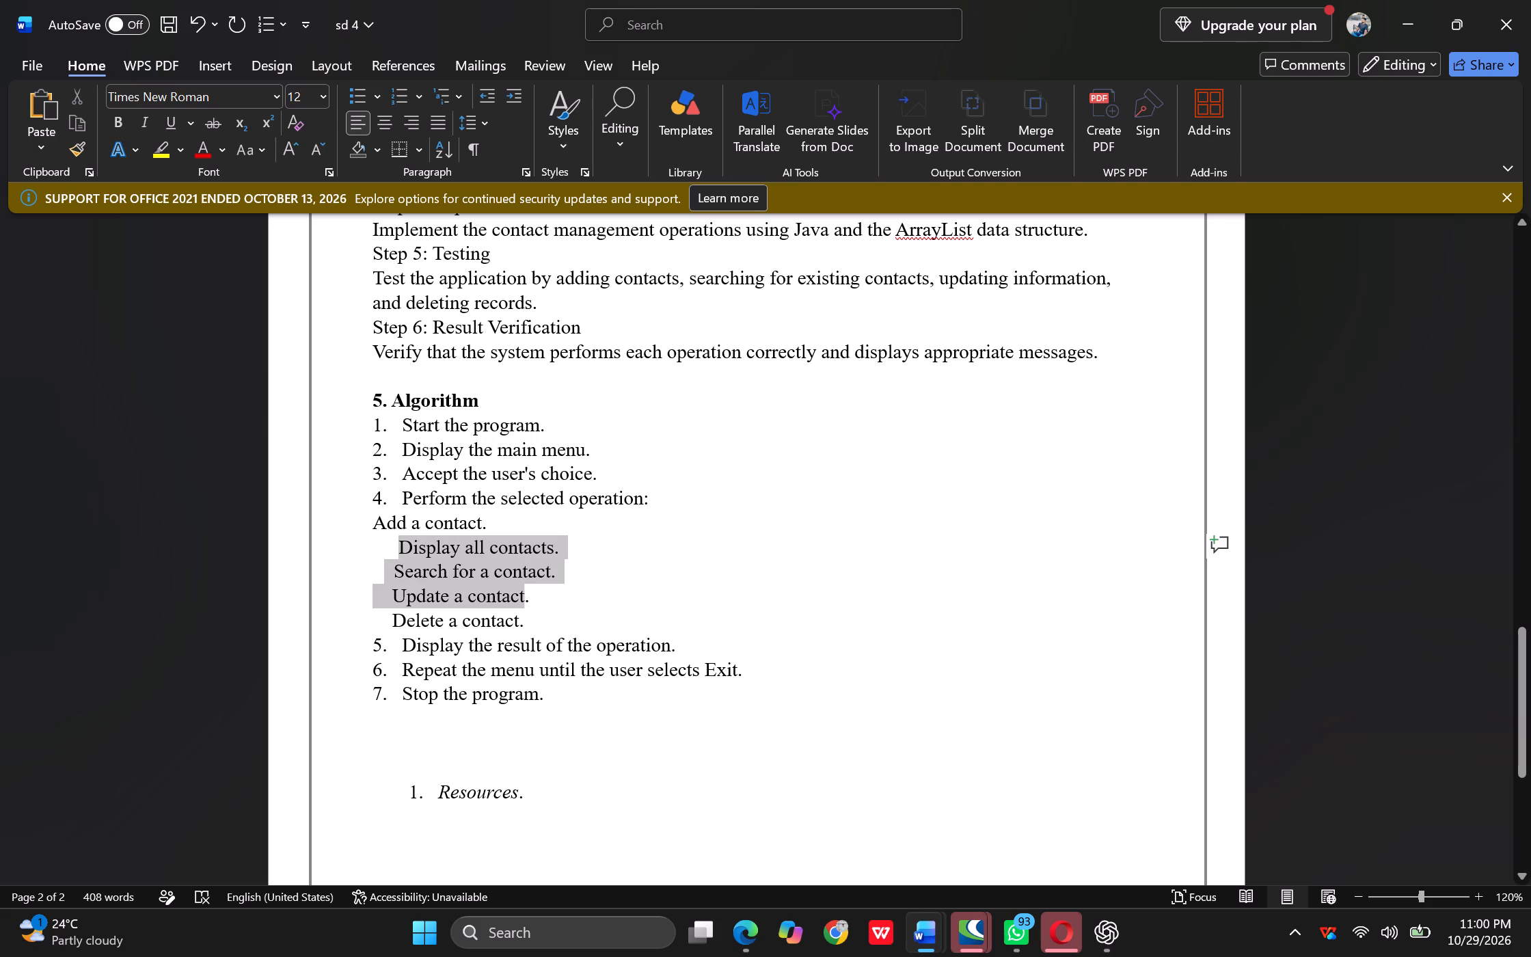
pyautogui.moveTo(500, 604); pyautogui.dragTo(502, 623)
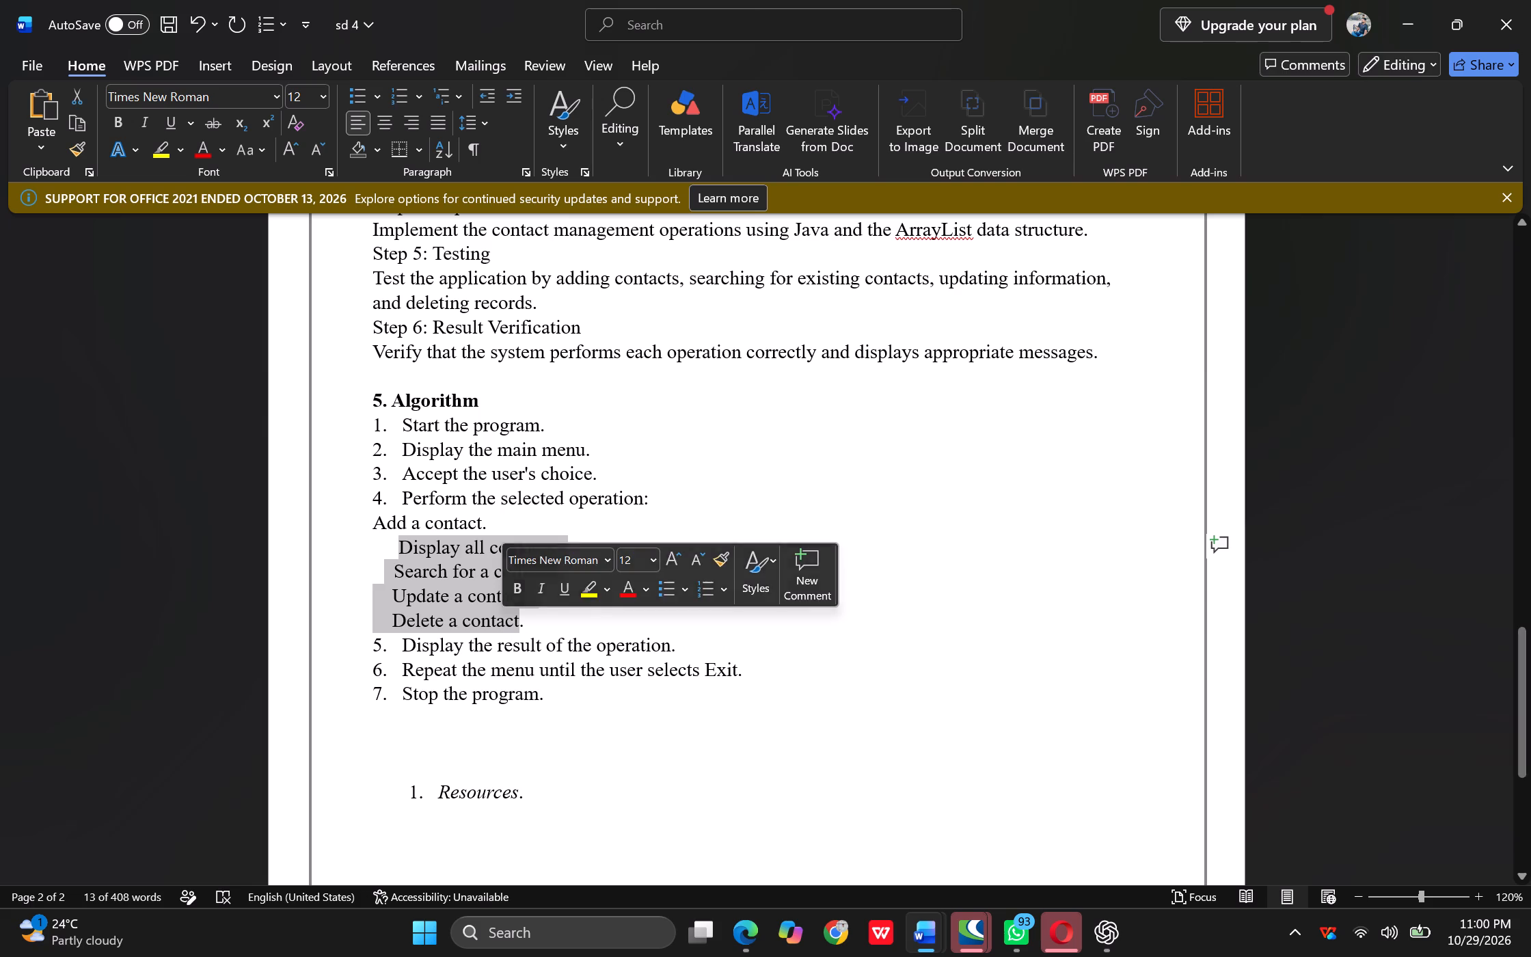
pyautogui.click(435, 127)
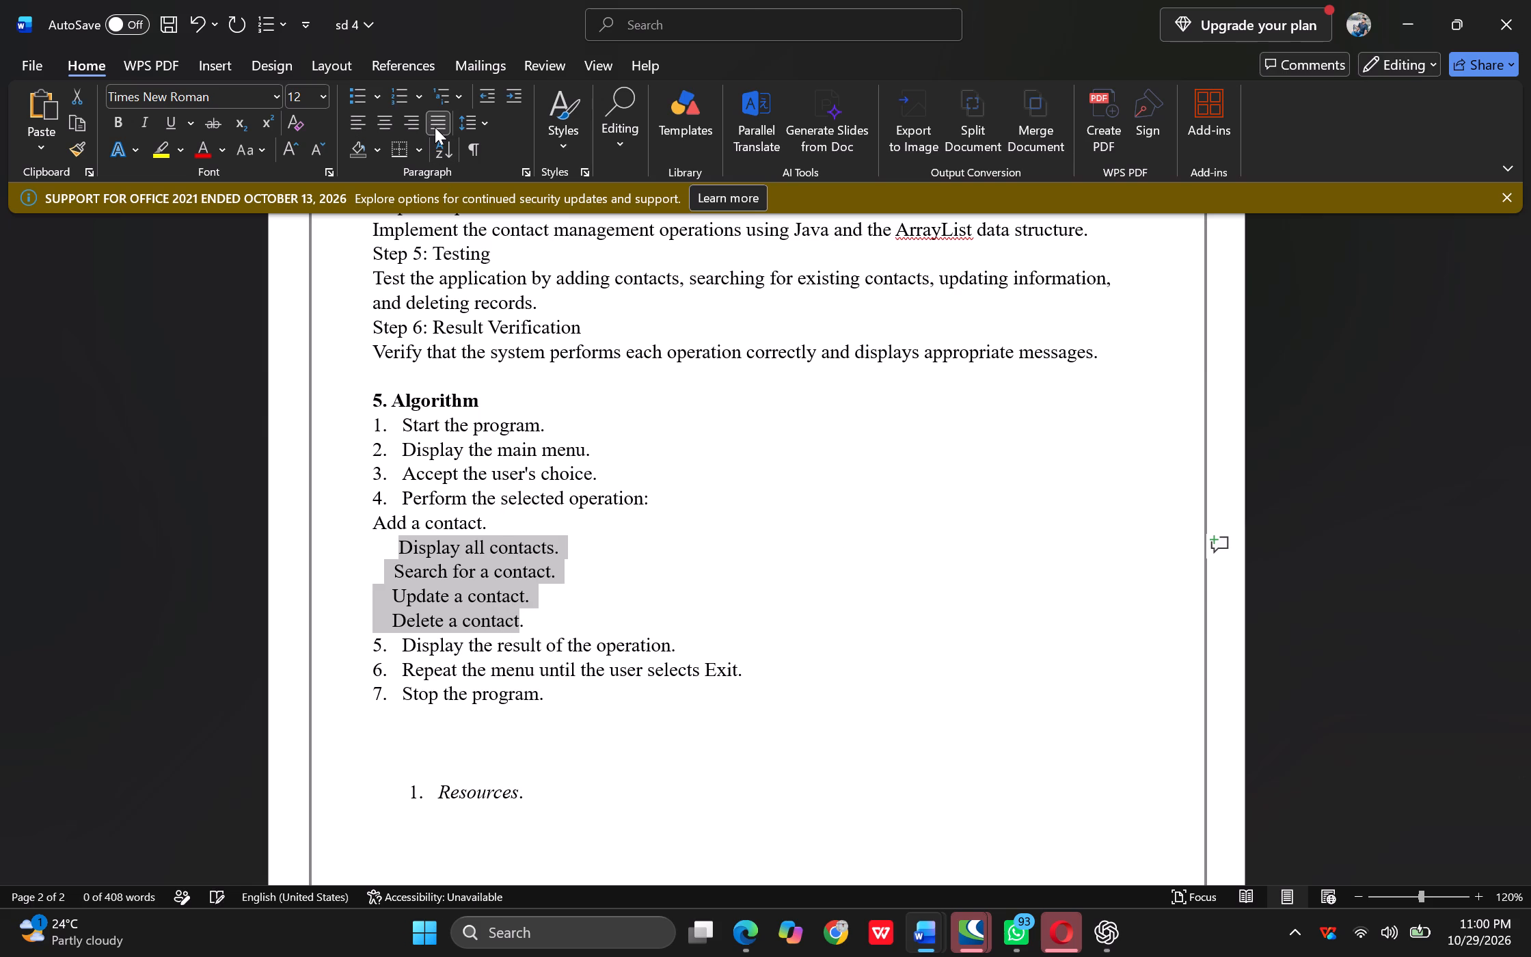
pyautogui.click(435, 127)
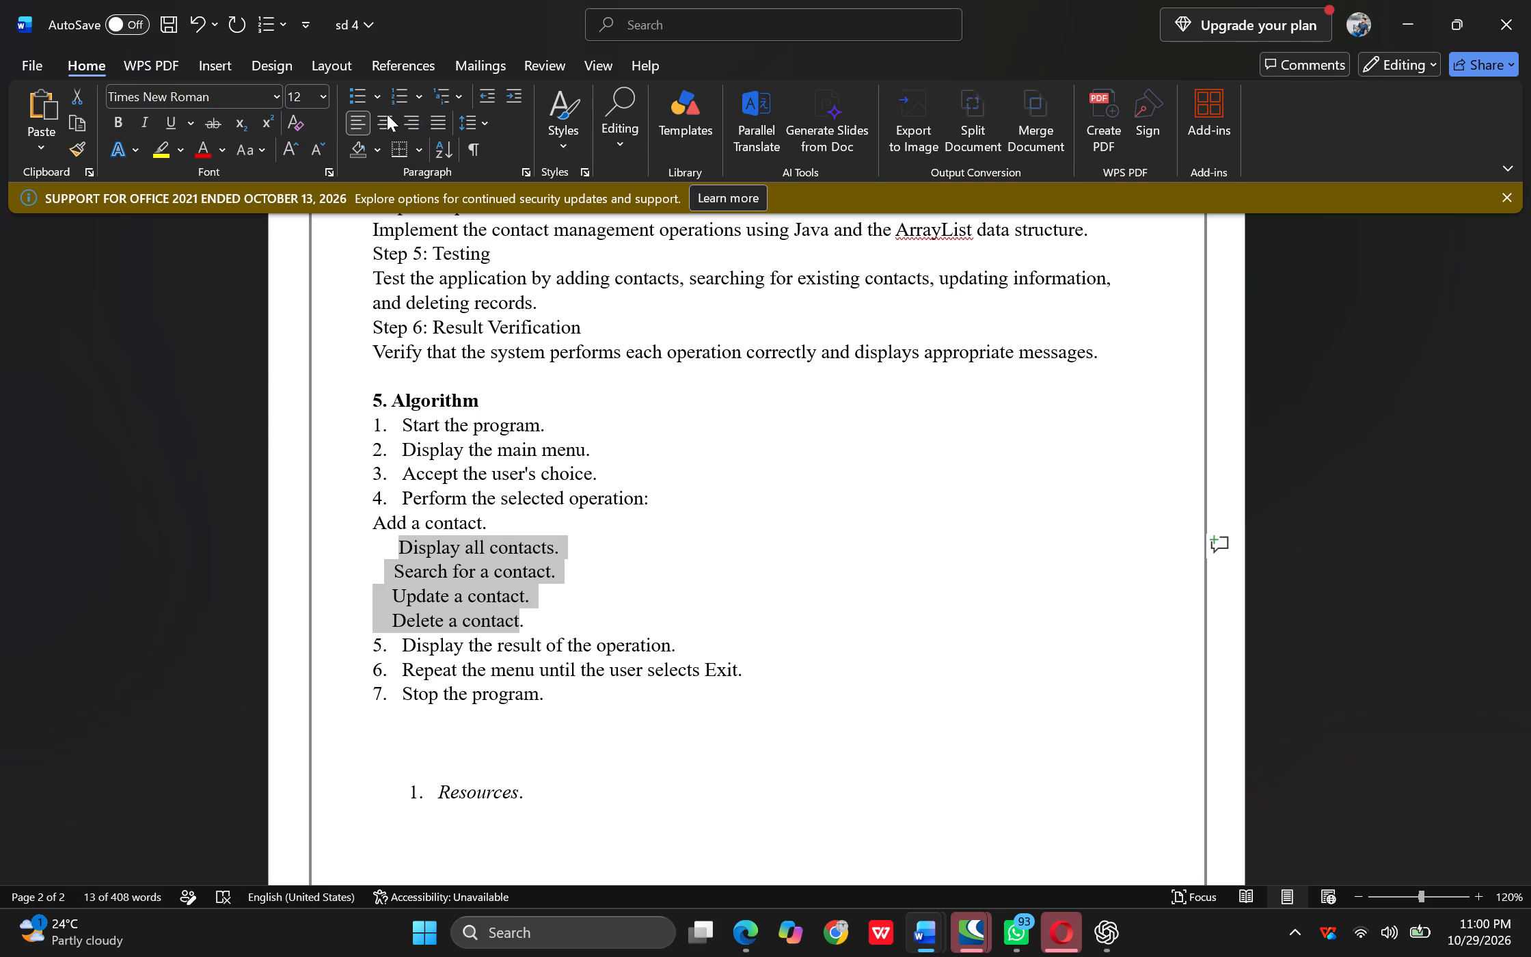
pyautogui.click(387, 114)
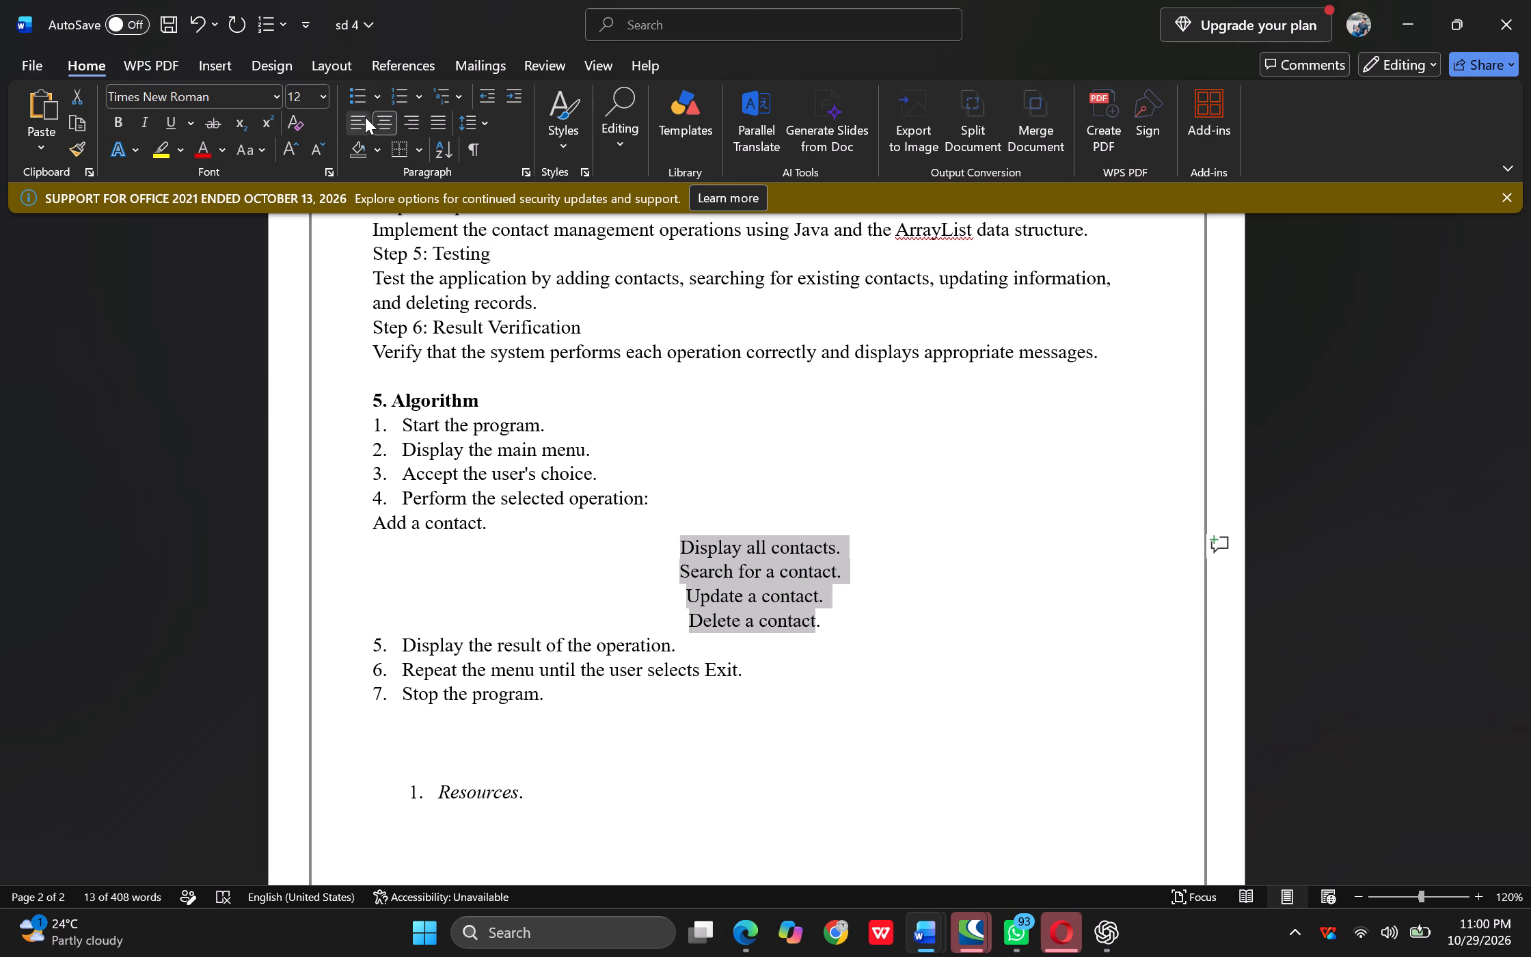
pyautogui.click(365, 117)
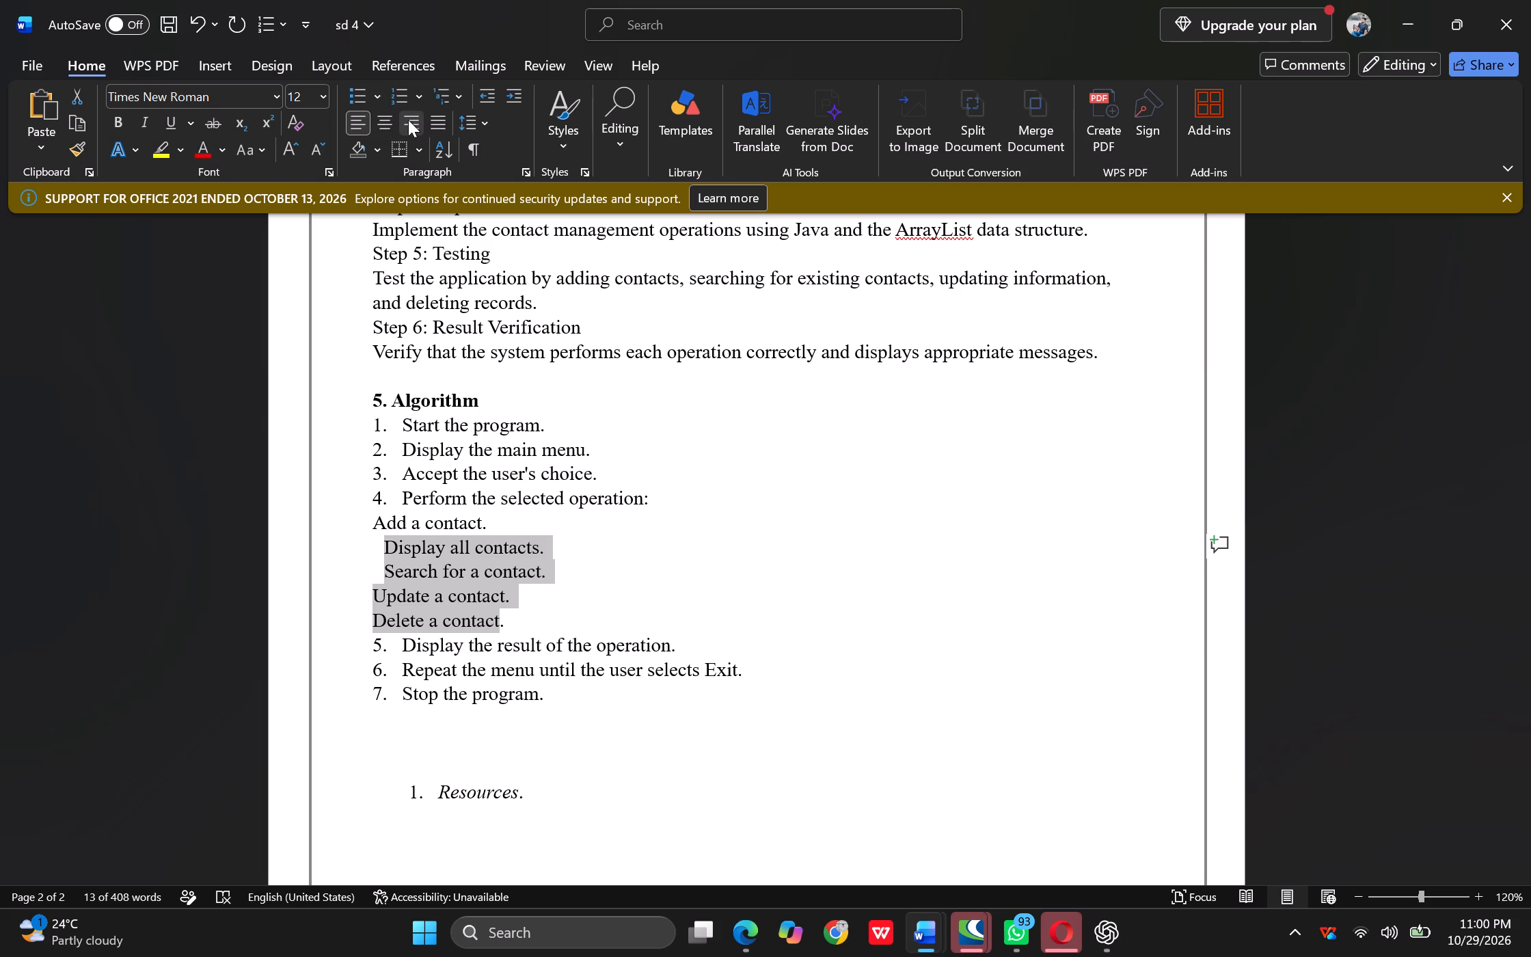
pyautogui.click(408, 120)
pyautogui.click(445, 124)
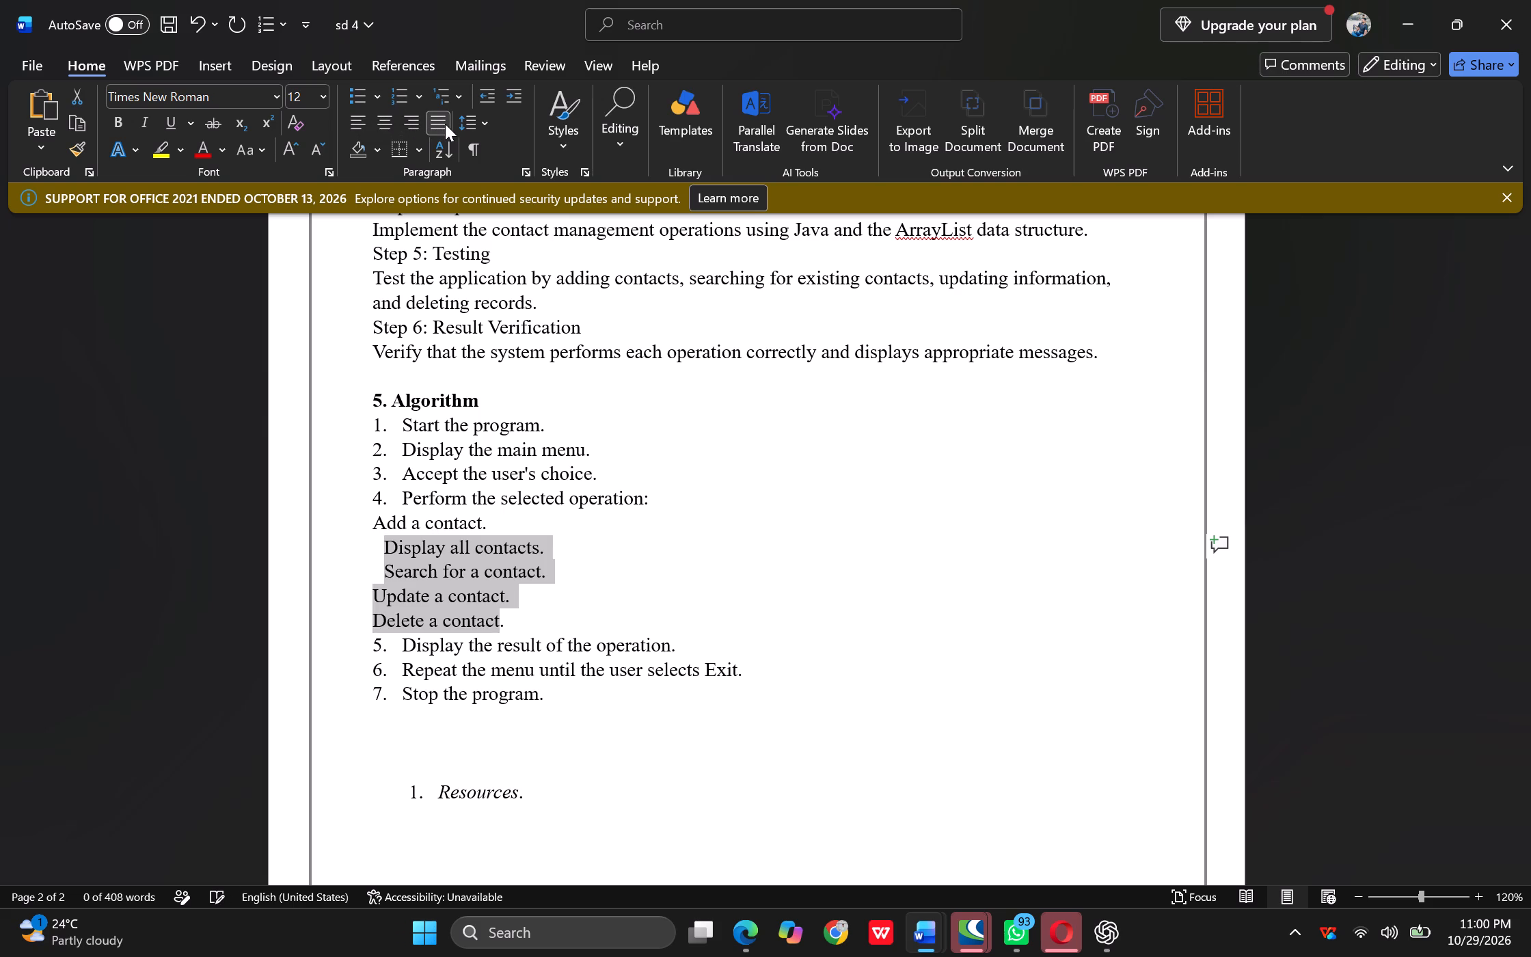
# Decrease the indent of the four lines from "Display all contacts." to "Delete a contact." once, and increase it again in repeated increments.
pyautogui.click(485, 90)
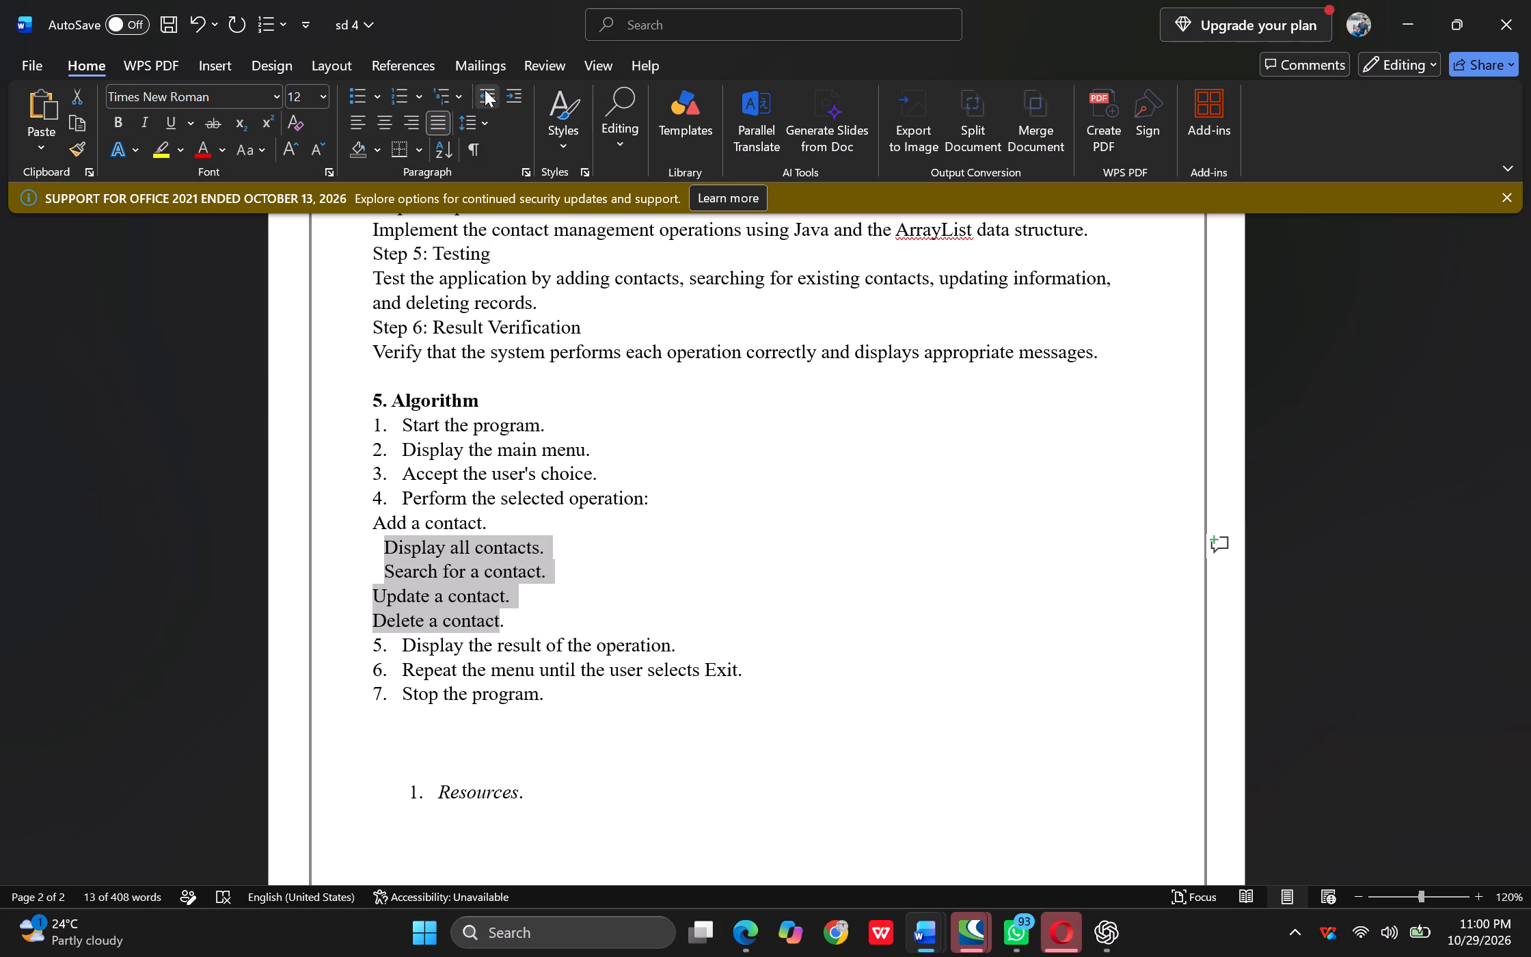
pyautogui.click(518, 90)
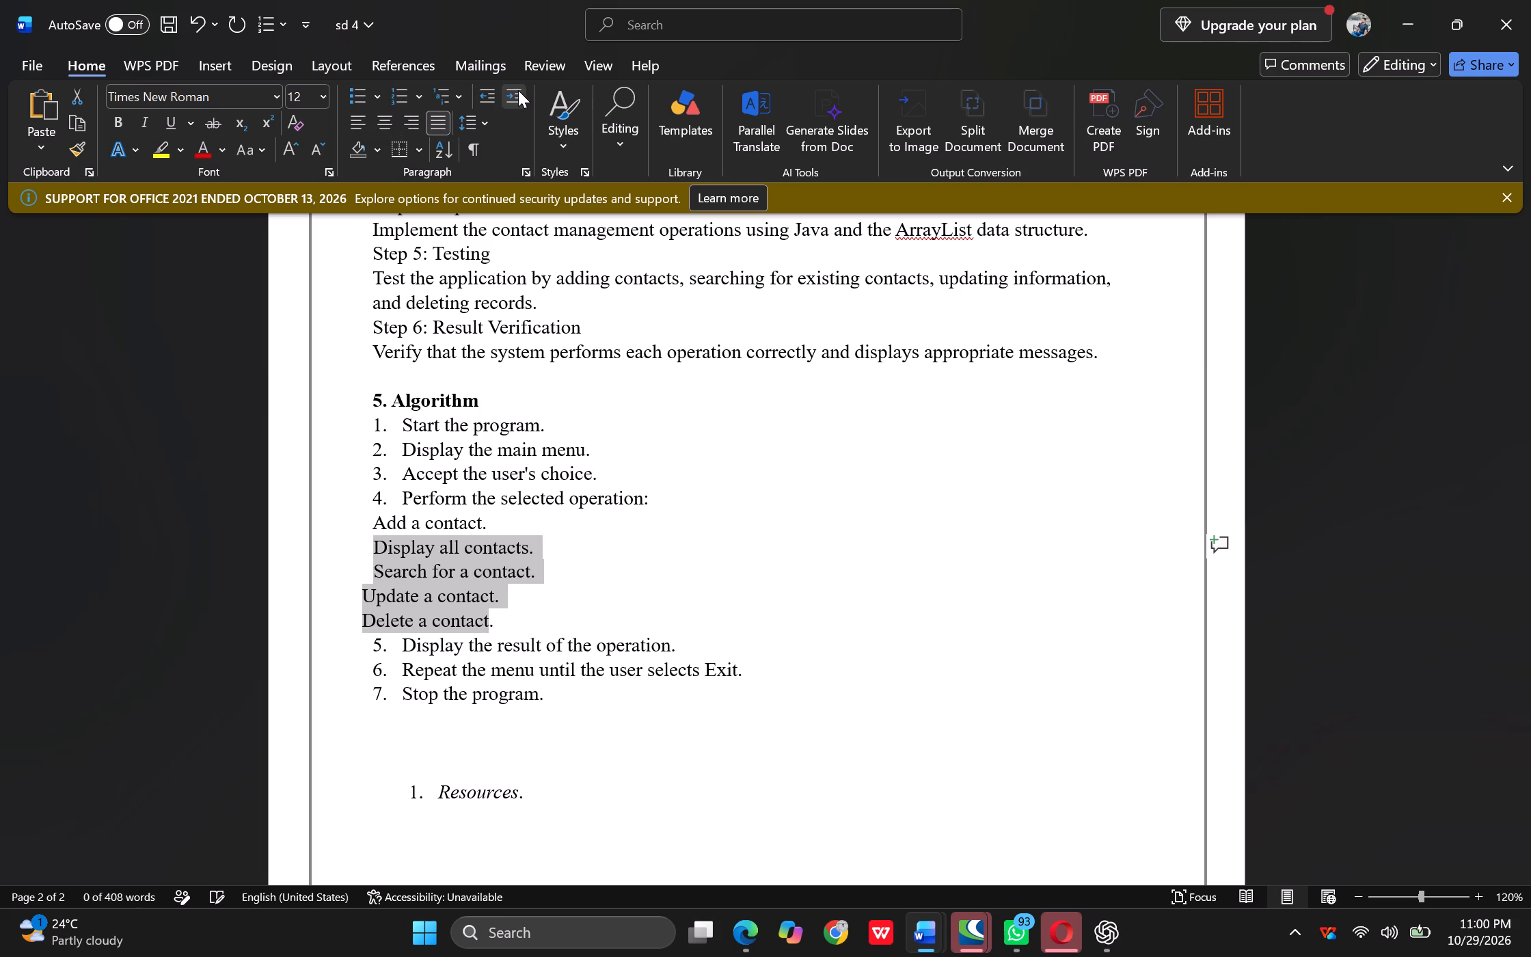
pyautogui.tripleClick(518, 90)
pyautogui.tripleClick(518, 90)
pyautogui.tripleClick(518, 90)
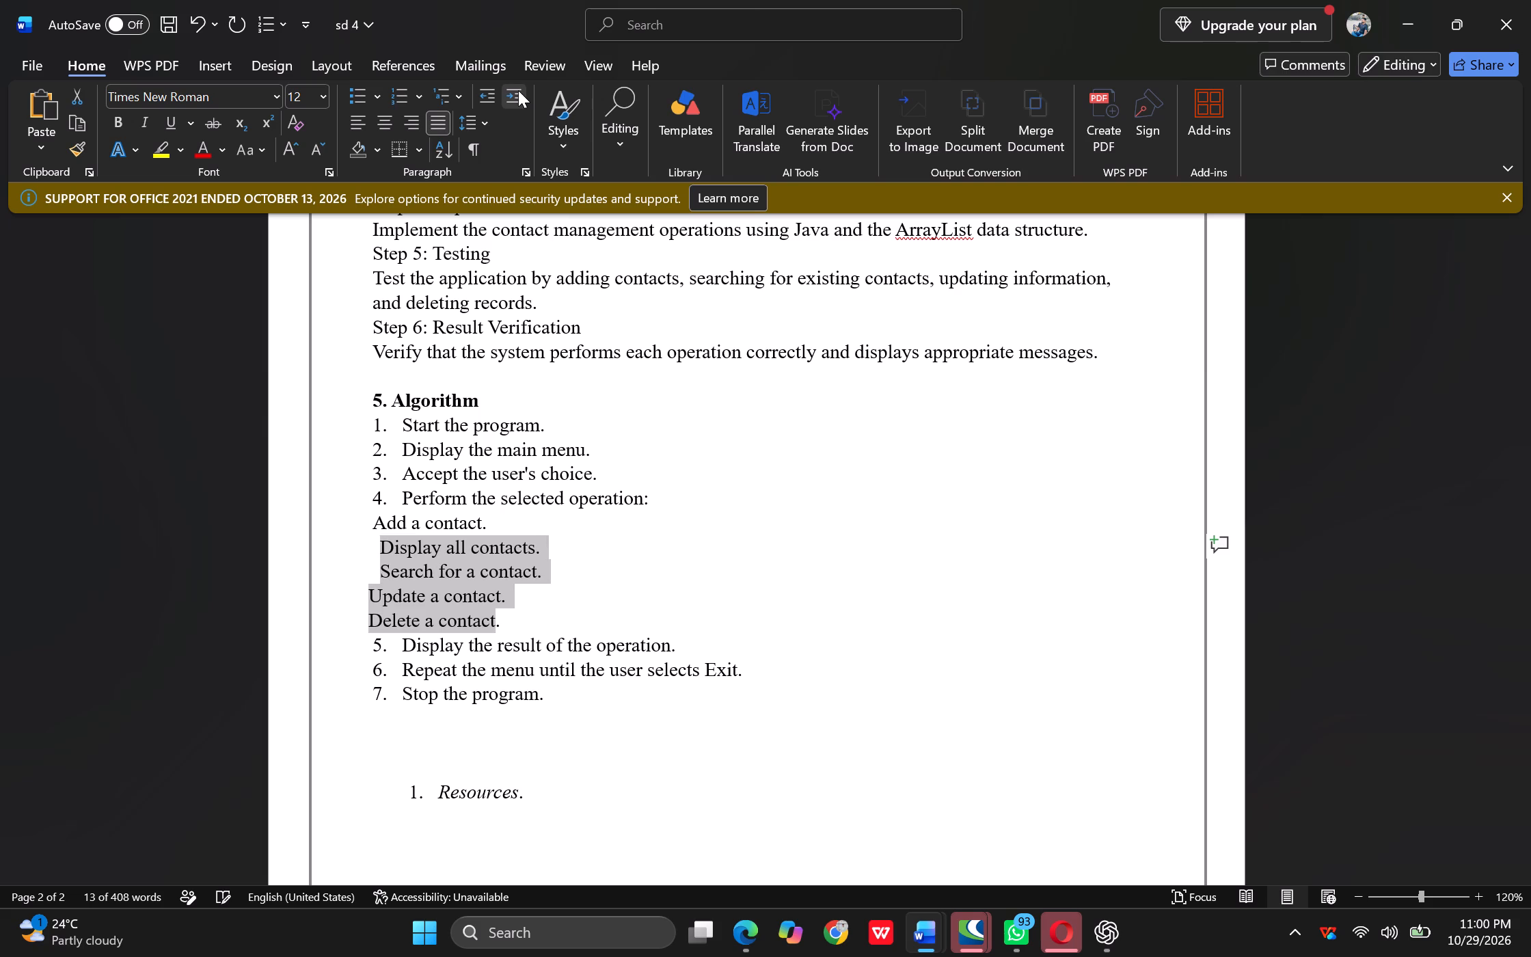
pyautogui.tripleClick(518, 90)
pyautogui.tripleClick(518, 90)
pyautogui.click(518, 90)
pyautogui.moveTo(518, 90); pyautogui.dragTo(490, 543)
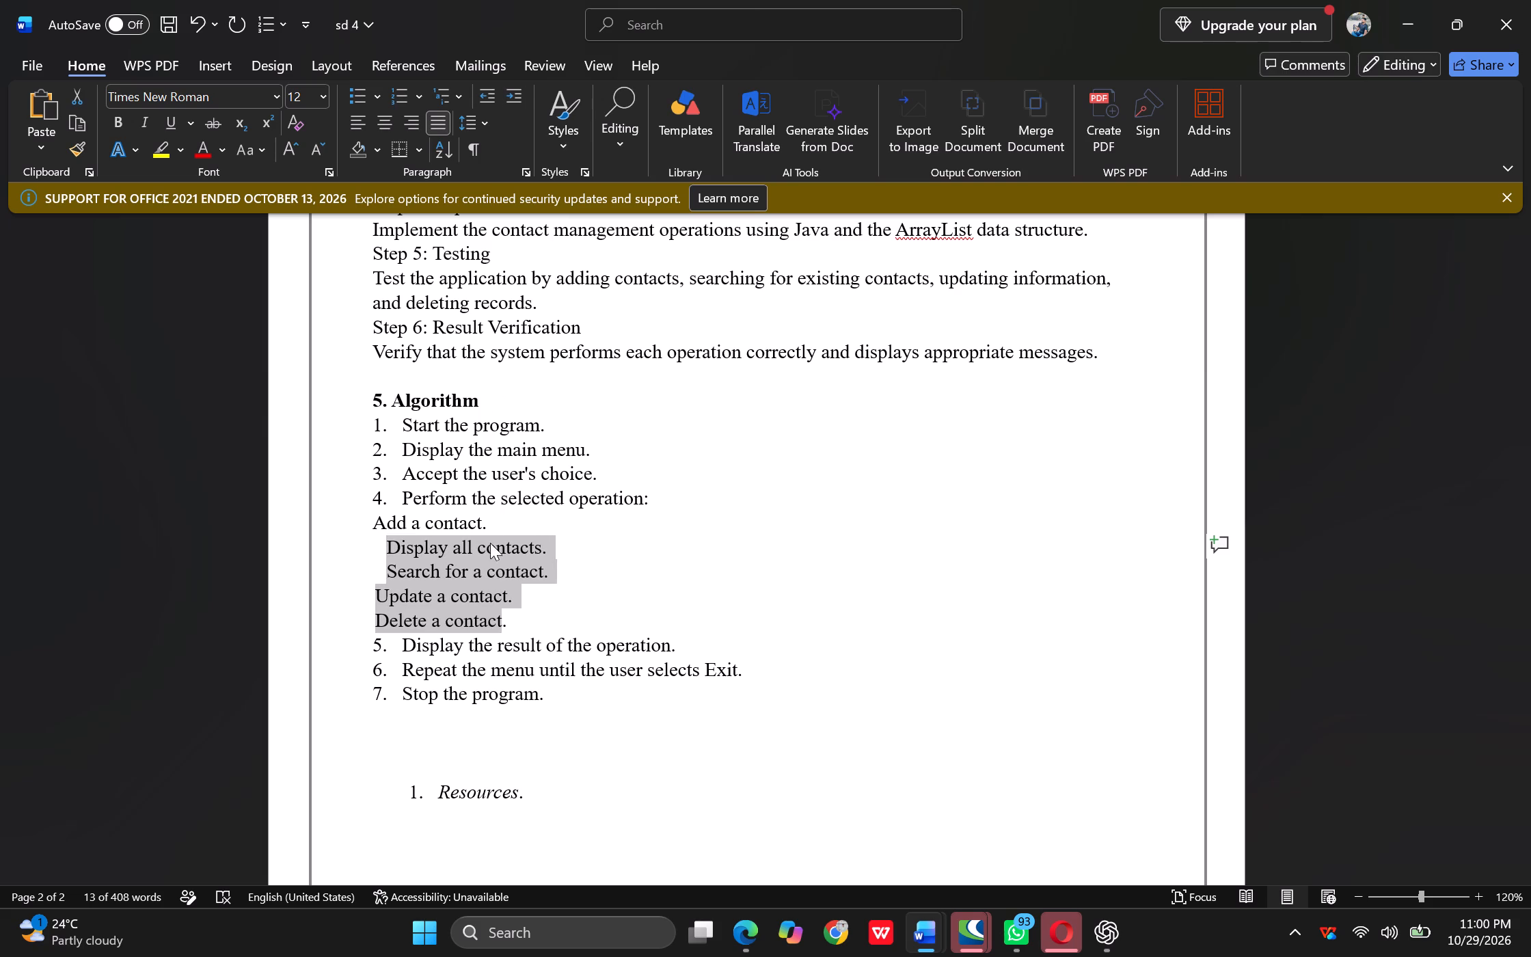
pyautogui.moveTo(490, 543); pyautogui.dragTo(489, 589)
pyautogui.click(489, 589)
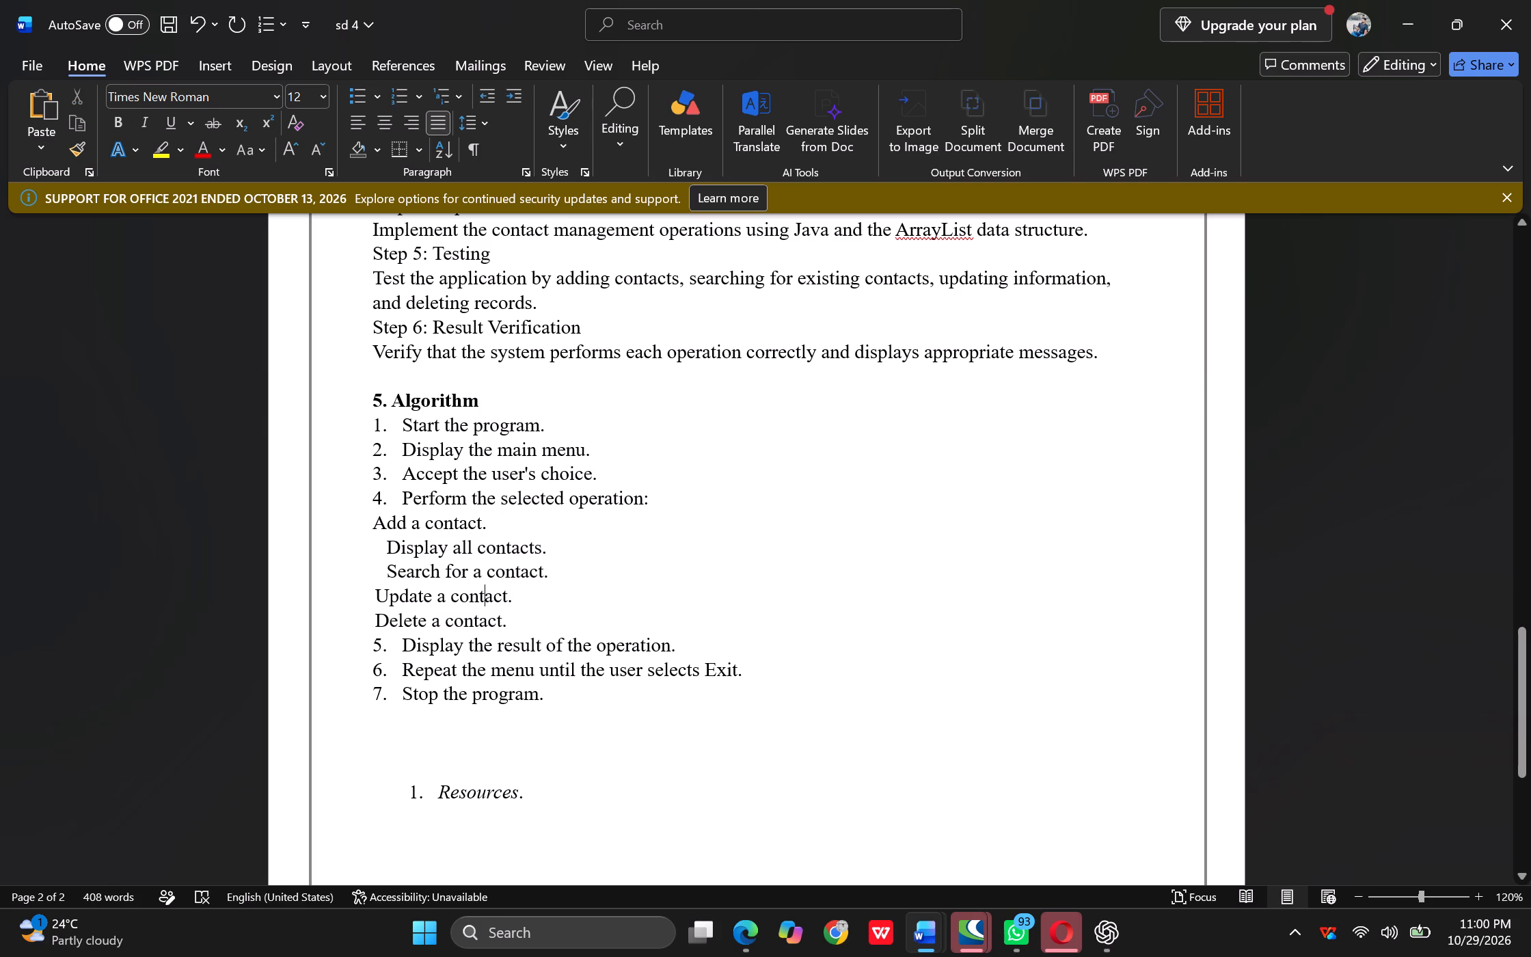
# Insert two leading spaces before both "Update a contact." and "Delete a contact." to line them up with the two lines above.
pyautogui.click(375, 595)
pyautogui.press('space')
pyautogui.press('space')
pyautogui.press('space')
pyautogui.press('BackSpace')
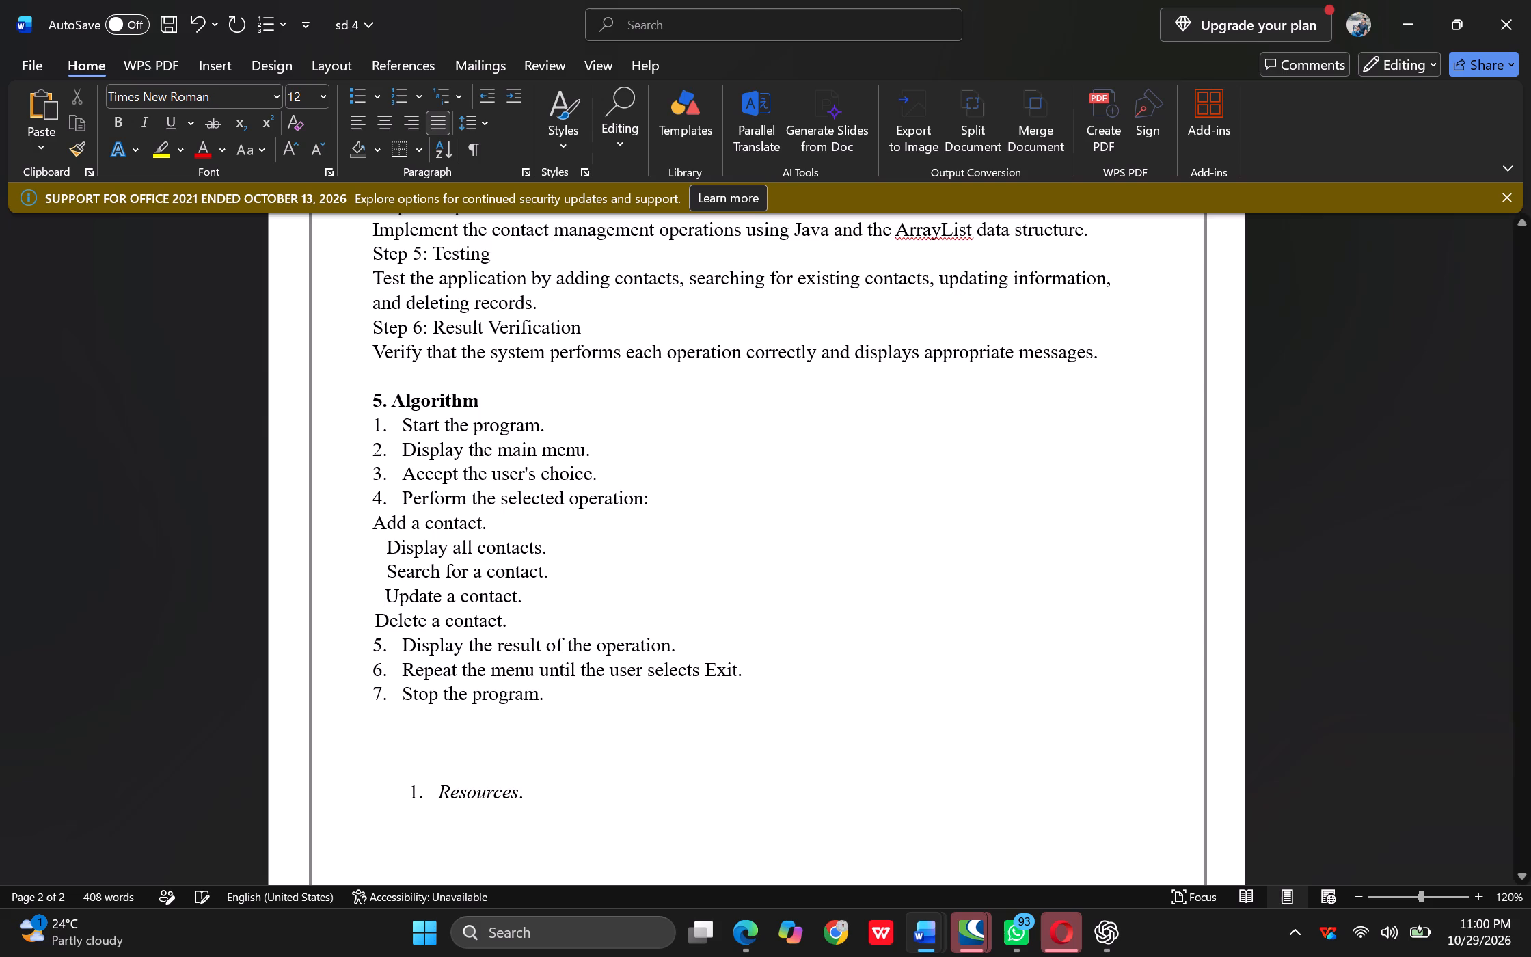
pyautogui.click(374, 622)
pyautogui.press('space')
pyautogui.press('space')
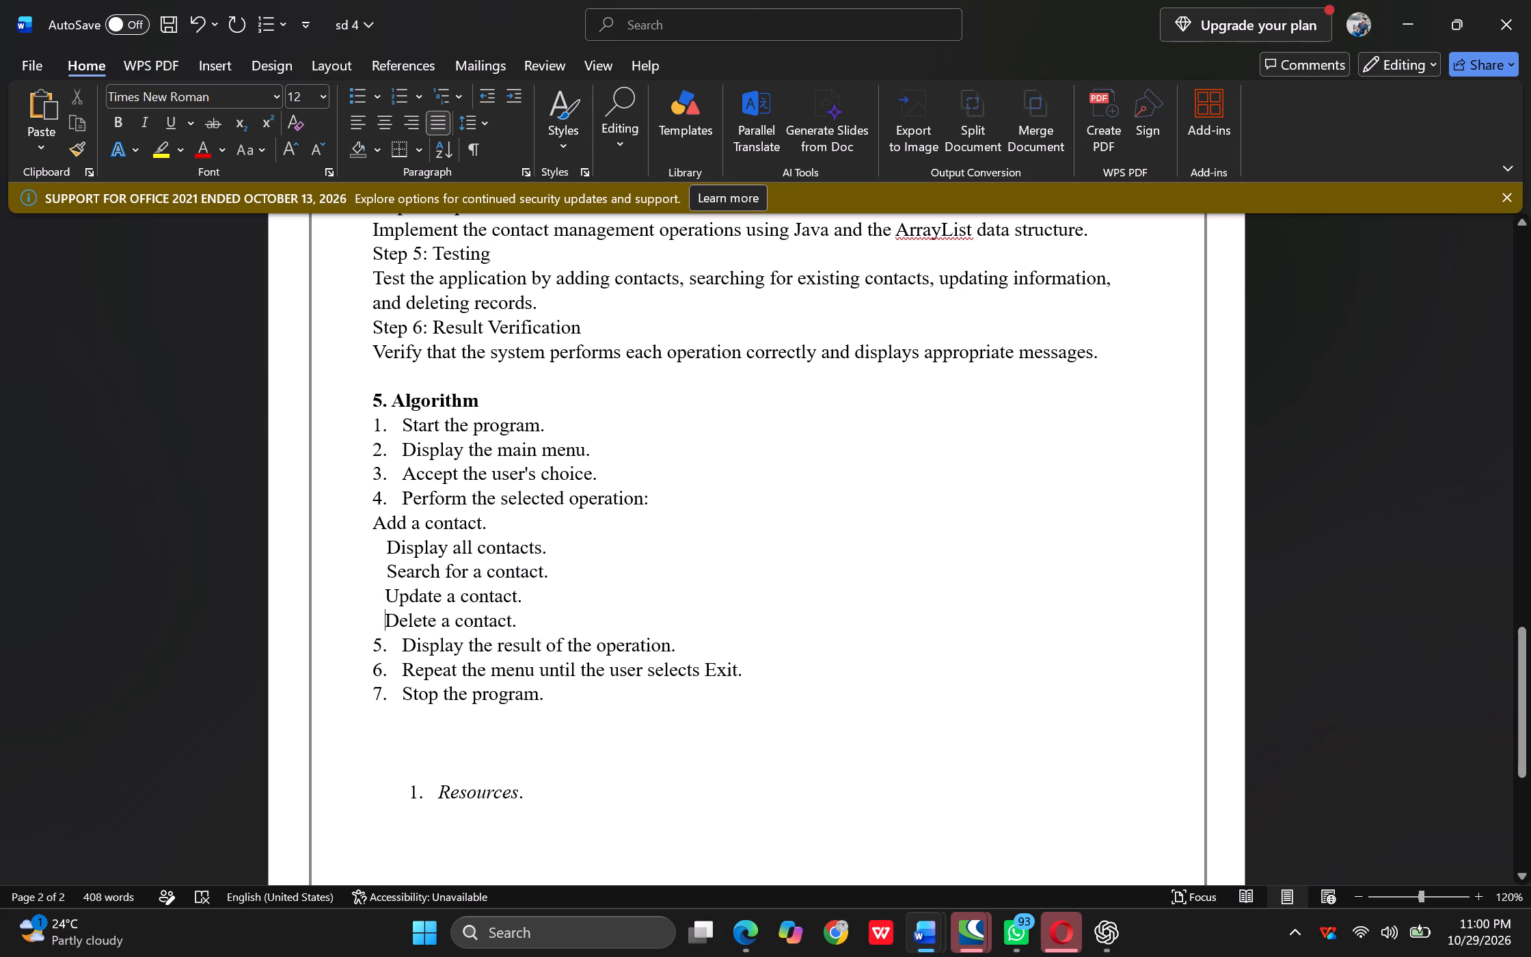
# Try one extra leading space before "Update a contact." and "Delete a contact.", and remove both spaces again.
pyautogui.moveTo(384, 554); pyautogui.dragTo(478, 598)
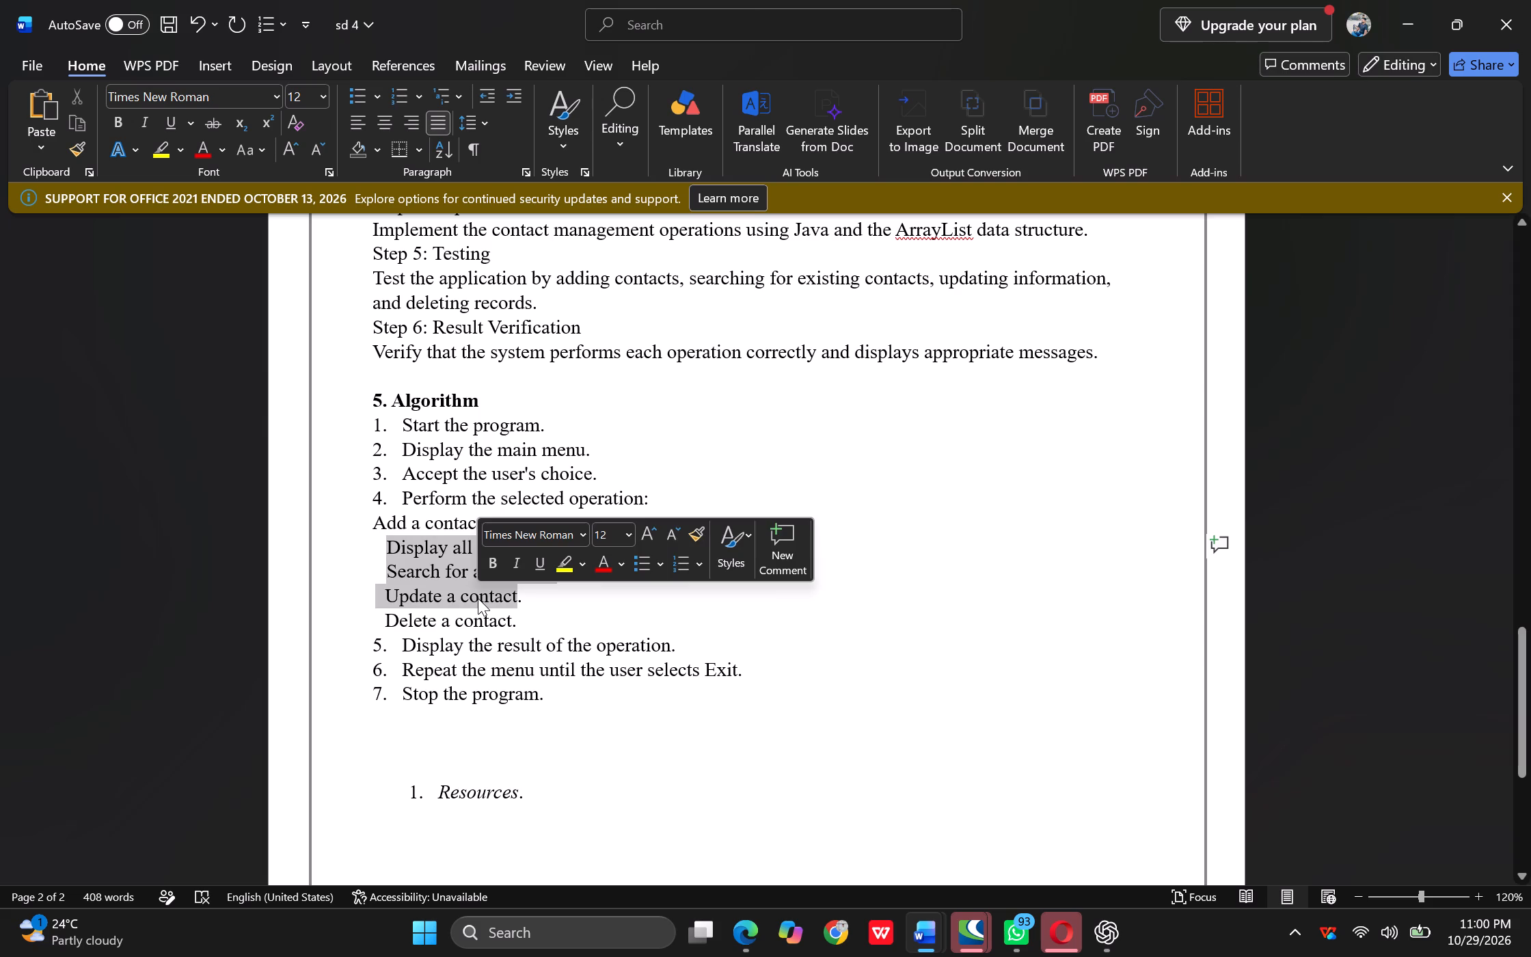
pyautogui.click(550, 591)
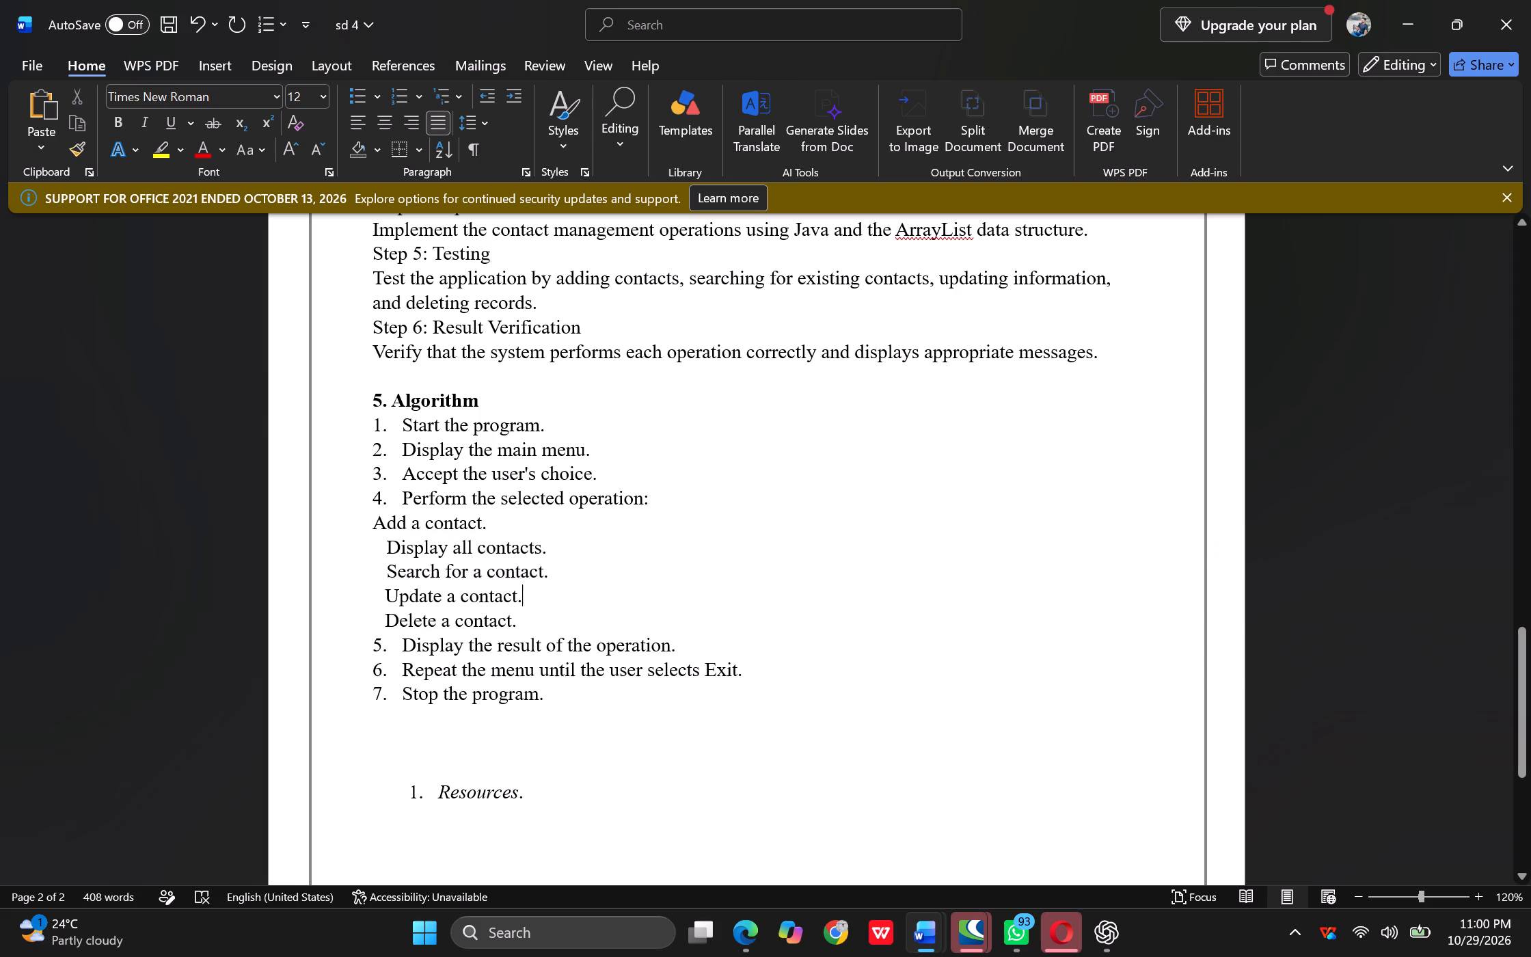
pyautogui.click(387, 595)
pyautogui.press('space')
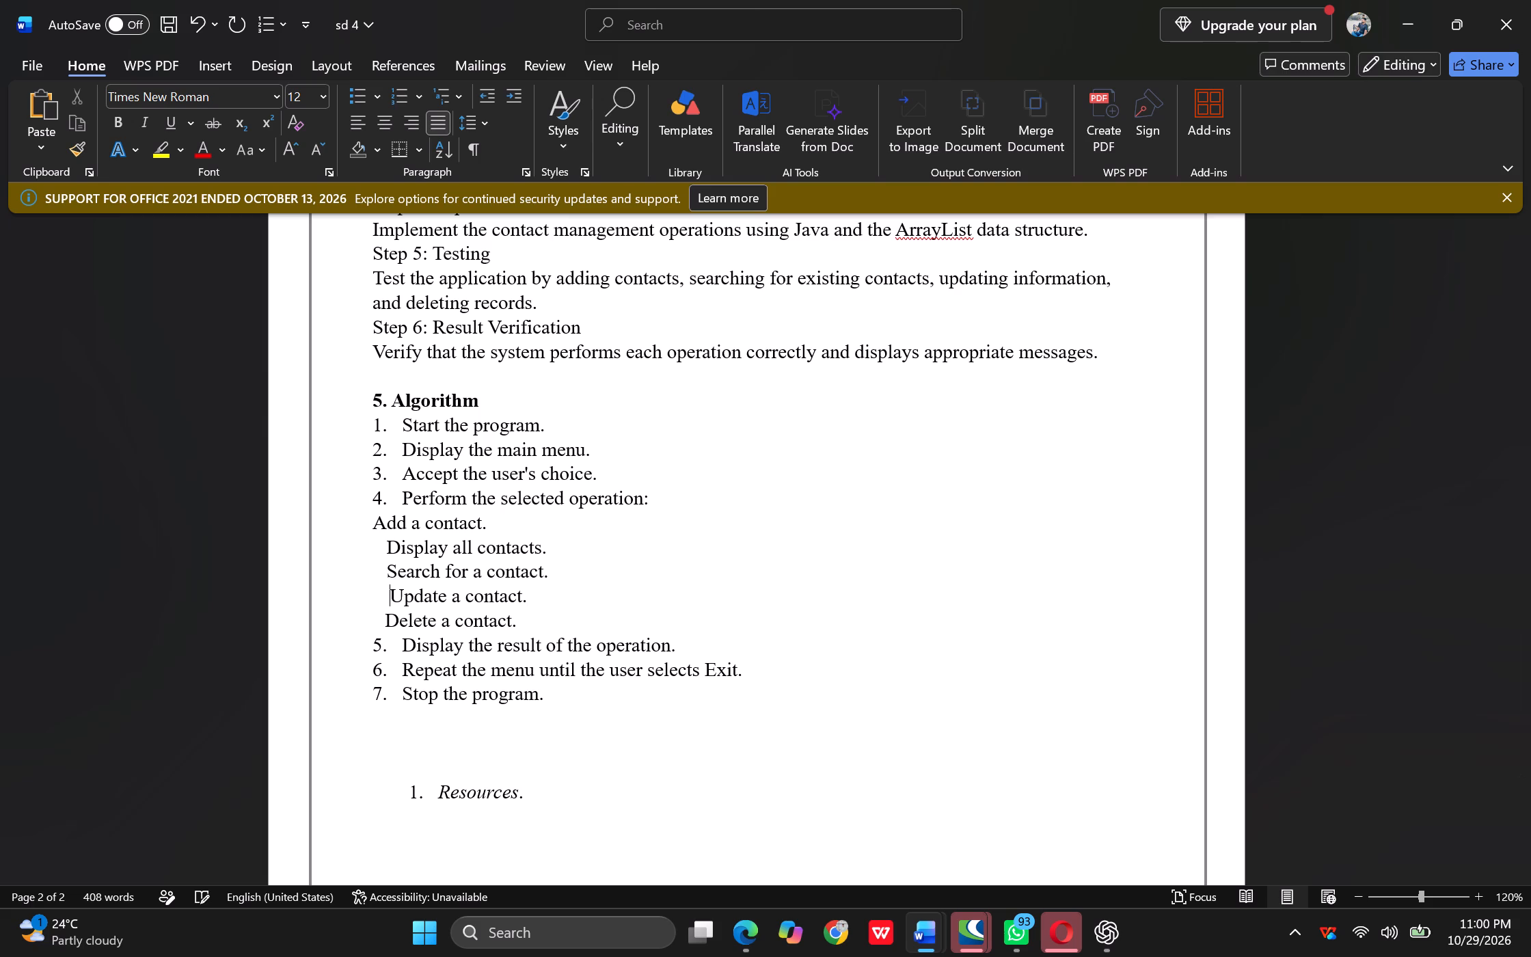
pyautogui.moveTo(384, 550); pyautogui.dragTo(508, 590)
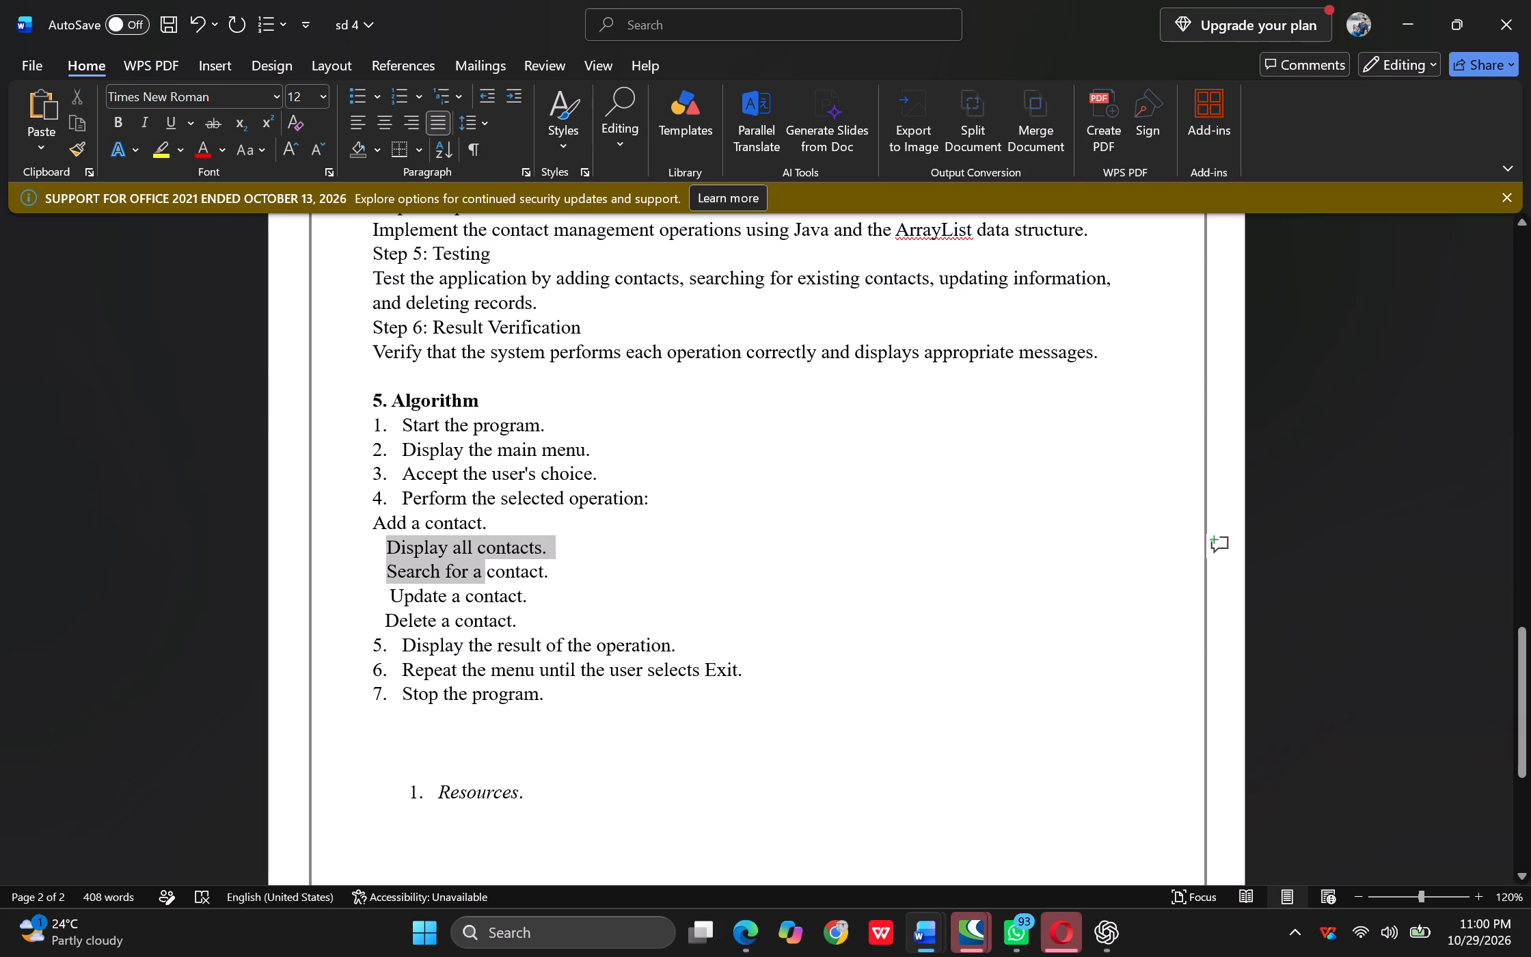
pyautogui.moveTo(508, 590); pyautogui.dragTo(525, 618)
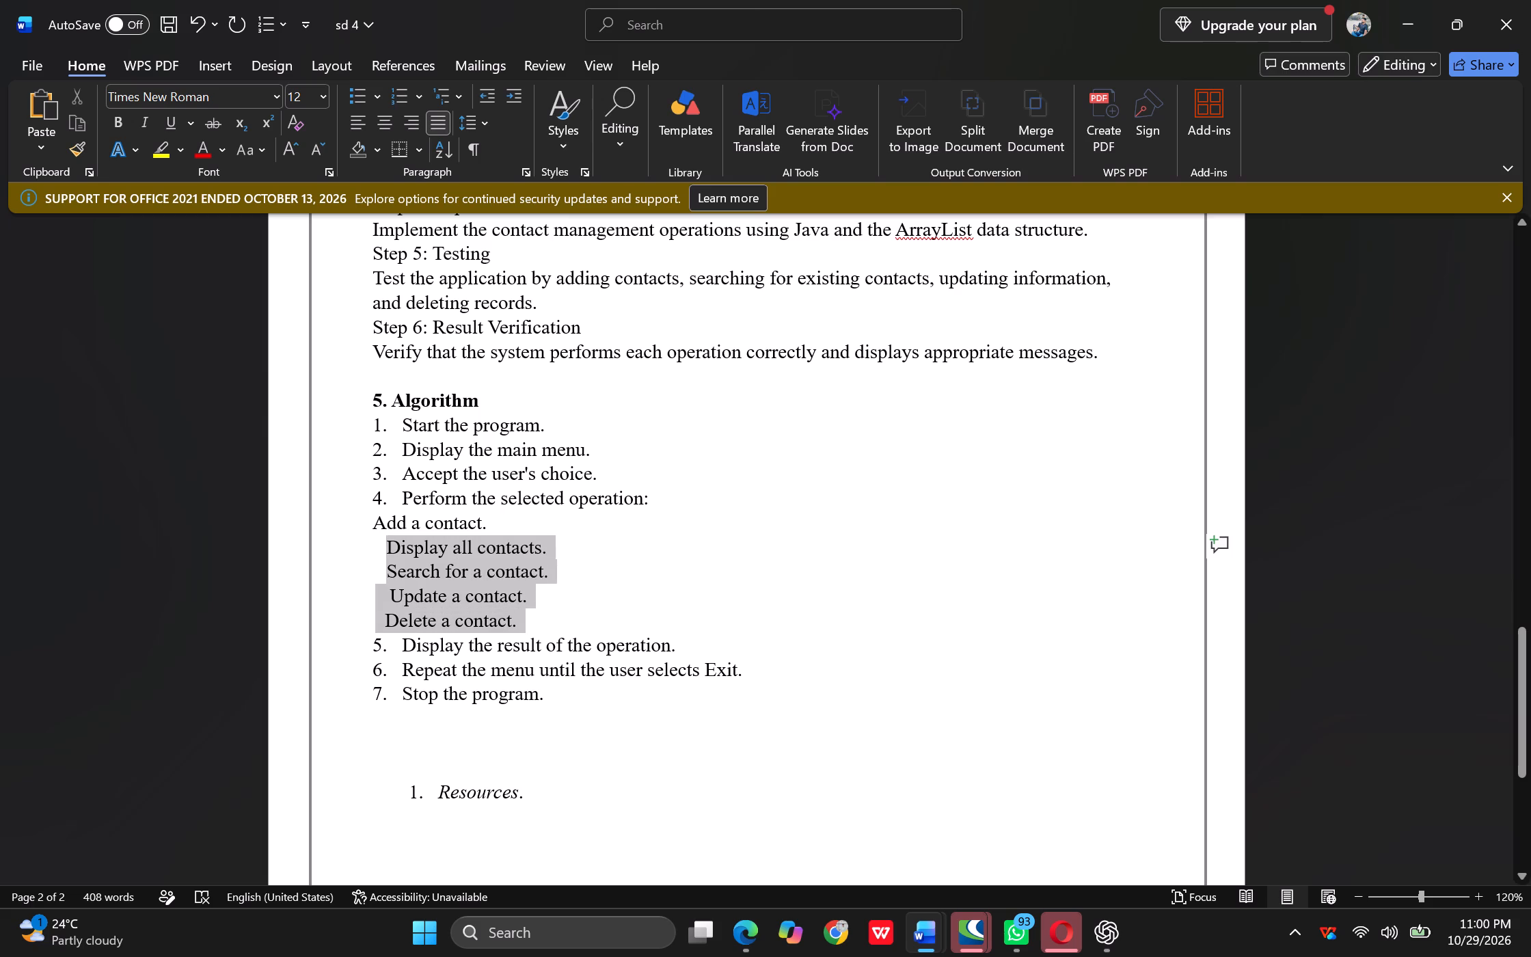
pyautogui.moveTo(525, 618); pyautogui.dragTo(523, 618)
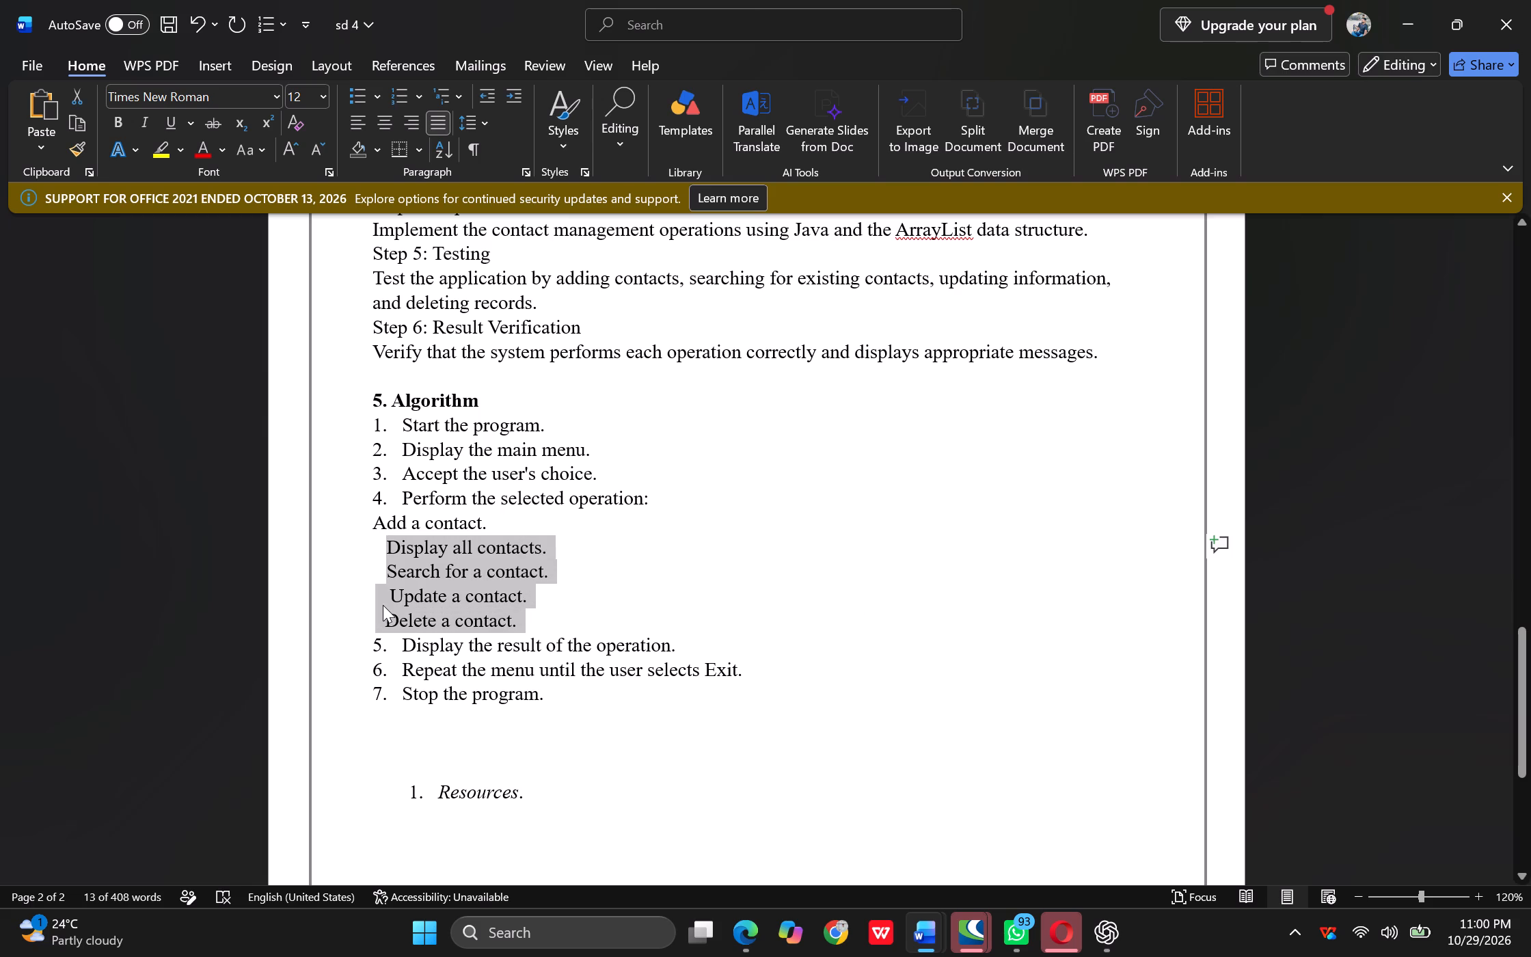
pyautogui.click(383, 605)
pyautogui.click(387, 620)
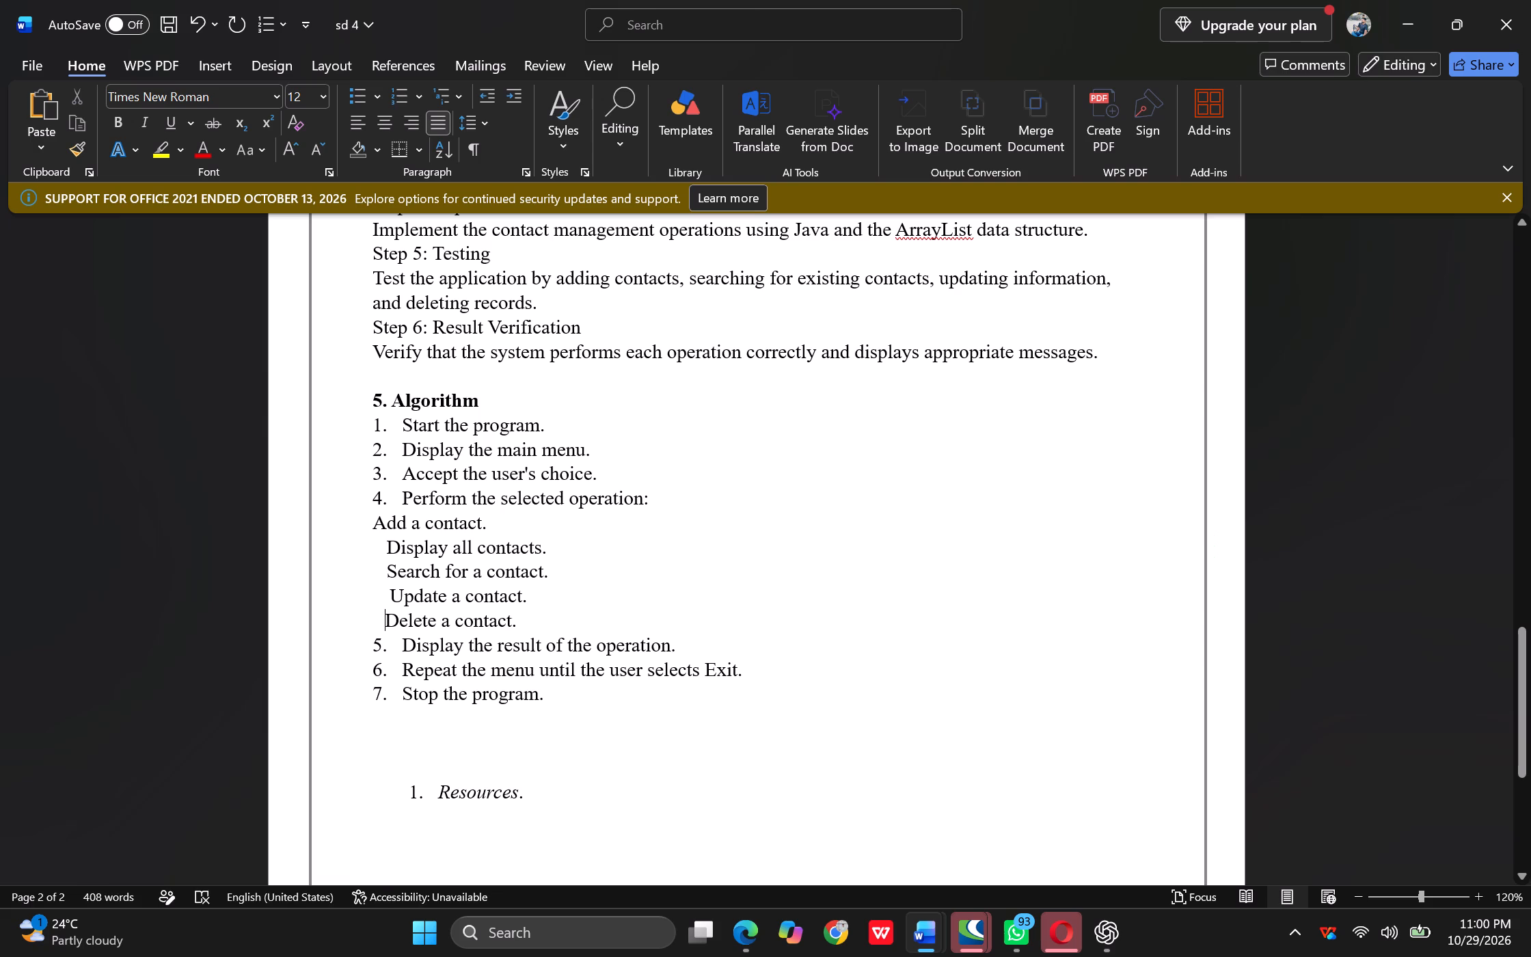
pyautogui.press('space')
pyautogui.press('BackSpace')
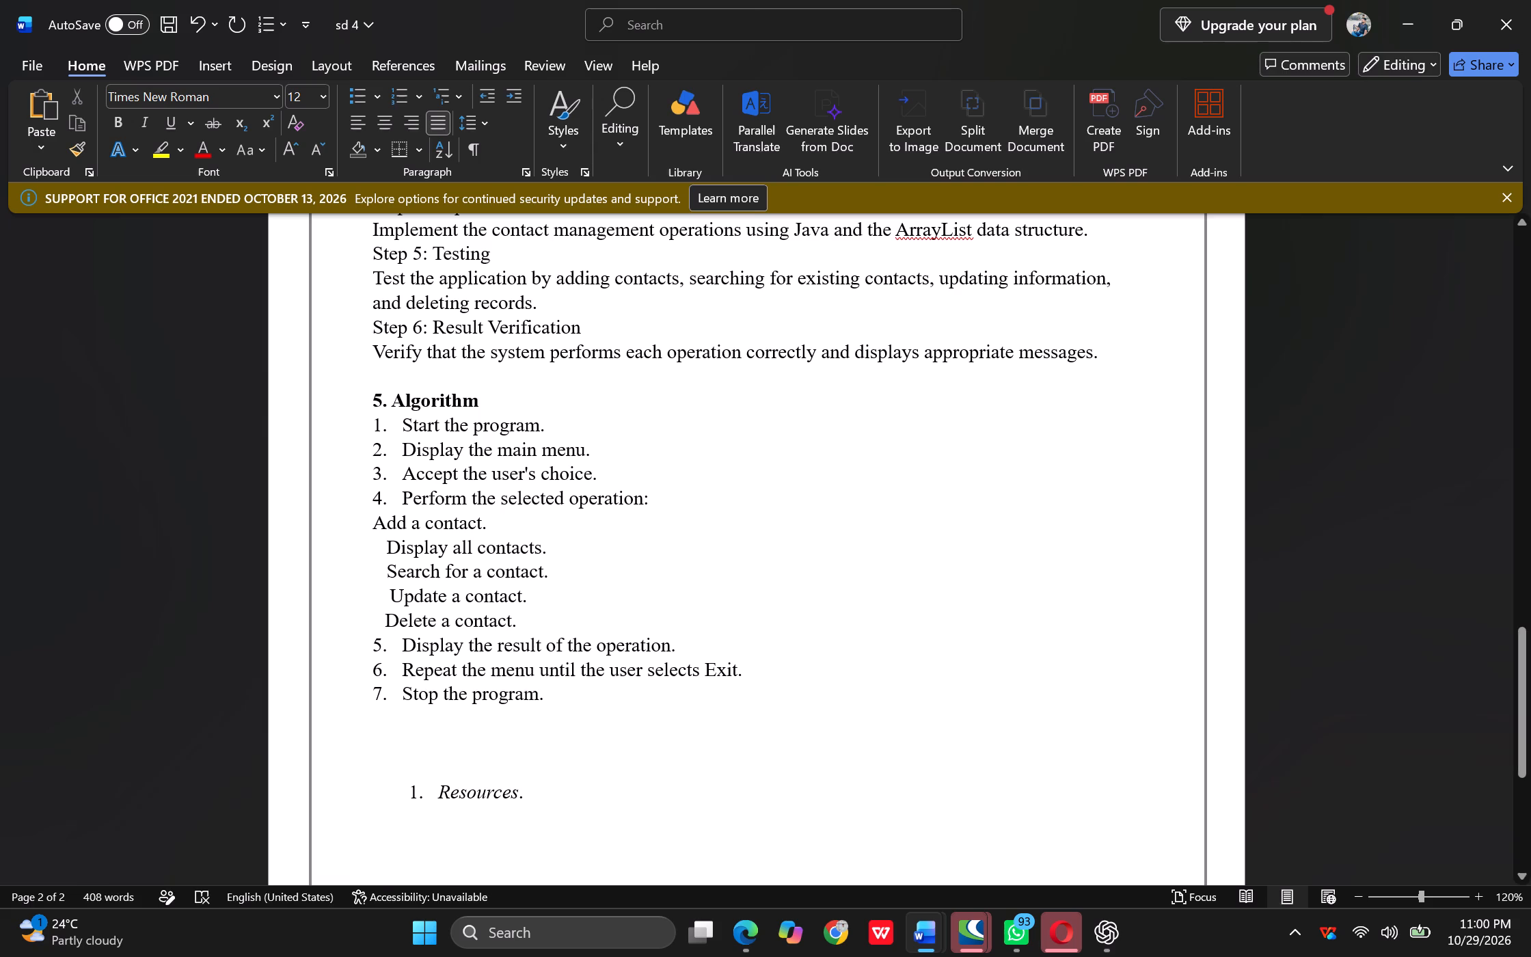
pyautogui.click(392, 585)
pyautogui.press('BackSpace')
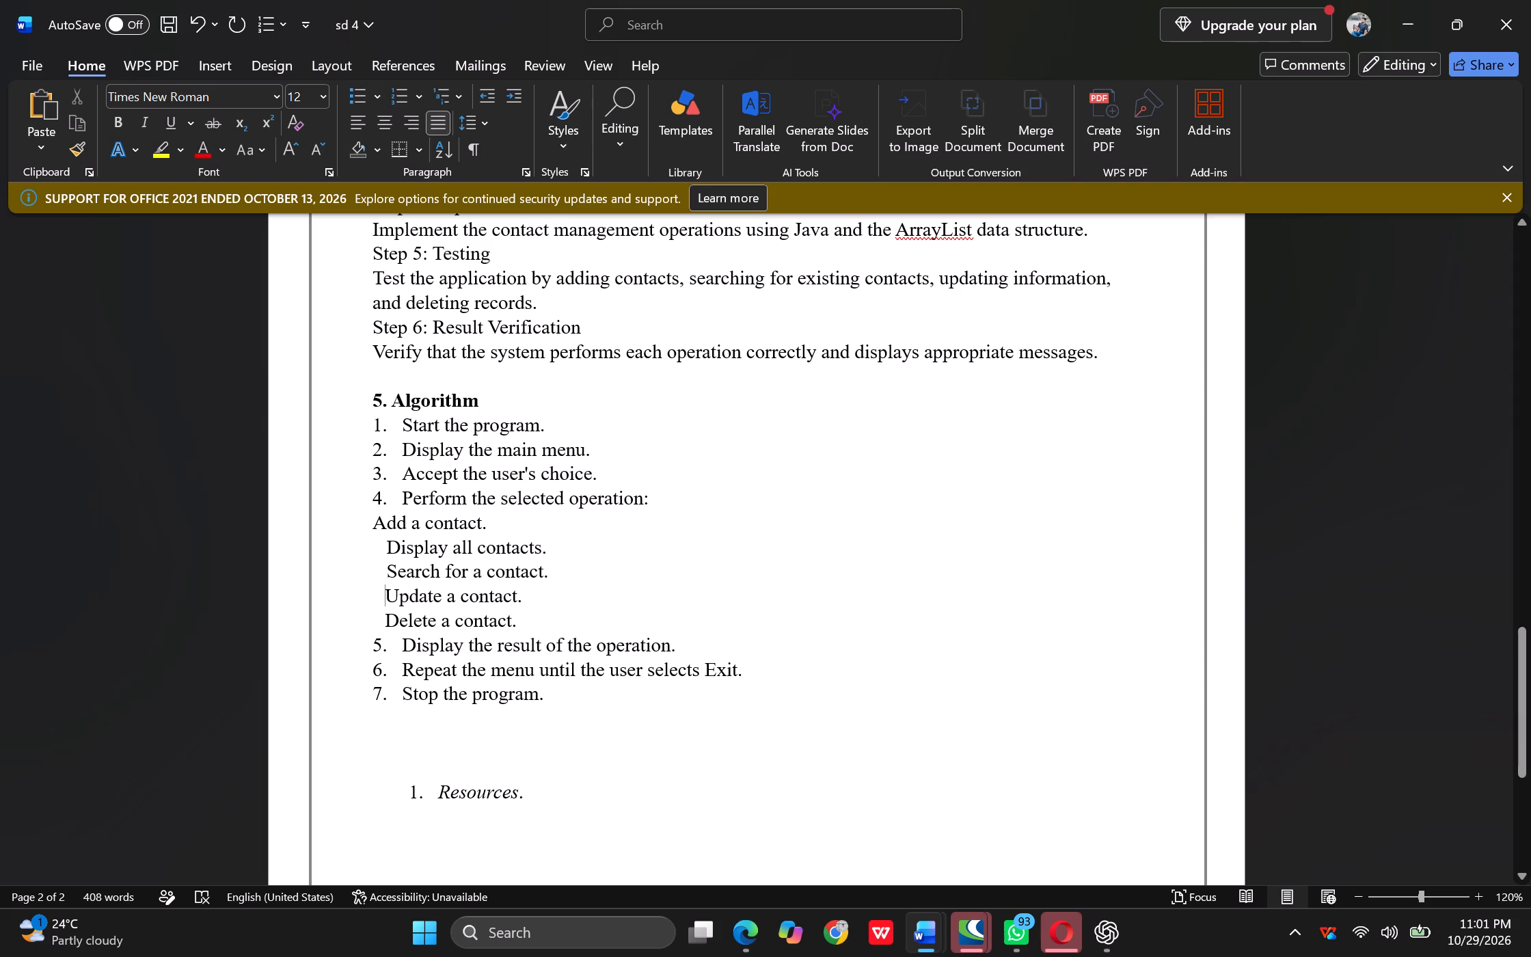
# Remove one leading space before "Search for a contact." and one before "Display all contacts." to match the lines below.
pyautogui.click(388, 570)
pyautogui.press('BackSpace')
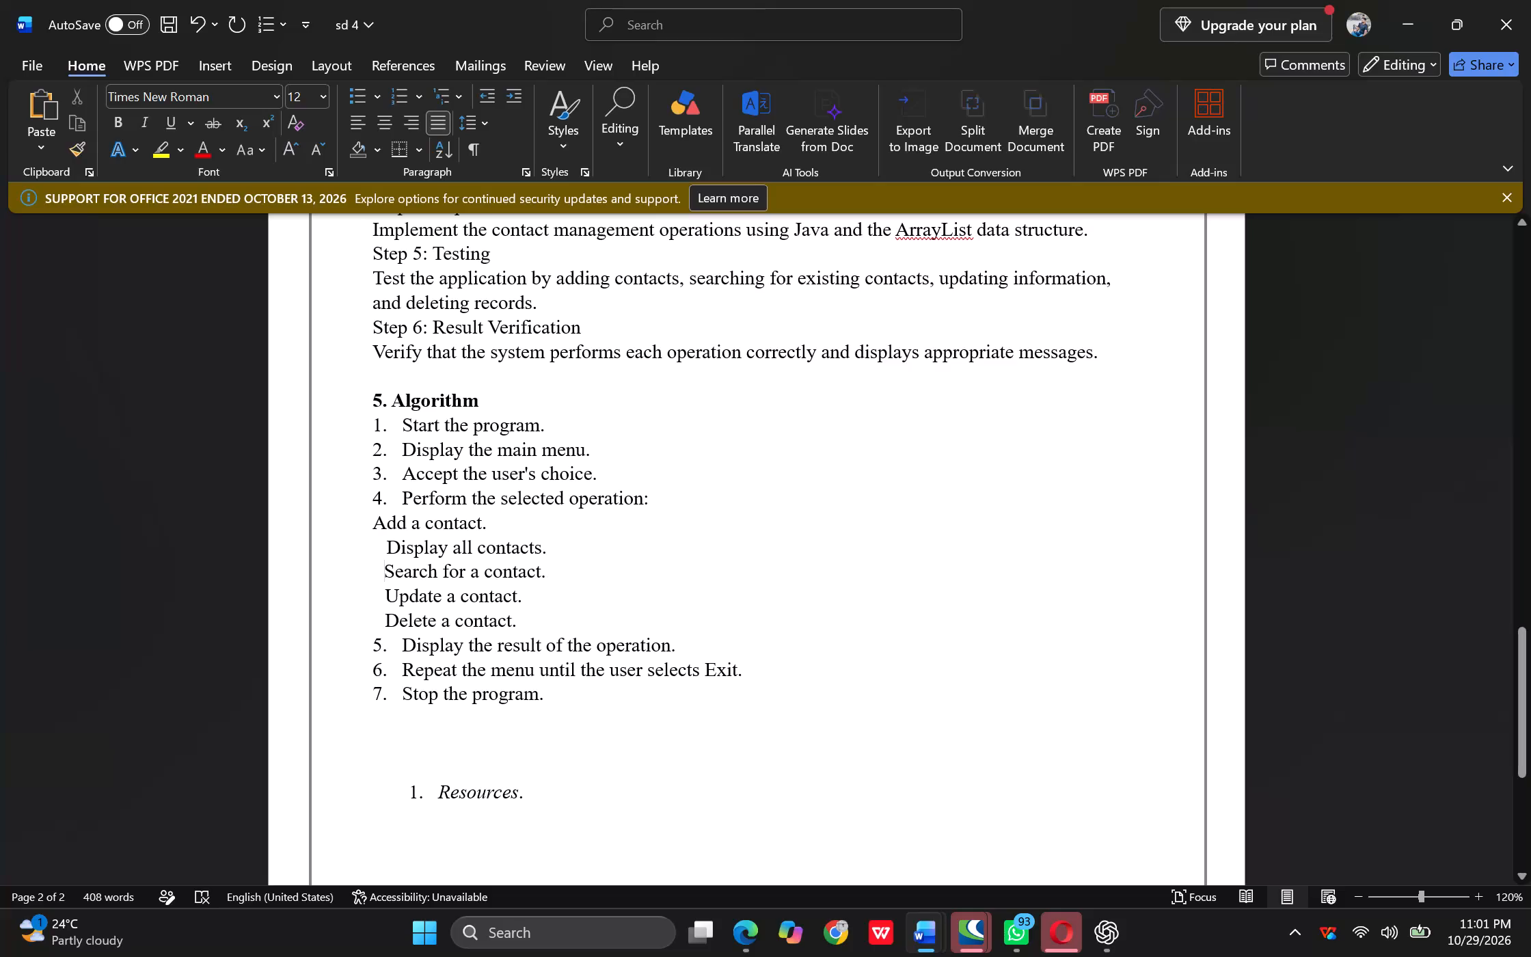
pyautogui.click(389, 548)
pyautogui.press('BackSpace')
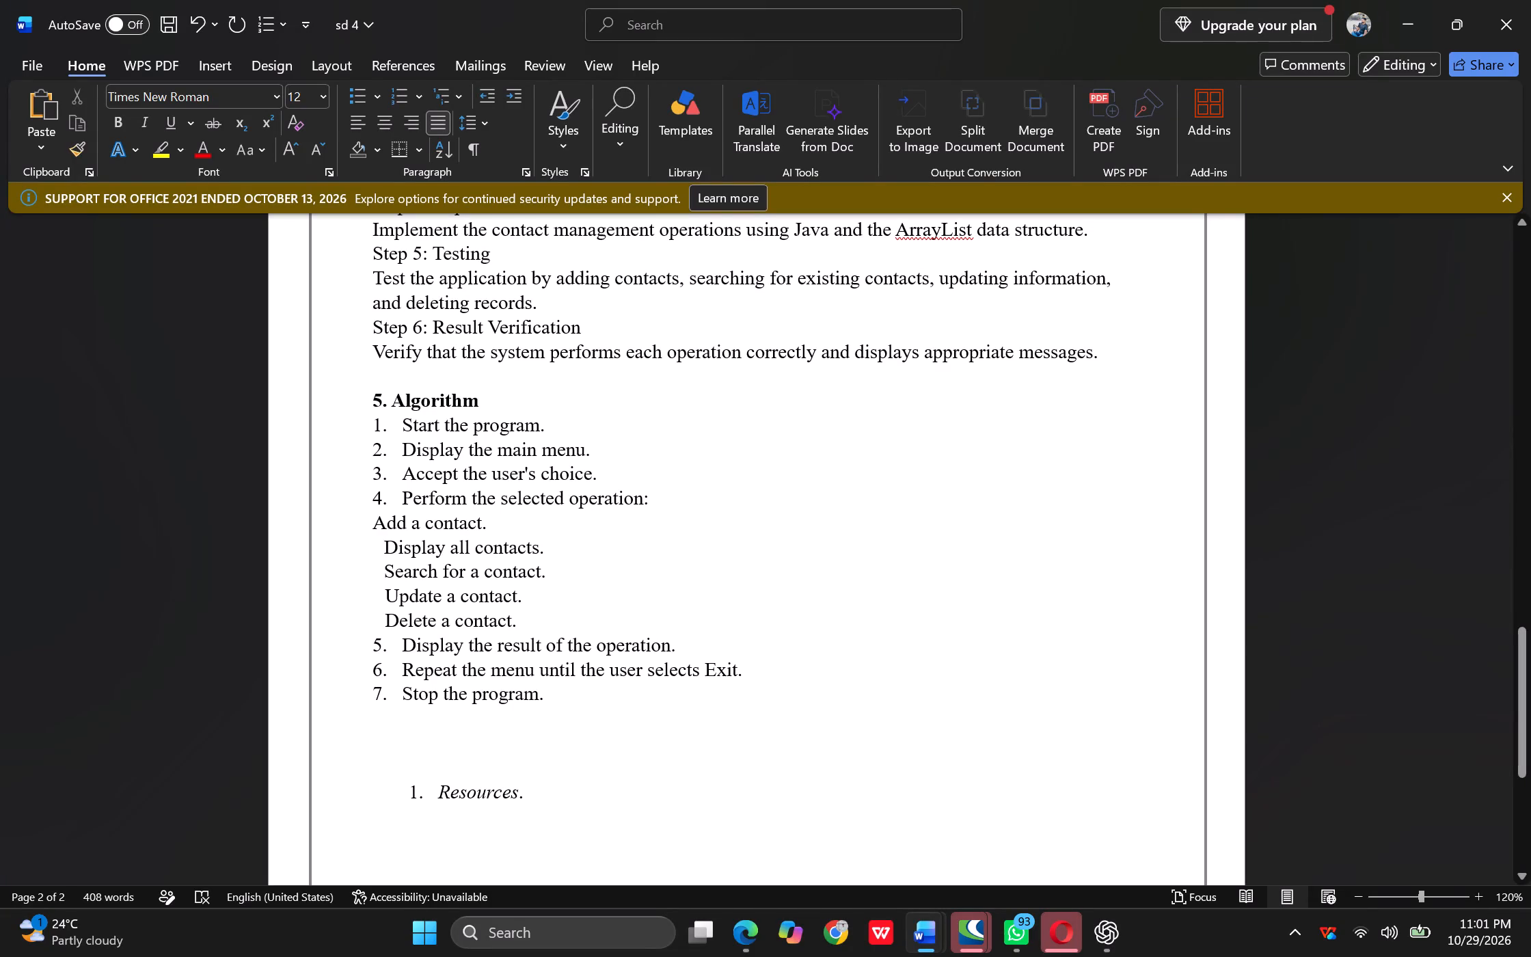
# Apply solid round bullets to the four lines from "Display all contacts." to "Delete a contact.".
pyautogui.moveTo(390, 550); pyautogui.dragTo(523, 619)
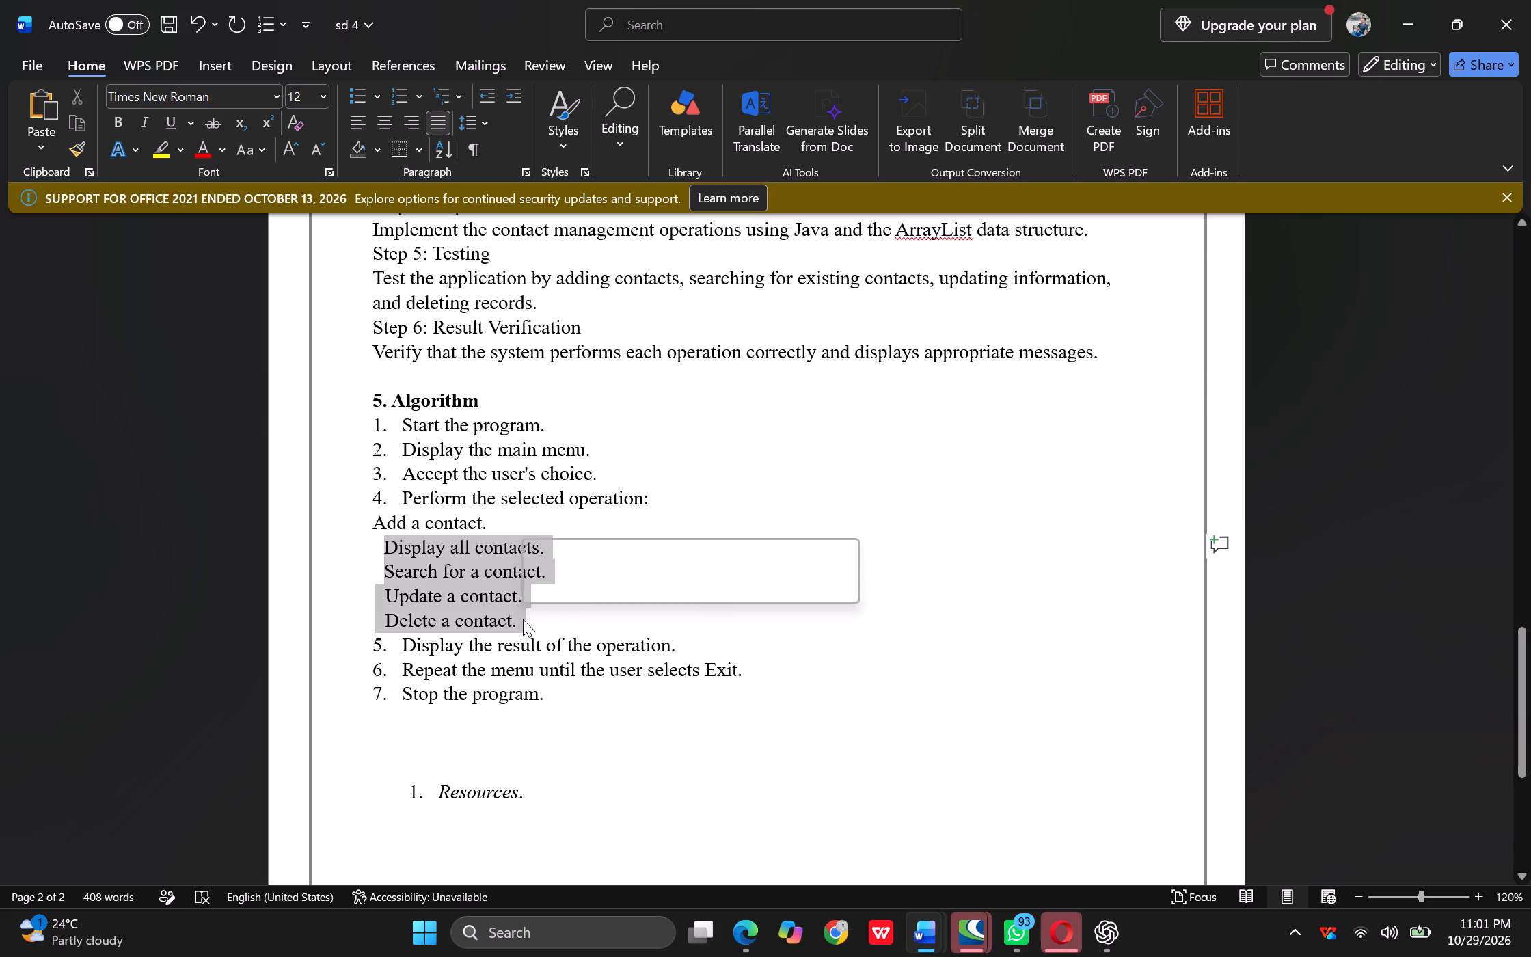
pyautogui.click(379, 96)
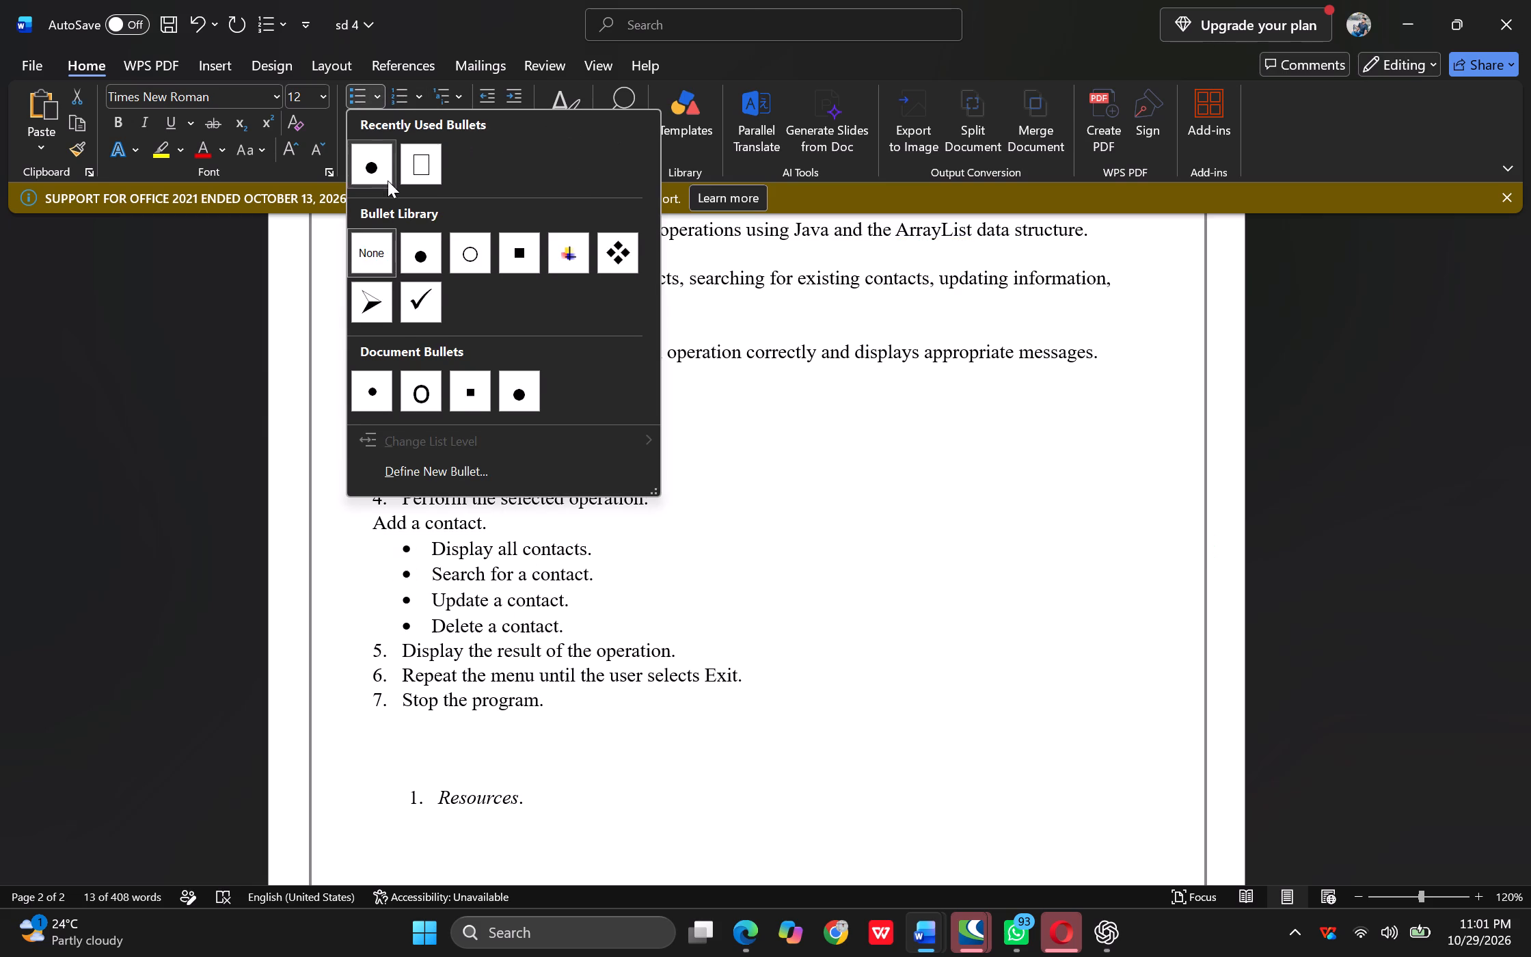
pyautogui.click(377, 171)
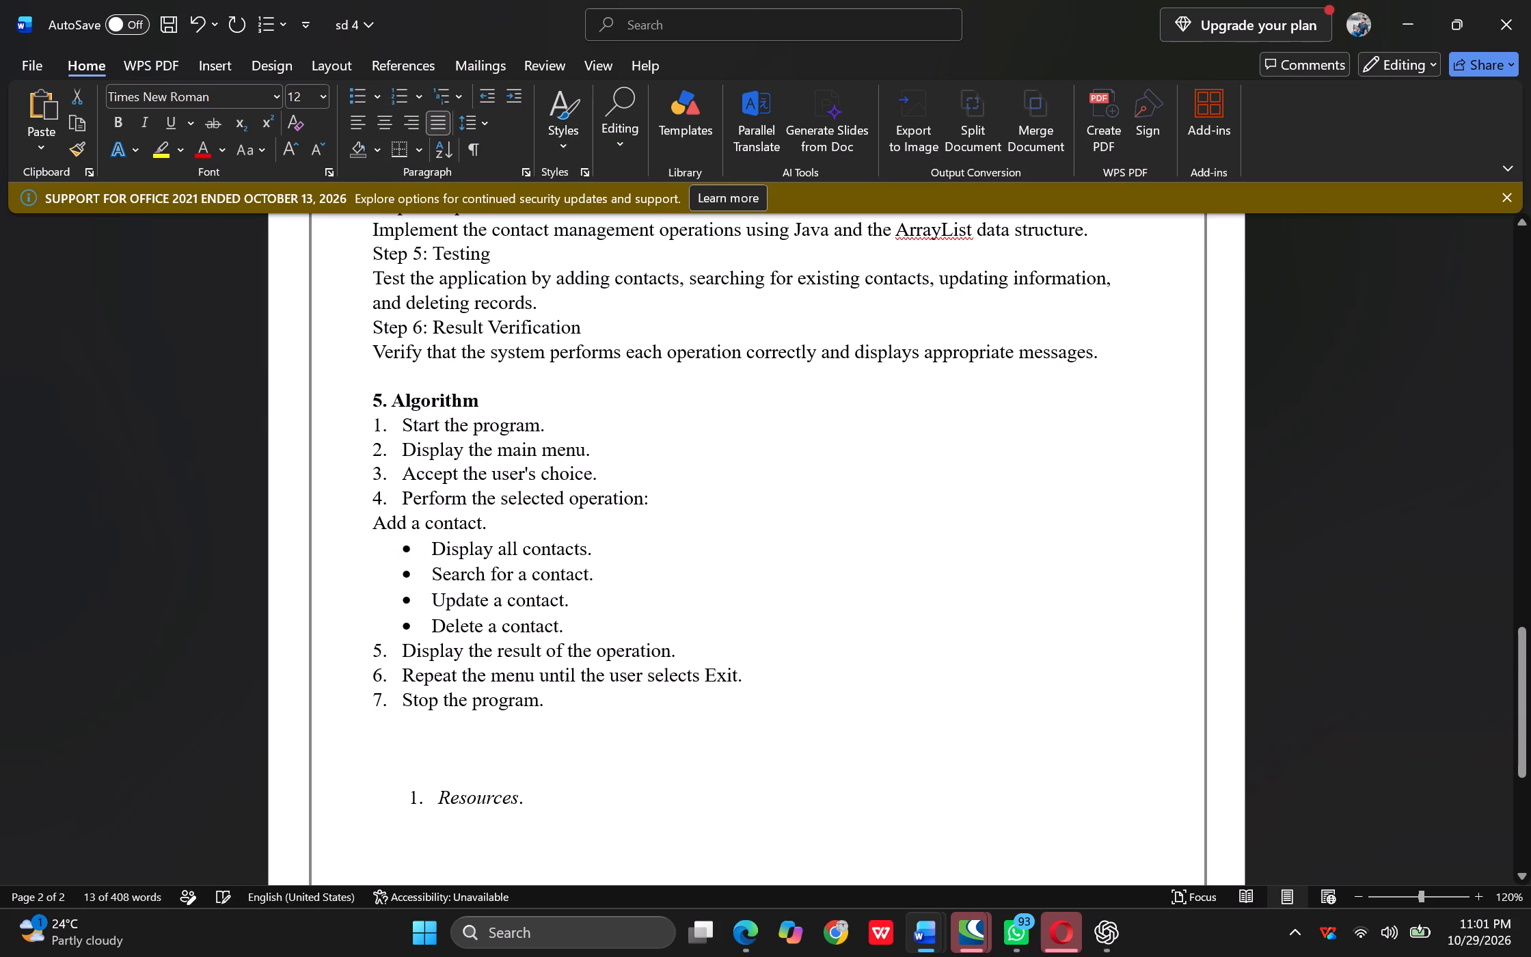
pyautogui.click(888, 550)
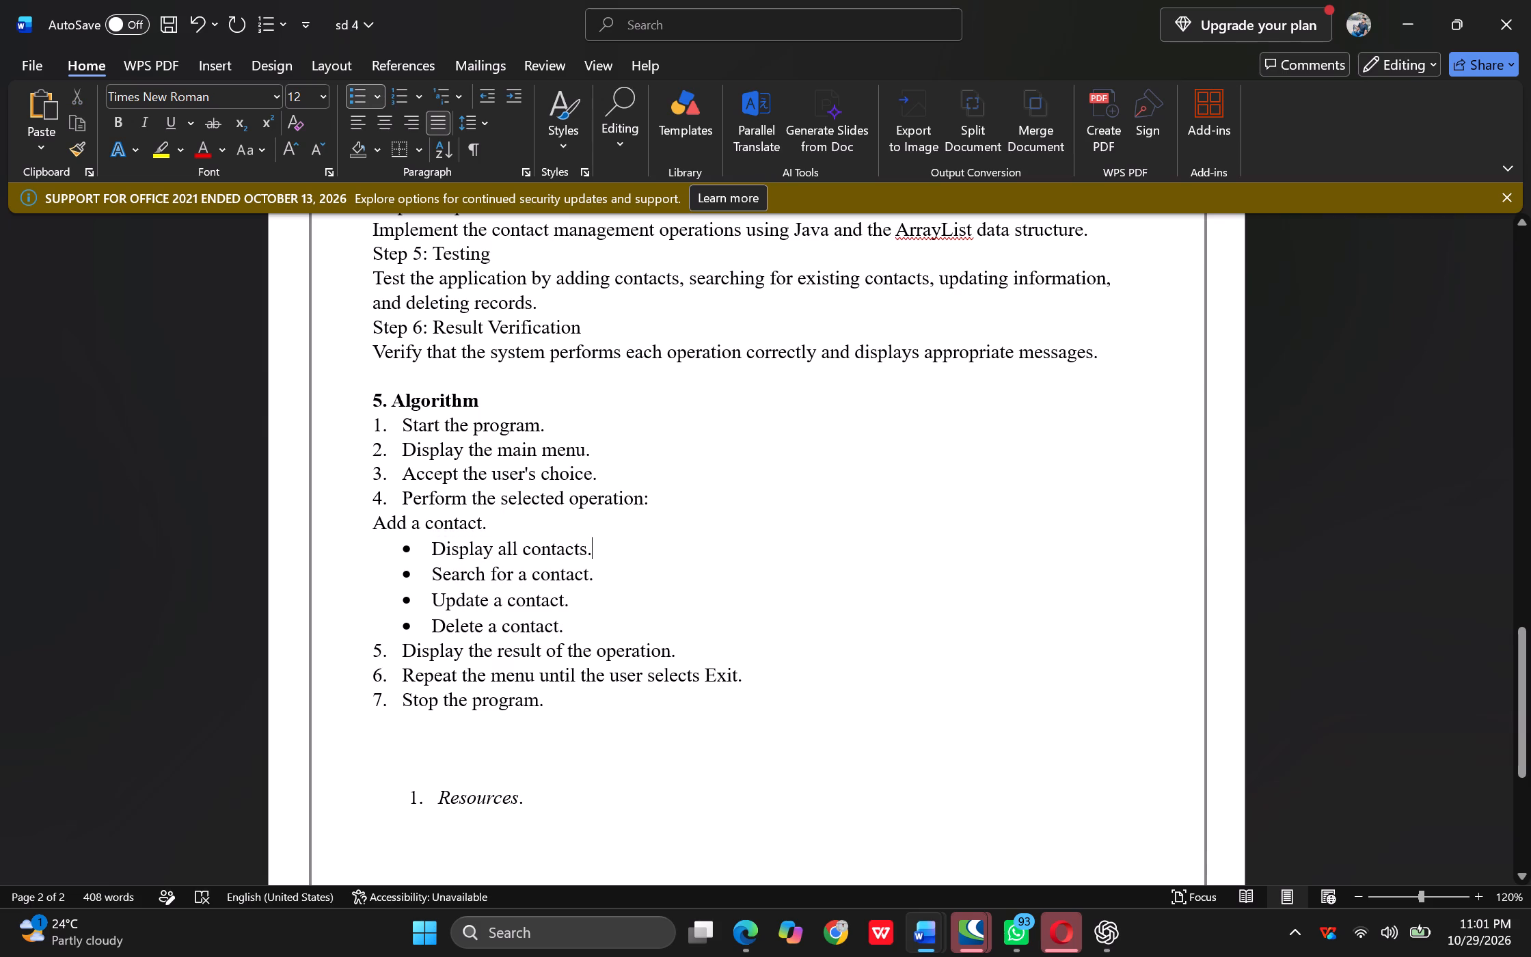
# Insert seven leading spaces before "Add a contact." to move it towards the text of the bulleted lines below.
pyautogui.click(372, 526)
pyautogui.press('space')
pyautogui.press('space')
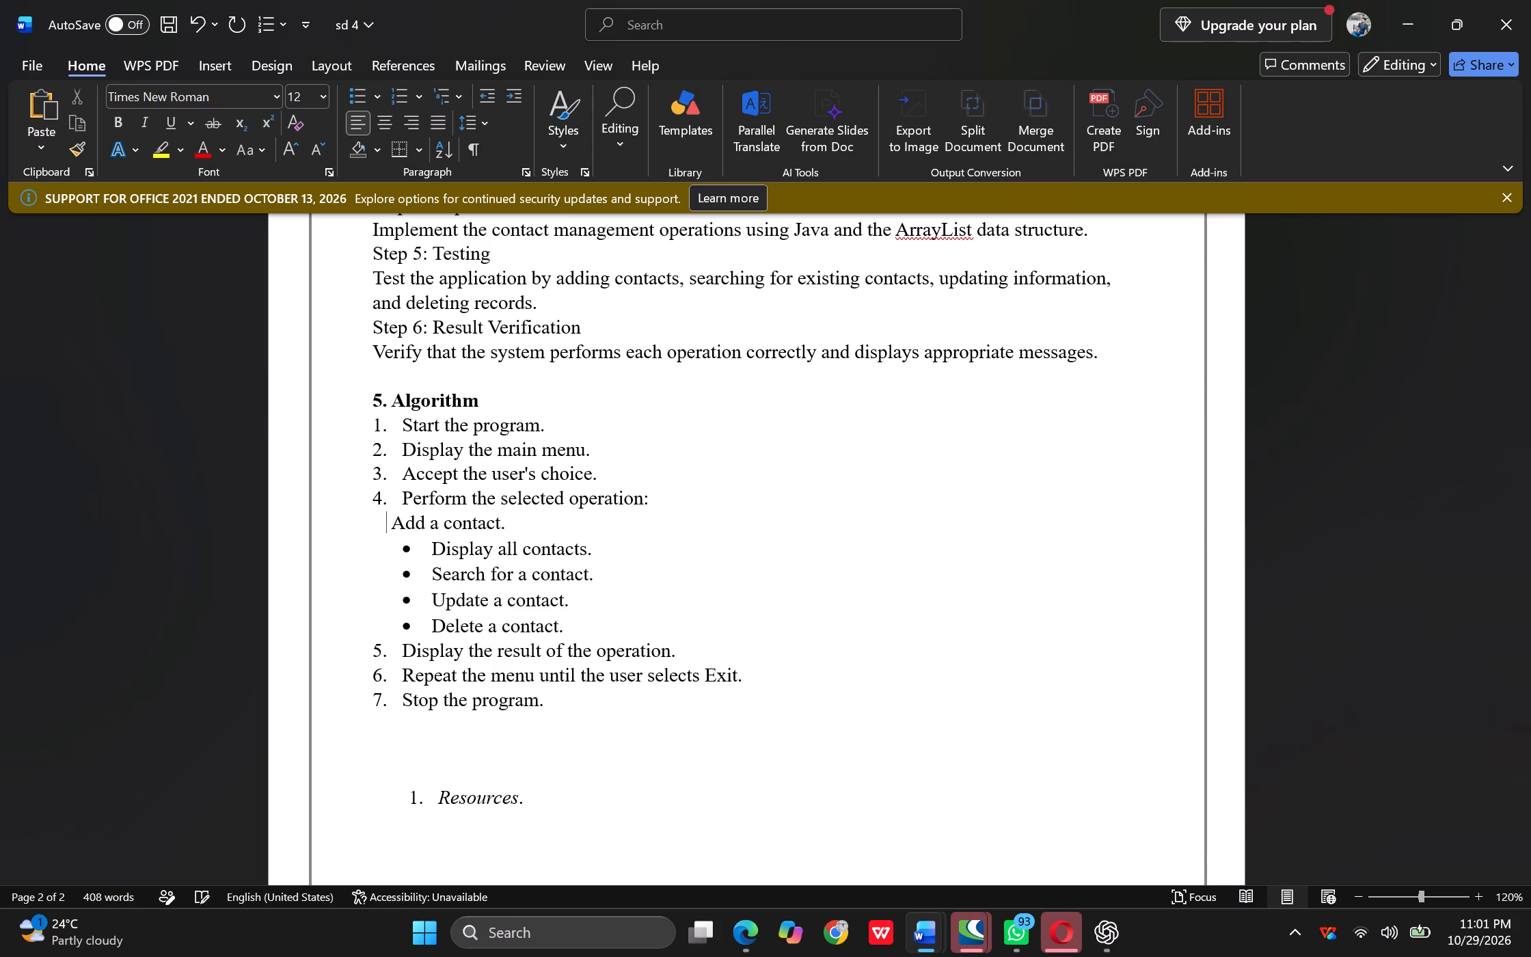
pyautogui.press('space')
pyautogui.press('space')
pyautogui.press('space')
pyautogui.press('space')
pyautogui.press('space')
pyautogui.press('space')
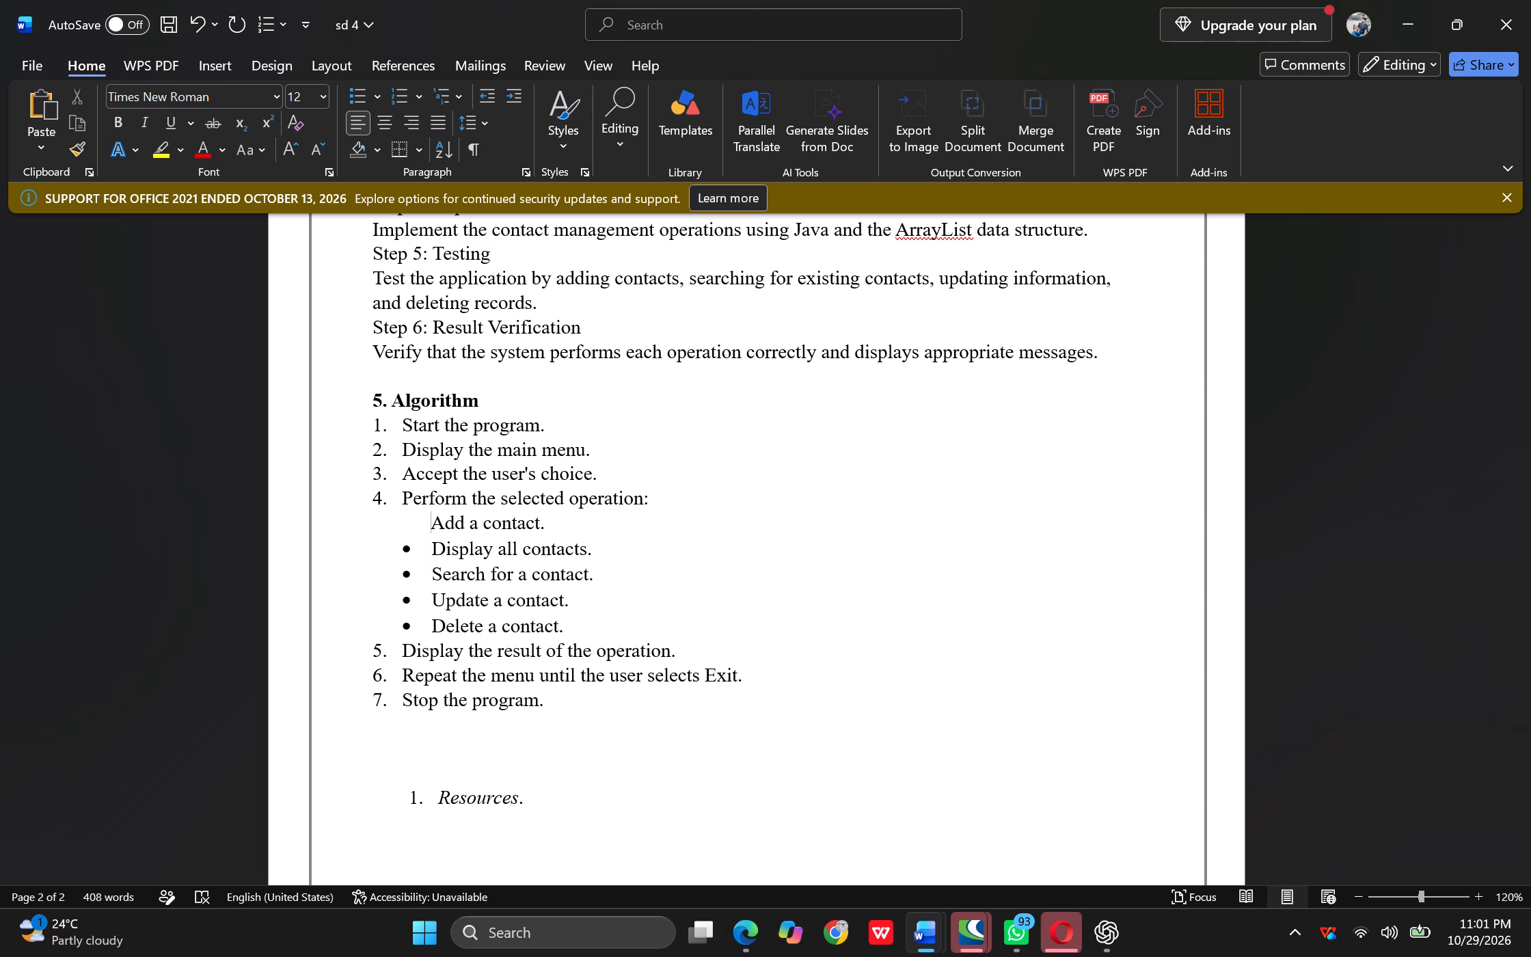
pyautogui.press('BackSpace')
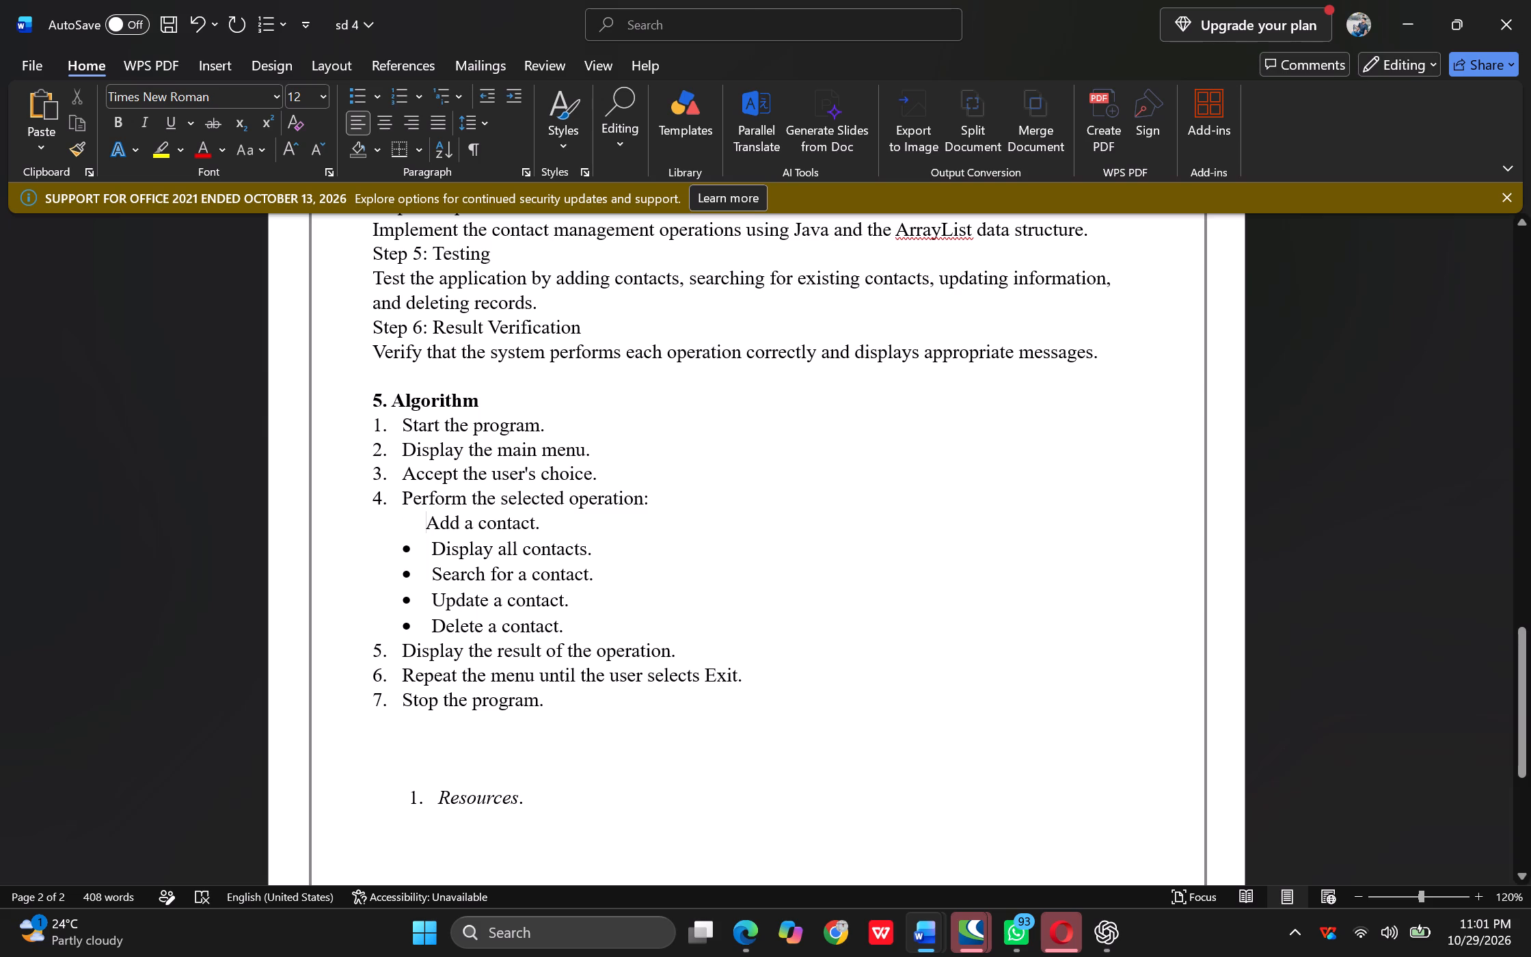
# Apply a solid round bullet to "Add a contact." and decrease its indent twice to align it with the other bullets.
pyautogui.moveTo(423, 524); pyautogui.dragTo(565, 513)
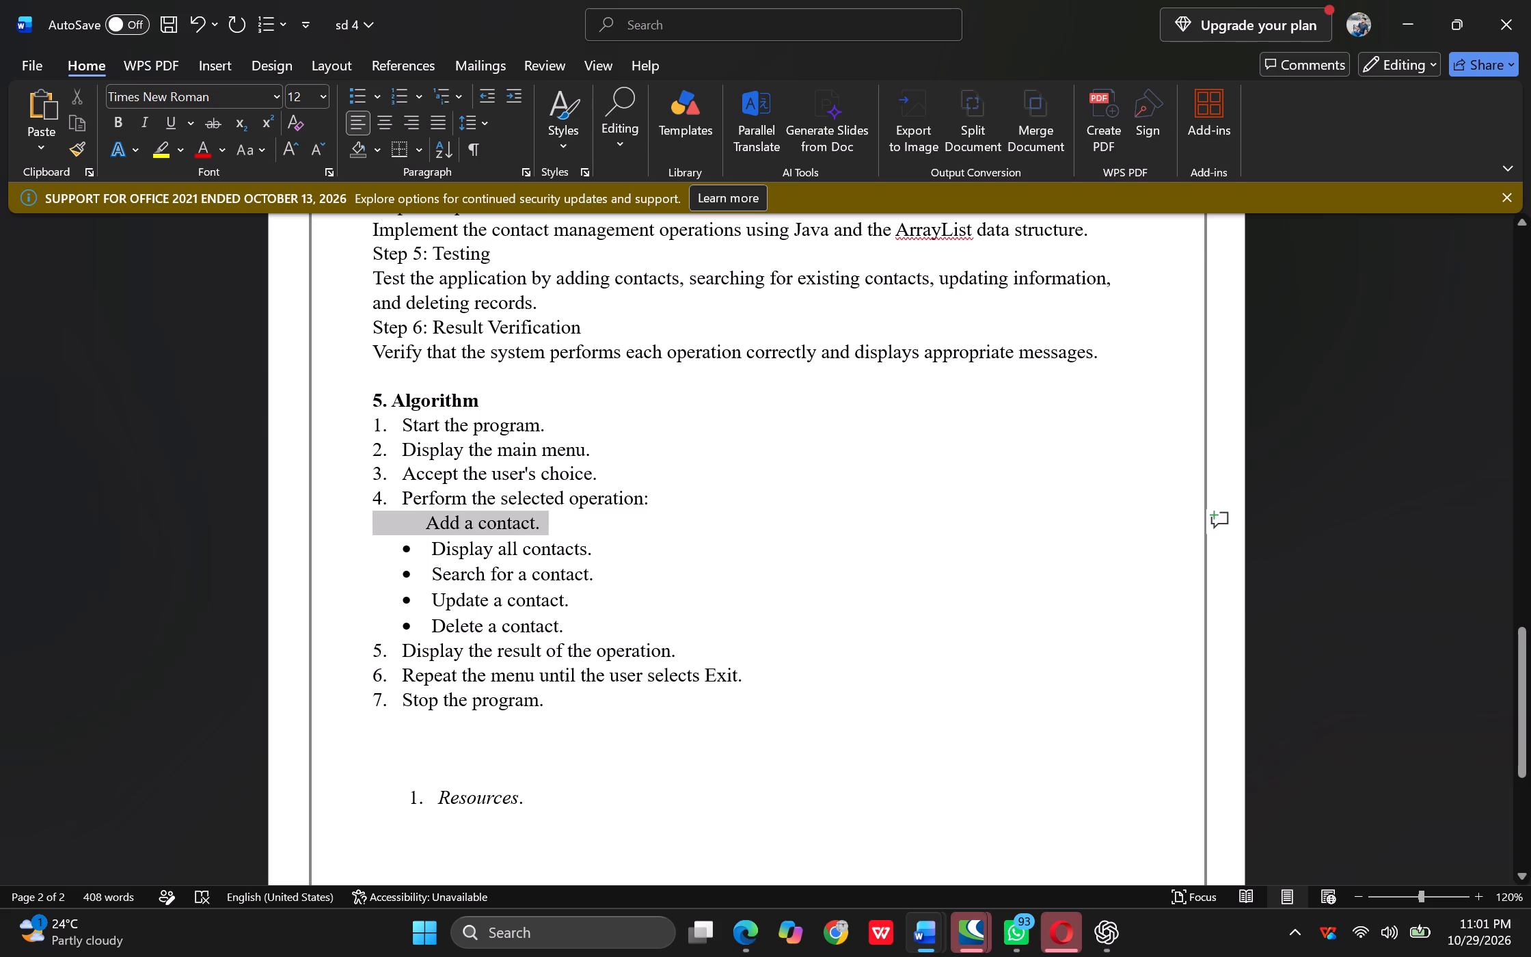
pyautogui.moveTo(565, 513); pyautogui.dragTo(567, 513)
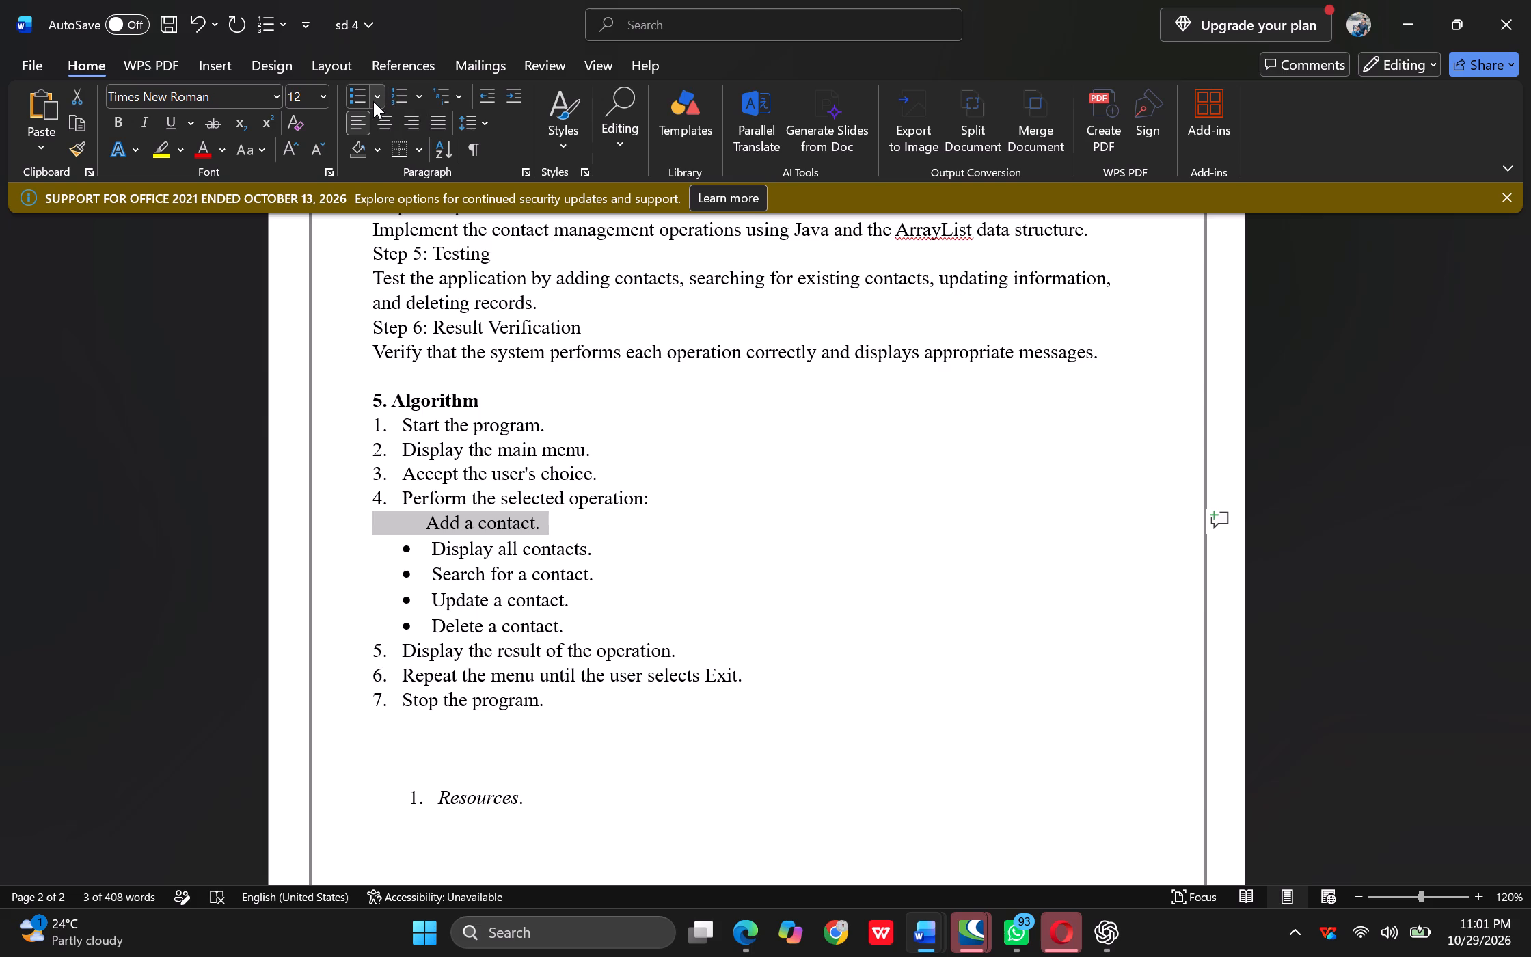
pyautogui.click(373, 101)
pyautogui.click(369, 160)
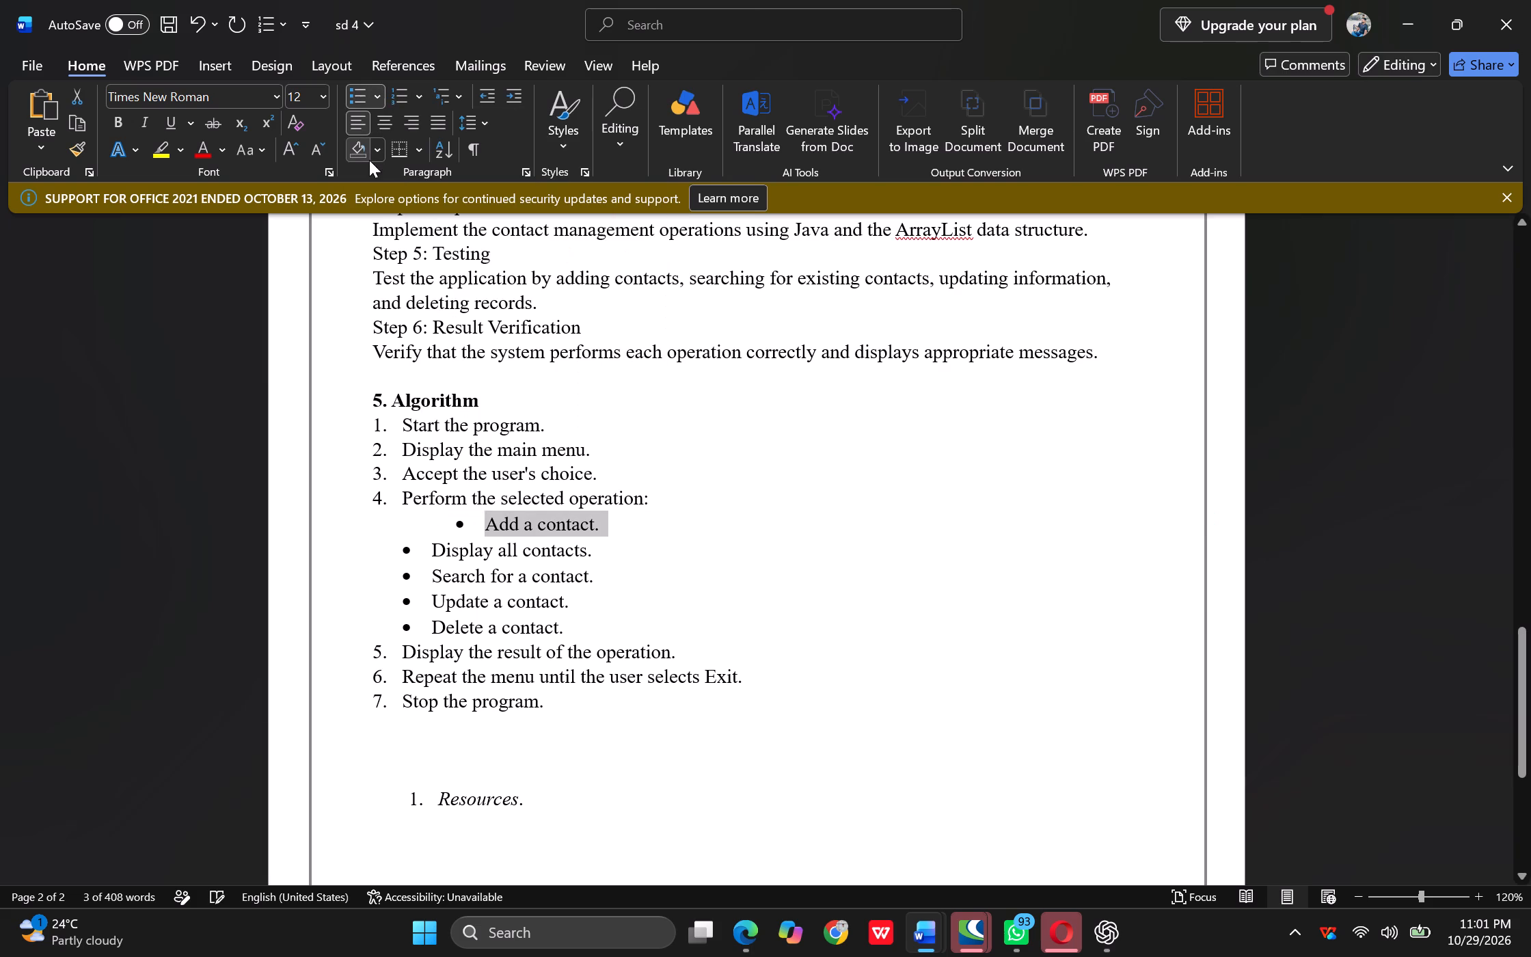
pyautogui.click(493, 107)
pyautogui.click(493, 107)
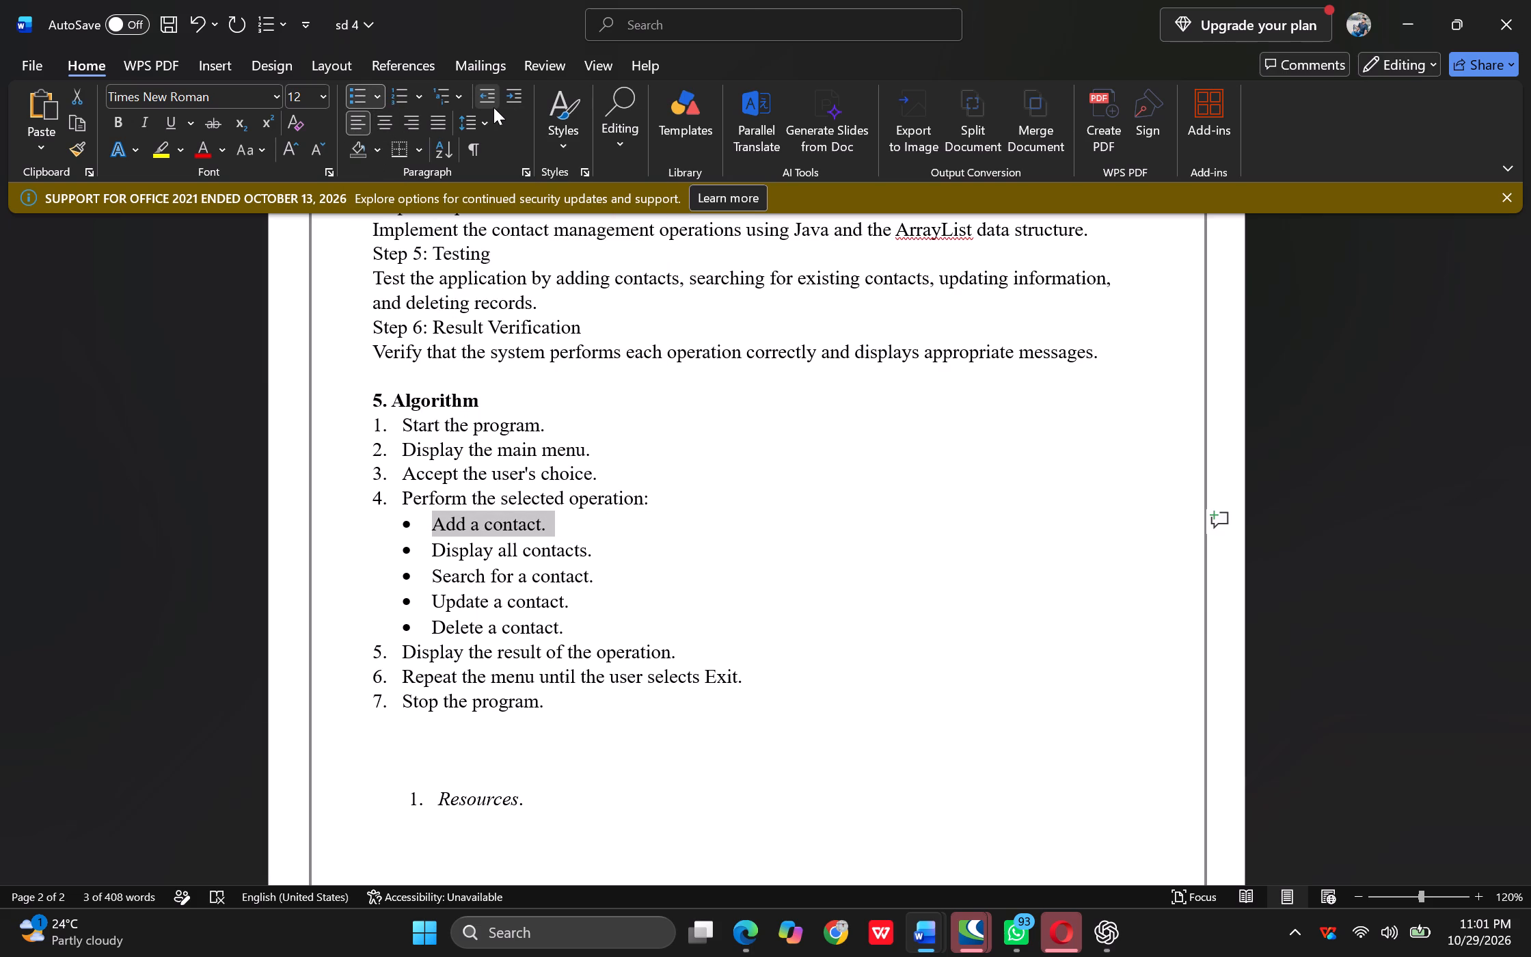
pyautogui.click(751, 532)
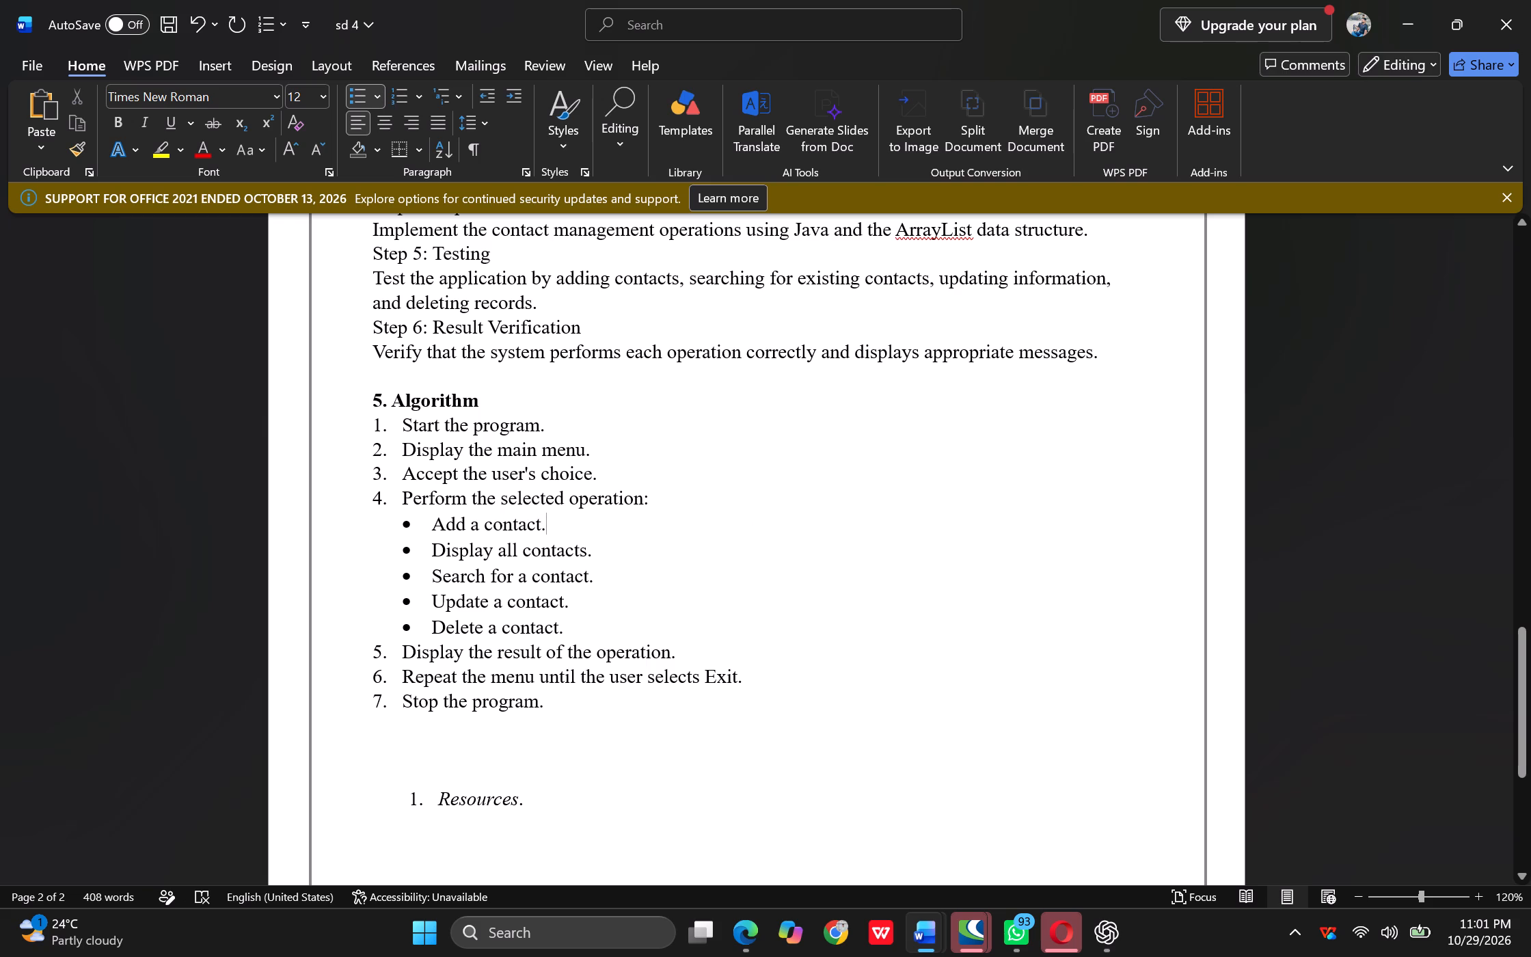
# Delete the leftover italic "Resources." list item and the extra blank lines above it, back to just below "Stop the program.".
pyautogui.scroll(-2, 527, 756)
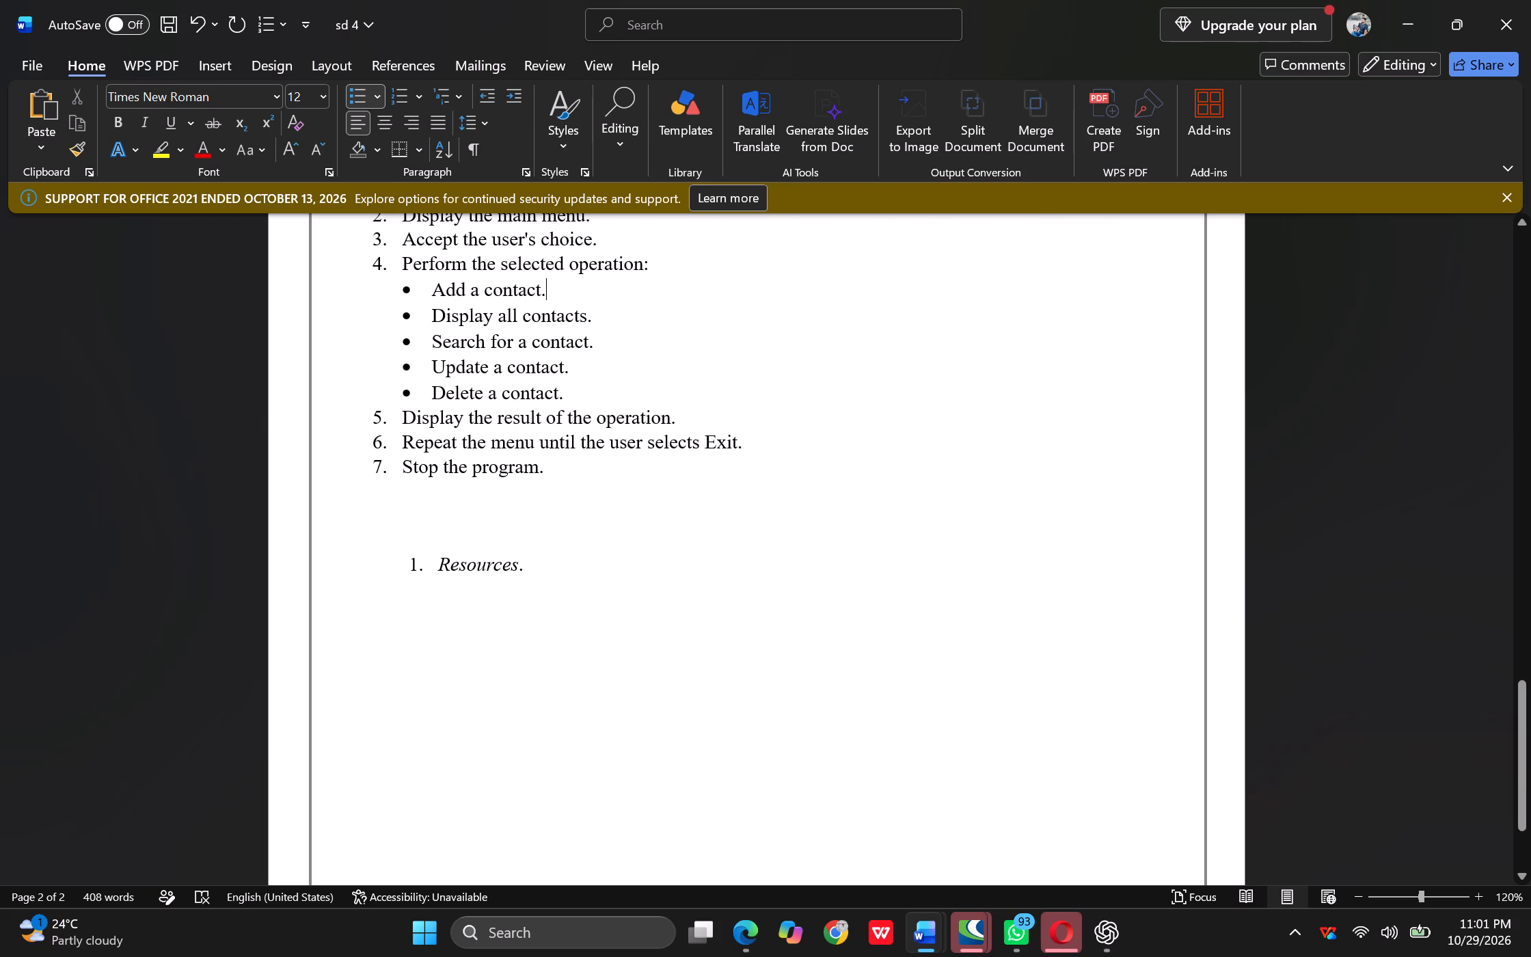
pyautogui.click(539, 562)
pyautogui.press('BackSpace')
pyautogui.press('BackSpace')
pyautogui.press('BackSpace')
pyautogui.press('BackSpace')
pyautogui.press('BackSpace')
pyautogui.press('BackSpace')
pyautogui.press('BackSpace')
pyautogui.press('BackSpace')
pyautogui.press('BackSpace')
pyautogui.press('BackSpace')
pyautogui.press('BackSpace')
pyautogui.press('BackSpace')
pyautogui.press('BackSpace')
pyautogui.press('BackSpace')
pyautogui.press('BackSpace')
pyautogui.press('BackSpace')
pyautogui.press('BackSpace')
pyautogui.press('BackSpace')
pyautogui.press('BackSpace')
pyautogui.press('BackSpace')
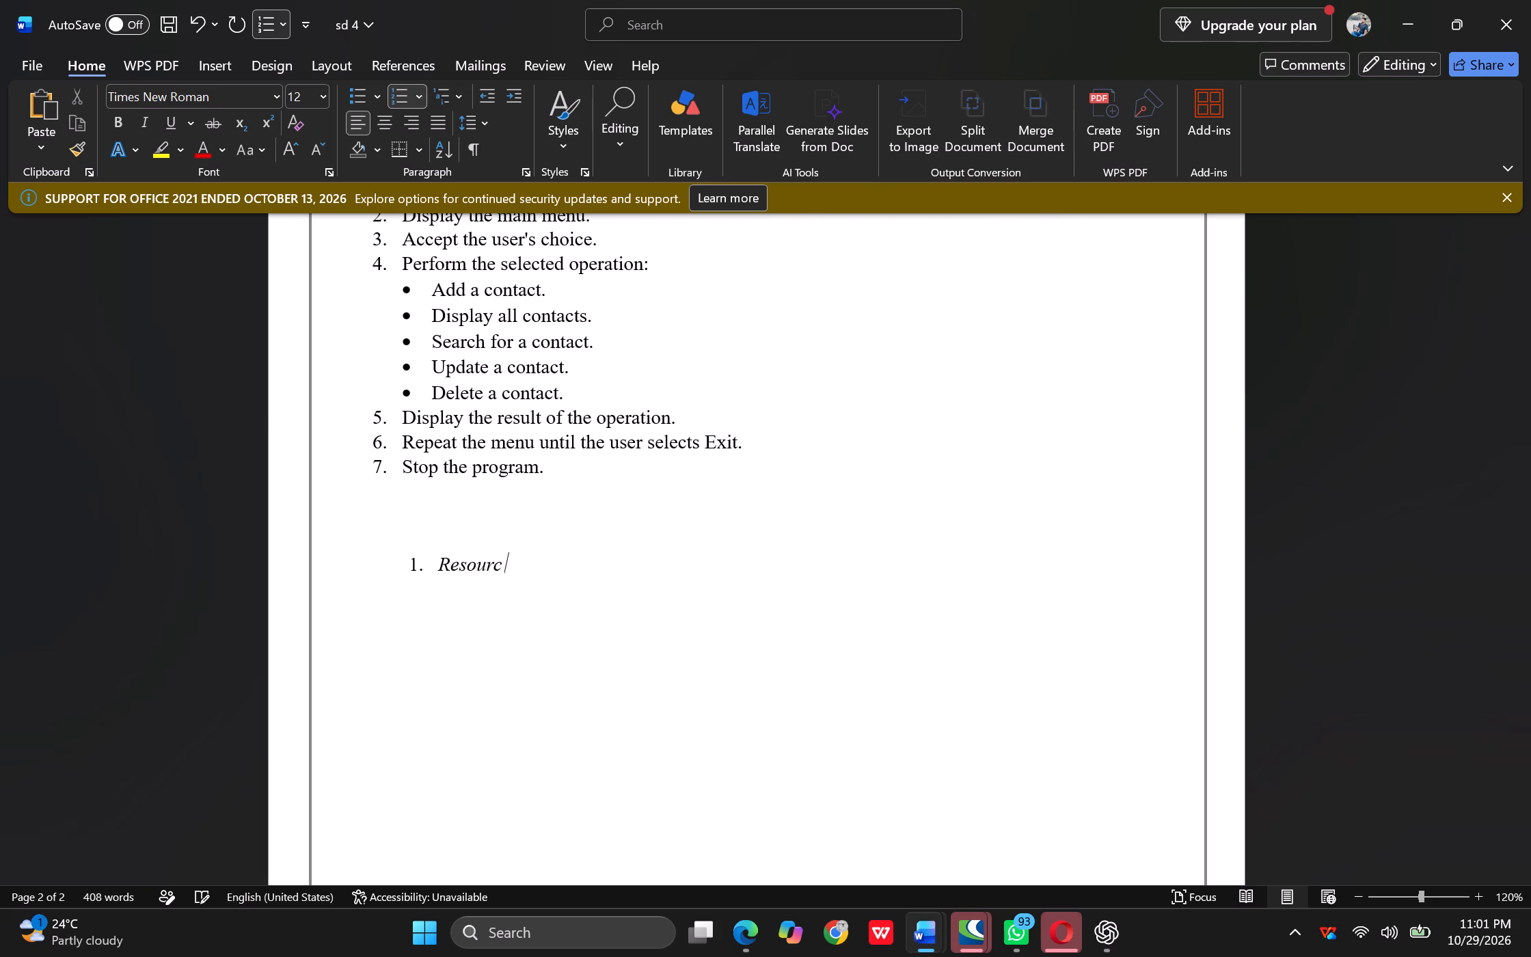
pyautogui.press('BackSpace')
pyautogui.press('BackSpace')
# Increase the line spacing of all text from the "1. Aim" heading to the end of the document.
pyautogui.scroll(3, 539, 562)
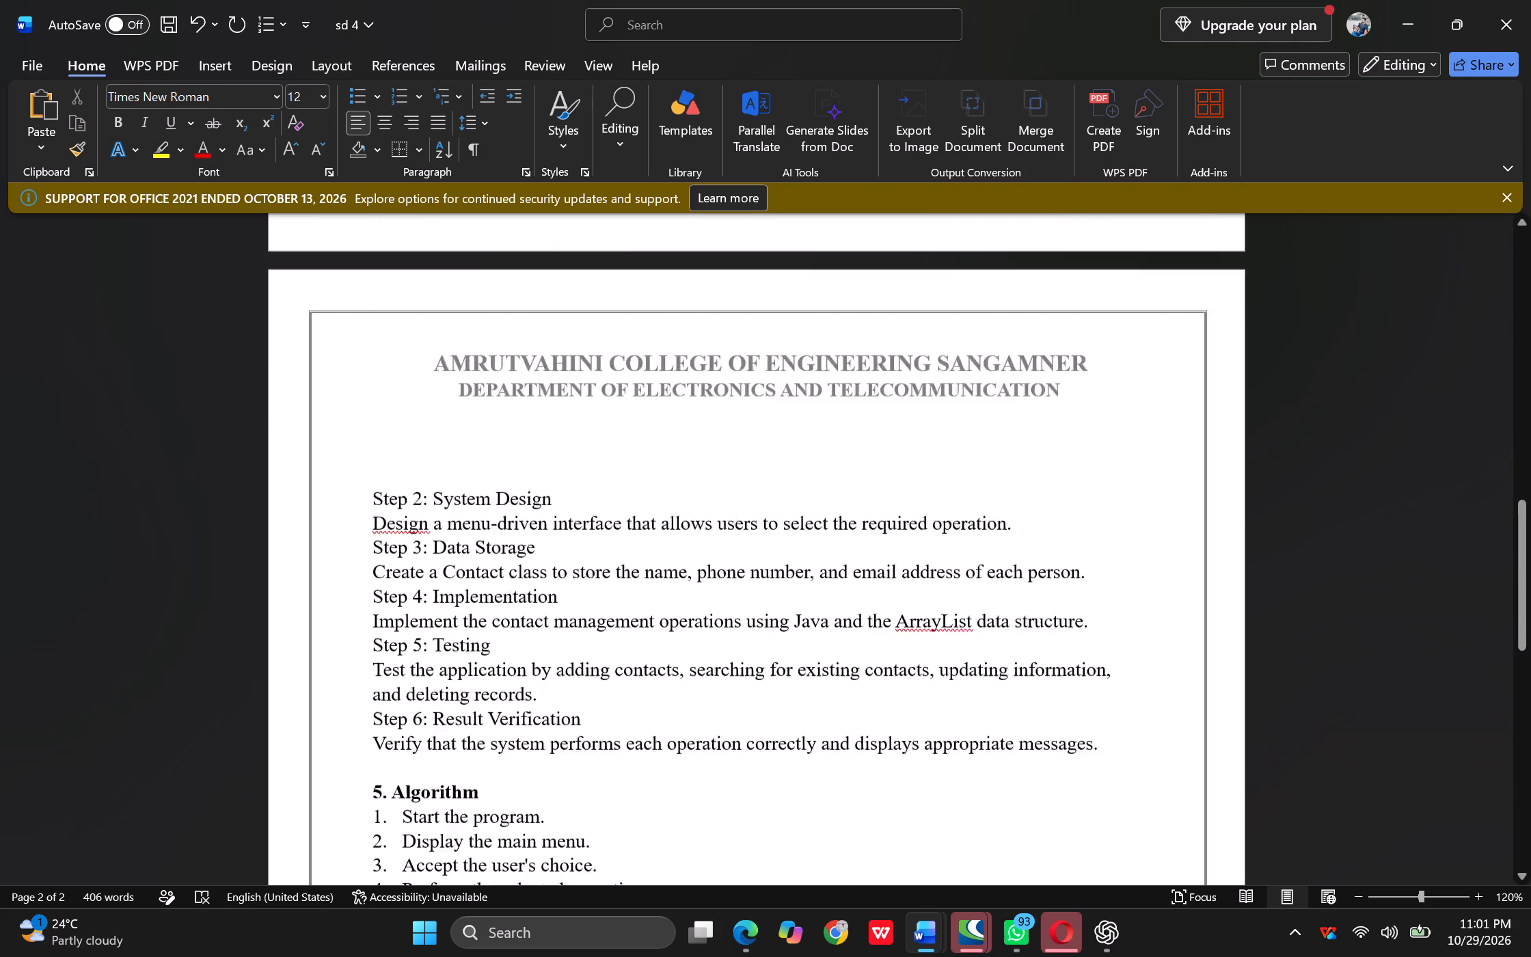
pyautogui.scroll(6, 539, 562)
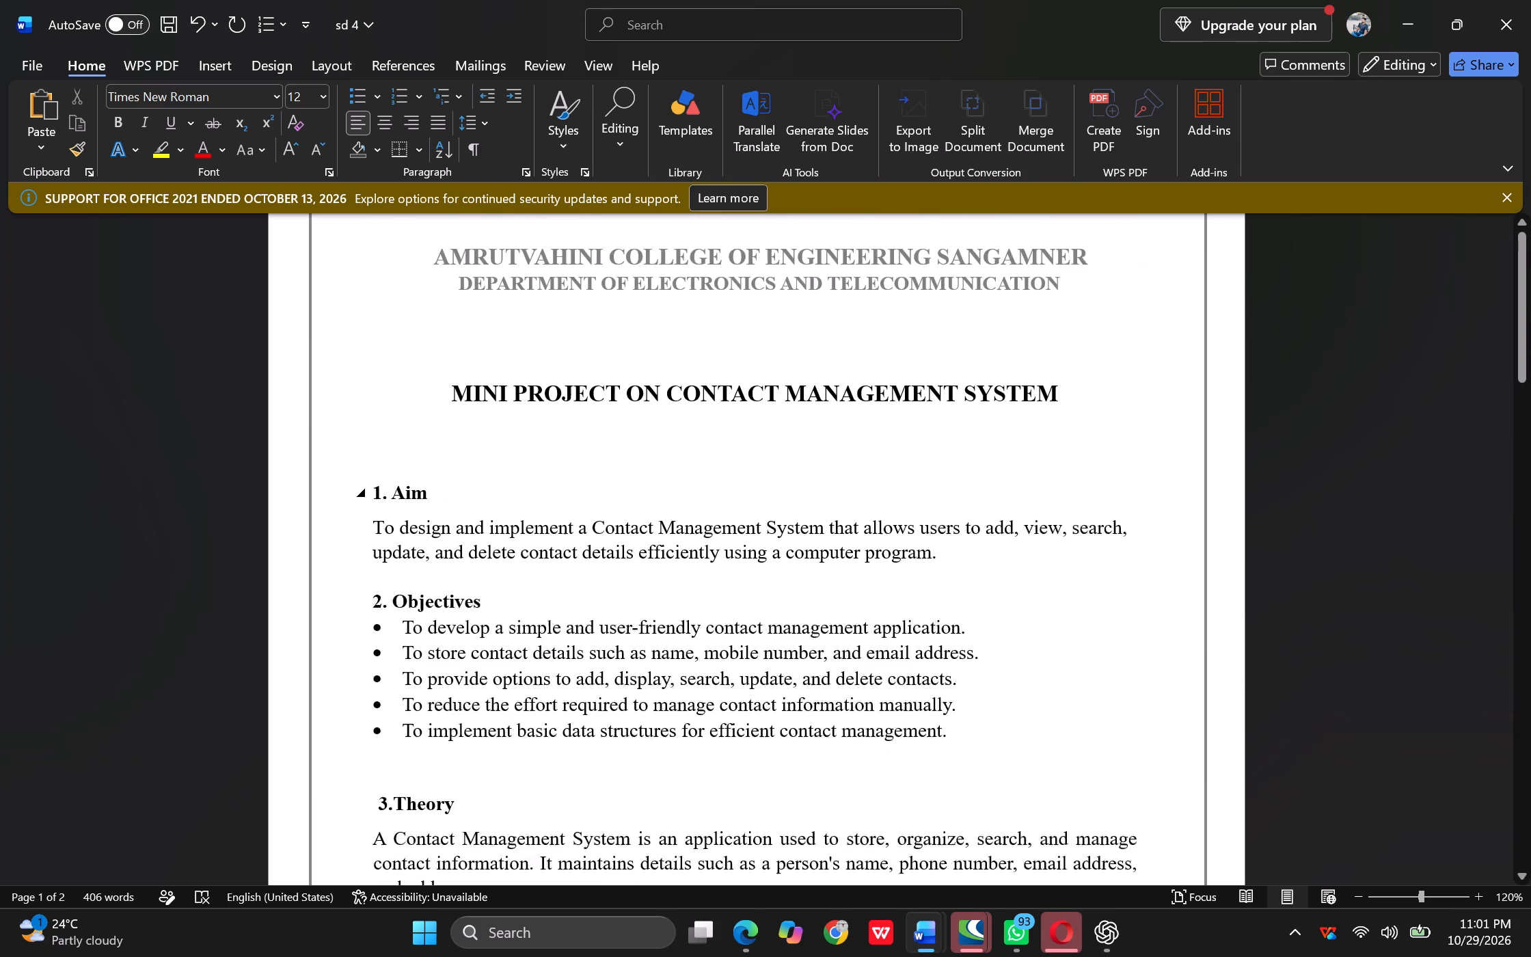
pyautogui.scroll(1, 539, 562)
pyautogui.scroll(-1, 539, 562)
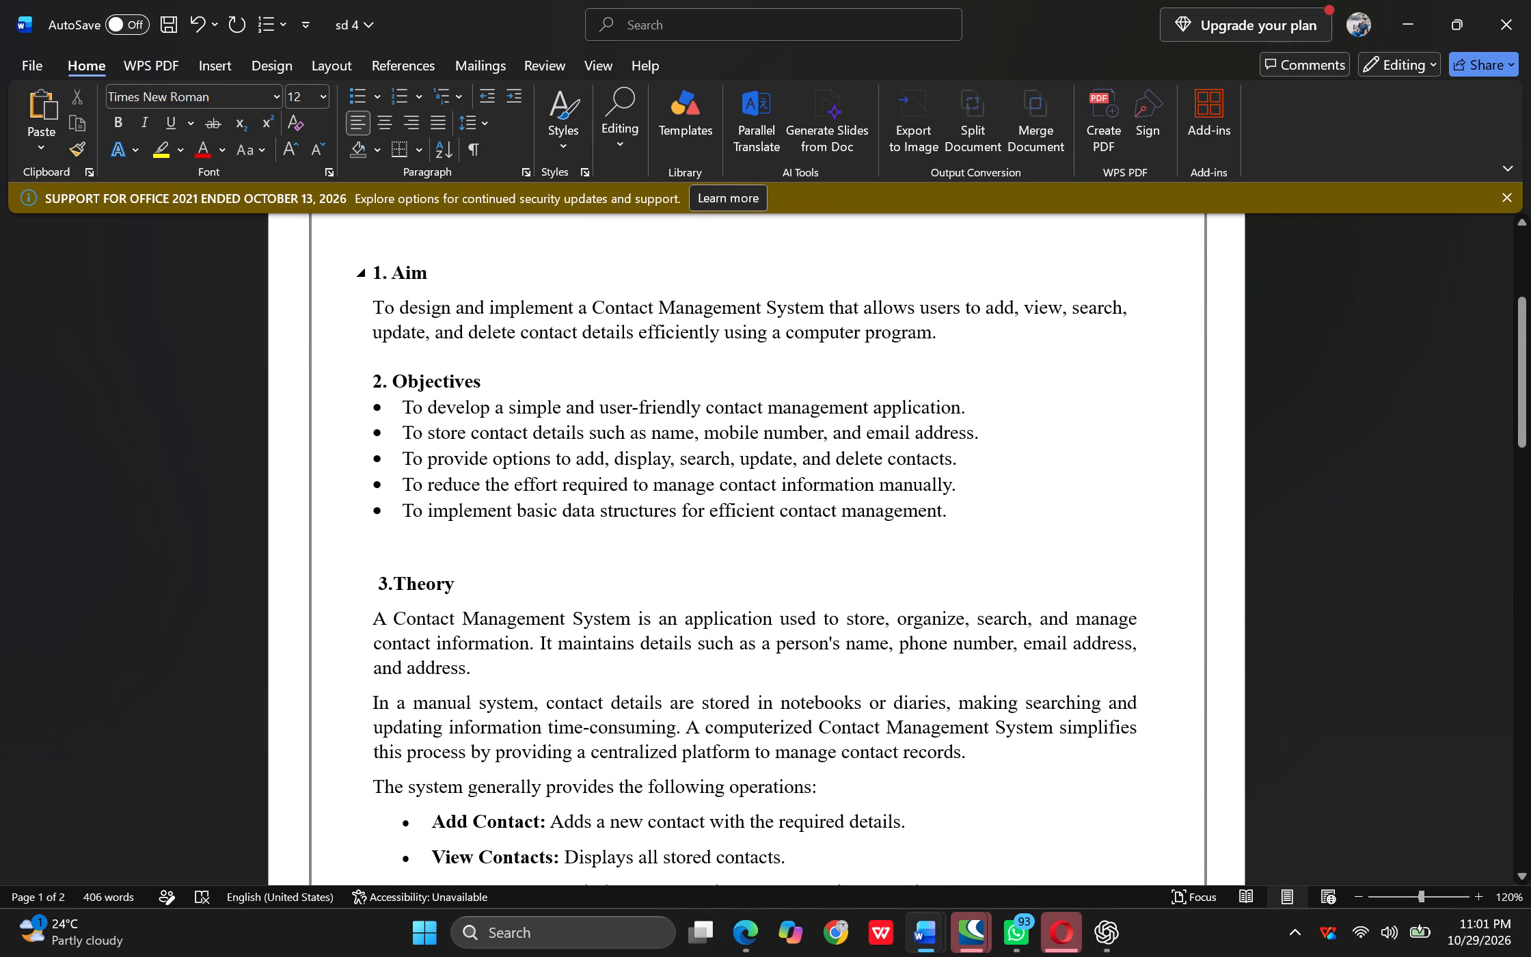
pyautogui.moveTo(374, 275); pyautogui.dragTo(662, 370)
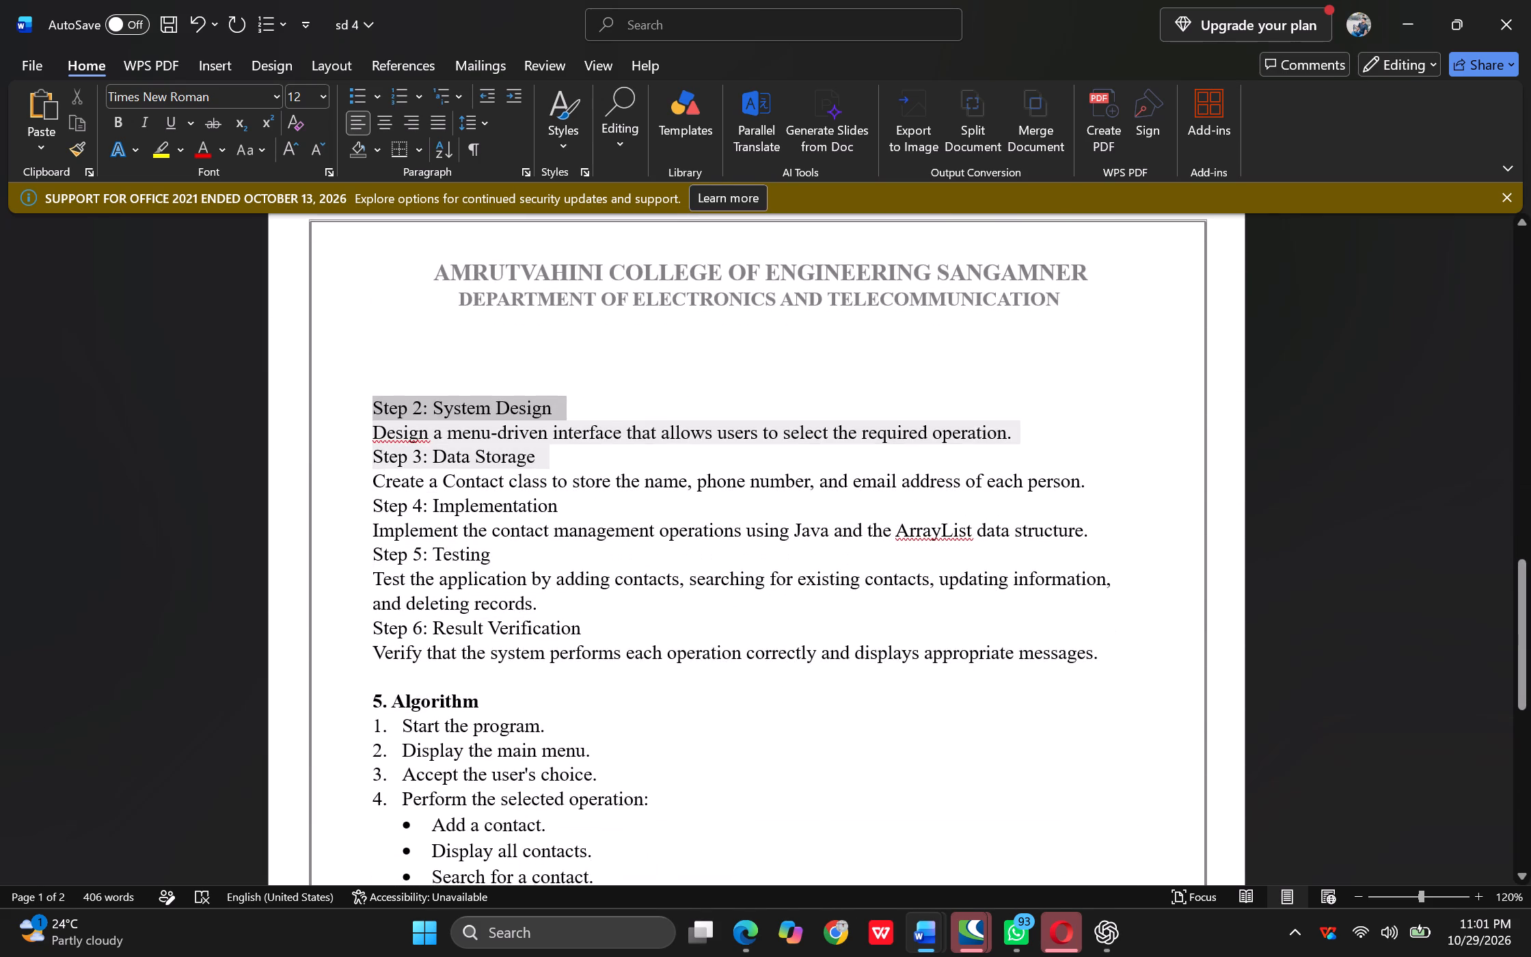
pyautogui.moveTo(662, 370); pyautogui.dragTo(765, 854)
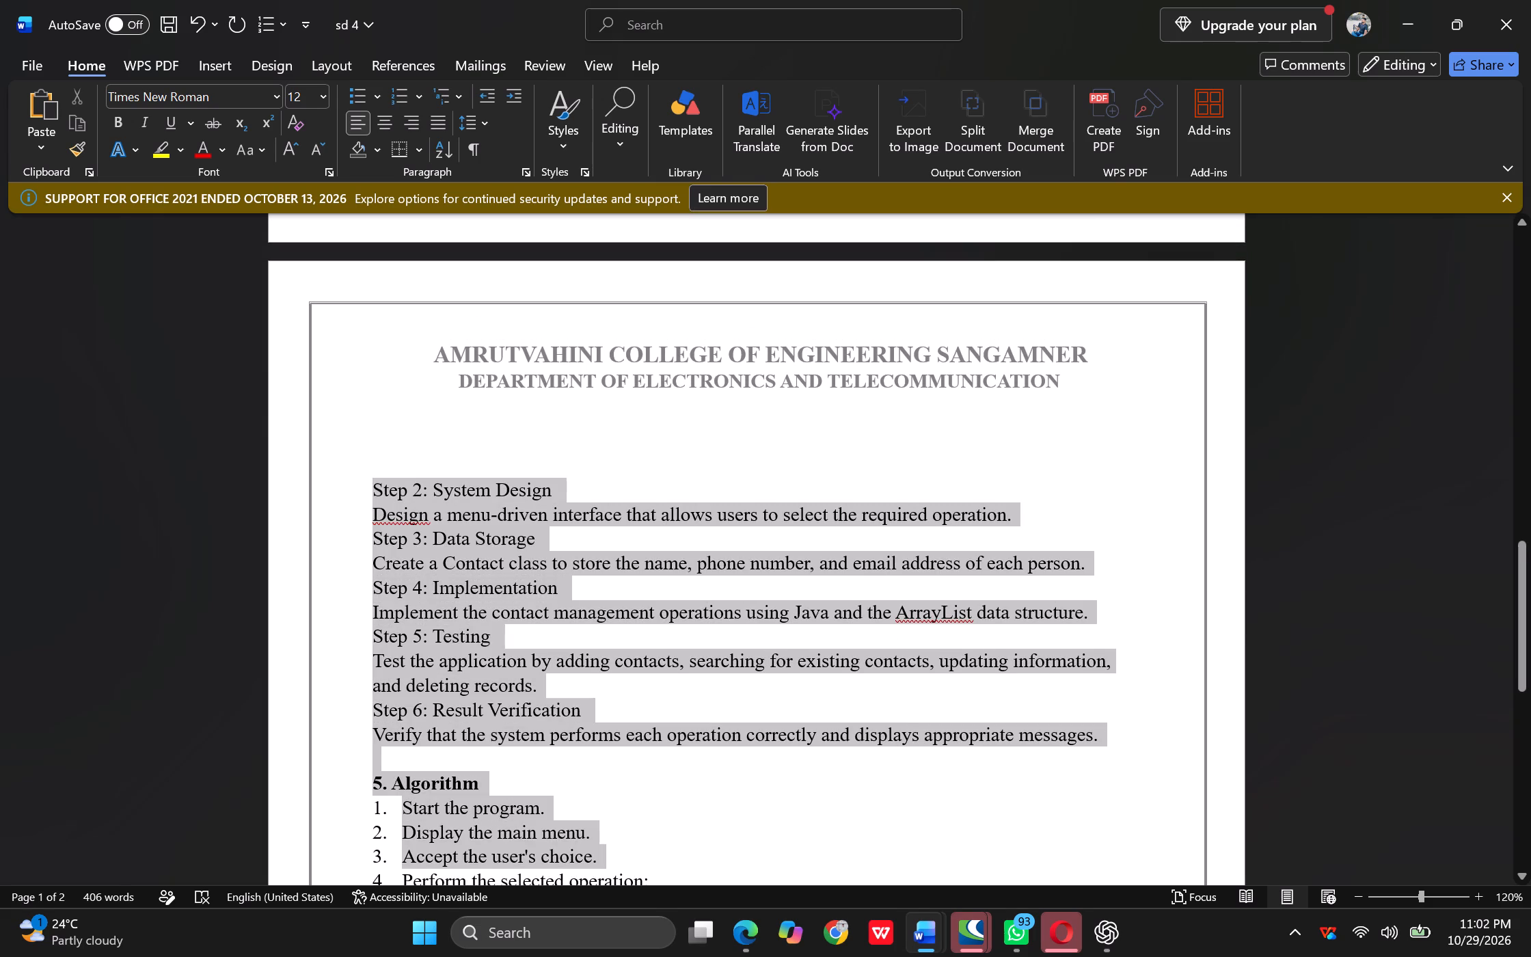
pyautogui.moveTo(765, 854); pyautogui.dragTo(709, 427)
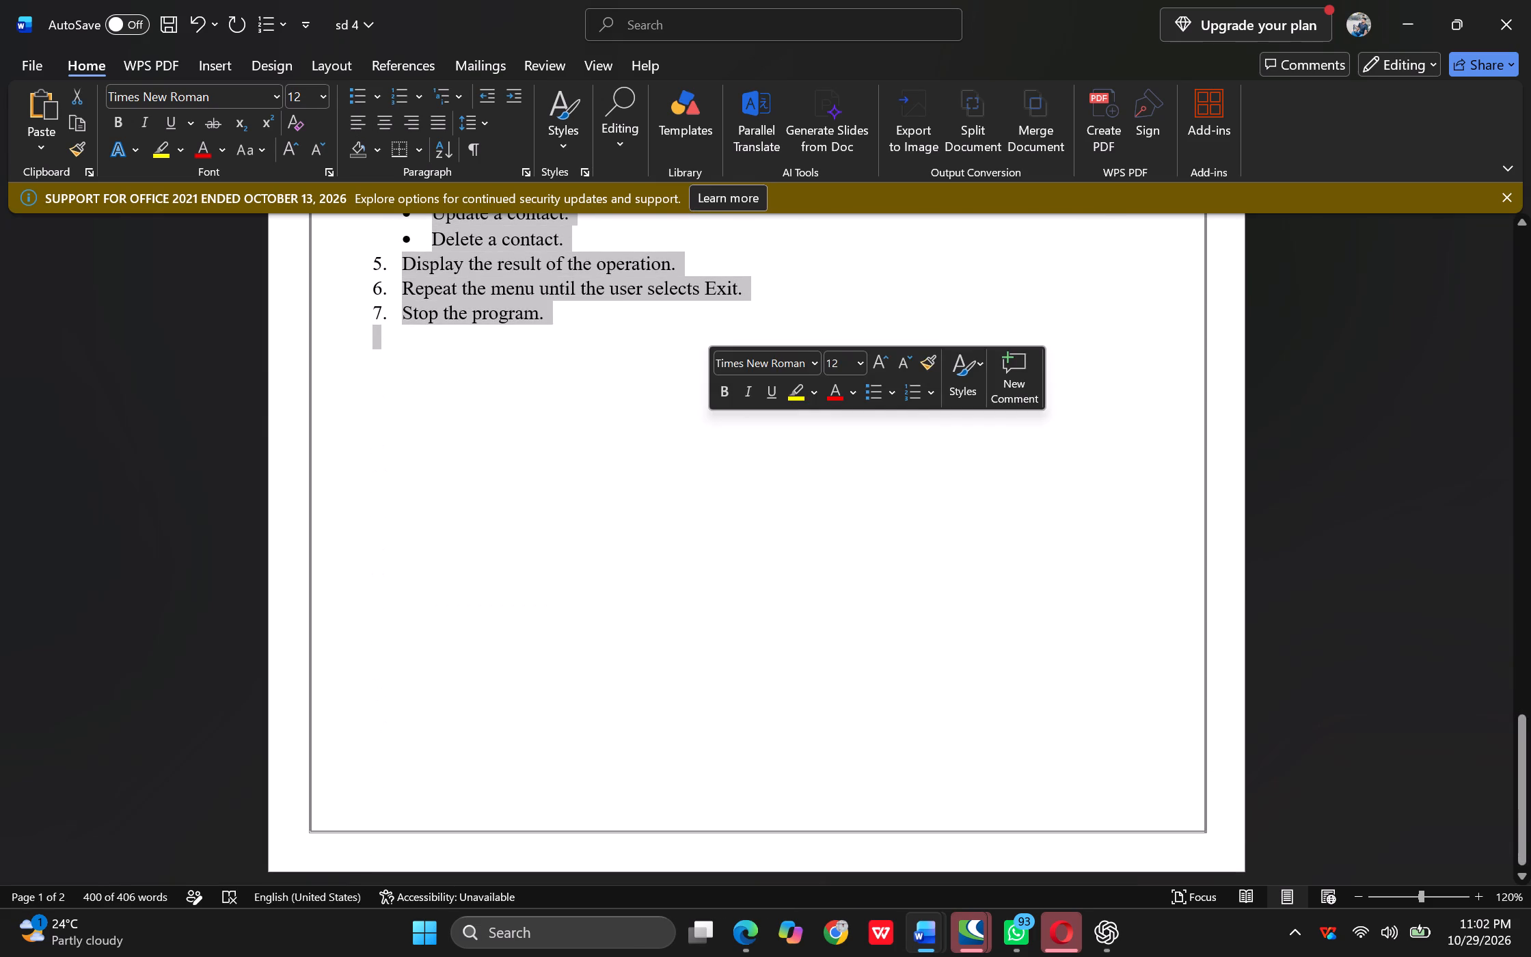
pyautogui.click(489, 124)
pyautogui.click(513, 208)
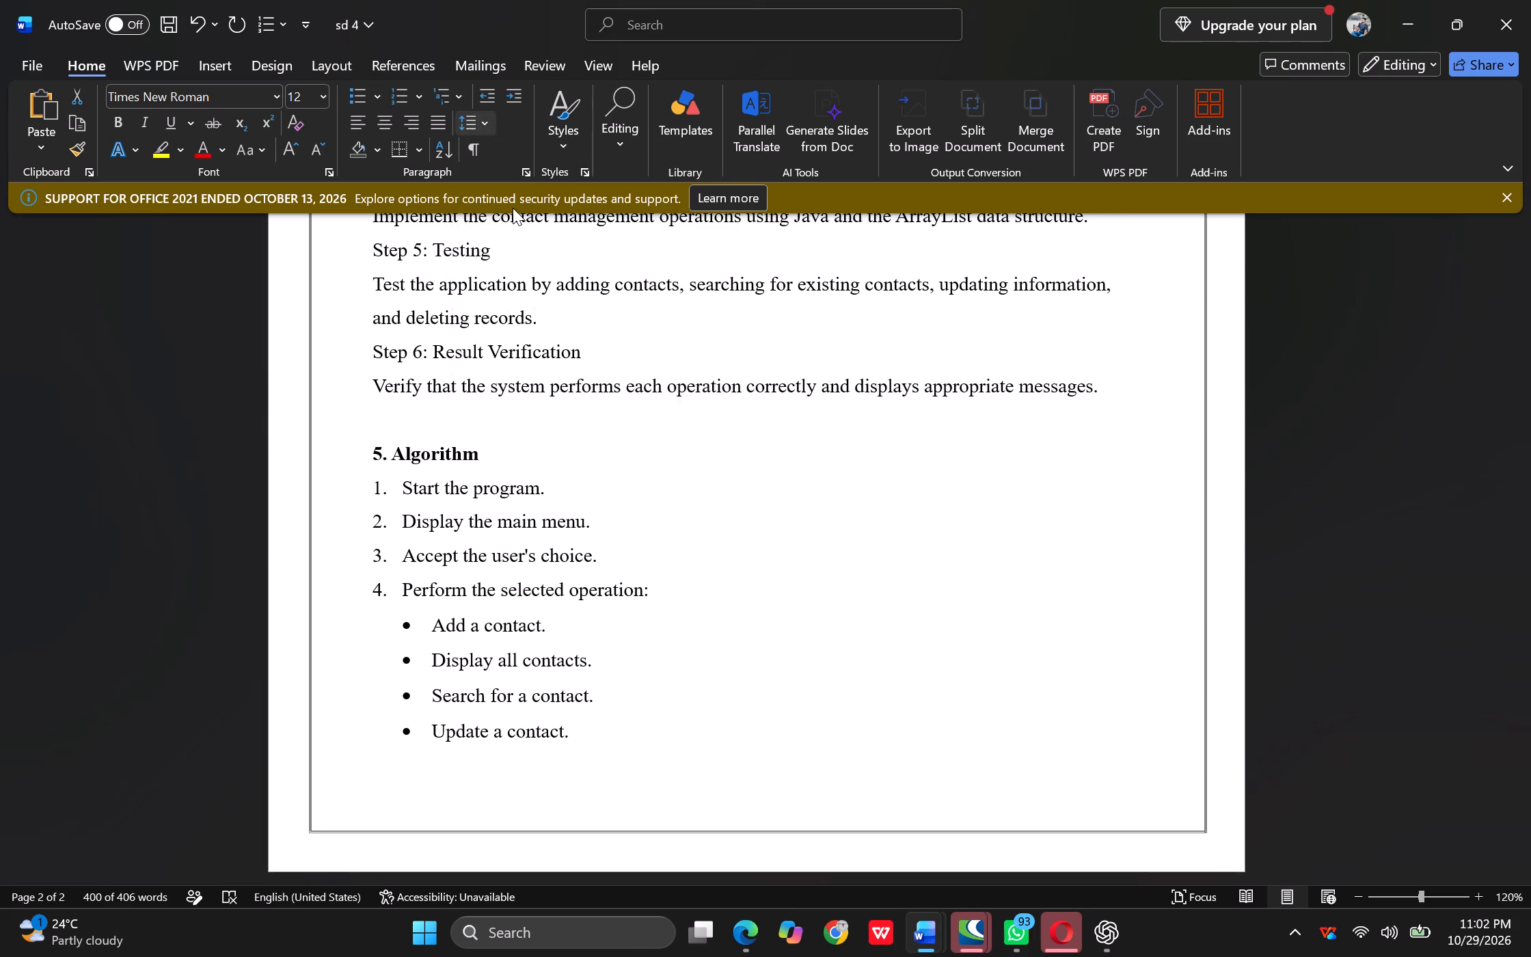
# Review the line spacing and page layout from the report title through to the last page.
pyautogui.click(882, 659)
pyautogui.scroll(1, 882, 659)
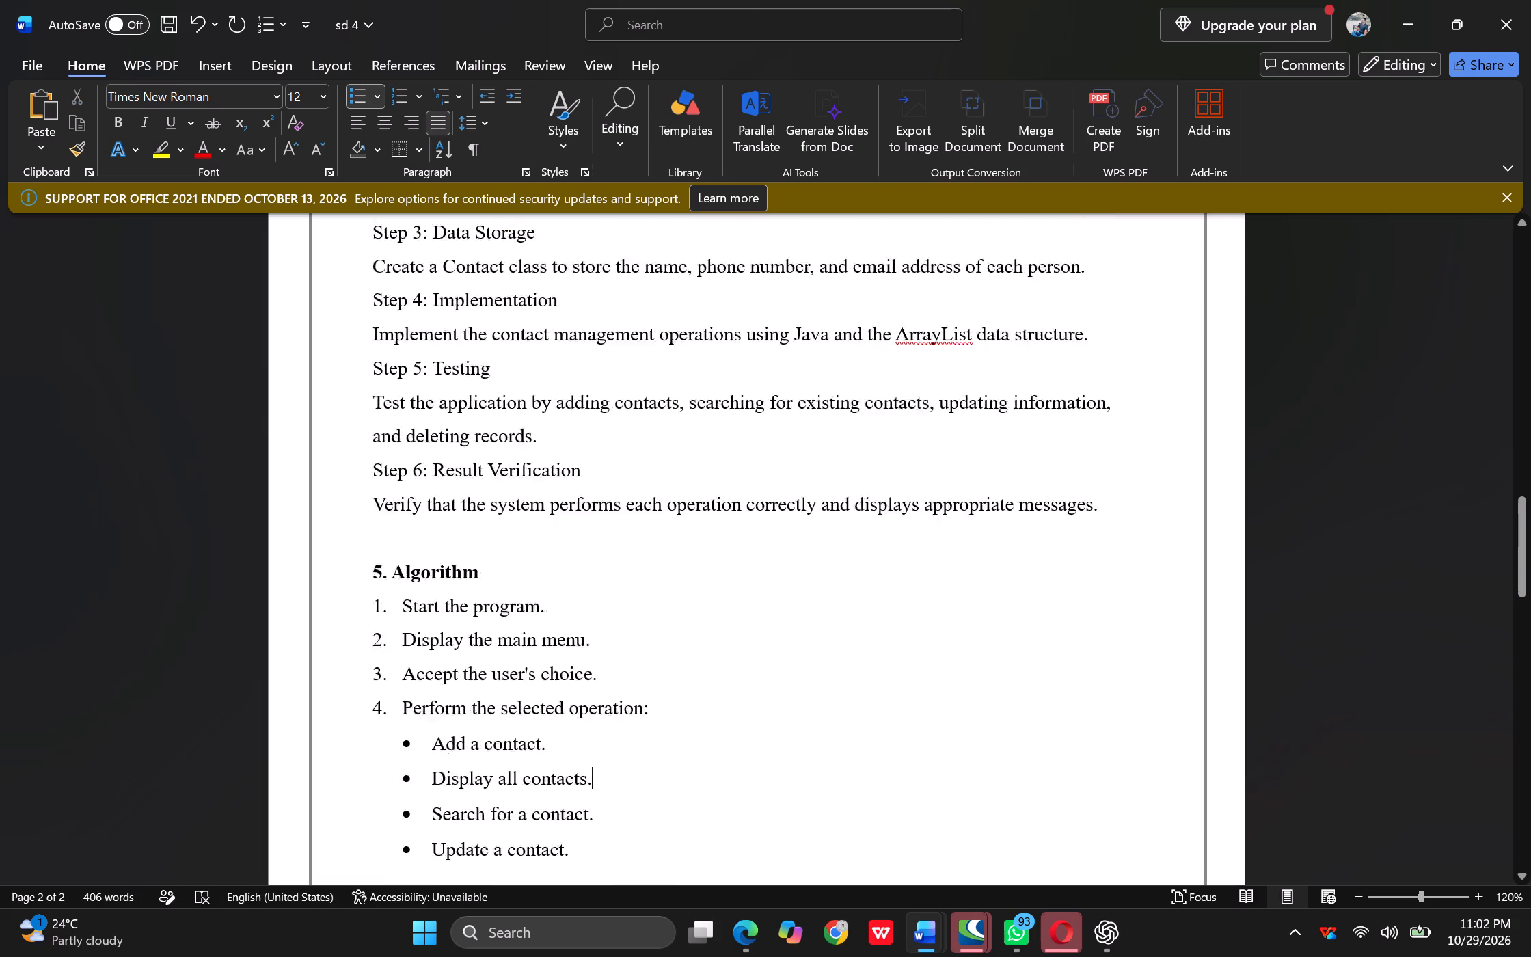
pyautogui.scroll(7, 882, 659)
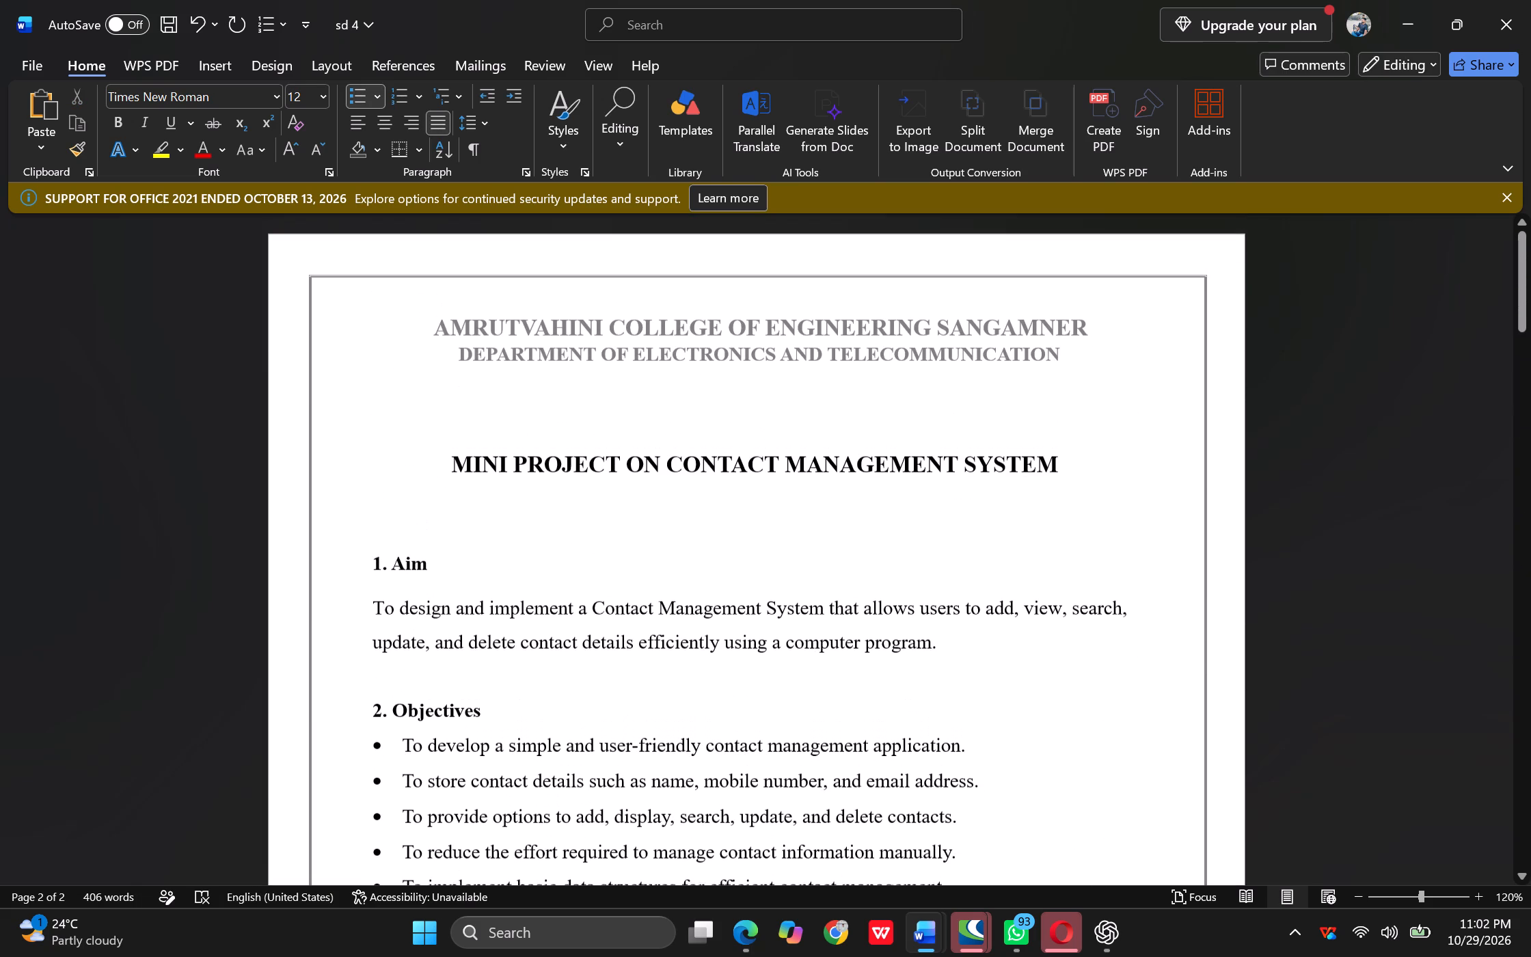
pyautogui.scroll(-8, 882, 659)
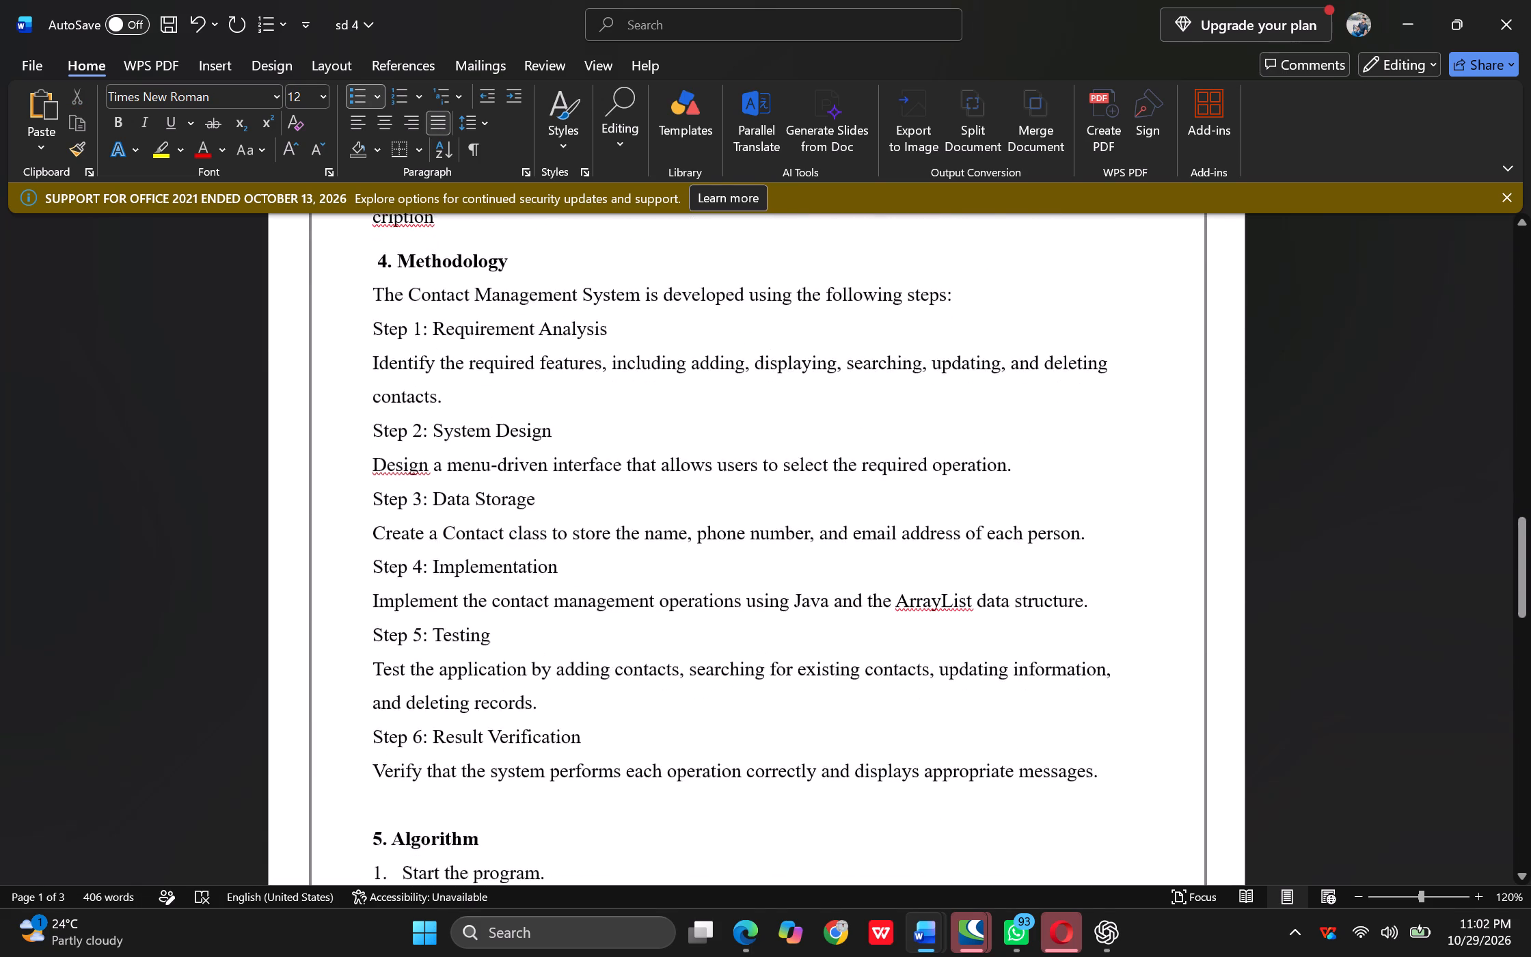
pyautogui.scroll(-5, 882, 659)
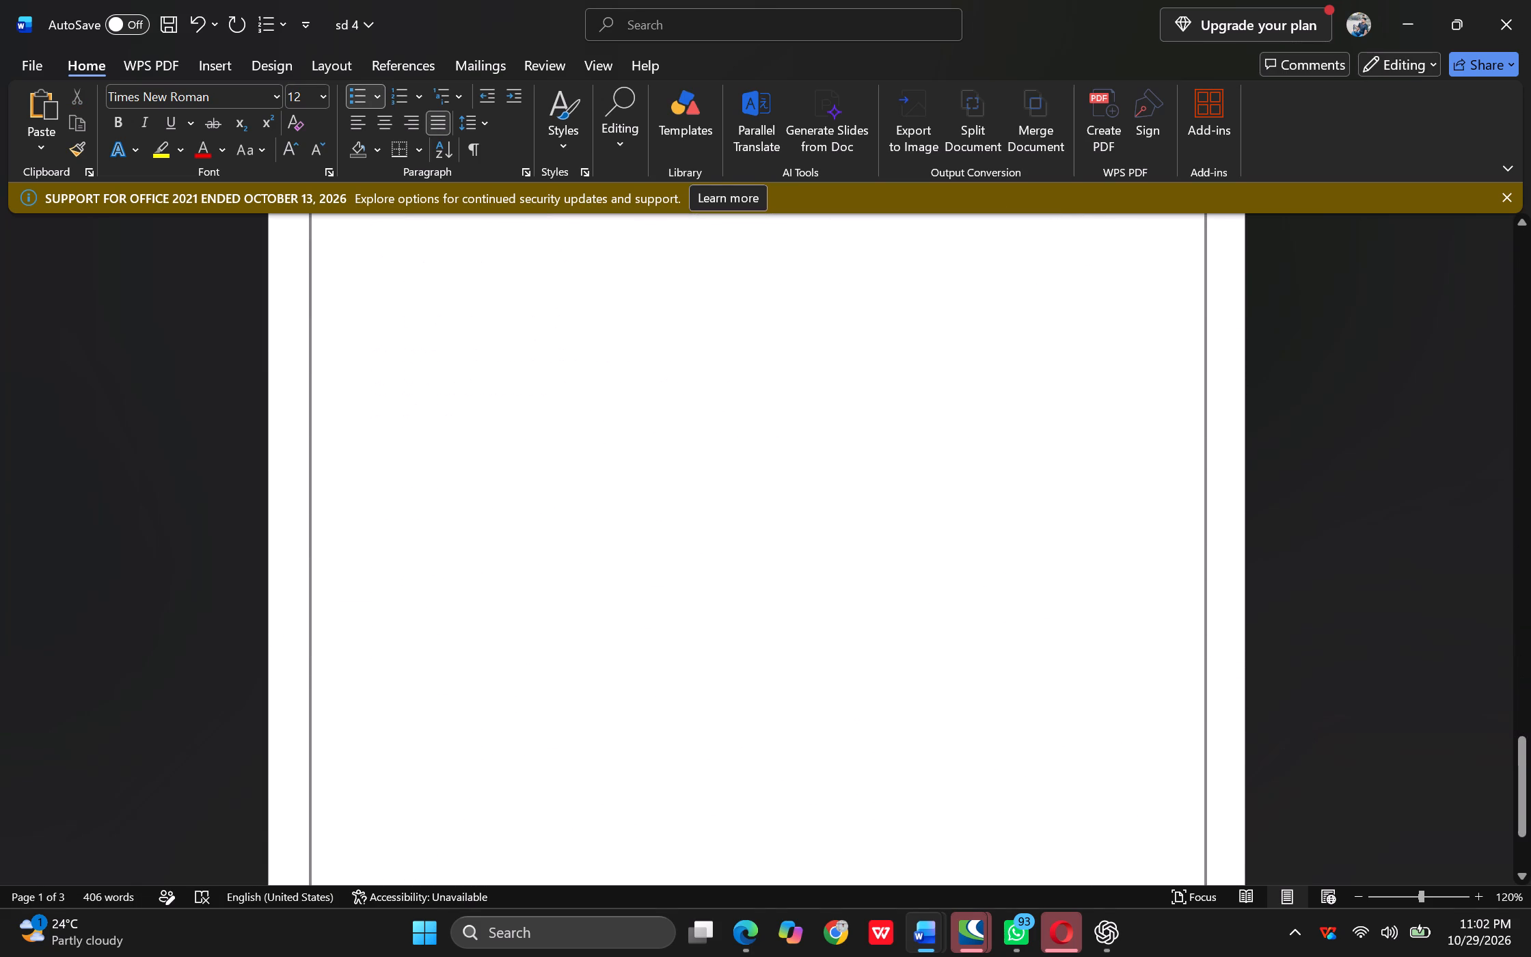
pyautogui.scroll(1, 882, 659)
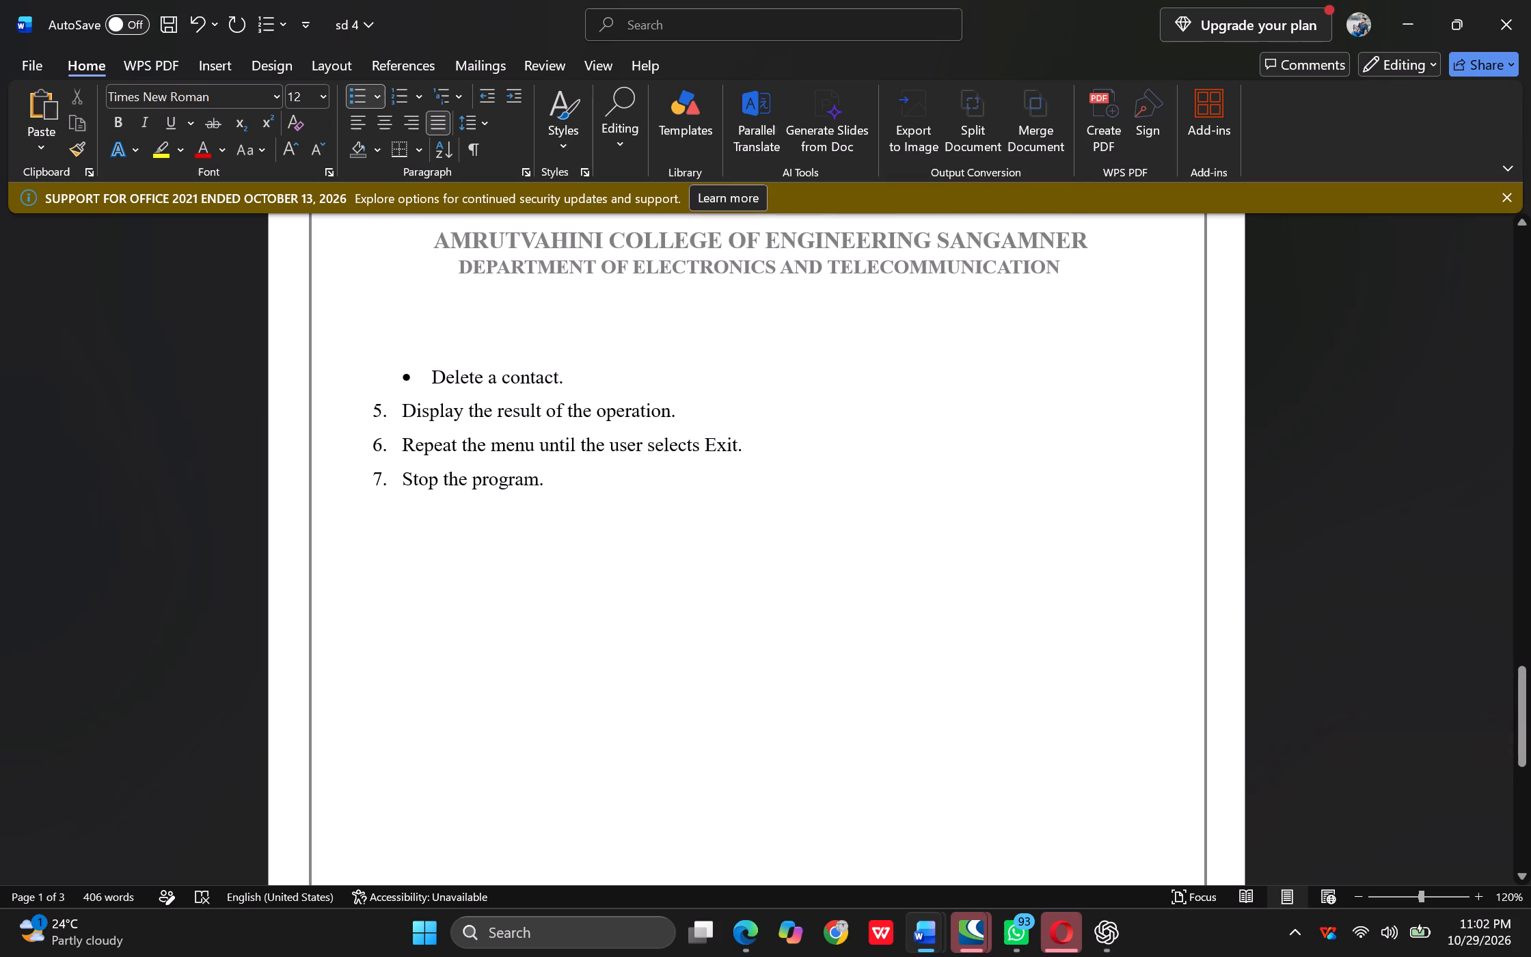
# Insert two spaces on the blank line below "Stop the program.".
pyautogui.click(634, 510)
pyautogui.press('space')
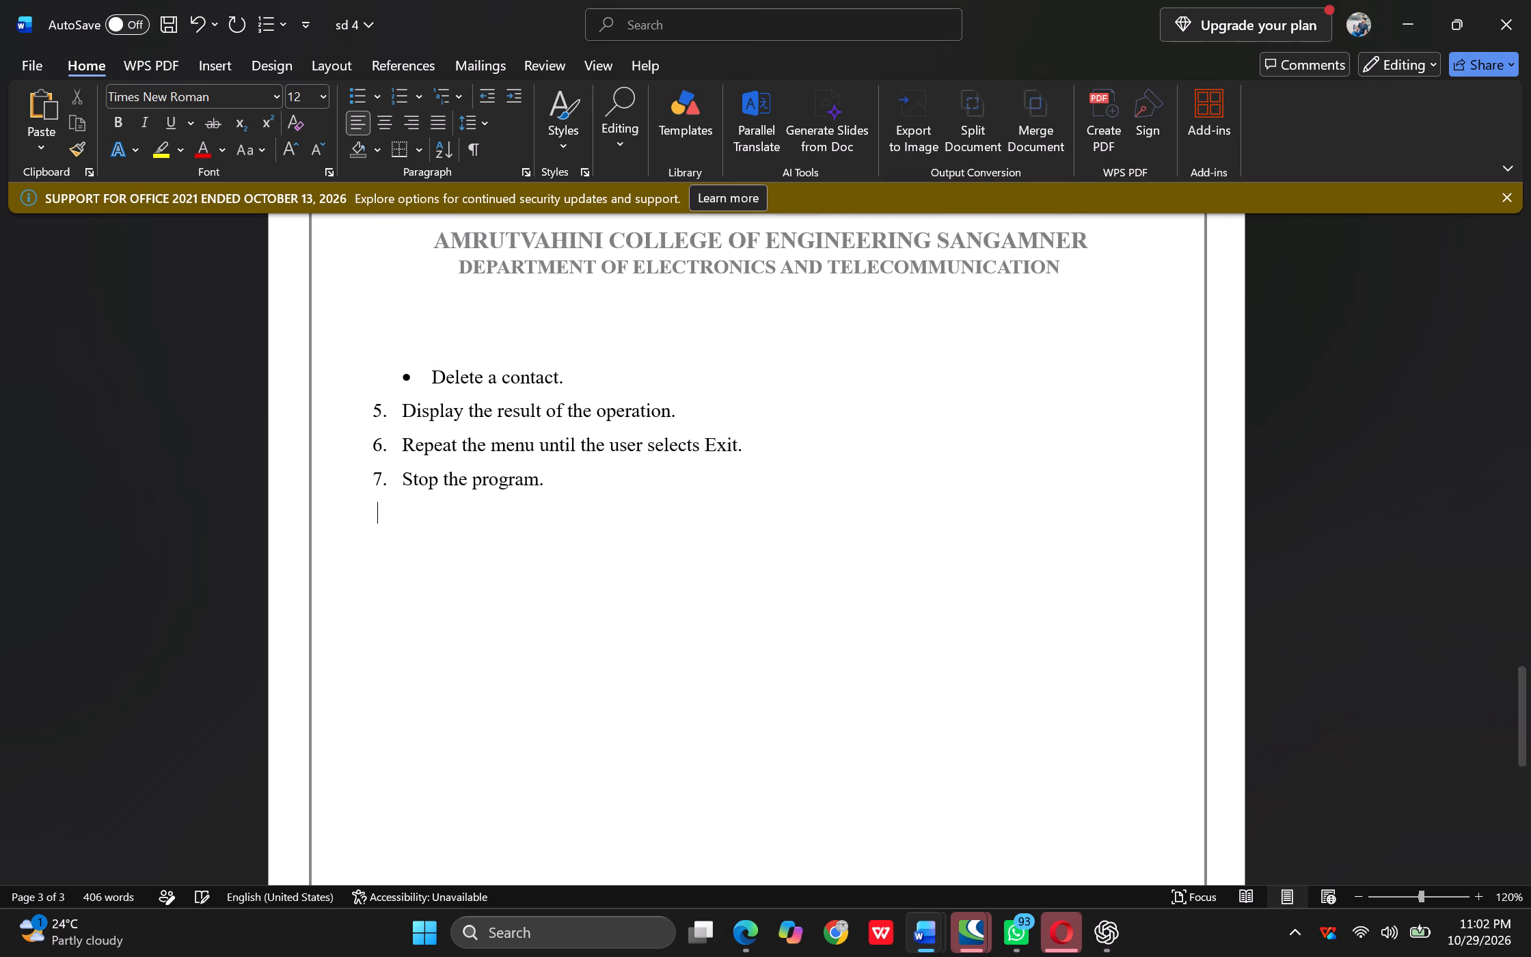
pyautogui.press('space')
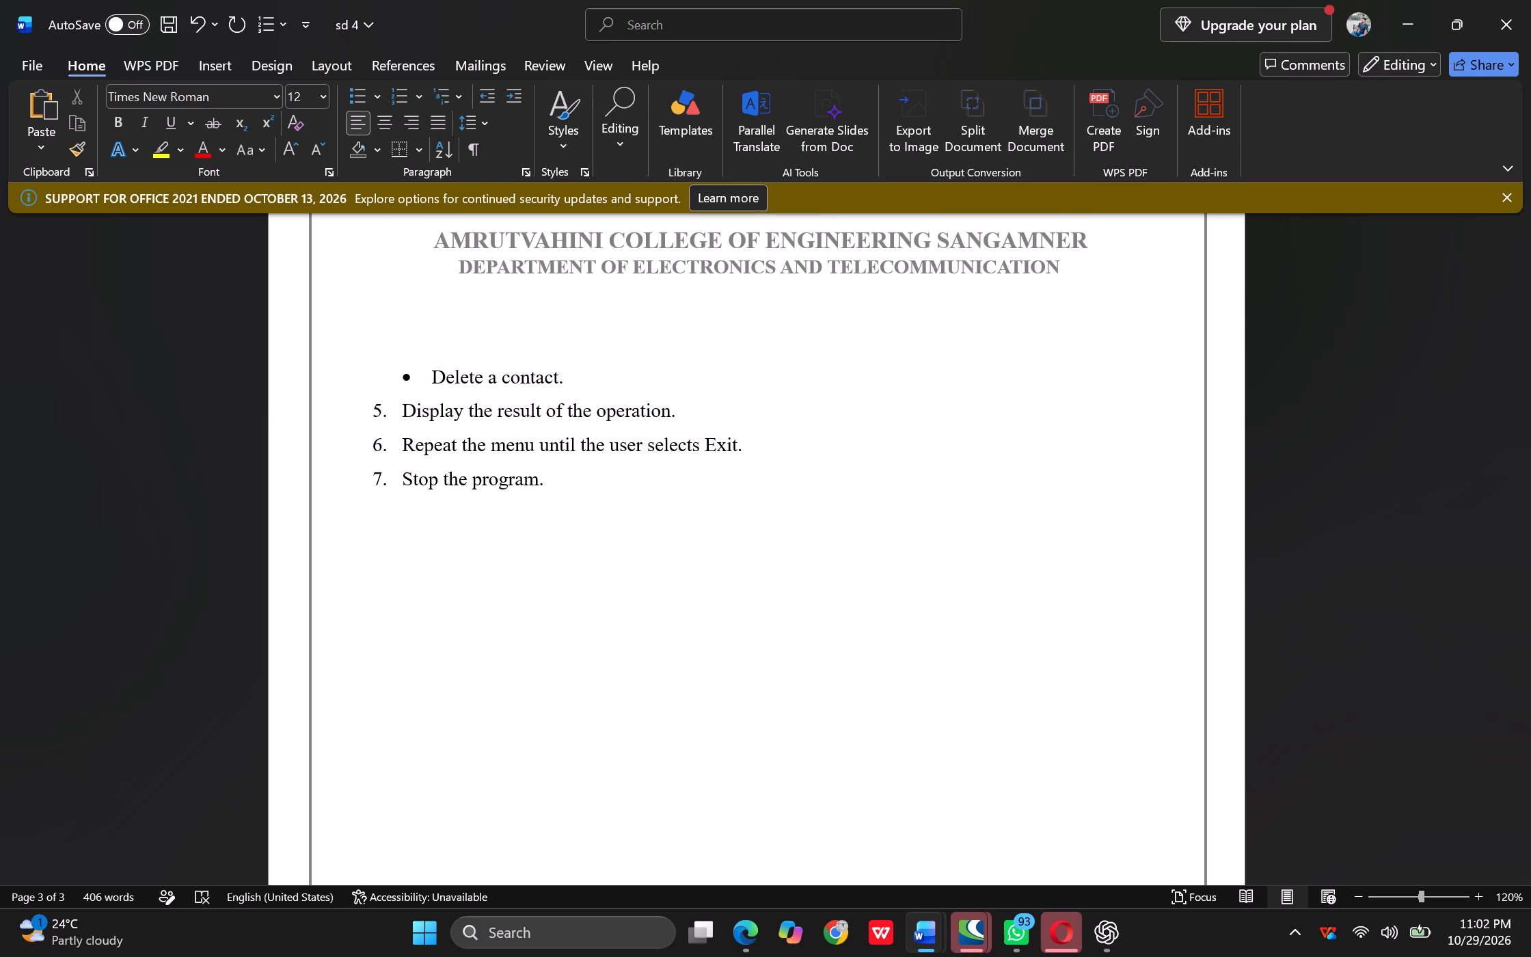
pyautogui.scroll(3, 634, 510)
pyautogui.scroll(-4, 634, 510)
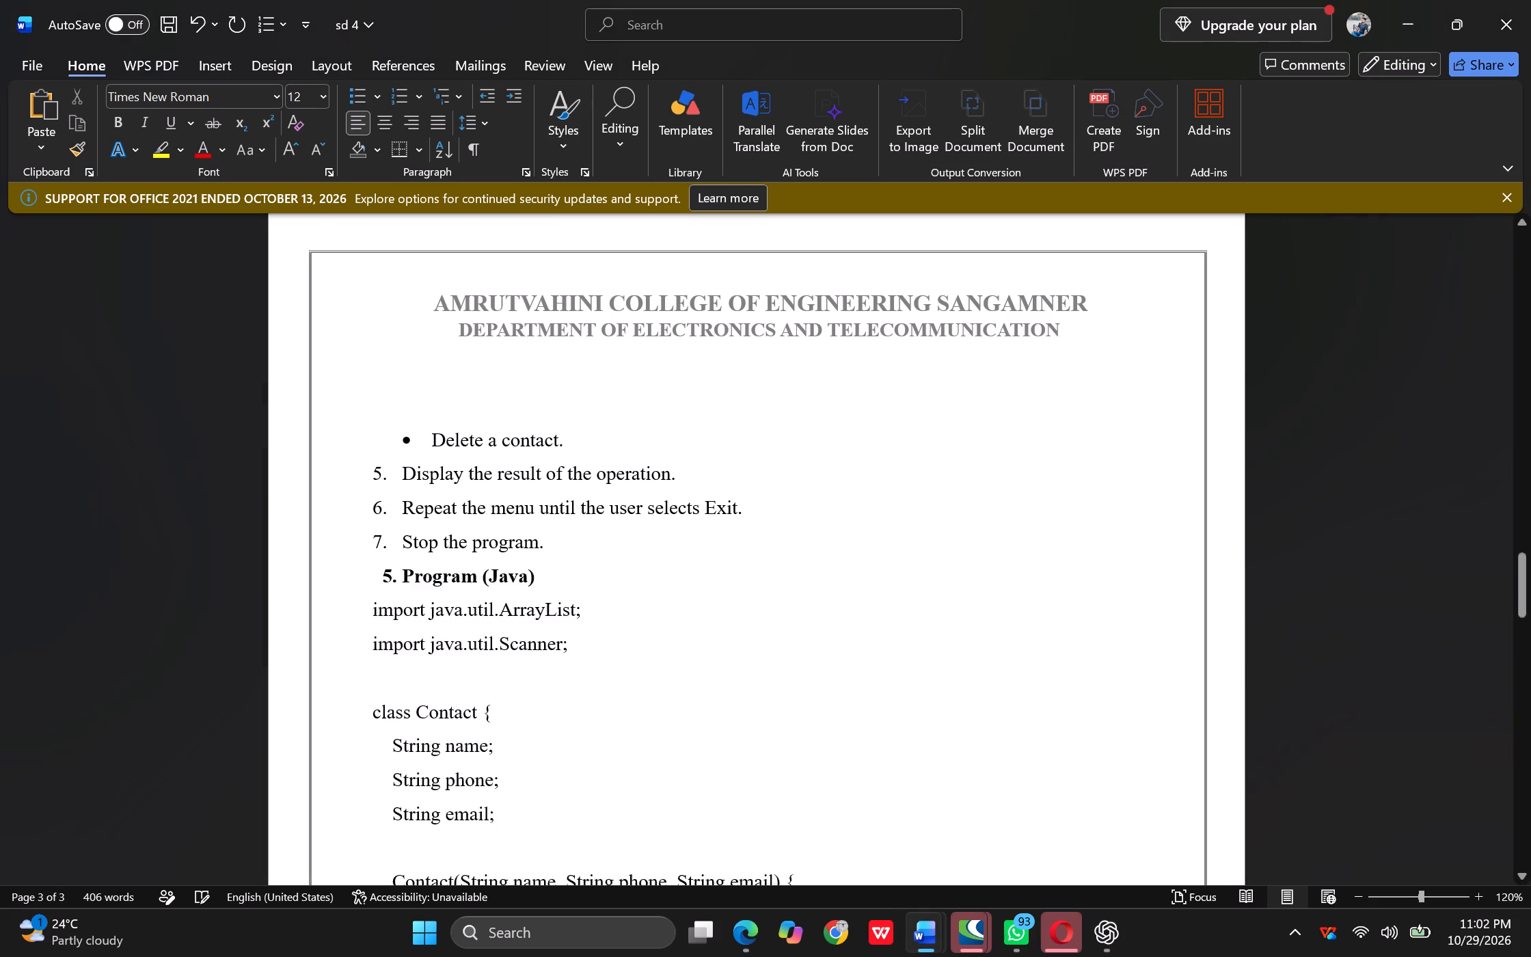
# Look through the pasted Java code from its later cases back to the "5. Program (Java)" heading.
pyautogui.scroll(5, 499, 646)
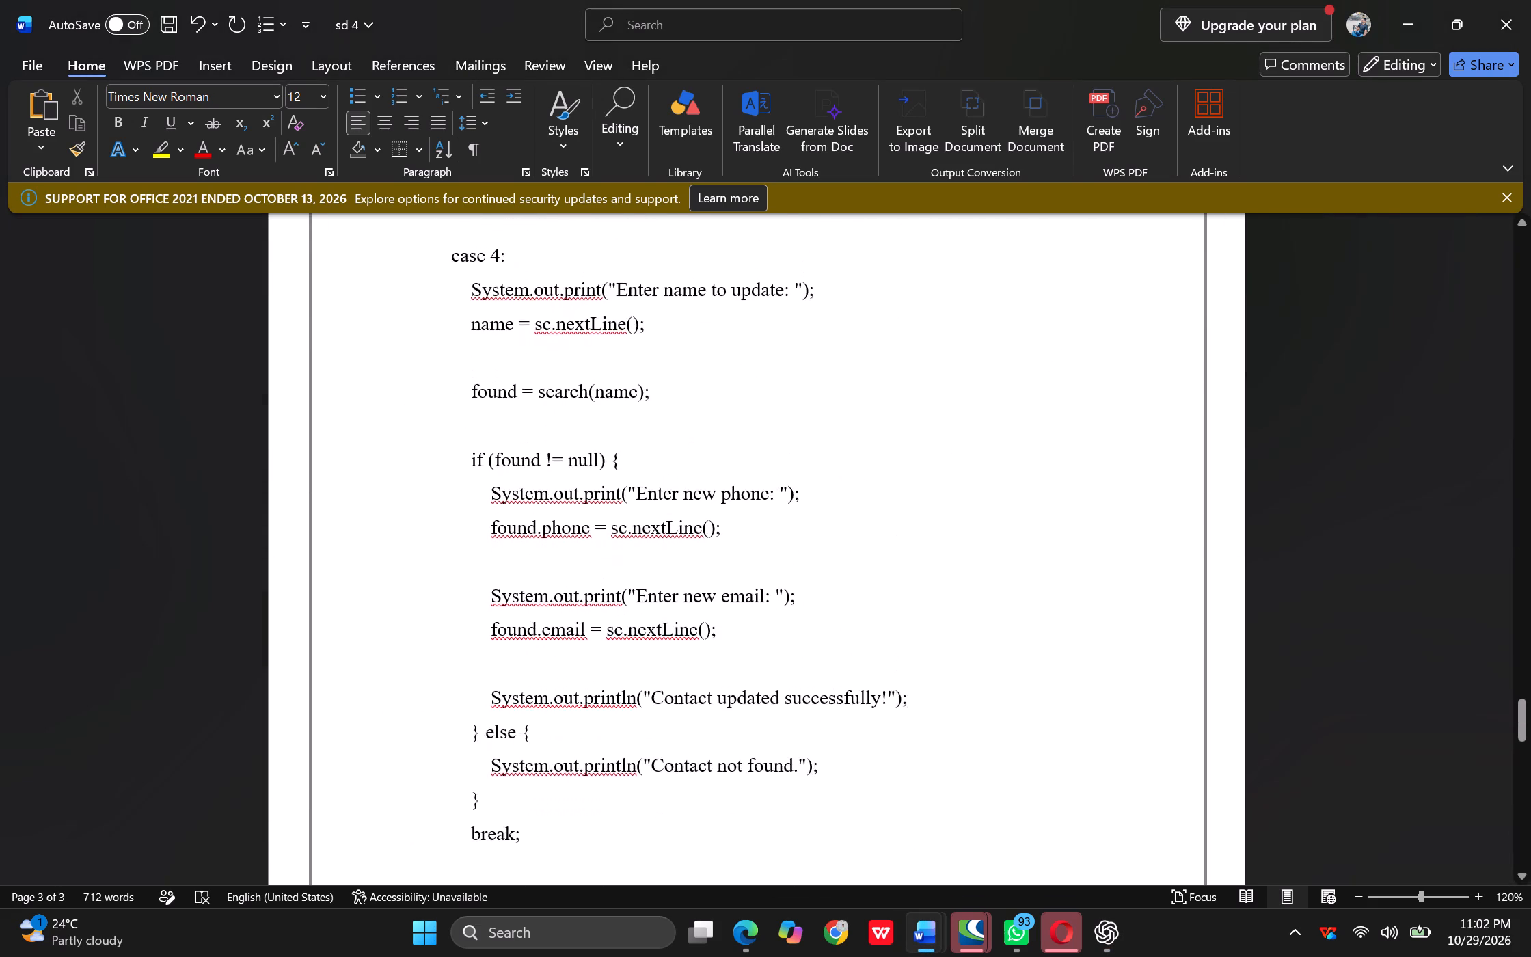
pyautogui.scroll(6, 499, 646)
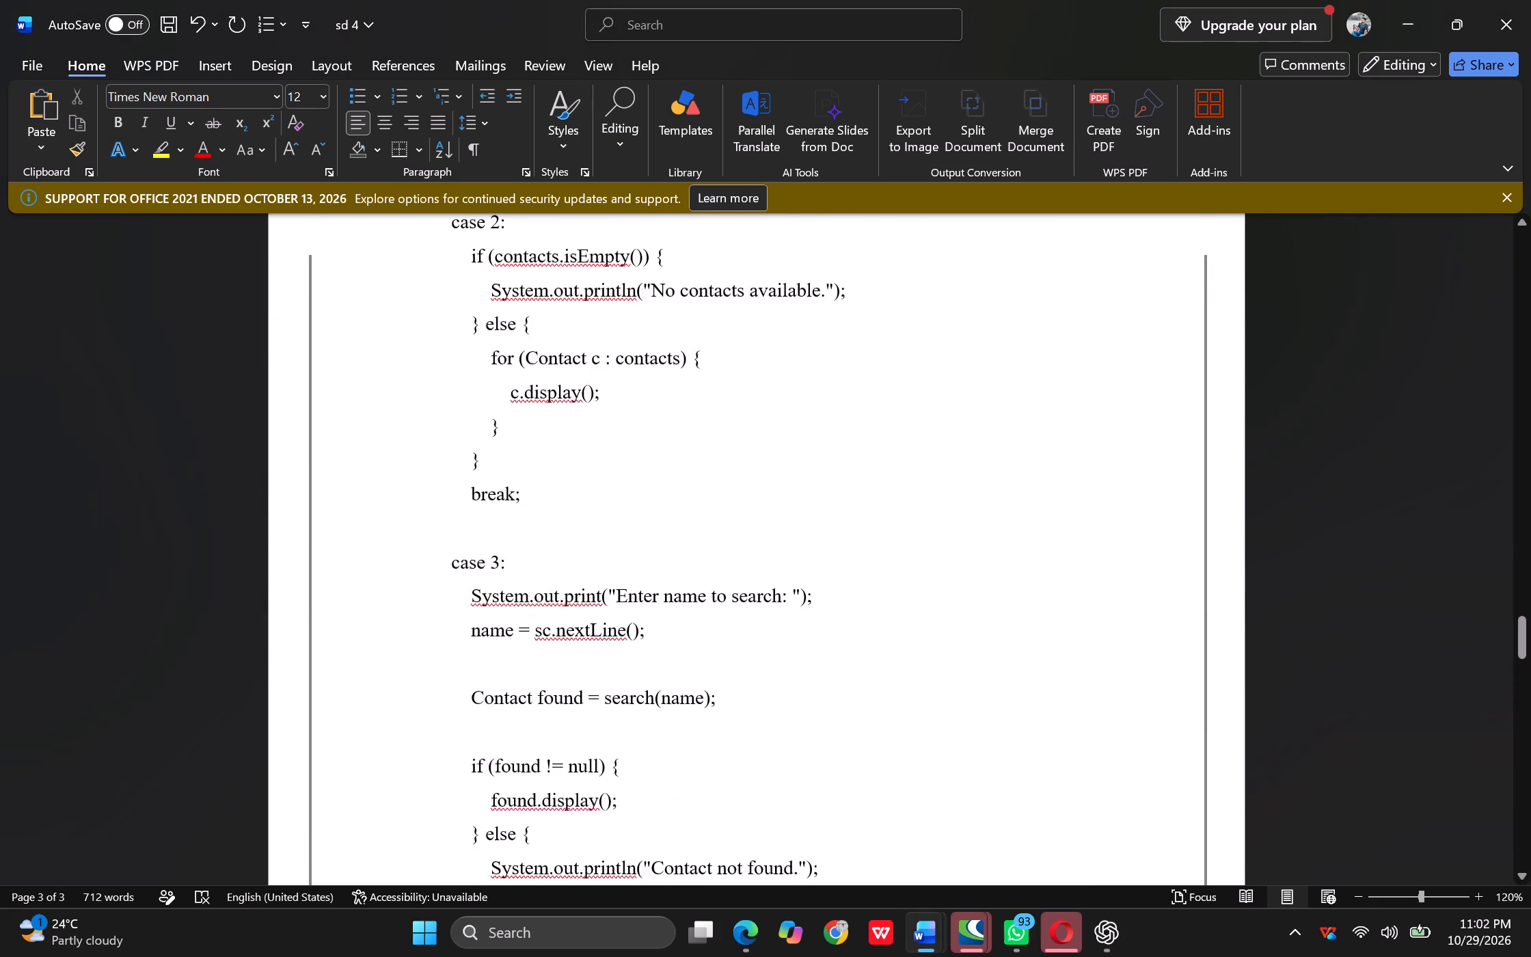
pyautogui.scroll(5, 499, 646)
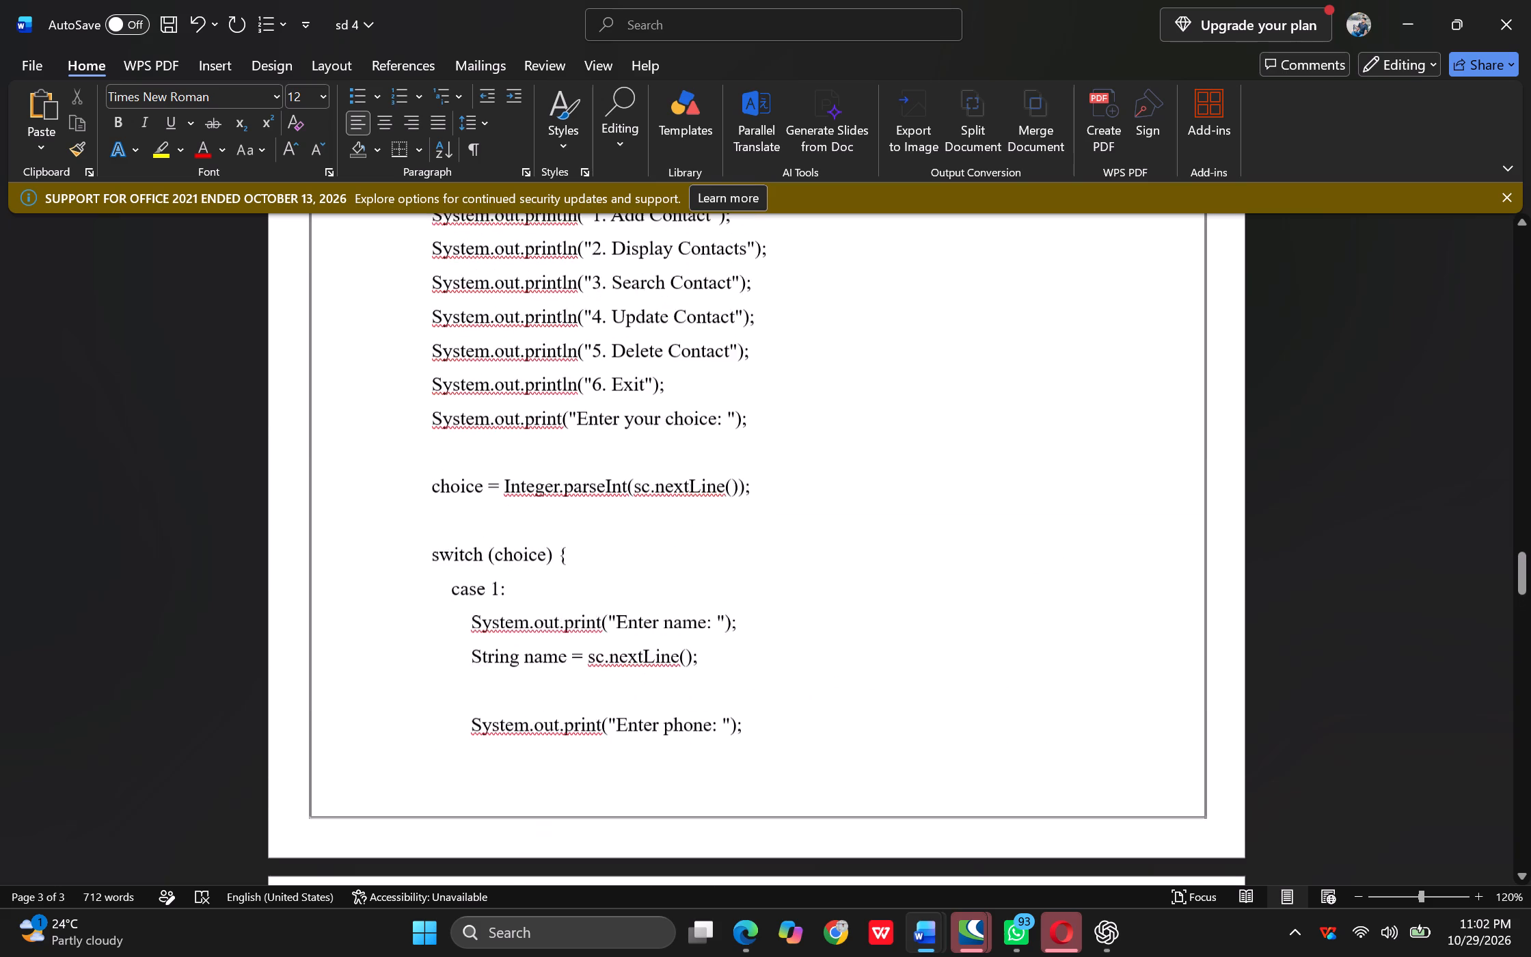
pyautogui.scroll(3, 499, 646)
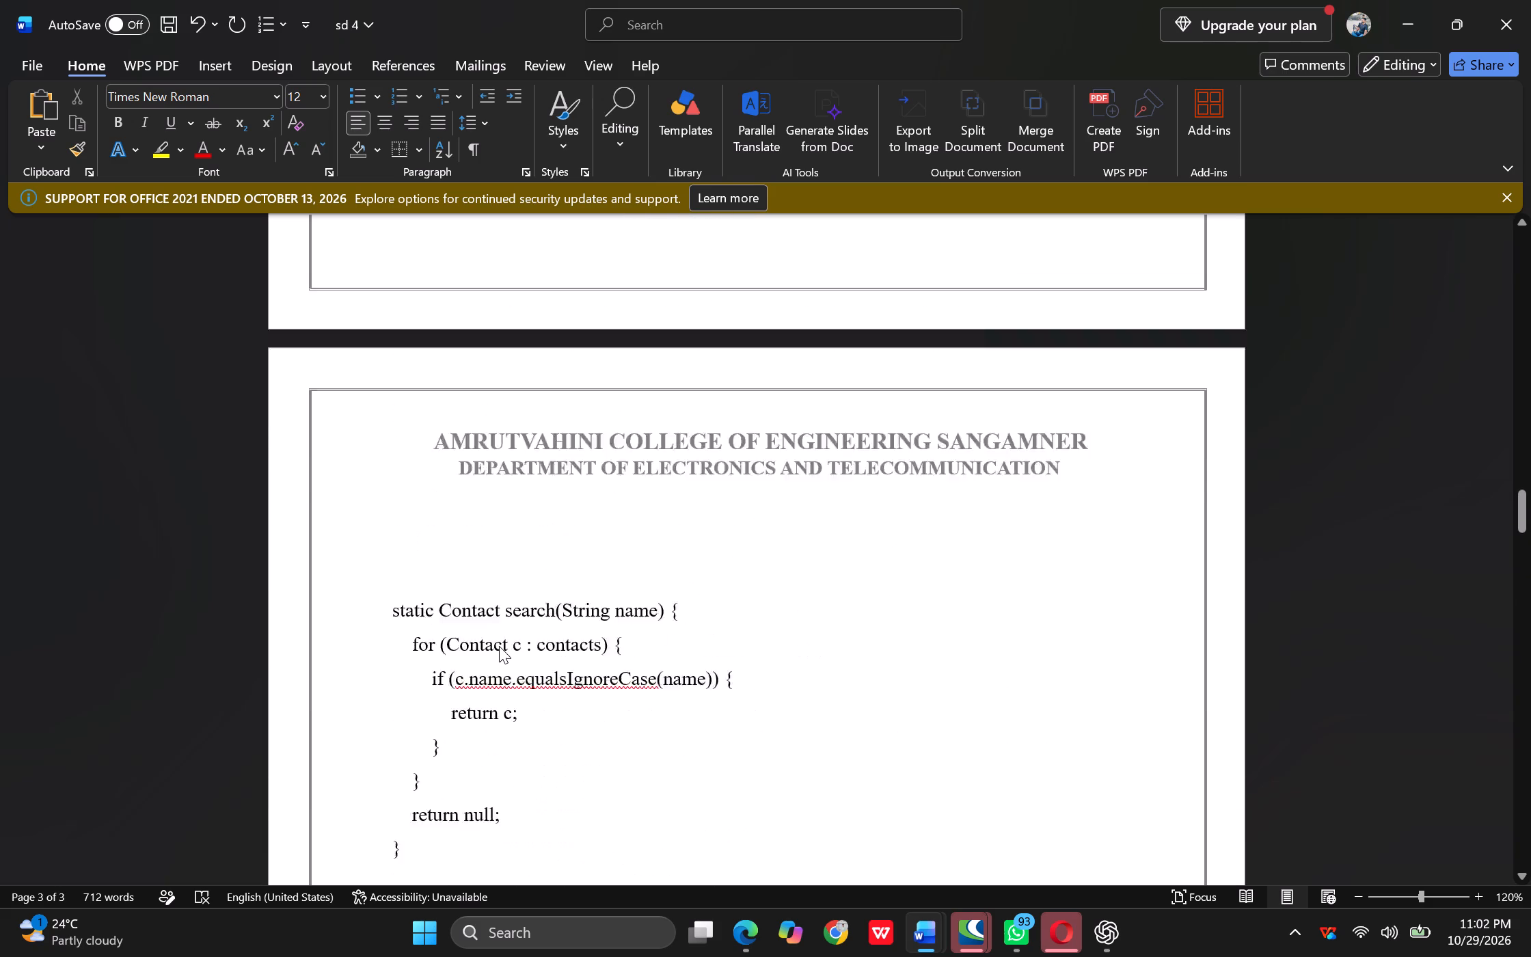
pyautogui.scroll(3, 499, 646)
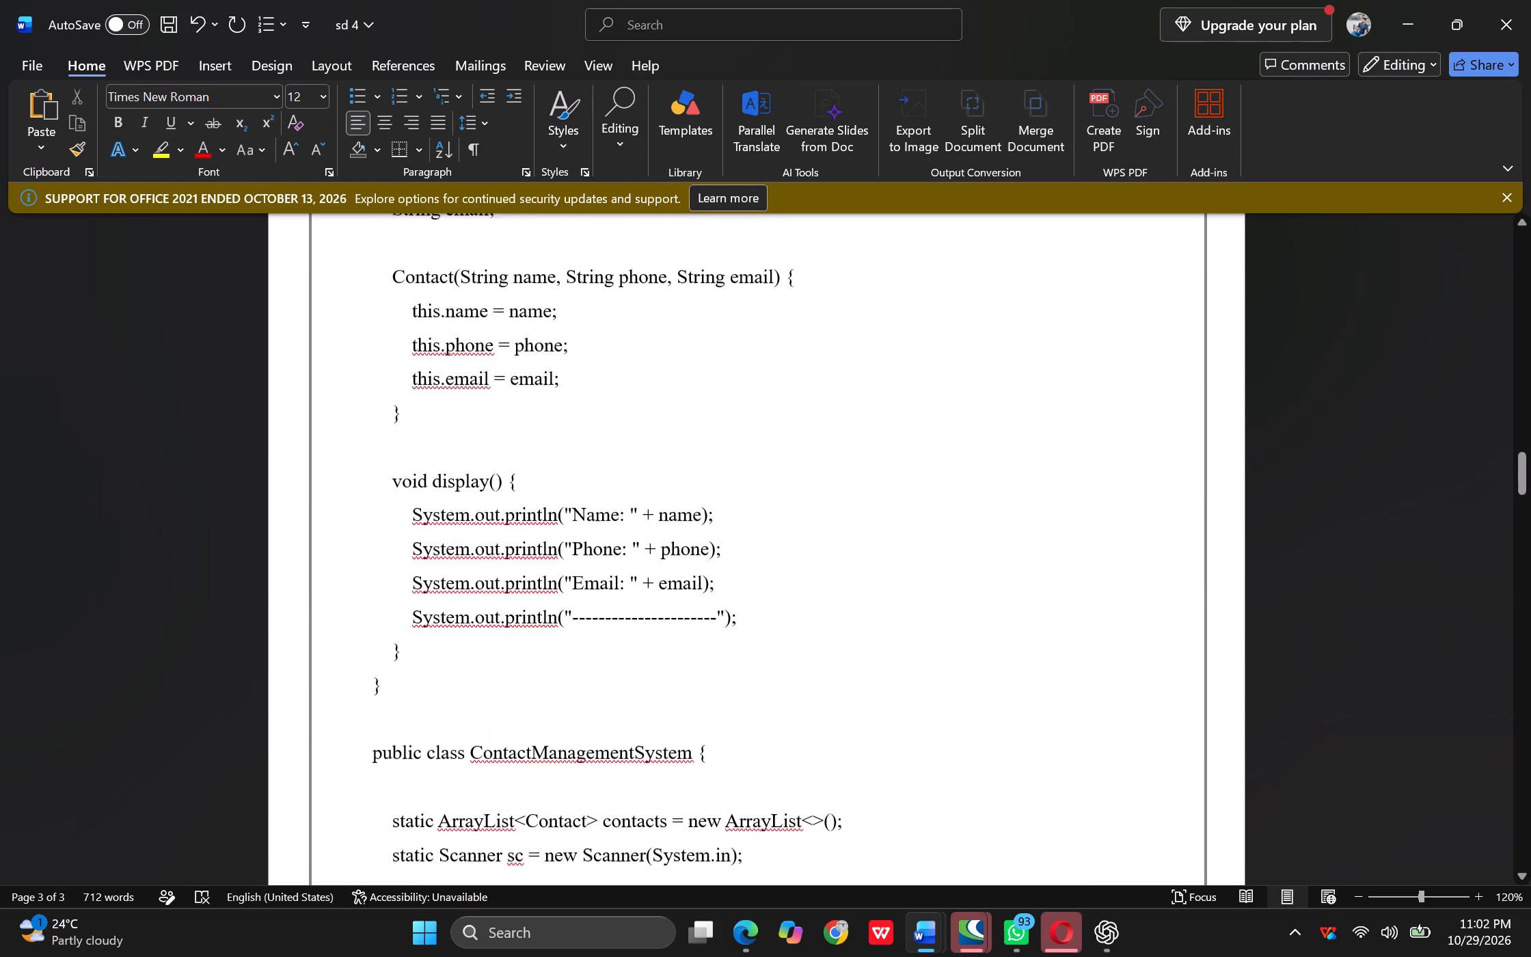
pyautogui.scroll(1, 499, 646)
pyautogui.scroll(-1, 499, 646)
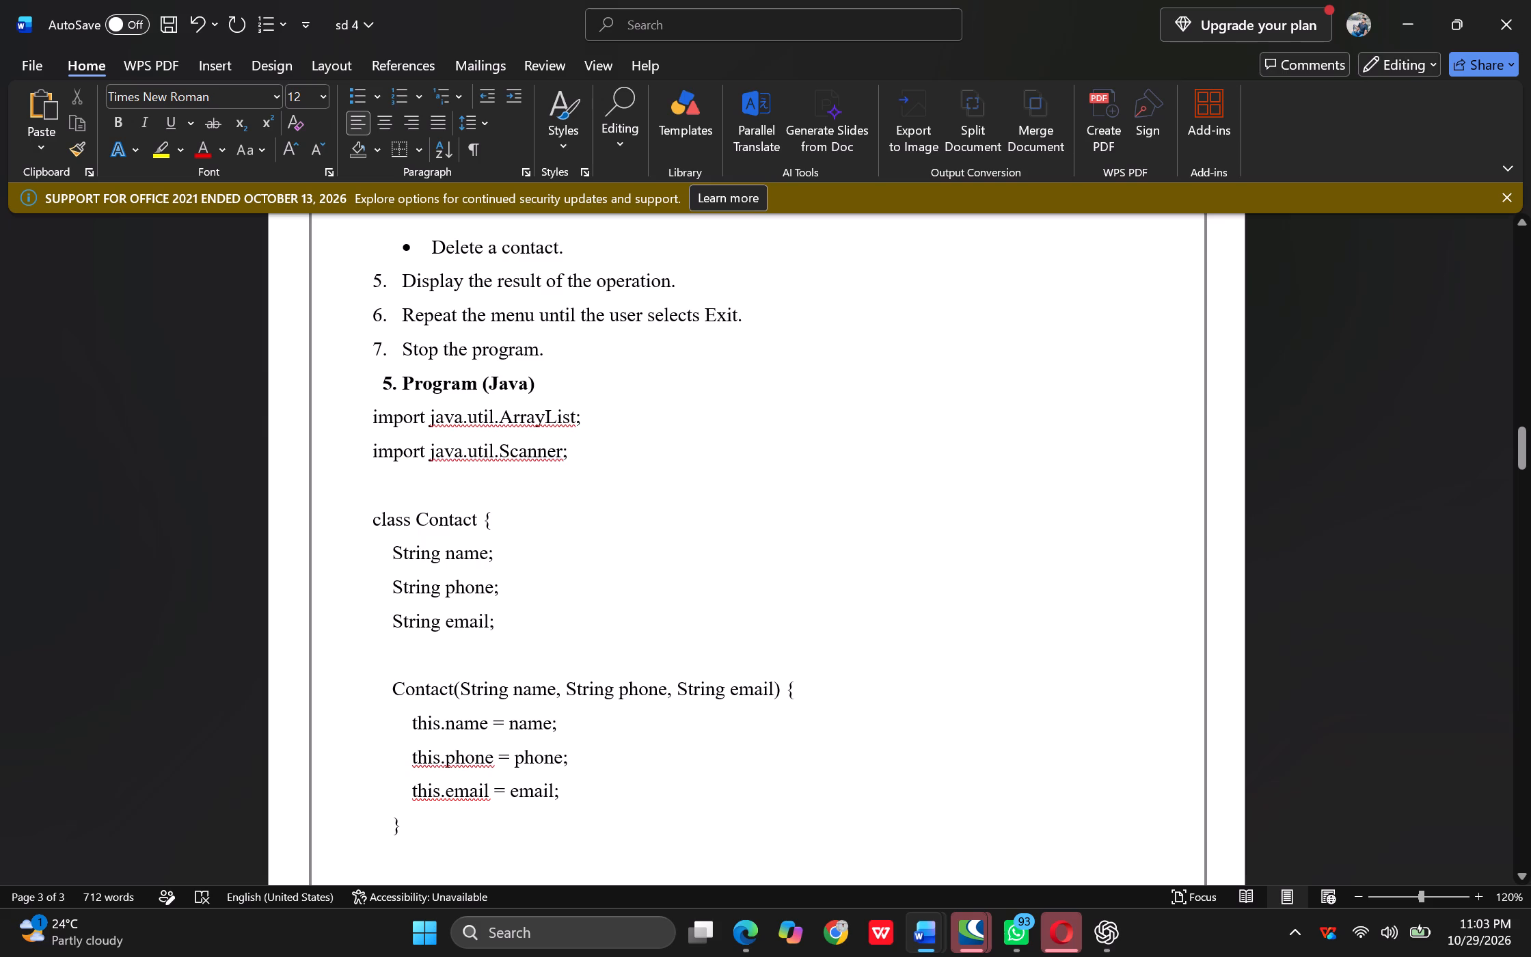
# Remove the extra leading spaces from the "5. Program (Java)" heading and leave one blank line between "Stop the program." and it.
pyautogui.click(376, 389)
pyautogui.press('BackSpace')
pyautogui.press('BackSpace')
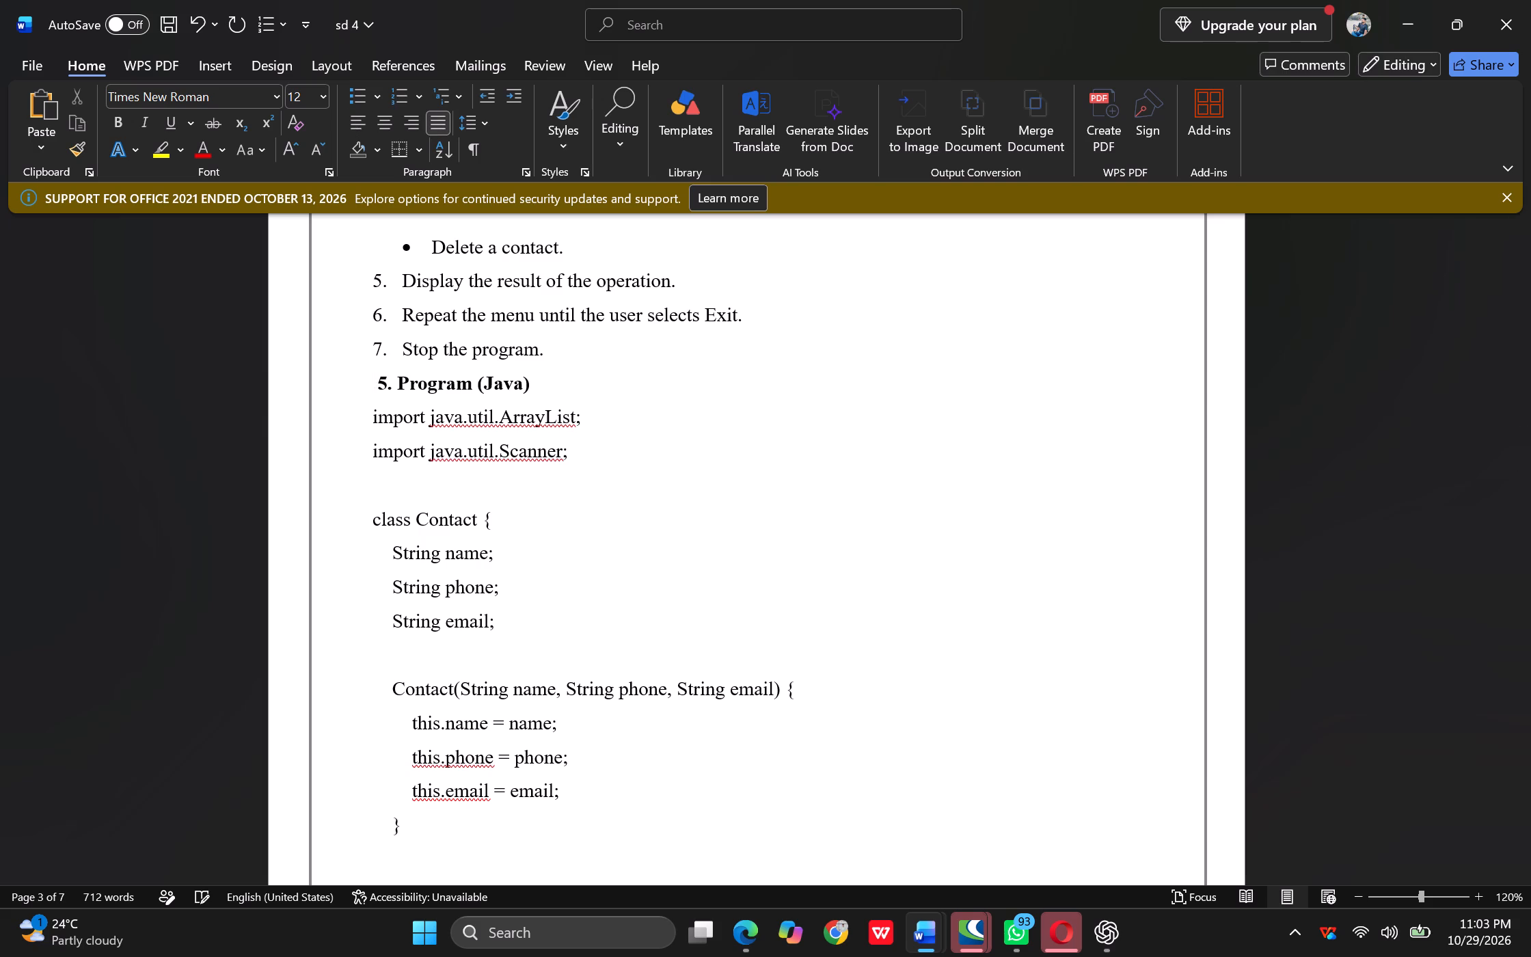
pyautogui.press('Return')
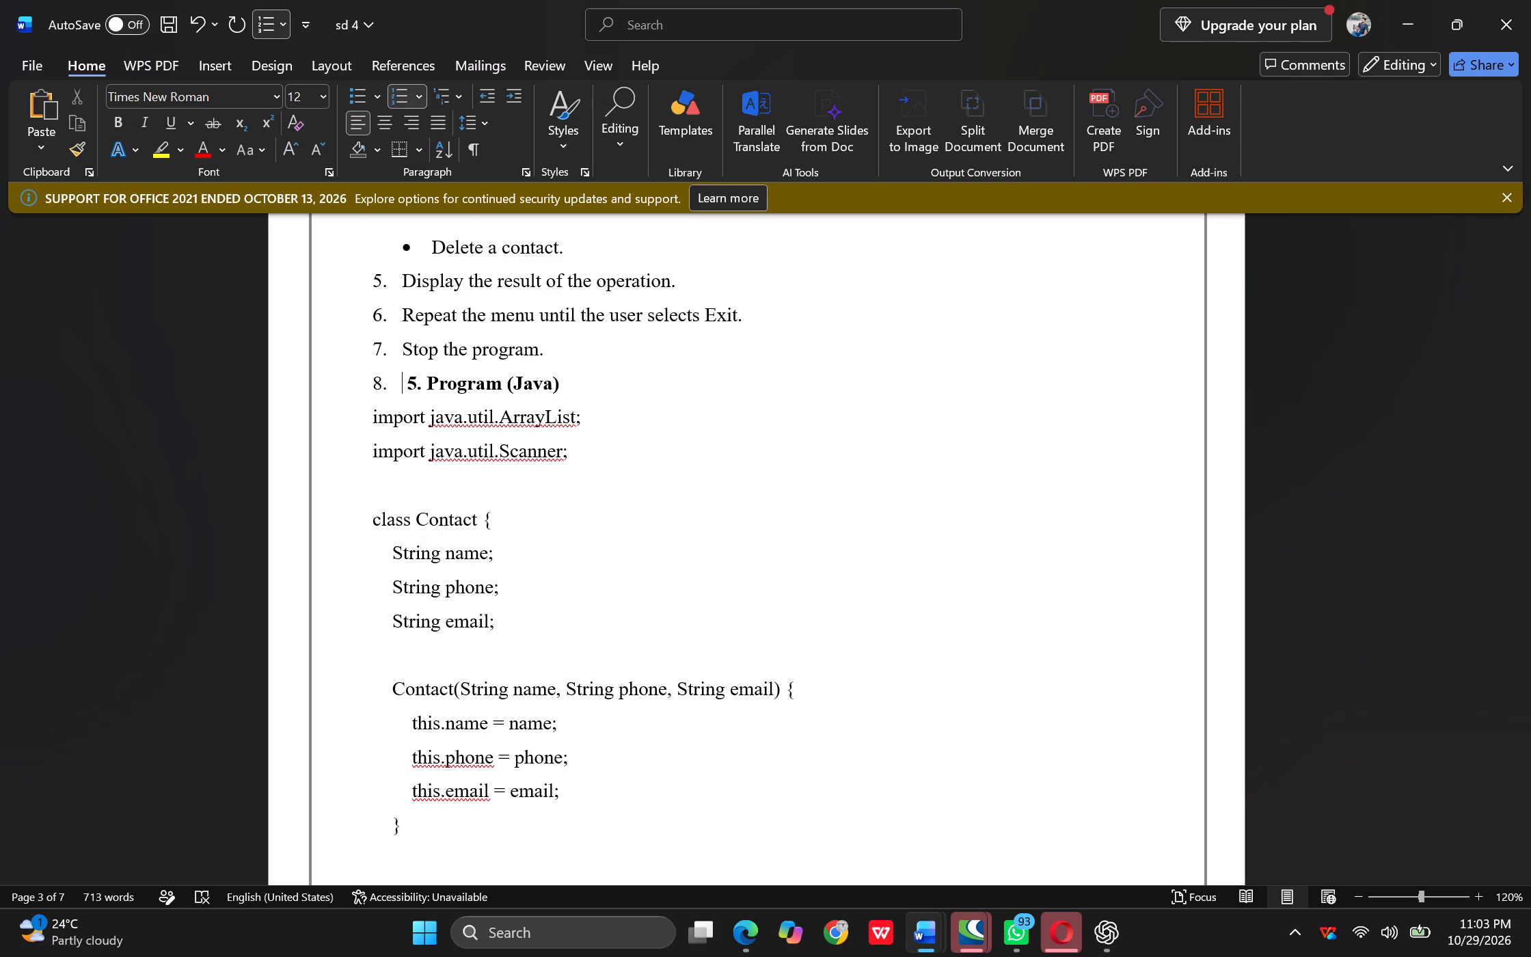
pyautogui.press('BackSpace')
pyautogui.press('BackSpace')
pyautogui.press('BackSpace')
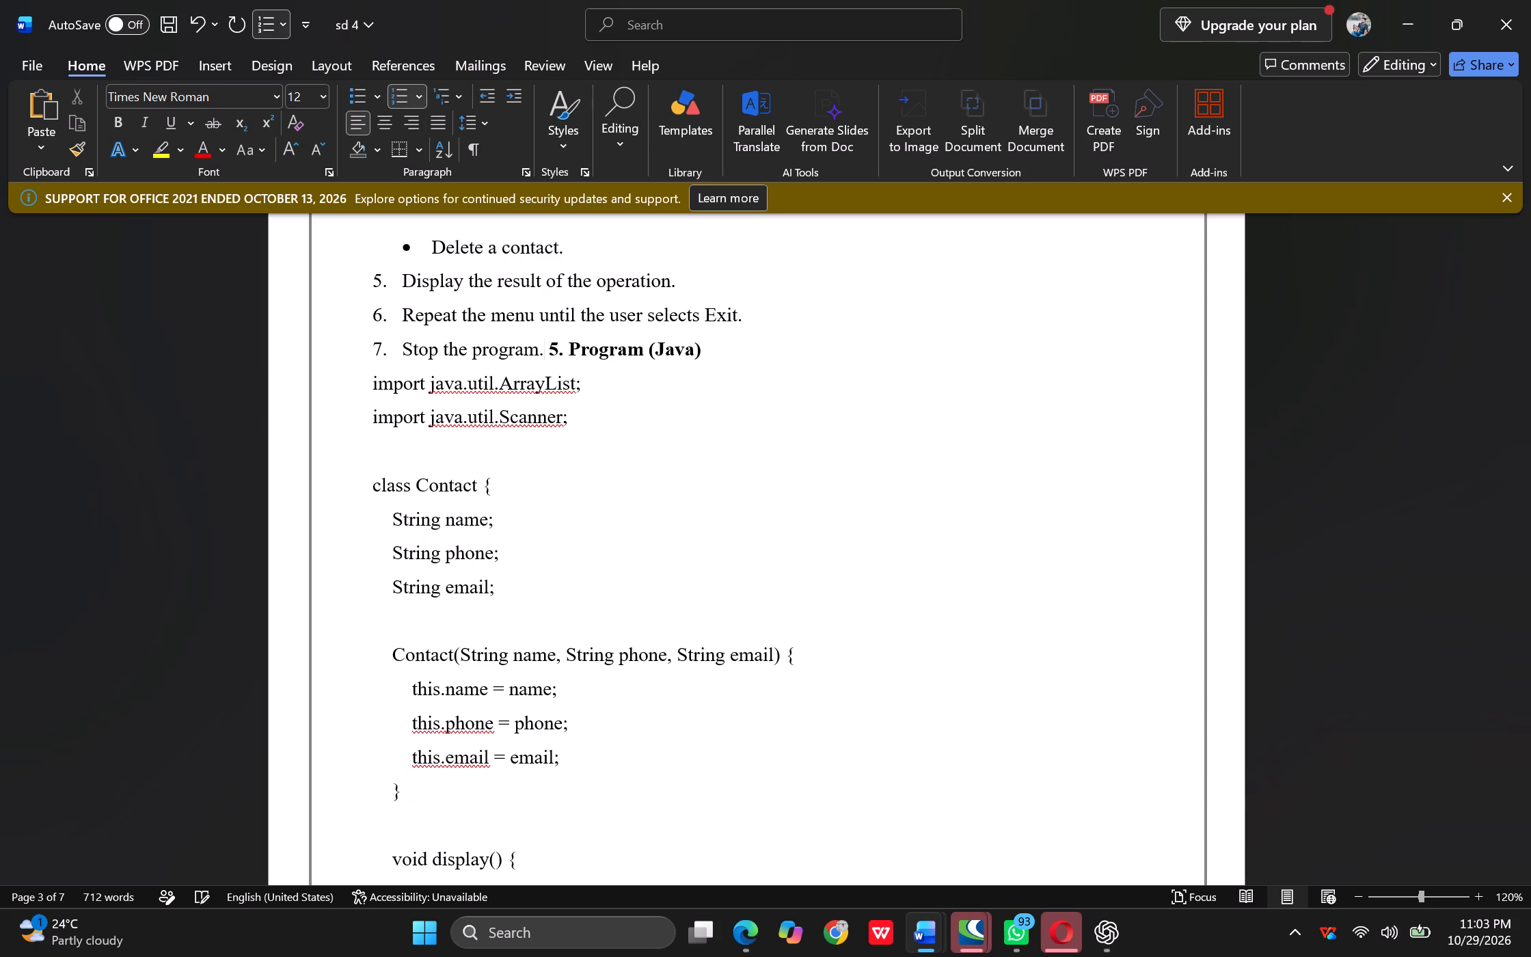
pyautogui.press('Return')
pyautogui.press('BackSpace')
pyautogui.press('BackSpace')
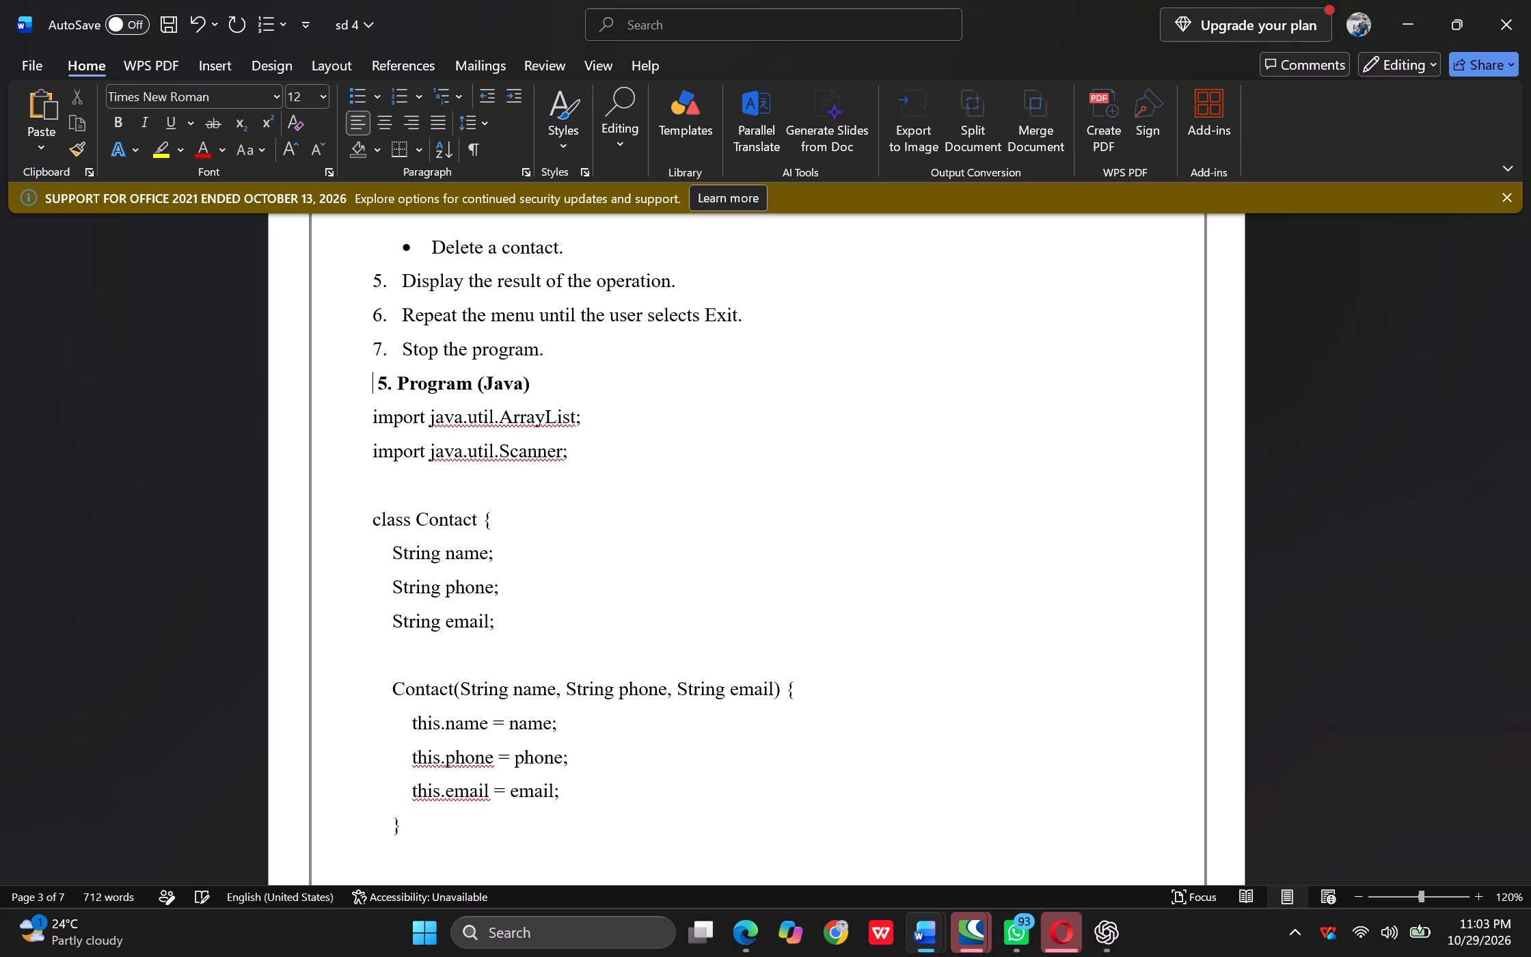
pyautogui.press('BackSpace')
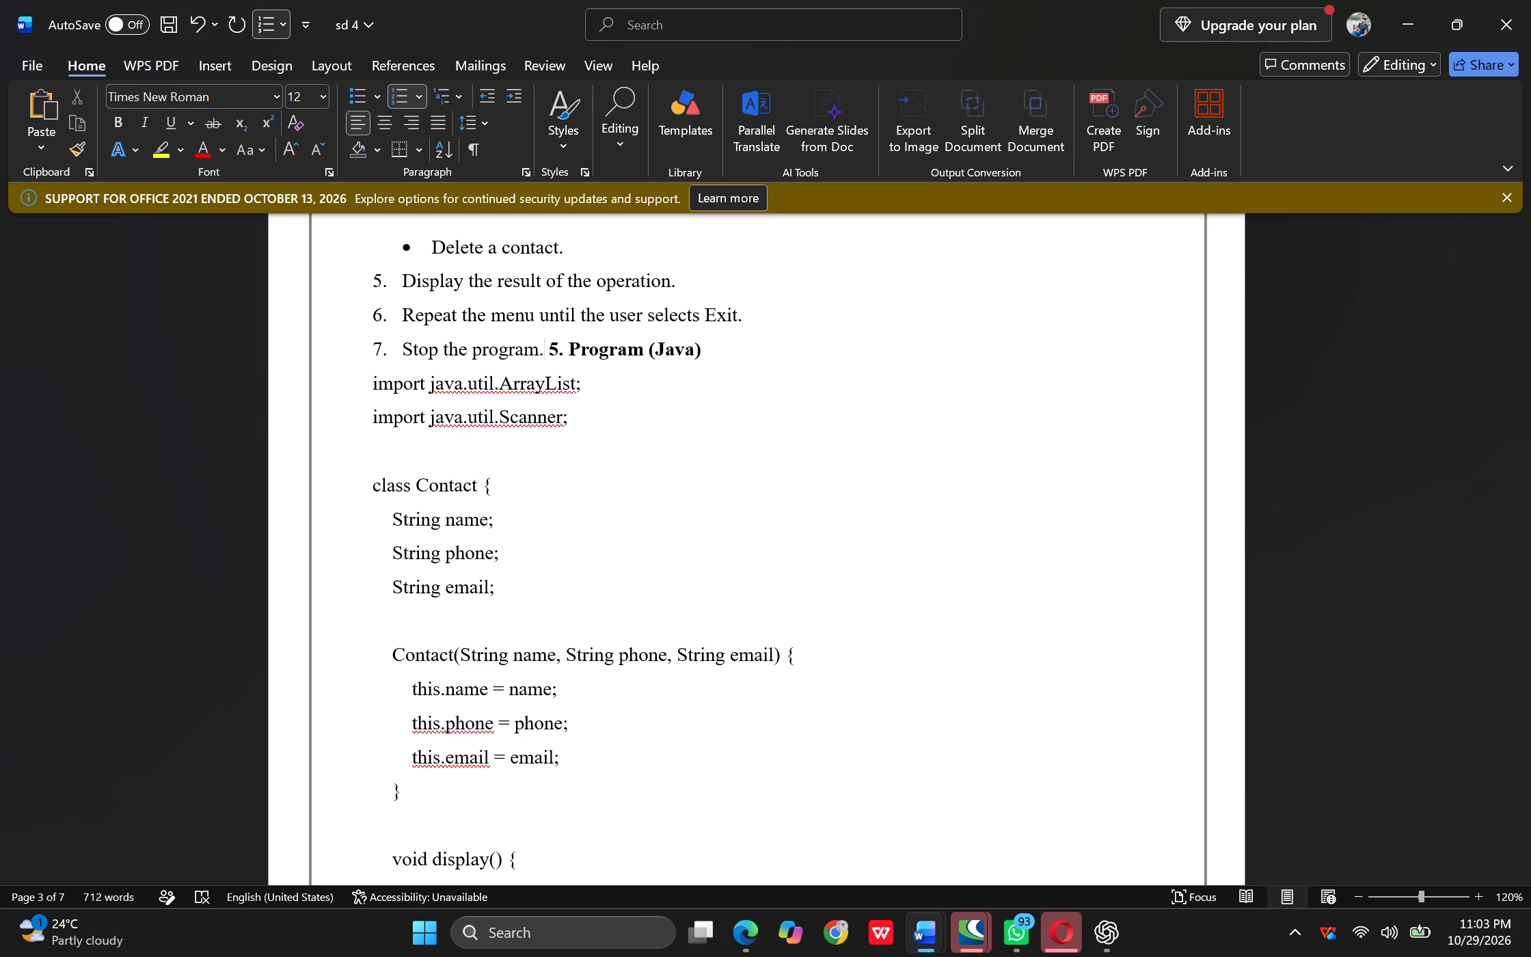
pyautogui.press('Return')
pyautogui.press('BackSpace')
pyautogui.press('BackSpace')
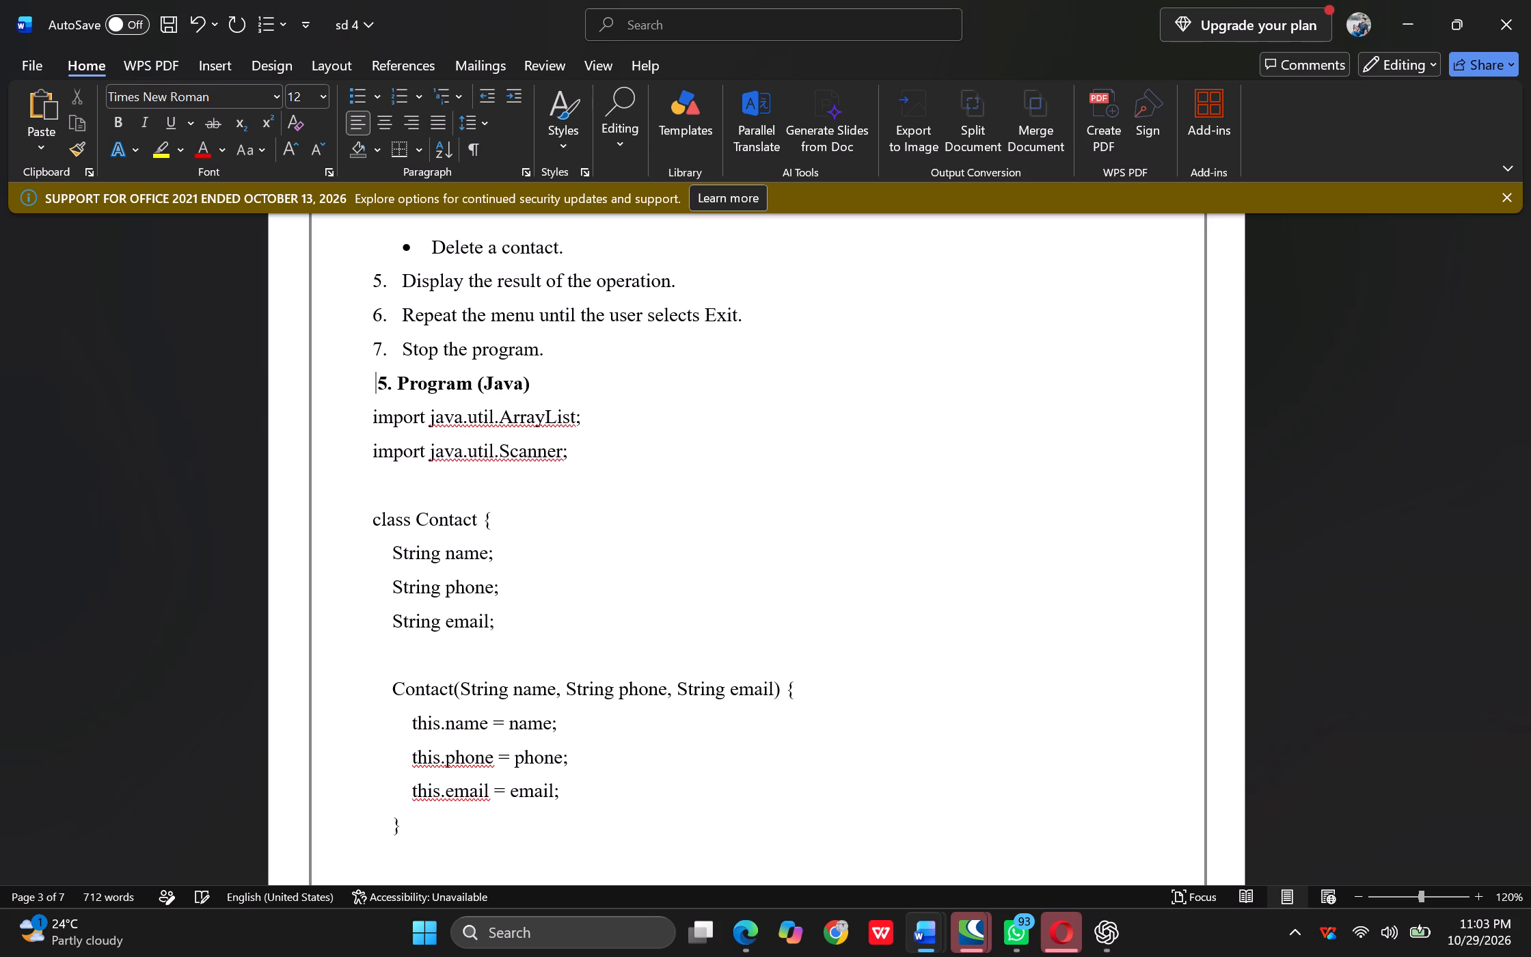
pyautogui.press('Return')
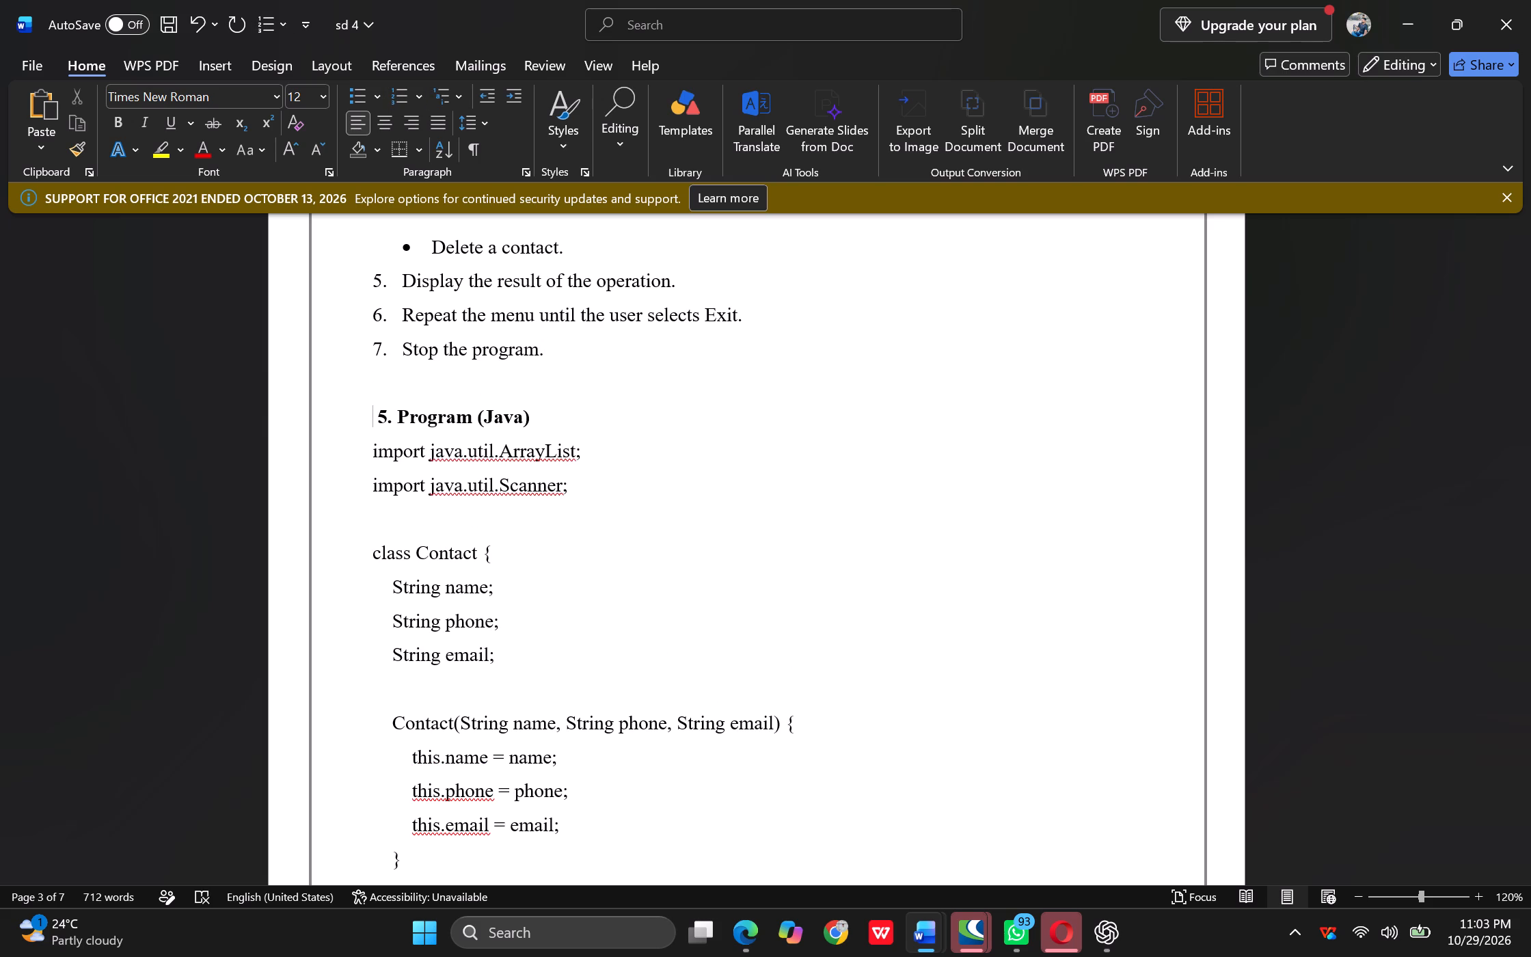
# Delete all the Java code below the "5. Program (Java)" heading, keeping the heading itself.
pyautogui.scroll(3, 376, 389)
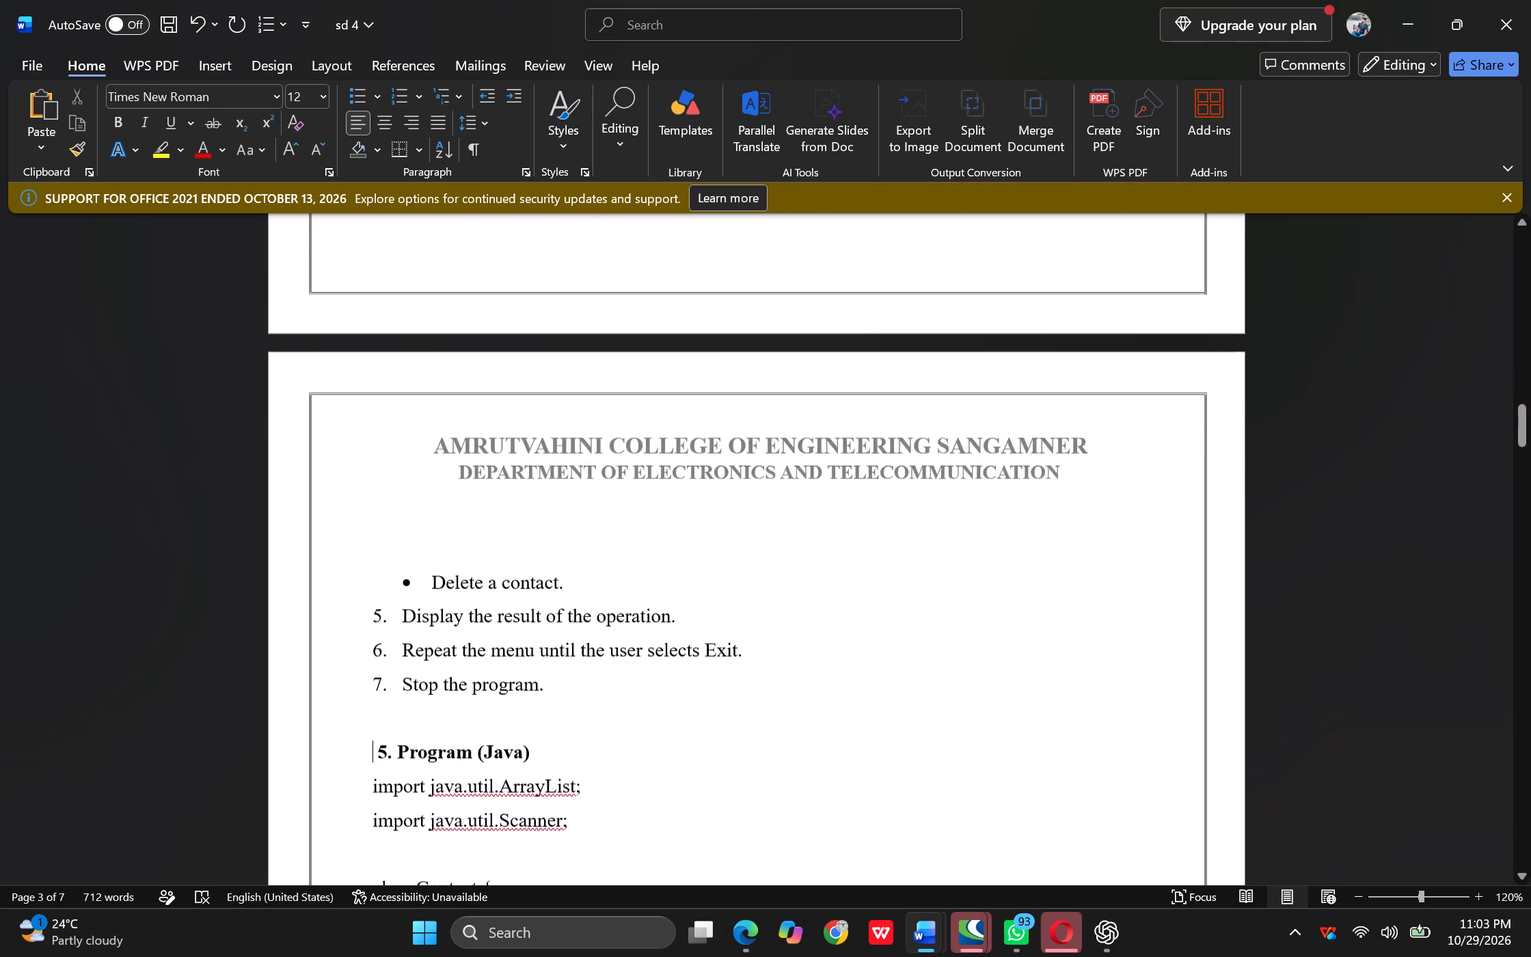
pyautogui.scroll(2, 376, 389)
pyautogui.scroll(-20, 376, 389)
pyautogui.scroll(-4, 376, 389)
pyautogui.scroll(1, 376, 389)
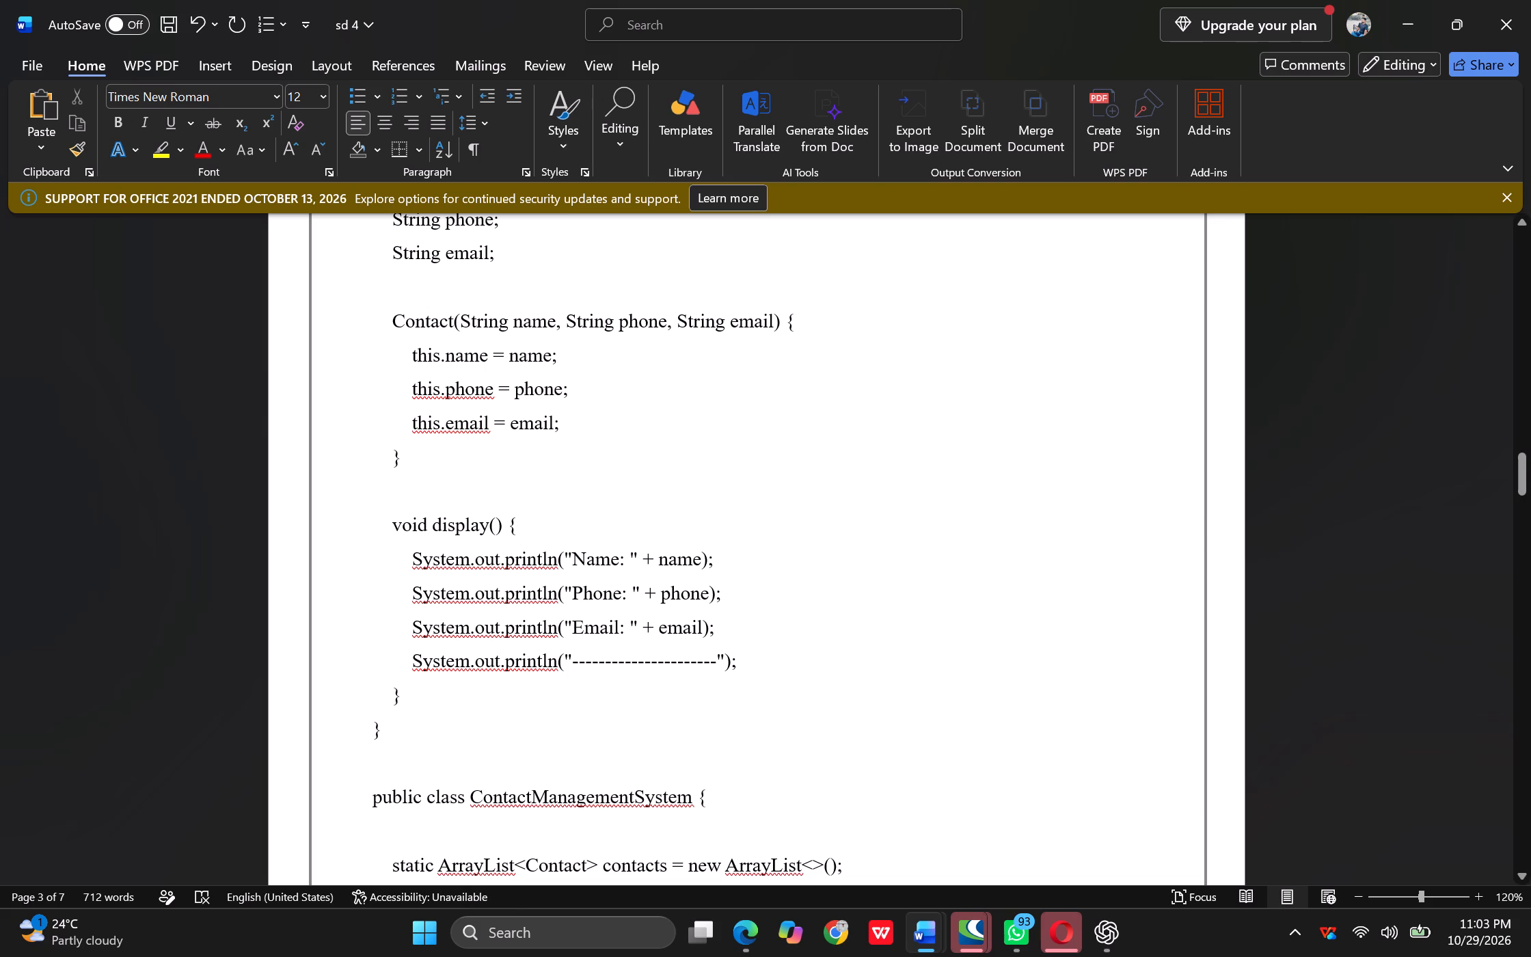
pyautogui.scroll(2, 494, 430)
pyautogui.scroll(-2, 494, 430)
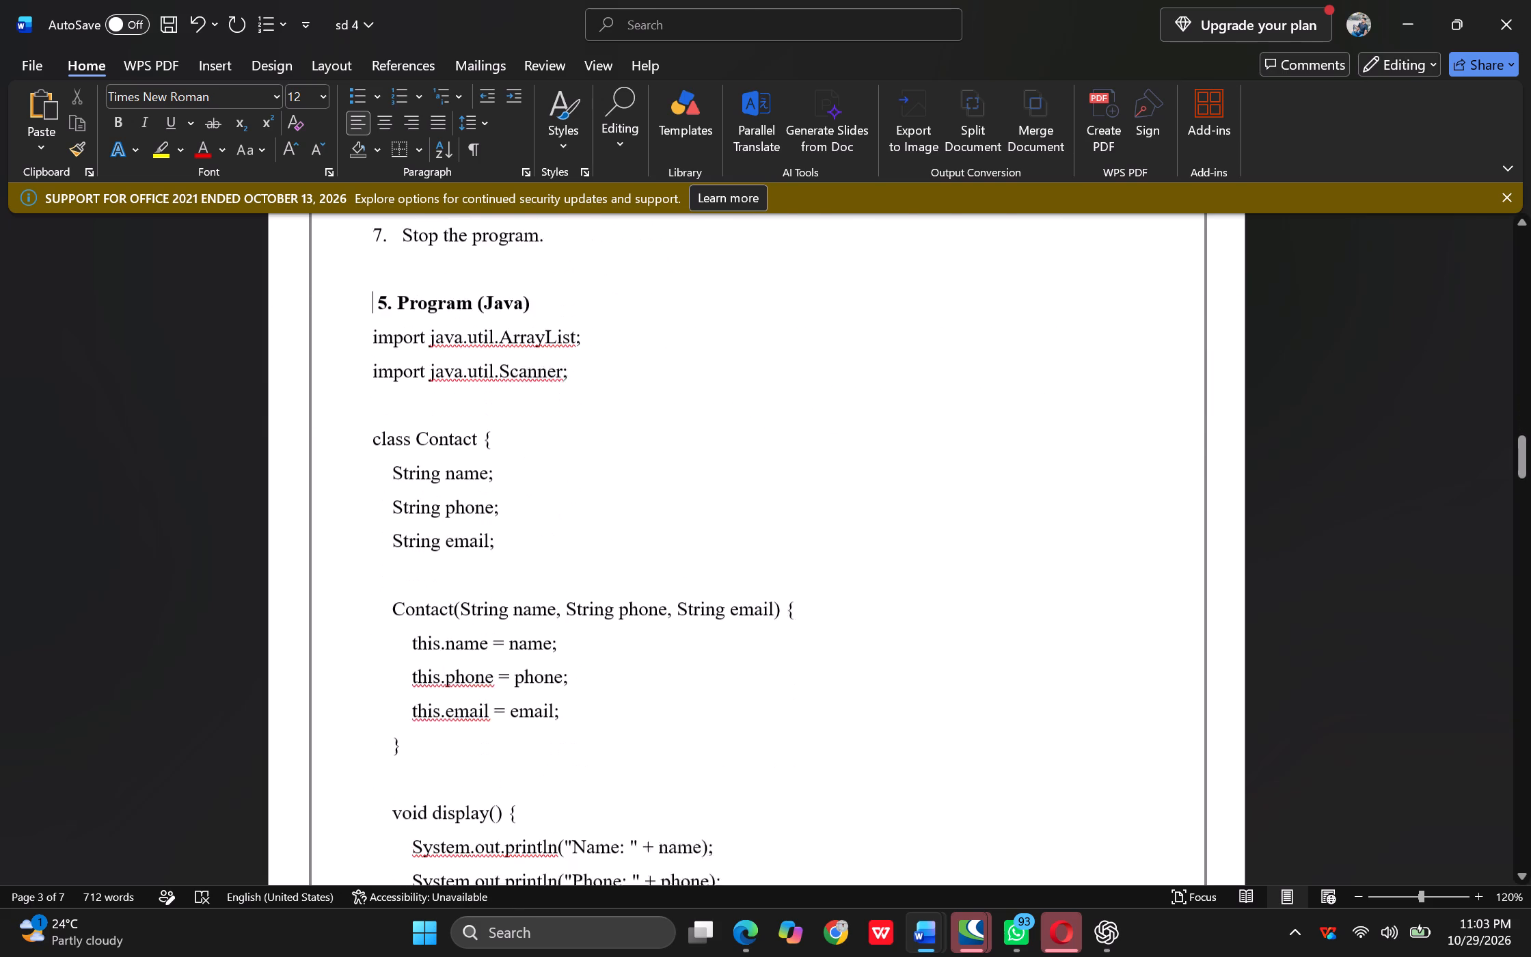
pyautogui.scroll(-1, 494, 430)
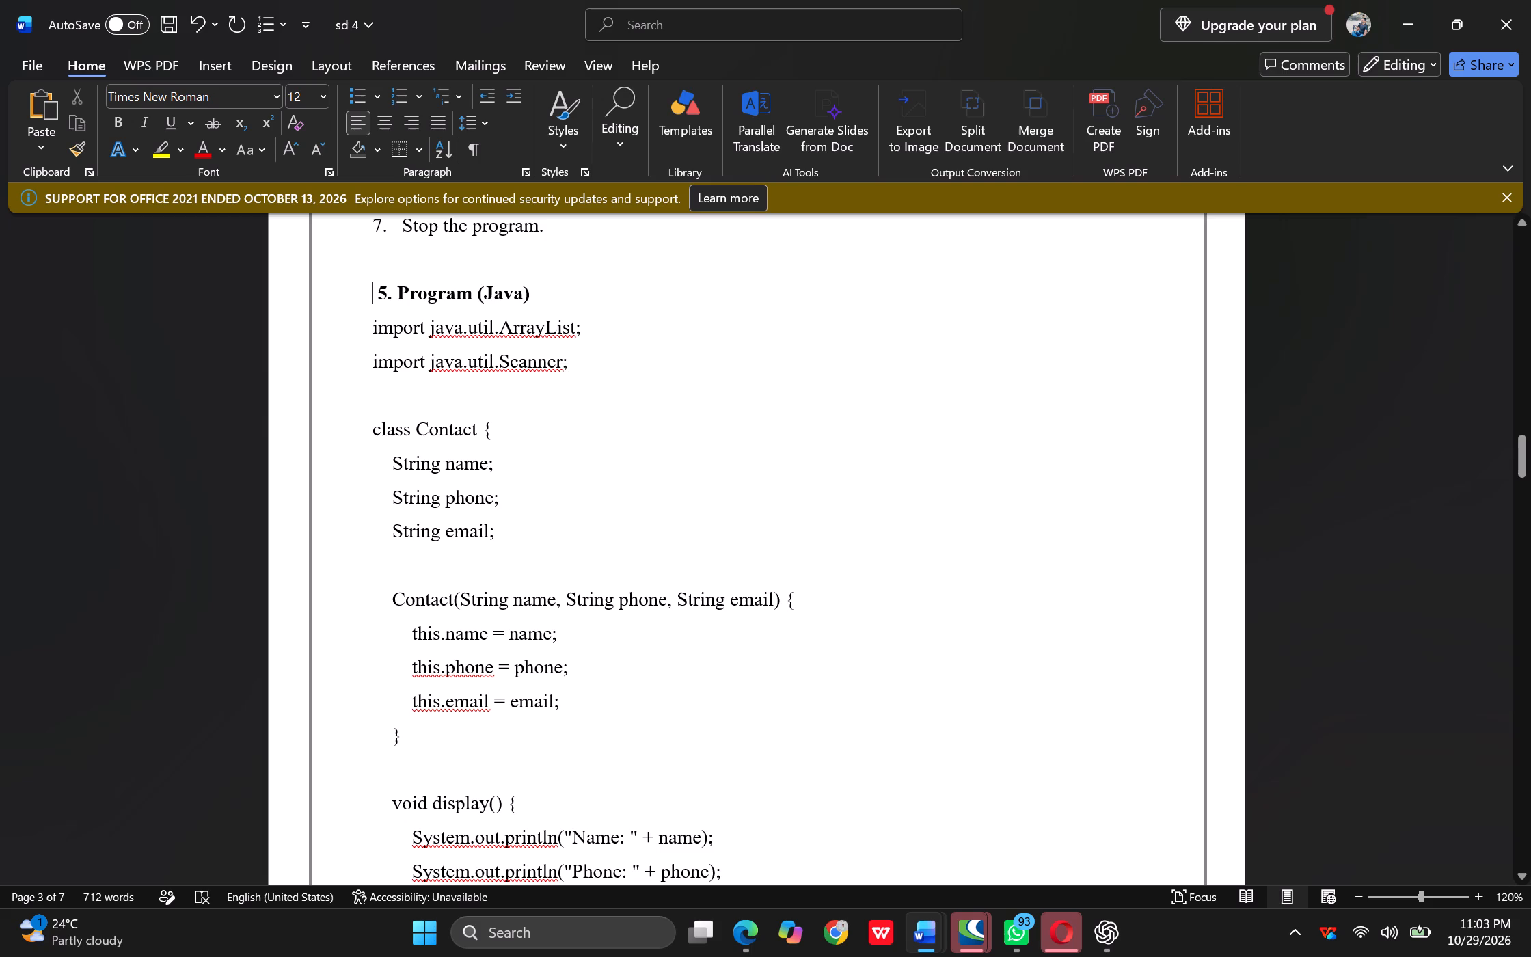
pyautogui.moveTo(368, 331); pyautogui.dragTo(789, 956)
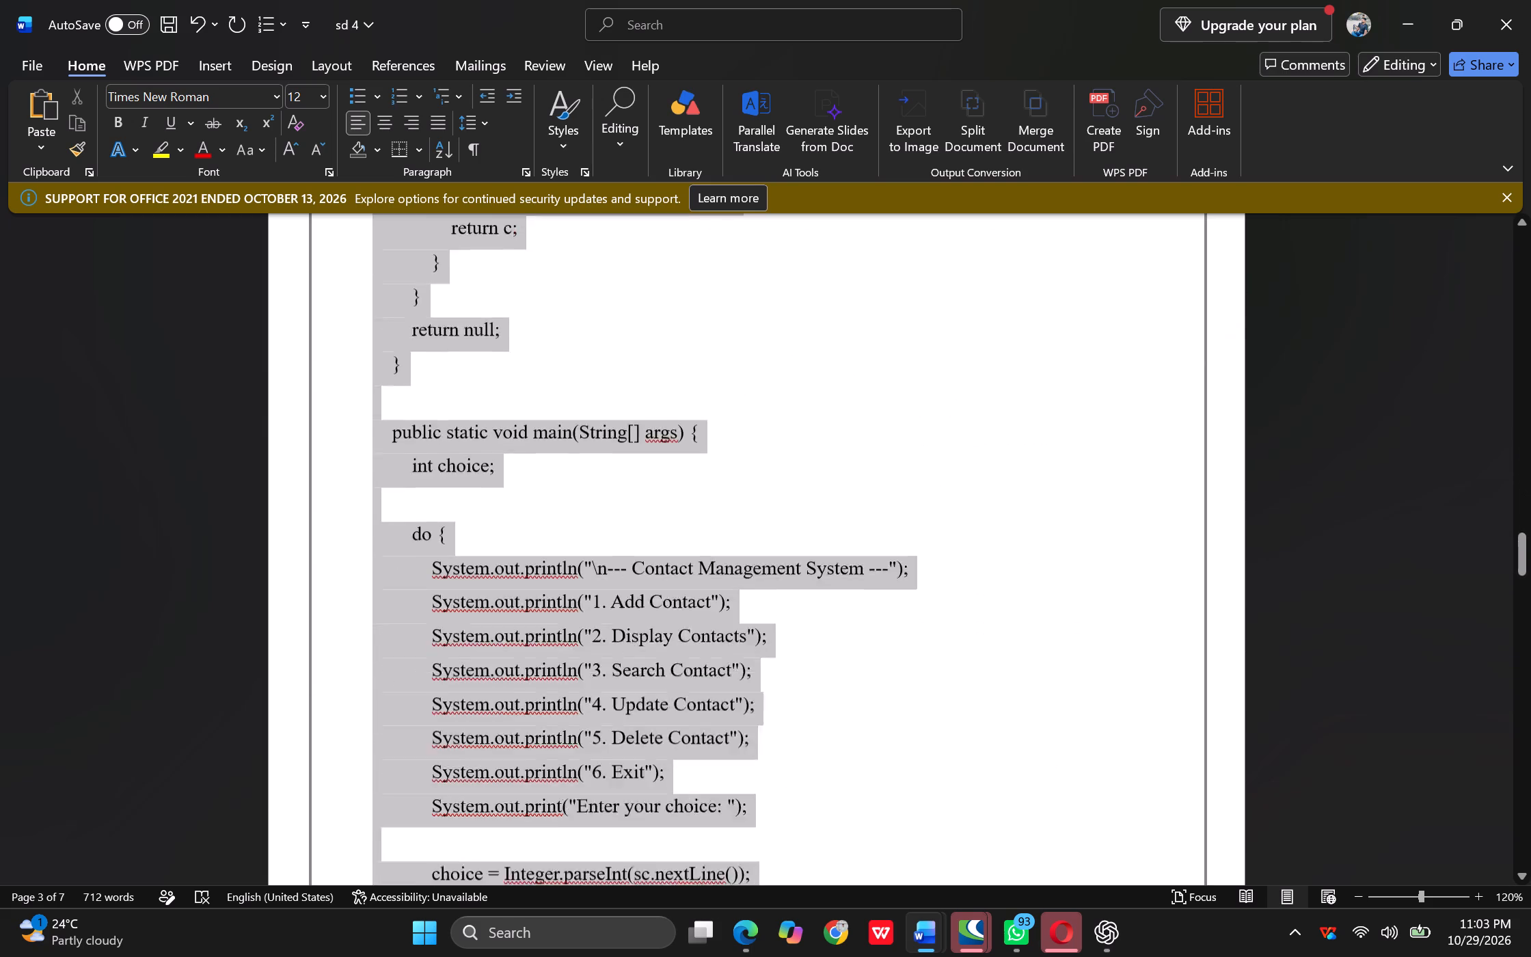
pyautogui.moveTo(789, 956); pyautogui.dragTo(753, 716)
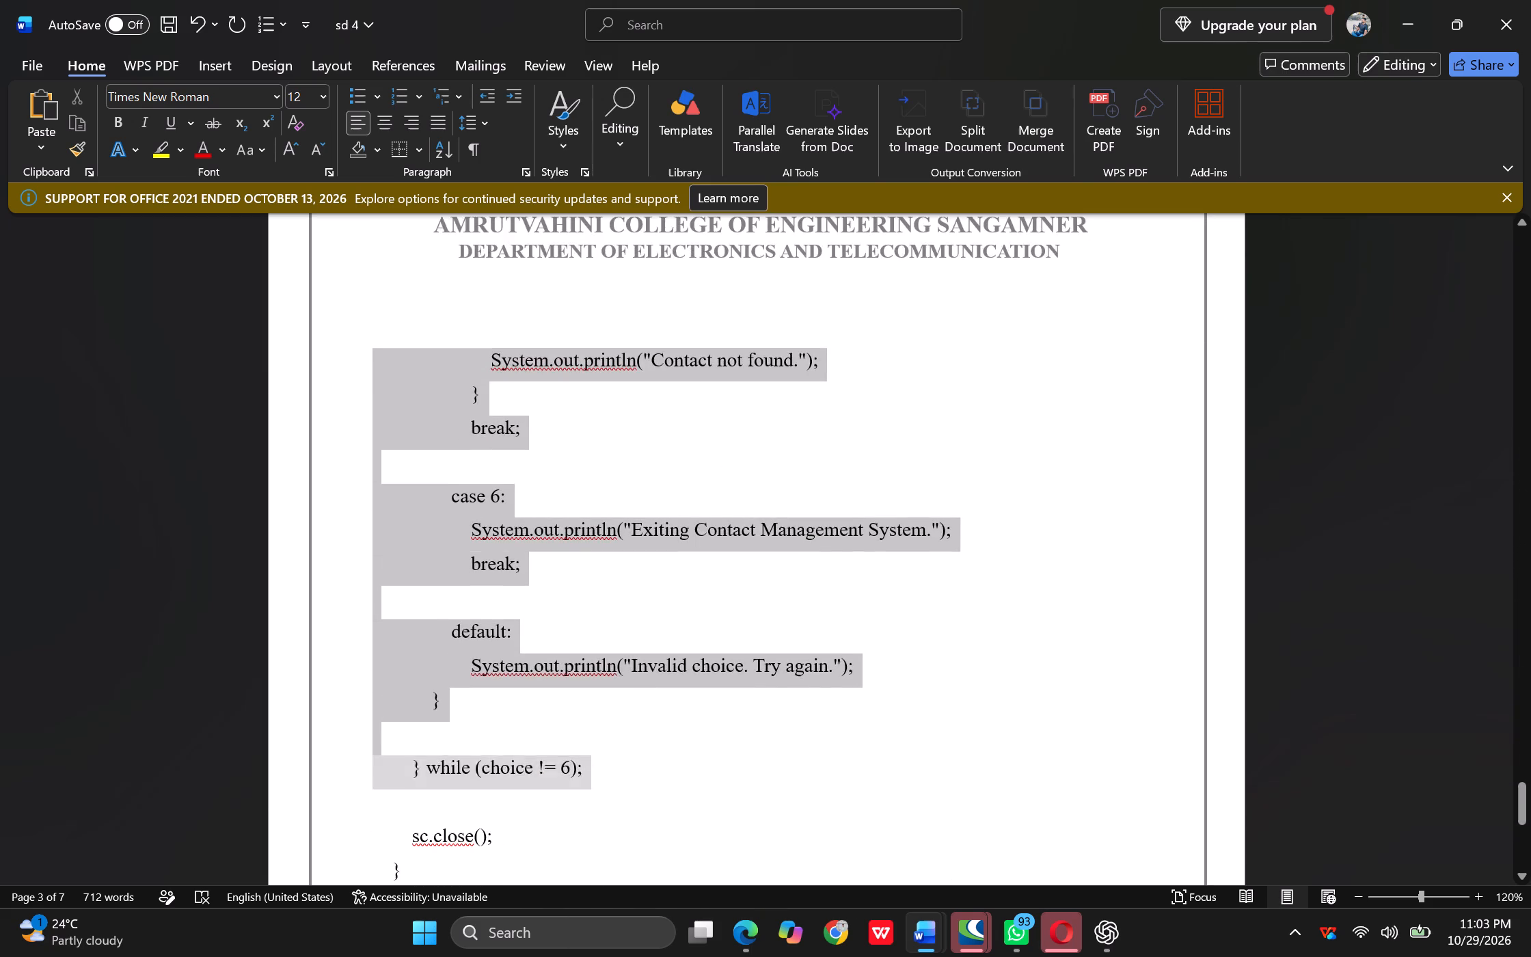
pyautogui.moveTo(753, 716); pyautogui.dragTo(755, 818)
pyautogui.press('BackSpace')
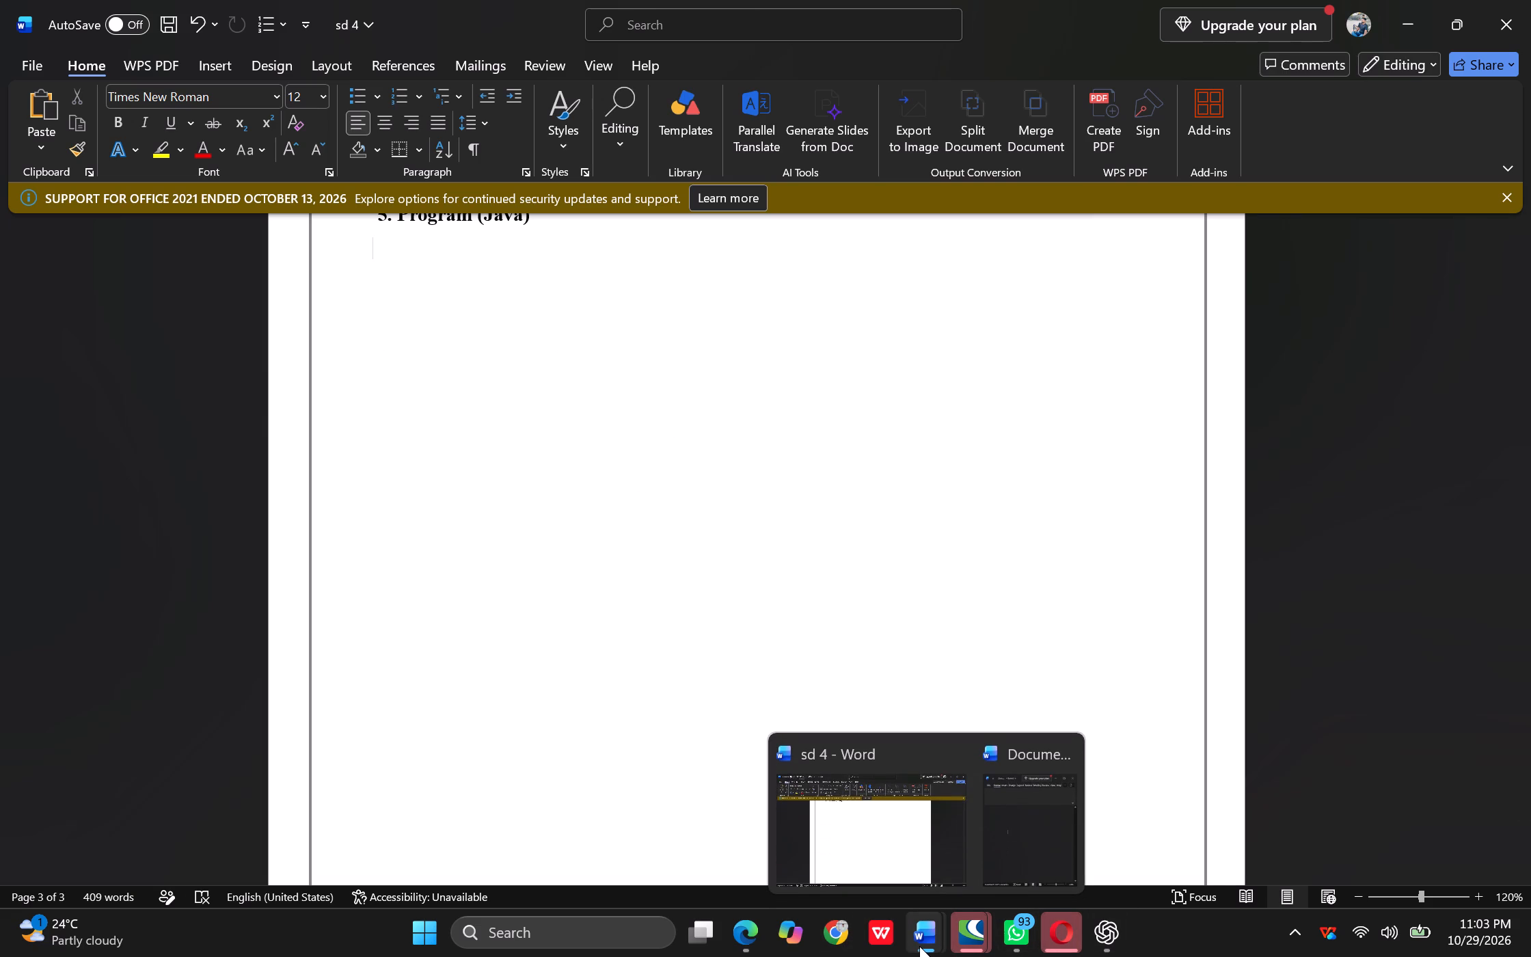
# Search Windows for "ec", open Eclipse IDE for Java Developers, and launch it with the eclipse-workspace directory.
pyautogui.click(610, 932)
pyautogui.write('ec')
pyautogui.doubleClick(511, 302)
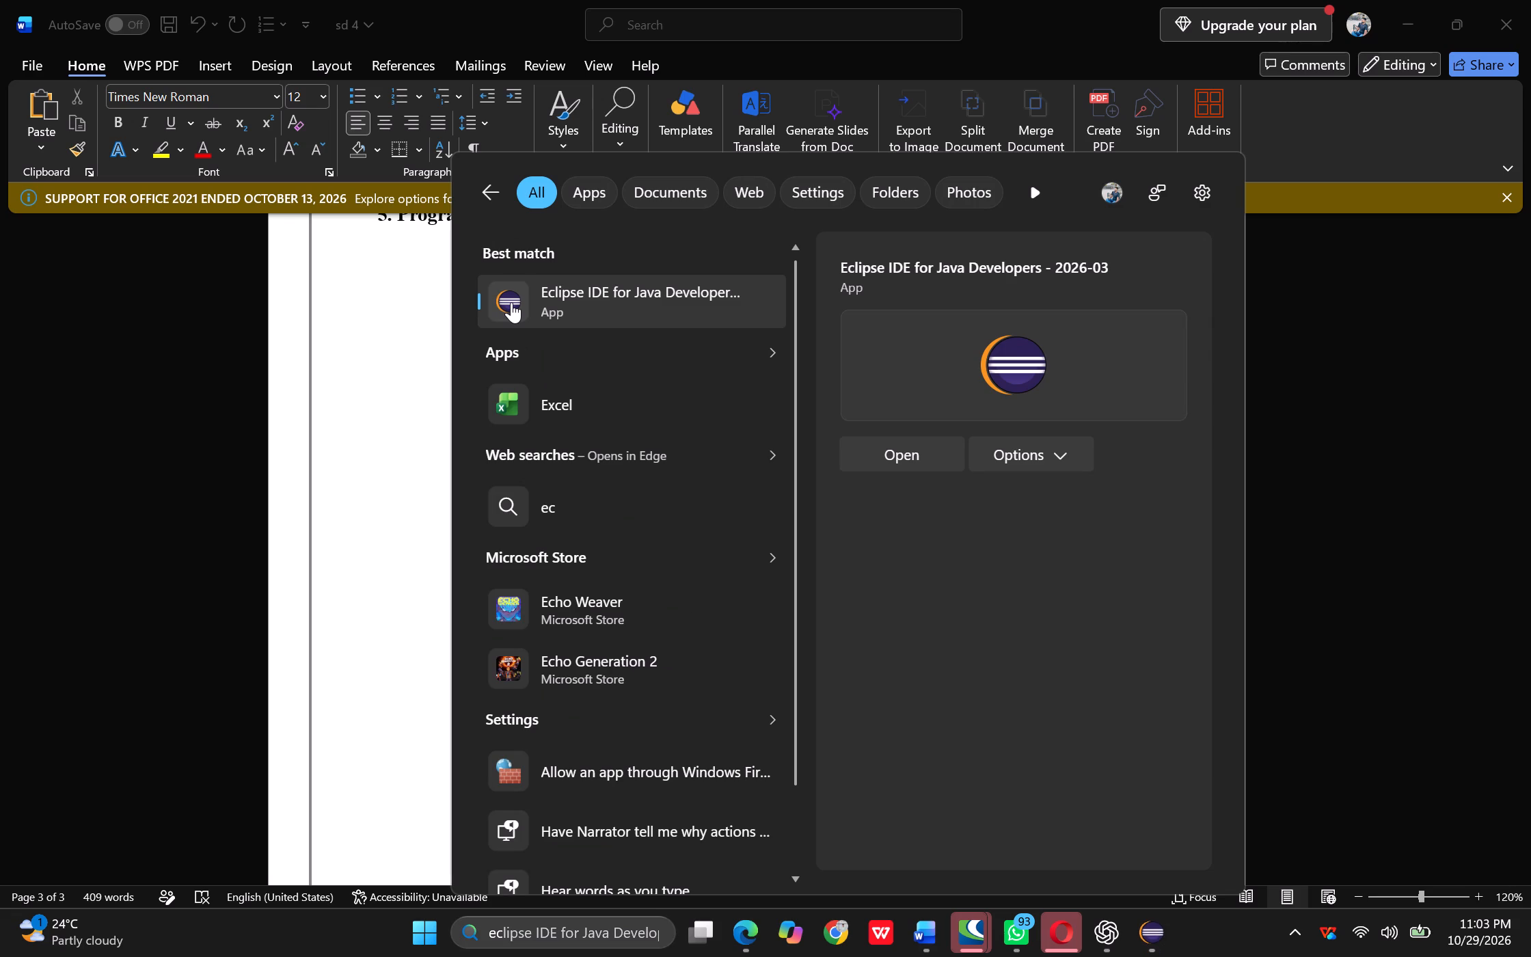
pyautogui.click(906, 448)
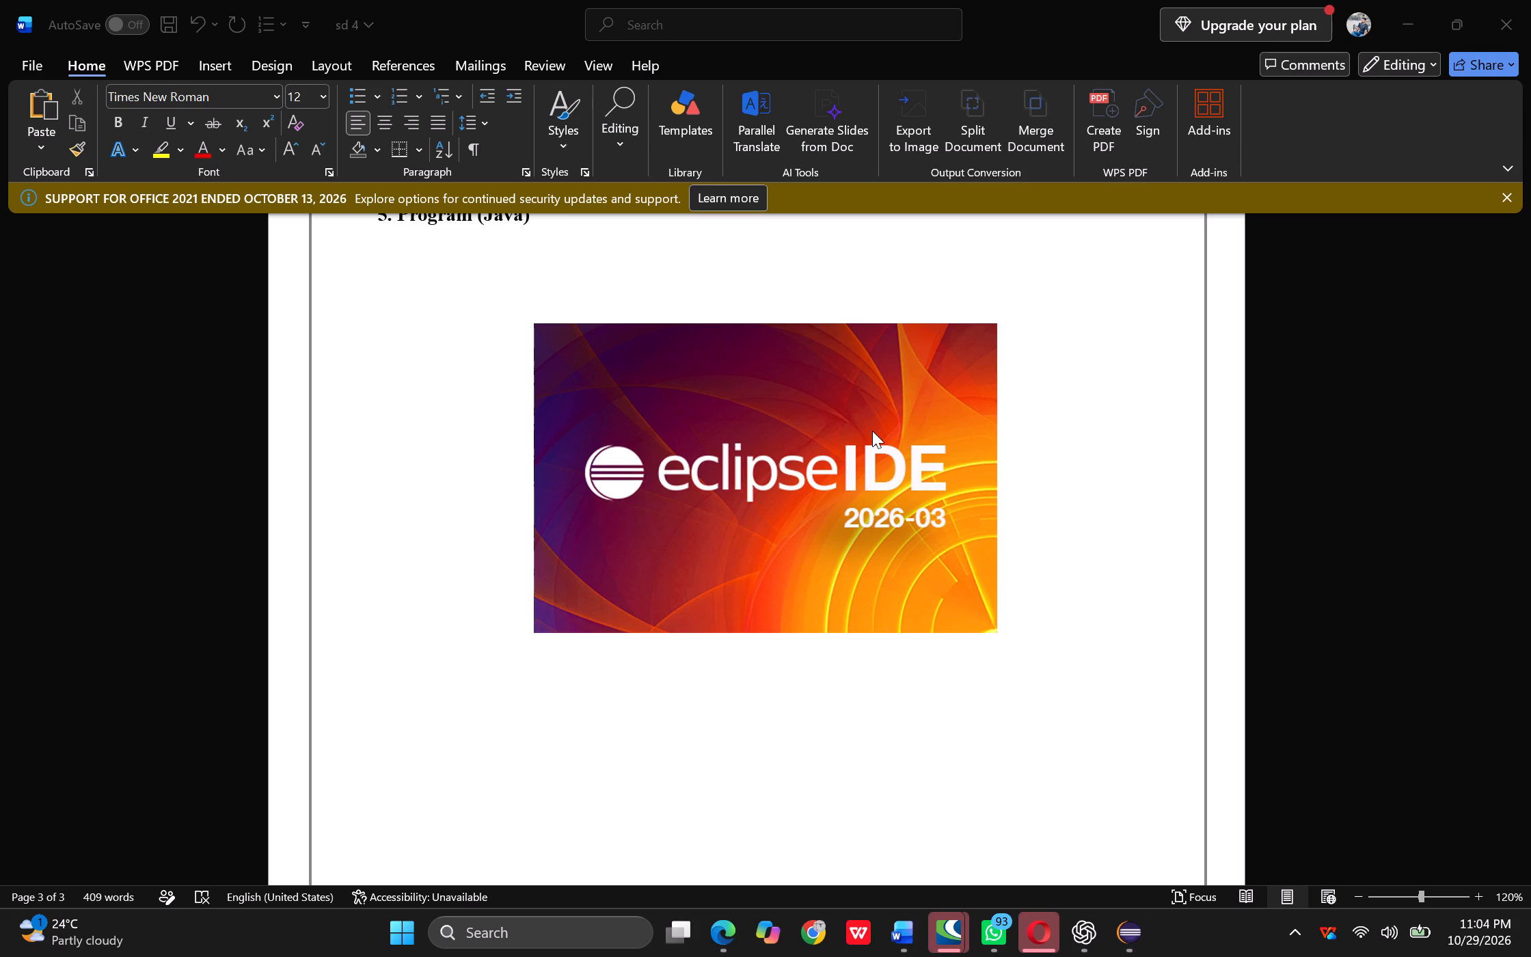
pyautogui.moveTo(872, 431); pyautogui.dragTo(888, 901)
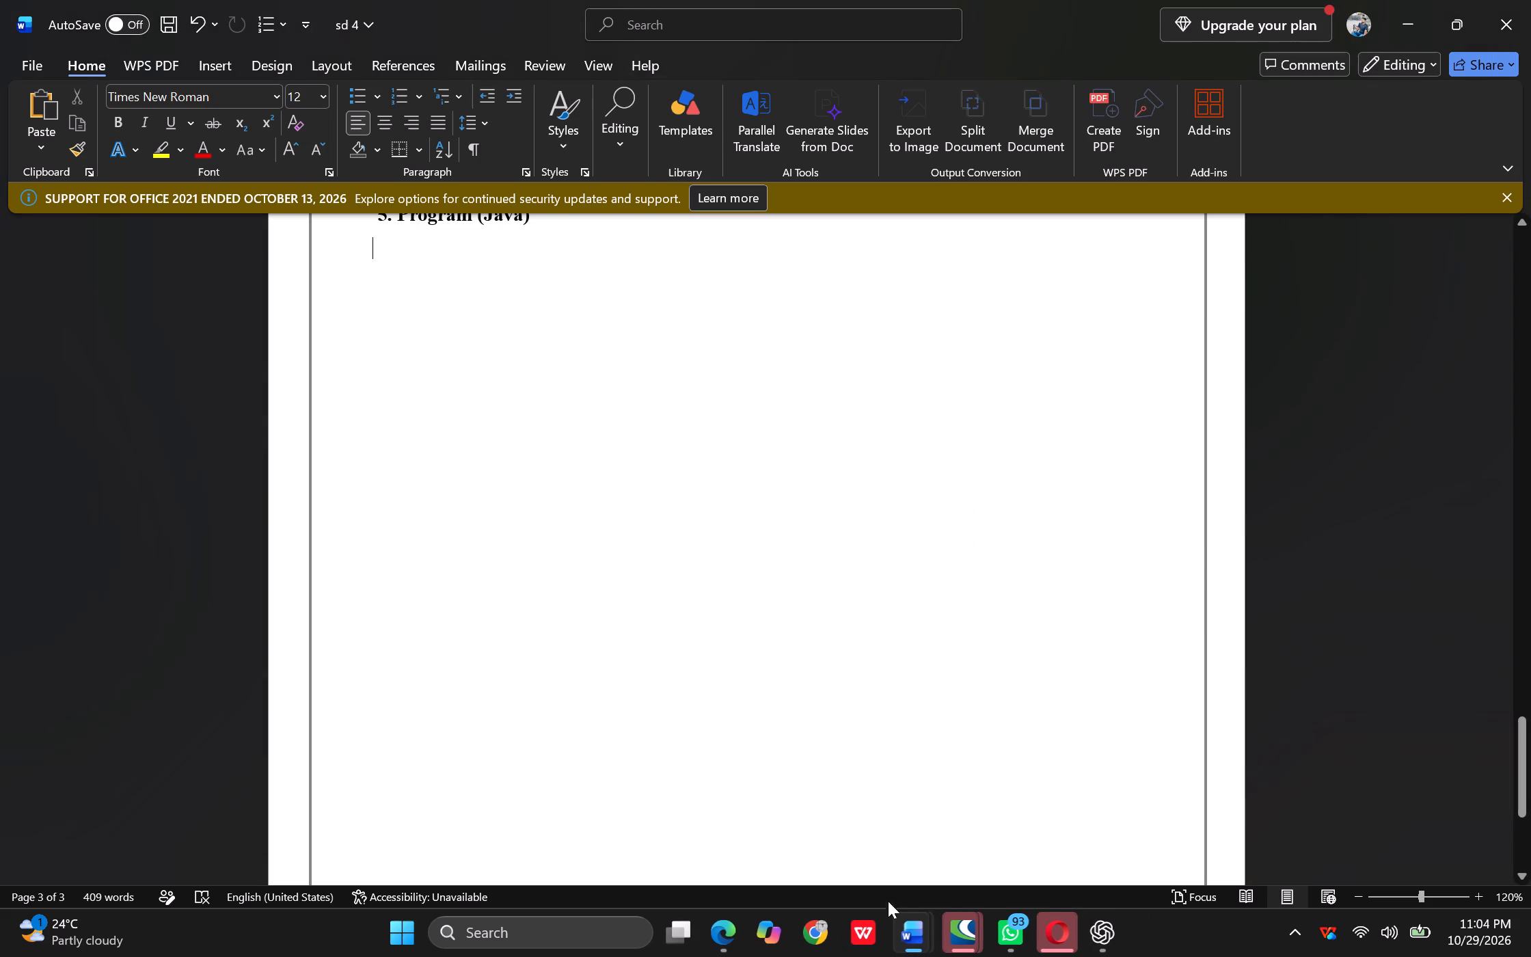
pyautogui.moveTo(888, 901); pyautogui.dragTo(1111, 934)
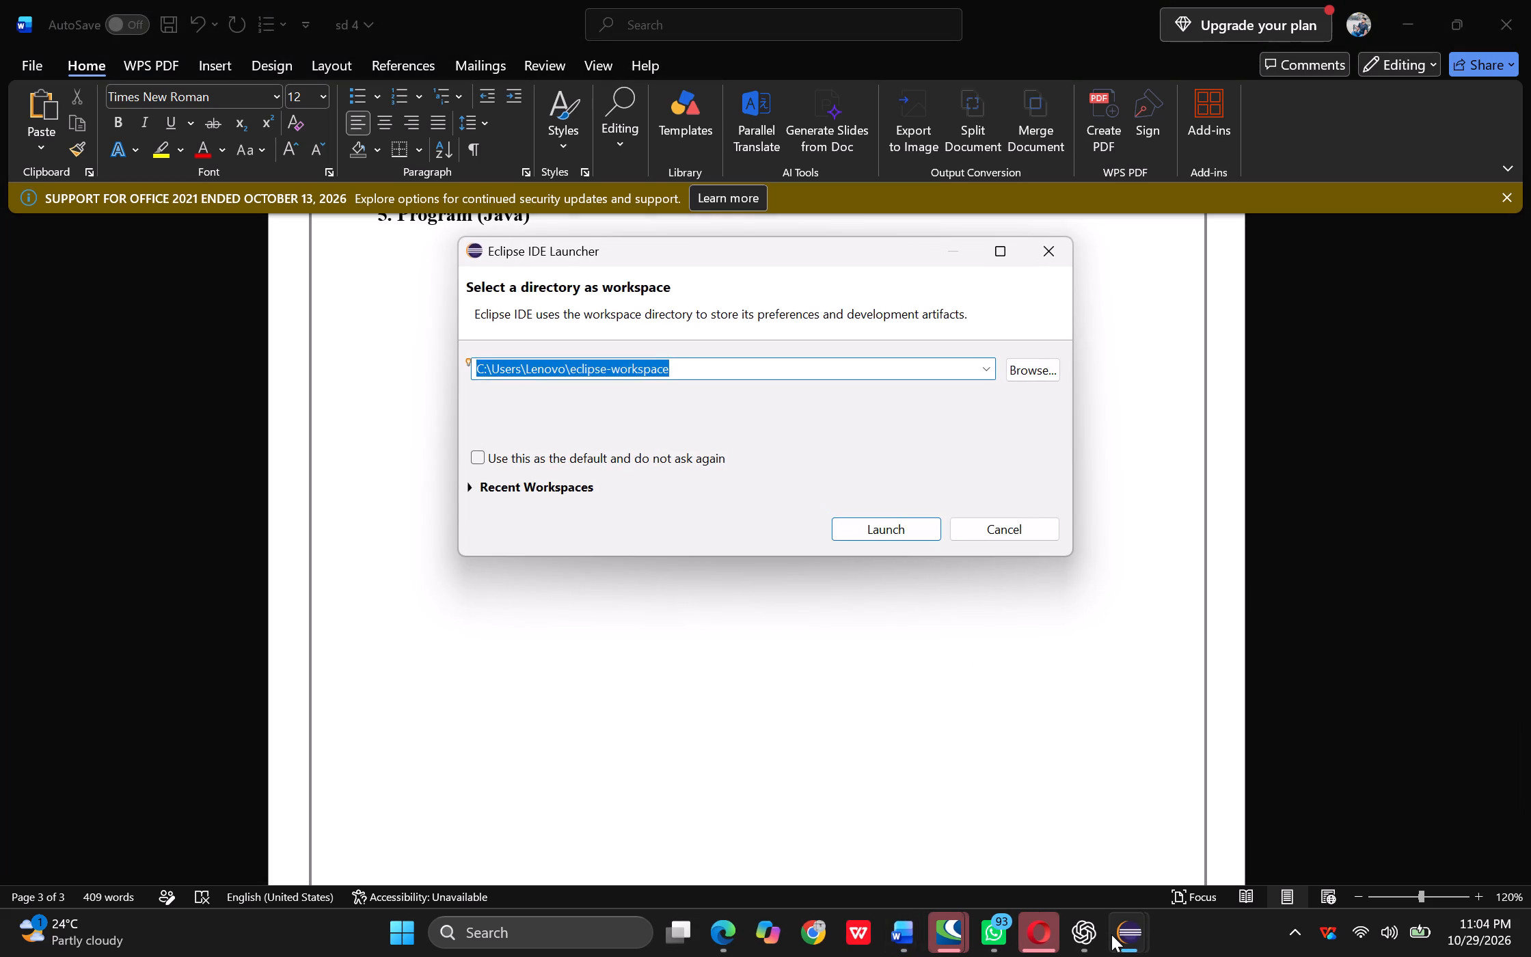
pyautogui.click(864, 528)
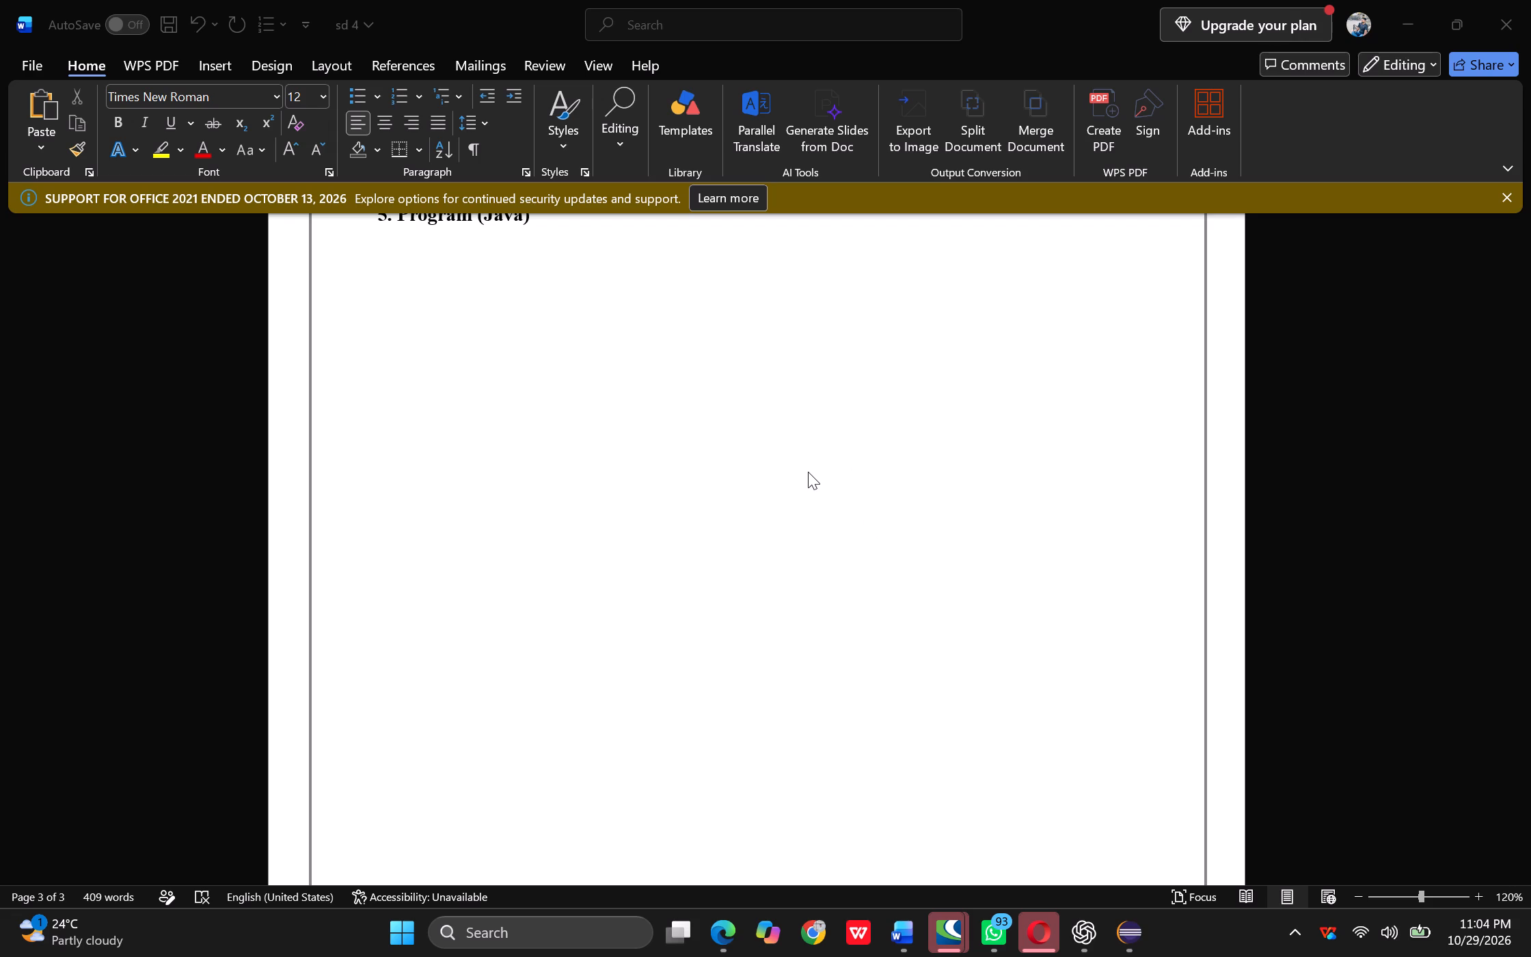
pyautogui.scroll(1, 808, 472)
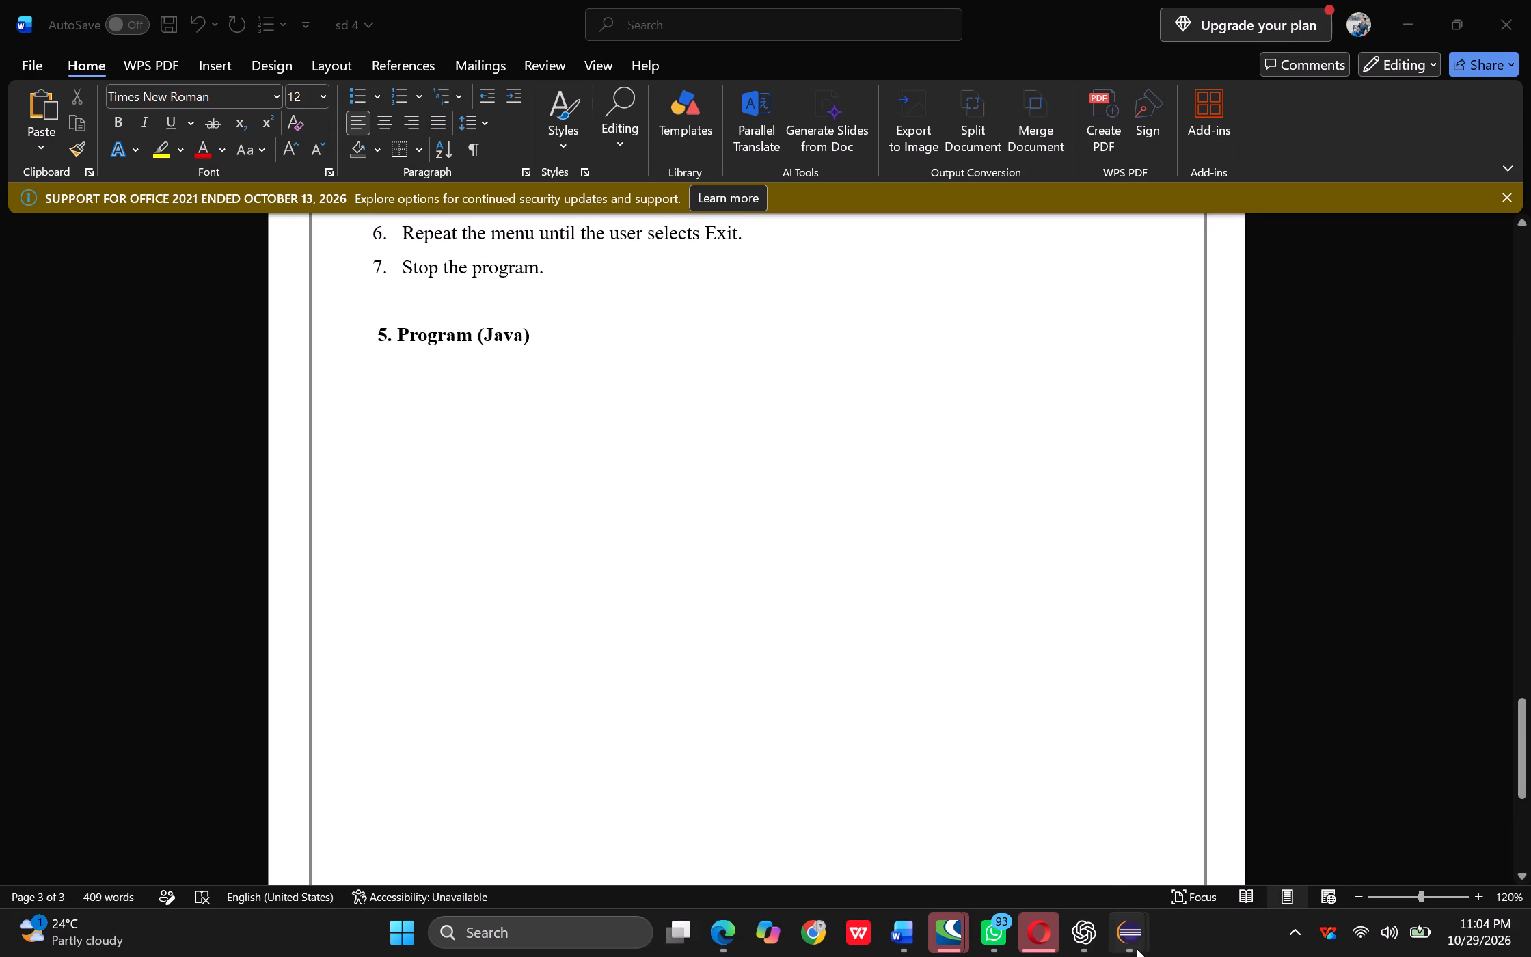
pyautogui.click(1204, 867)
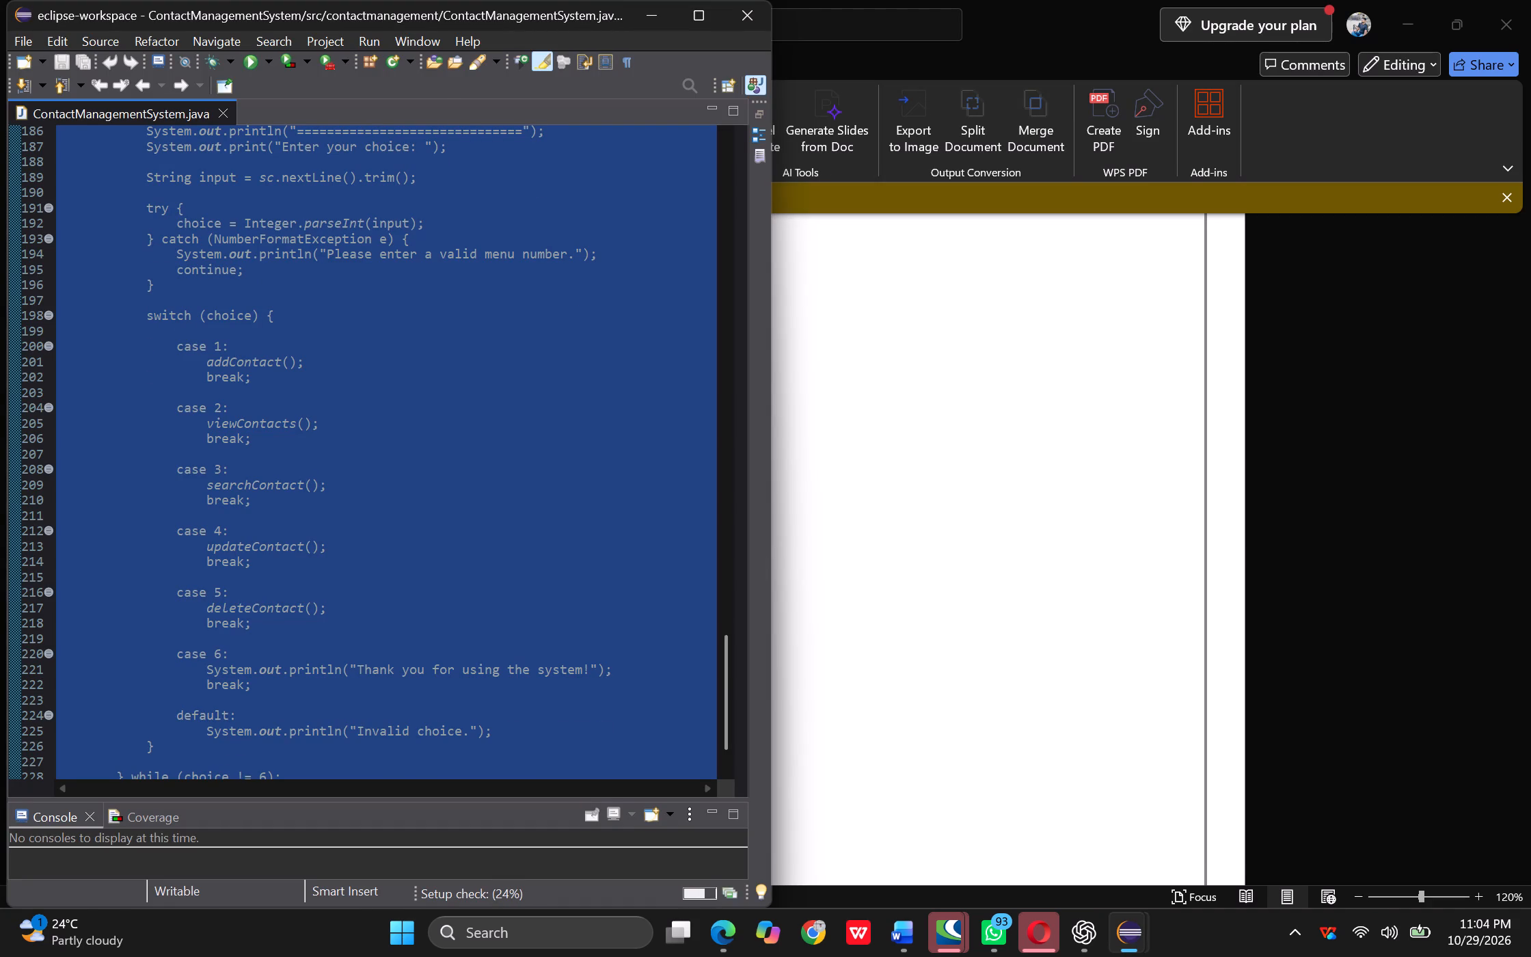
# Copy the entire code of ContactManagementSystem.java from Eclipse and paste it into the Word report below "5. Program (Java)".
pyautogui.scroll(12, 515, 314)
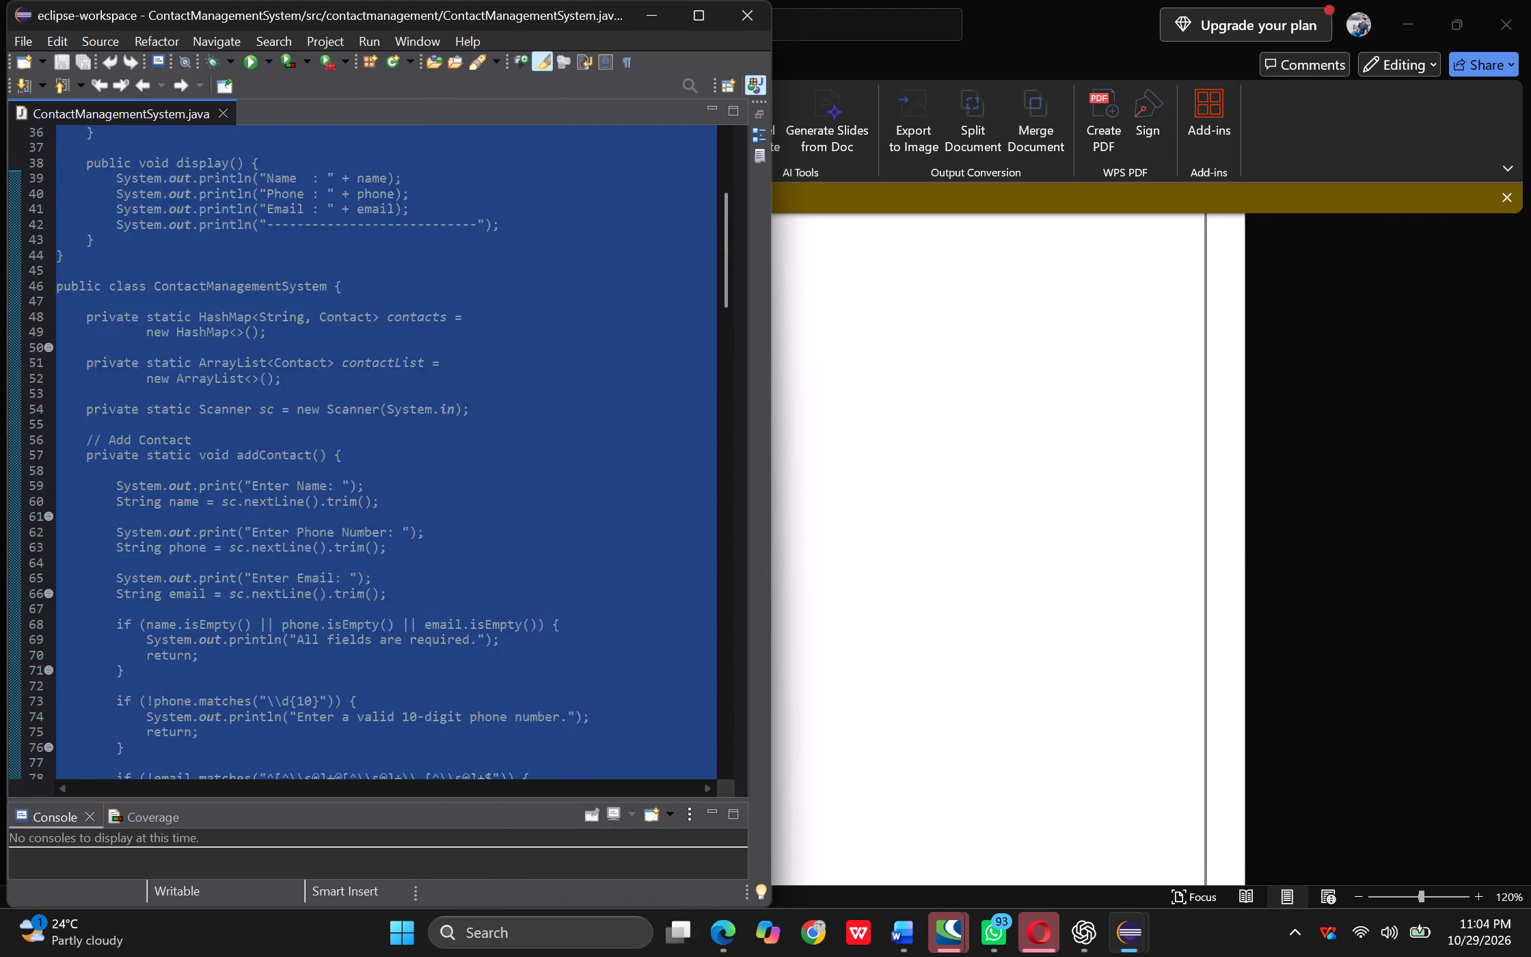
pyautogui.scroll(2, 515, 314)
pyautogui.rightClick(515, 314)
pyautogui.doubleClick(515, 314)
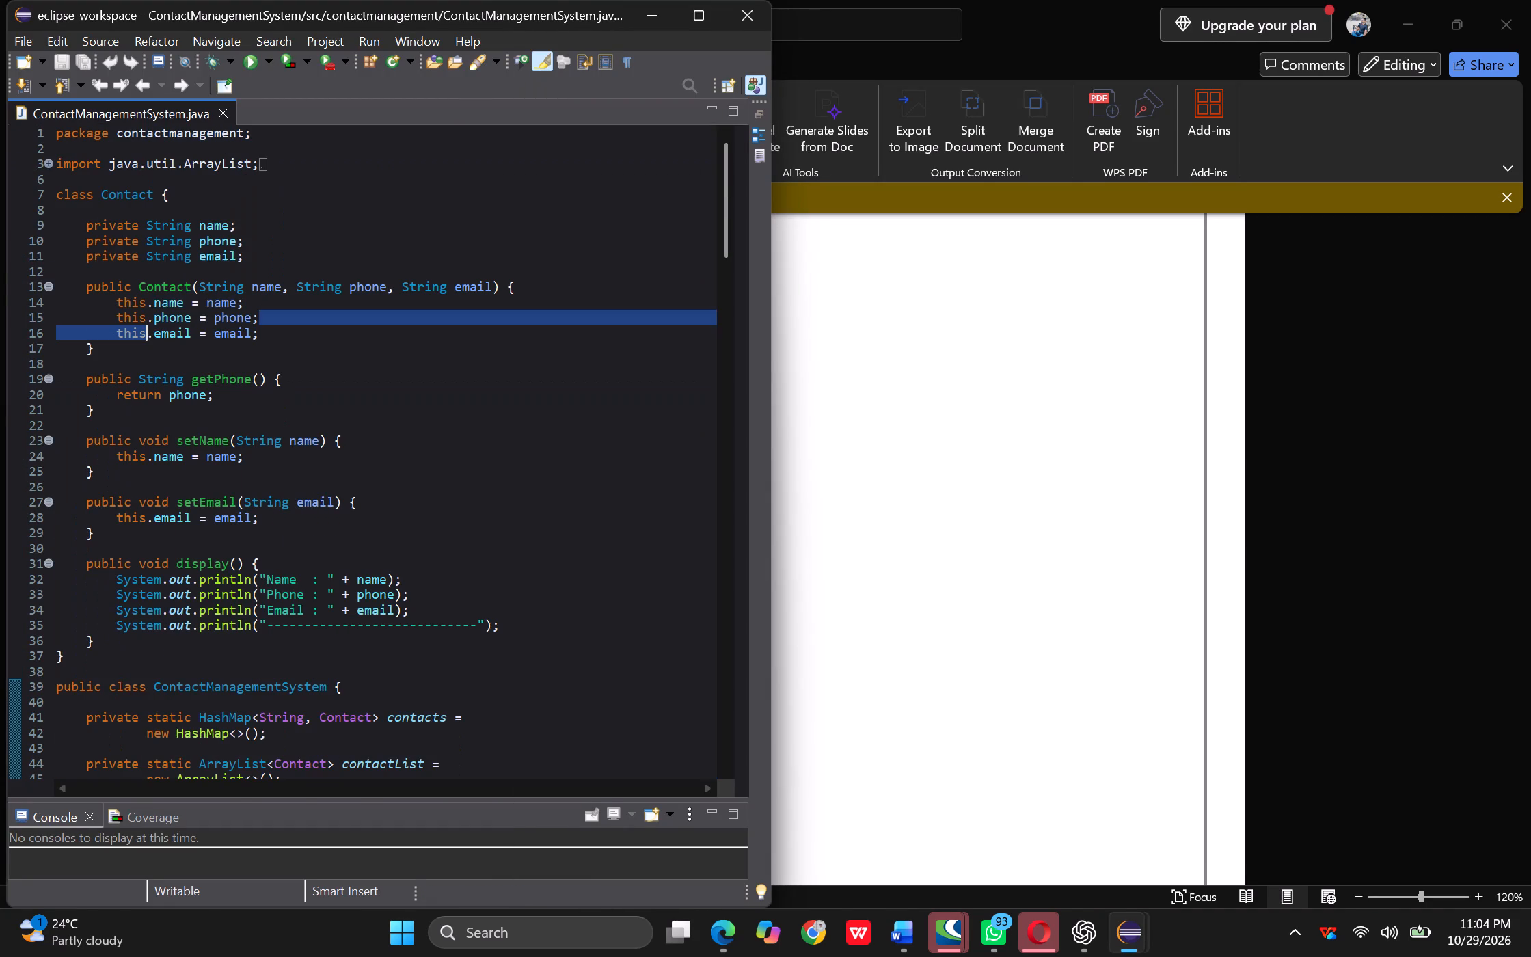
pyautogui.hotkey('ctrl', 'a')
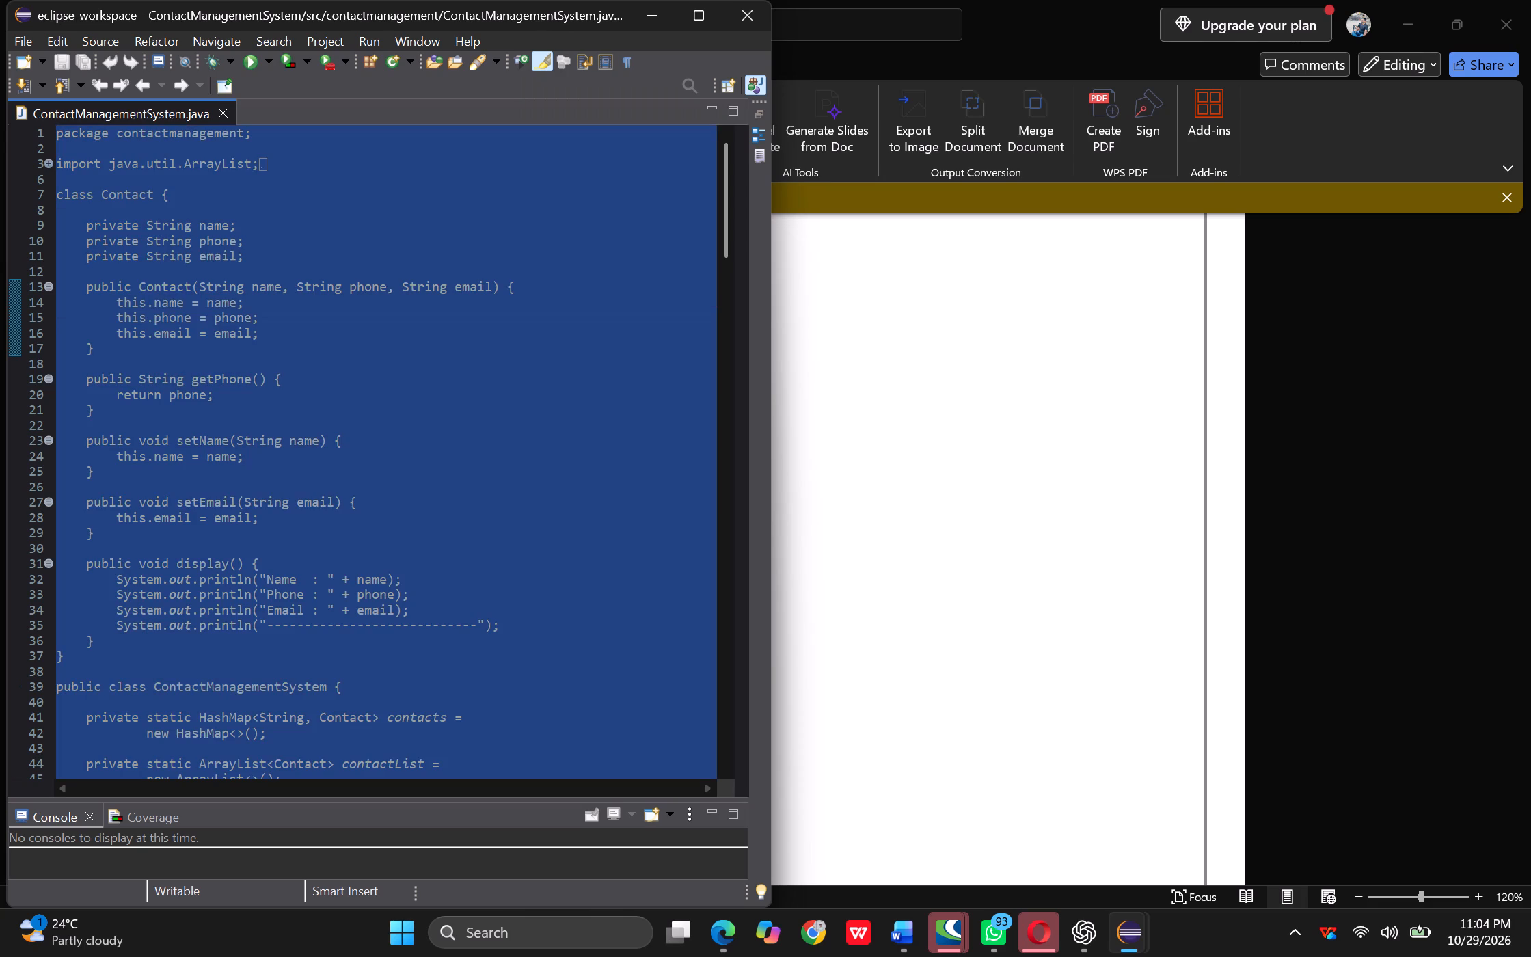
pyautogui.hotkey('ctrl', 'c')
pyautogui.click(1164, 593)
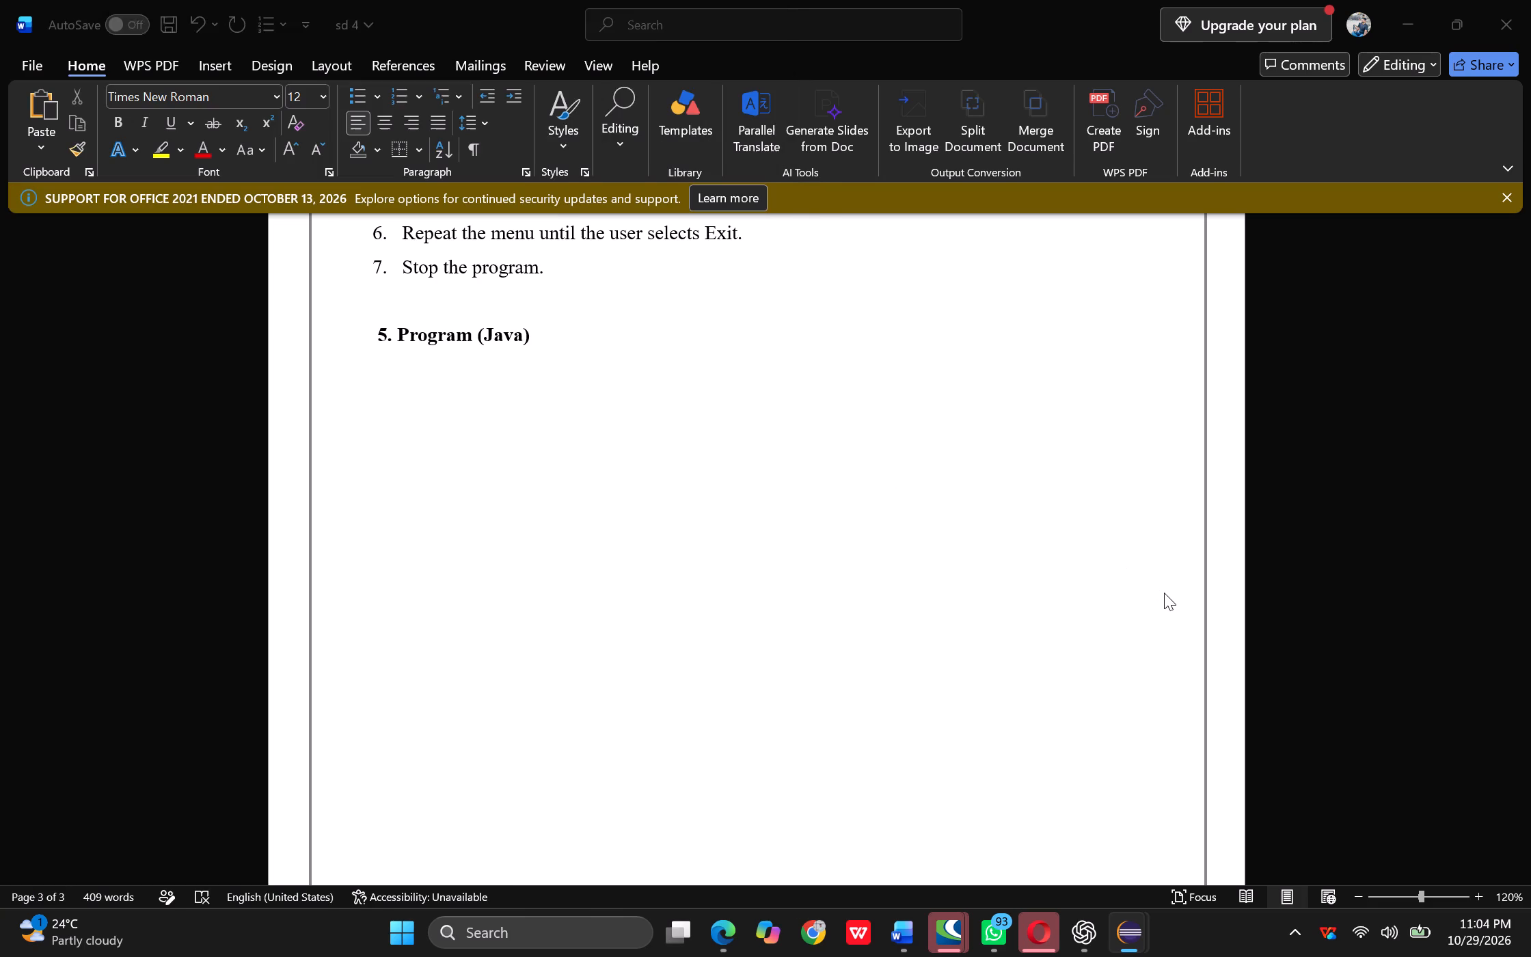
pyautogui.hotkey('ctrl', 'v')
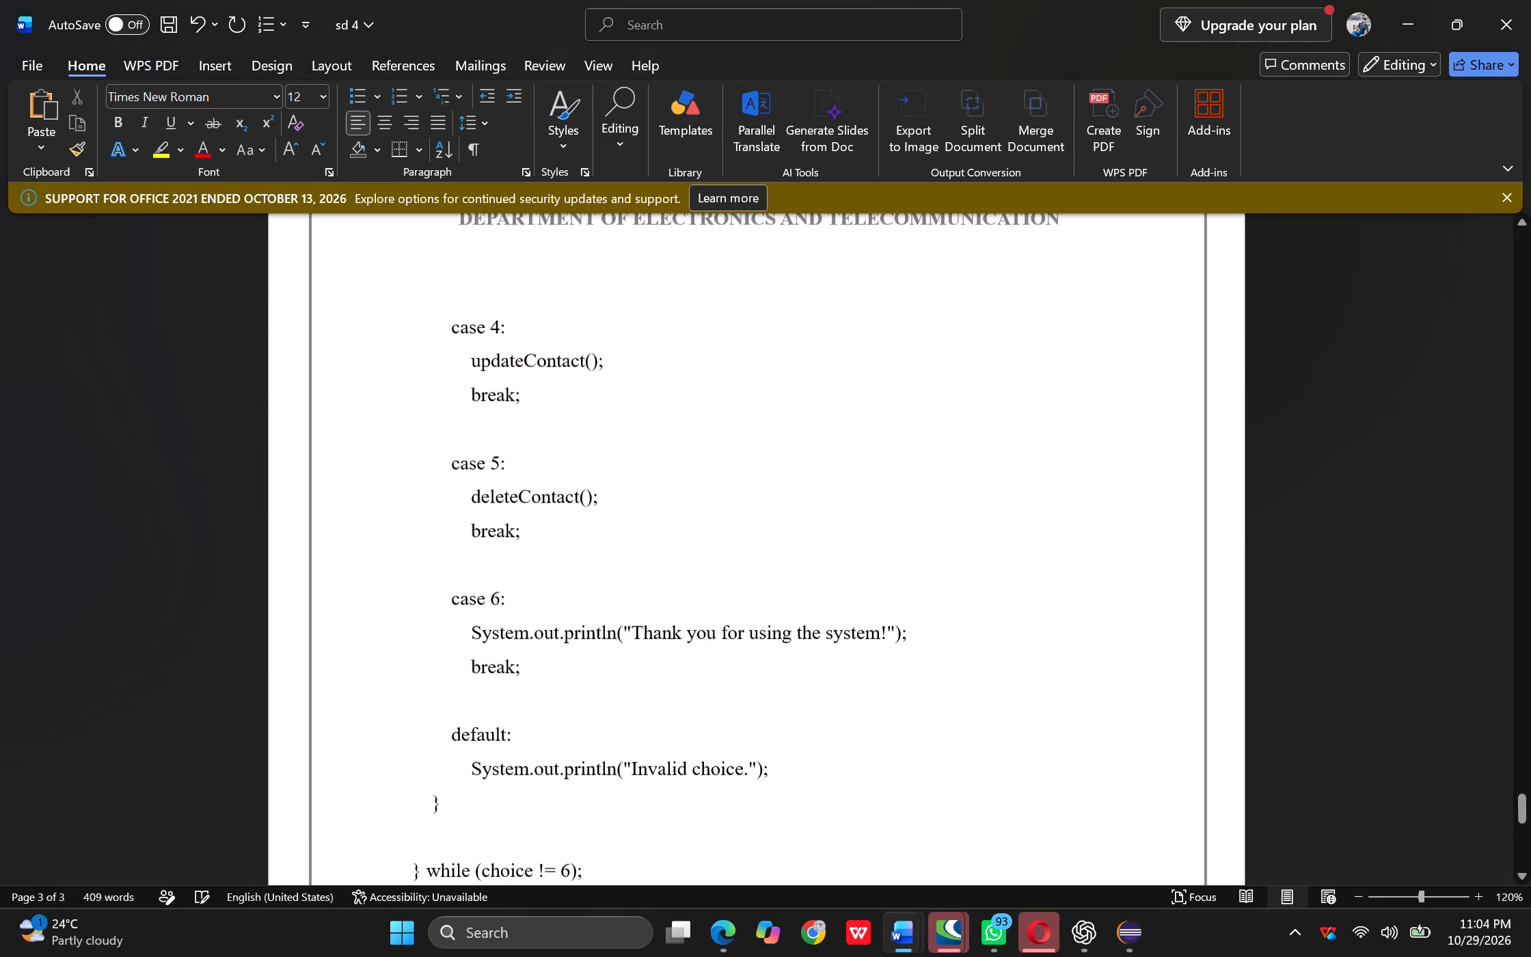
# Review the pasted Java code from its end up to the Methodology section, and return to the "5. Program (Java)" heading.
pyautogui.scroll(5, 578, 484)
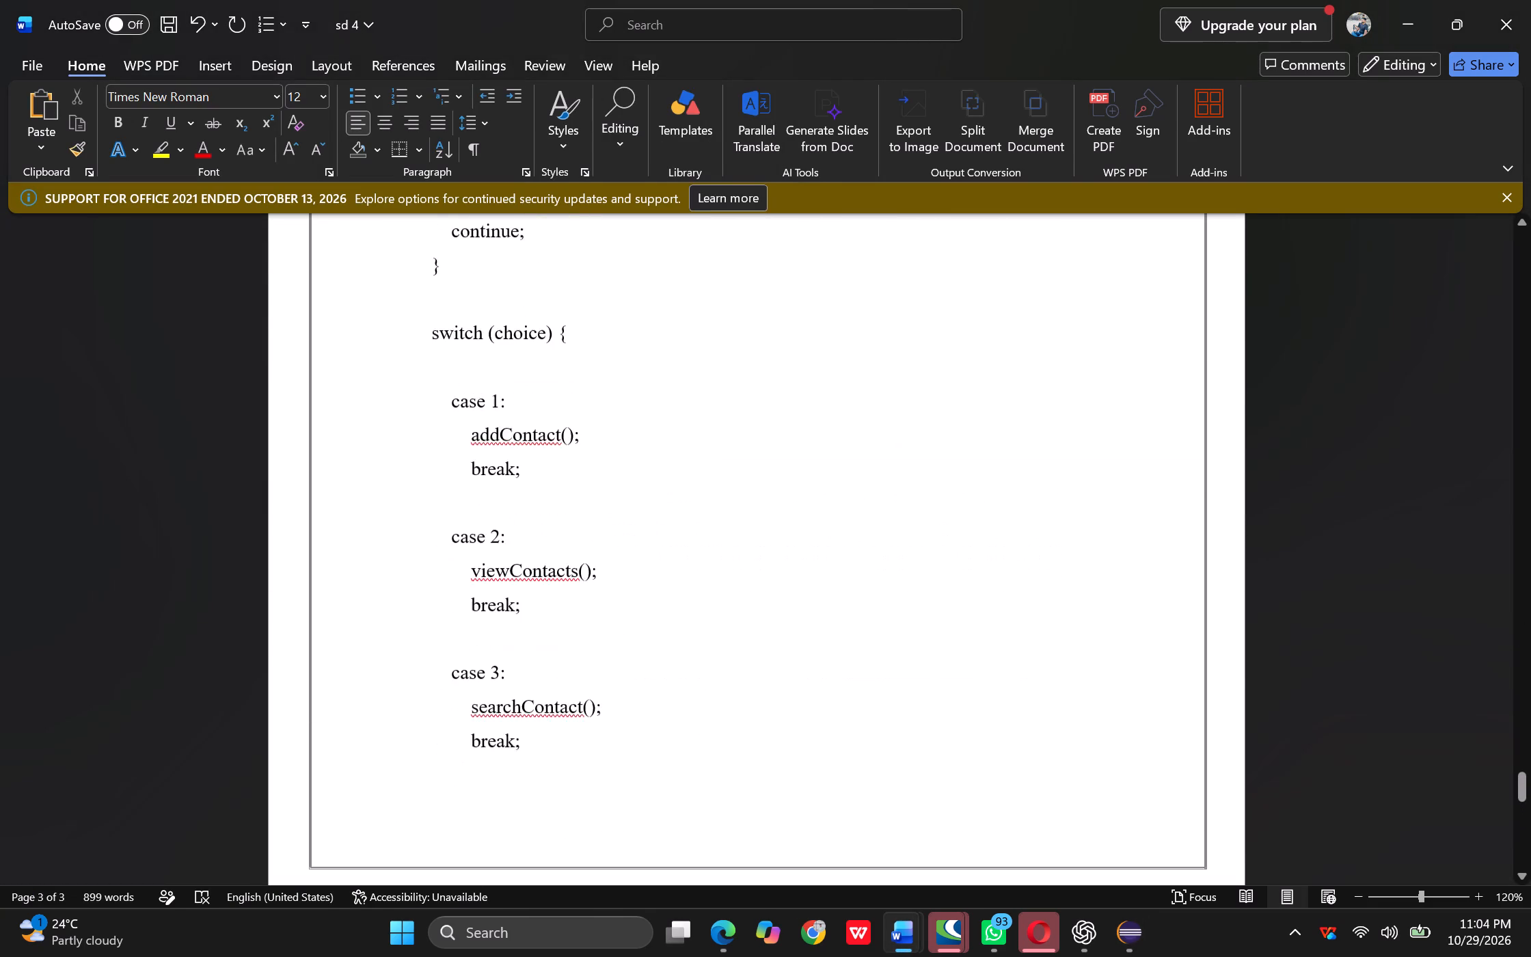
pyautogui.scroll(5, 578, 484)
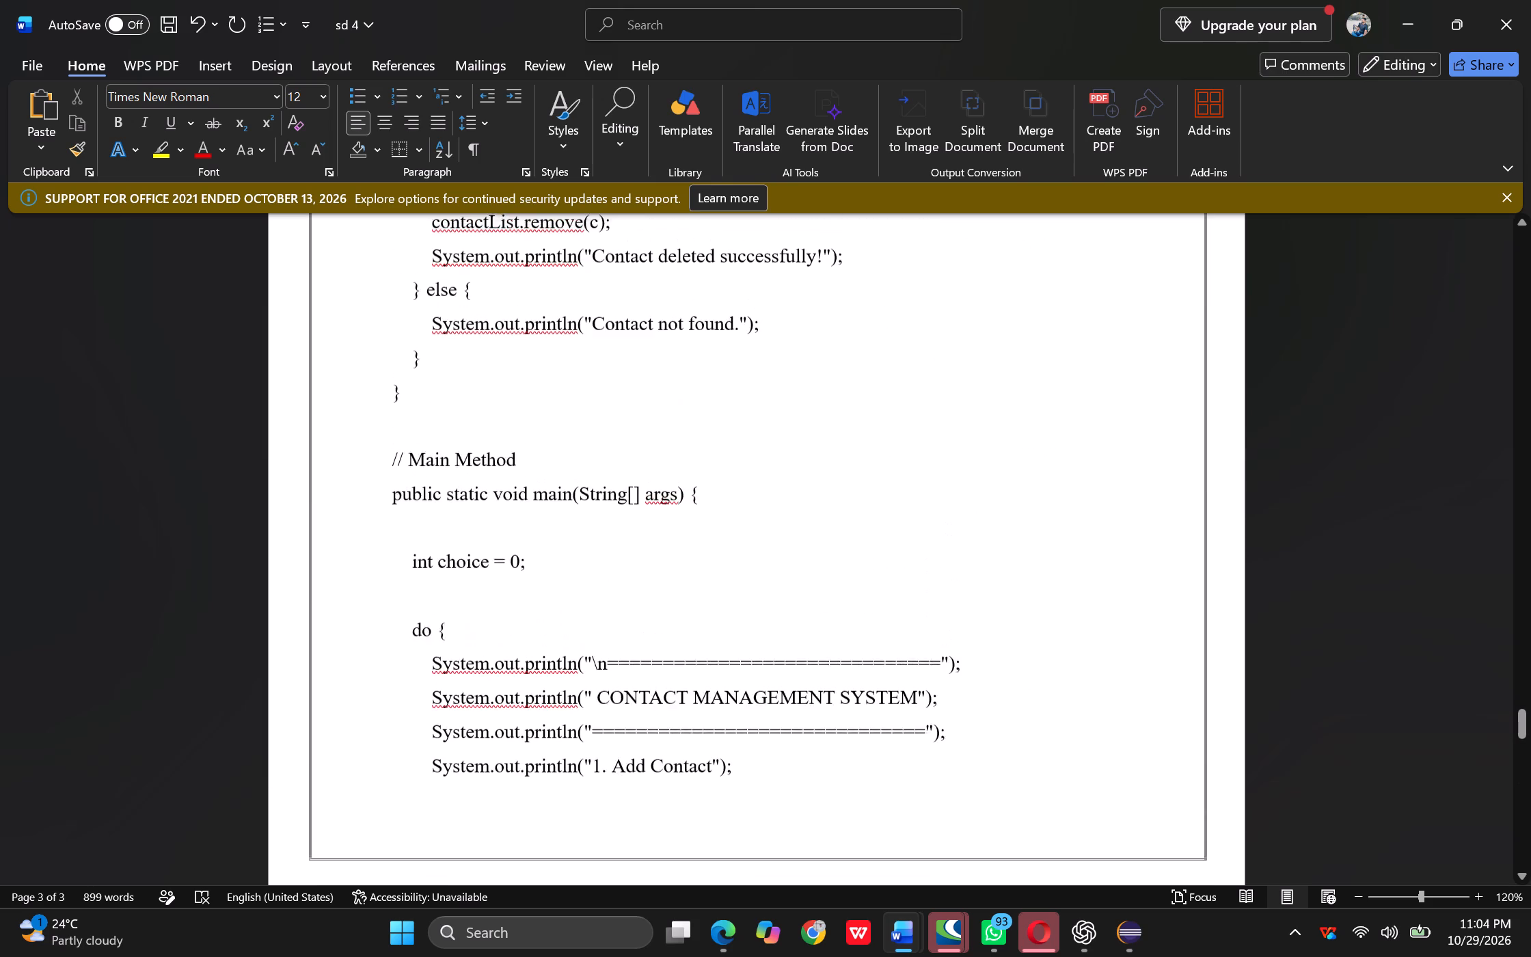
pyautogui.scroll(6, 578, 484)
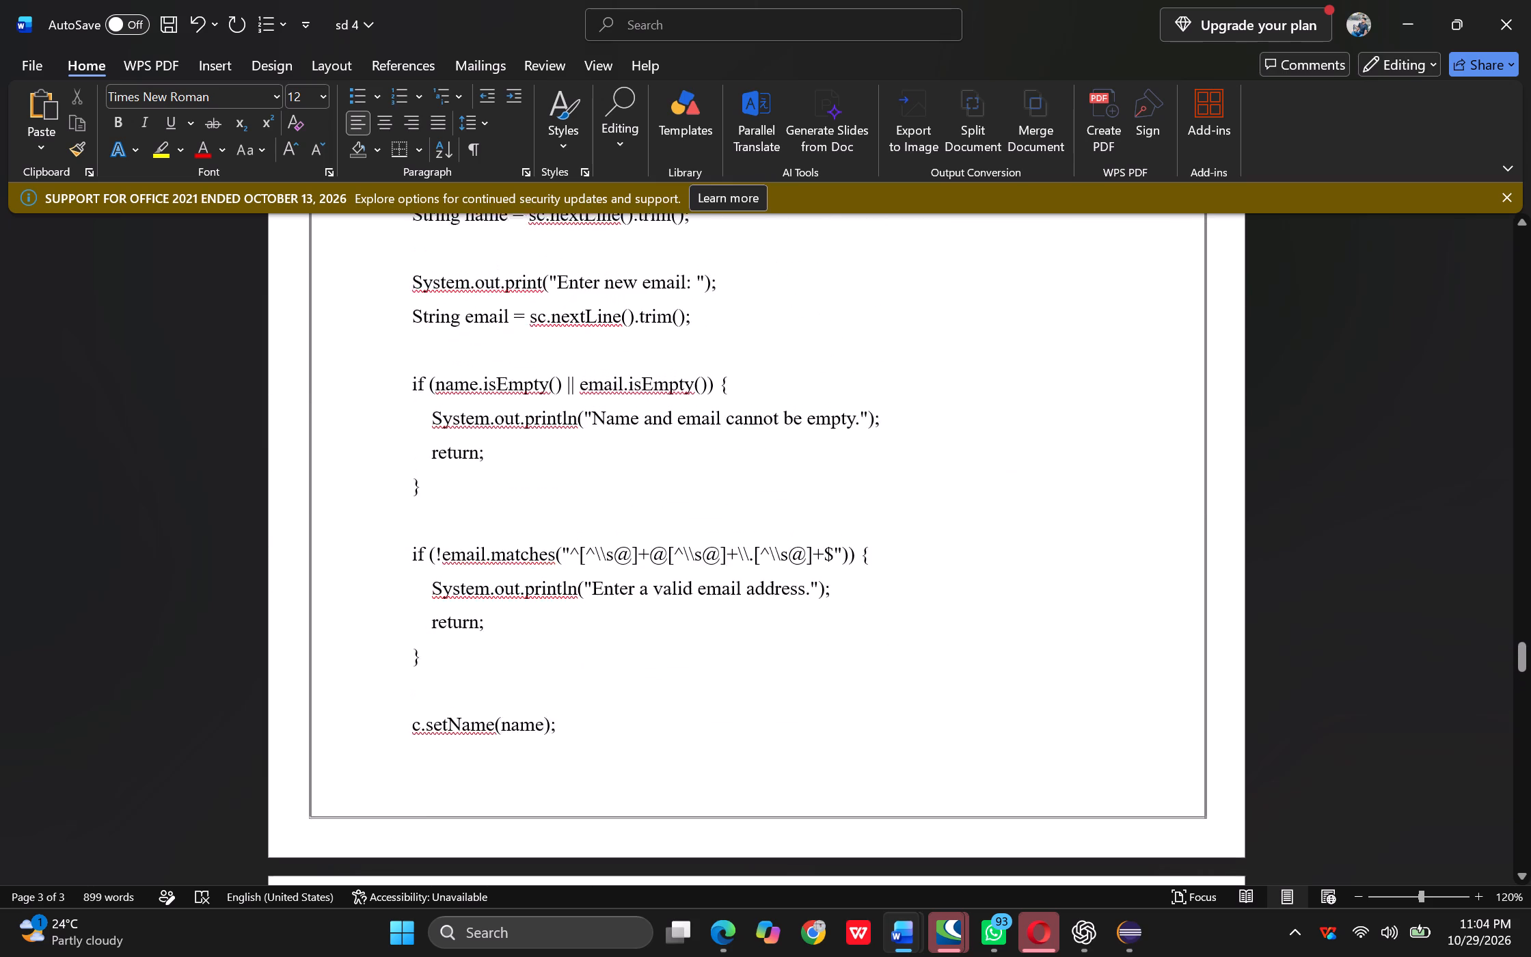
pyautogui.scroll(8, 578, 484)
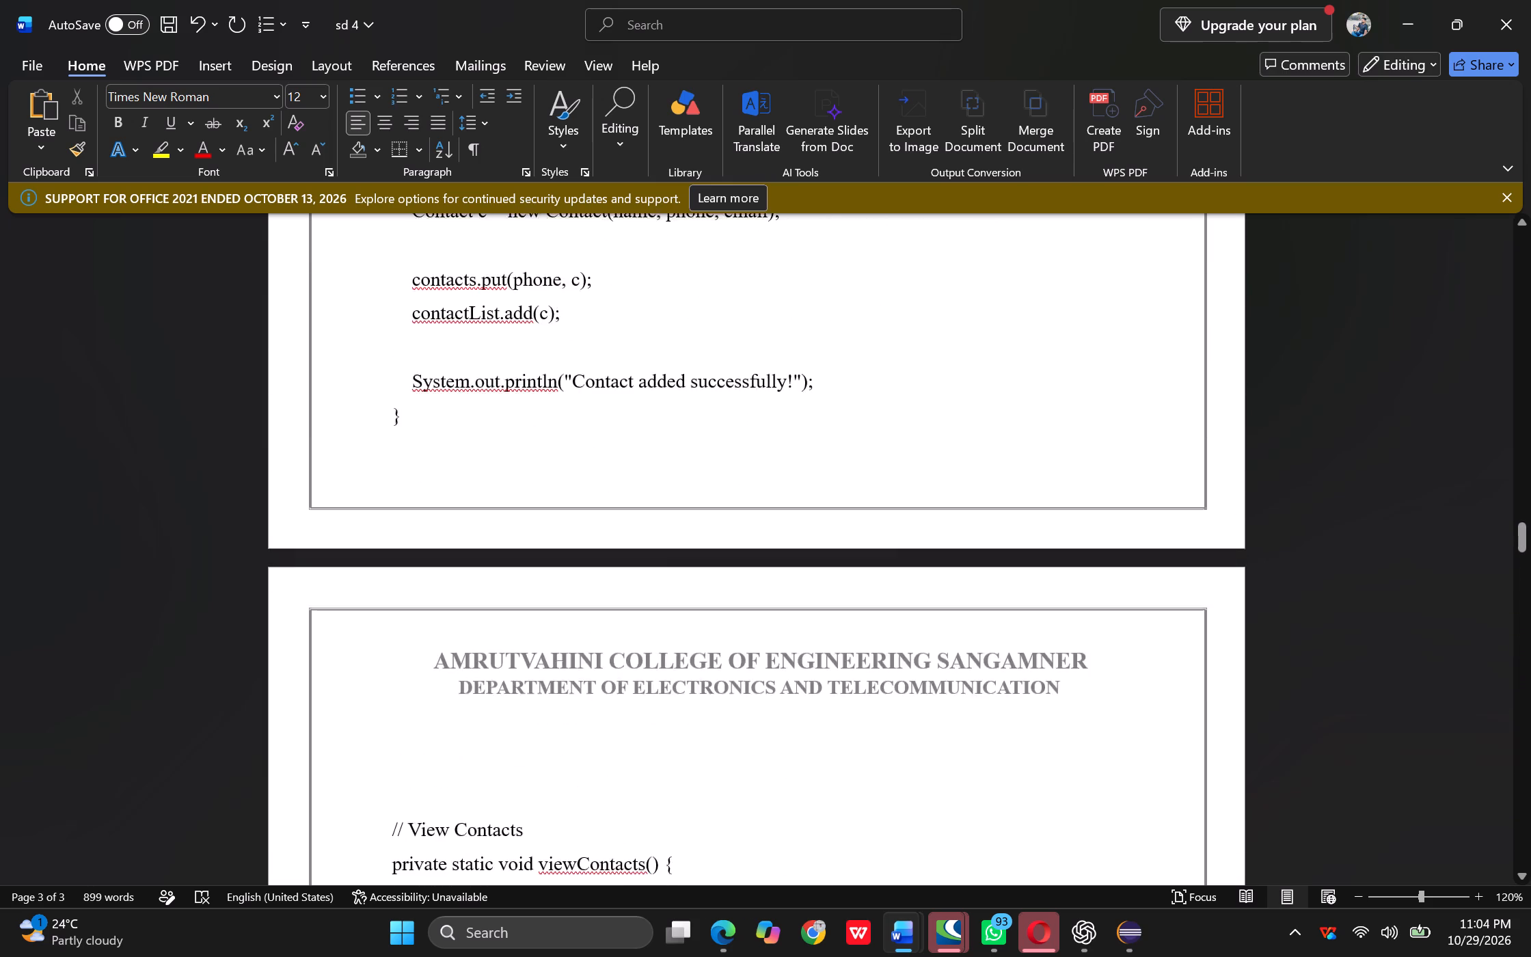
pyautogui.scroll(6, 578, 484)
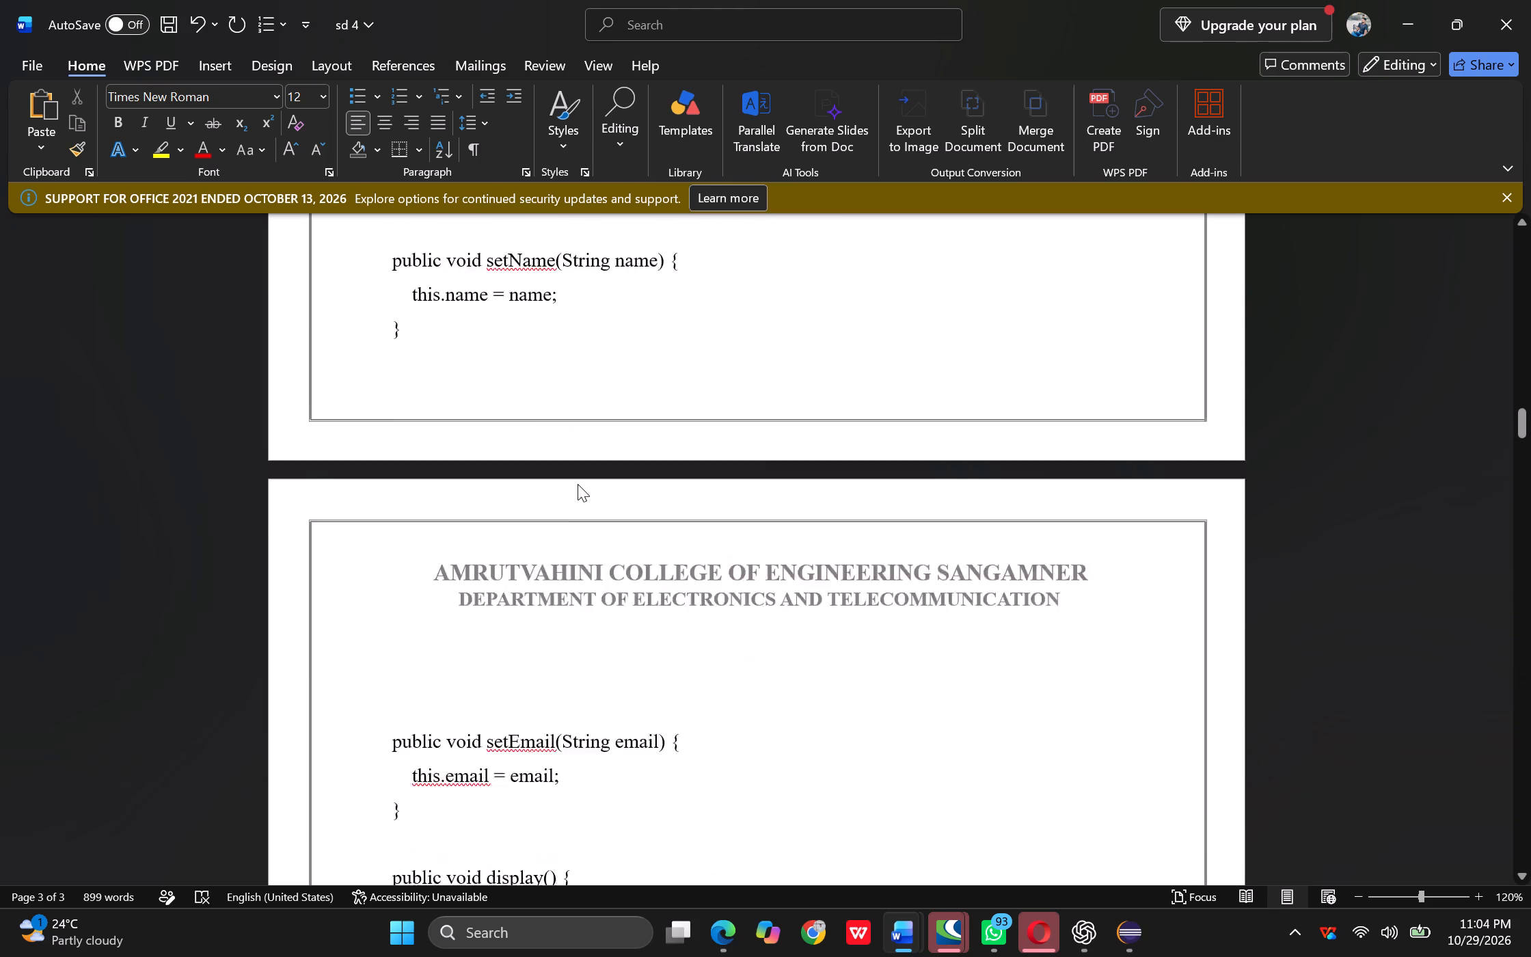
pyautogui.scroll(4, 578, 484)
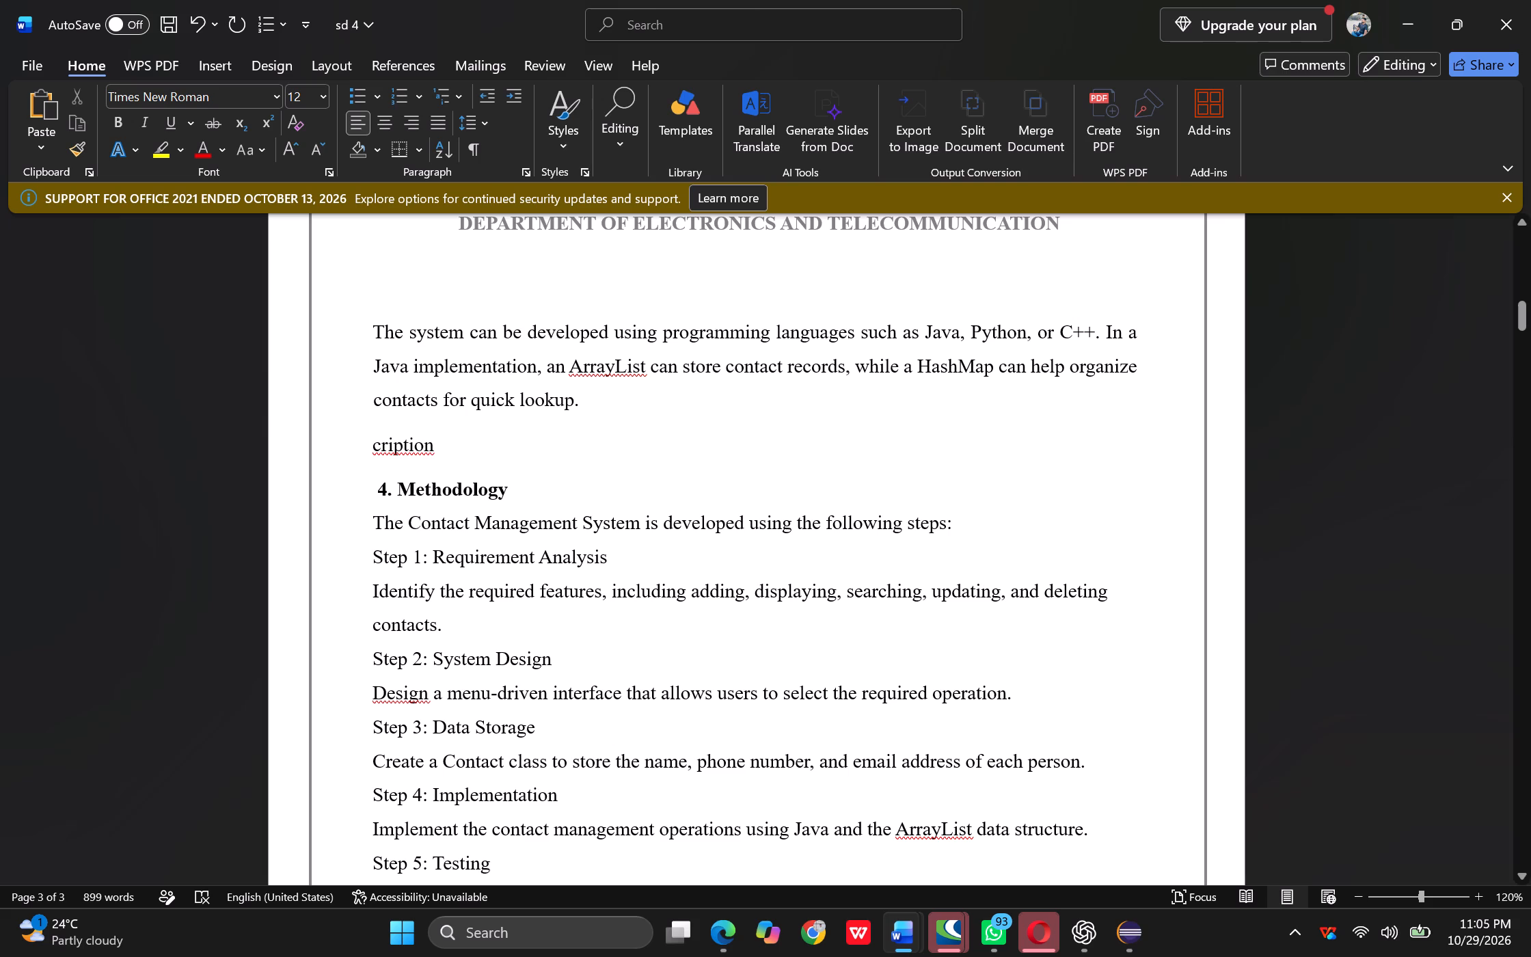
pyautogui.scroll(-3, 422, 561)
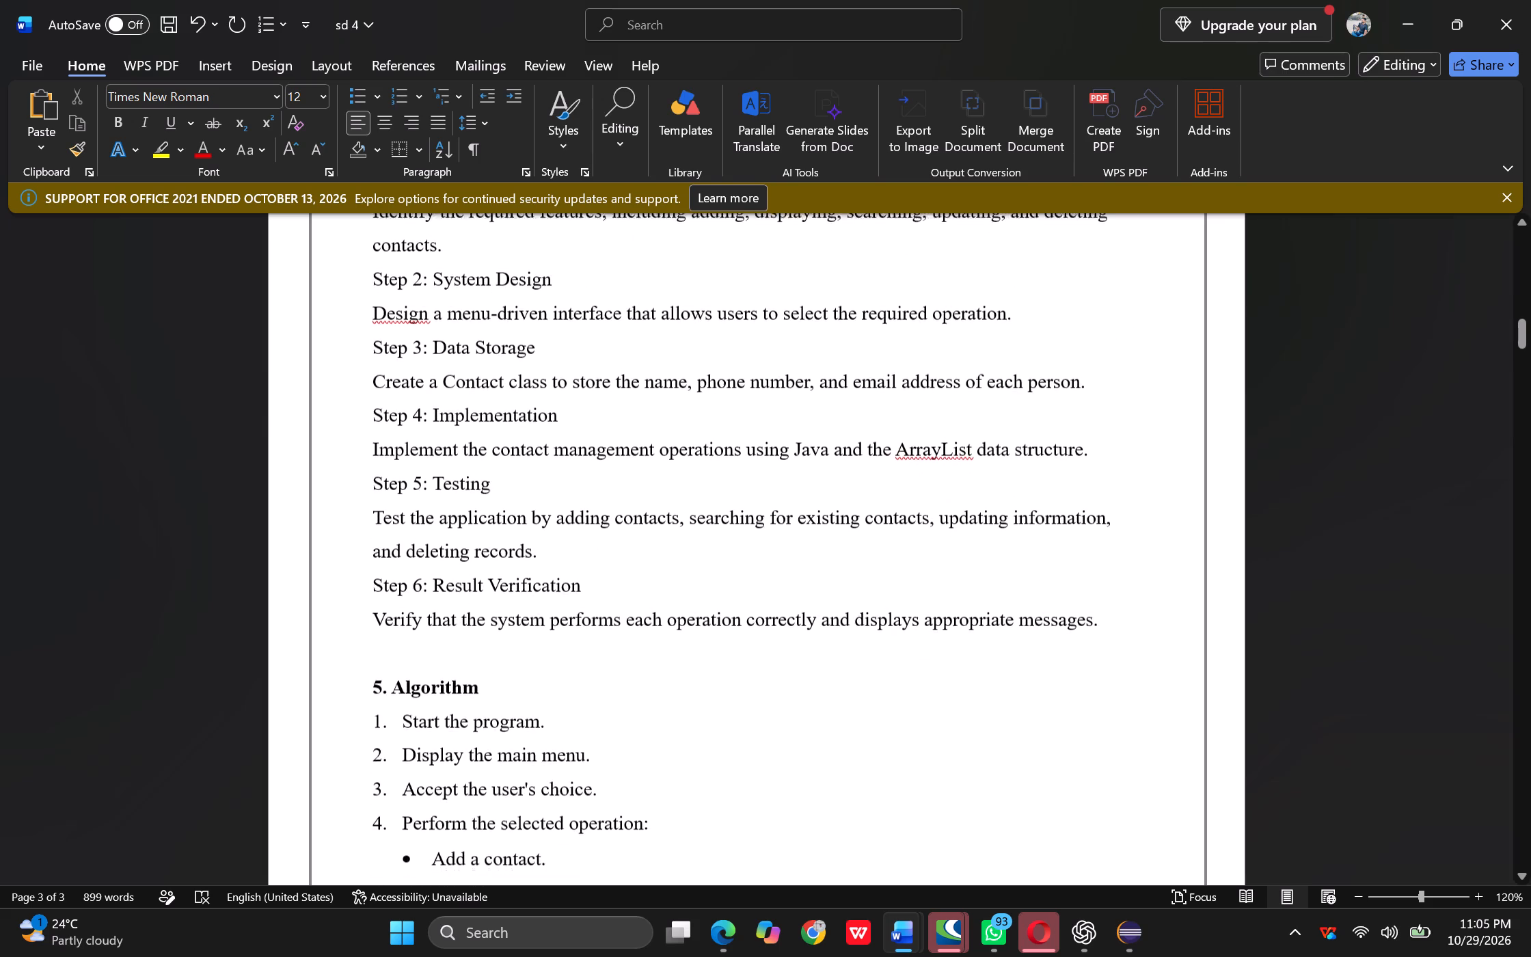
pyautogui.scroll(-3, 422, 561)
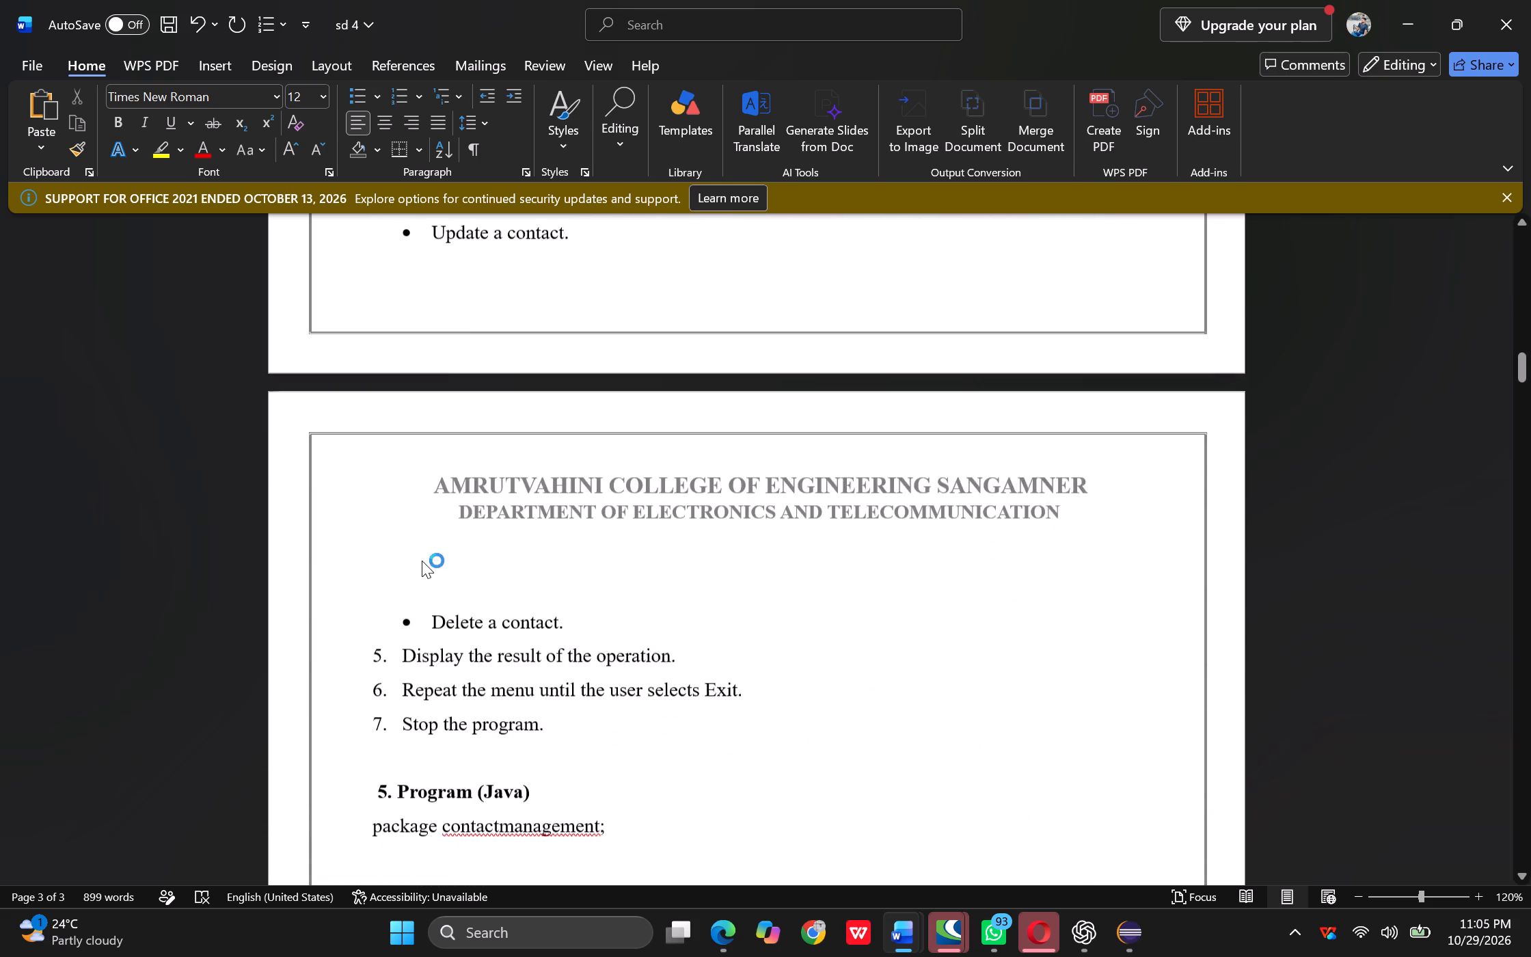
pyautogui.scroll(-3, 422, 561)
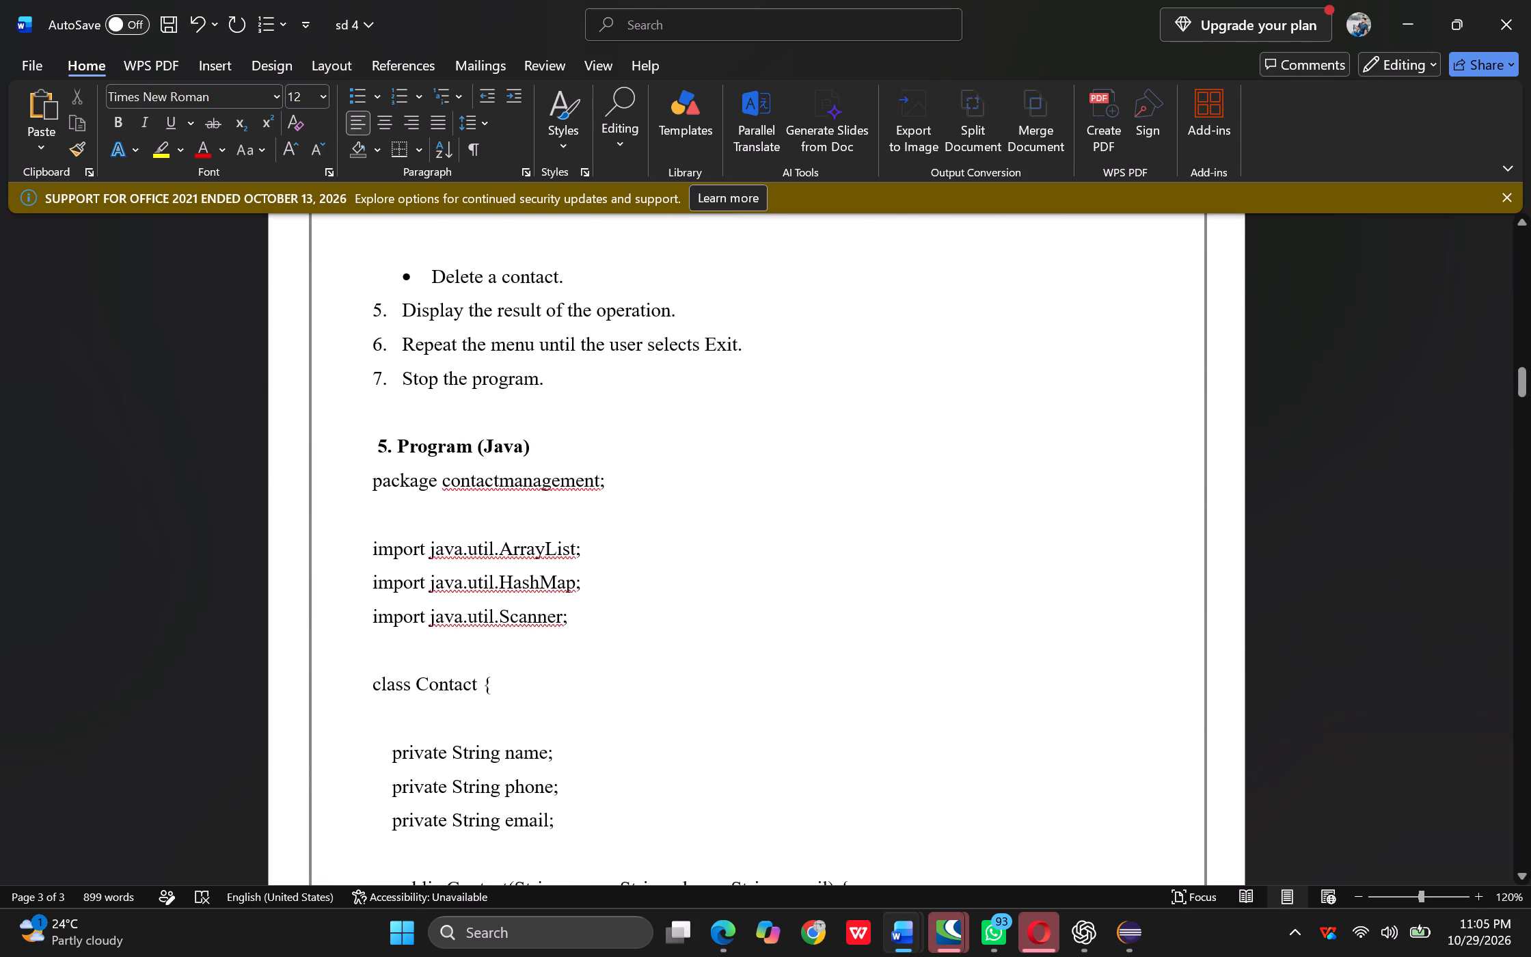
# Delete the blank lines directly below the "package contactmanagement;" line and the "class Contact {" line in the pasted Java code.
pyautogui.scroll(-1, 368, 476)
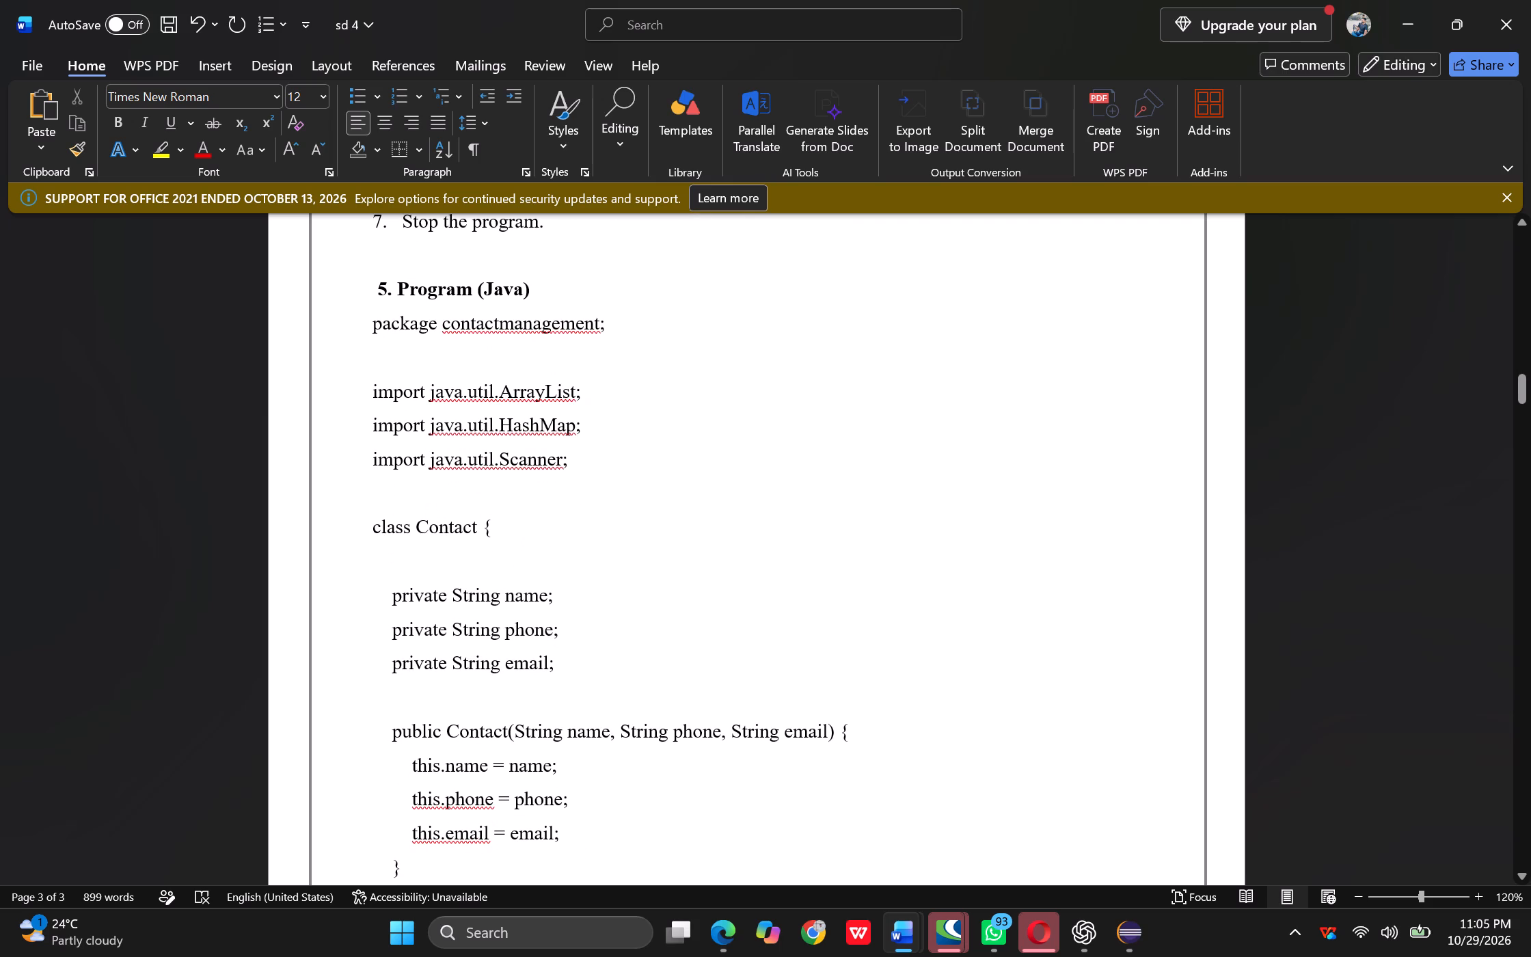
pyautogui.click(382, 364)
pyautogui.press('BackSpace')
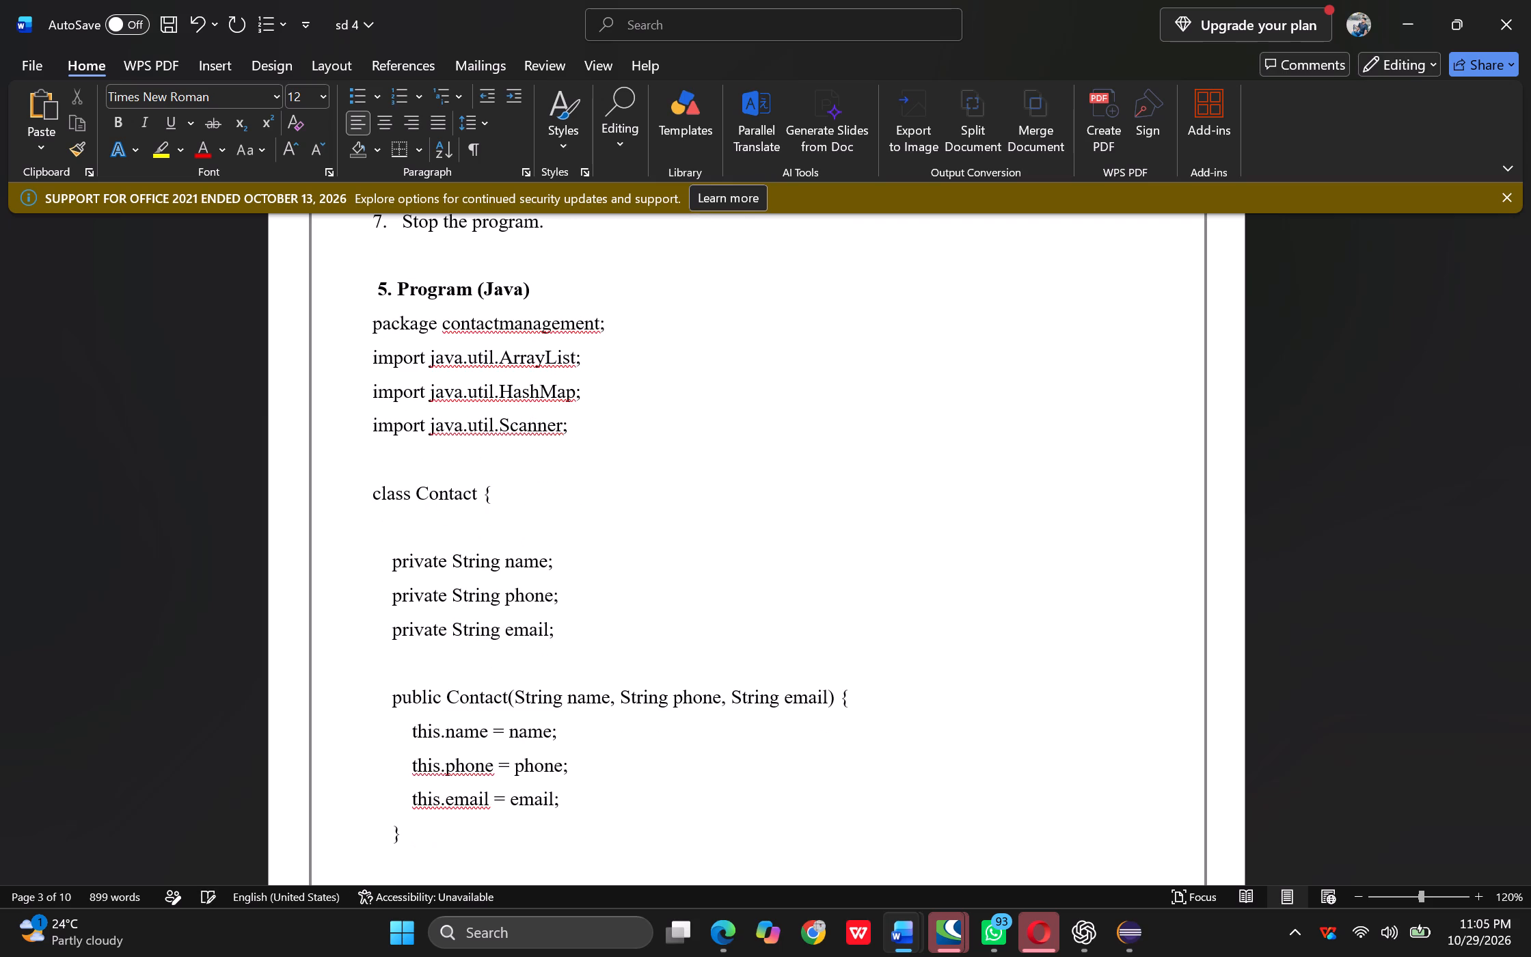
pyautogui.click(403, 469)
pyautogui.click(404, 523)
pyautogui.press('BackSpace')
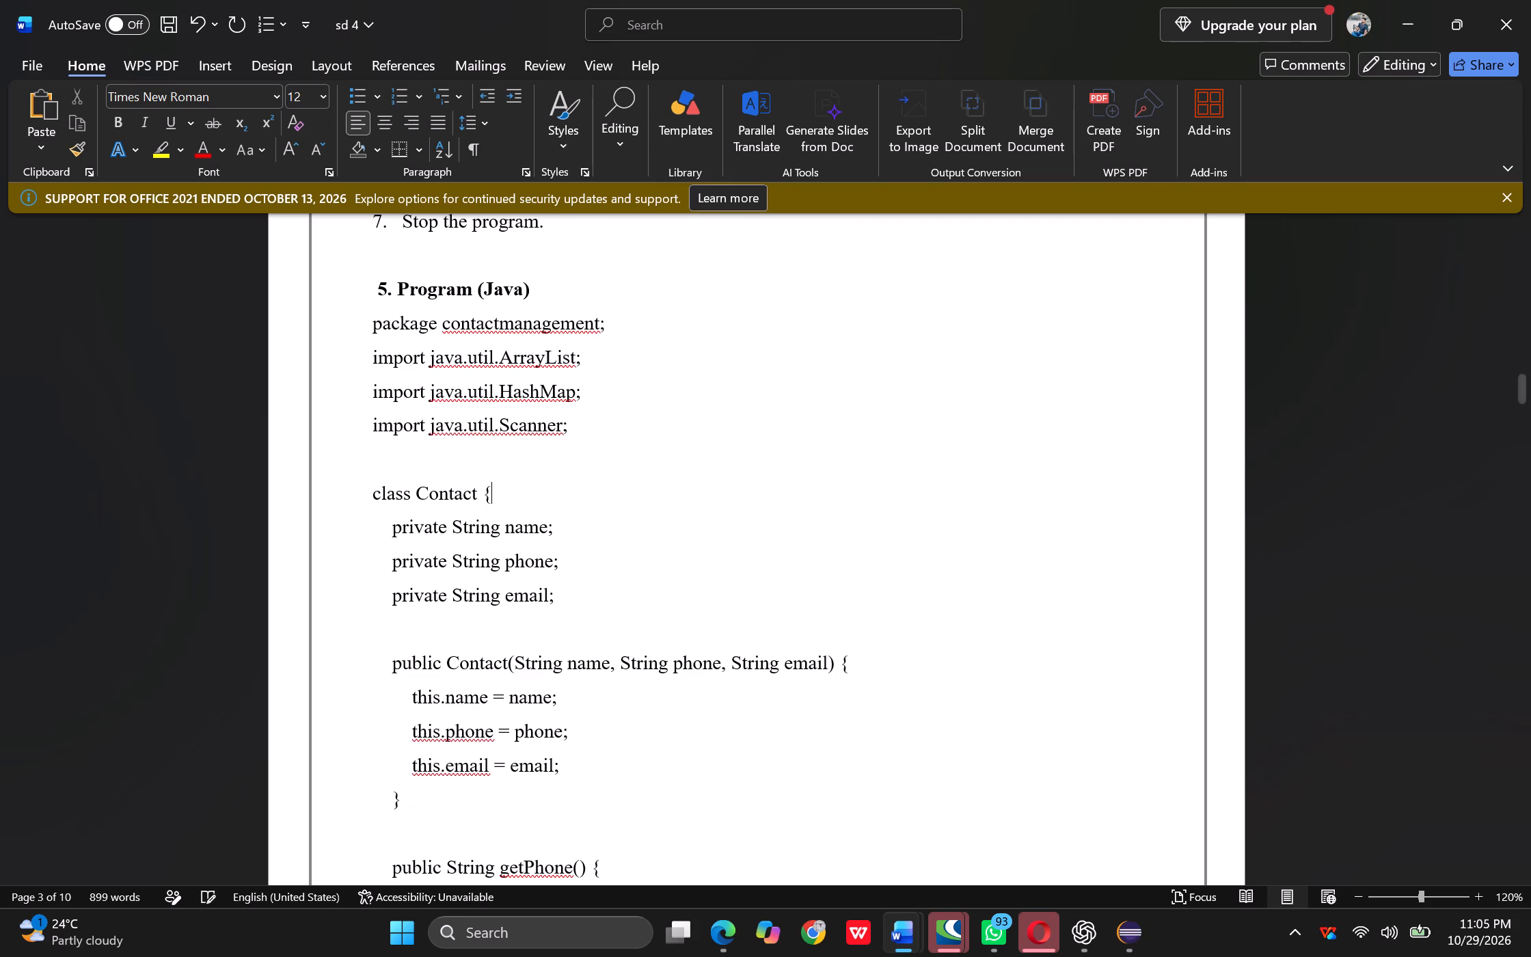
# Delete the blank lines above the Contact constructor, the getPhone() method and the setName() method in the Contact class.
pyautogui.scroll(-1, 400, 511)
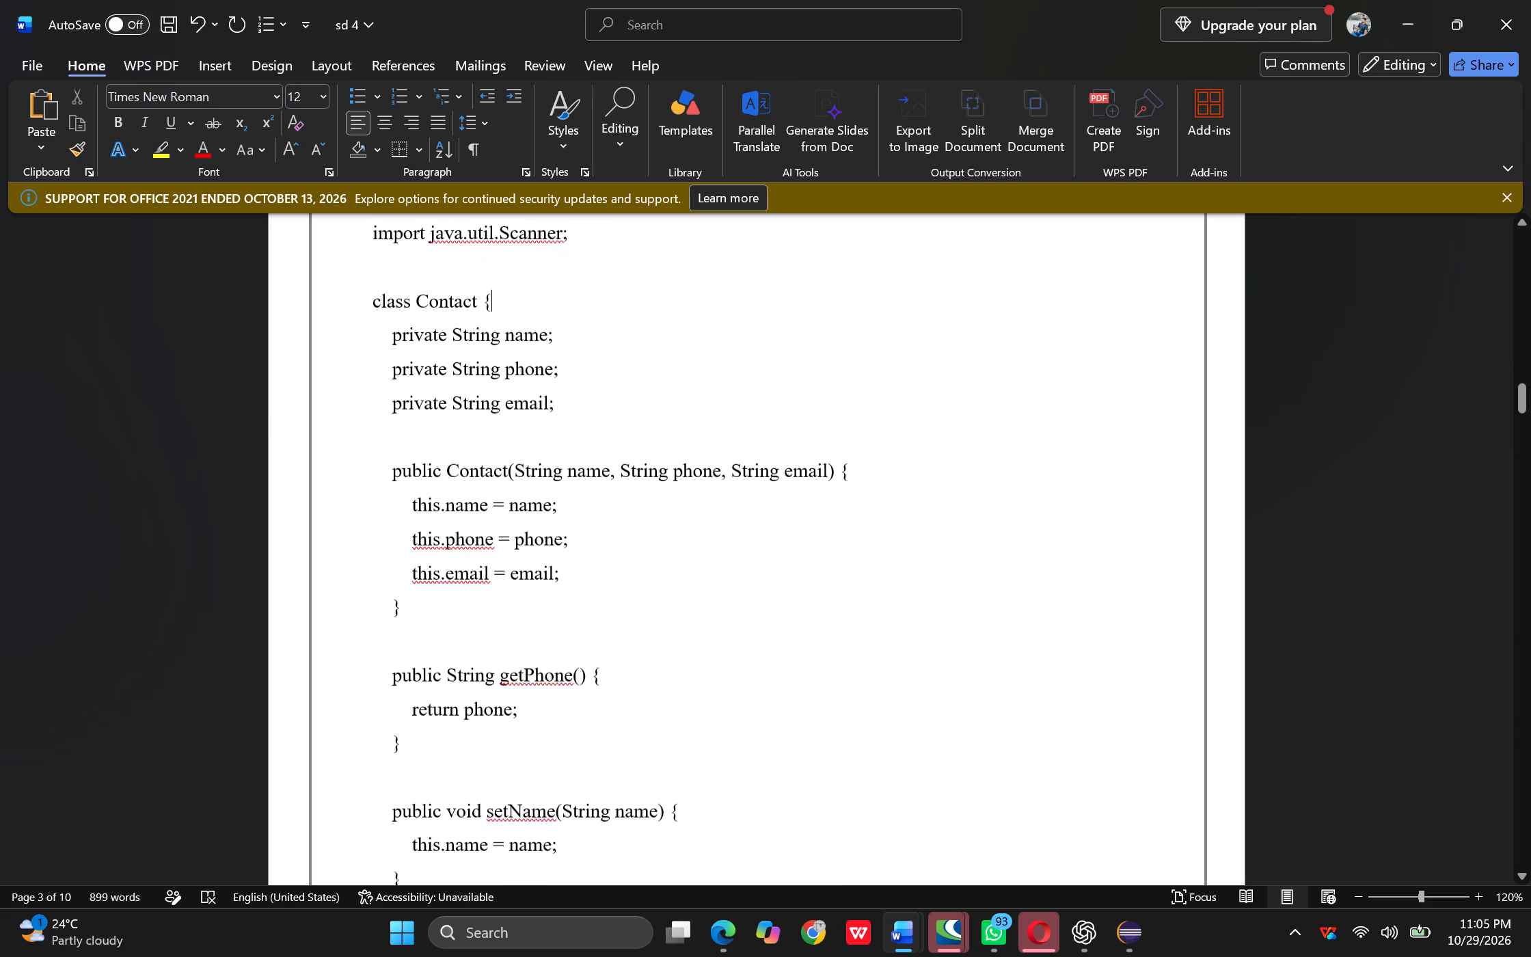
pyautogui.scroll(-1, 400, 511)
pyautogui.click(430, 429)
pyautogui.press('BackSpace')
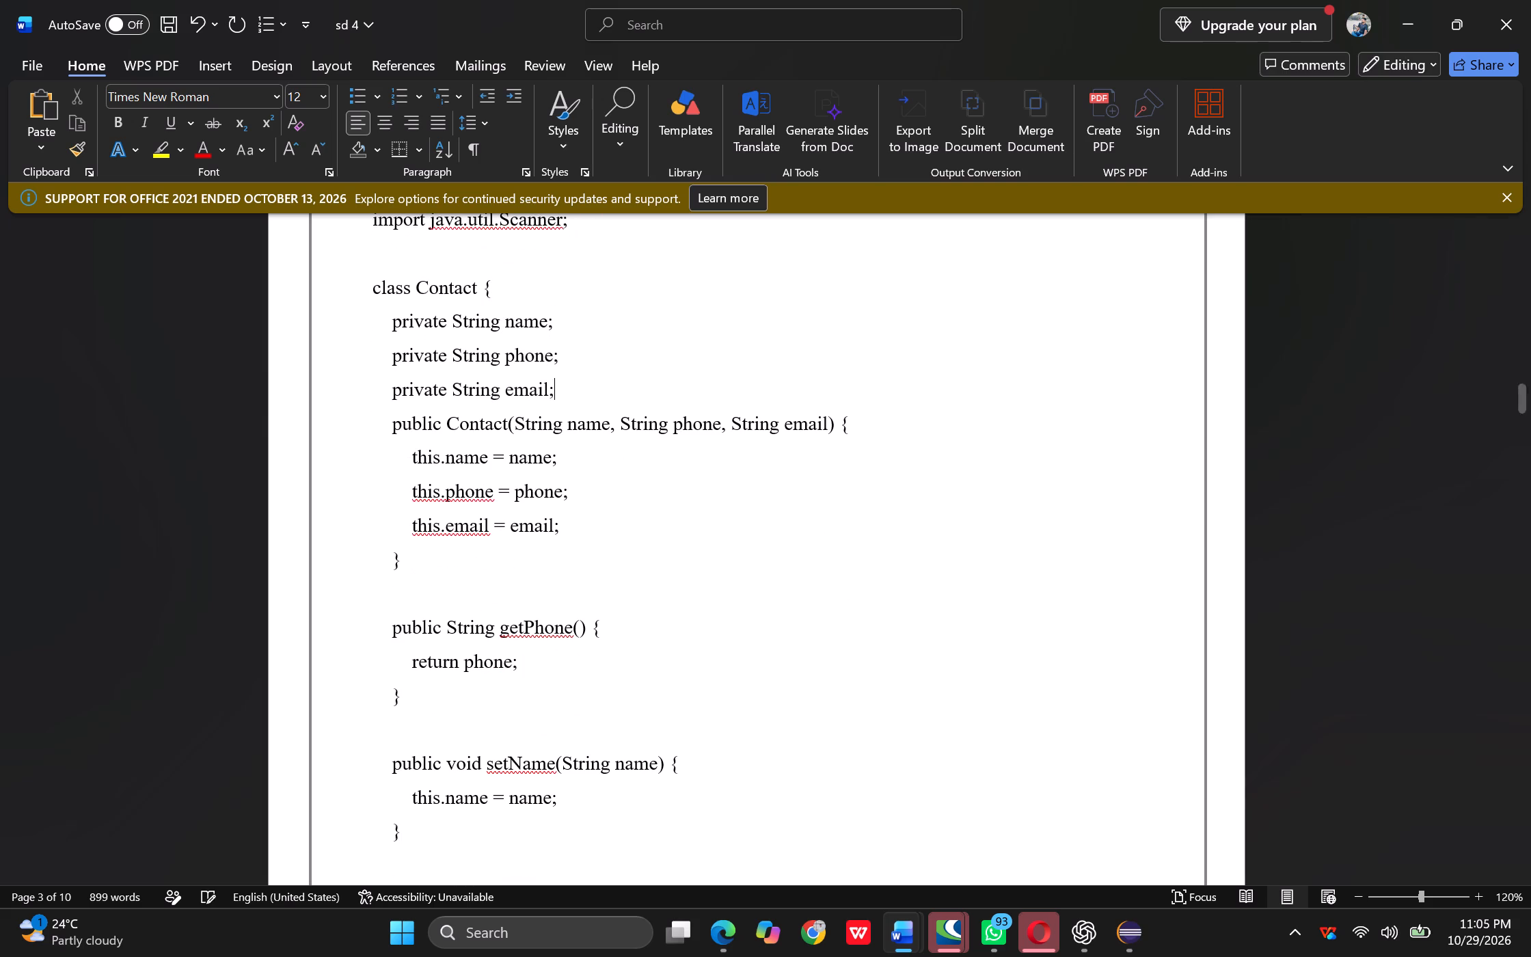
pyautogui.click(403, 606)
pyautogui.press('BackSpace')
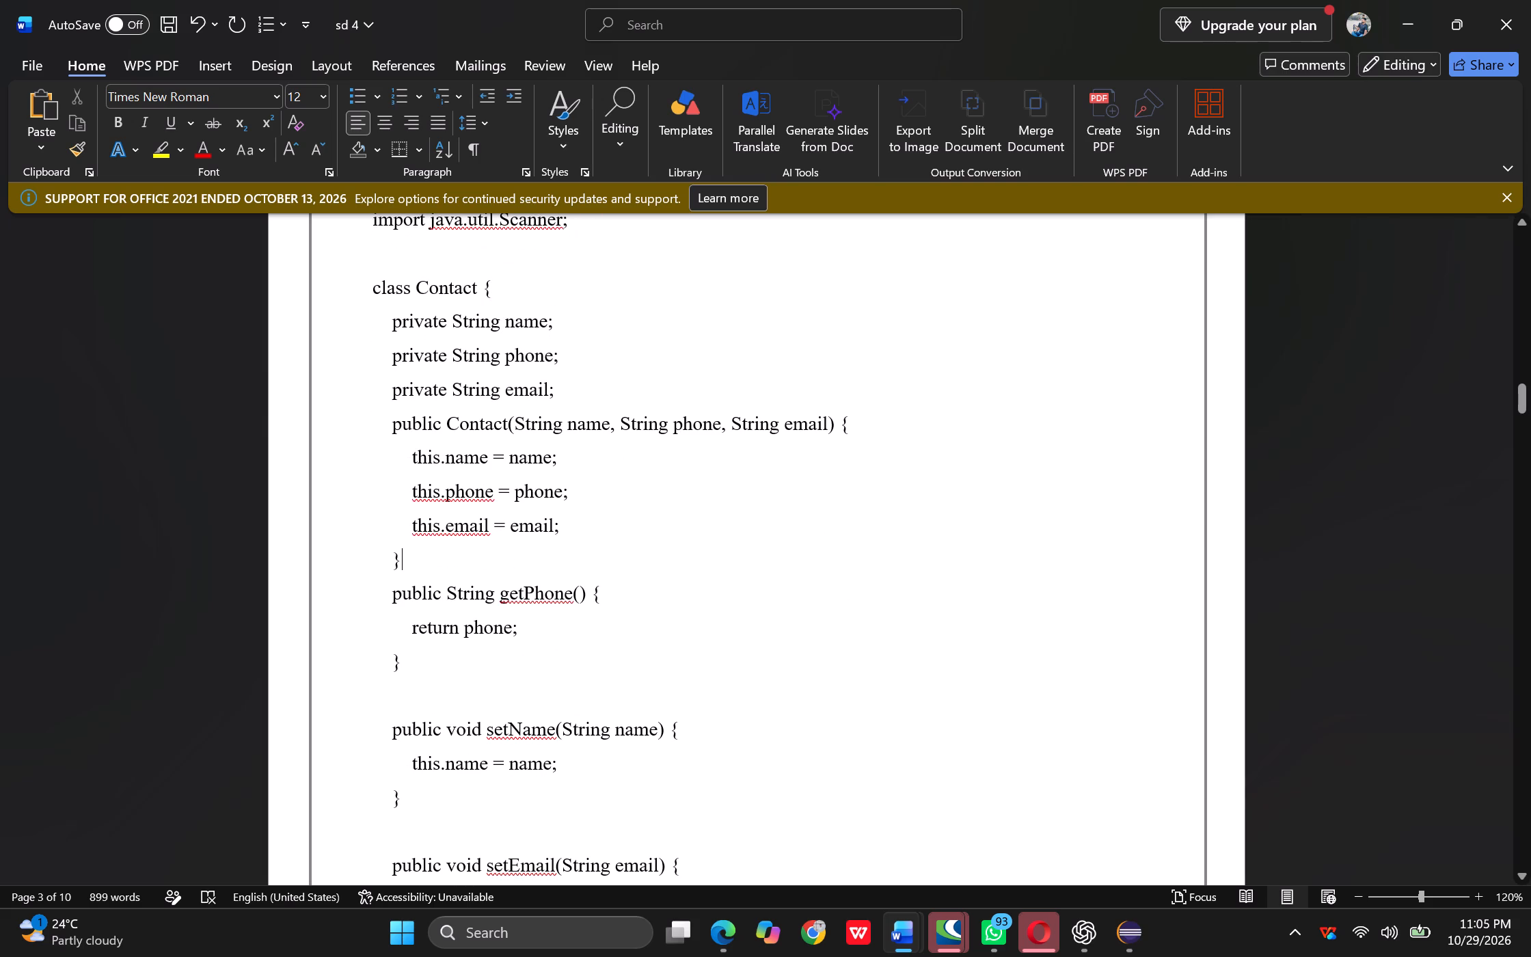
pyautogui.click(439, 701)
pyautogui.press('BackSpace')
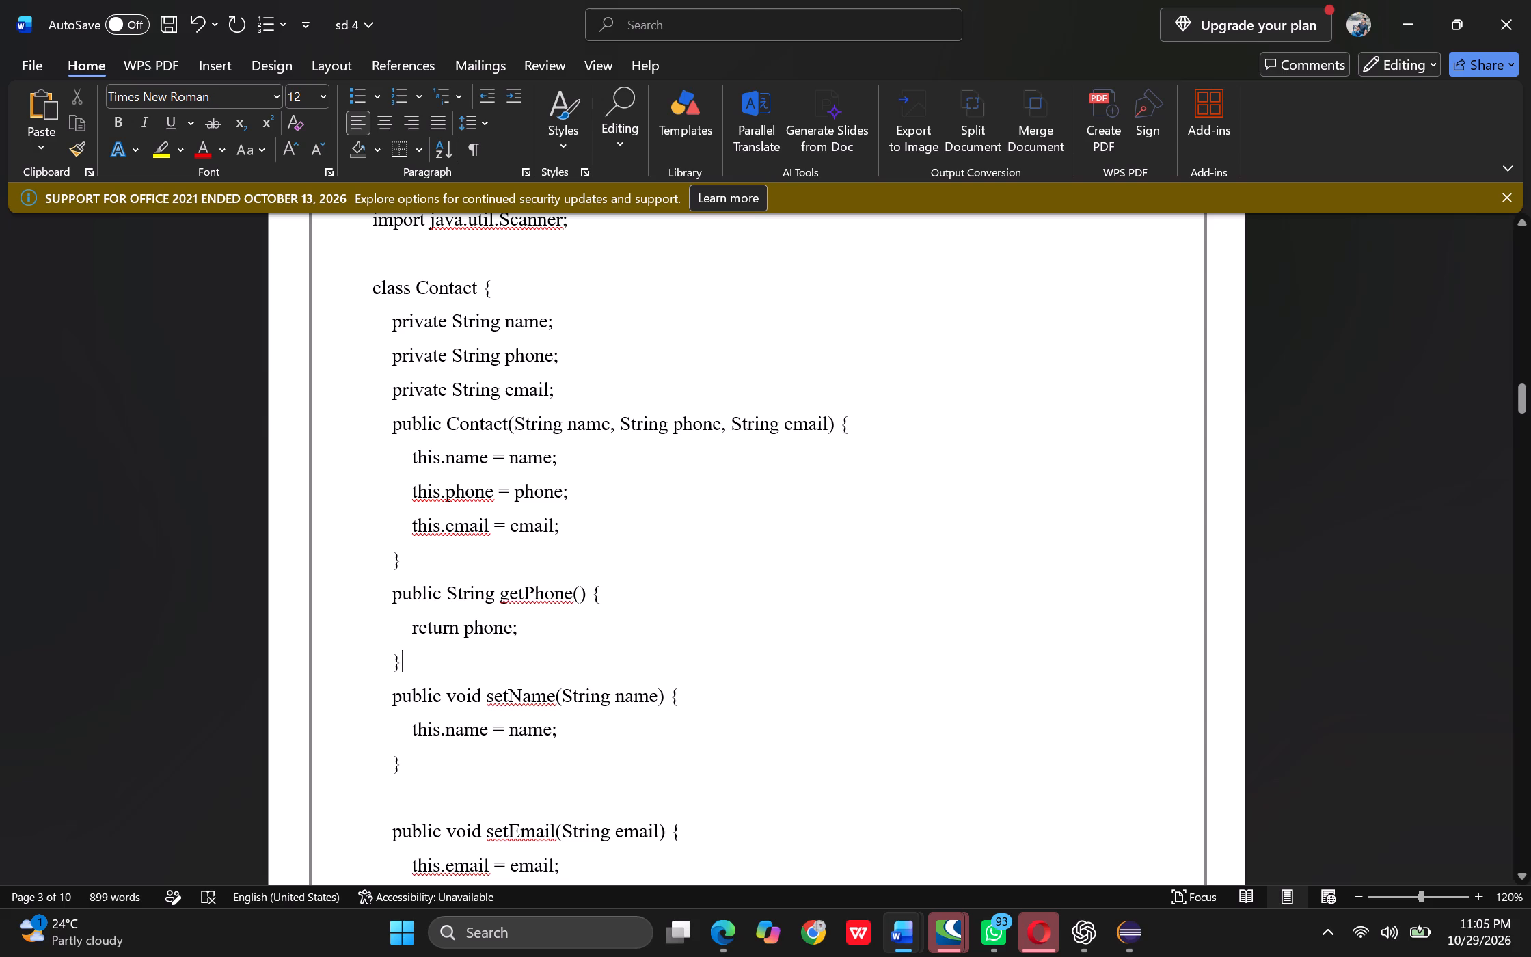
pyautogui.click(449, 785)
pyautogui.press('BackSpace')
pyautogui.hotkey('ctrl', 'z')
# Delete the blank lines above the setEmail() and display() methods in the Contact class.
pyautogui.click(435, 807)
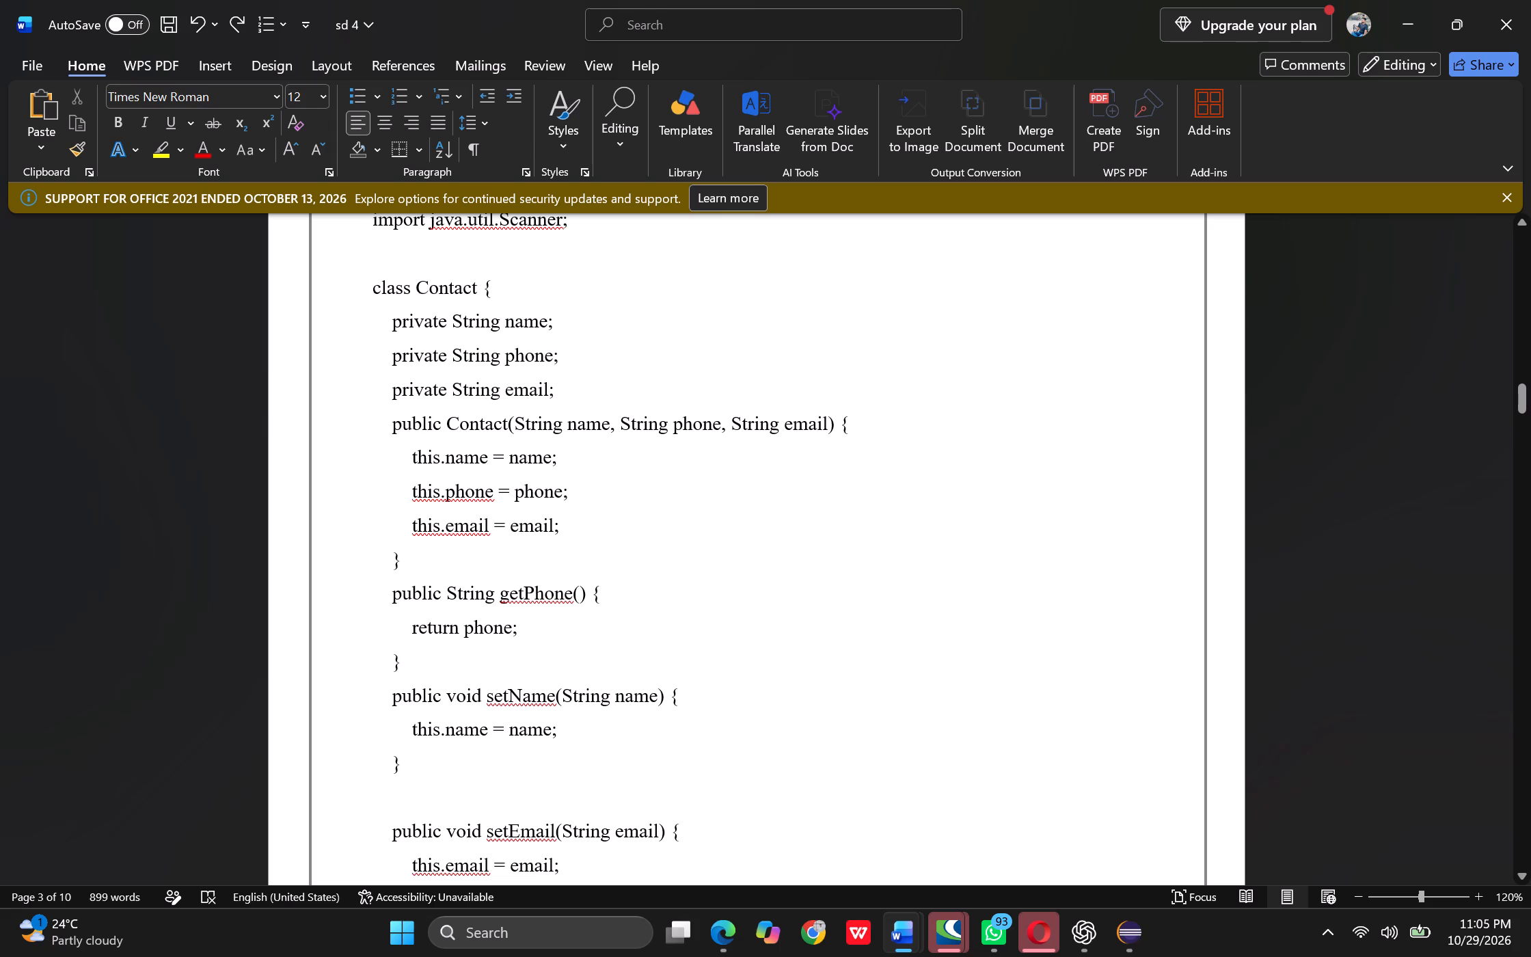
pyautogui.press('BackSpace')
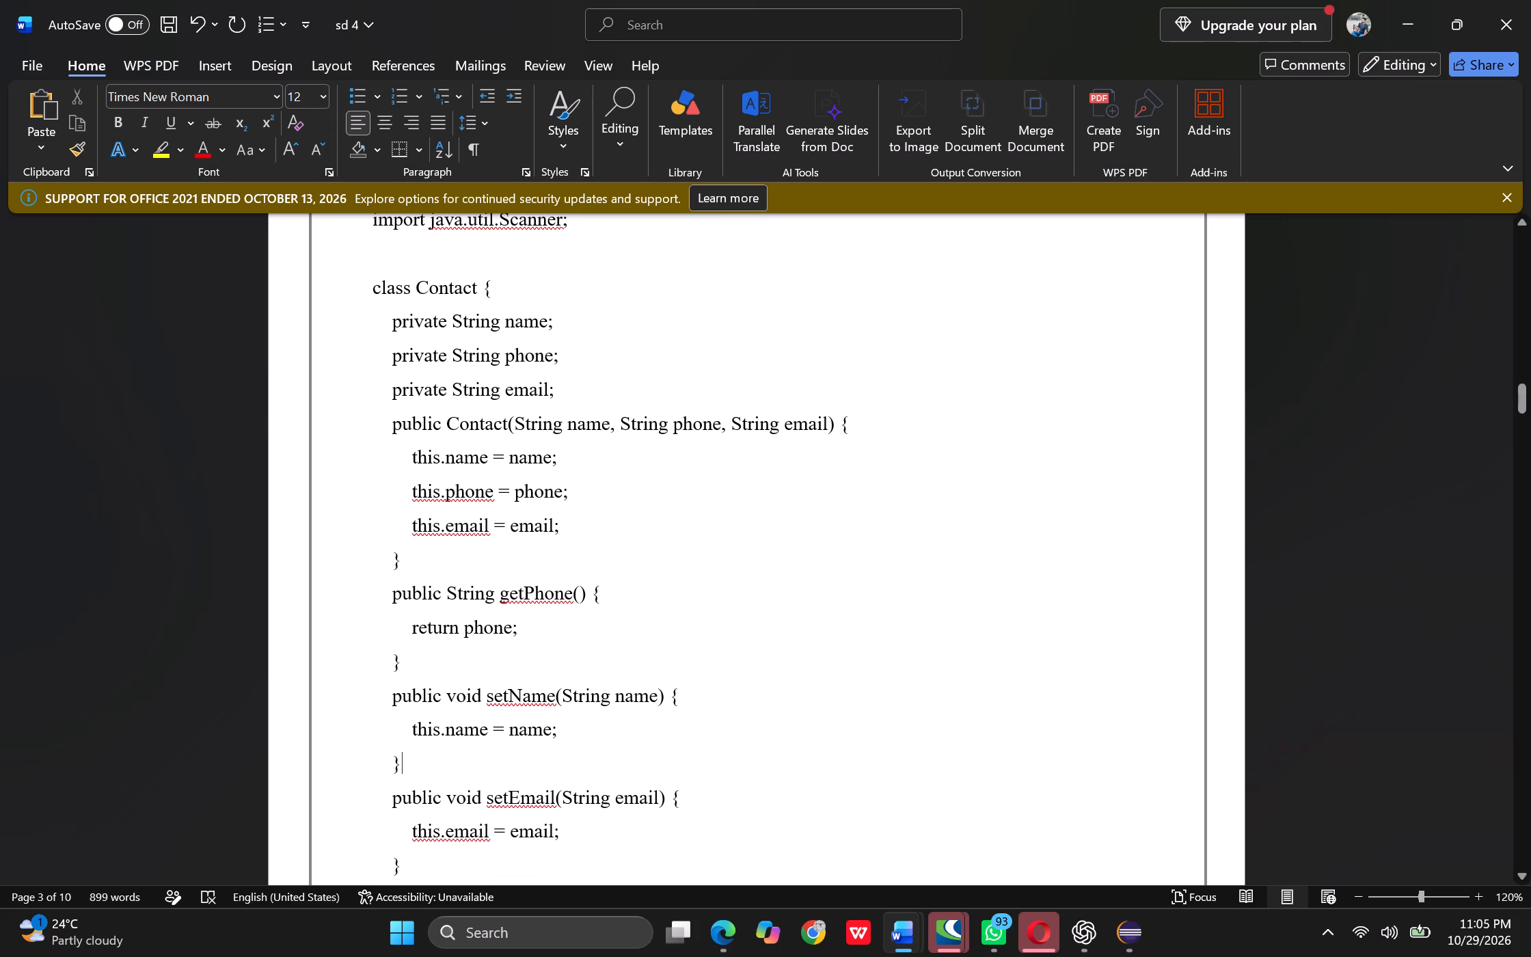
pyautogui.scroll(-2, 463, 849)
pyautogui.click(426, 583)
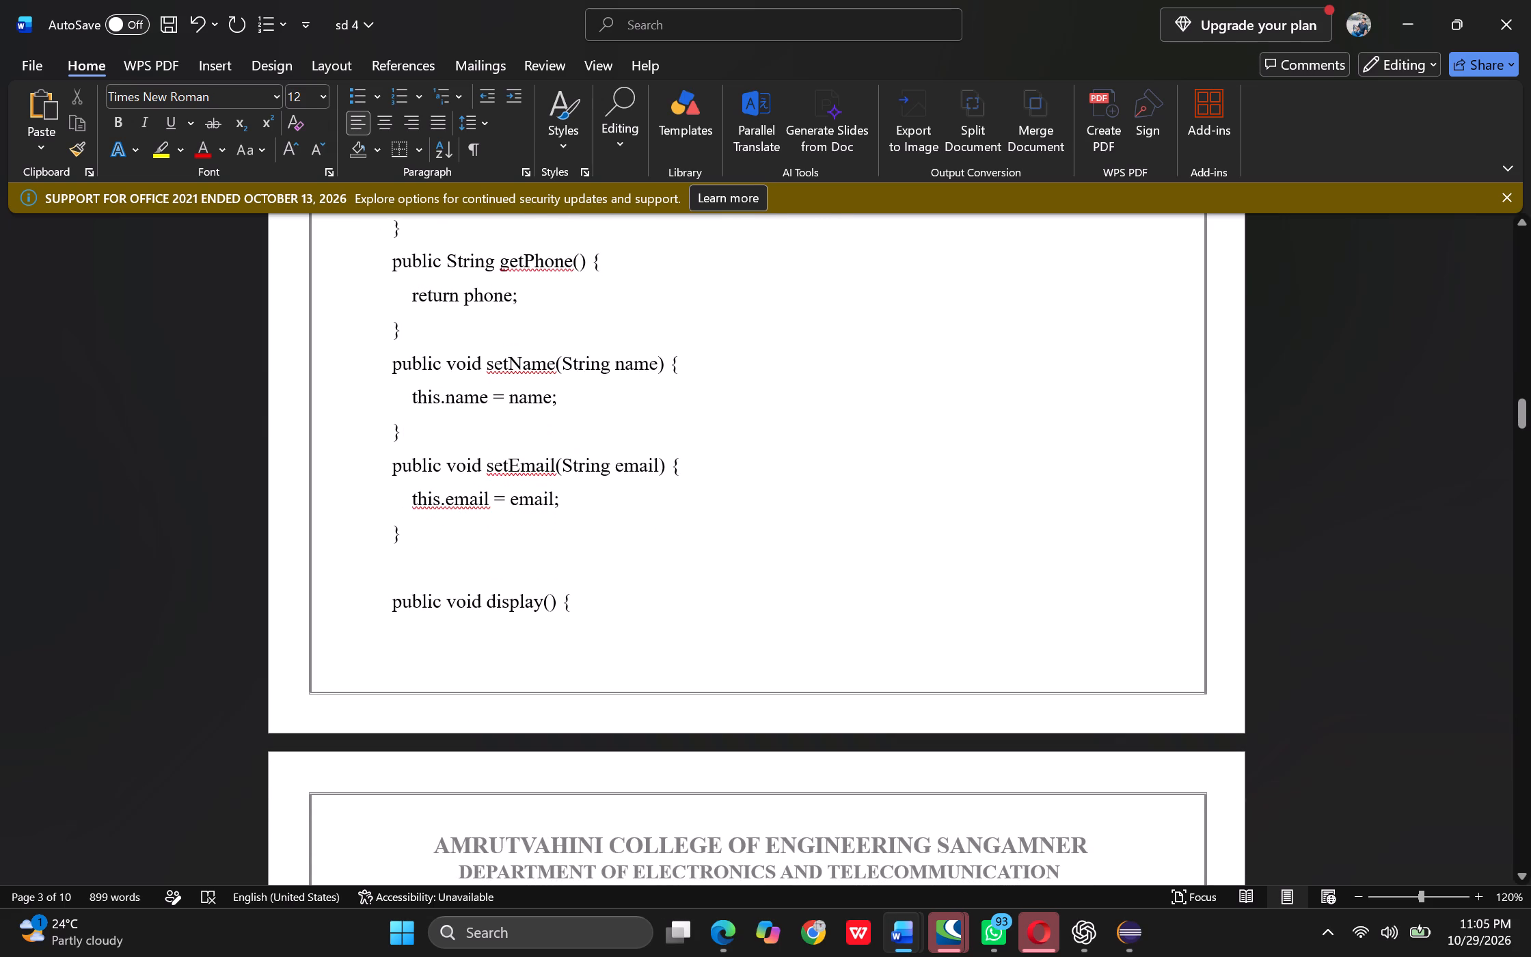
pyautogui.press('BackSpace')
# Delete the blank lines directly above and below the "public class ContactManagementSystem {" line.
pyautogui.scroll(-1, 426, 583)
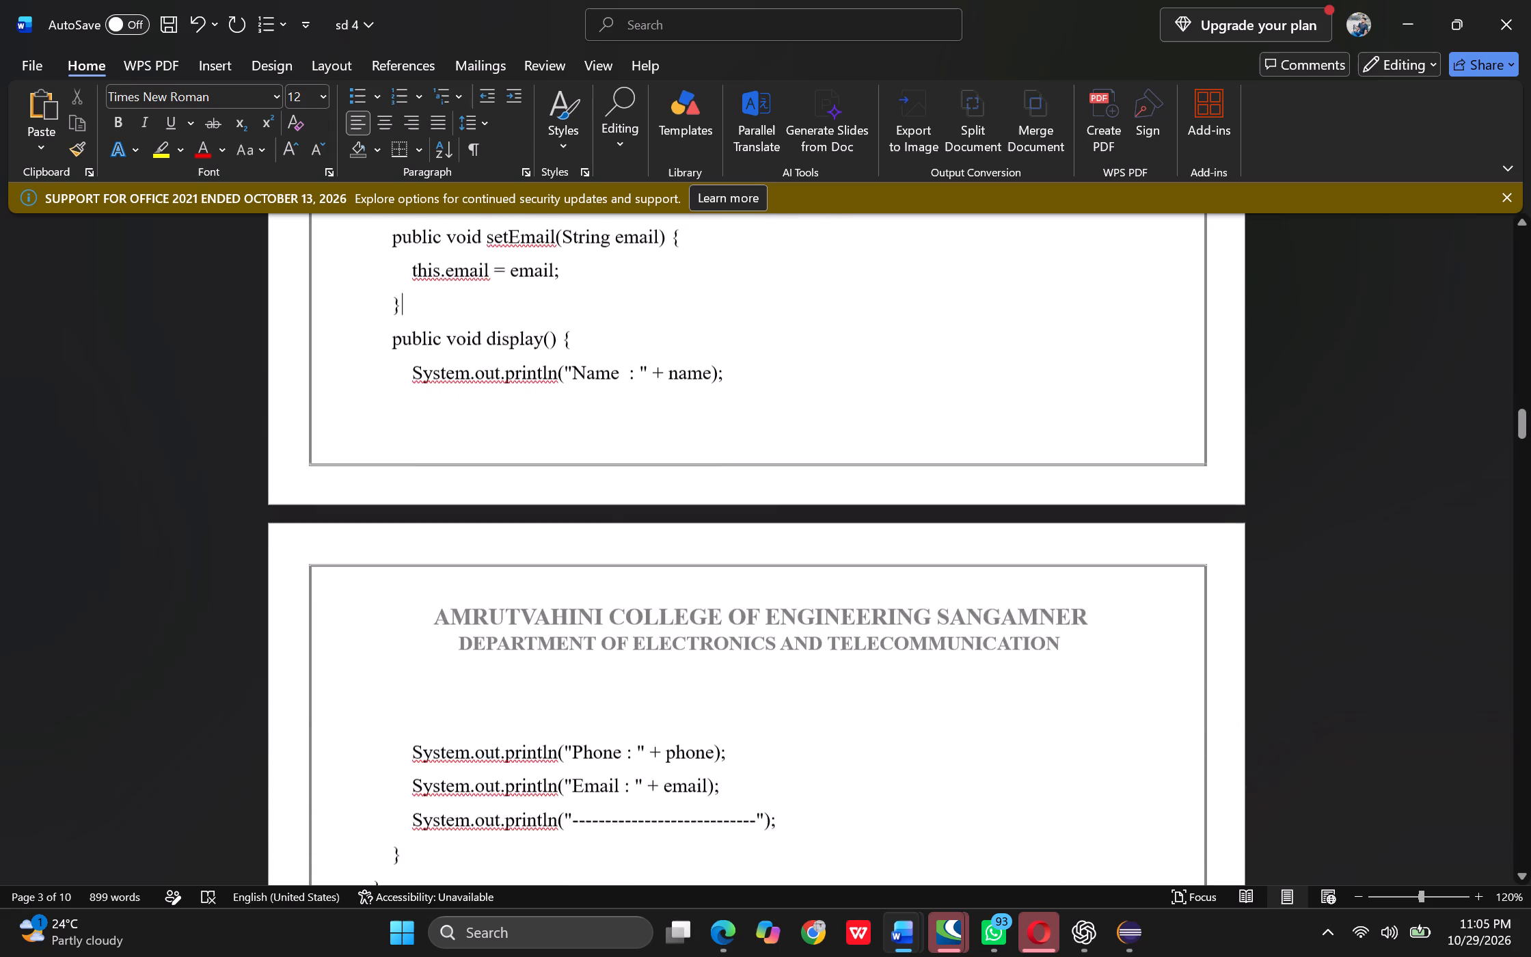
pyautogui.scroll(-2, 426, 583)
pyautogui.click(430, 749)
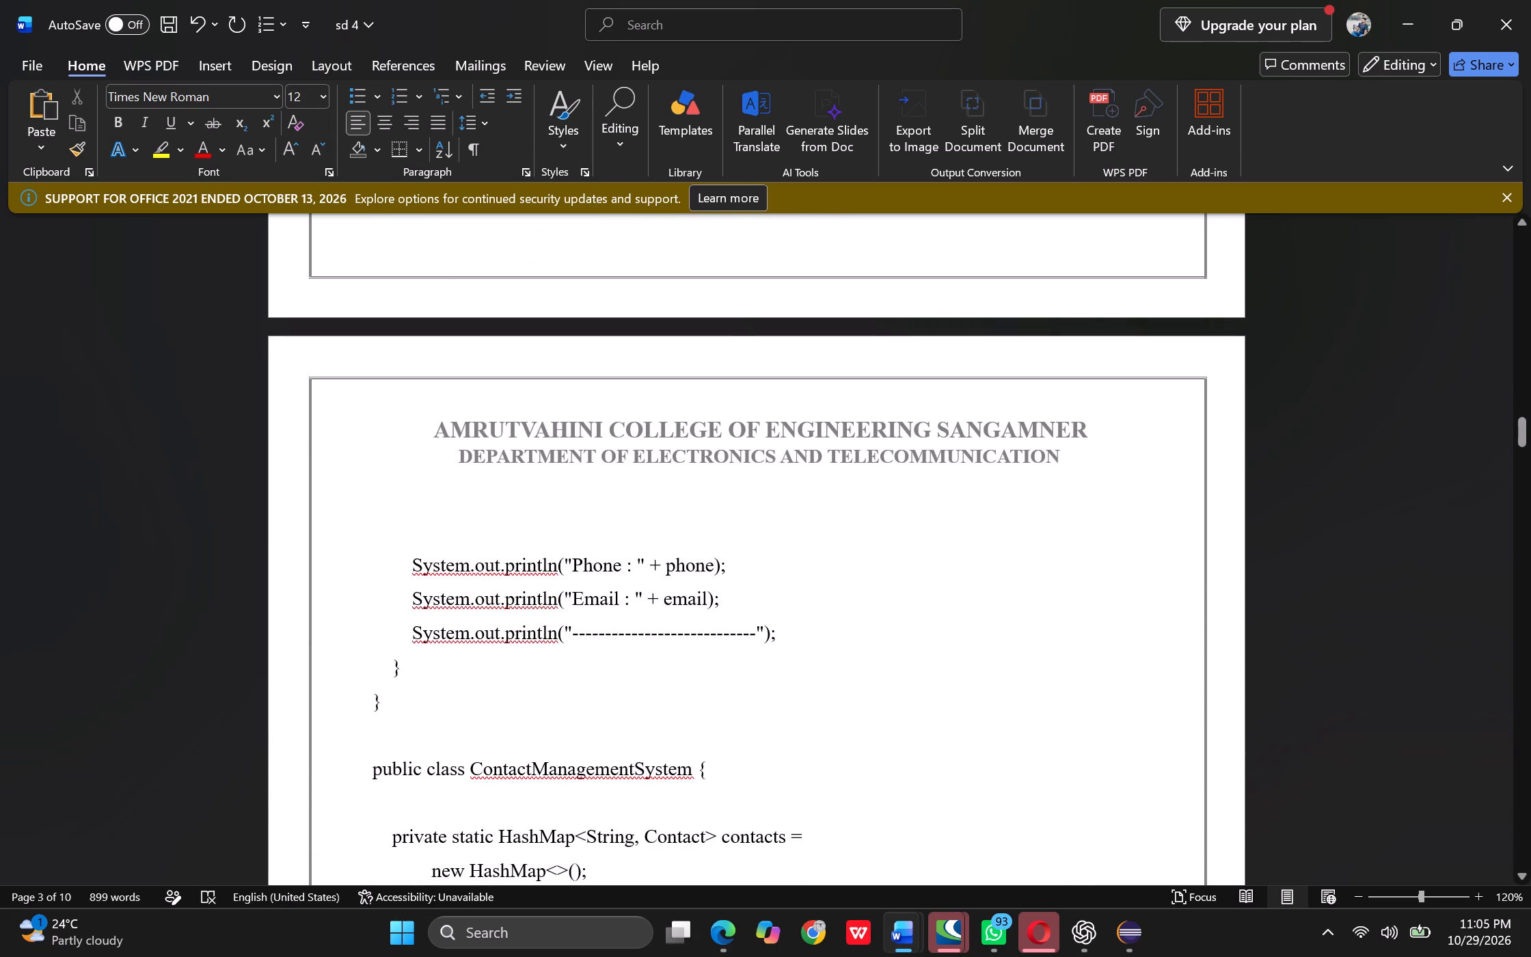
pyautogui.press('BackSpace')
pyautogui.scroll(-1, 430, 749)
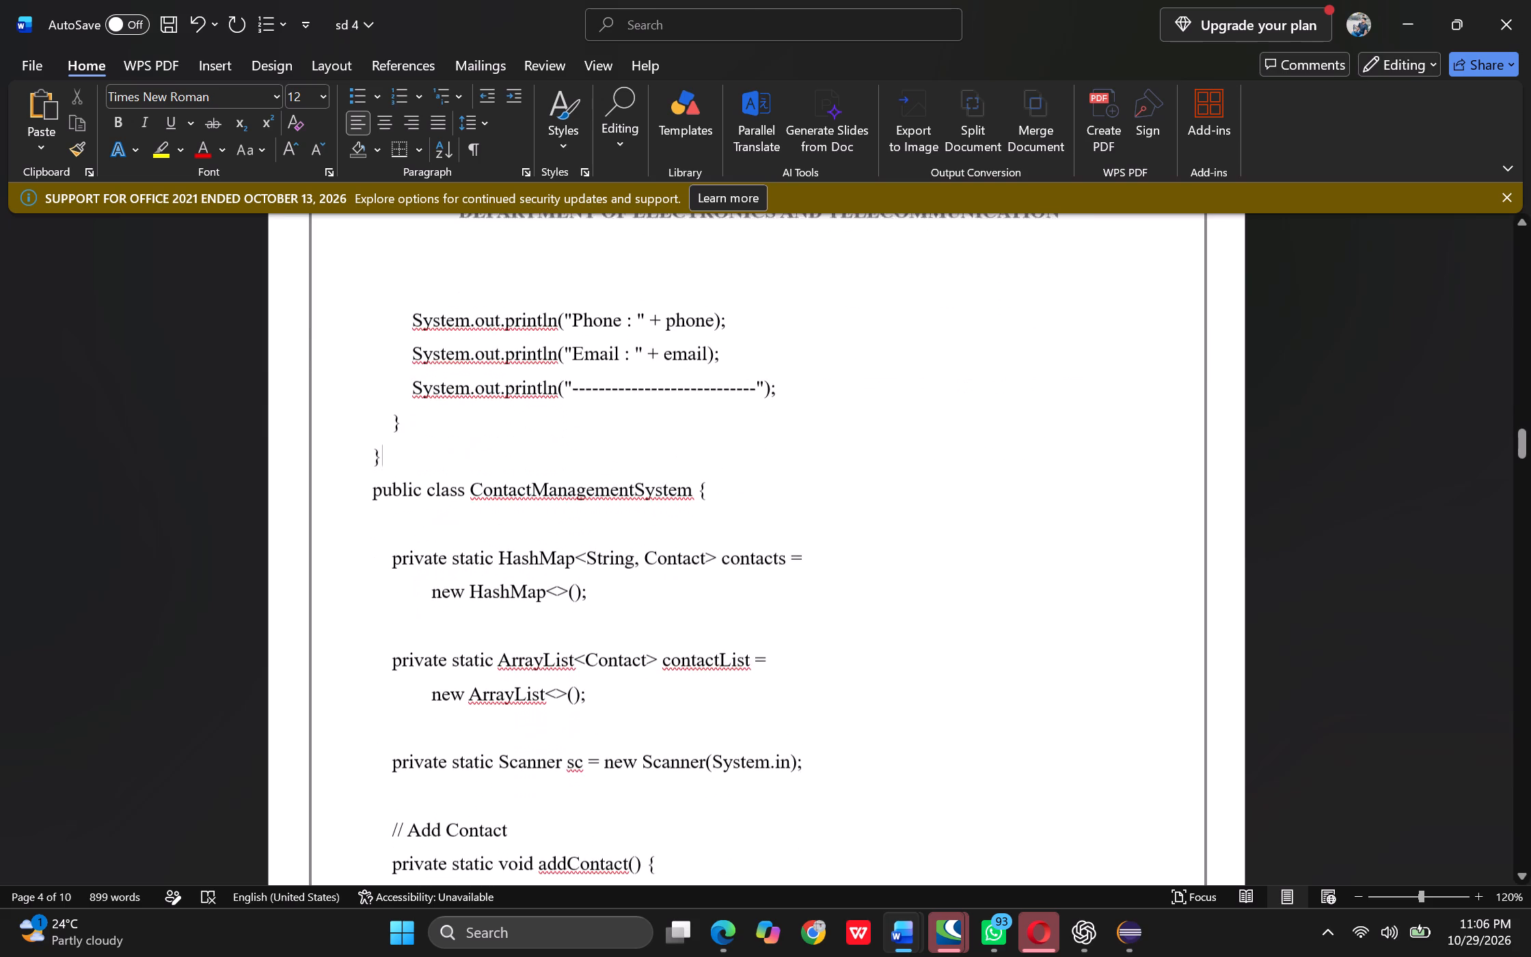
pyautogui.click(421, 524)
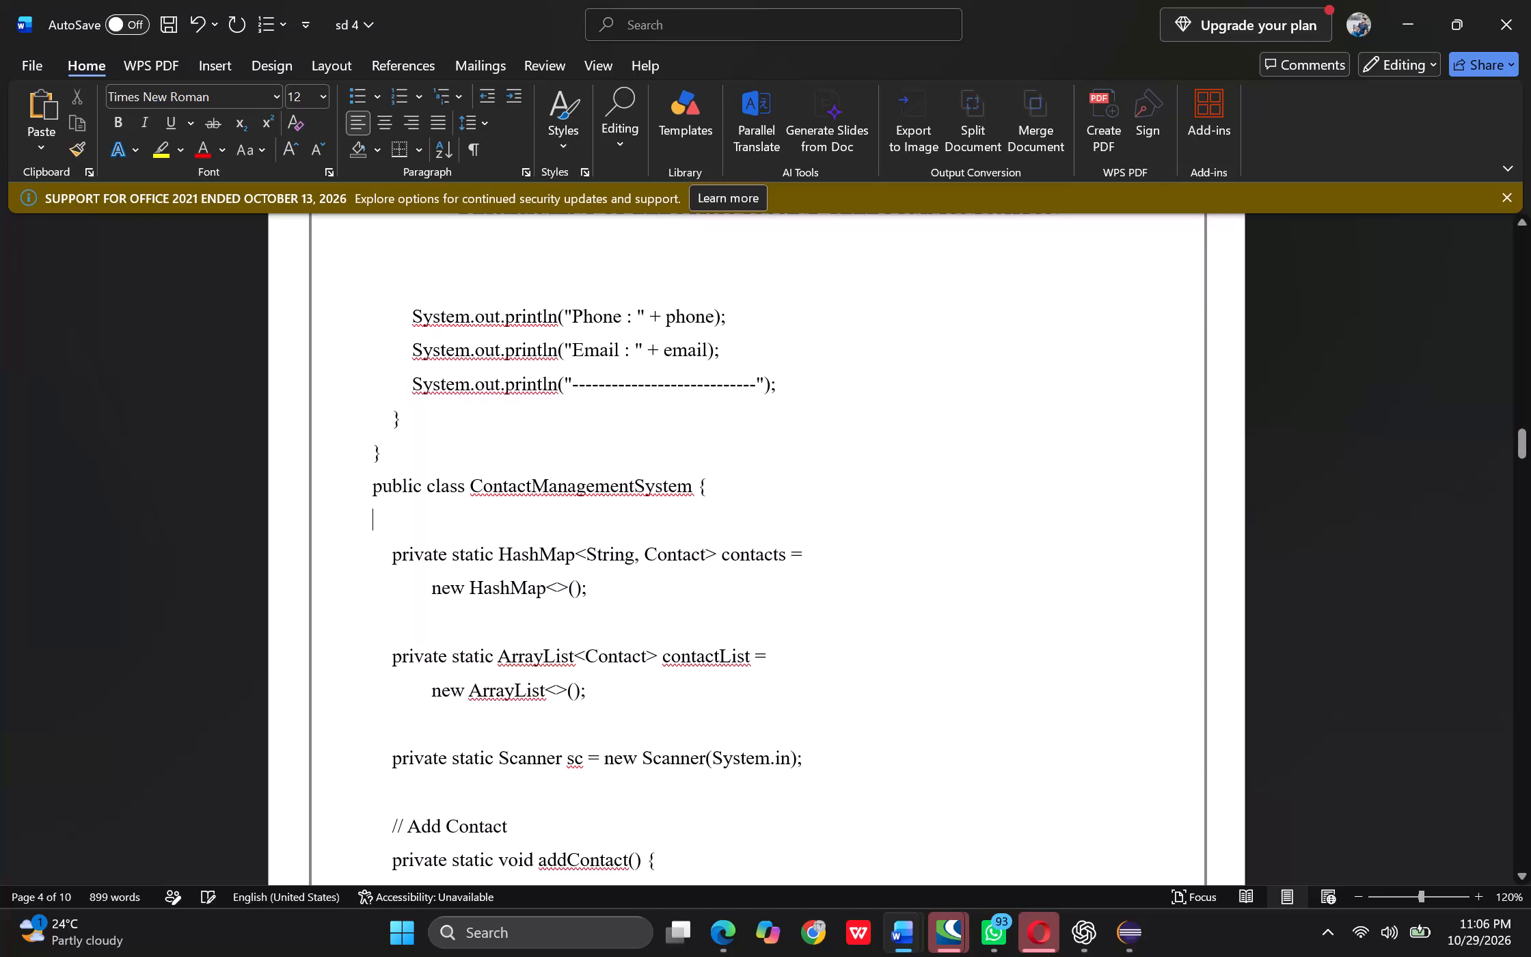
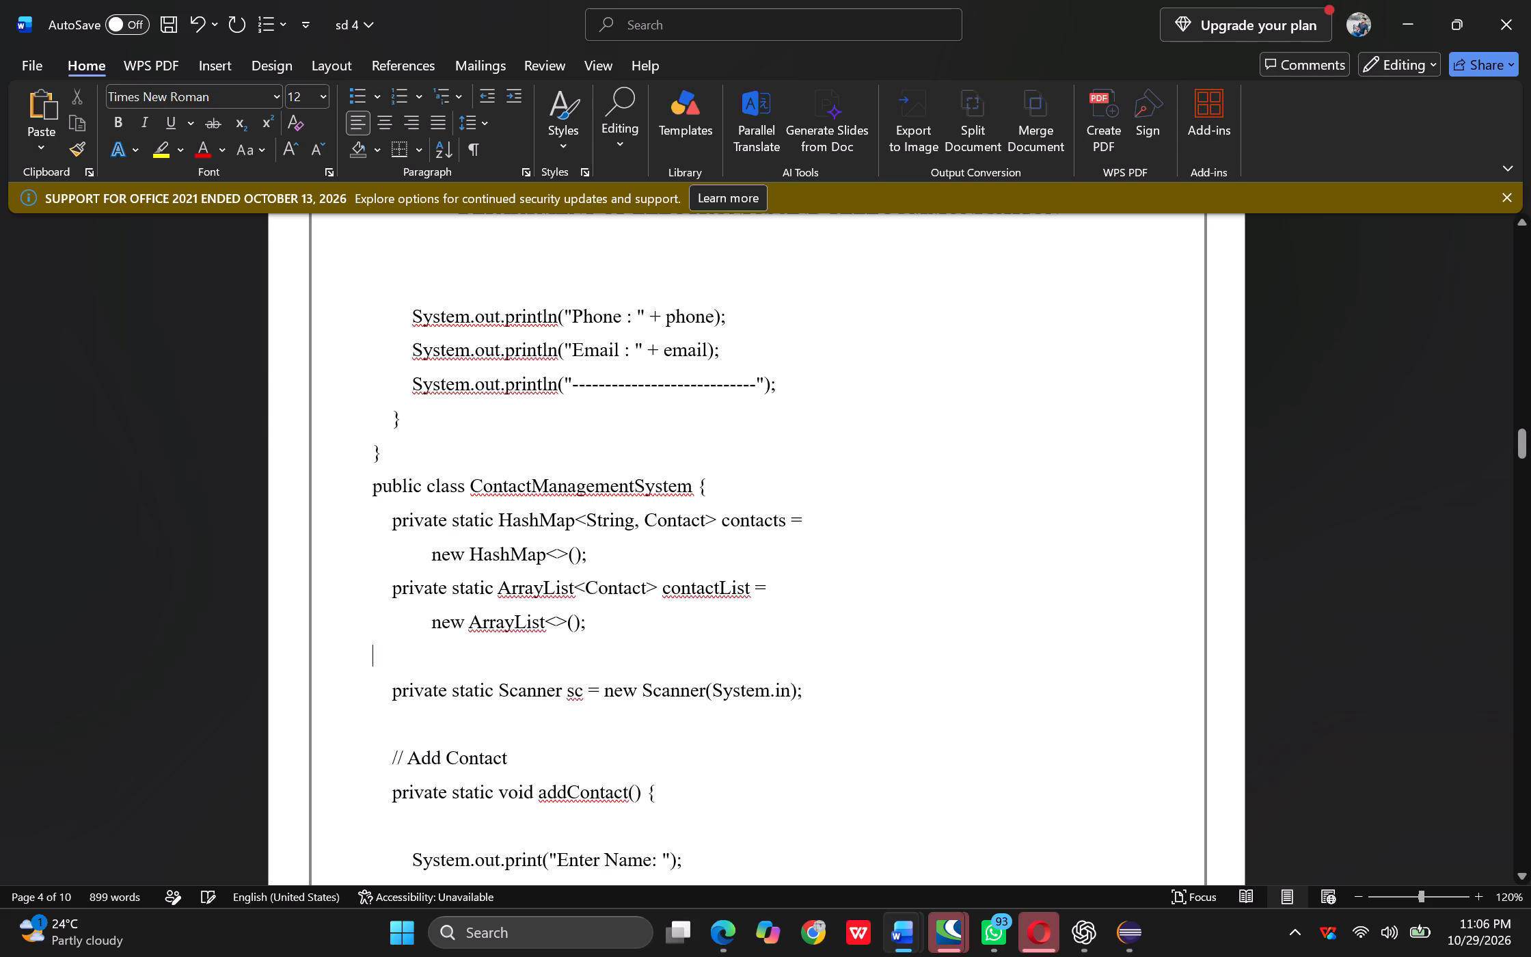
# Delete the blank lines above the "private static Scanner sc" line, above the "// Add Contact" comment and below the "addContact() {" line.
pyautogui.press('BackSpace')
pyautogui.click(436, 690)
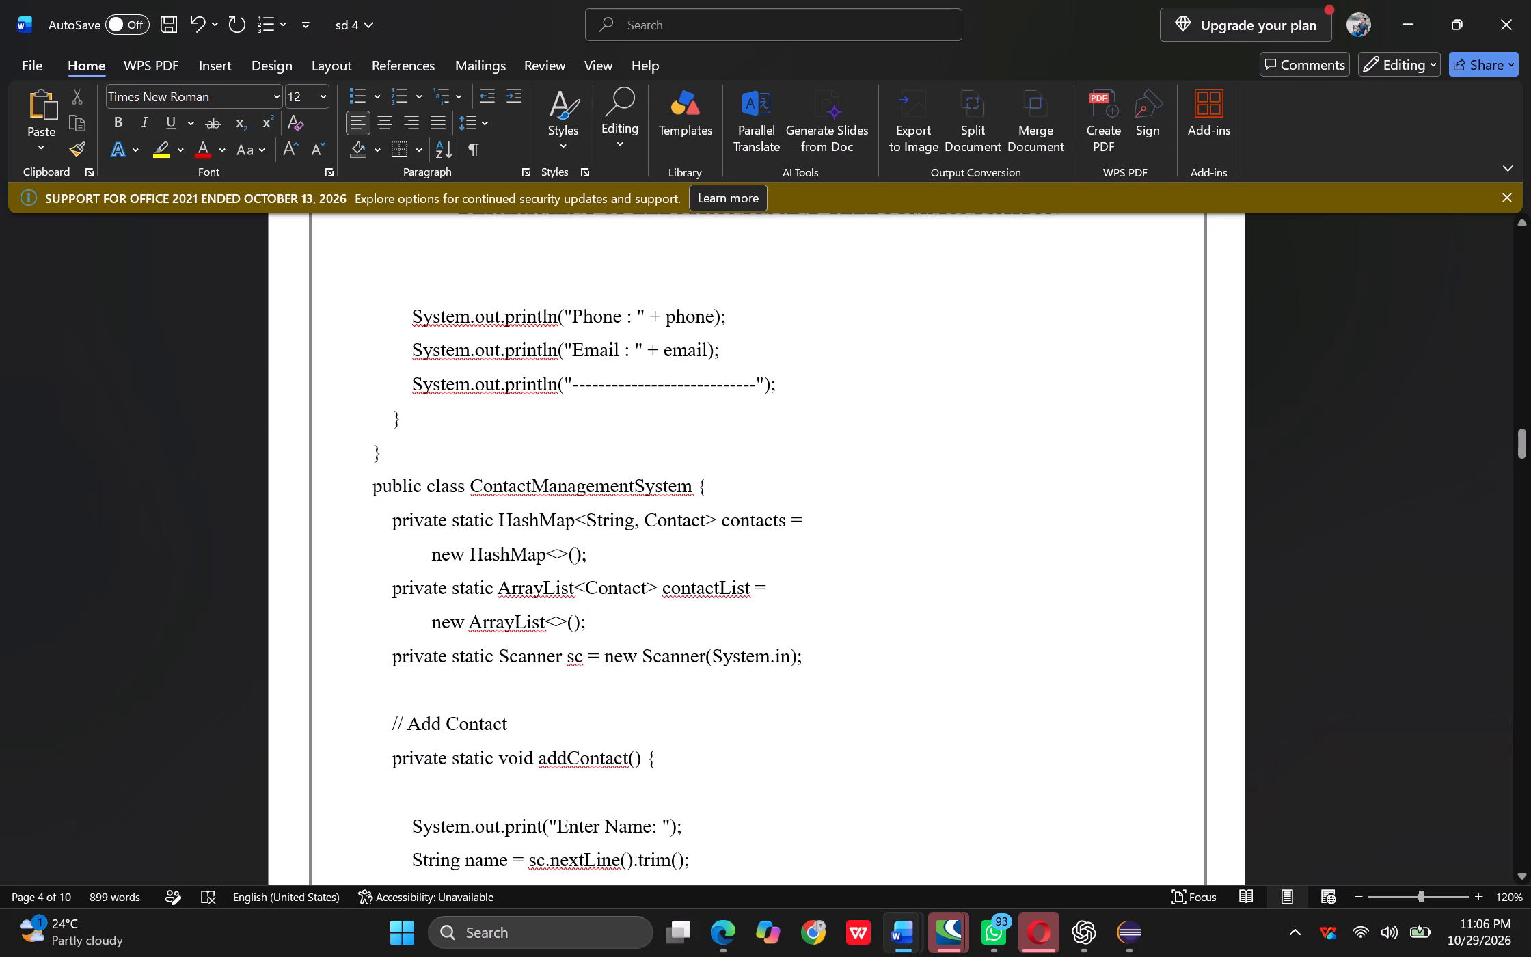
pyautogui.press('BackSpace')
pyautogui.click(442, 757)
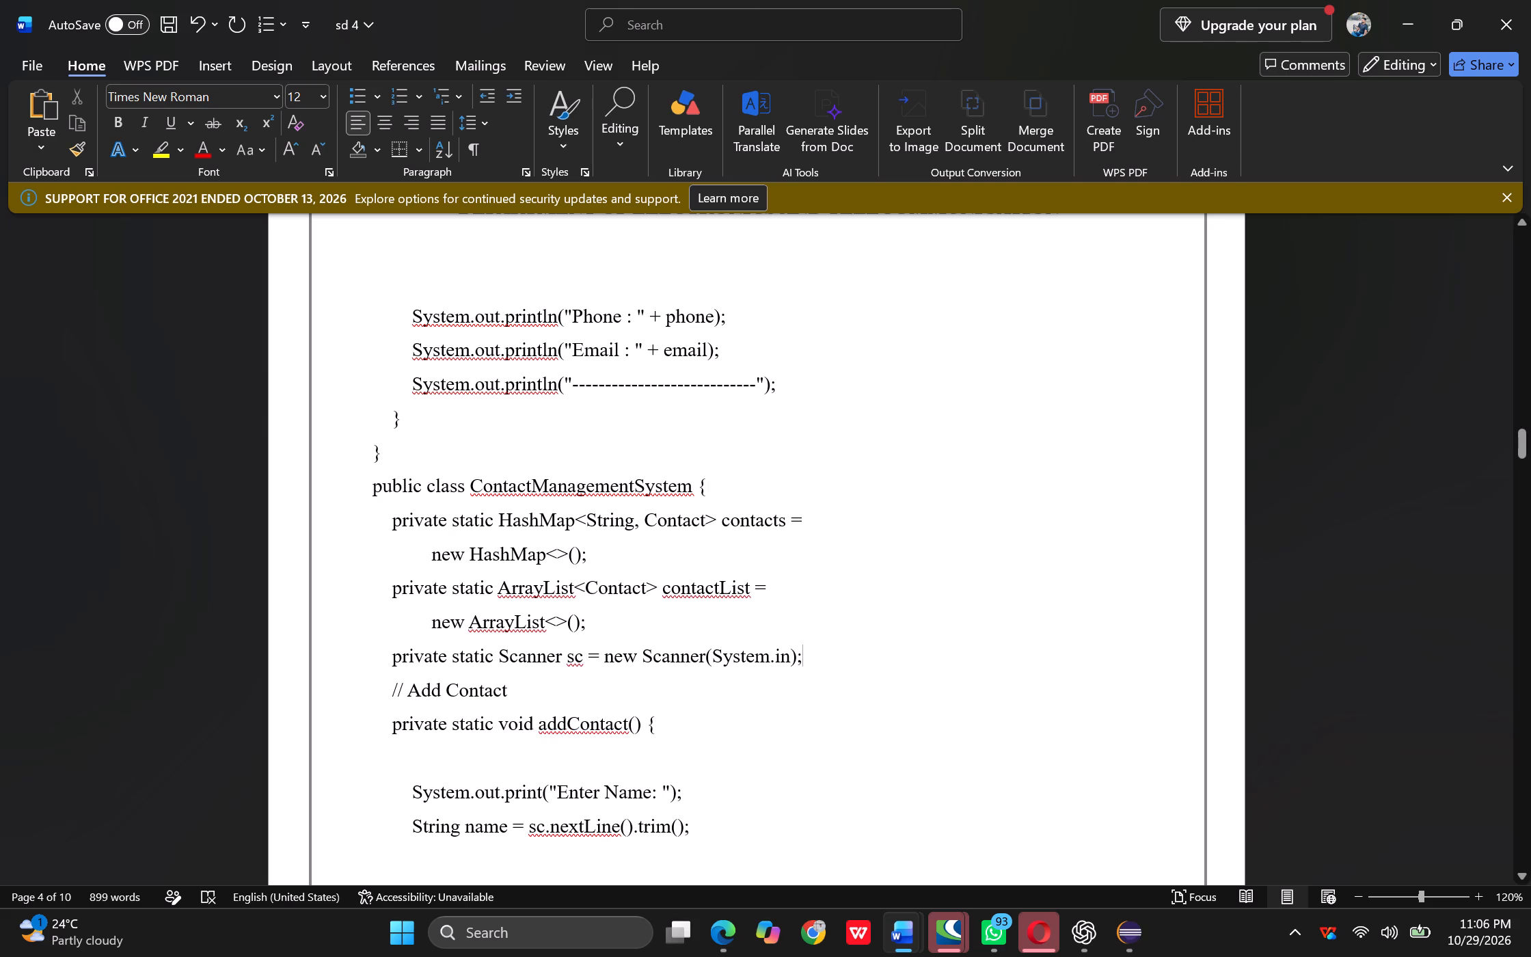
pyautogui.press('BackSpace')
# Delete the blank lines above the phone number prompt, the email prompt and the name.isEmpty() check in addContact().
pyautogui.scroll(-1, 442, 757)
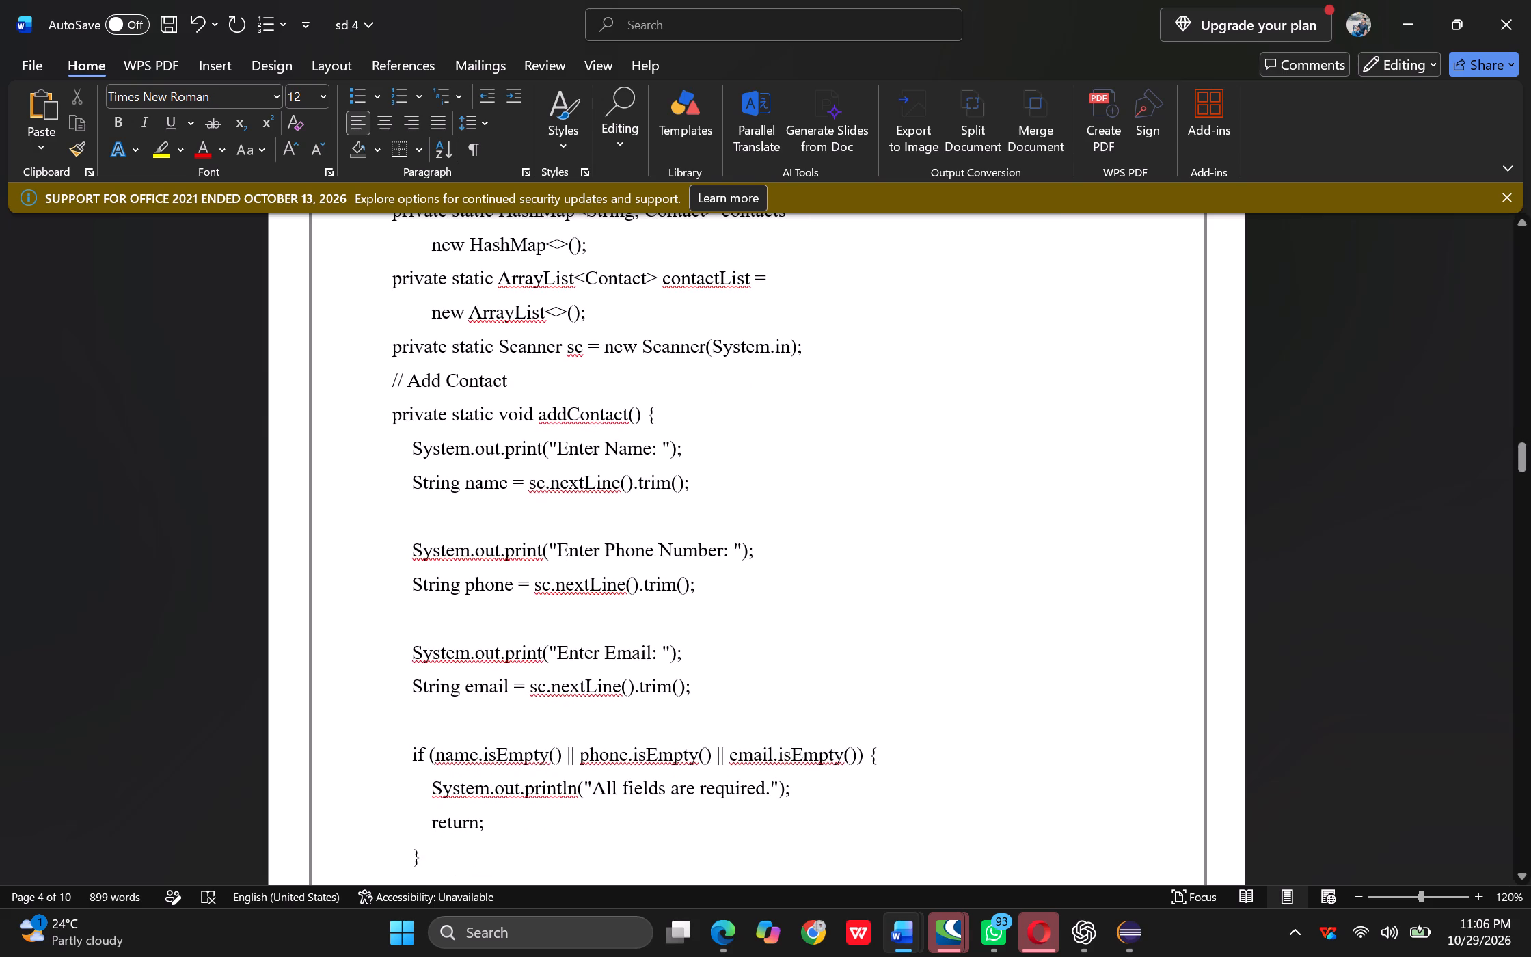
pyautogui.click(467, 522)
pyautogui.press('BackSpace')
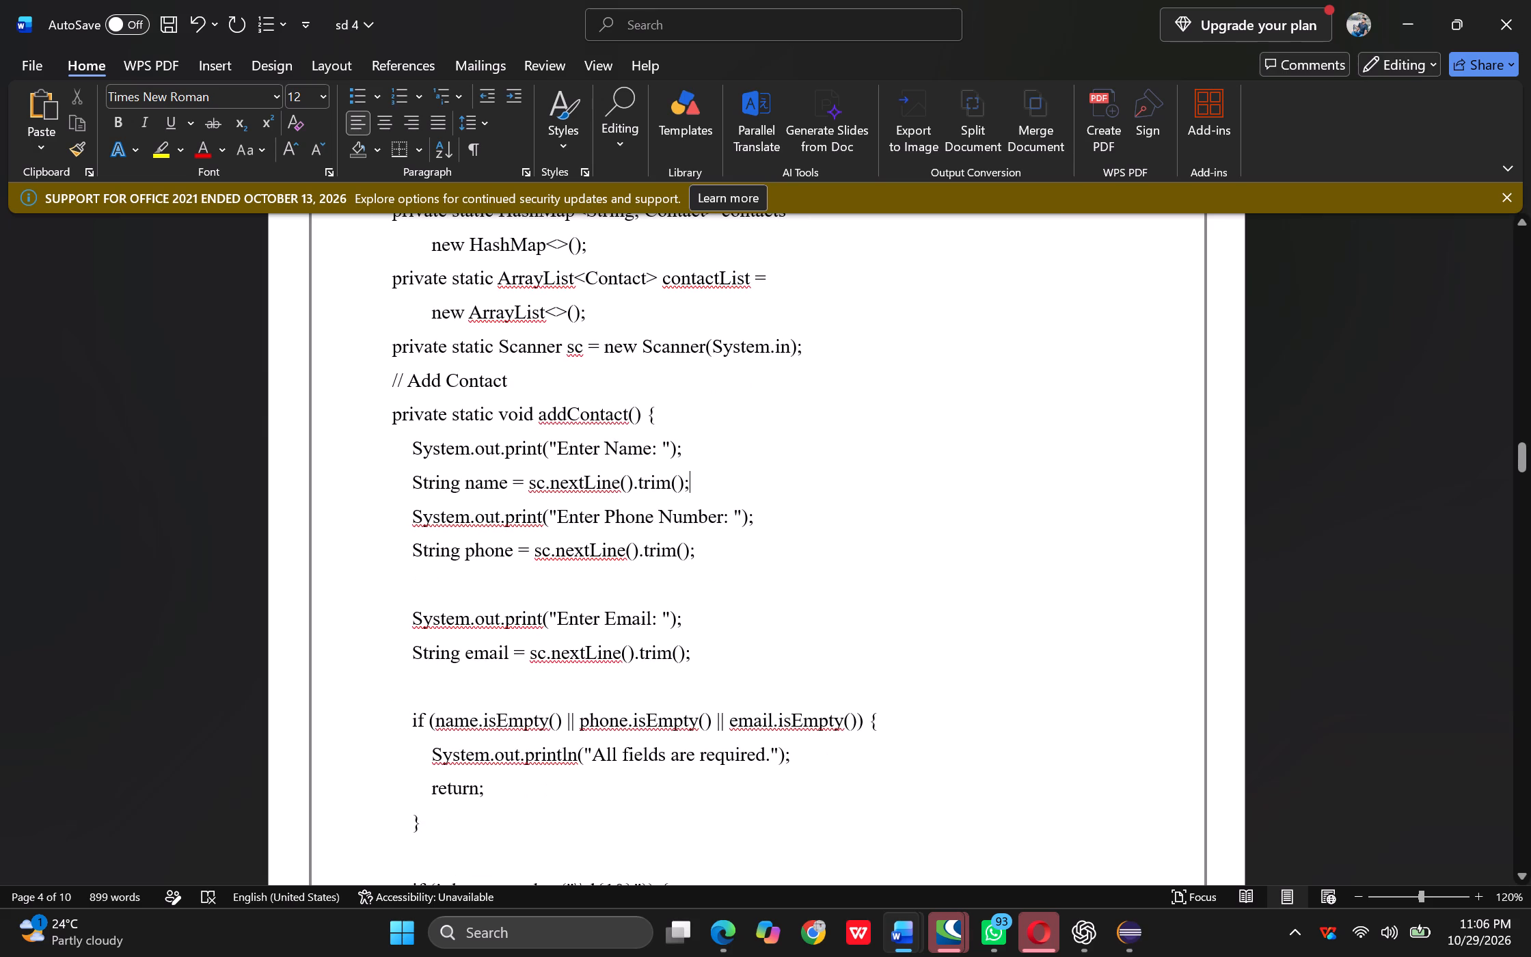
pyautogui.click(457, 590)
pyautogui.press('BackSpace')
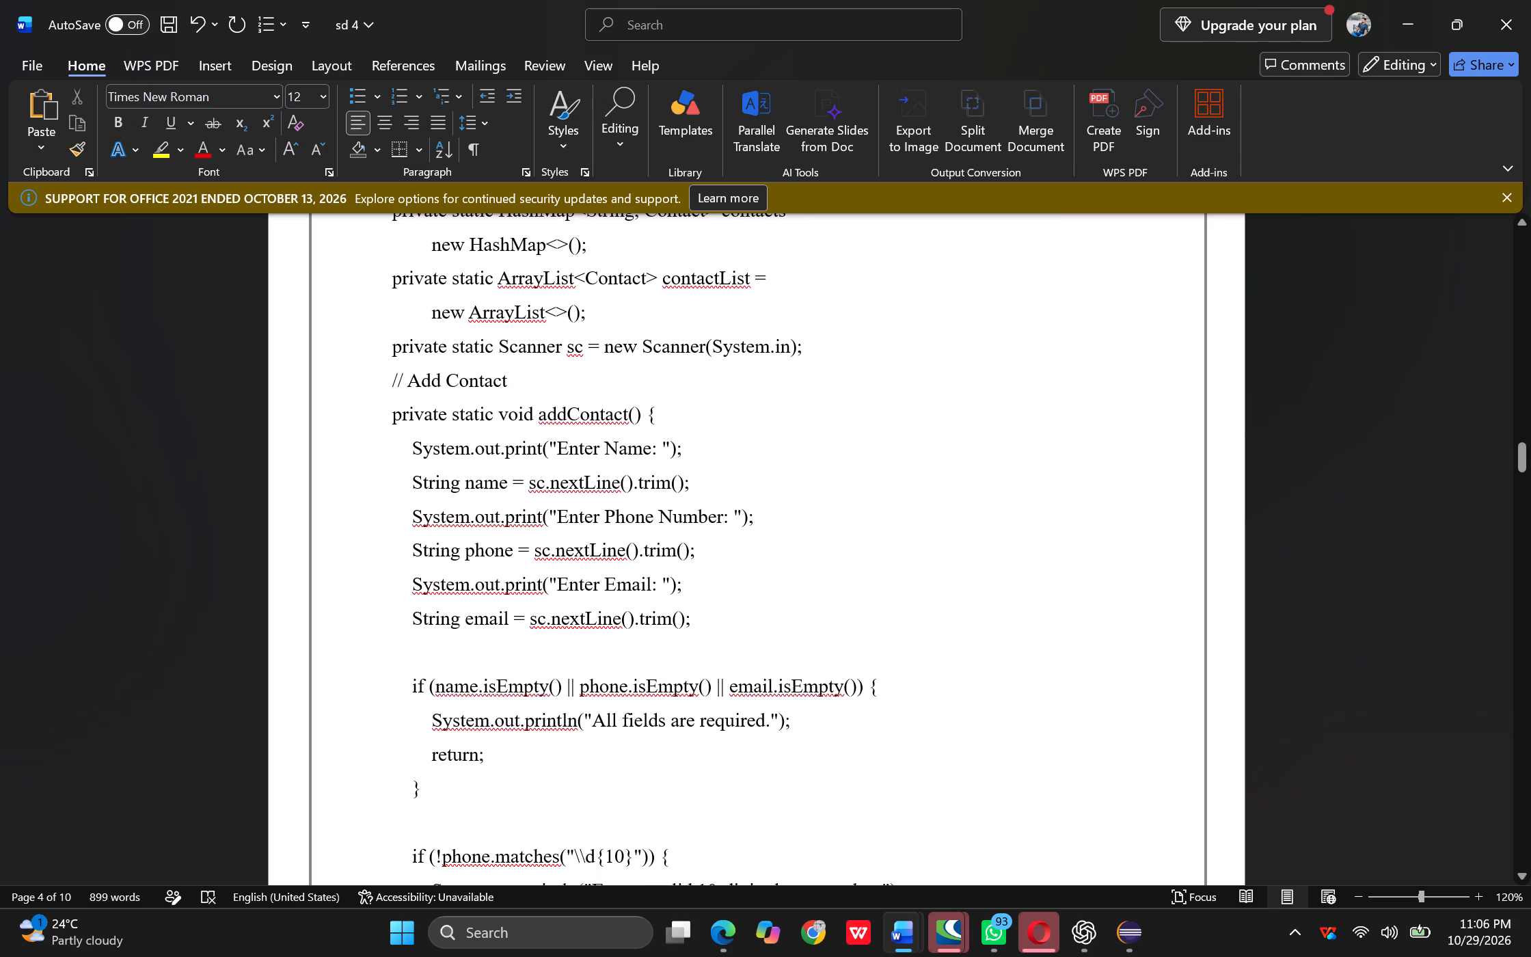
pyautogui.click(457, 660)
pyautogui.press('BackSpace')
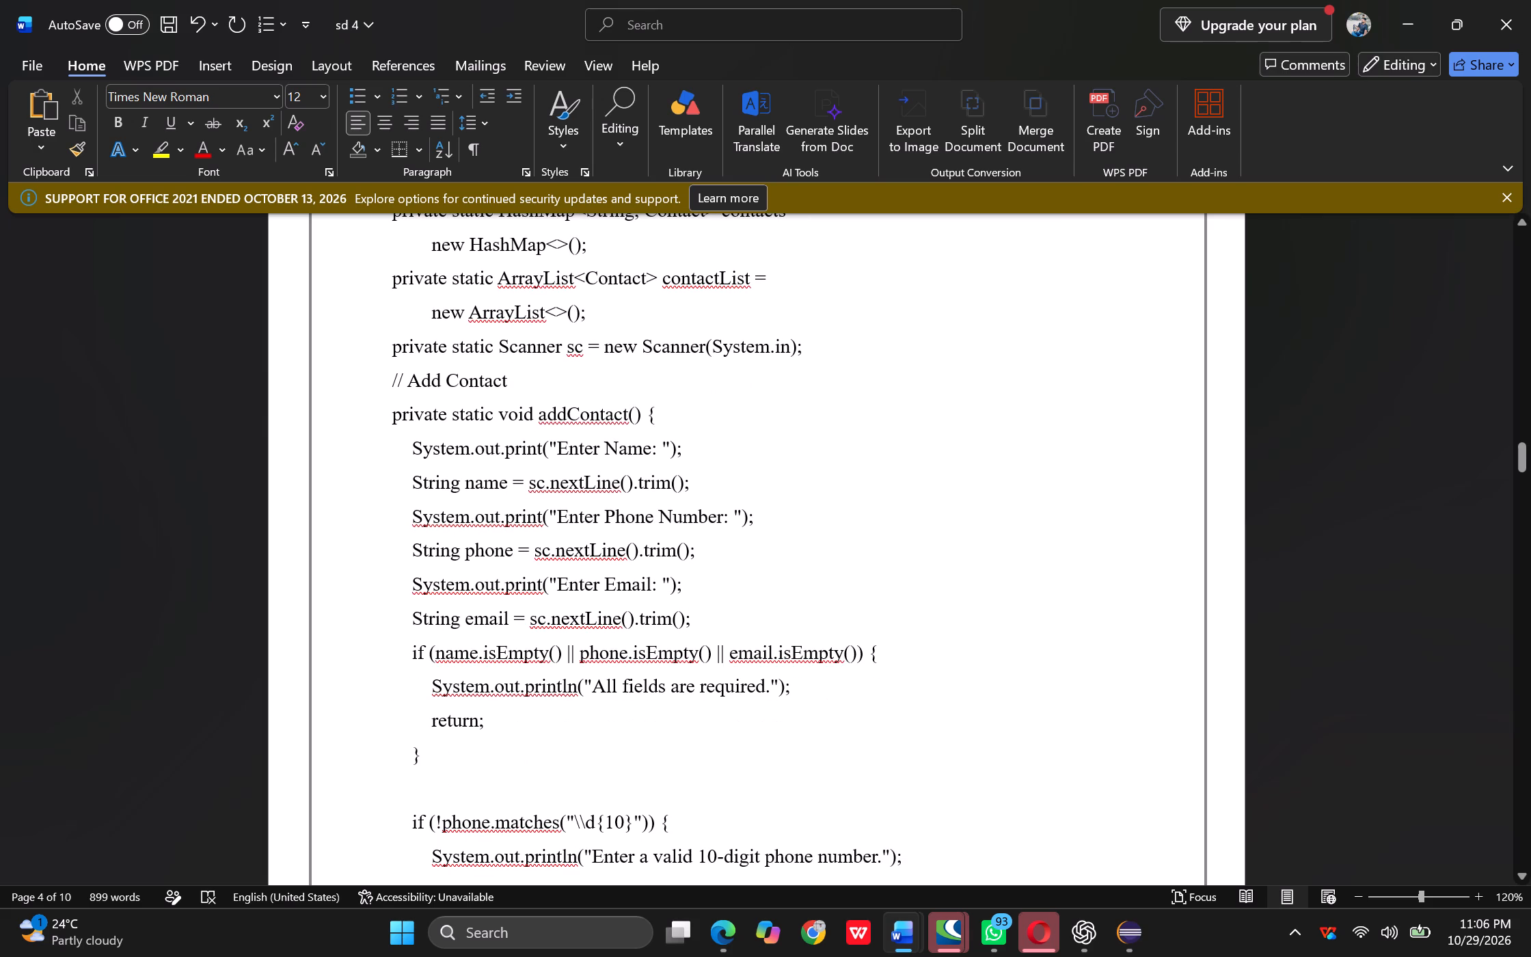
# Delete the blank lines above the phone.matches, email.matches and contacts.containsKey checks in addContact().
pyautogui.click(481, 786)
pyautogui.press('BackSpace')
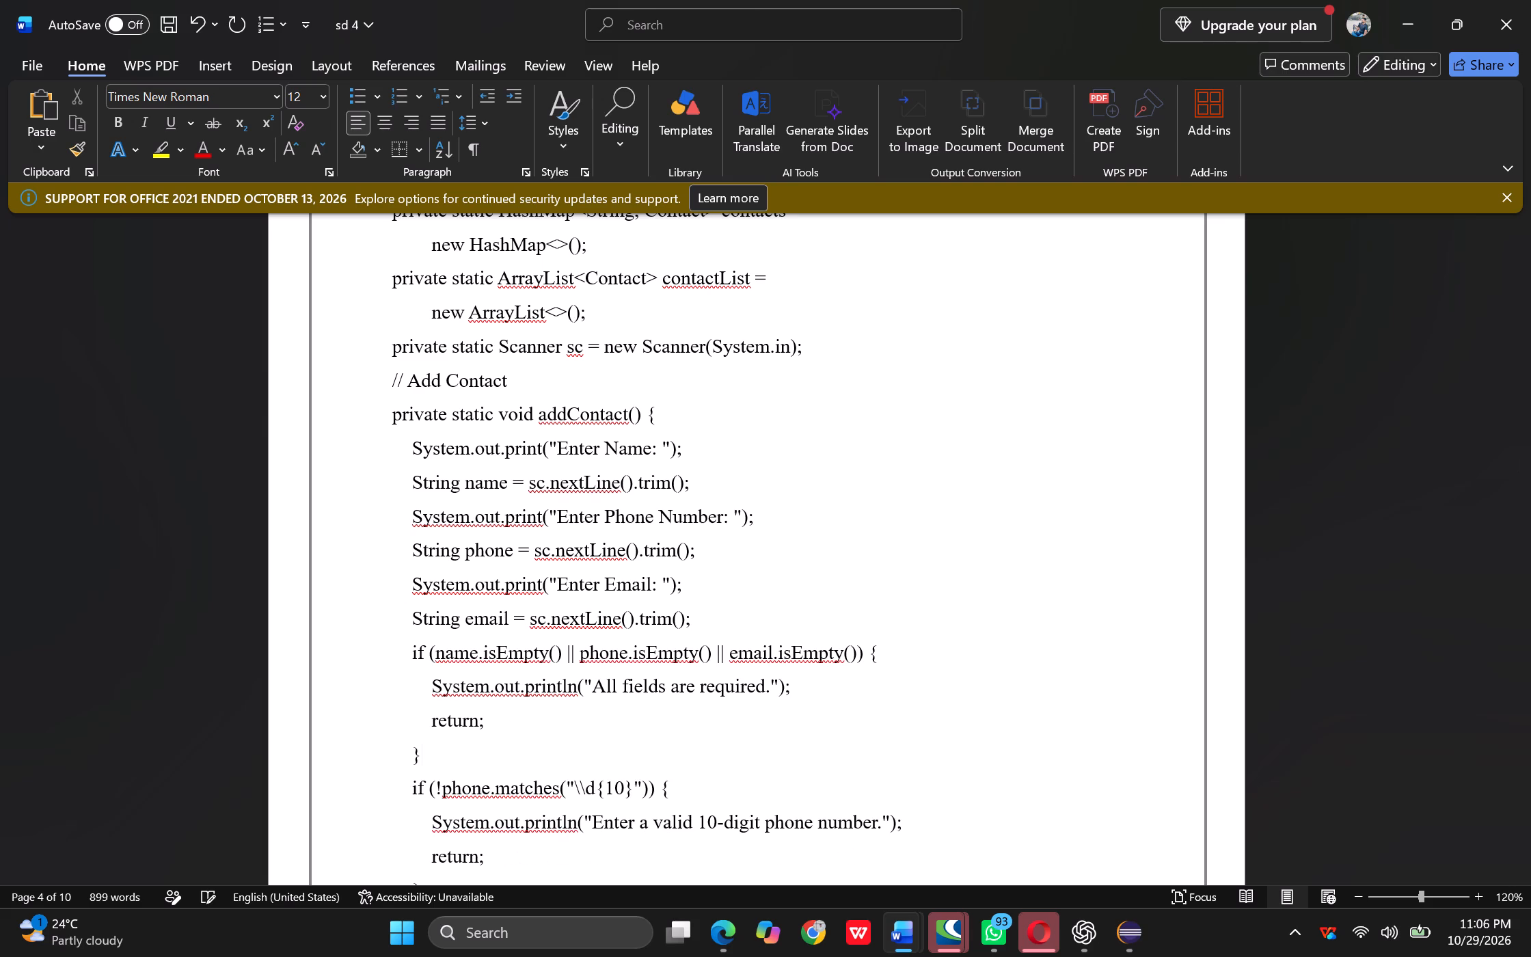
pyautogui.scroll(-2, 481, 786)
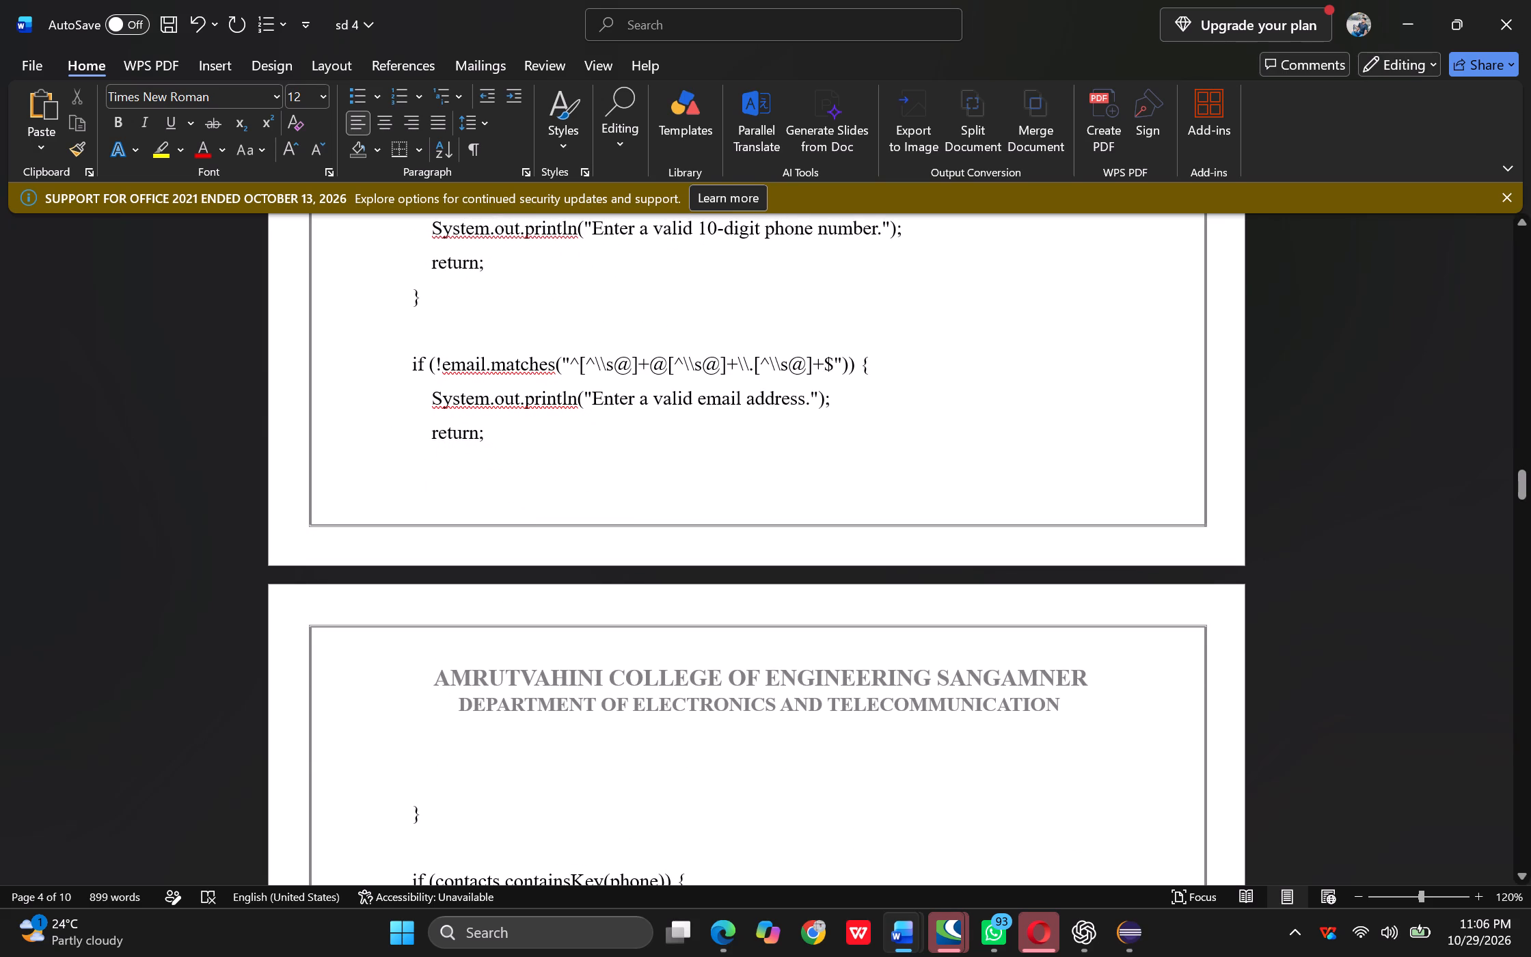
pyautogui.click(464, 335)
pyautogui.press('BackSpace')
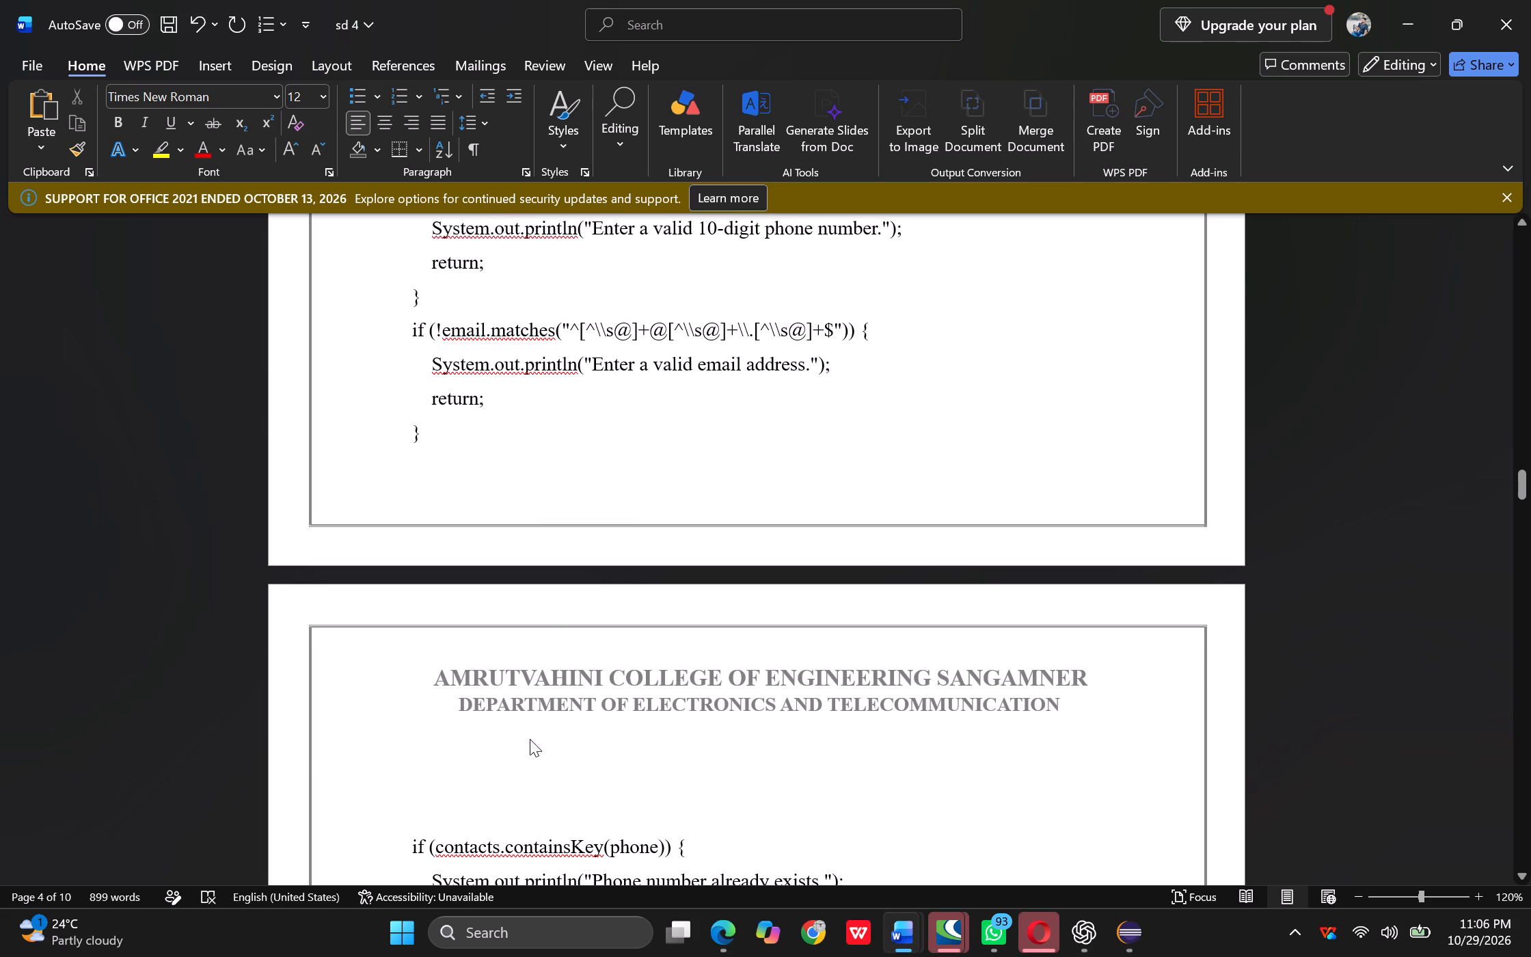
pyautogui.click(477, 809)
pyautogui.press('BackSpace')
# Delete the blank lines above the "Contact c = new Contact", "contacts.put" and "Contact added successfully!" lines in addContact().
pyautogui.scroll(-1, 477, 809)
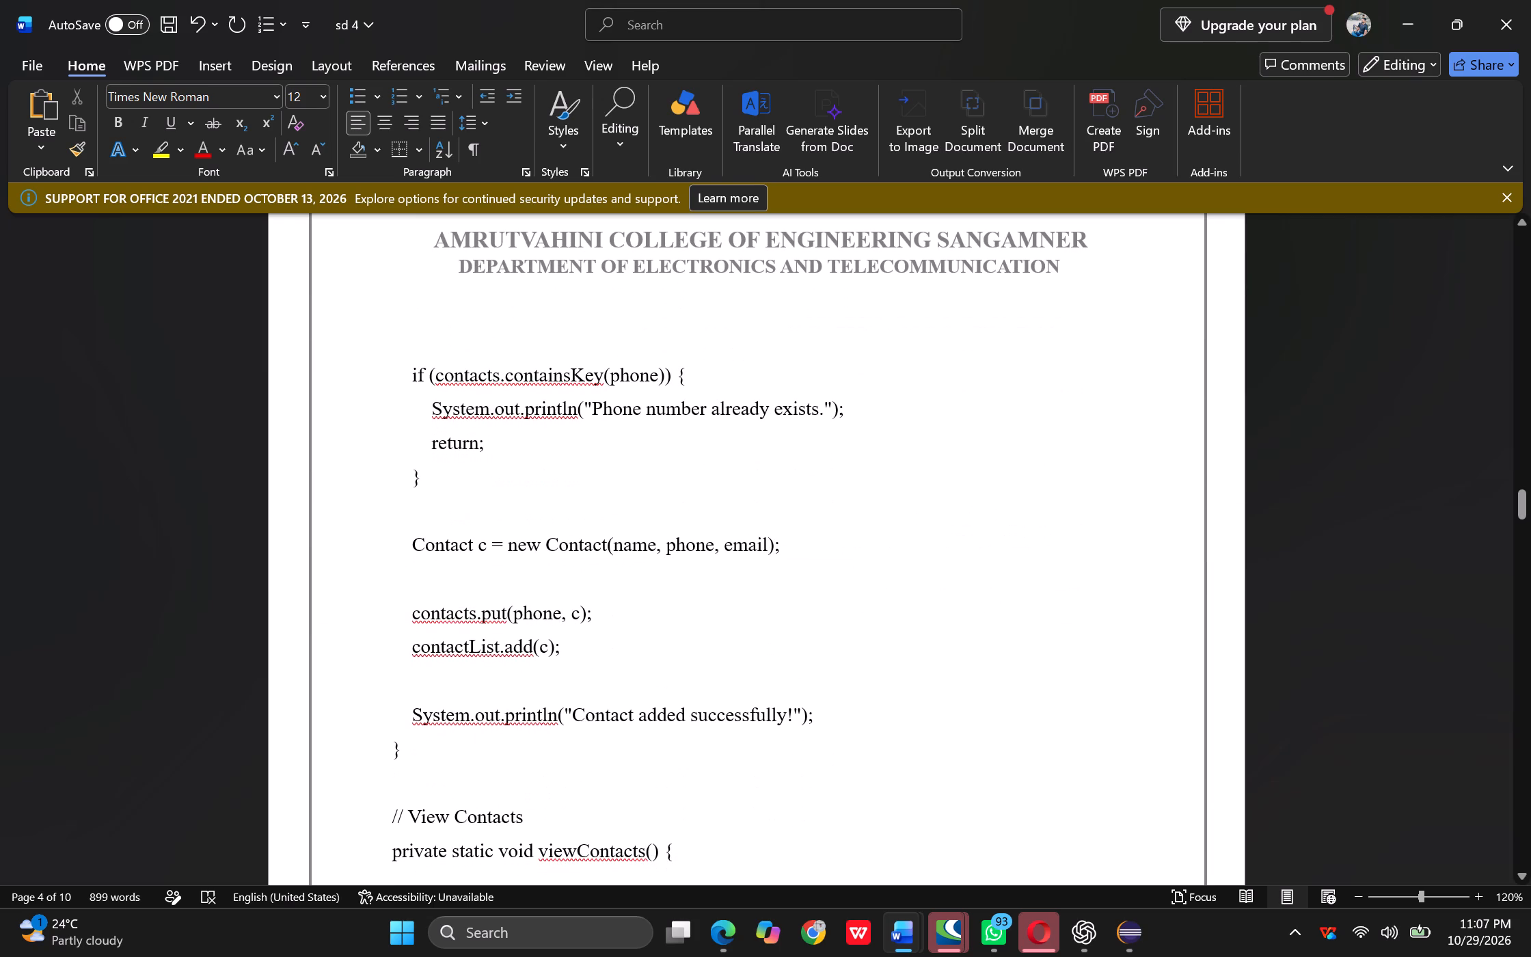
pyautogui.click(477, 517)
pyautogui.press('BackSpace')
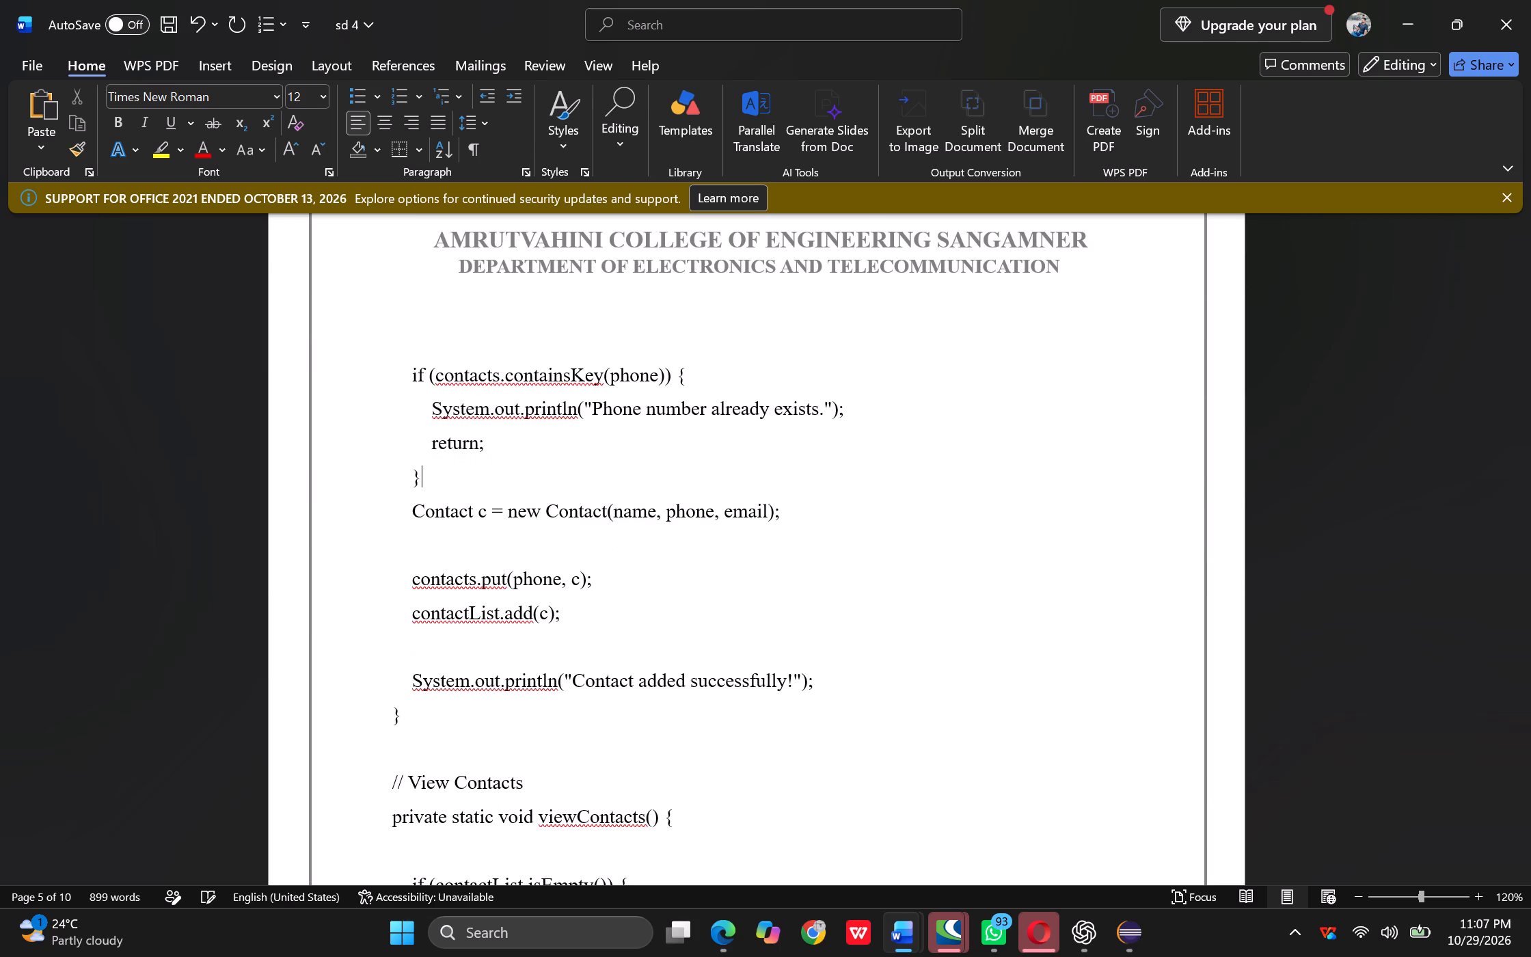
pyautogui.click(471, 552)
pyautogui.press('BackSpace')
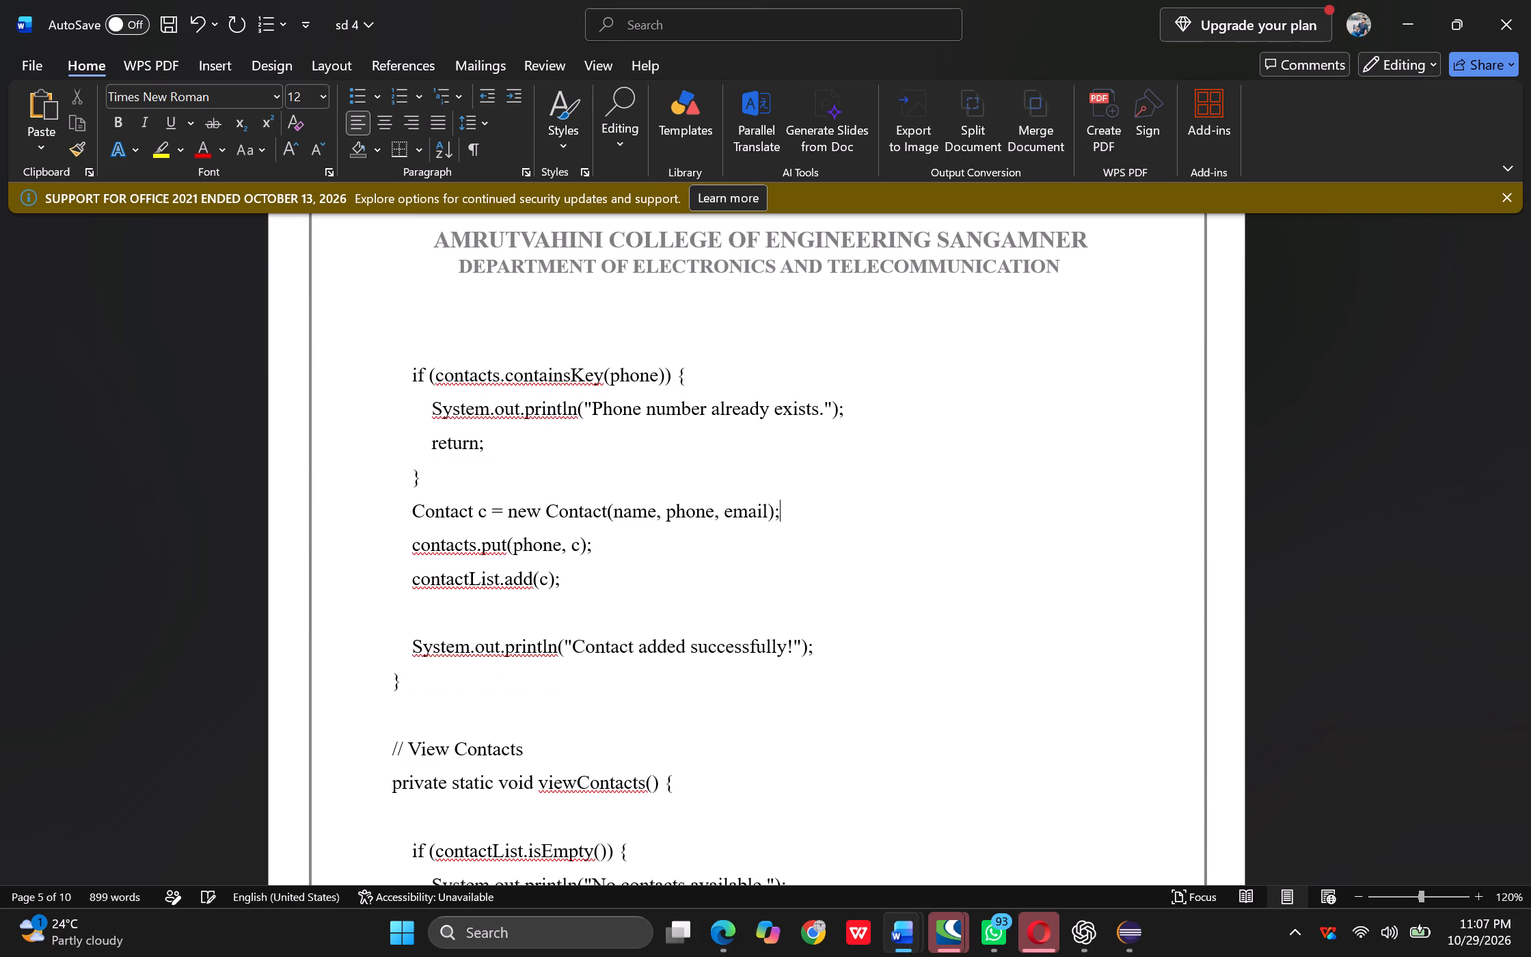
pyautogui.click(465, 614)
pyautogui.press('BackSpace')
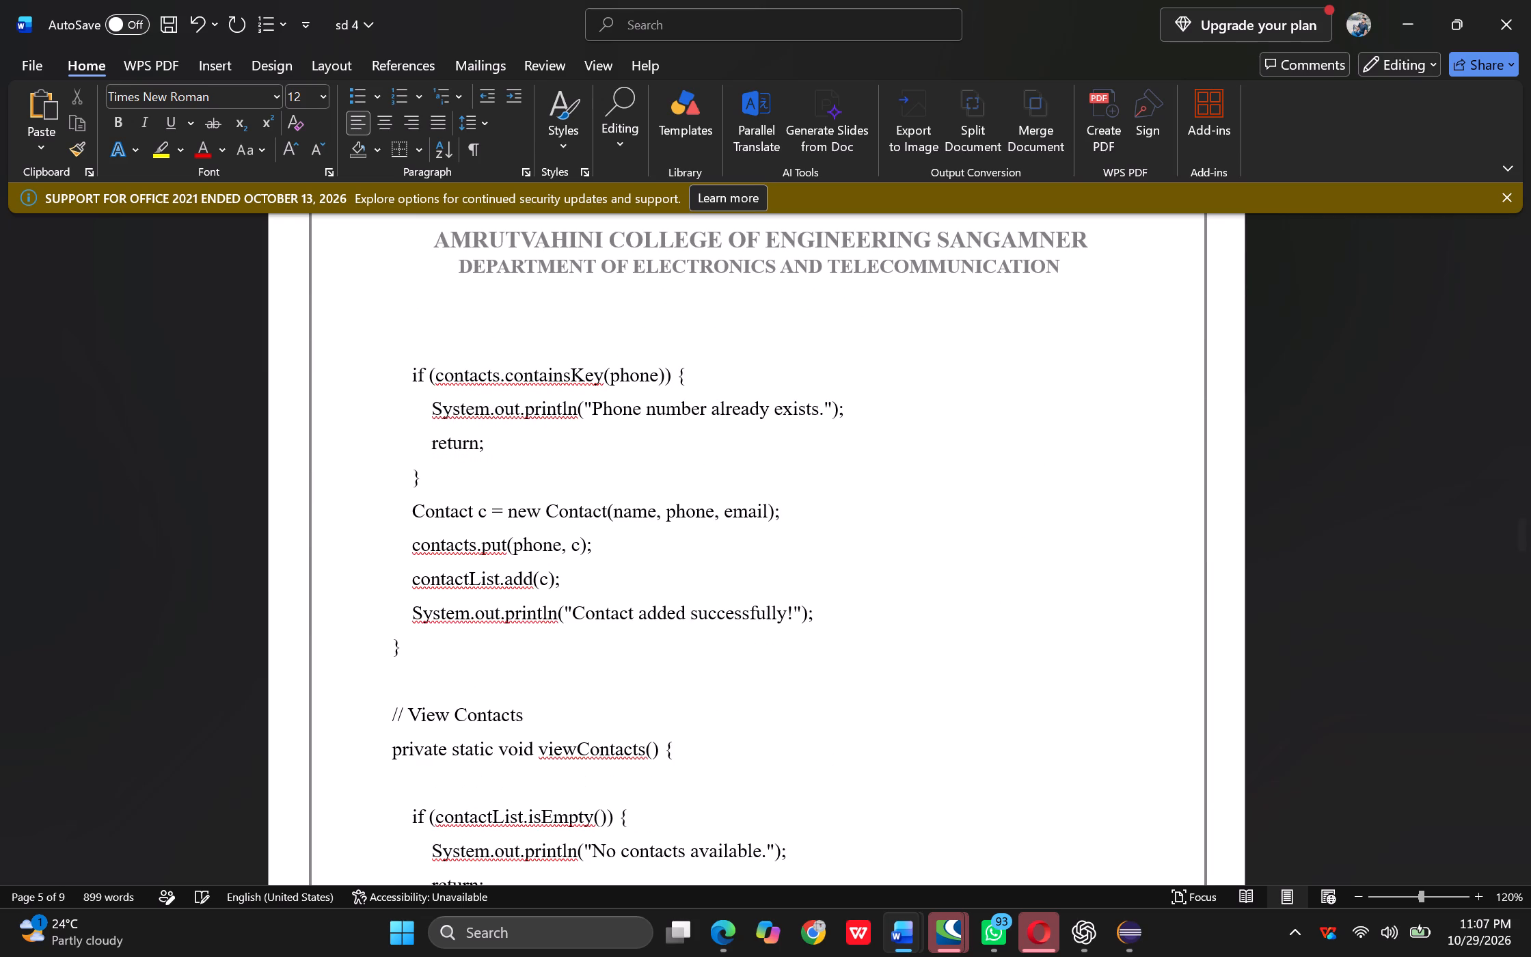
# Delete the blank lines above the "// View Contacts" comment and below the "viewContacts() {" line.
pyautogui.click(431, 688)
pyautogui.press('BackSpace')
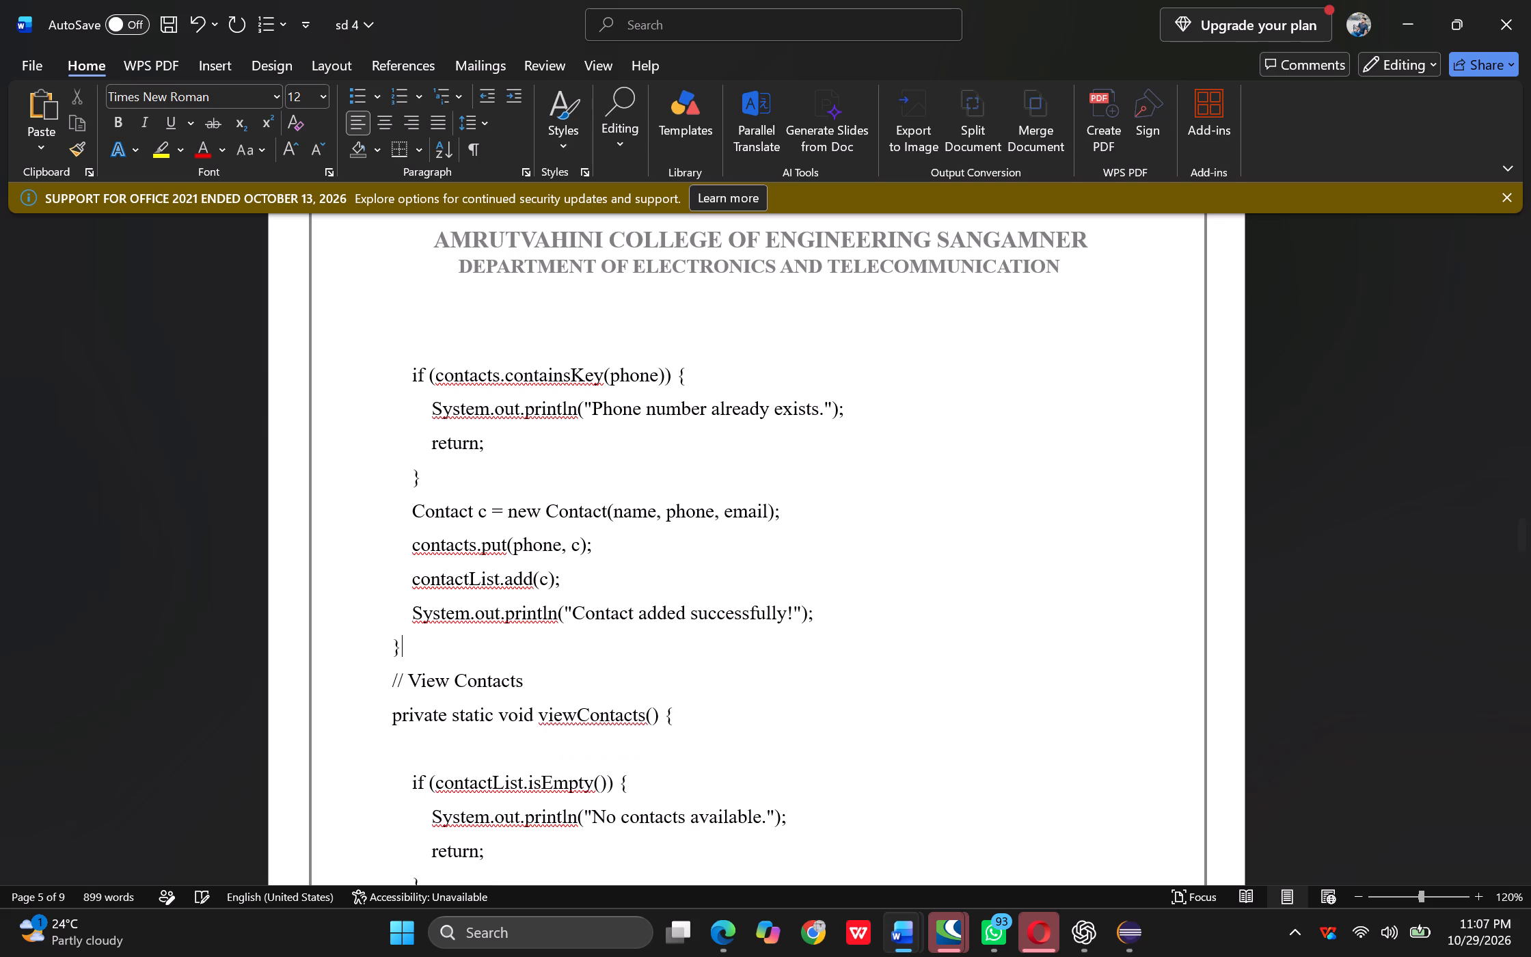
pyautogui.click(450, 755)
pyautogui.press('BackSpace')
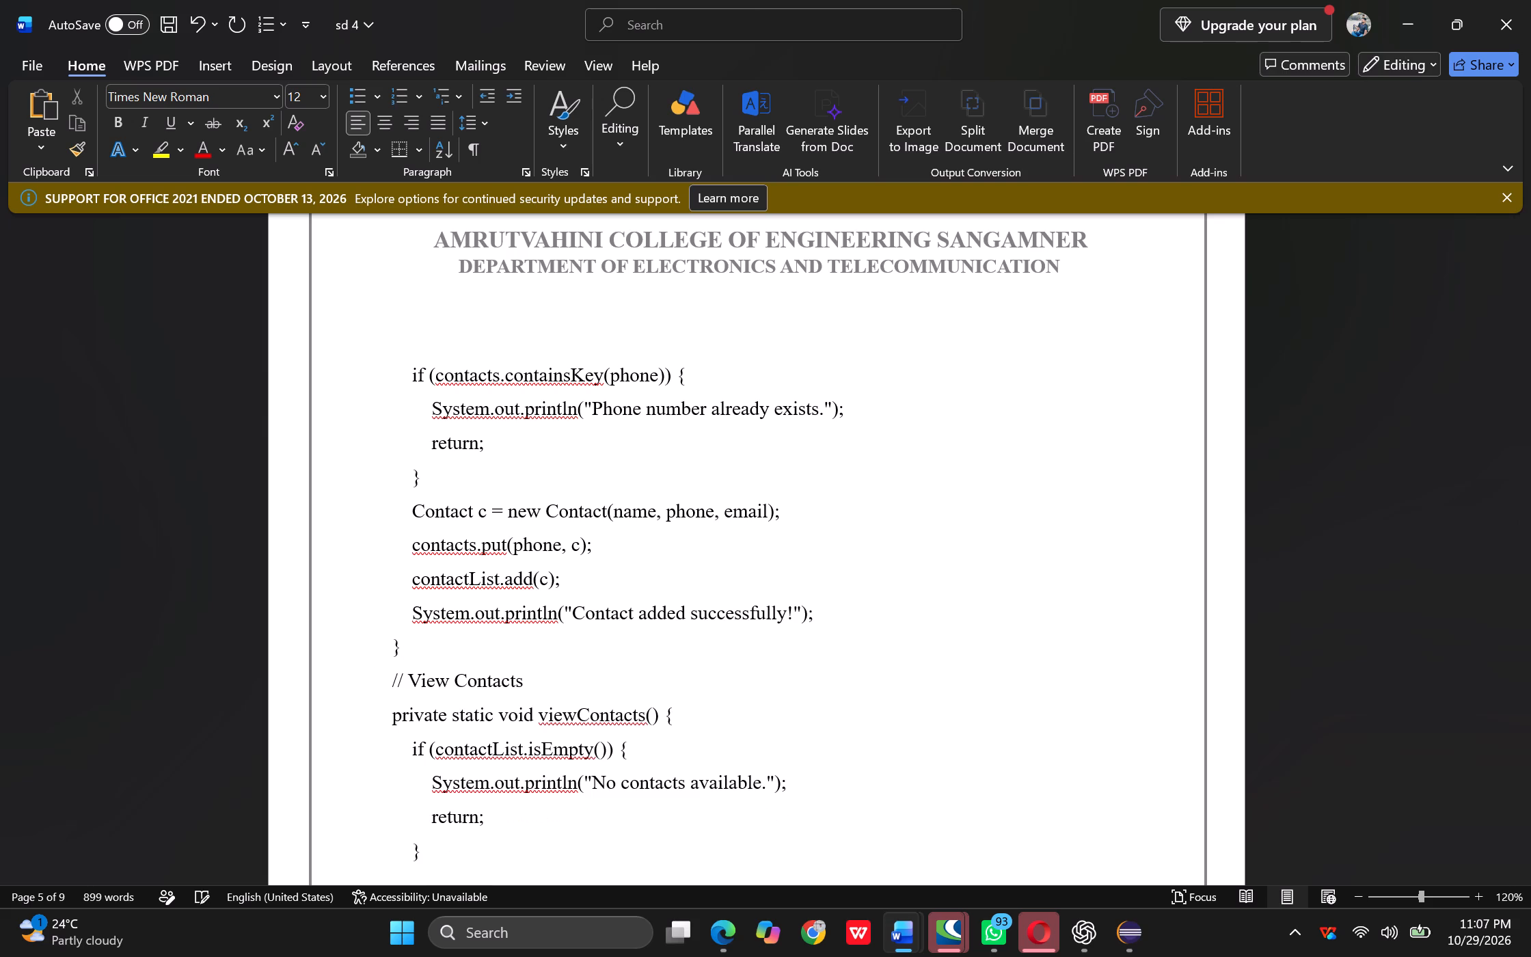
# Delete the blank lines above the for loop and above the "CONTACT LIST" print line in viewContacts().
pyautogui.scroll(-2, 450, 755)
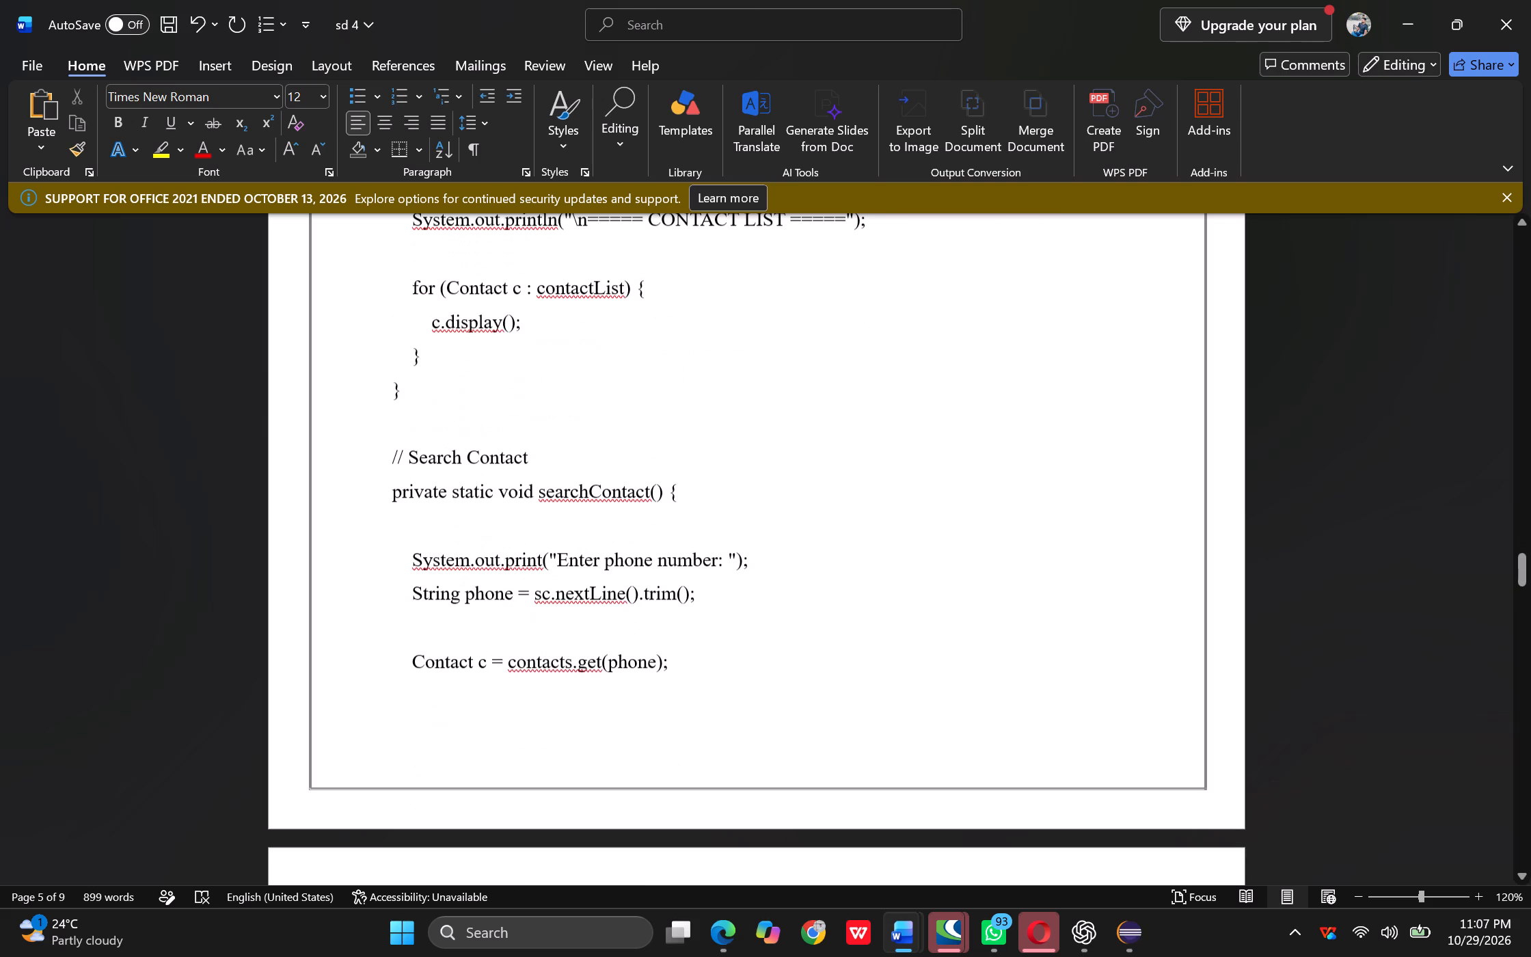
pyautogui.click(474, 251)
pyautogui.press('BackSpace')
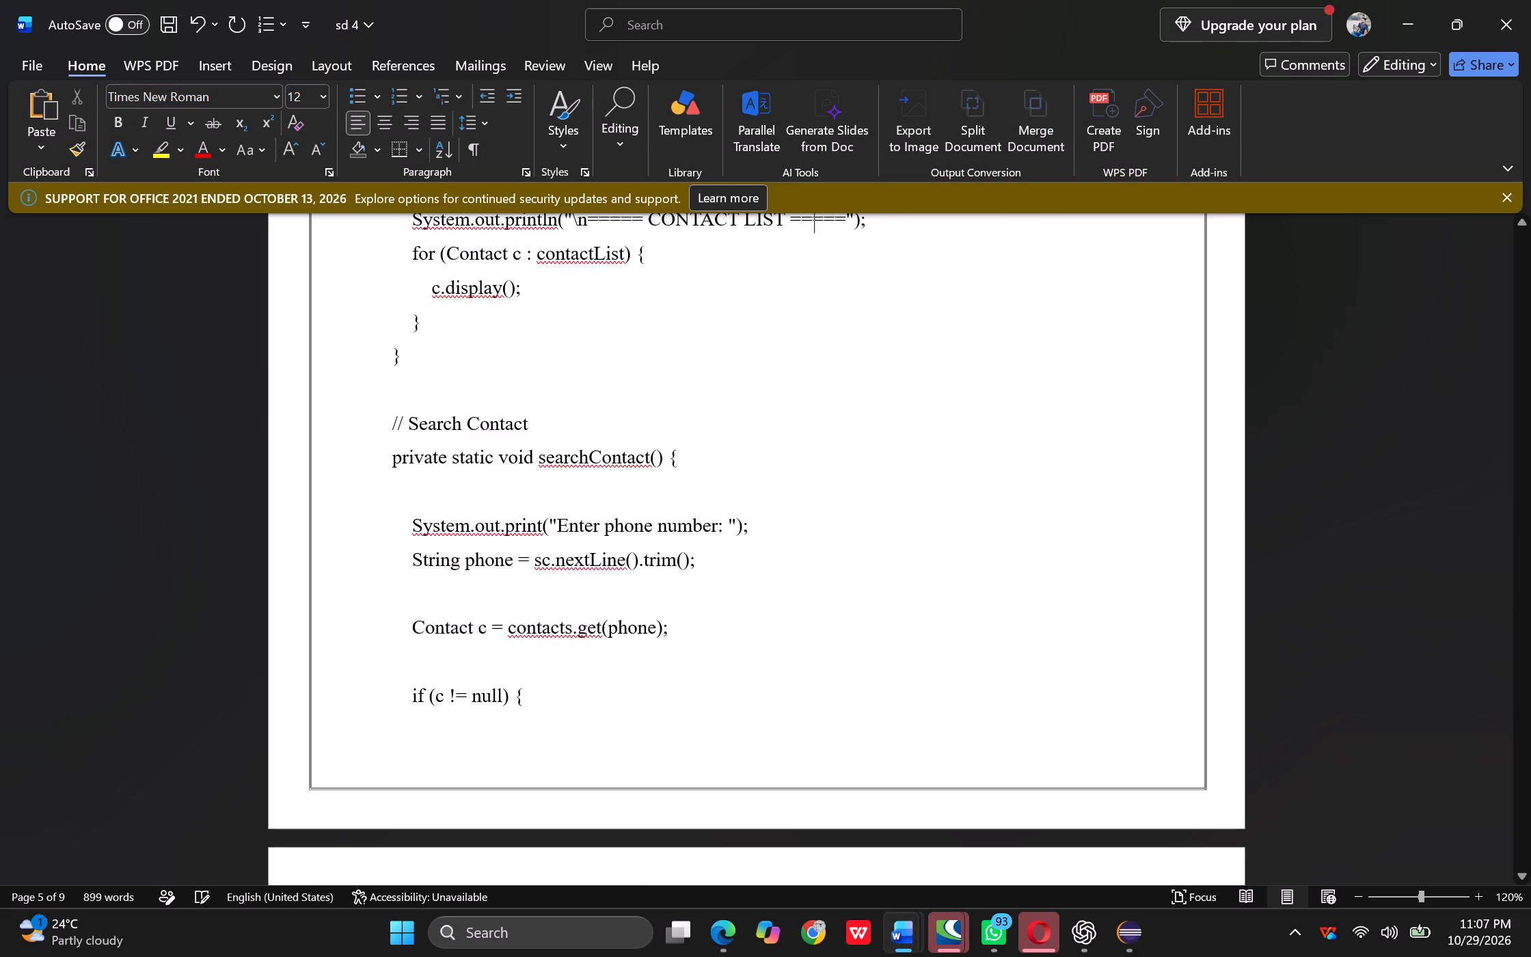
pyautogui.scroll(1, 508, 189)
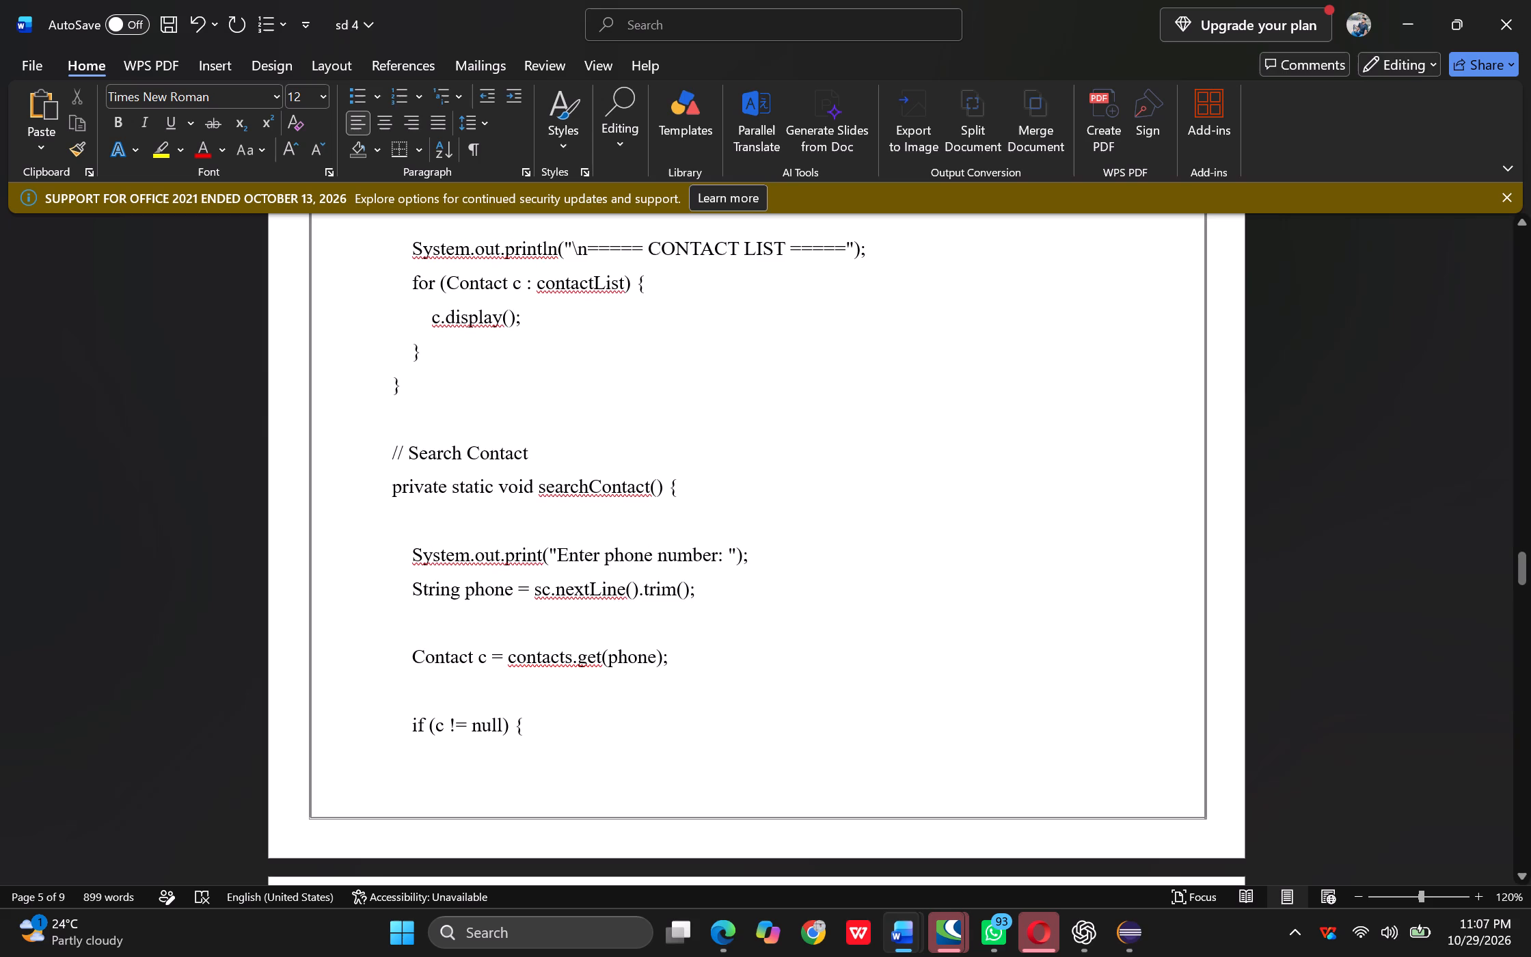
pyautogui.scroll(1, 550, 307)
pyautogui.click(469, 483)
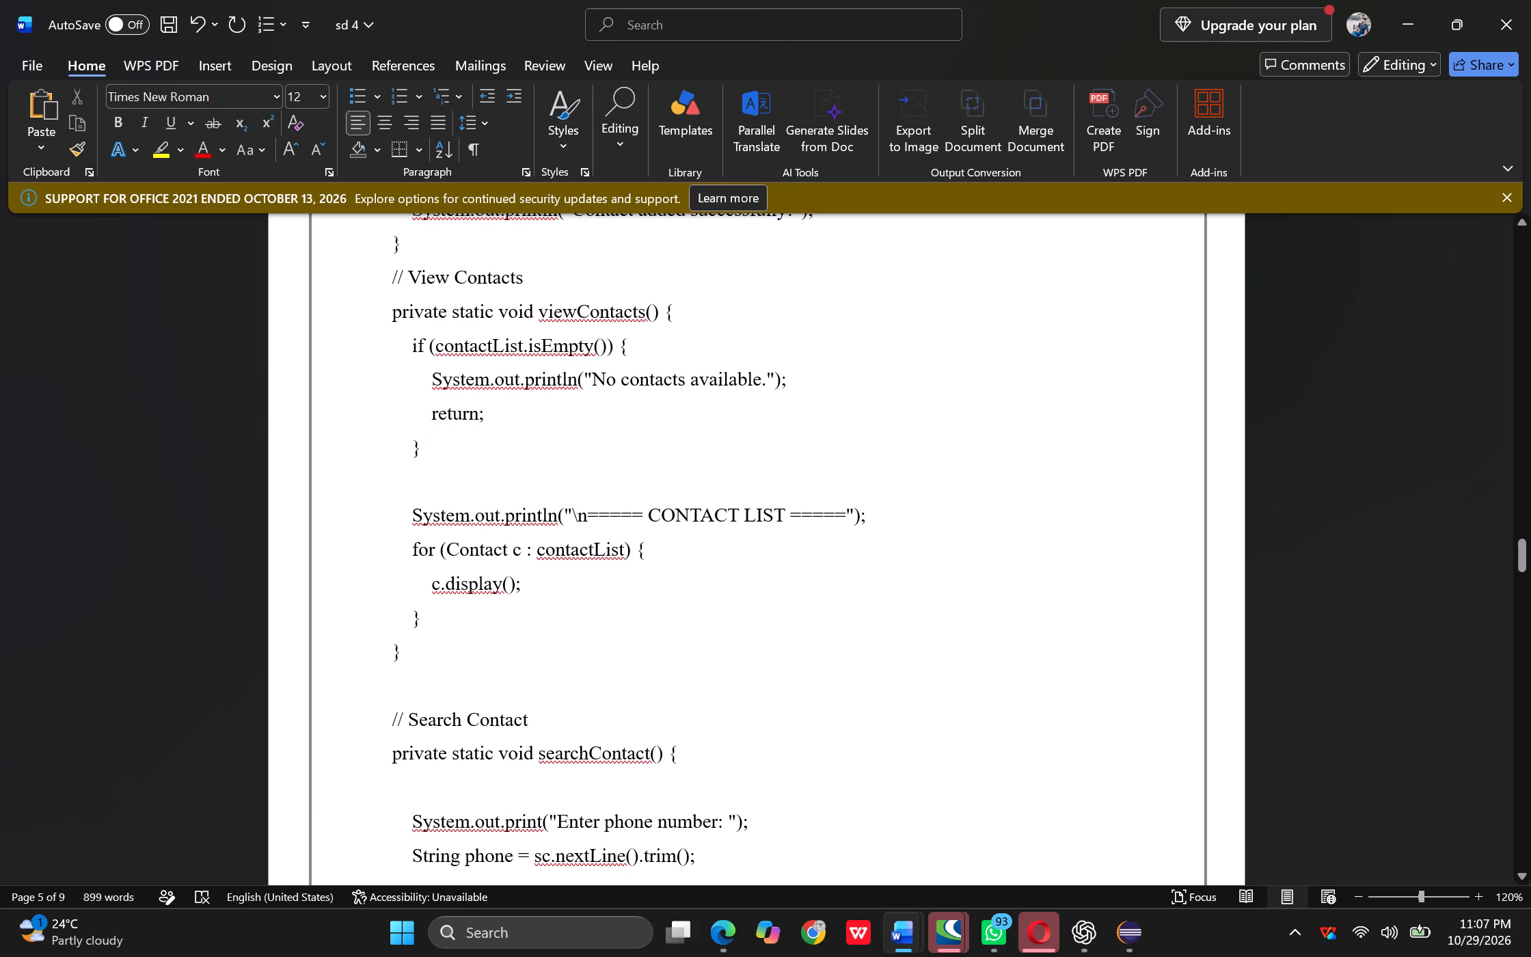
pyautogui.press('BackSpace')
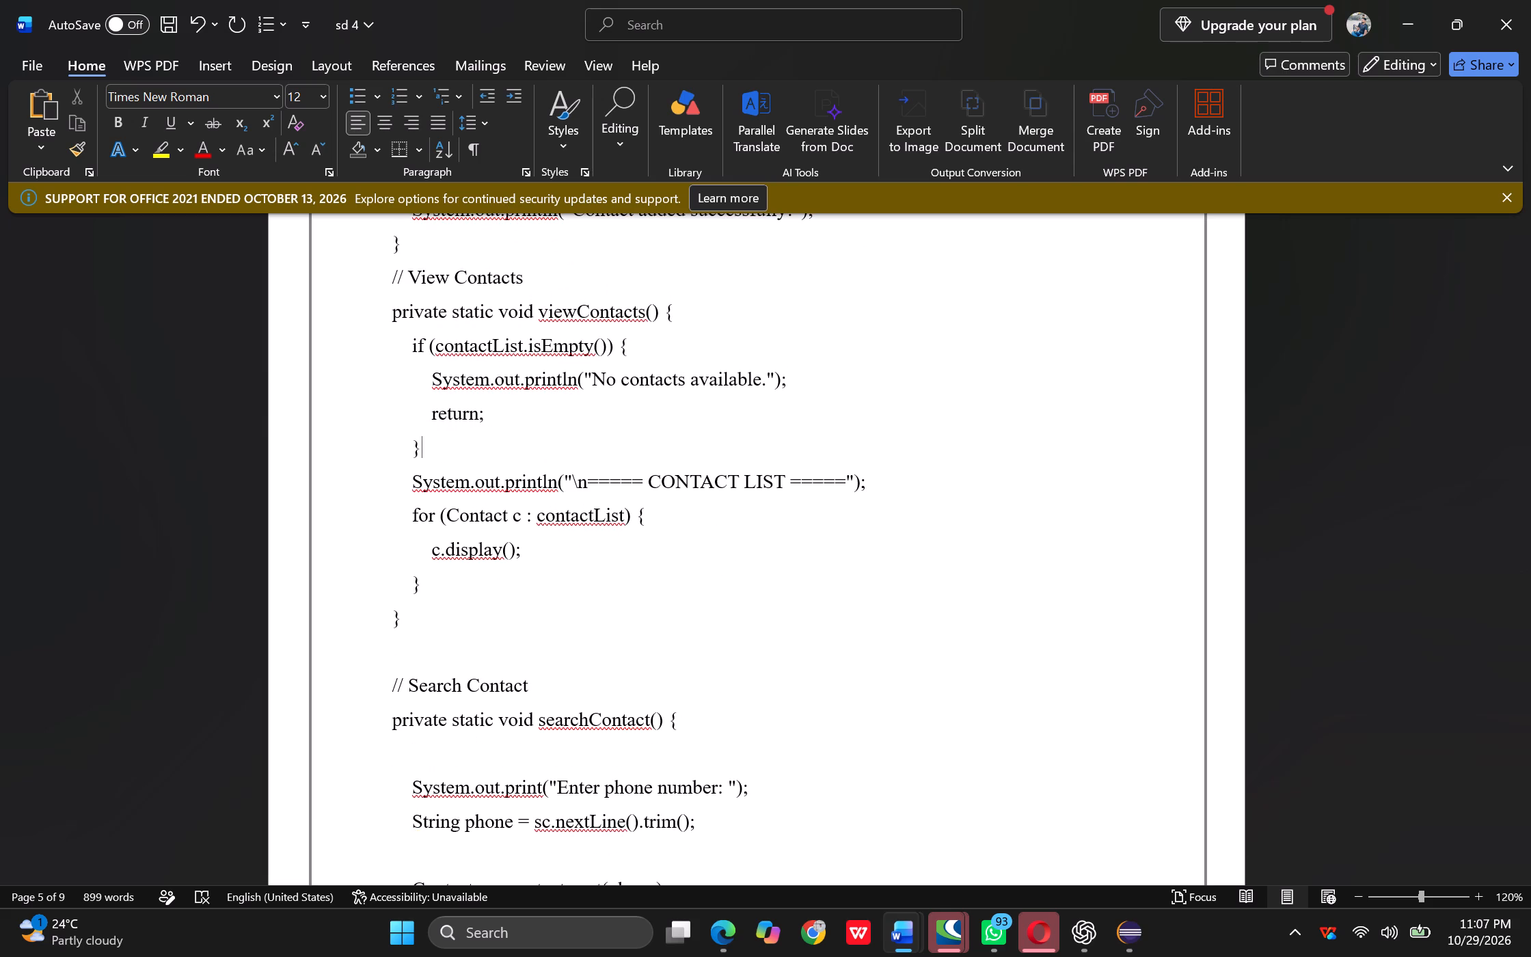
# Delete the blank lines above the "// Search Contact" comment and inside searchContact(), down to the "if (c != null) {" line.
pyautogui.click(444, 671)
pyautogui.press('BackSpace')
pyautogui.scroll(-1, 444, 671)
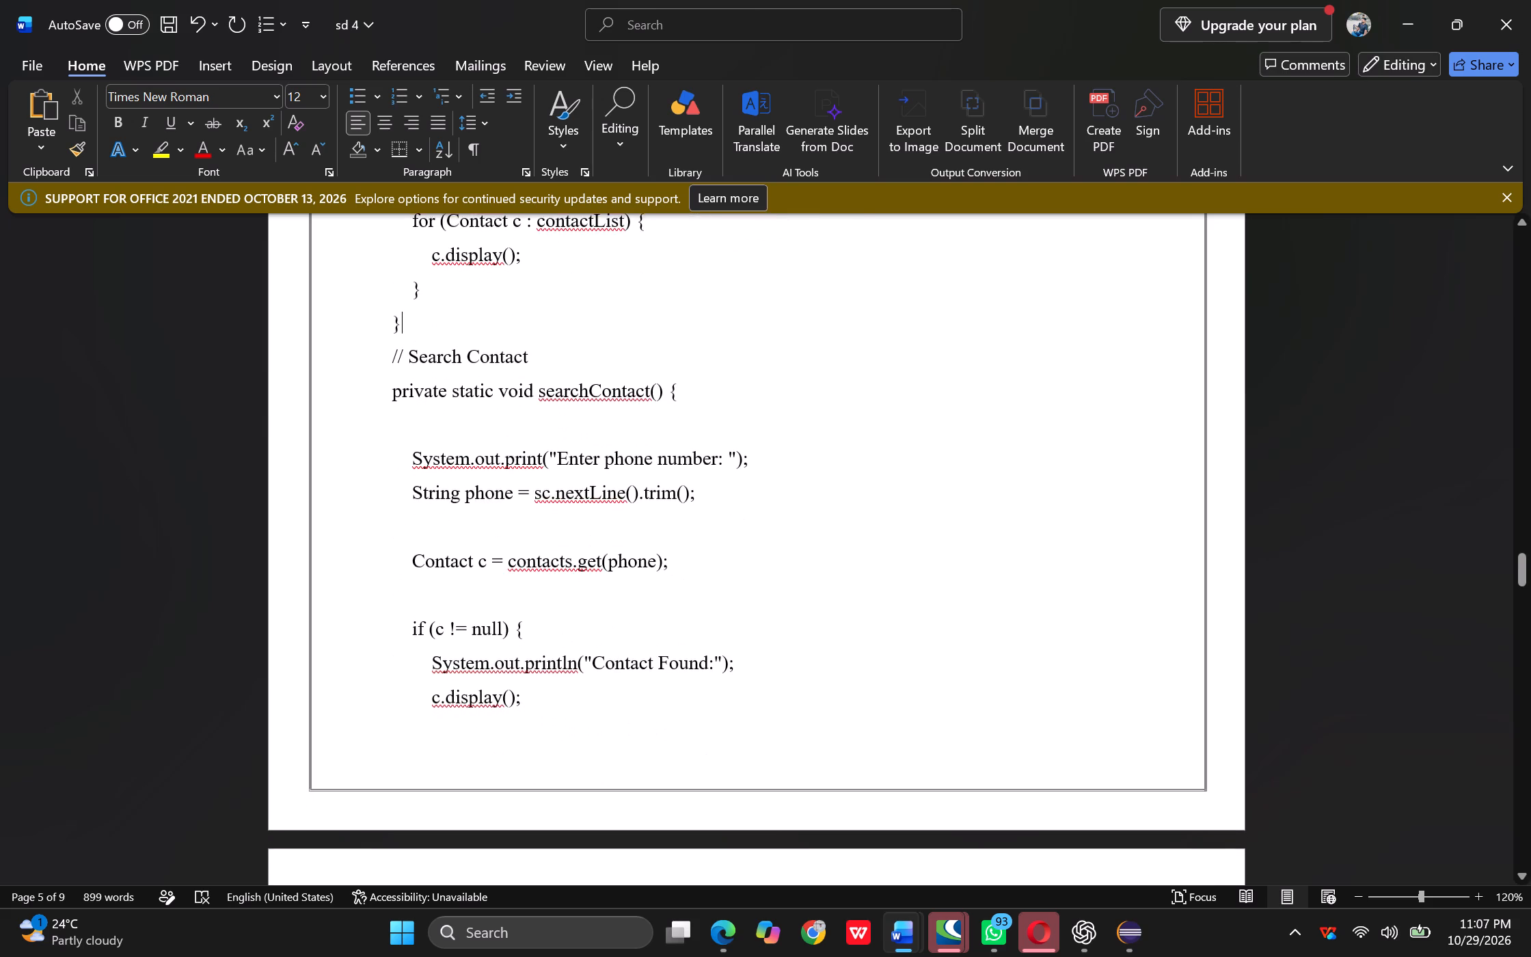
pyautogui.click(460, 439)
pyautogui.press('BackSpace')
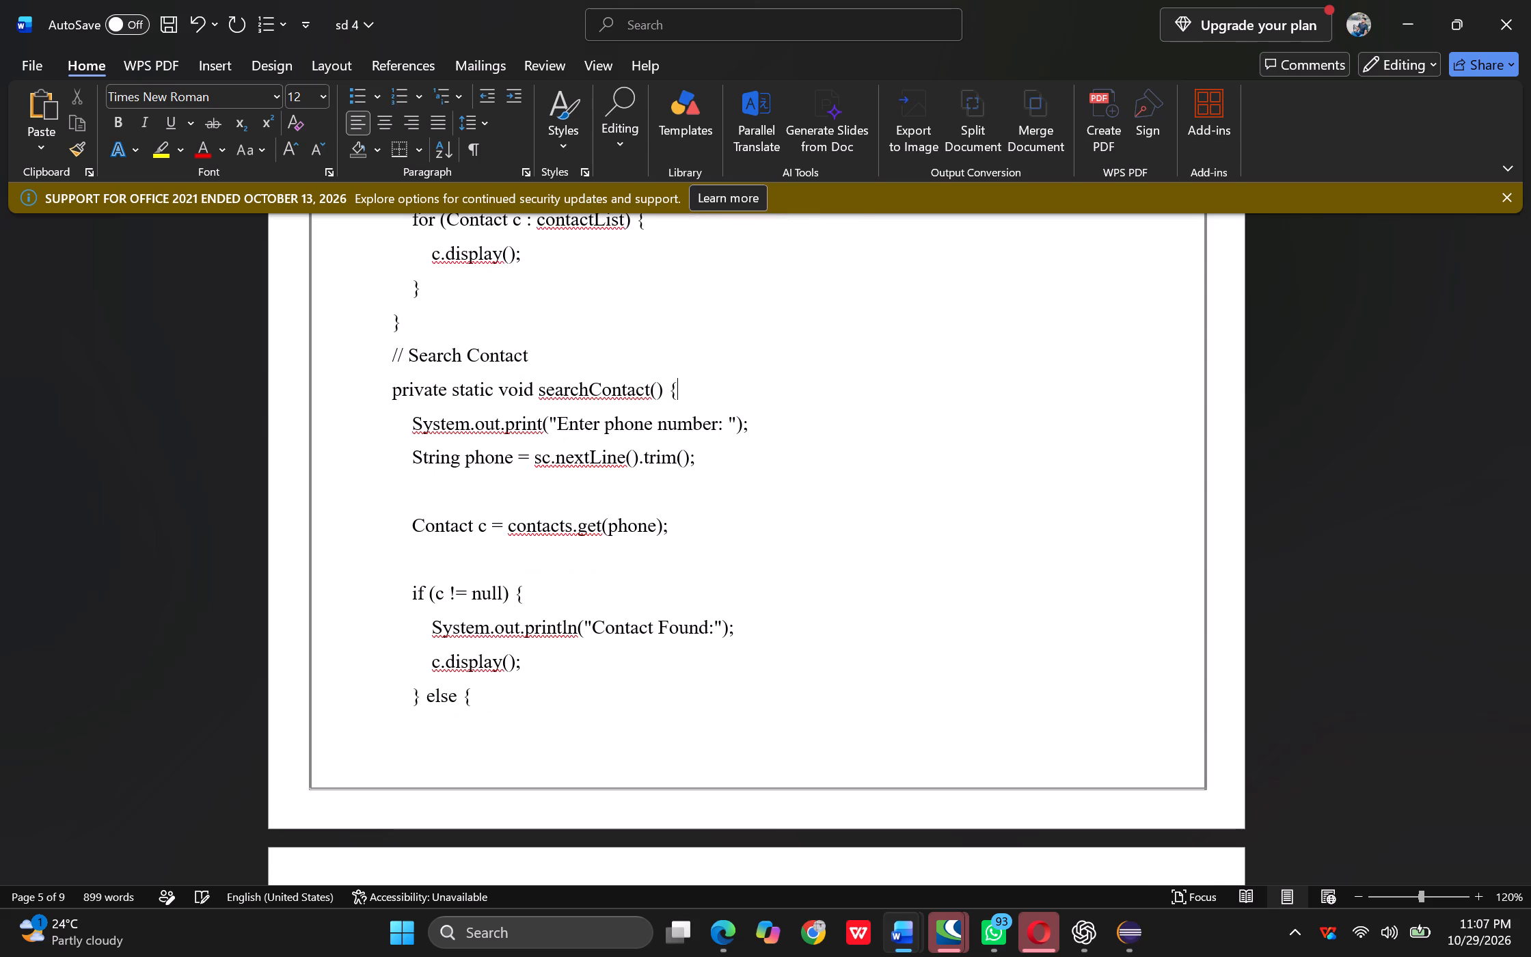
pyautogui.click(442, 505)
pyautogui.press('BackSpace')
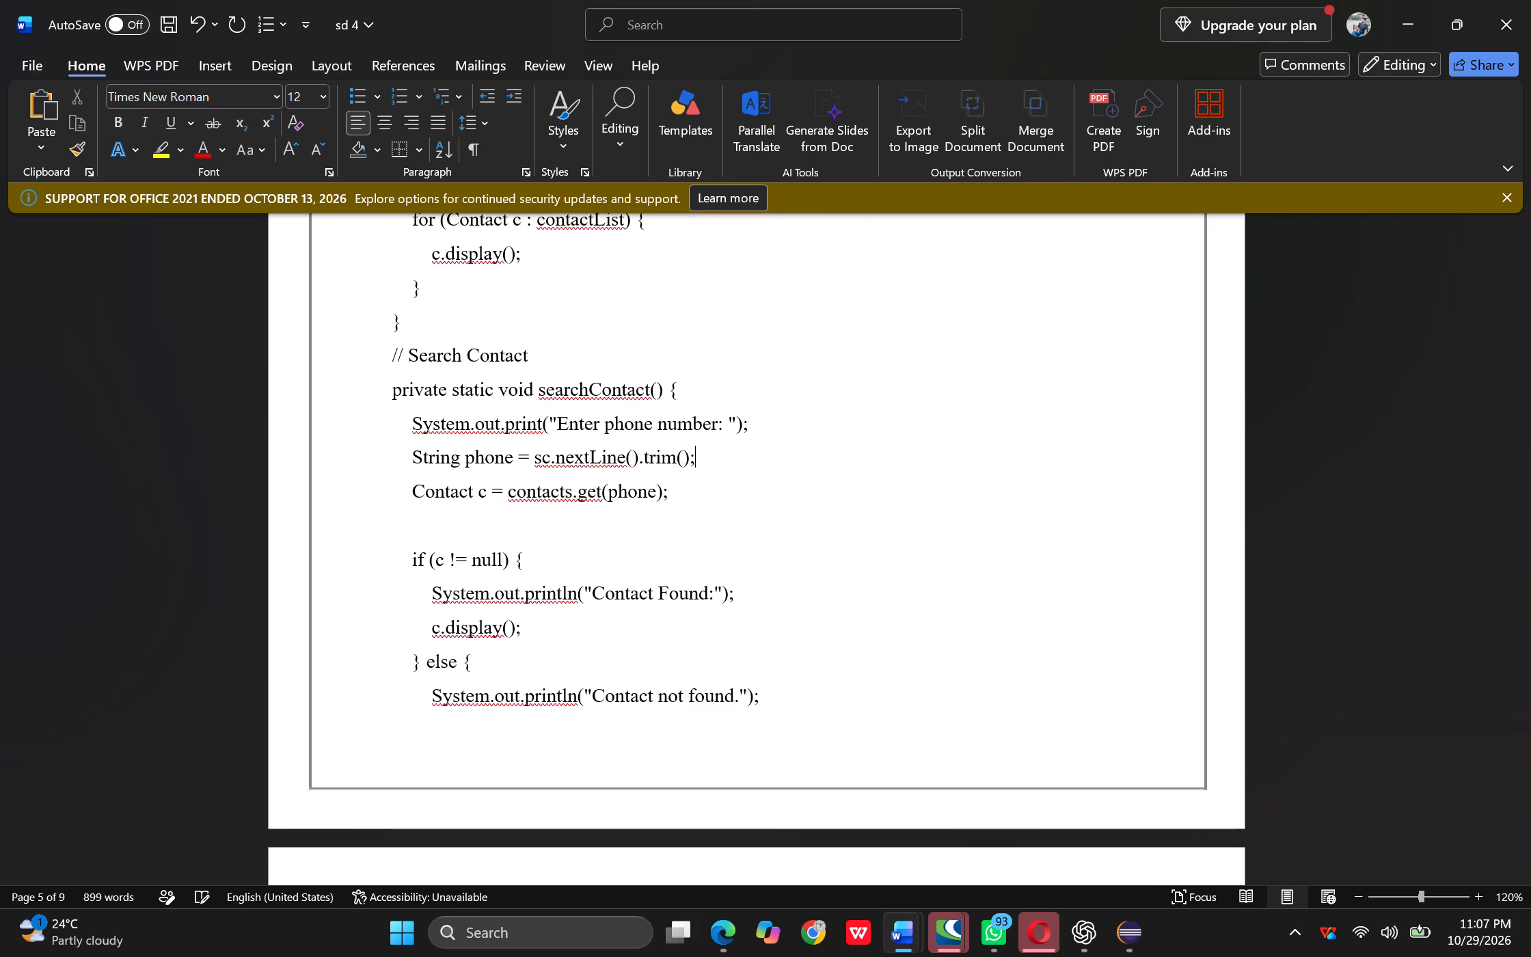
pyautogui.click(448, 520)
pyautogui.press('BackSpace')
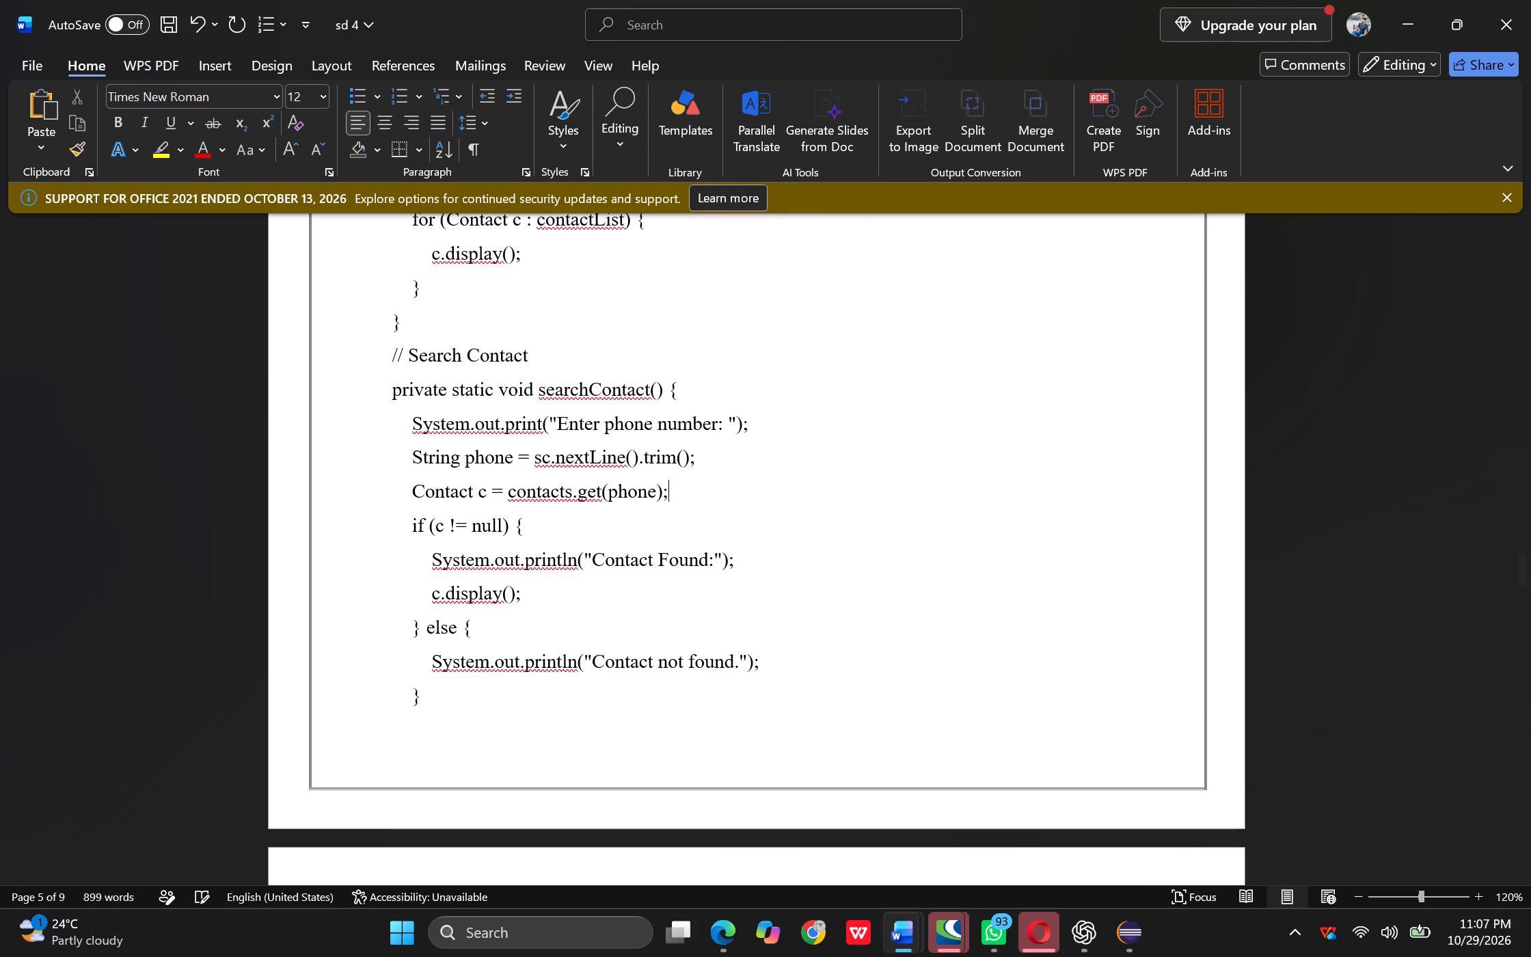
# Delete the blank lines above the "// Update Contact" comment and below the "updateContact() {" line.
pyautogui.scroll(-3, 433, 731)
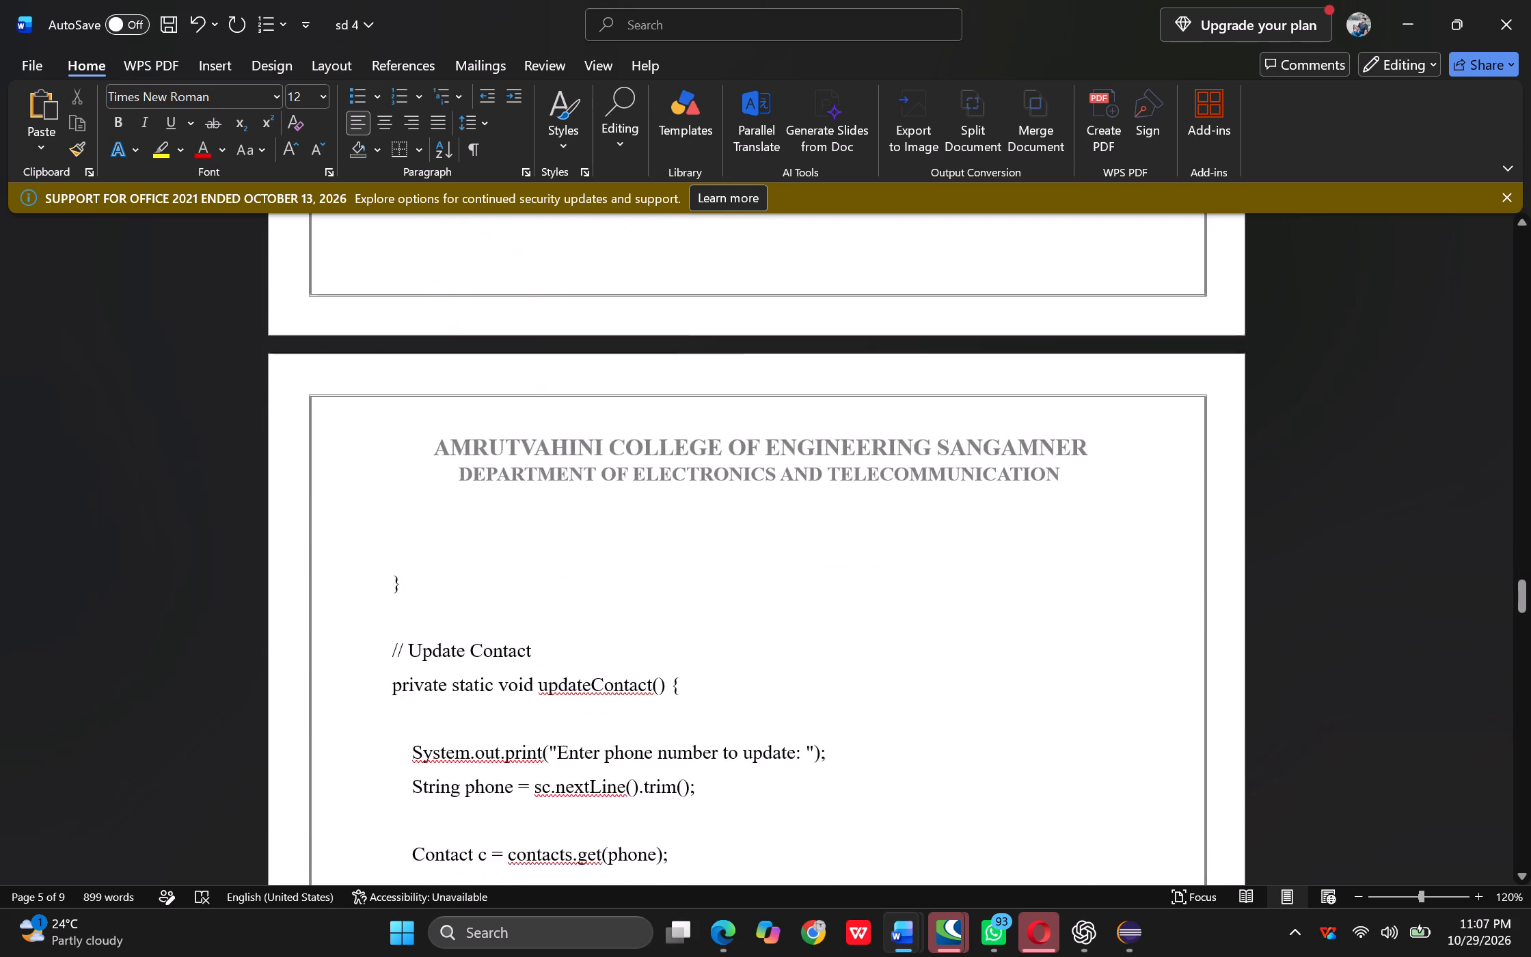
pyautogui.scroll(-2, 434, 725)
pyautogui.click(433, 482)
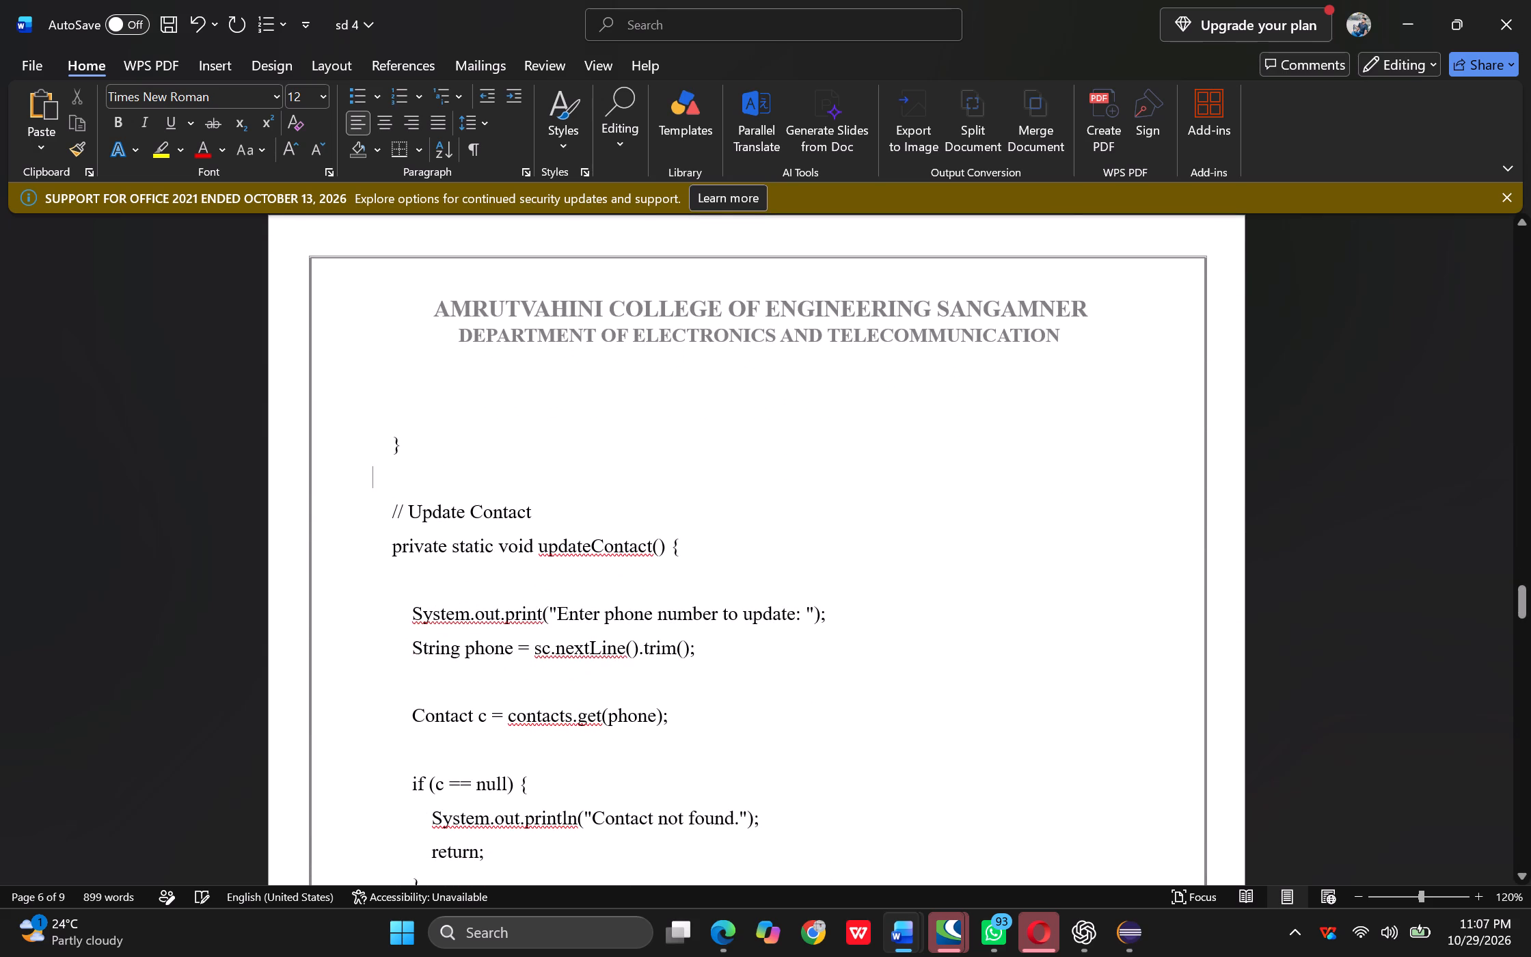
pyautogui.press('BackSpace')
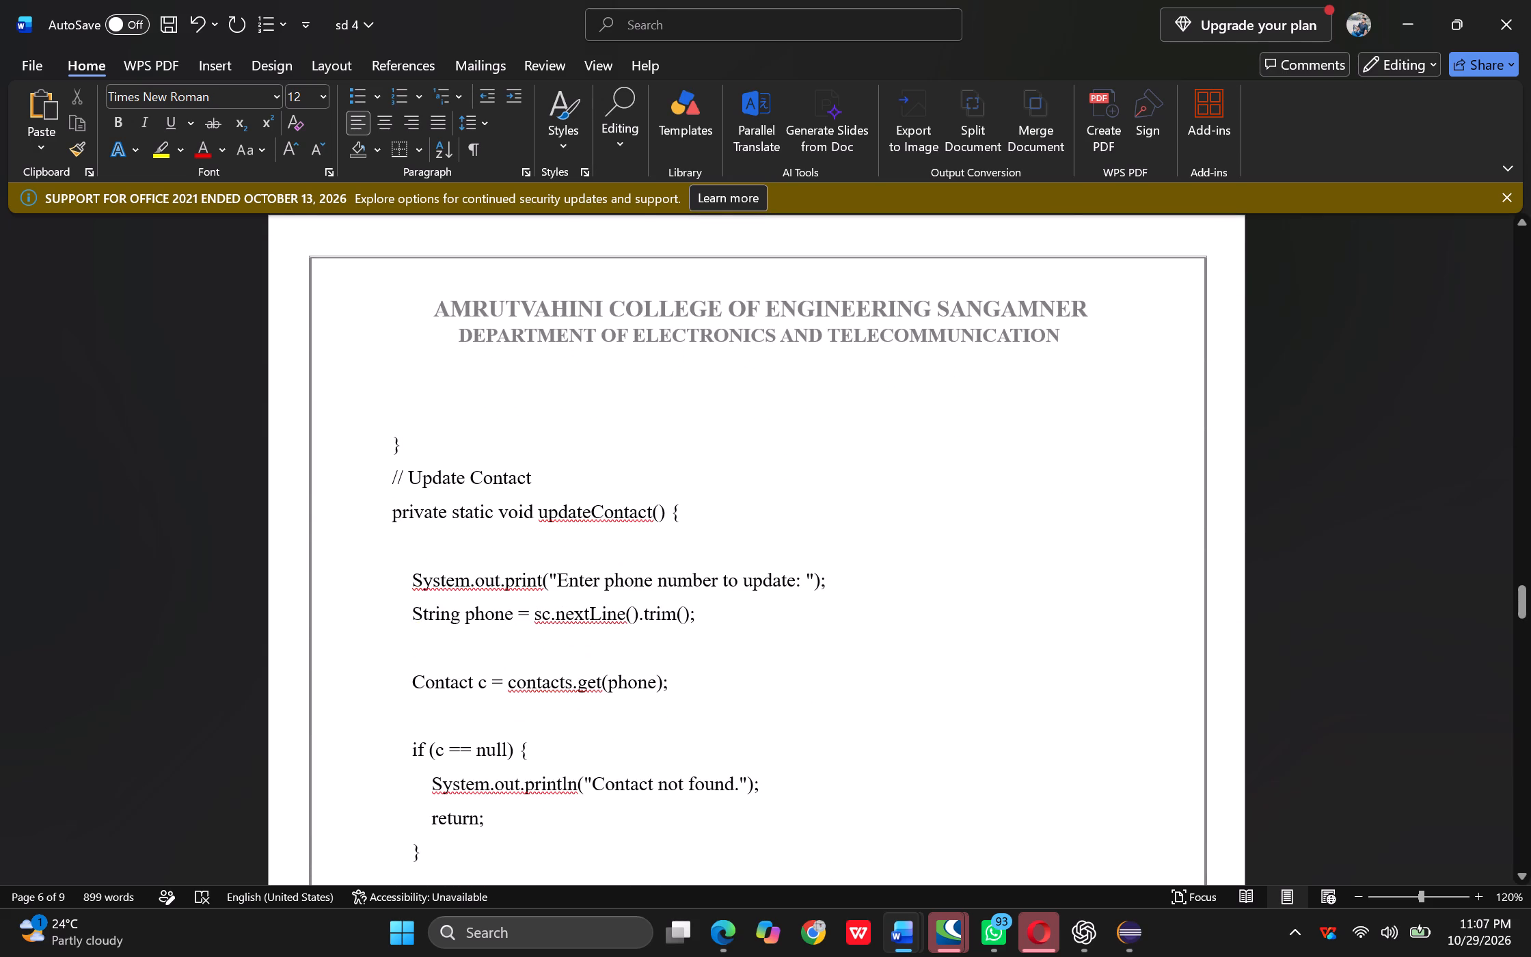
pyautogui.click(431, 551)
pyautogui.press('BackSpace')
# Delete the blank line above "Contact c = contacts.get(phone);" in updateContact(), along with the ");" ending the "String phone" line.
pyautogui.scroll(-2, 431, 551)
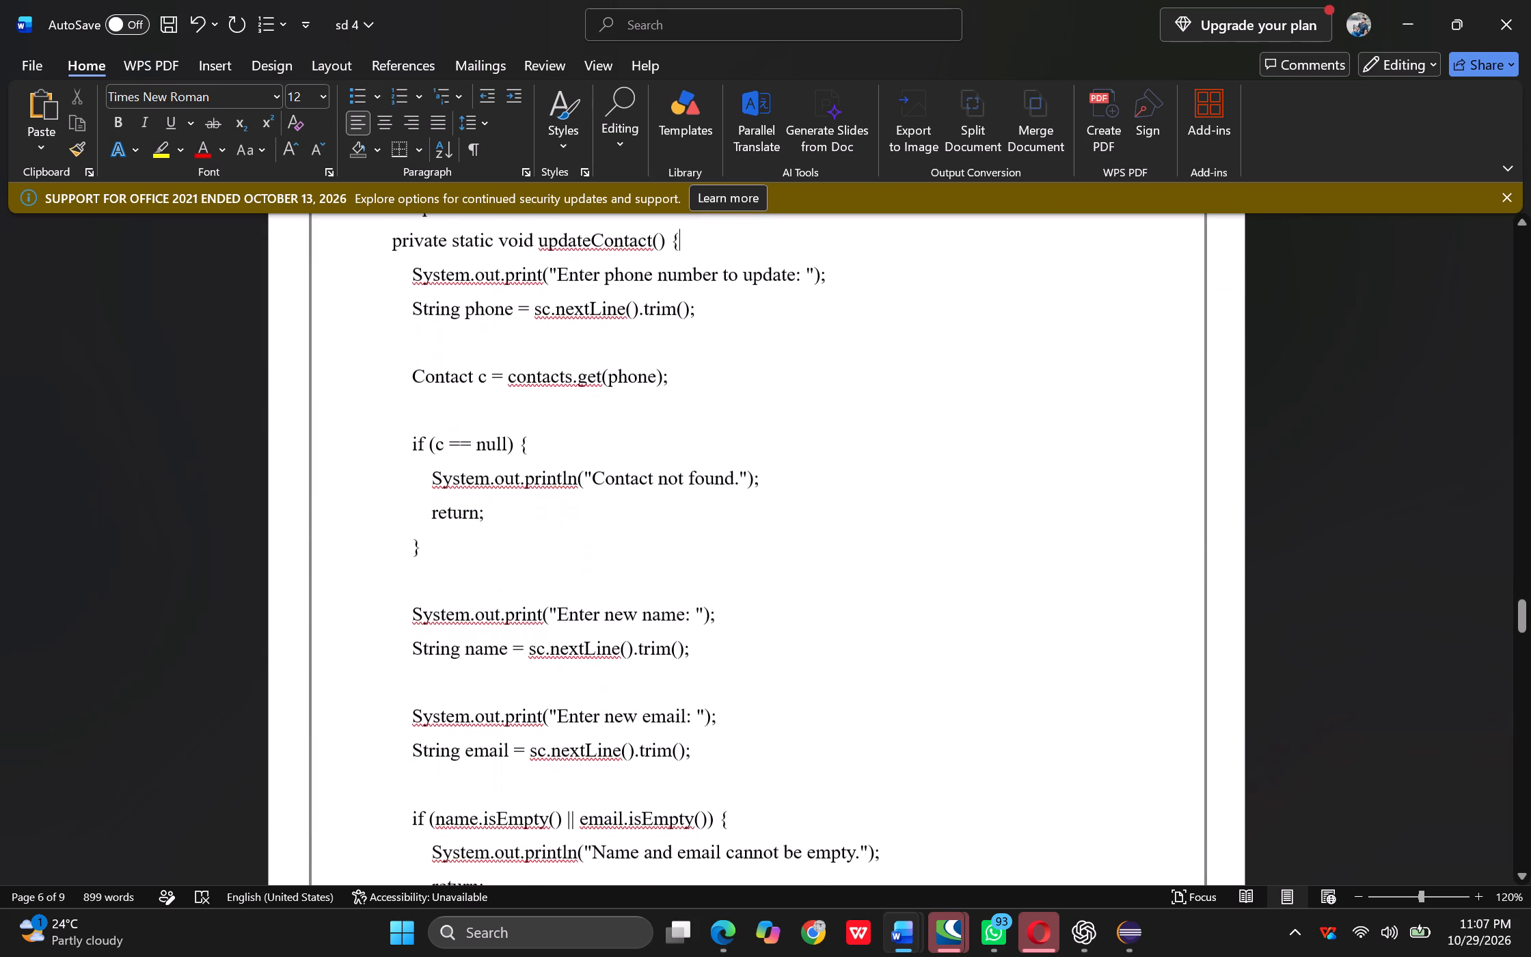
pyautogui.click(465, 328)
pyautogui.press('\\')
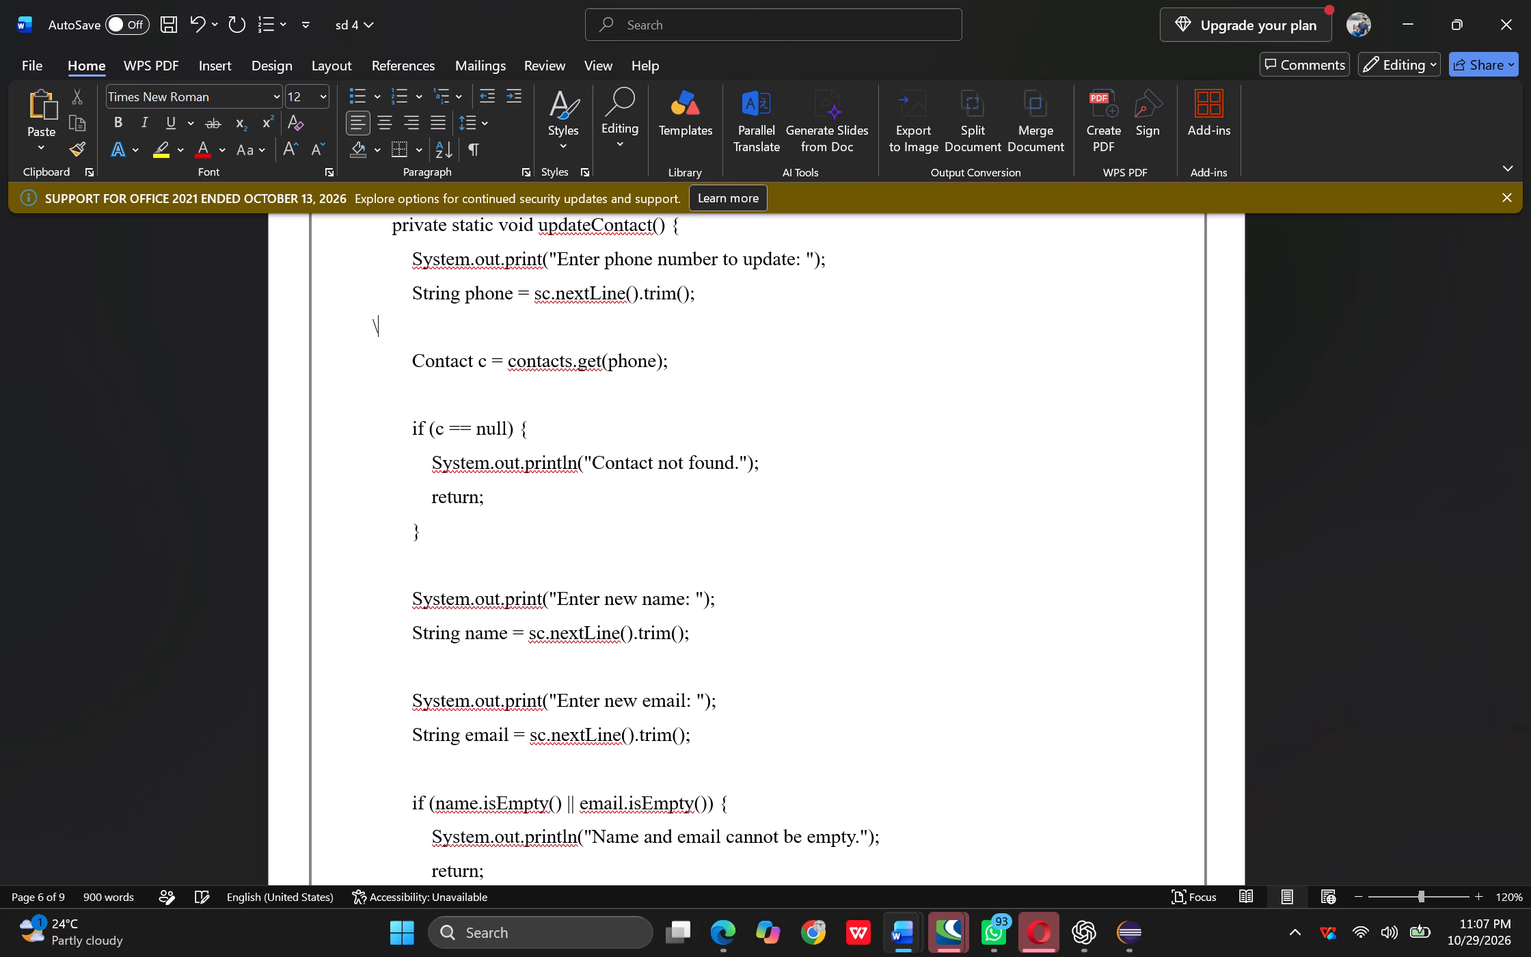
pyautogui.press('BackSpace')
pyautogui.press('BackSpace')
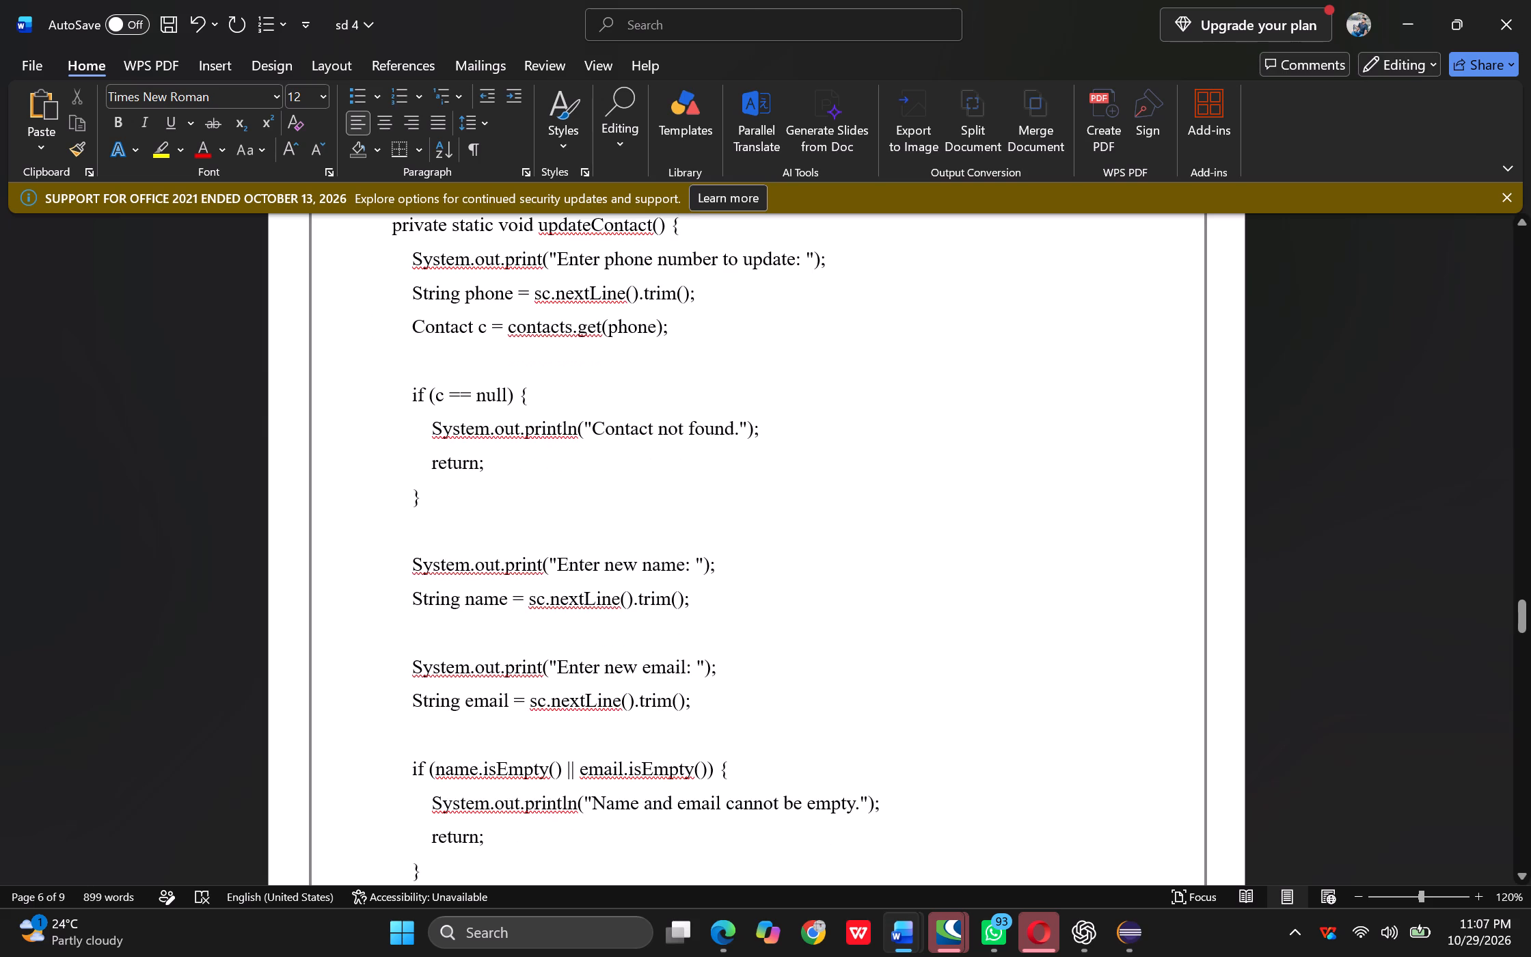
pyautogui.press('BackSpace')
pyautogui.press('BackSpace')
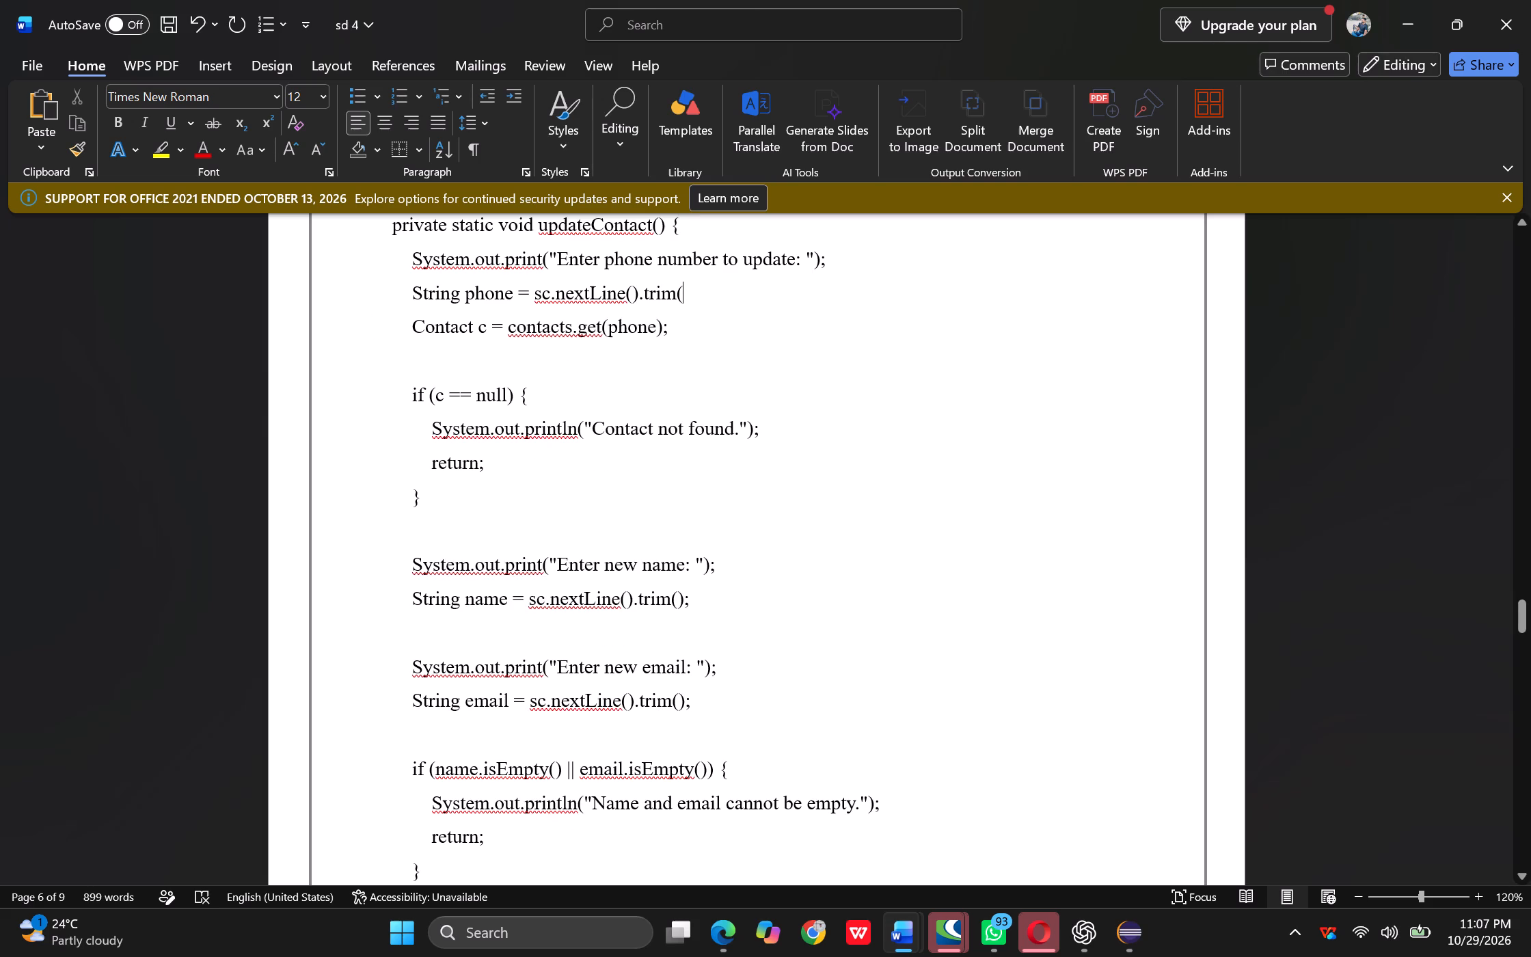
# Delete the blank lines above the "if (c == null)" check, the new name prompt and the name.isEmpty() check in updateContact().
pyautogui.click(433, 366)
pyautogui.press('BackSpace')
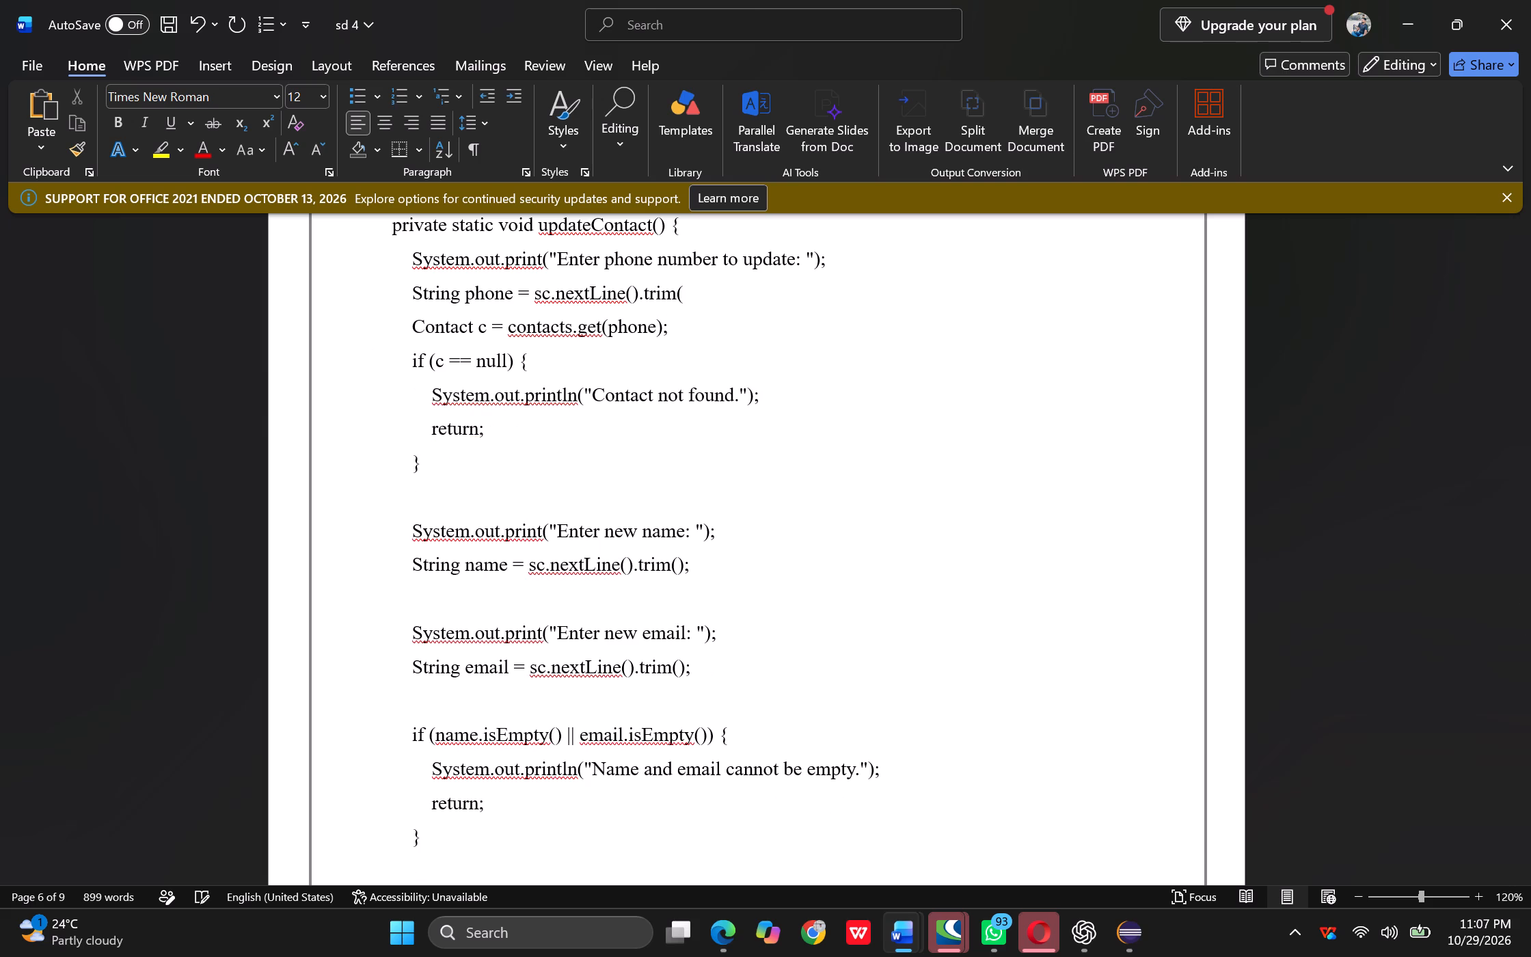
pyautogui.click(448, 495)
pyautogui.press('BackSpace')
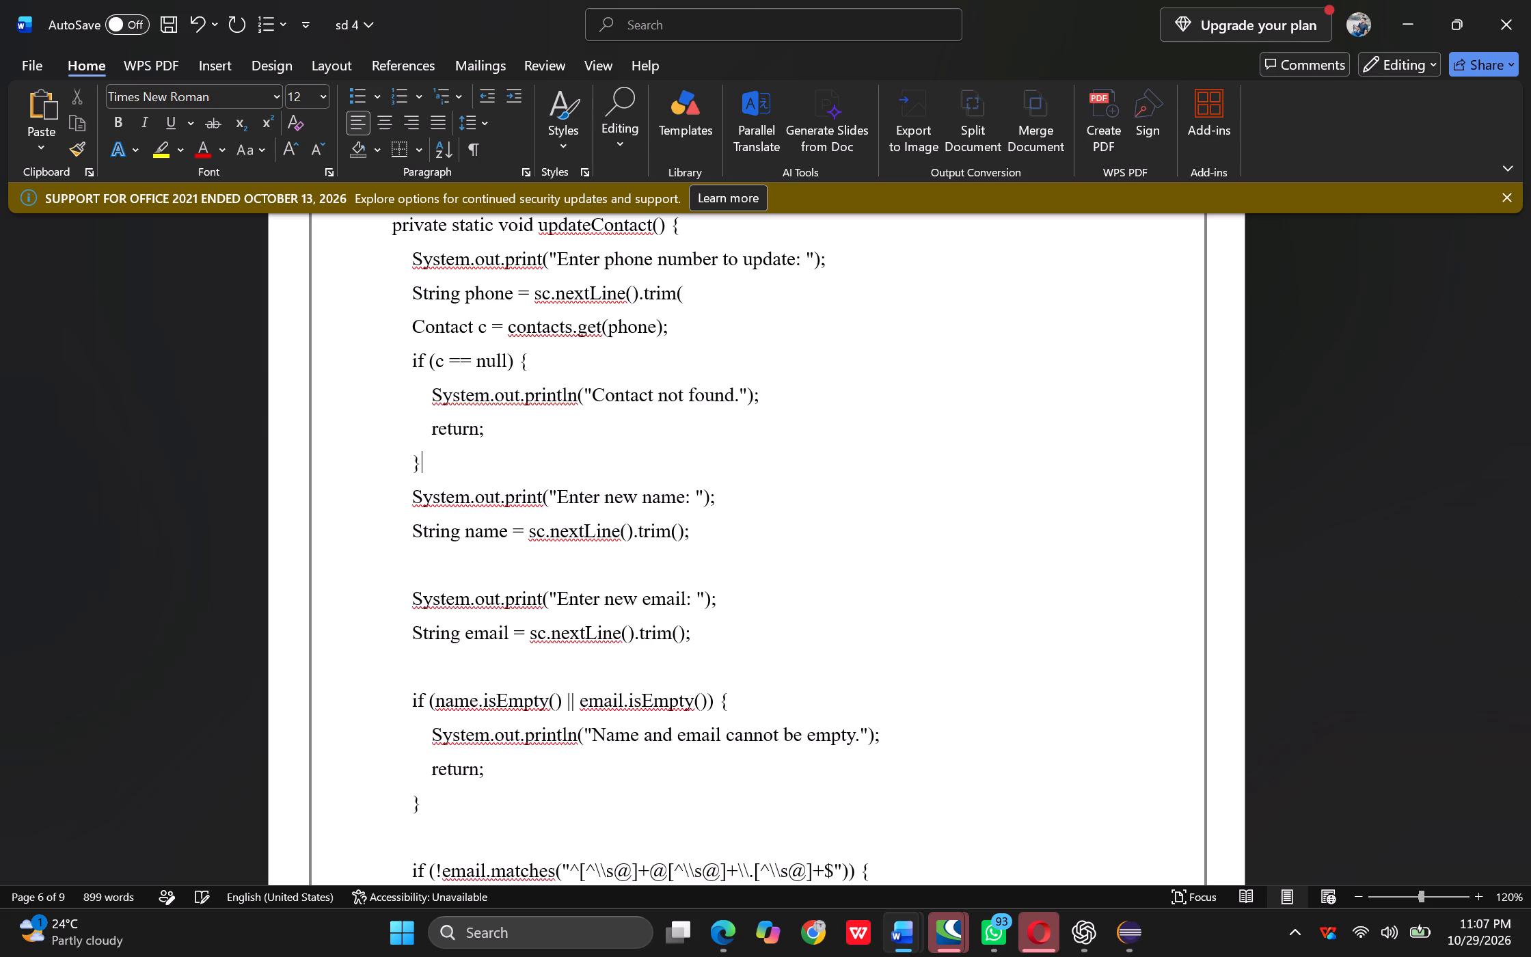
pyautogui.click(467, 675)
pyautogui.press('BackSpace')
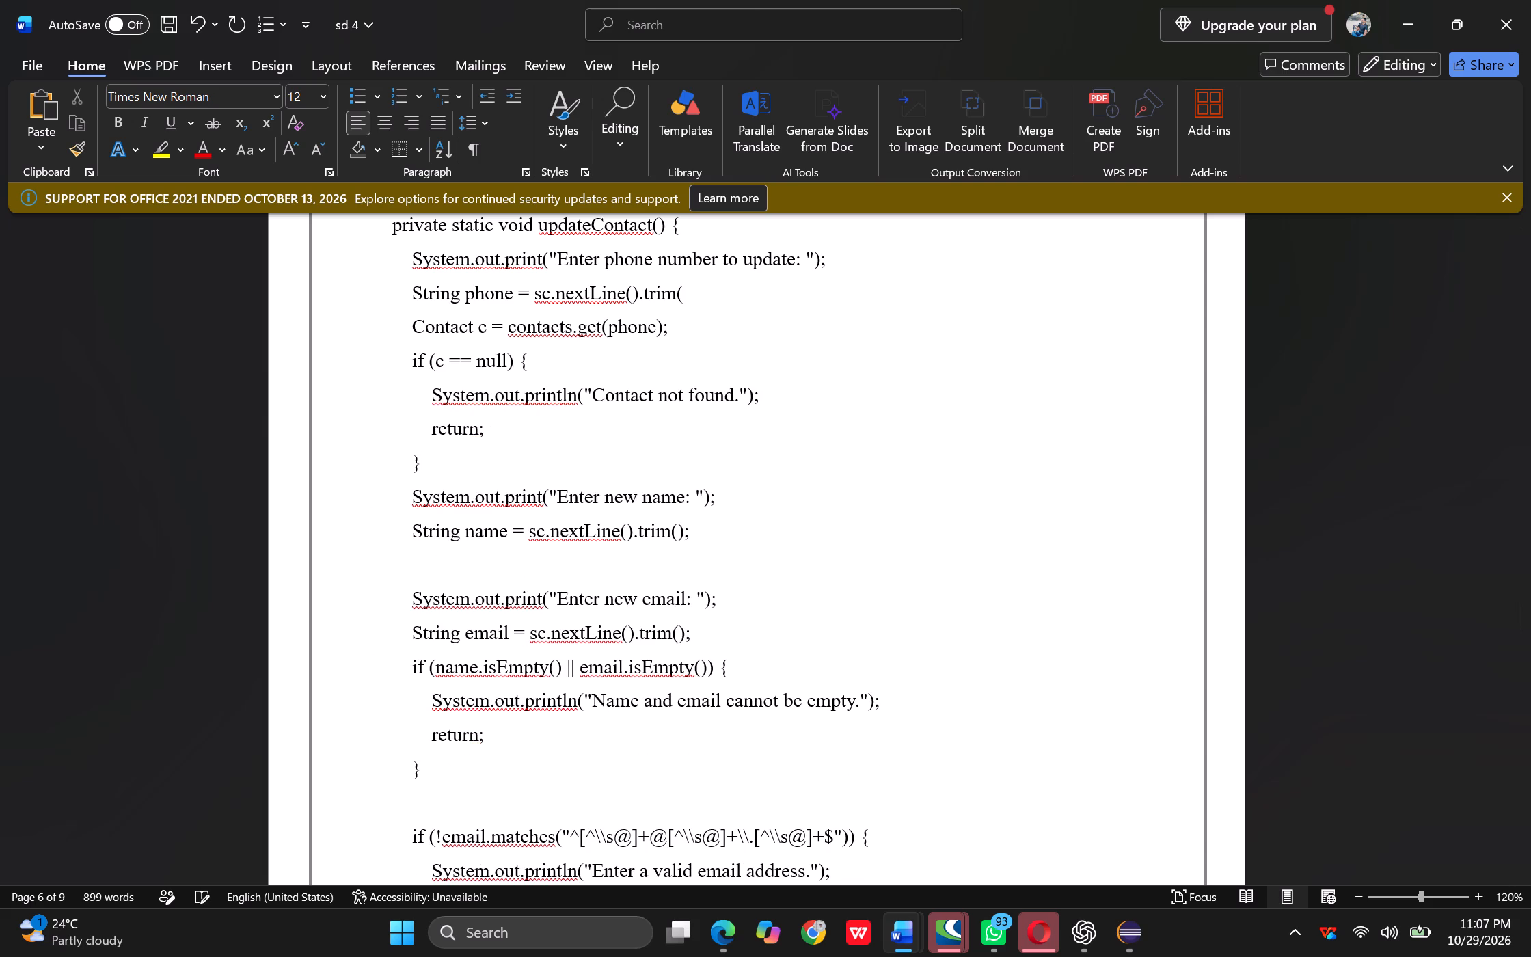
# Delete the blank lines in updateContact() above the new email prompt, email.matches() check, c.setName(name) and "Contact updated successfully!" lines.
pyautogui.click(494, 571)
pyautogui.press('BackSpace')
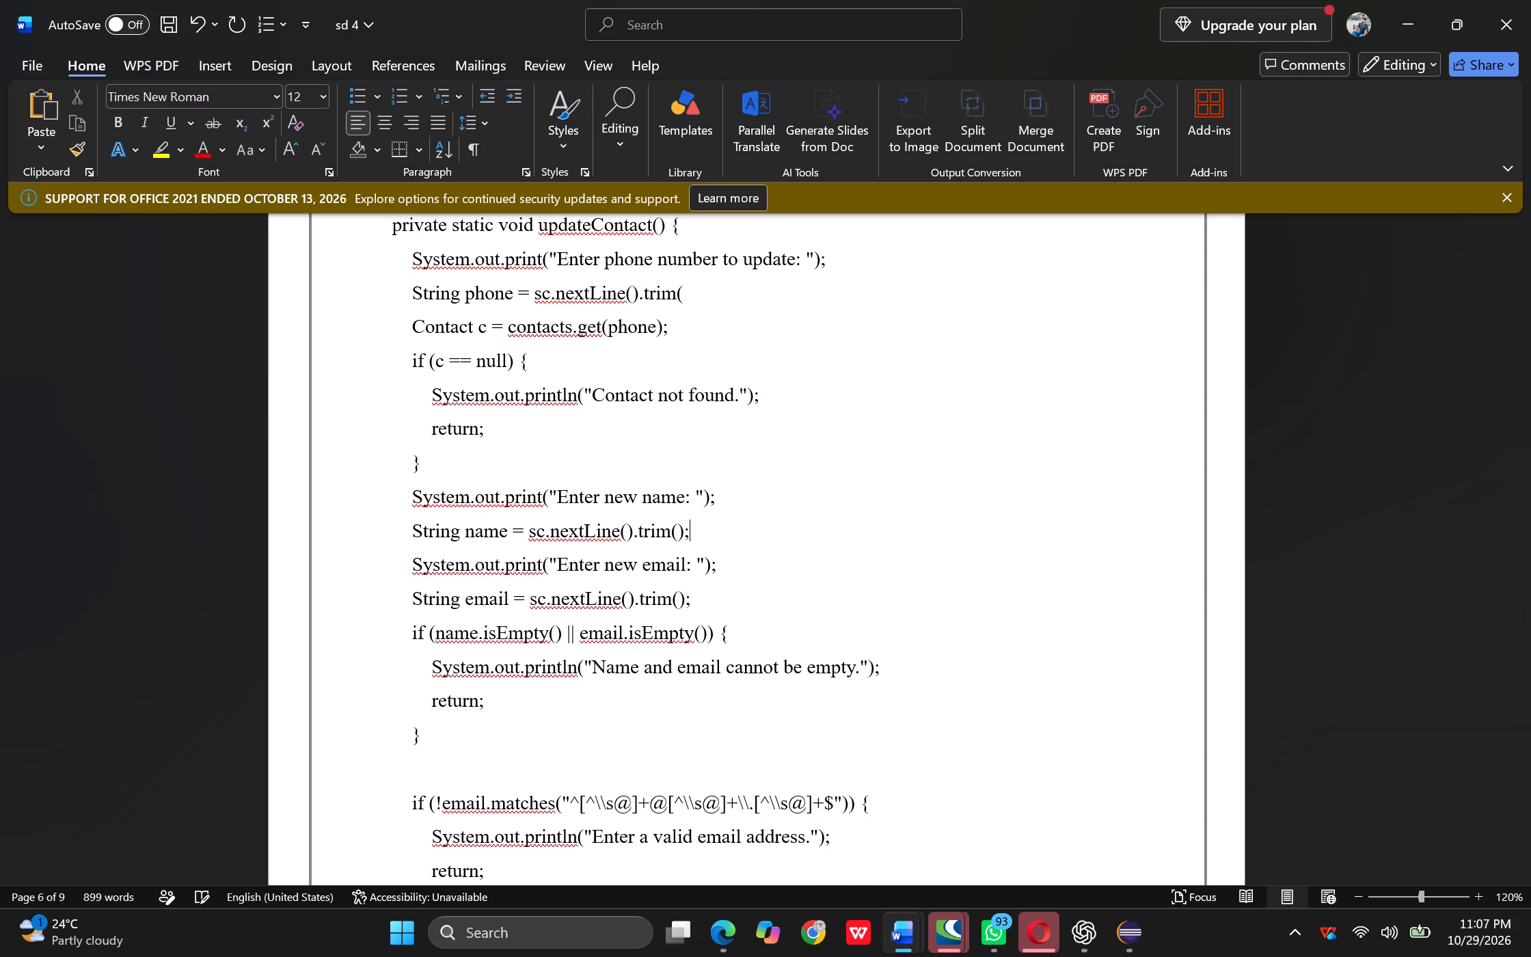
pyautogui.click(456, 773)
pyautogui.press('BackSpace')
pyautogui.scroll(-2, 456, 773)
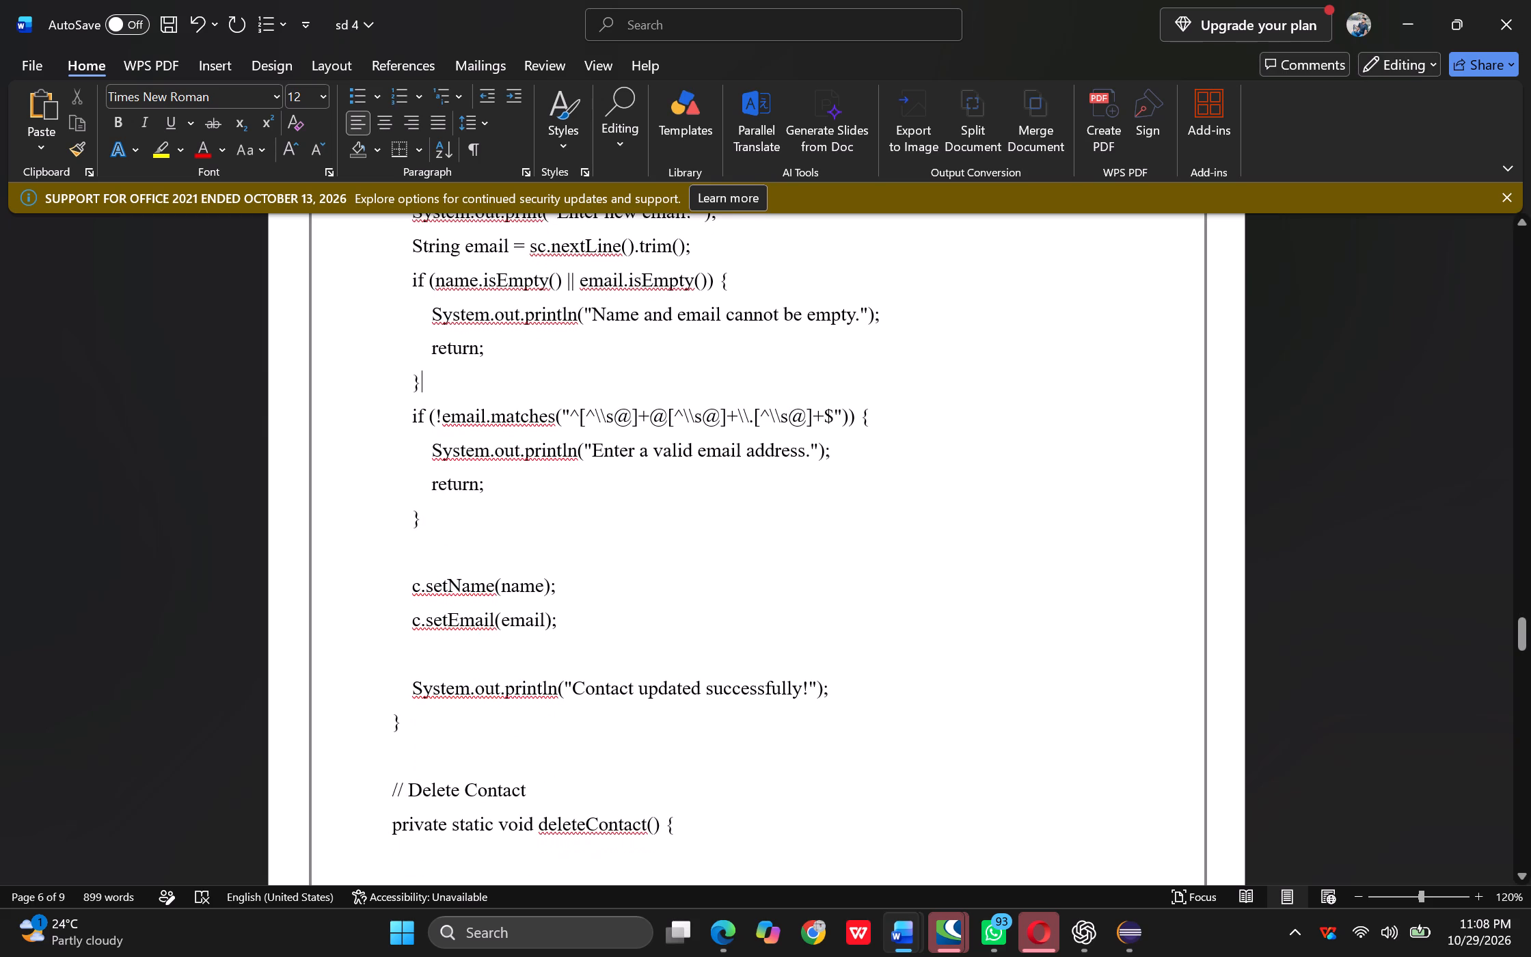
pyautogui.click(444, 567)
pyautogui.press('BackSpace')
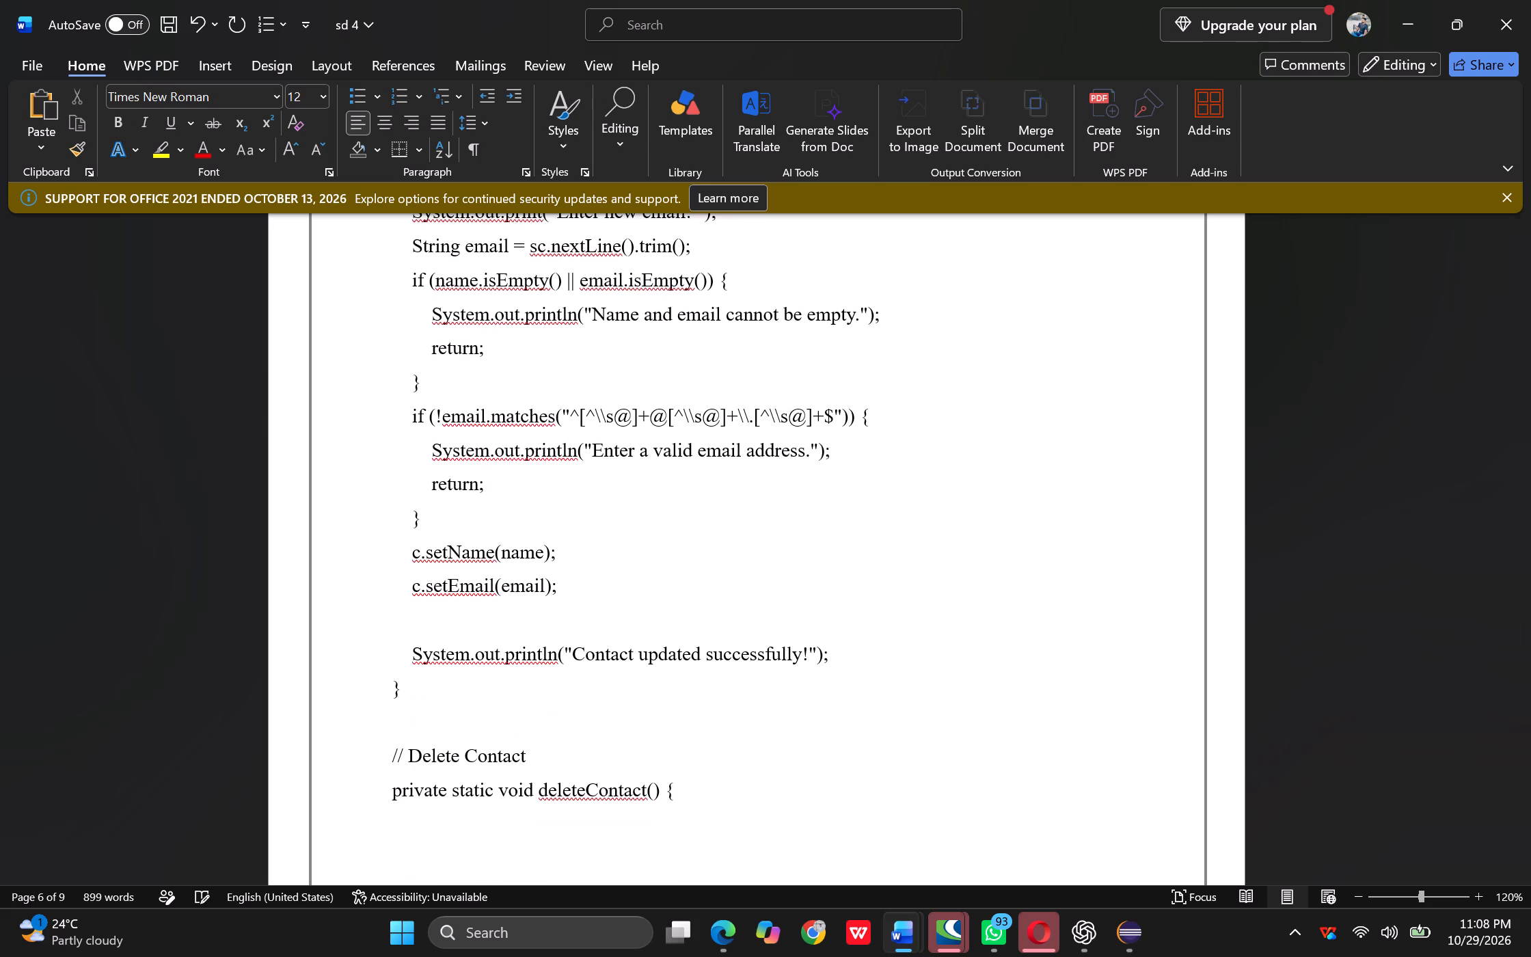
pyautogui.click(436, 622)
pyautogui.press('BackSpace')
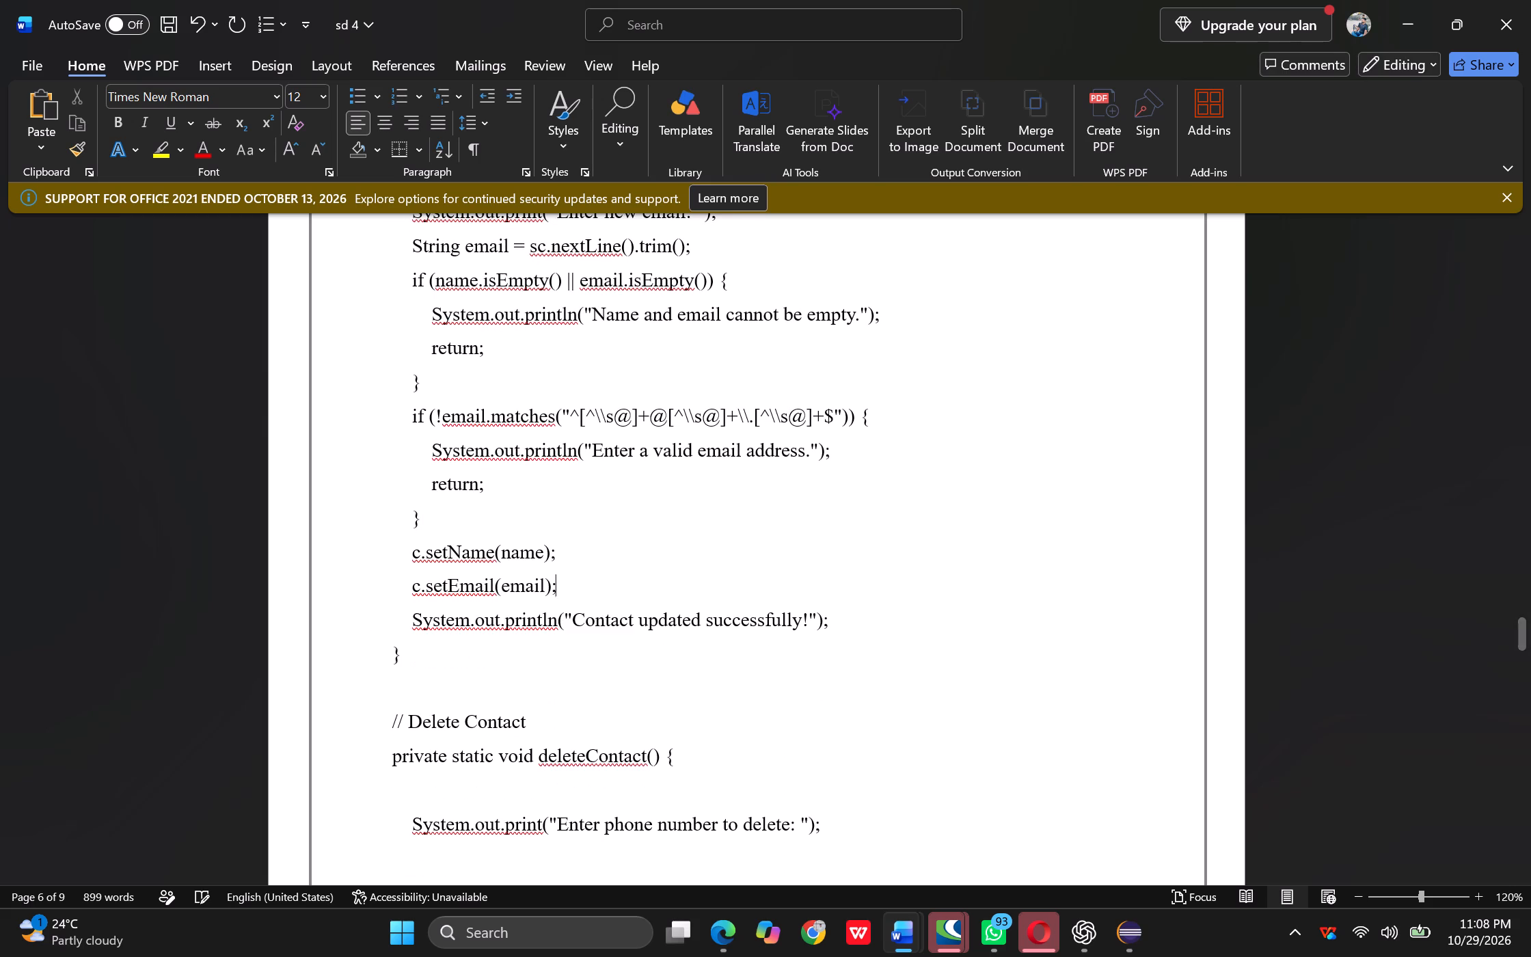
# Delete the blank lines above the "// Delete Contact" comment, below "deleteContact() {" and above its "if (c != null) {" line.
pyautogui.click(448, 699)
pyautogui.press('BackSpace')
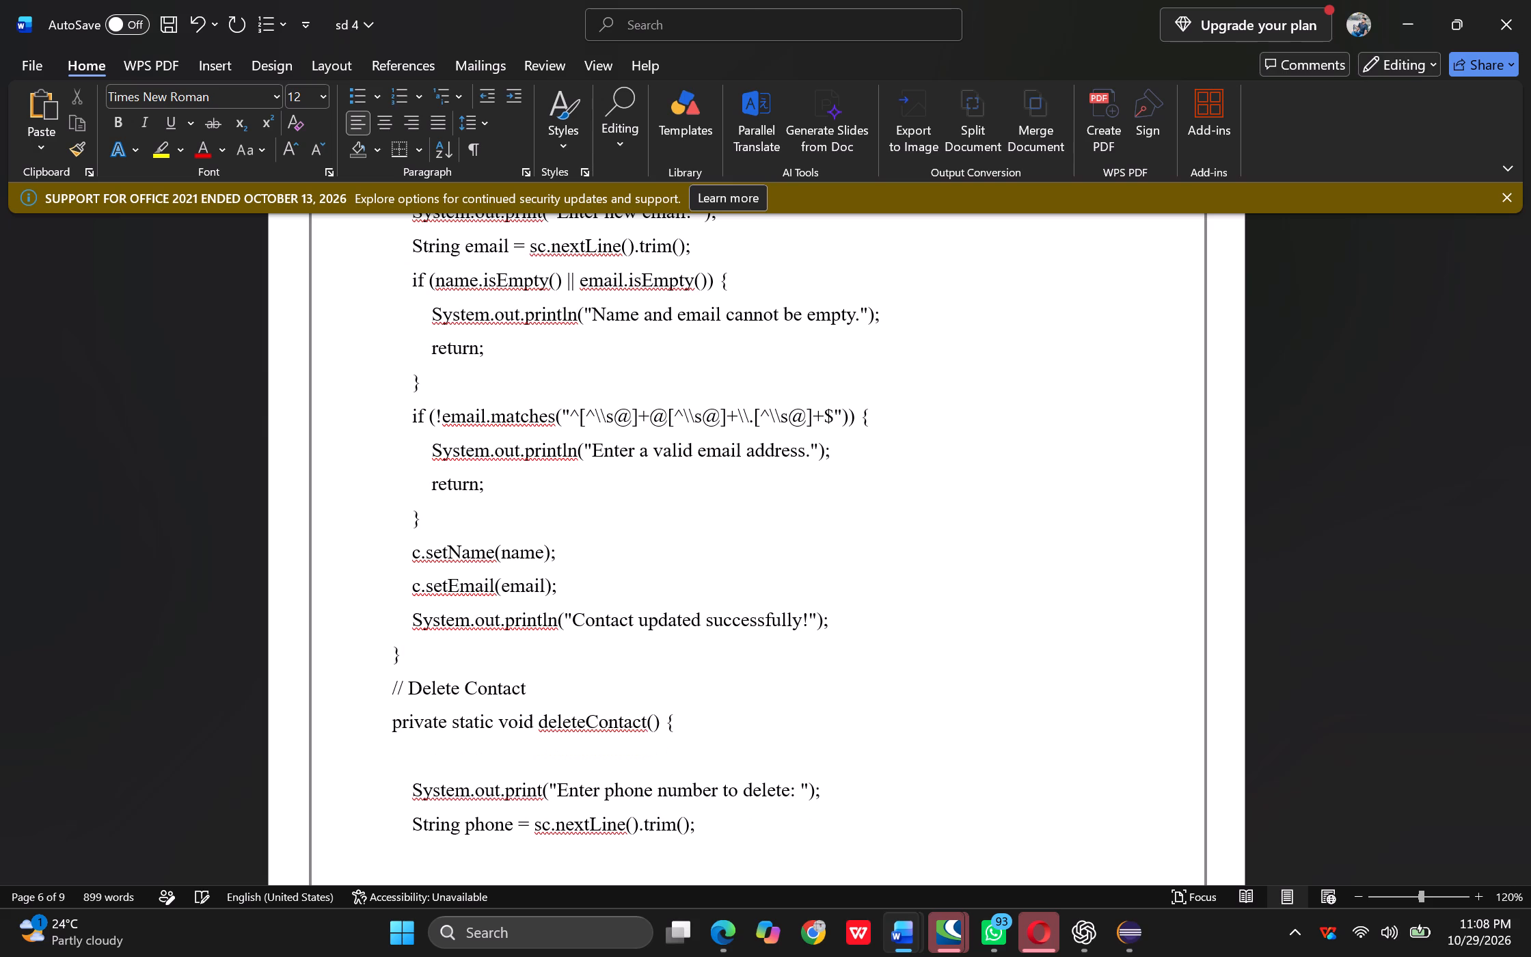
pyautogui.click(458, 761)
pyautogui.press('BackSpace')
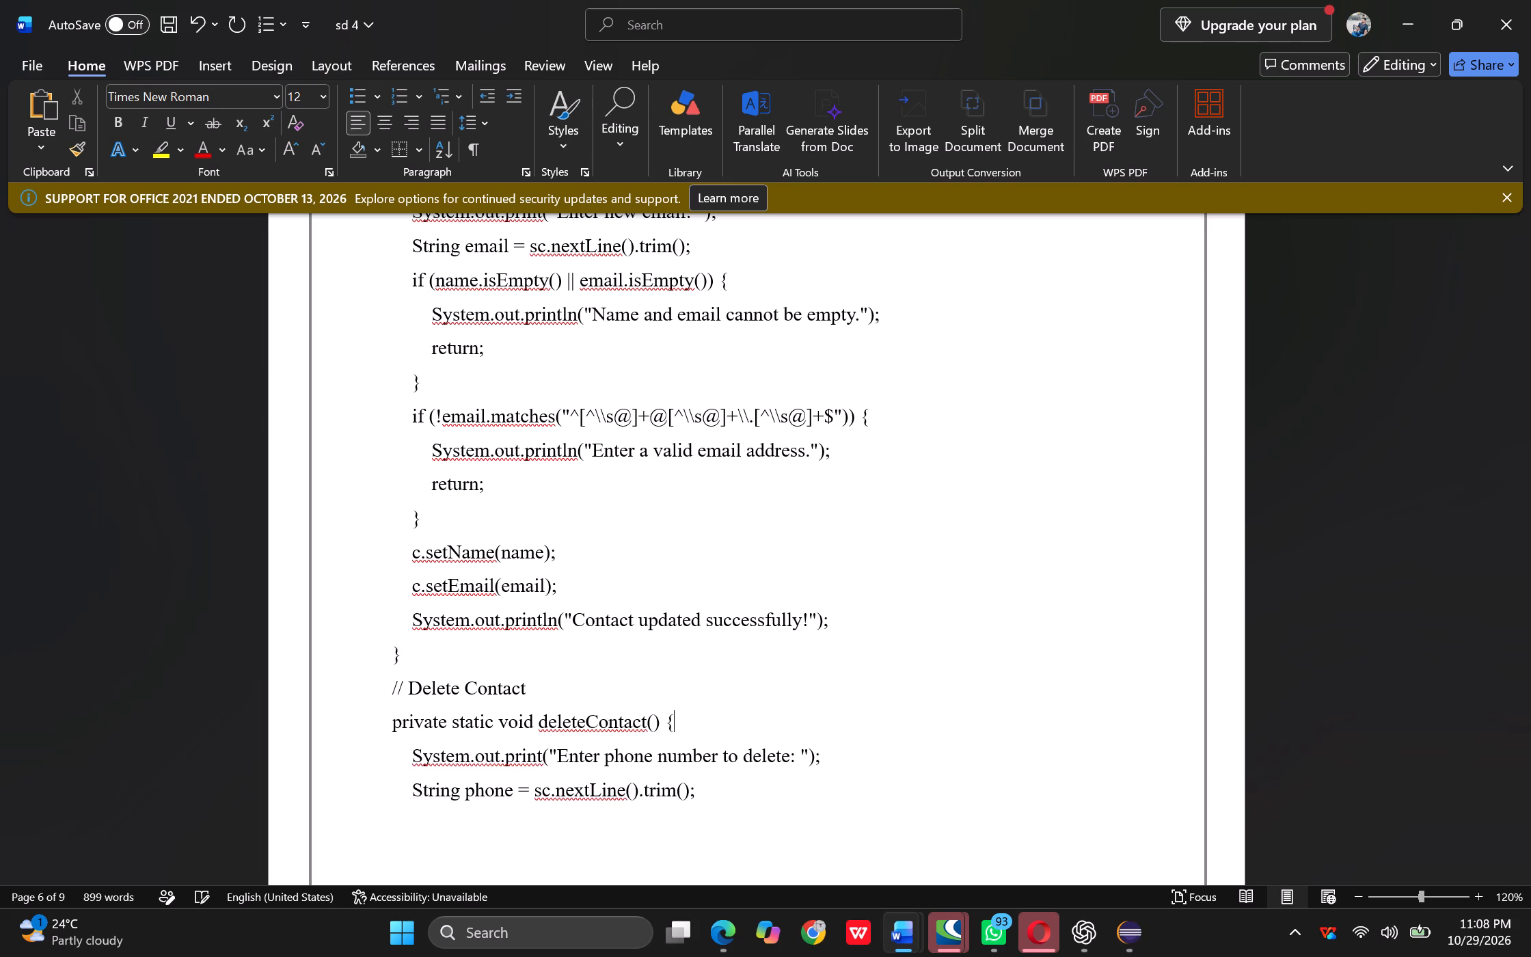
pyautogui.scroll(-4, 458, 761)
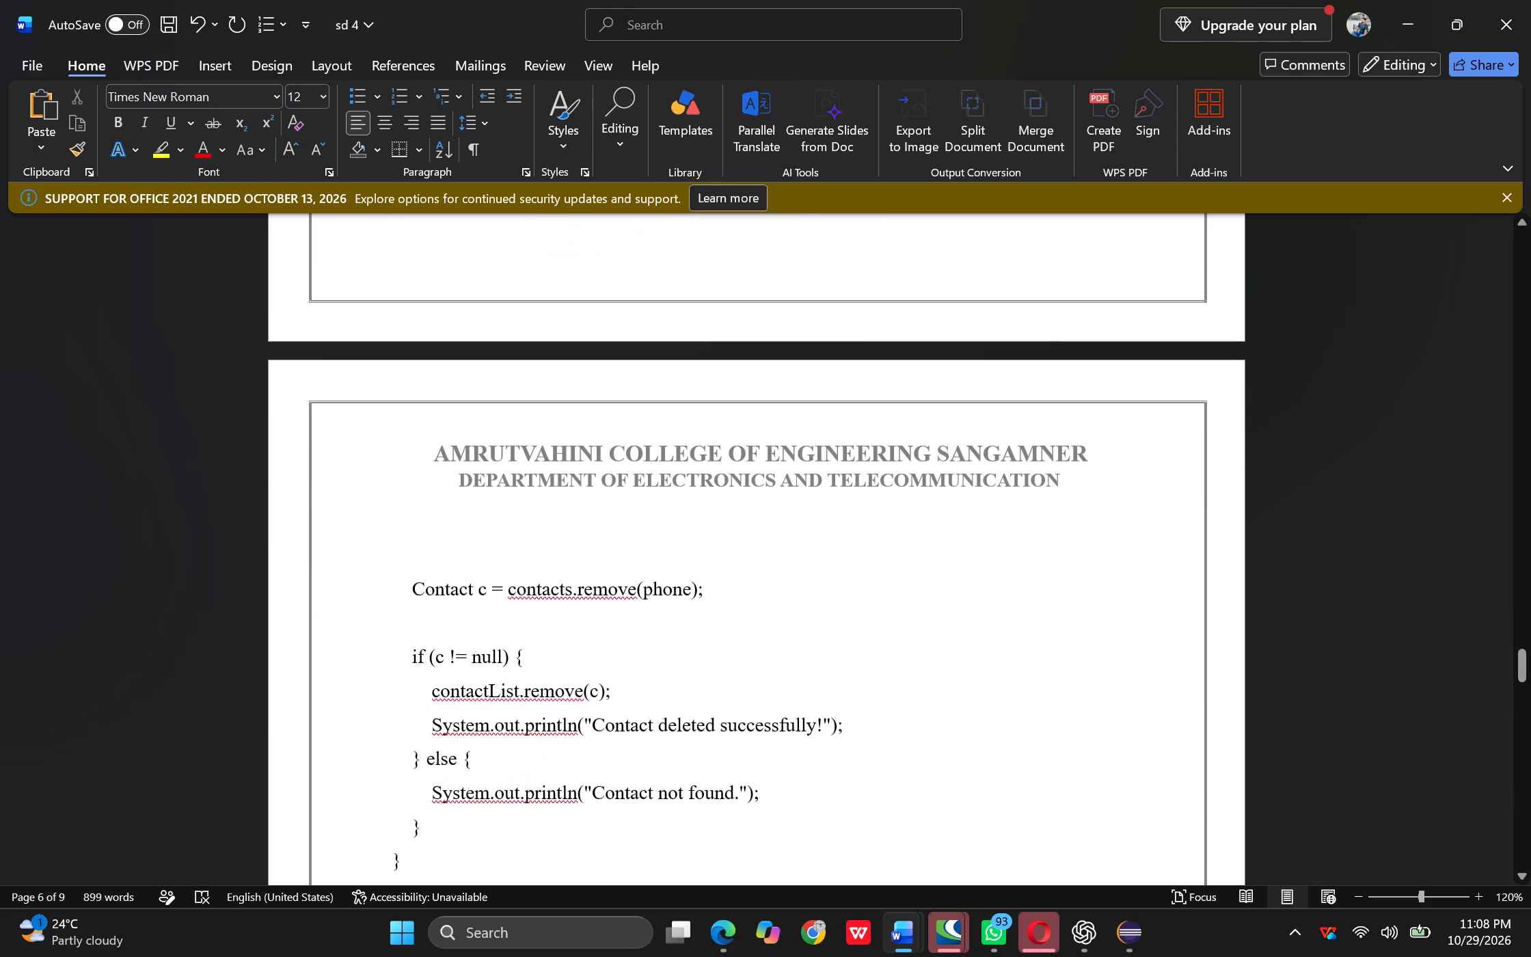
pyautogui.click(457, 619)
pyautogui.press('BackSpace')
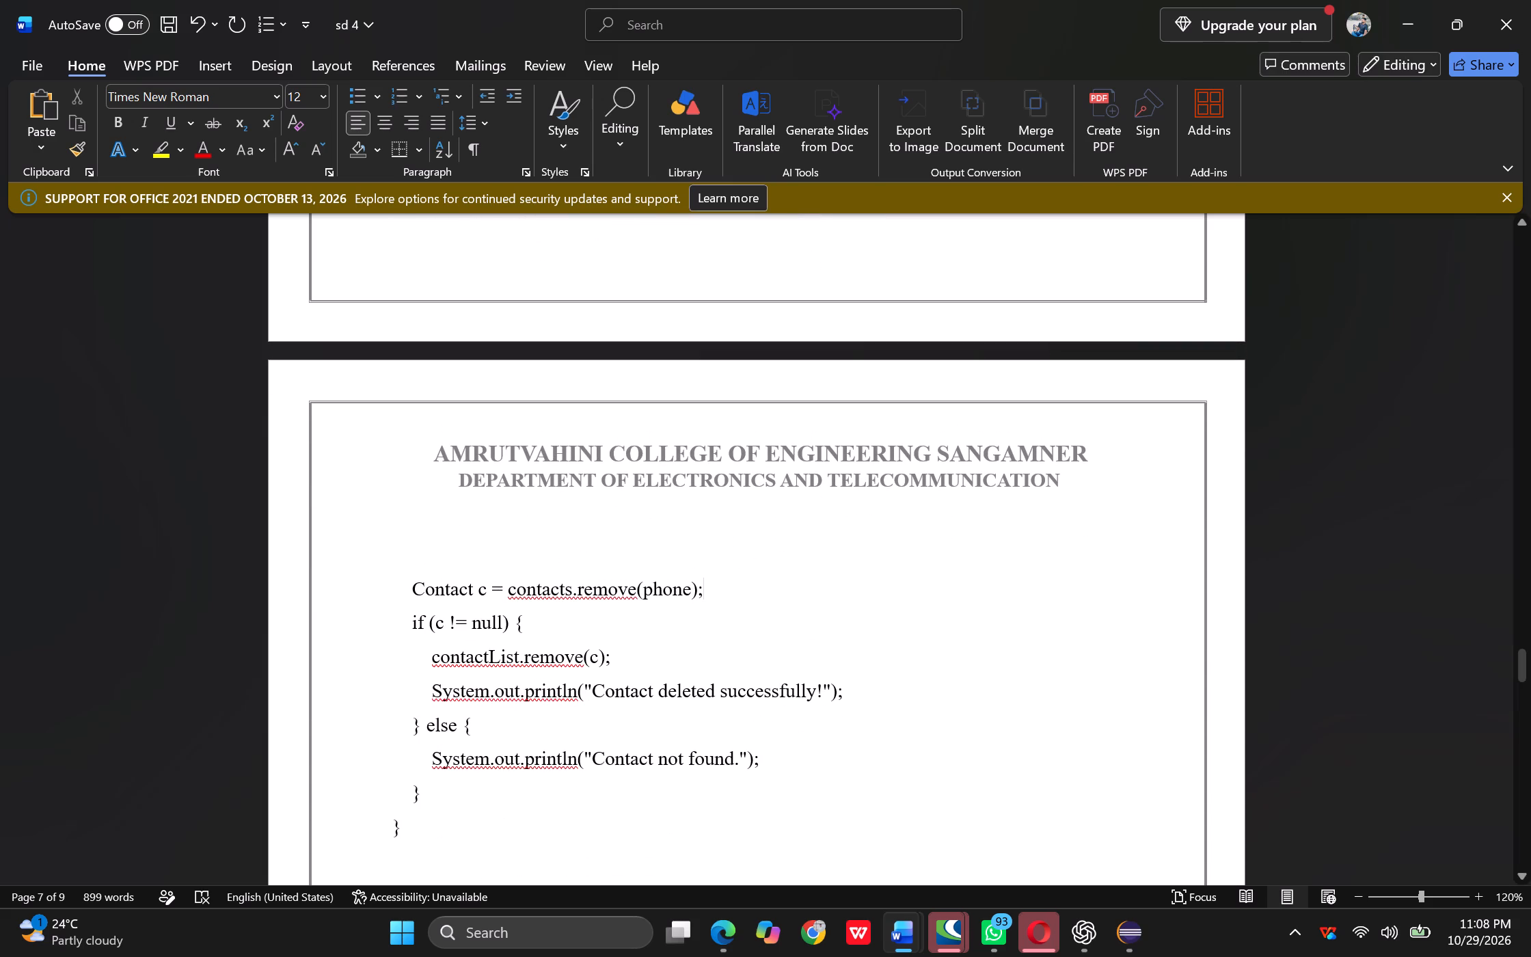
# Delete the blank lines above the "// Main Method" comment, below the main() declaration and above "do {".
pyautogui.scroll(-1, 471, 824)
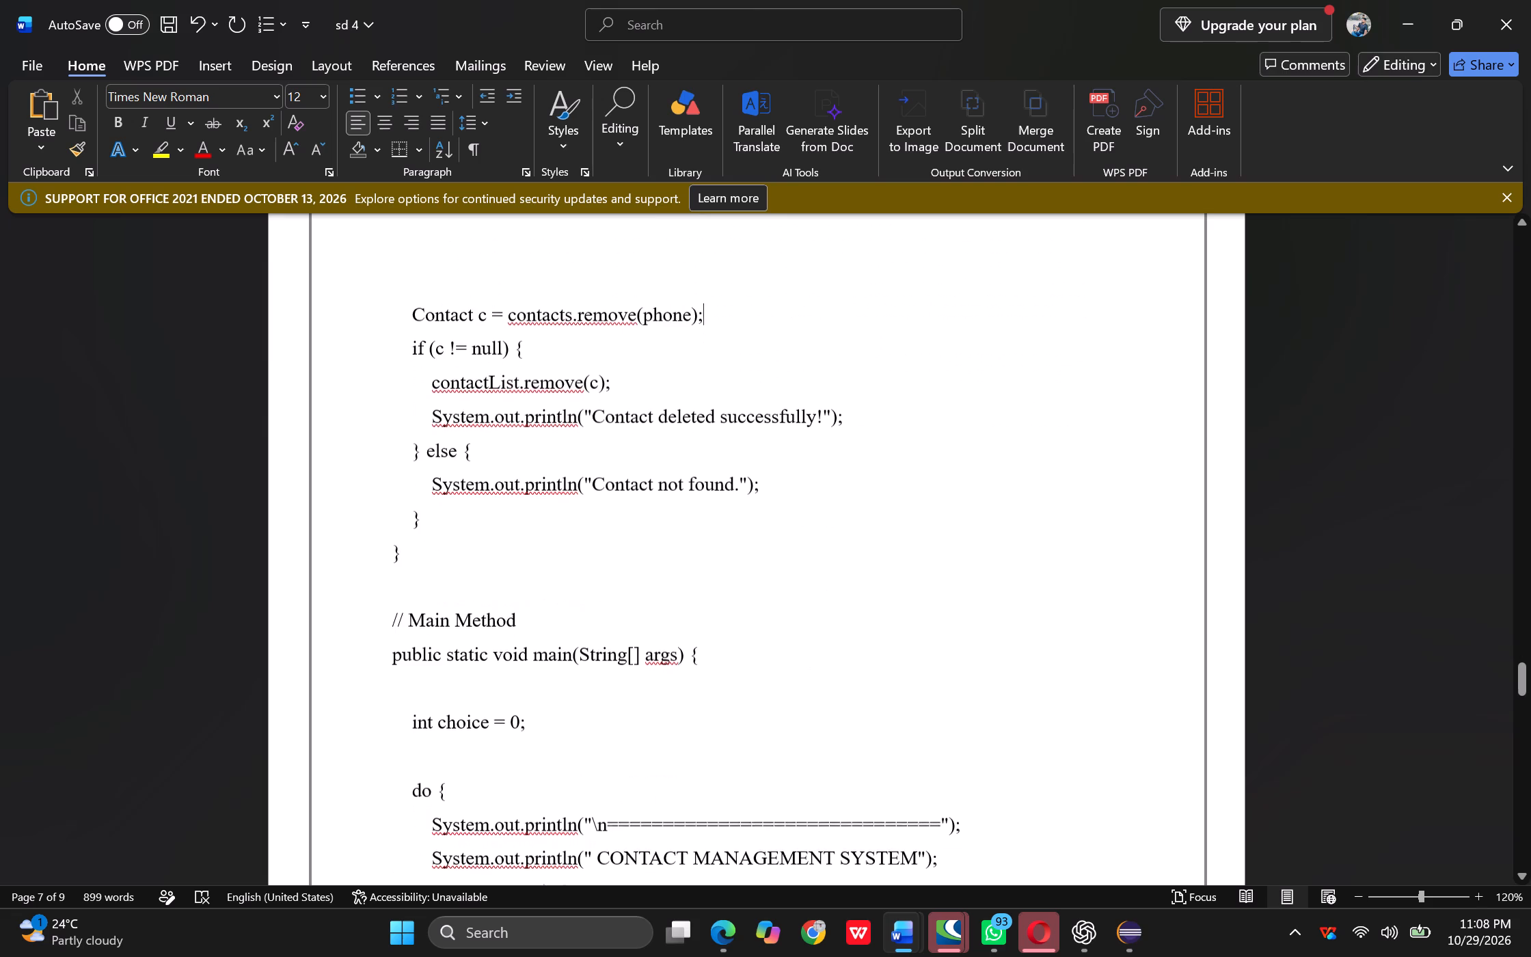
pyautogui.scroll(-1, 471, 824)
pyautogui.click(460, 574)
pyautogui.press('BackSpace')
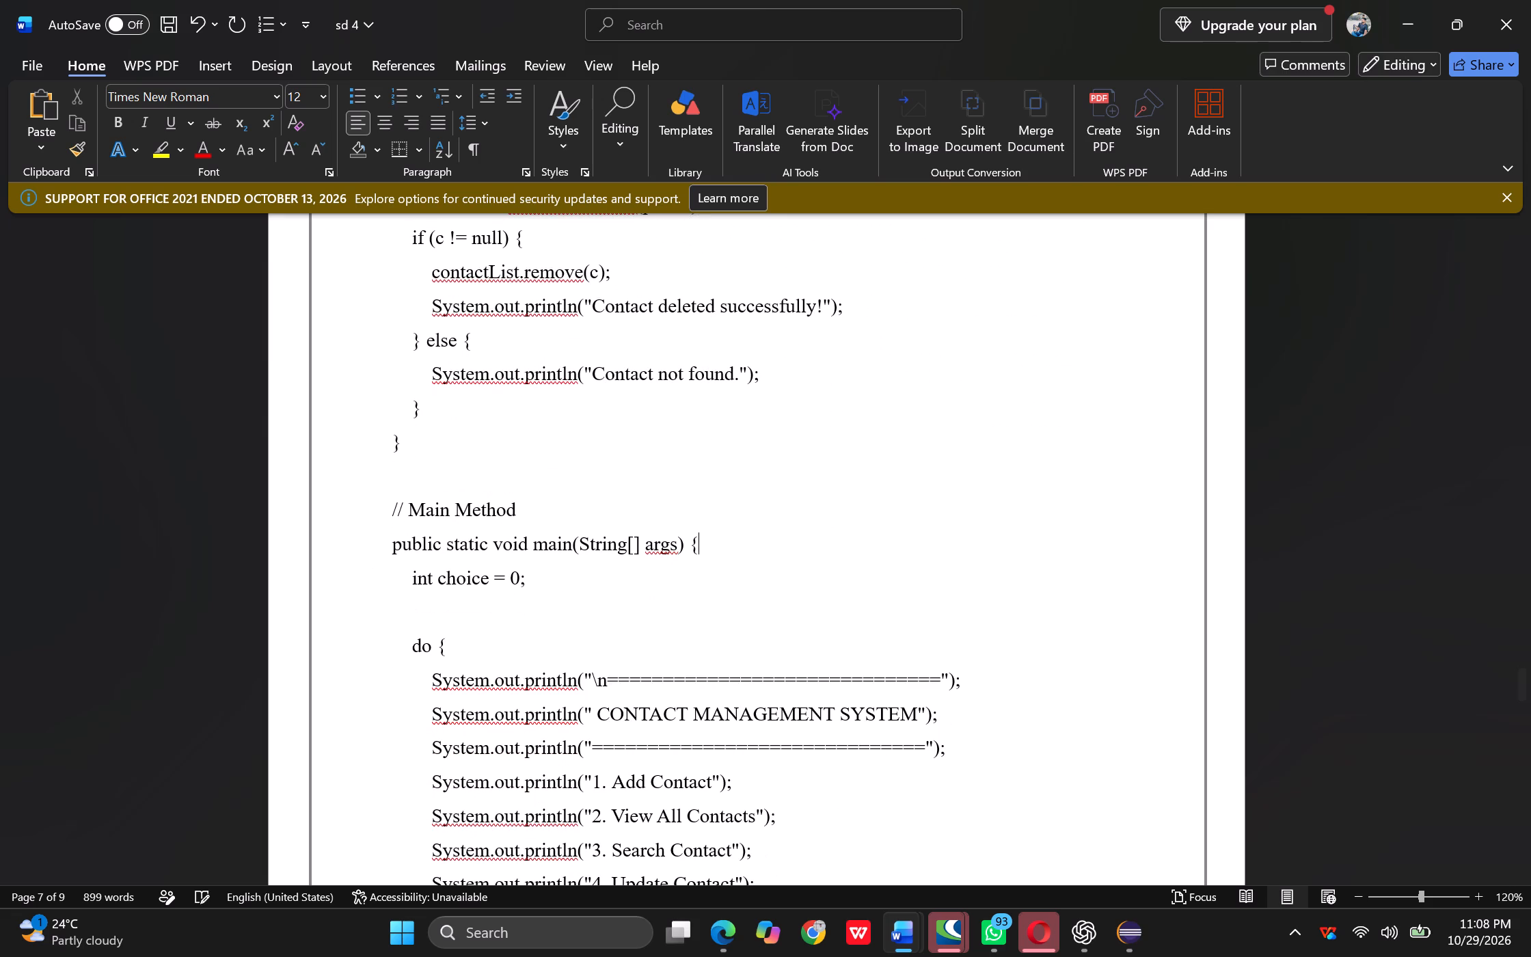
pyautogui.click(470, 611)
pyautogui.press('BackSpace')
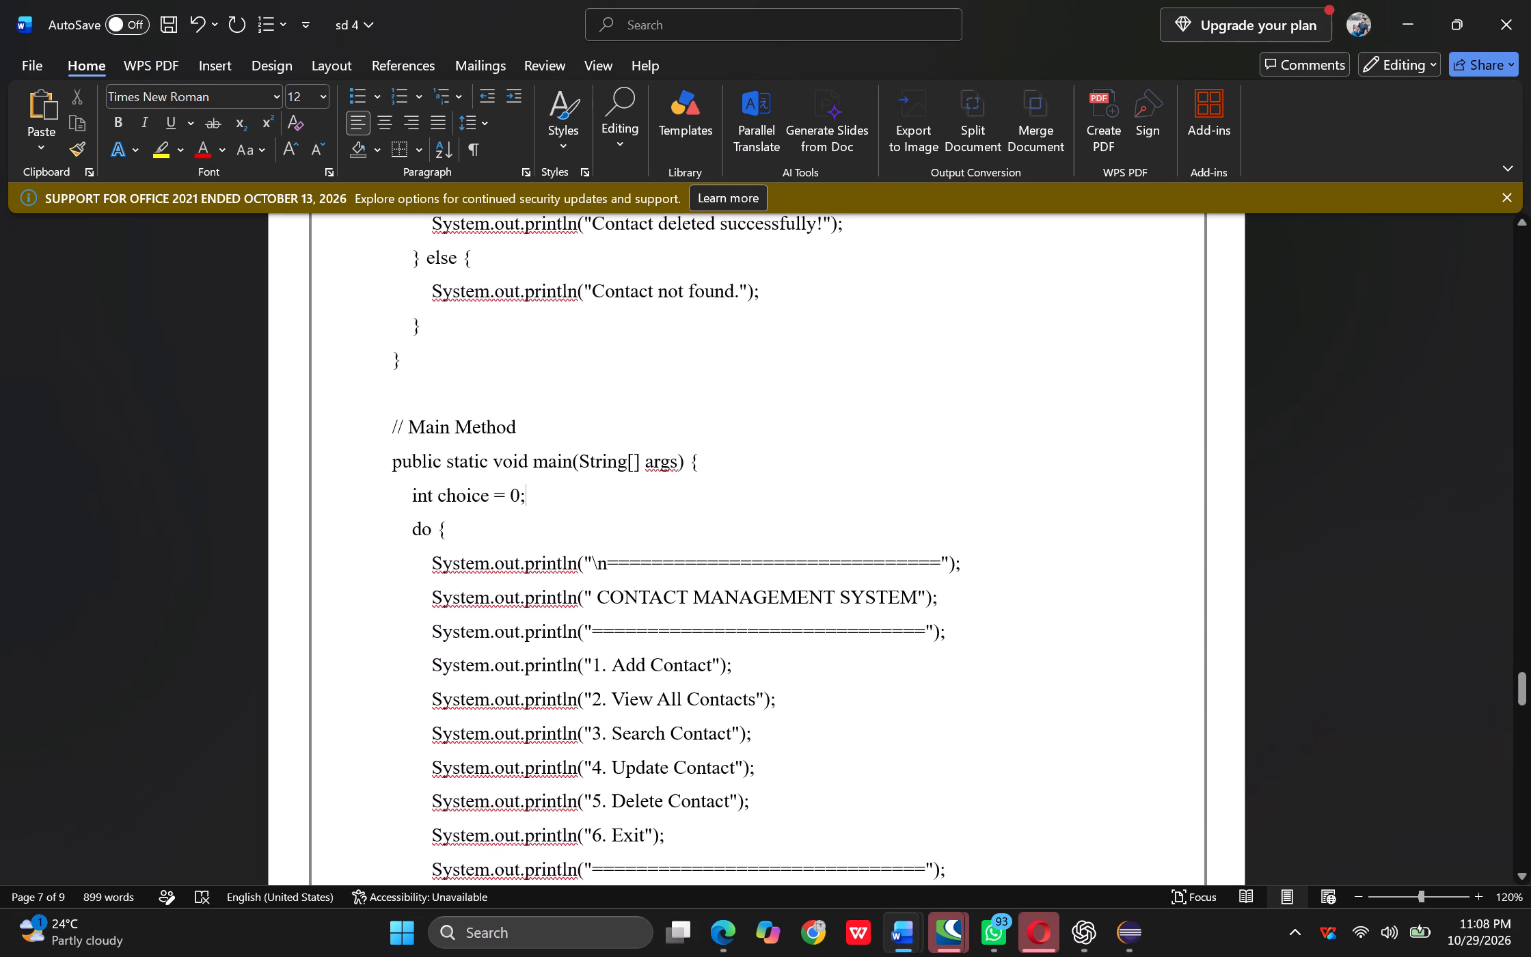
pyautogui.click(431, 383)
pyautogui.press('BackSpace')
# Delete the blank lines above and below "String input = sc.nextLine().trim();" in the main method.
pyautogui.scroll(-2, 431, 383)
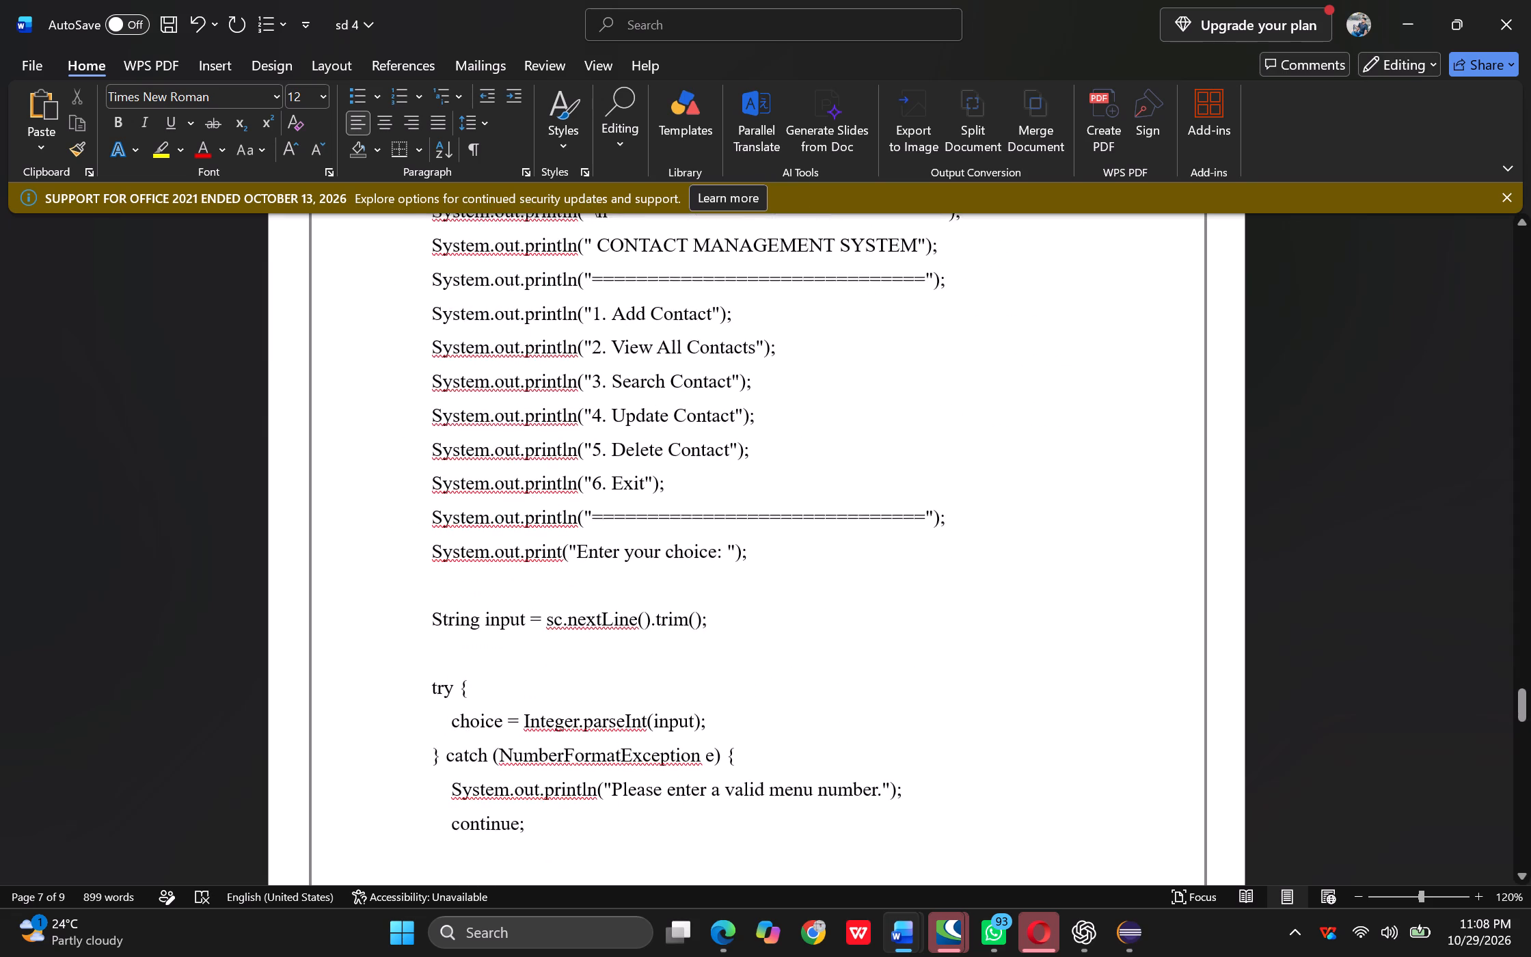
pyautogui.scroll(-1, 431, 383)
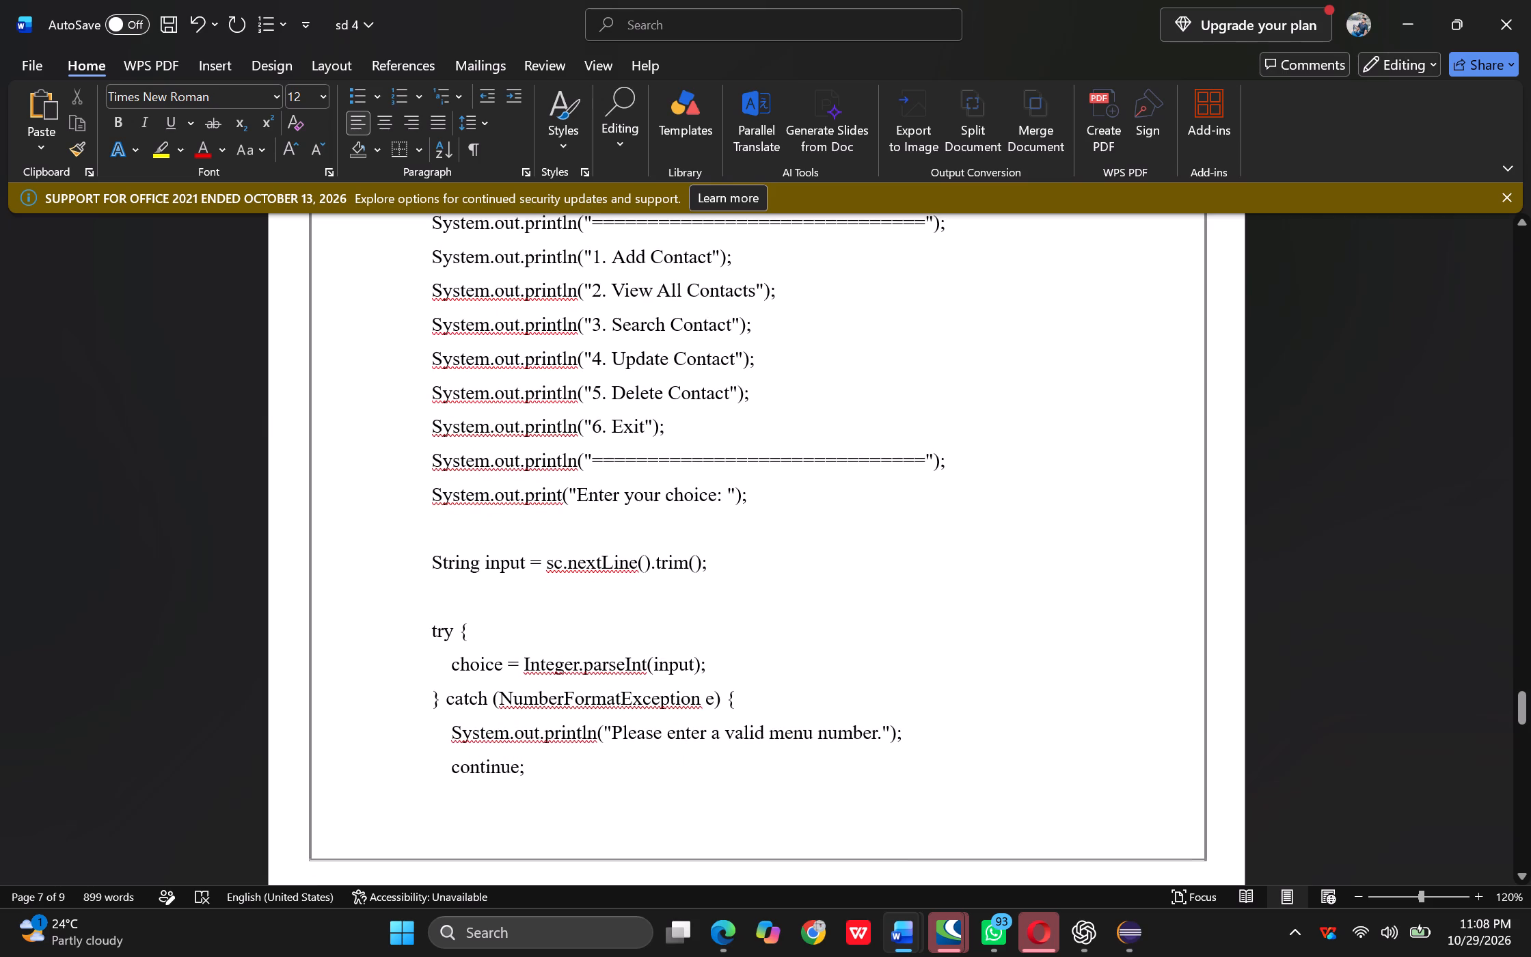
pyautogui.click(475, 539)
pyautogui.press('BackSpace')
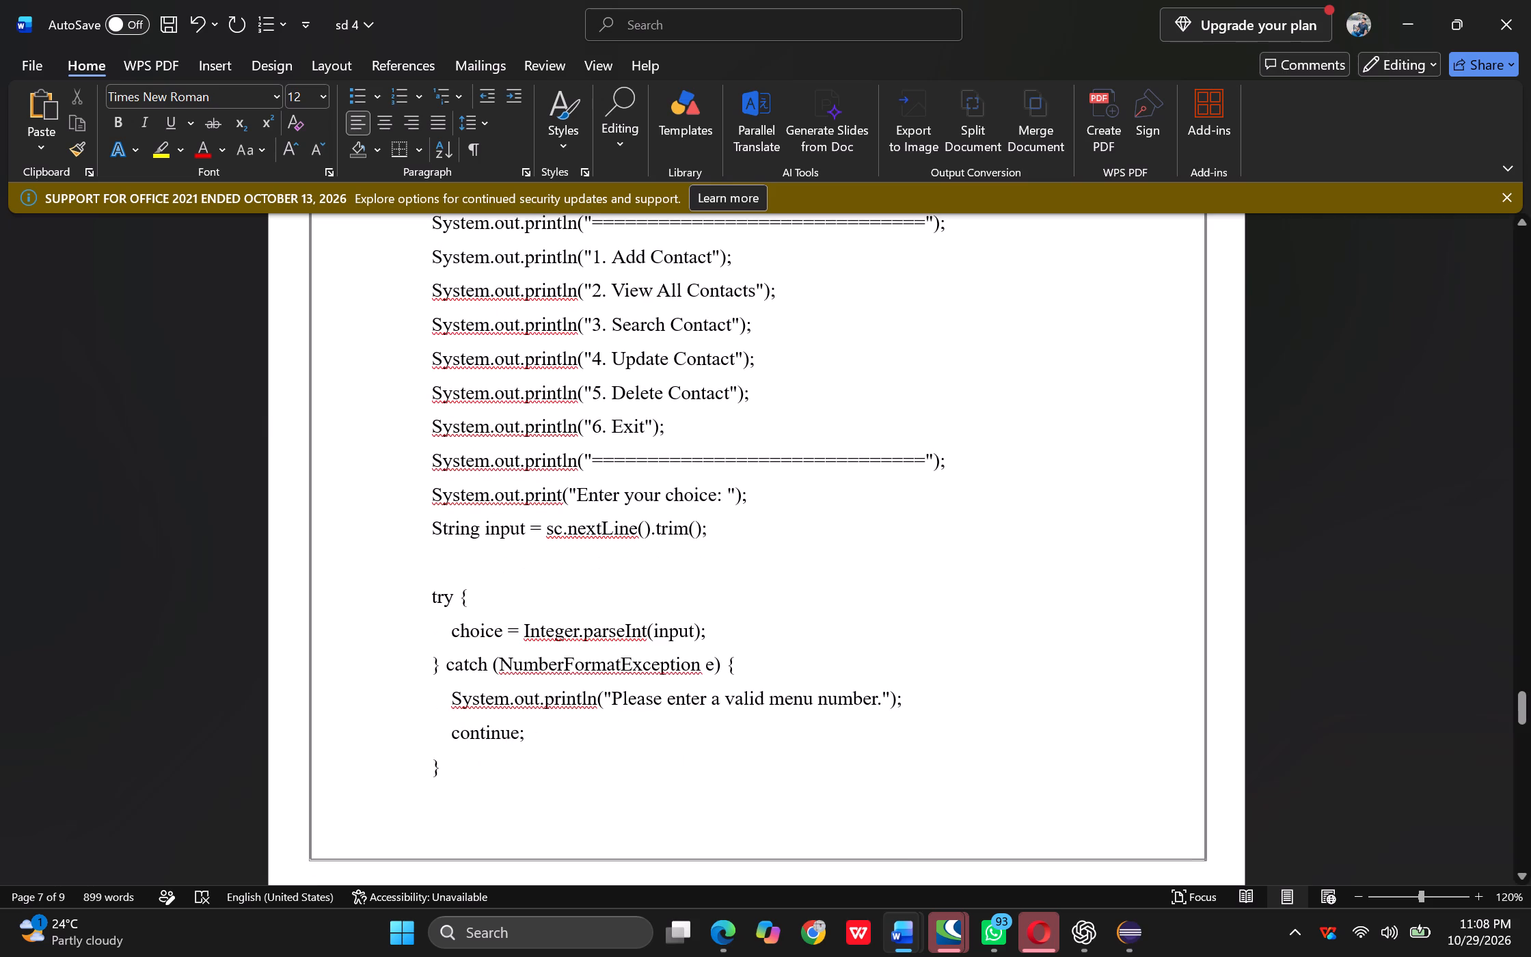
pyautogui.click(462, 577)
pyautogui.press('BackSpace')
# Delete the blank lines above "case 1:" and "case 2:" in the switch block, along with the "k;" ending the break line of case 1.
pyautogui.scroll(-1, 462, 577)
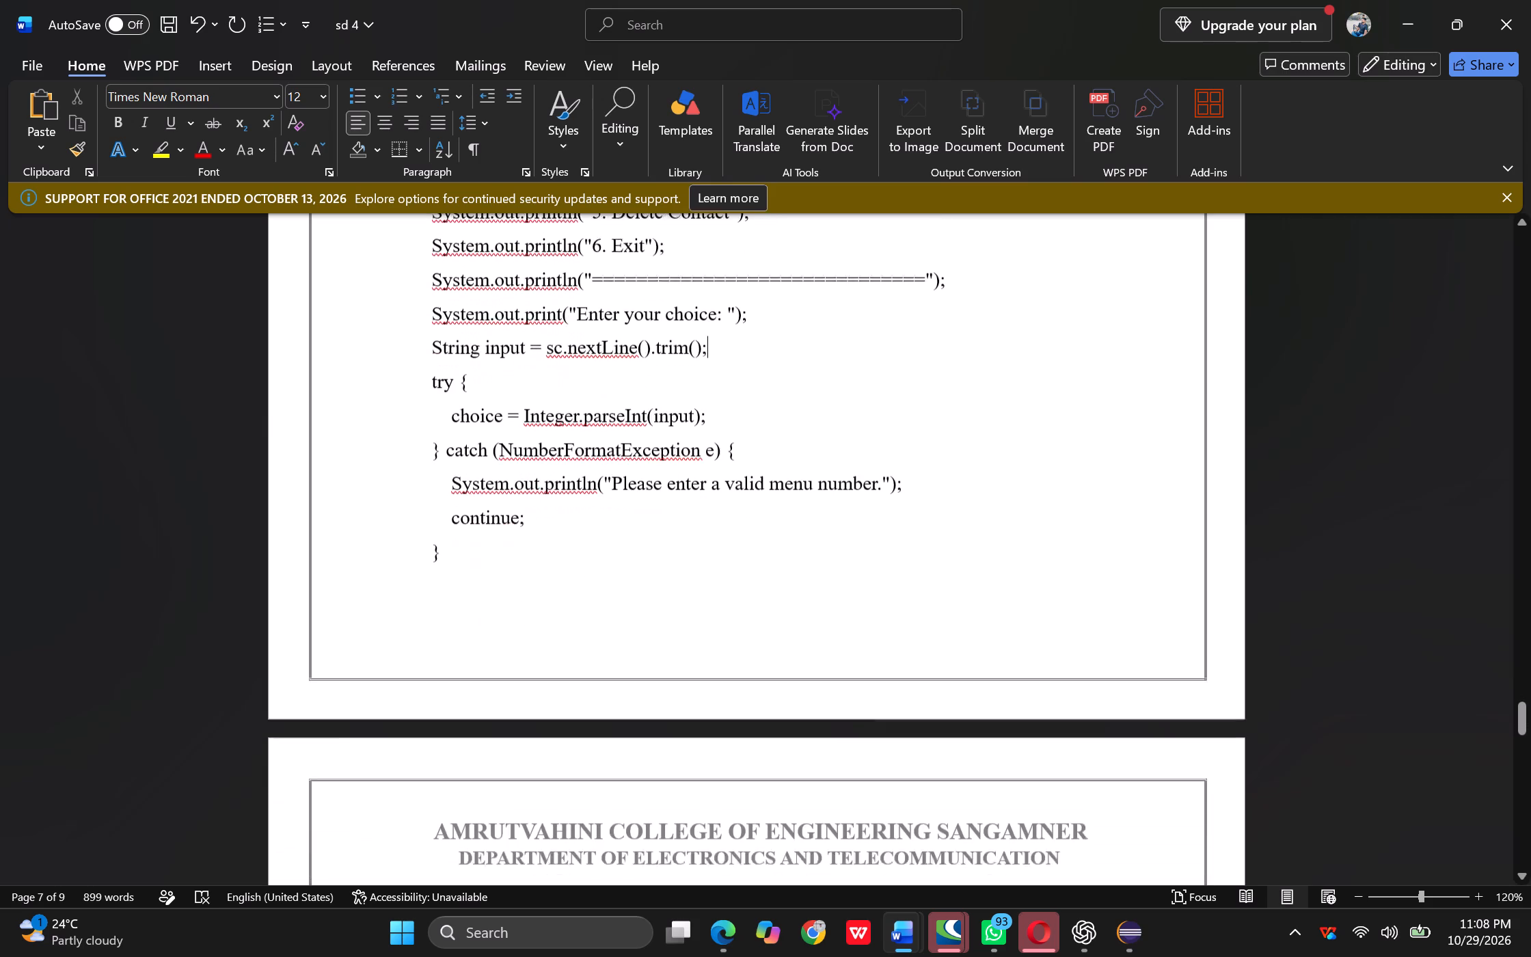
pyautogui.scroll(-5, 462, 577)
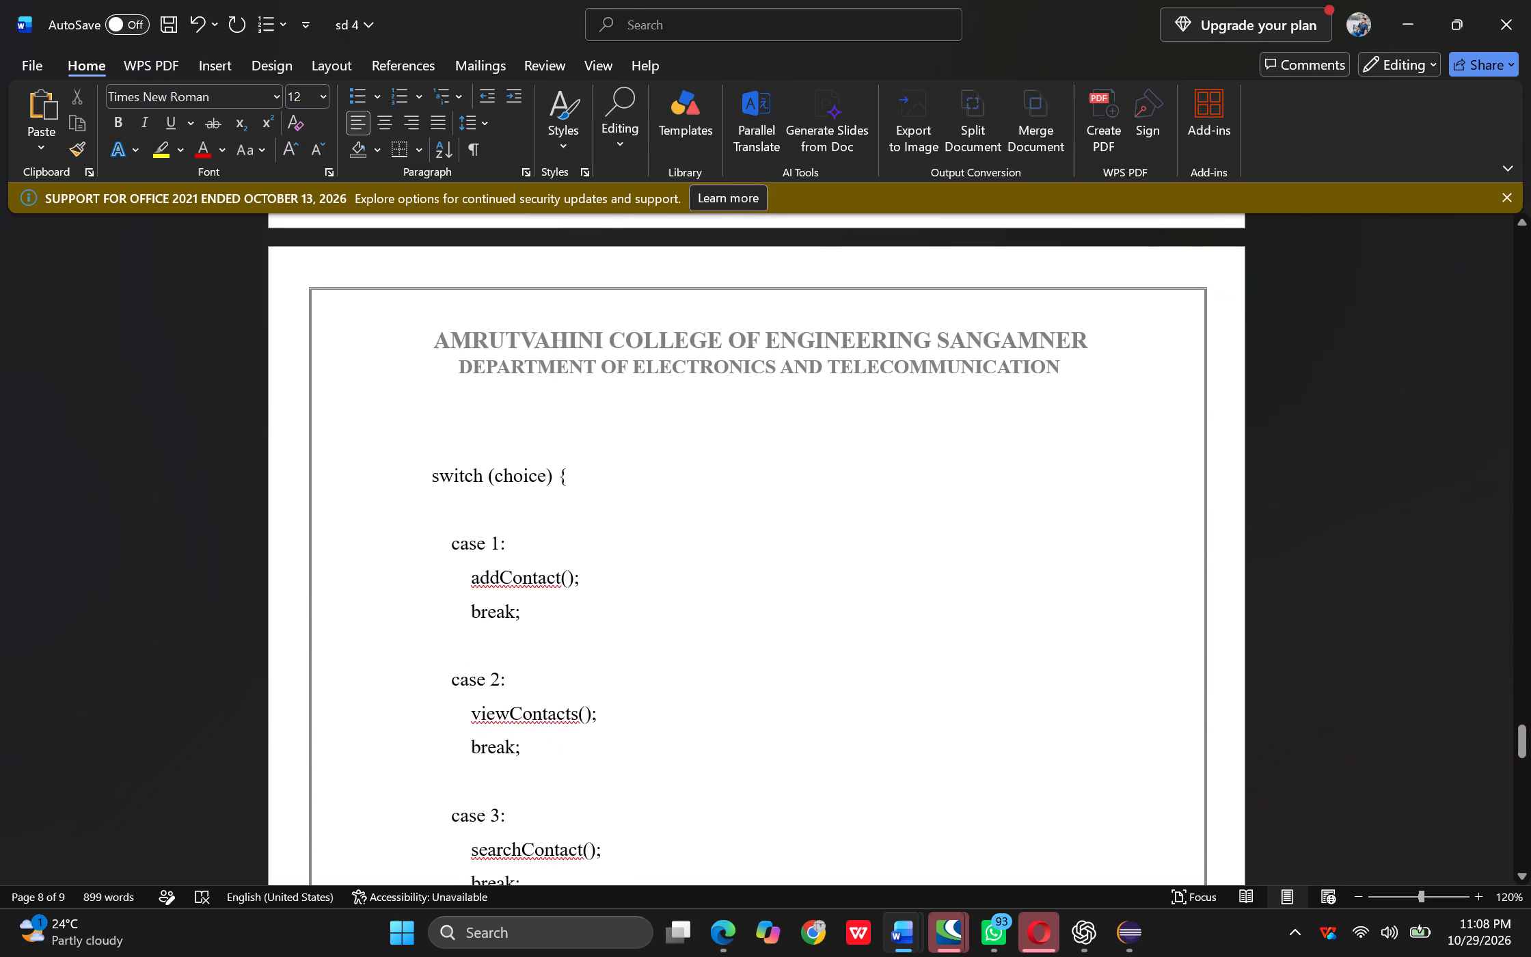
pyautogui.click(498, 513)
pyautogui.press('BackSpace')
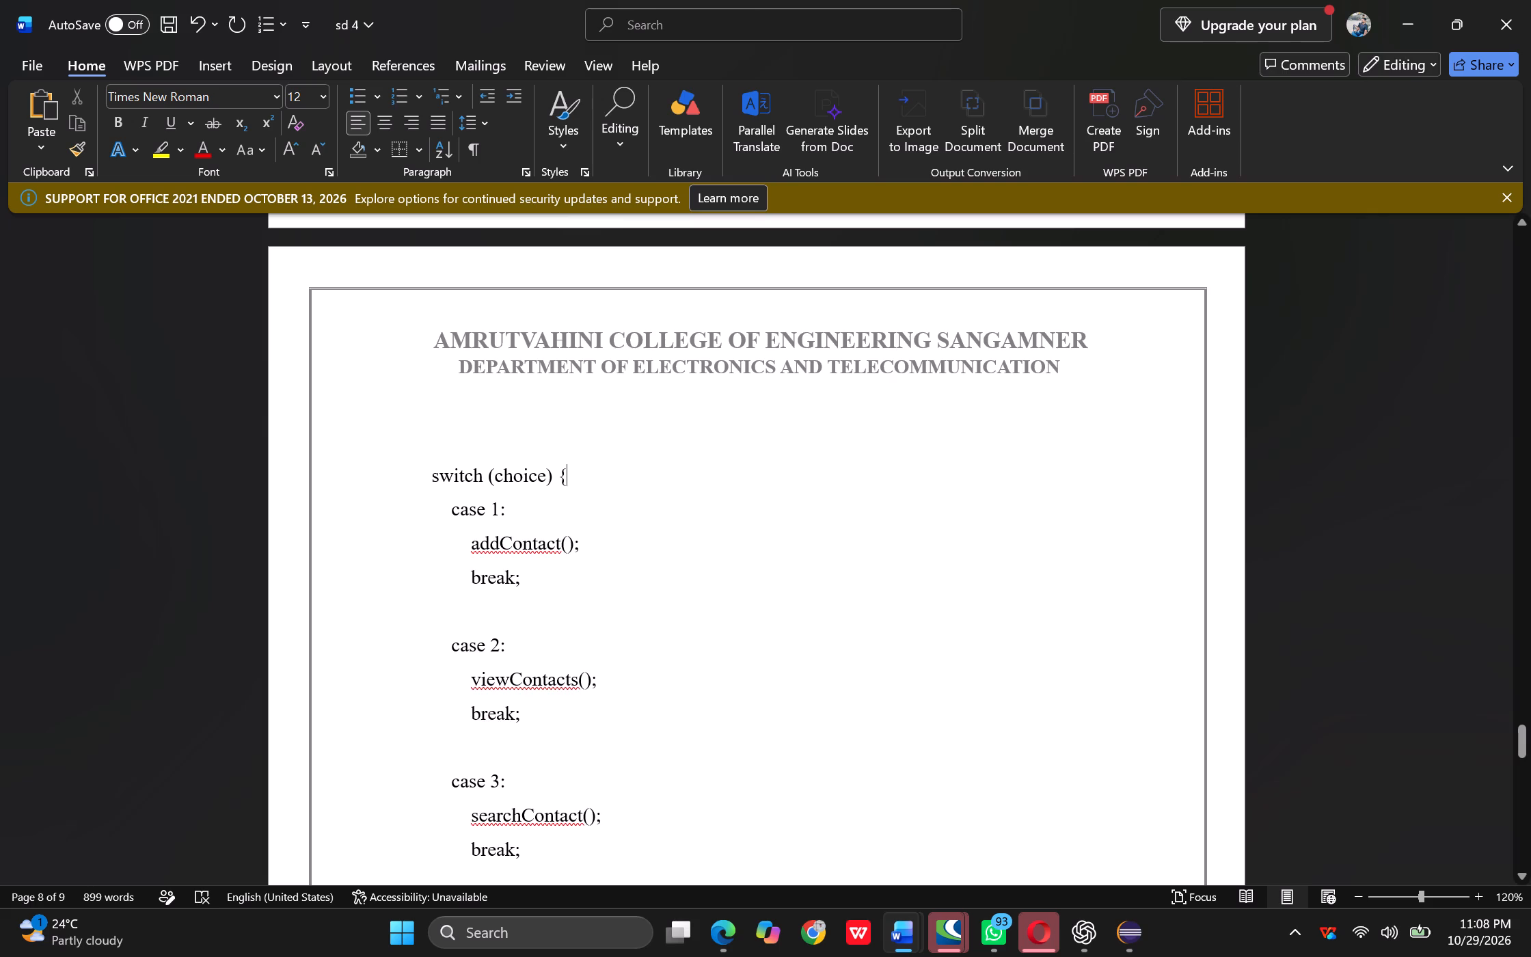
pyautogui.click(483, 619)
pyautogui.press('BackSpace')
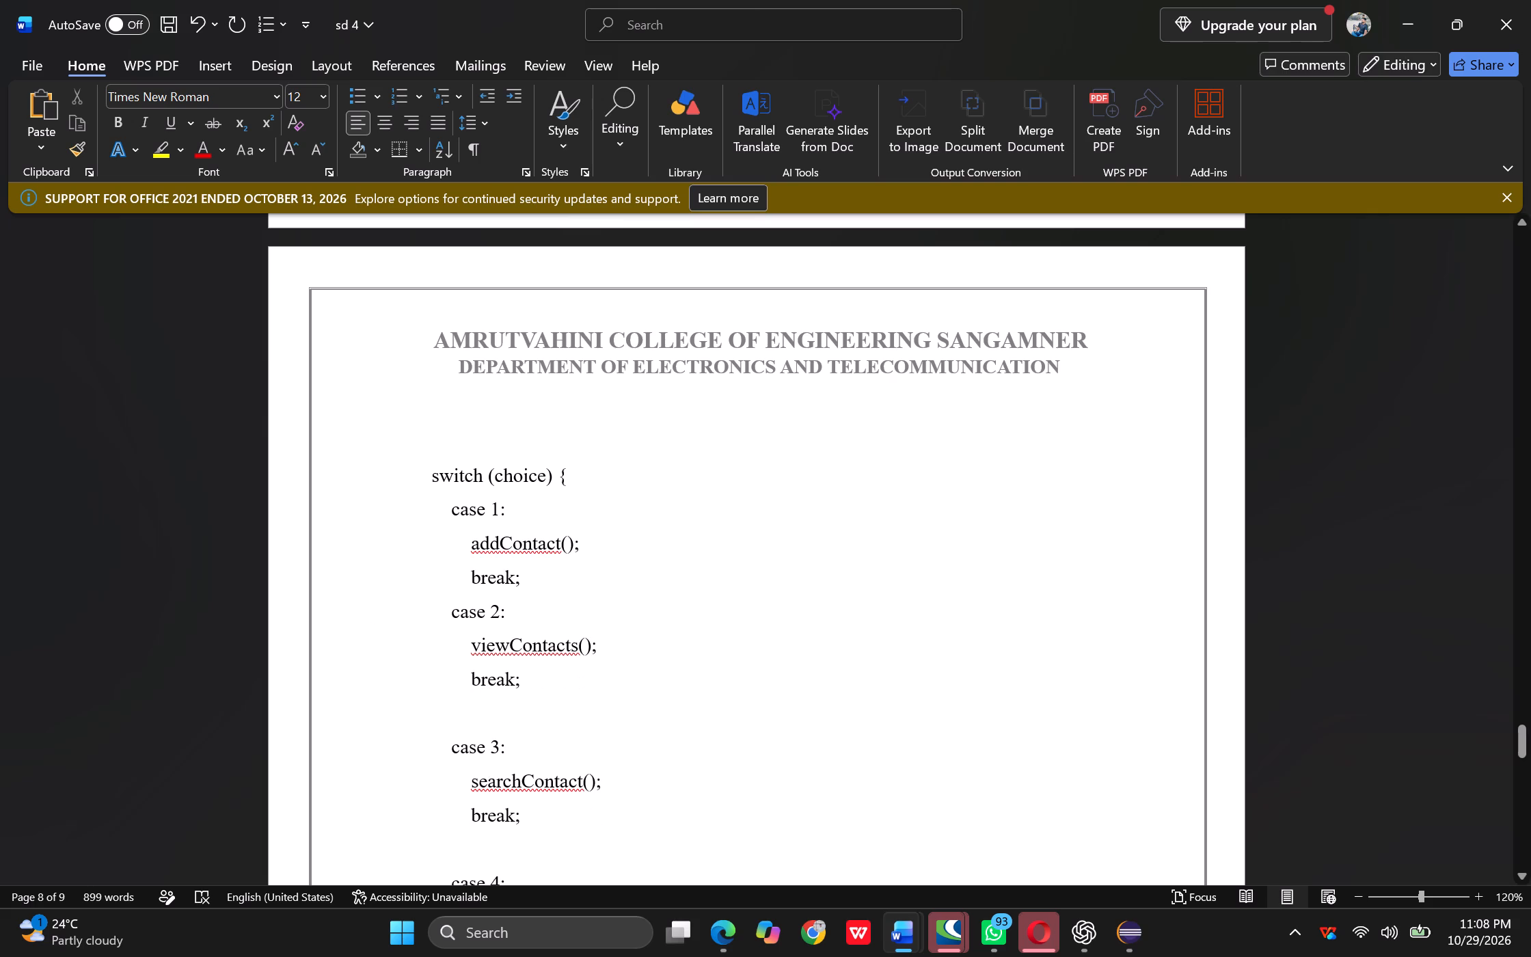
pyautogui.press('BackSpace')
pyautogui.press('BackSpace')
# Delete the blank line above "case 3:" in the switch block.
pyautogui.scroll(-1, 483, 685)
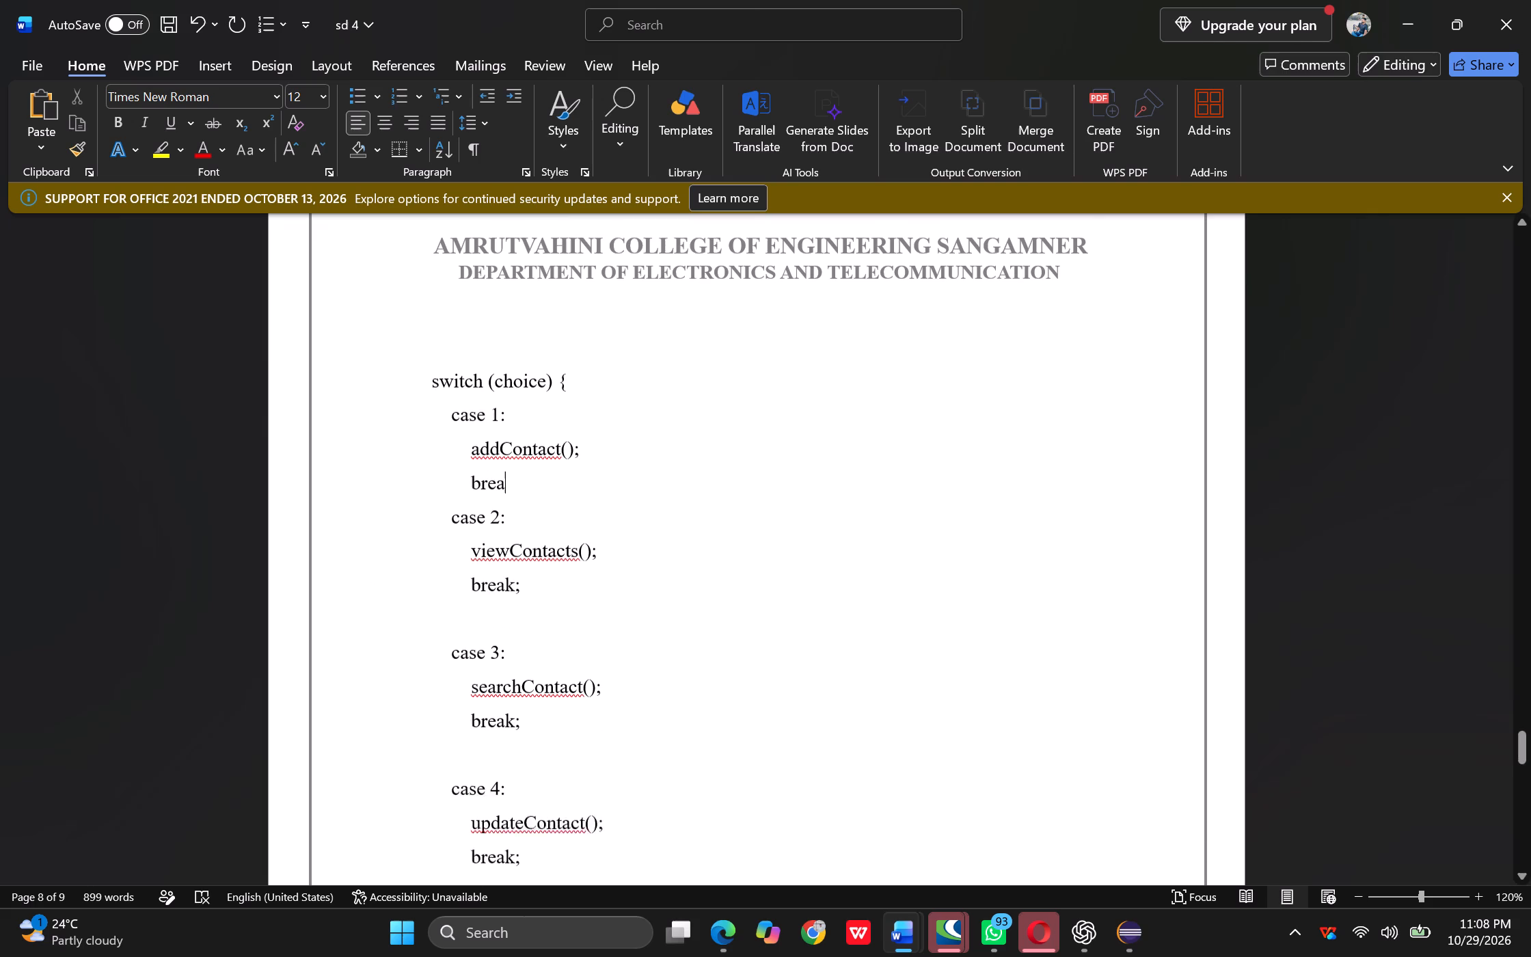
pyautogui.scroll(-1, 483, 685)
pyautogui.click(486, 517)
pyautogui.press('BackSpace')
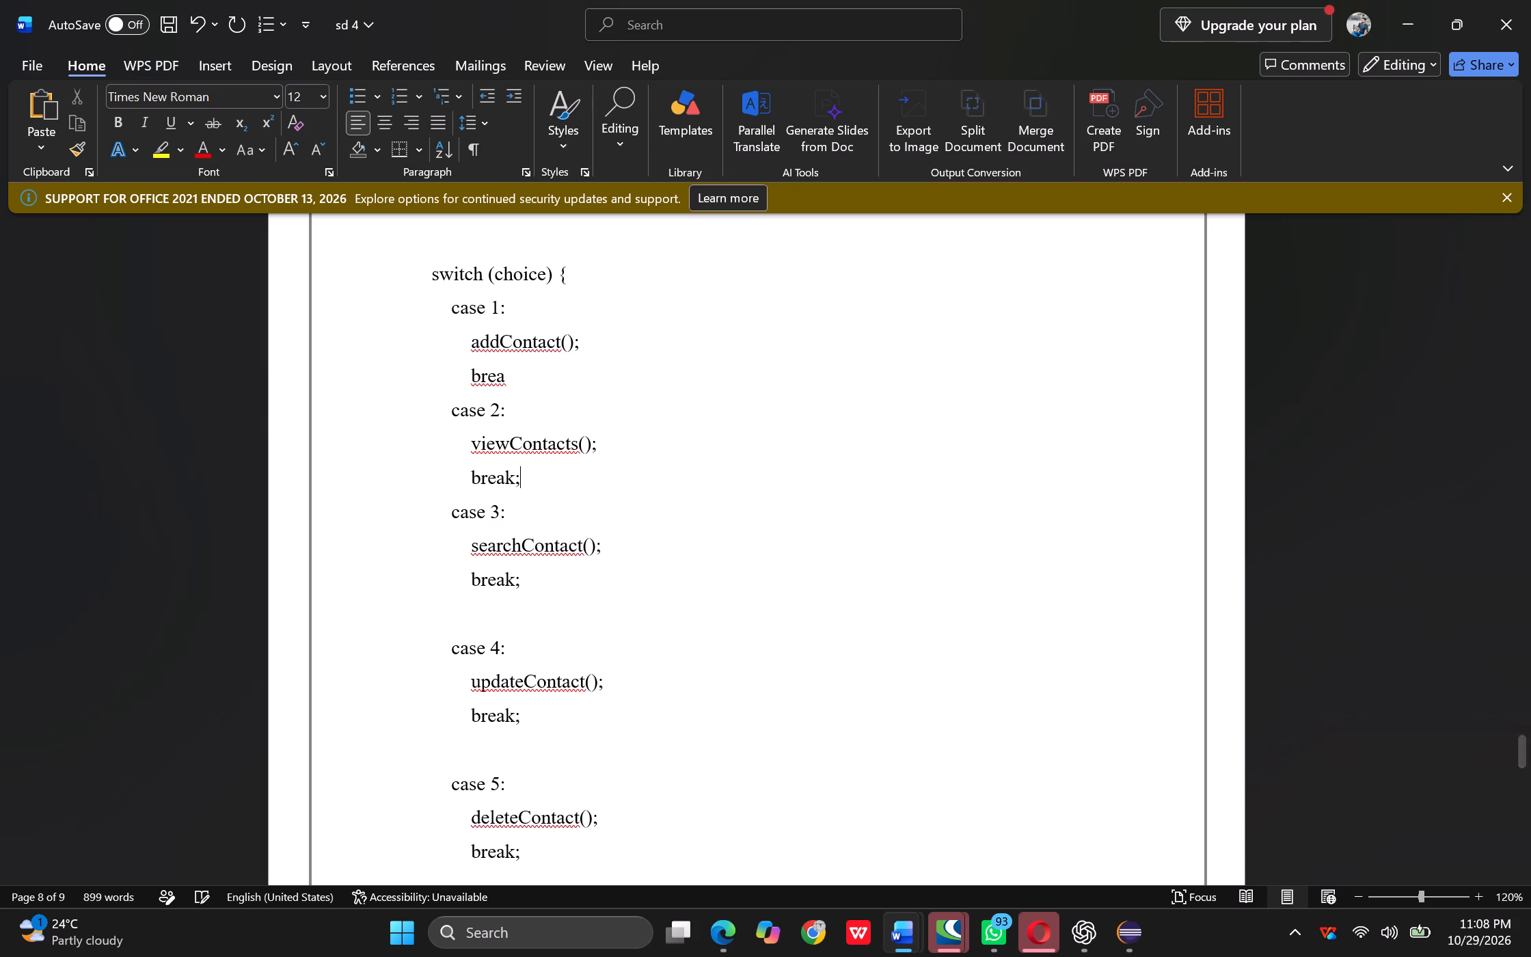
# Complete the truncated "brea" under case 1 so that it reads "break;".
pyautogui.click(520, 387)
pyautogui.press('k')
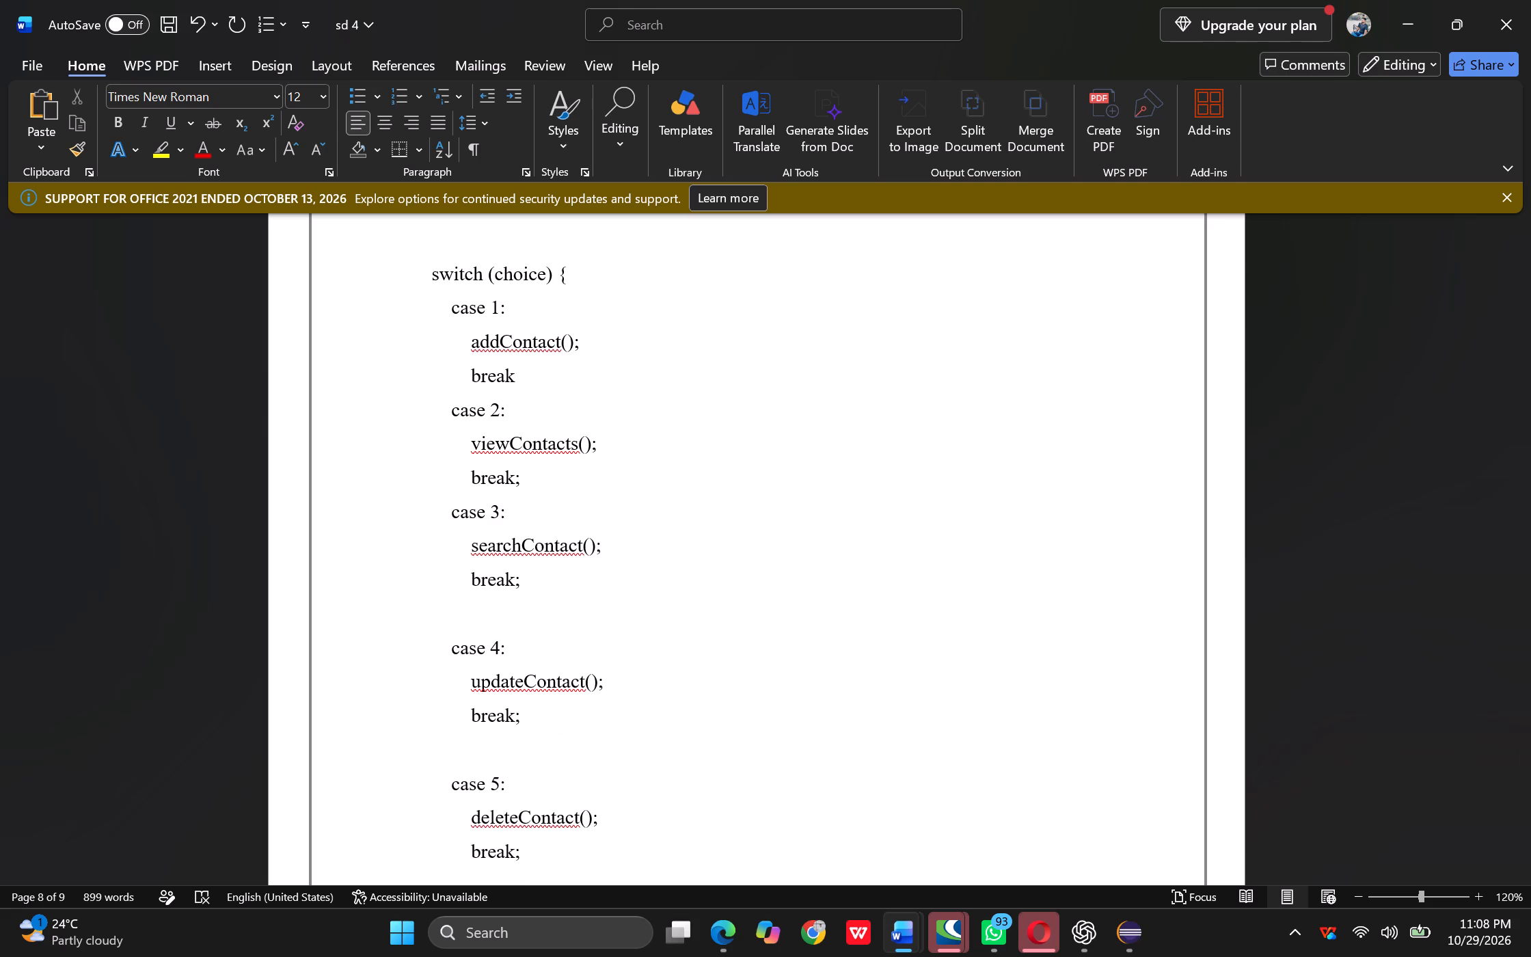
pyautogui.press(';')
# Delete the blank lines above "case 4:" and "case 5:", keeping the "break;" under case 4 complete with its semicolon.
pyautogui.click(486, 610)
pyautogui.press('BackSpace')
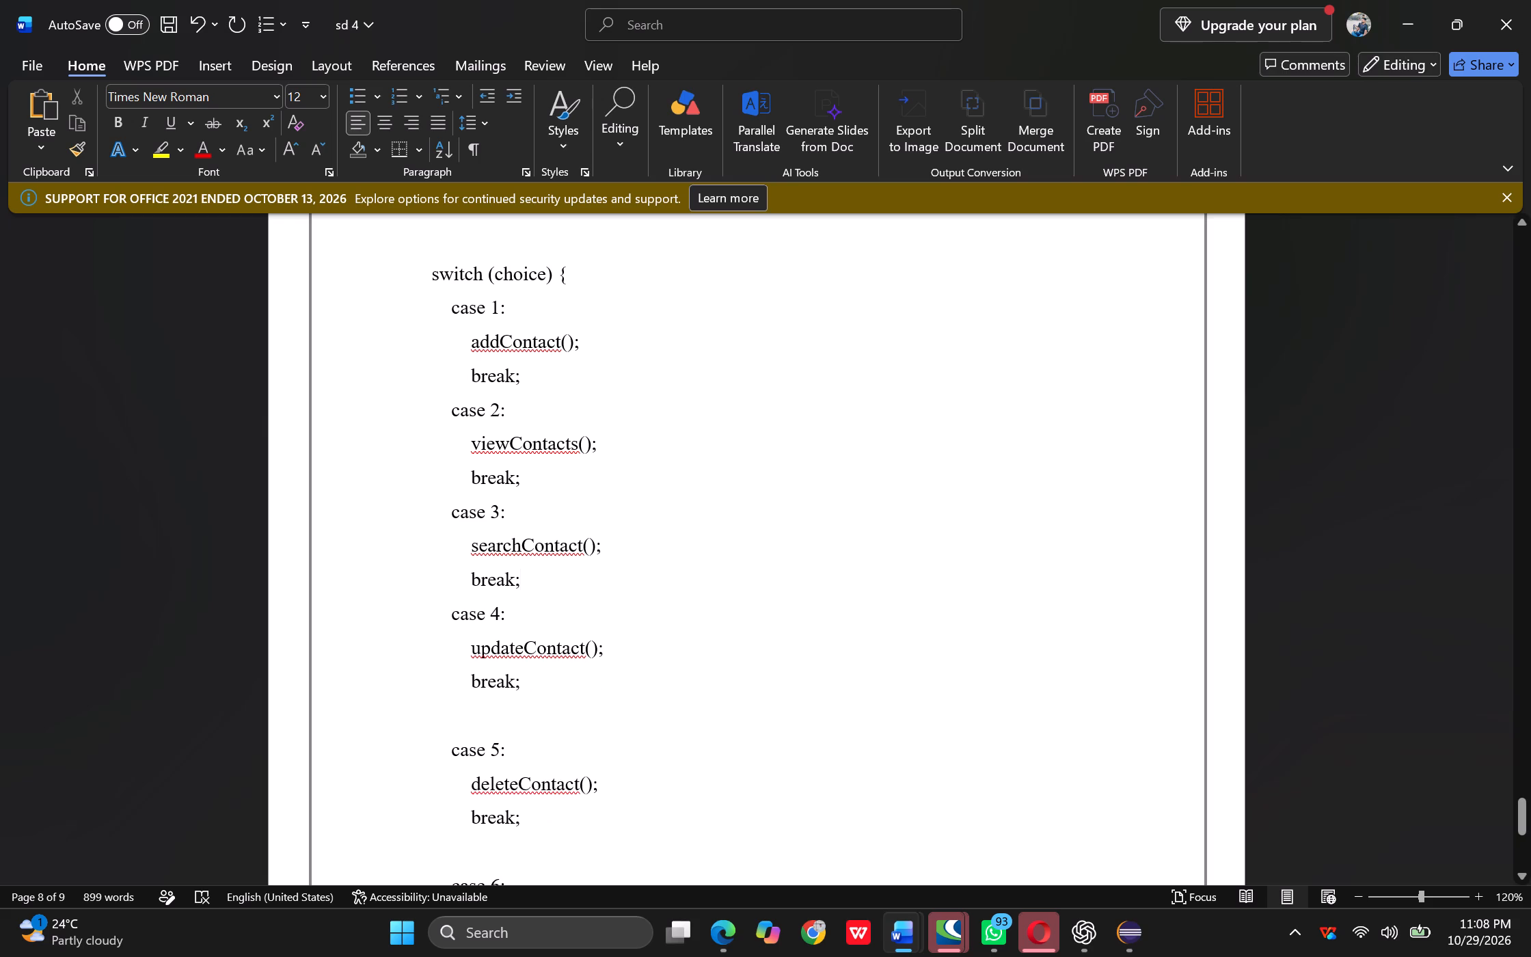
pyautogui.click(485, 727)
pyautogui.press('BackSpace')
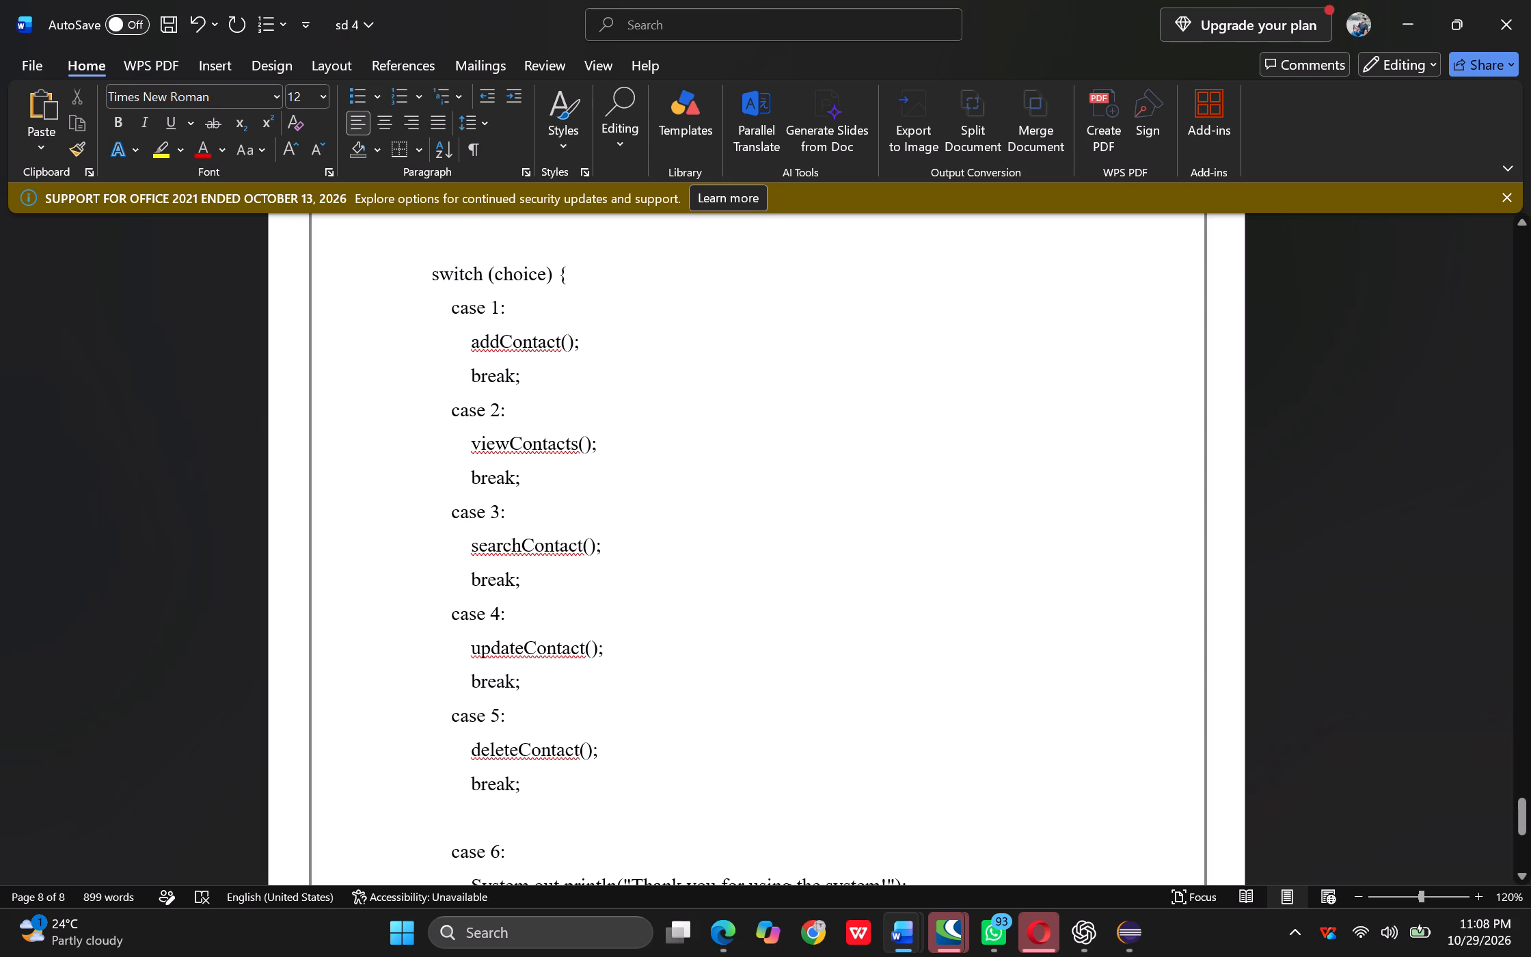
pyautogui.press('BackSpace')
pyautogui.scroll(-1, 490, 803)
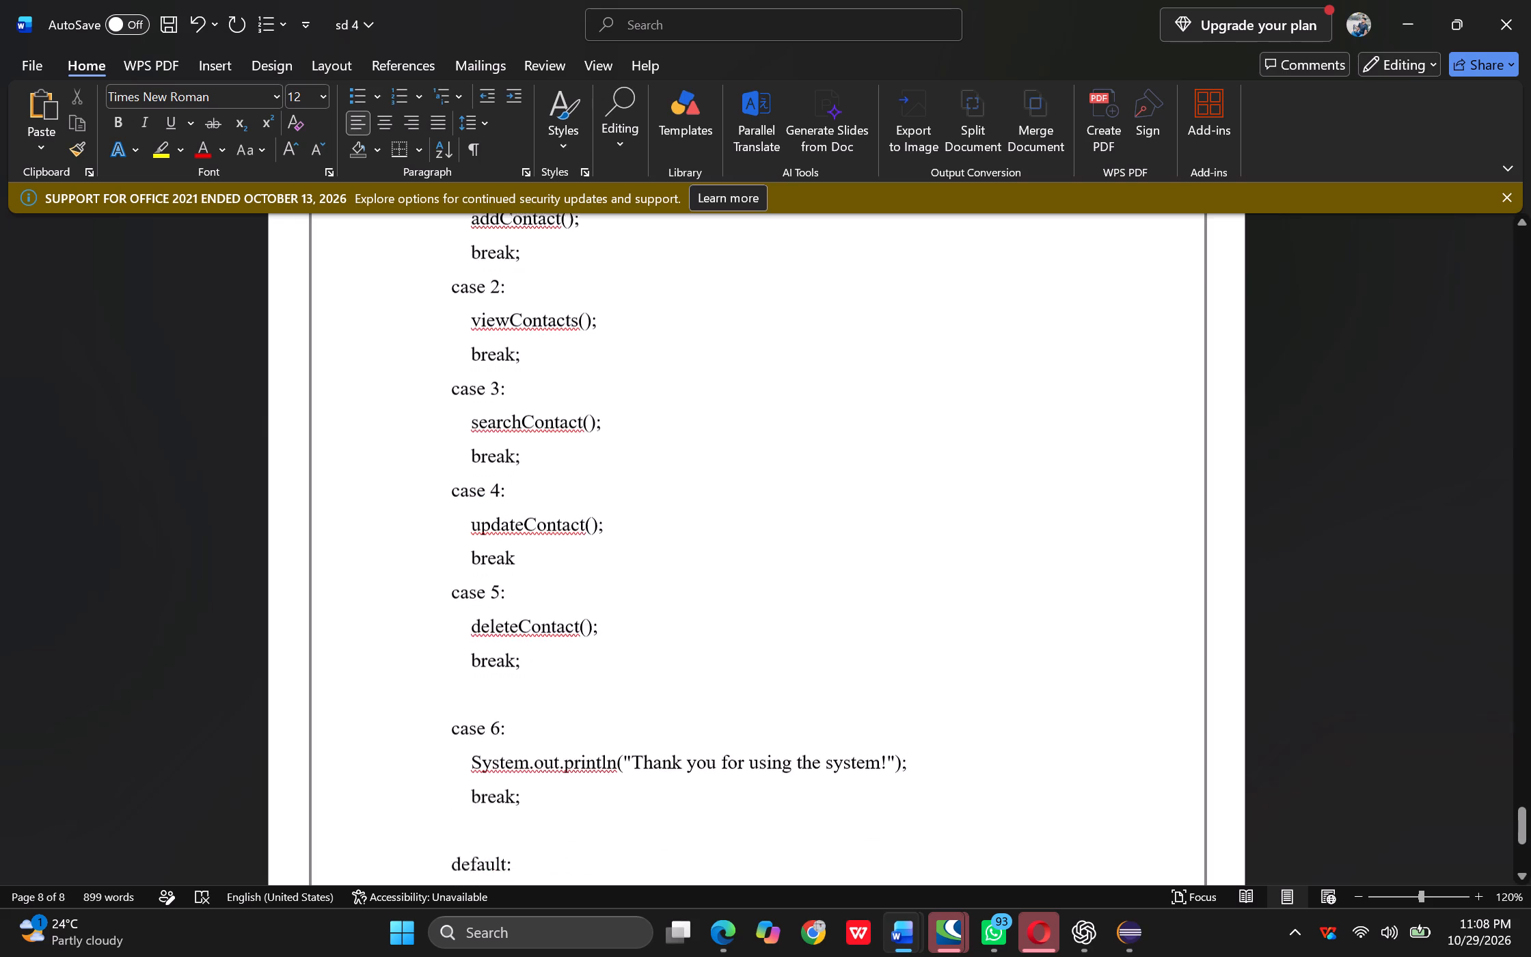
pyautogui.scroll(-1, 490, 803)
pyautogui.press(';')
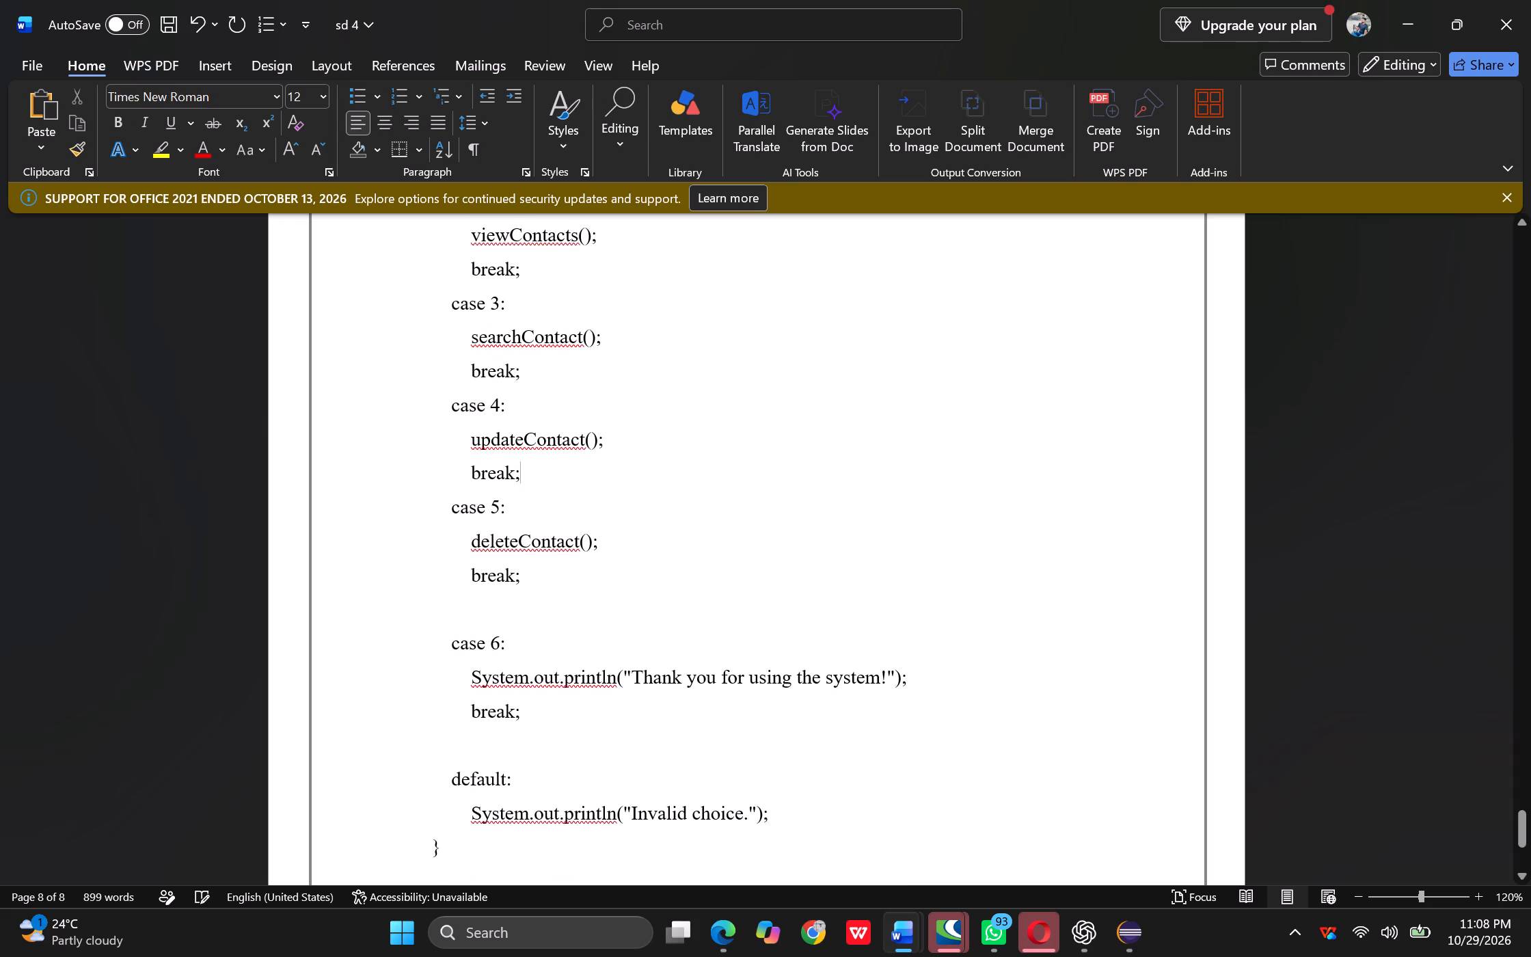
# Delete the blank lines above "case 6:", above "default:" and above "} while (choice != 6);".
pyautogui.doubleClick(471, 622)
pyautogui.press('BackSpace')
pyautogui.press('BackSpace')
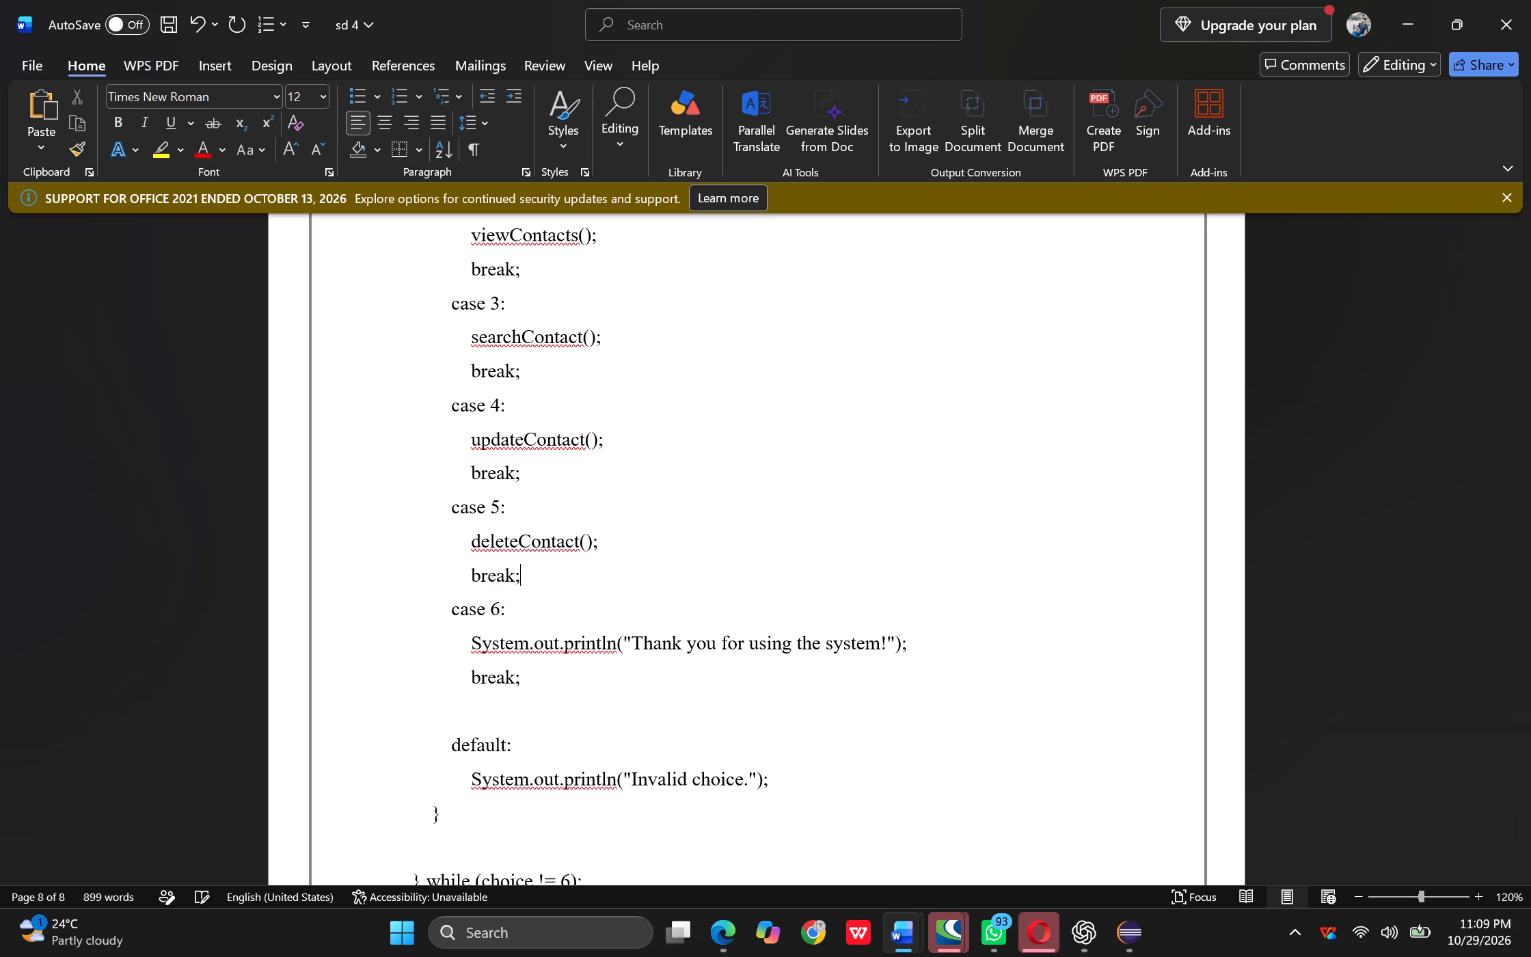
pyautogui.doubleClick(480, 711)
pyautogui.press('BackSpace')
pyautogui.press('BackSpace')
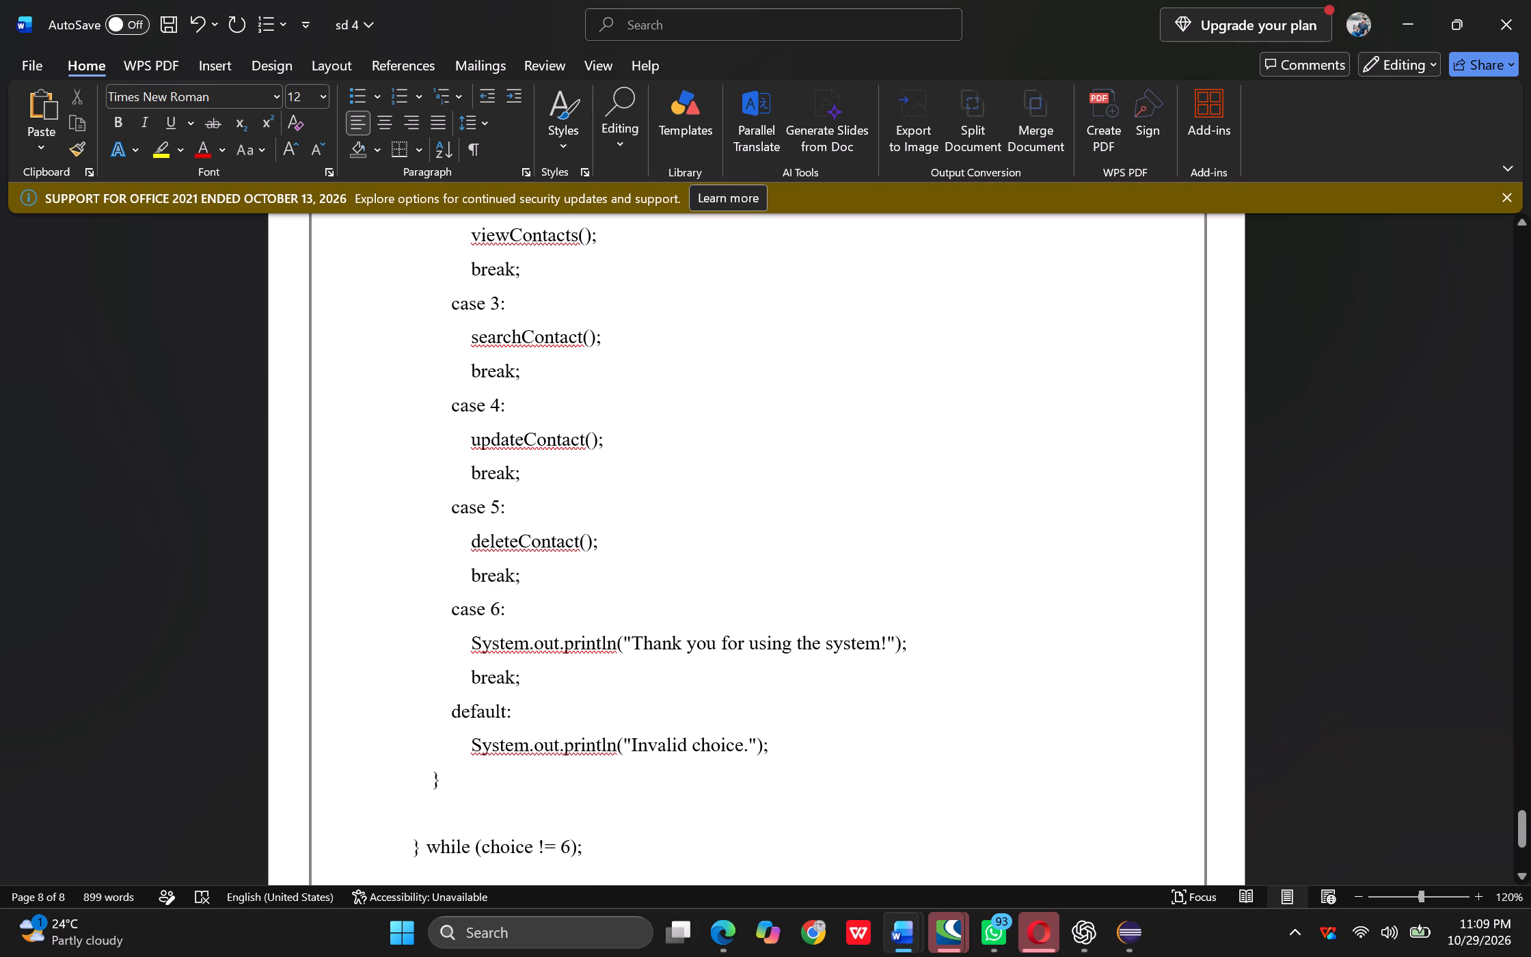
pyautogui.click(458, 811)
pyautogui.press('BackSpace')
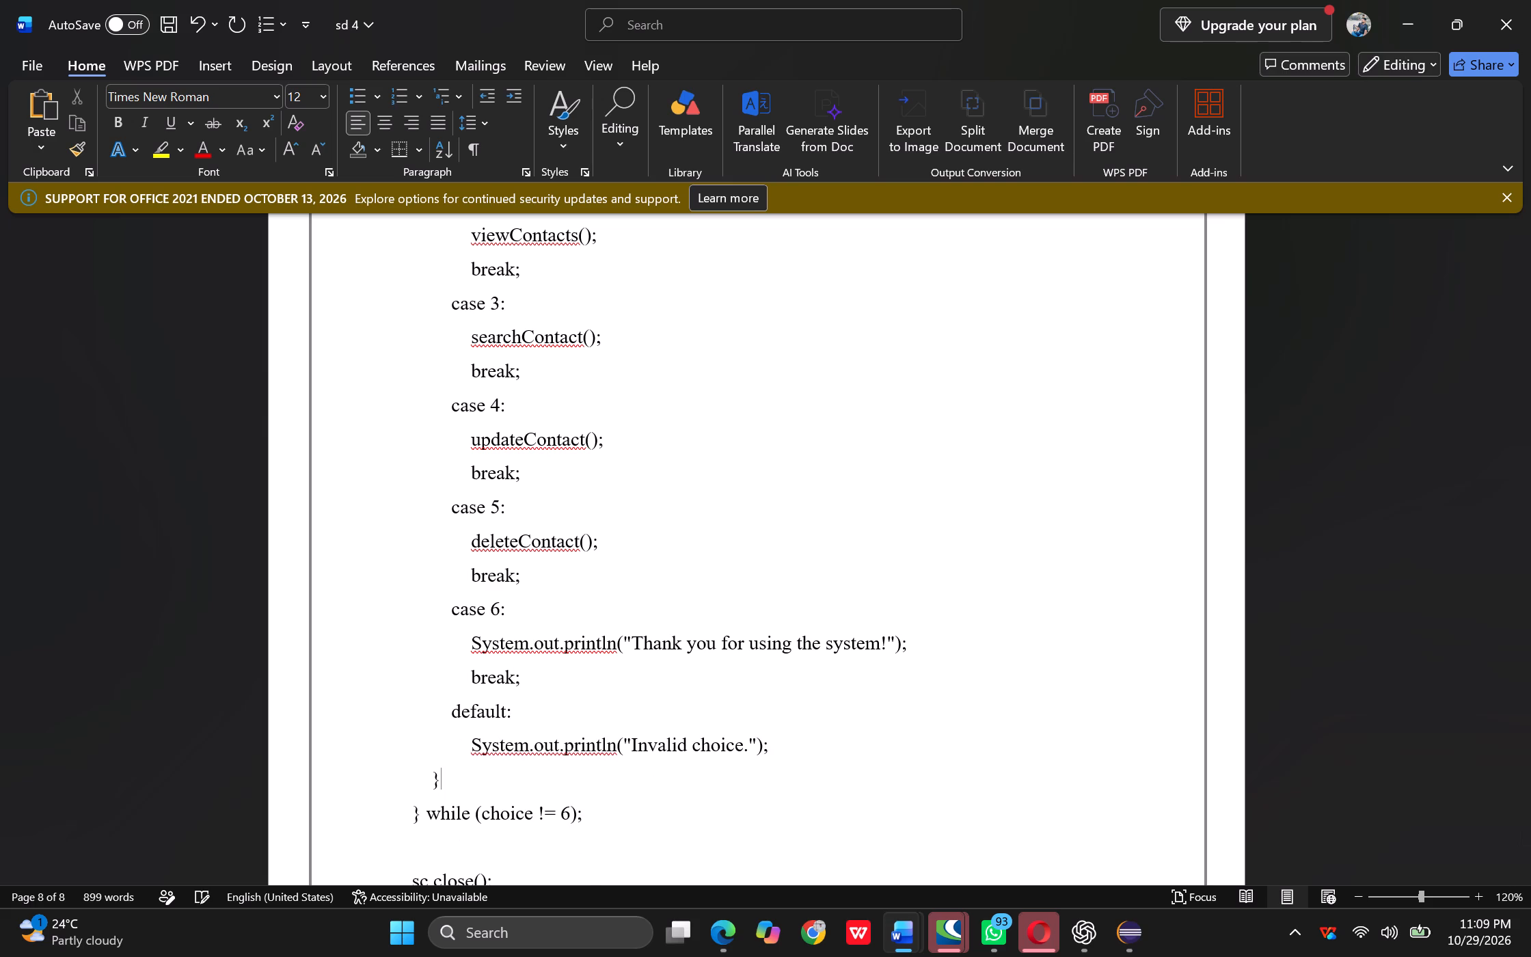
pyautogui.scroll(-2, 458, 811)
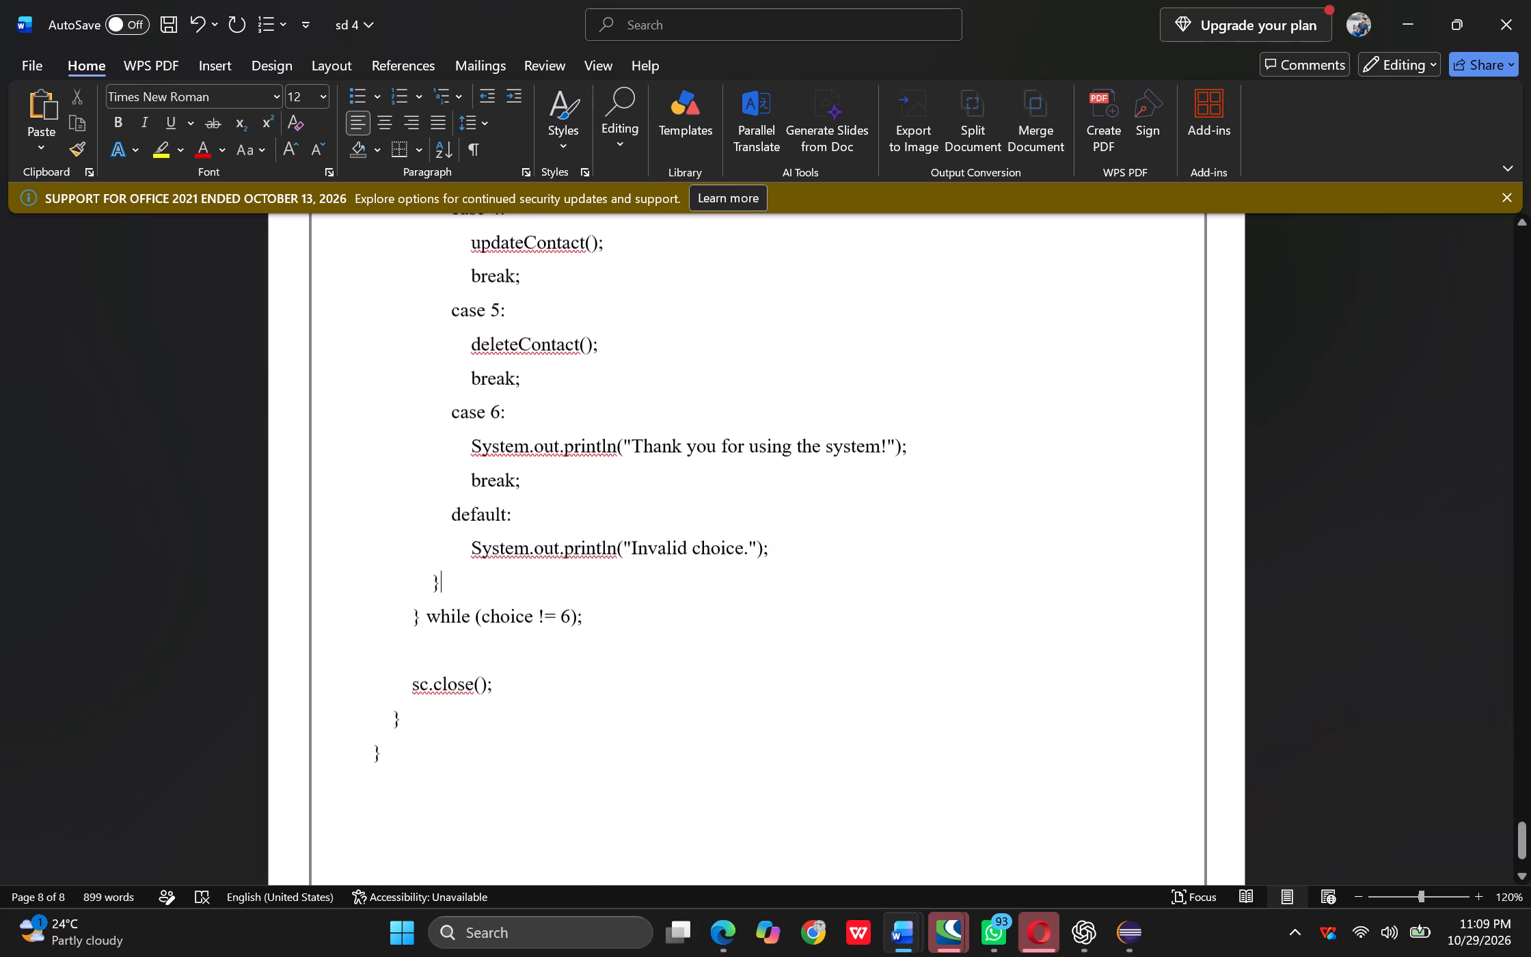
# Delete the blank line above "sc.close();" near the end of the program.
pyautogui.scroll(-1, 458, 811)
pyautogui.click(432, 574)
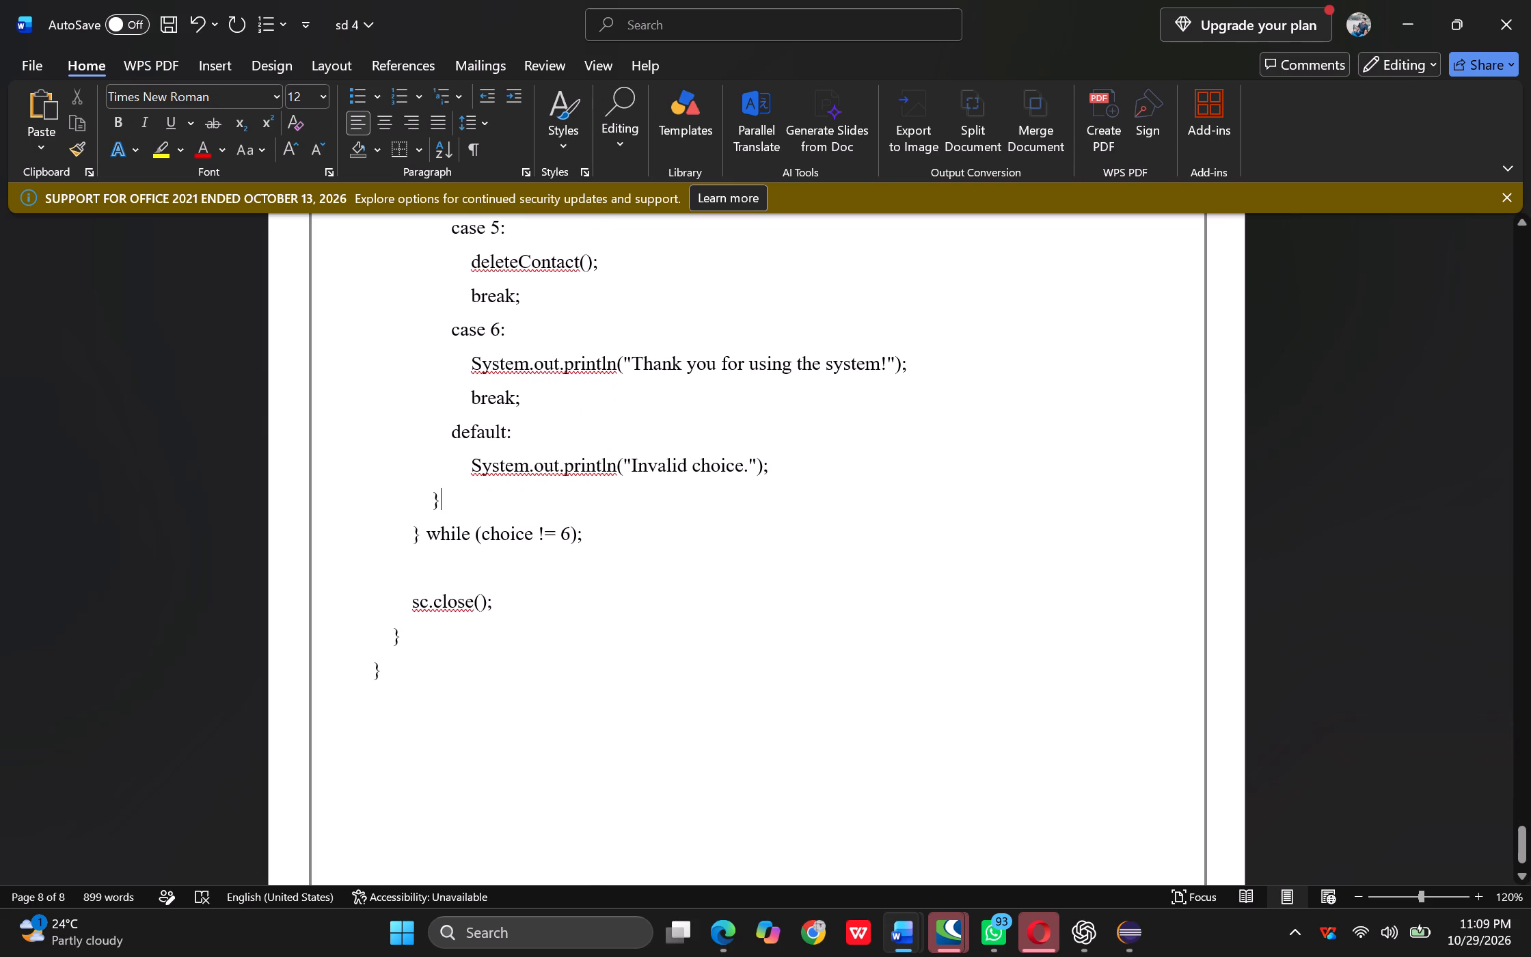
pyautogui.press('BackSpace')
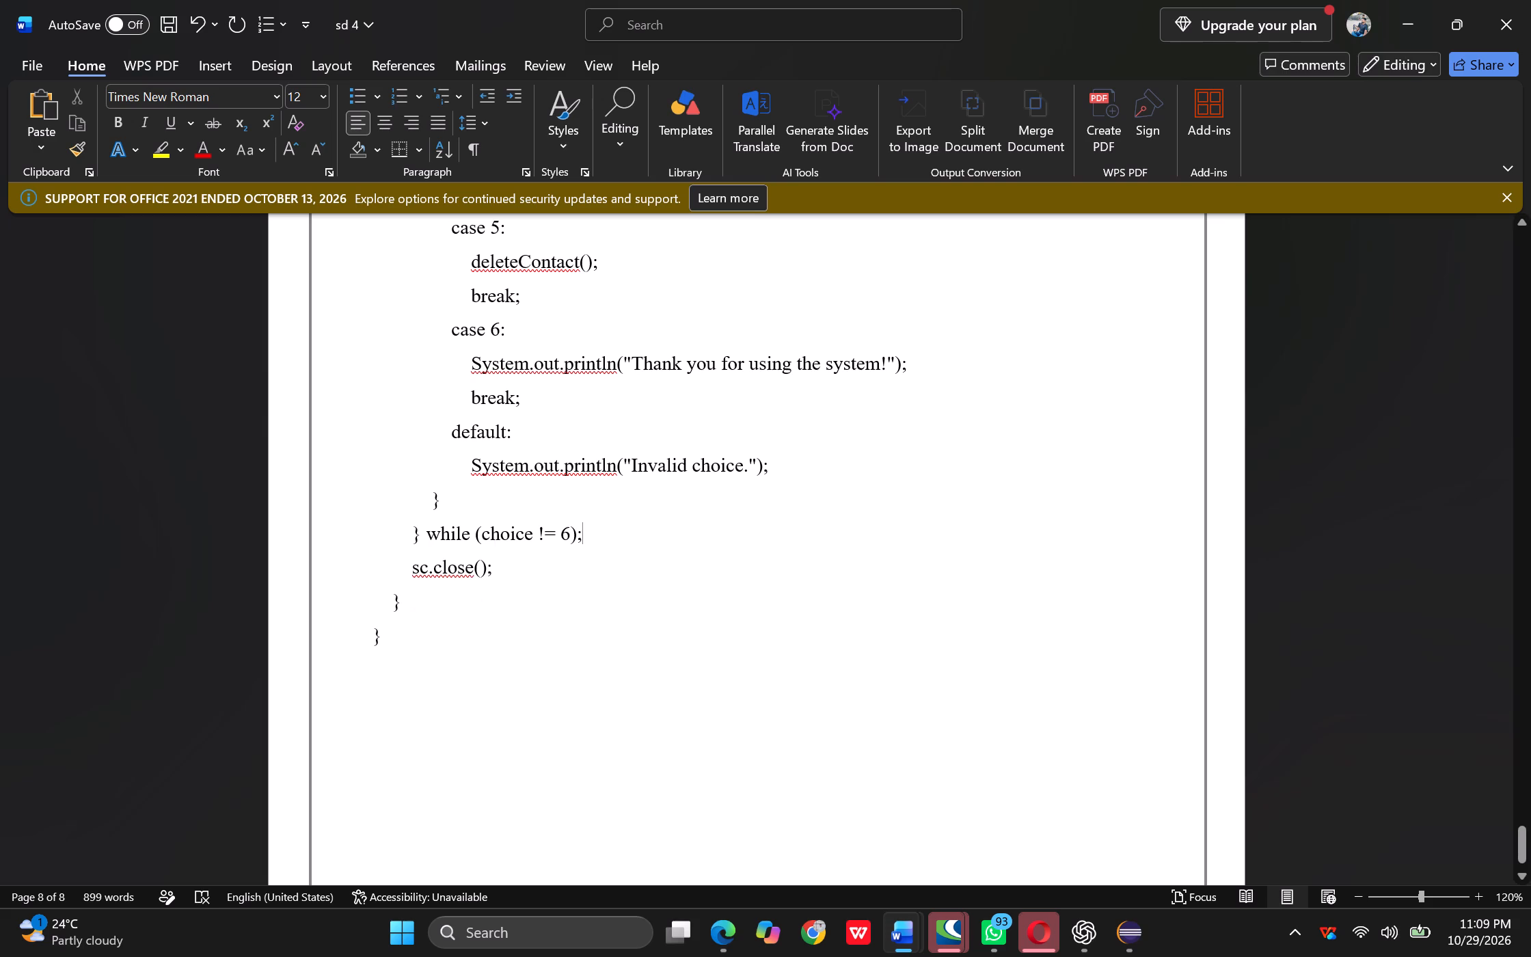
# Look back through the compacted Java program up to the Algorithm section and return to the program's end.
pyautogui.scroll(-2, 409, 758)
pyautogui.scroll(6, 409, 758)
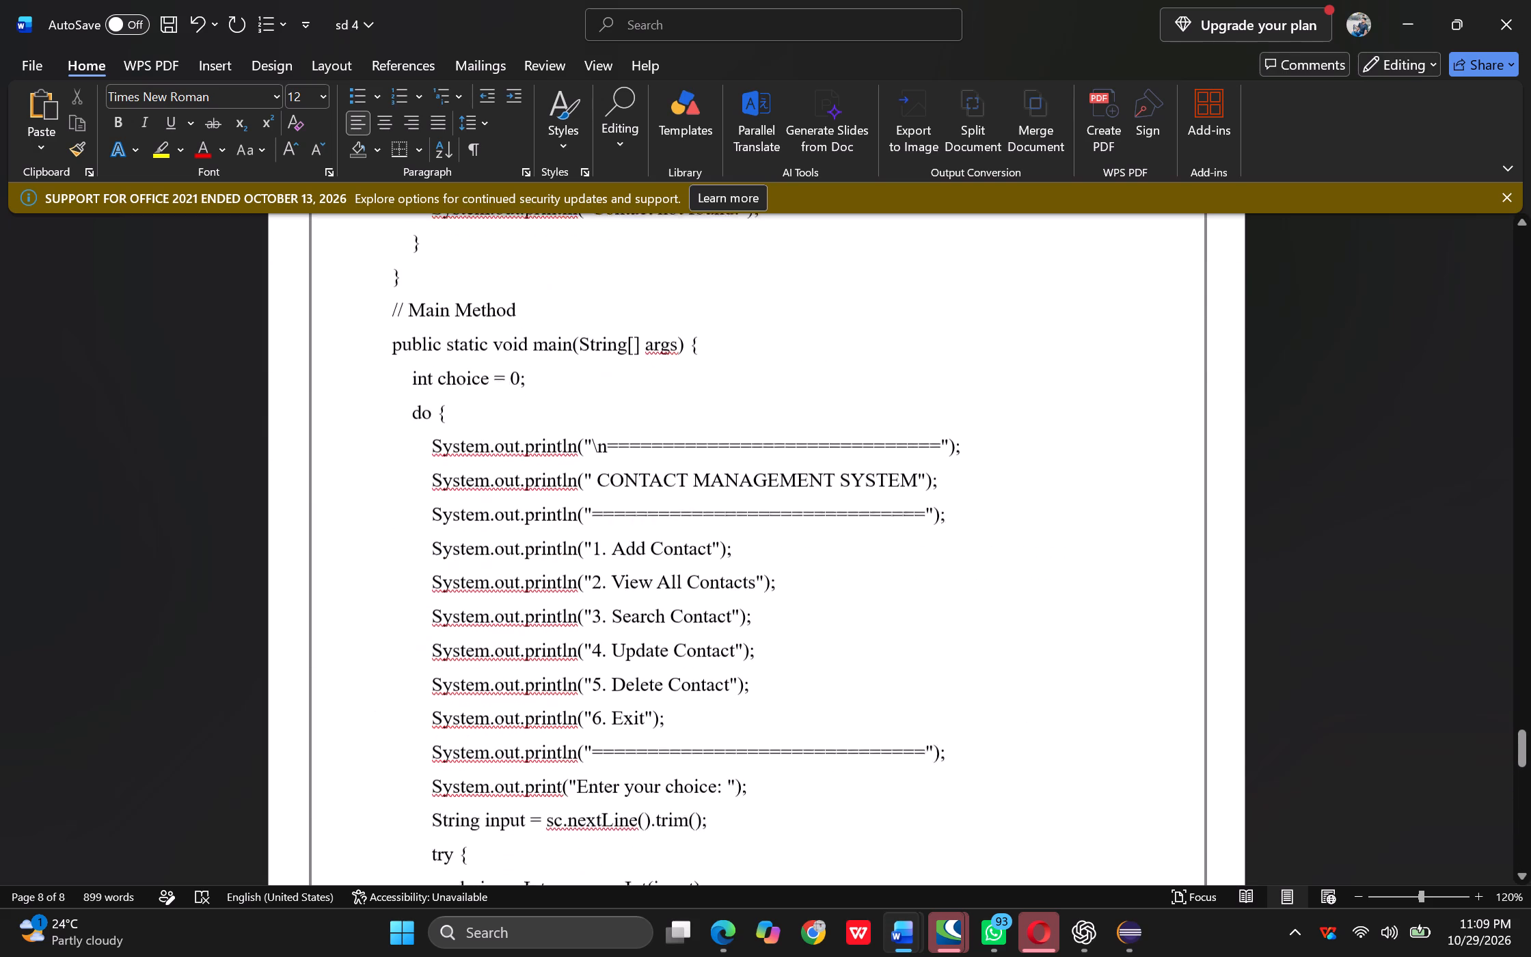
pyautogui.scroll(6, 409, 758)
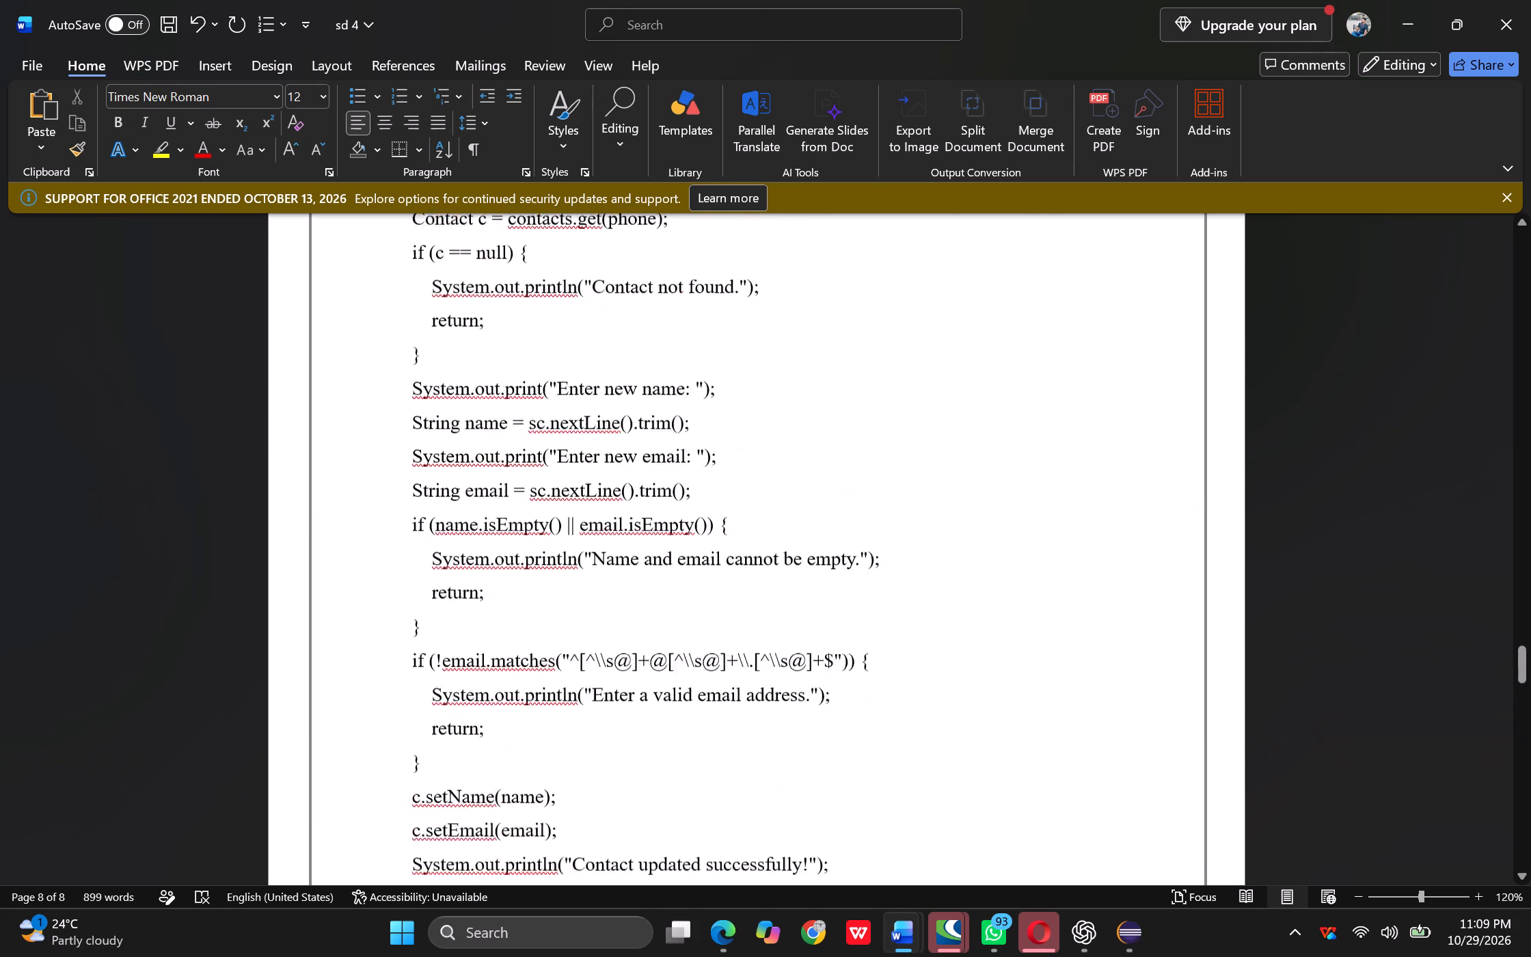
pyautogui.scroll(5, 409, 758)
pyautogui.scroll(-5, 409, 758)
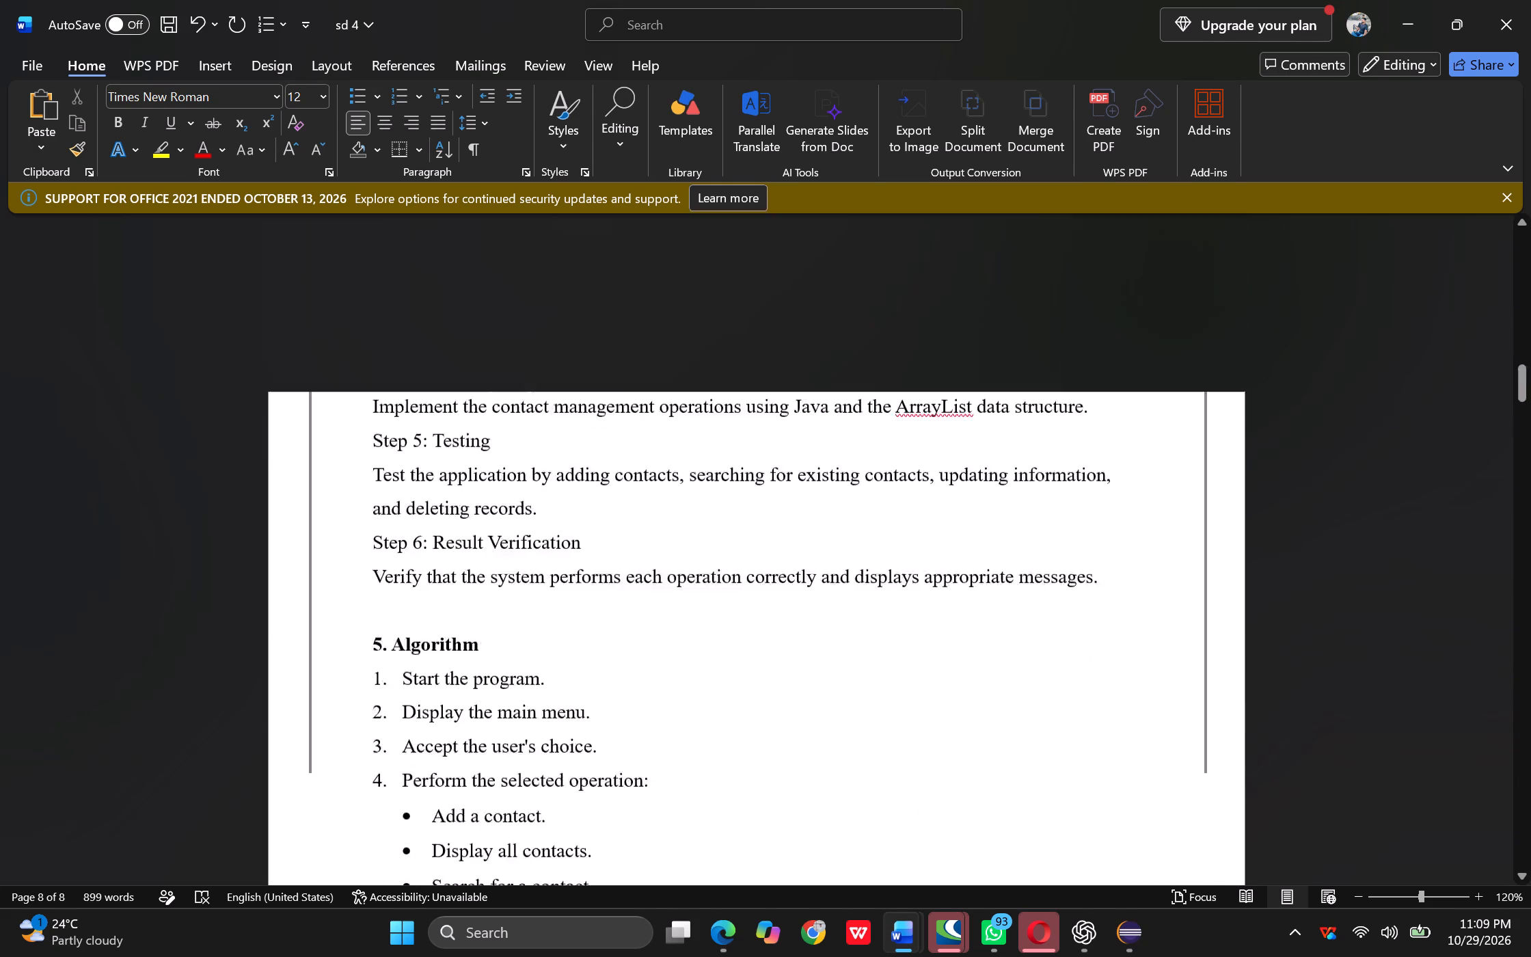
pyautogui.scroll(-11, 409, 758)
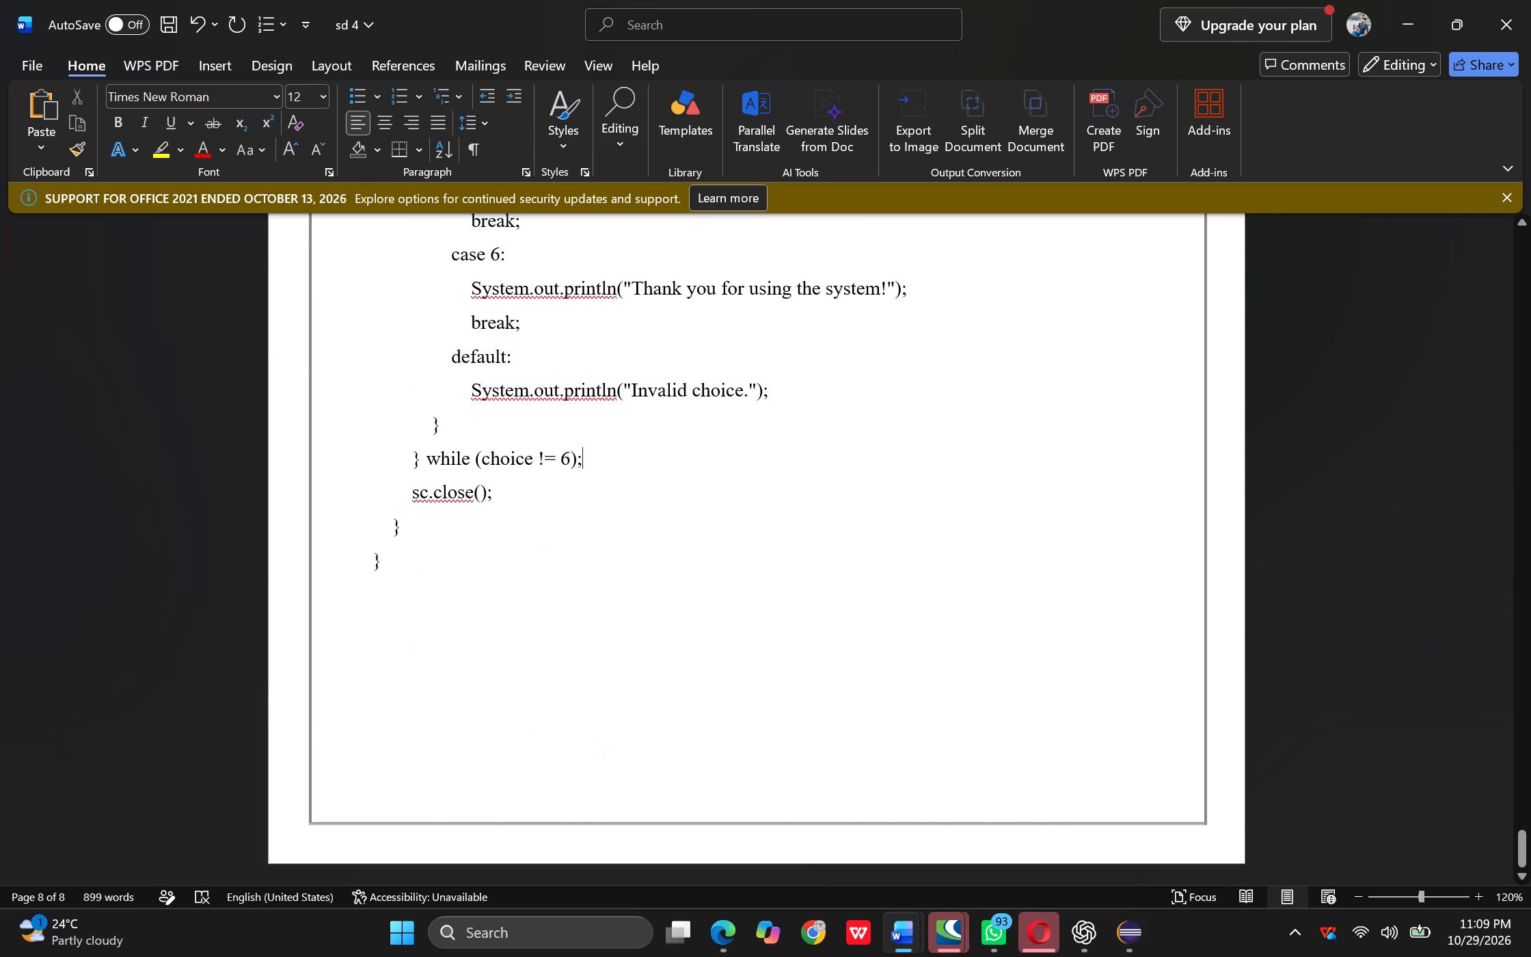
# Add blank lines after the program's final closing brace until the insertion point reaches a new page.
pyautogui.click(431, 648)
pyautogui.click(431, 648)
pyautogui.press('Return')
pyautogui.press('Return')
pyautogui.press('Return')
pyautogui.press('Return')
pyautogui.press('Return')
pyautogui.press('Return')
pyautogui.press('Return')
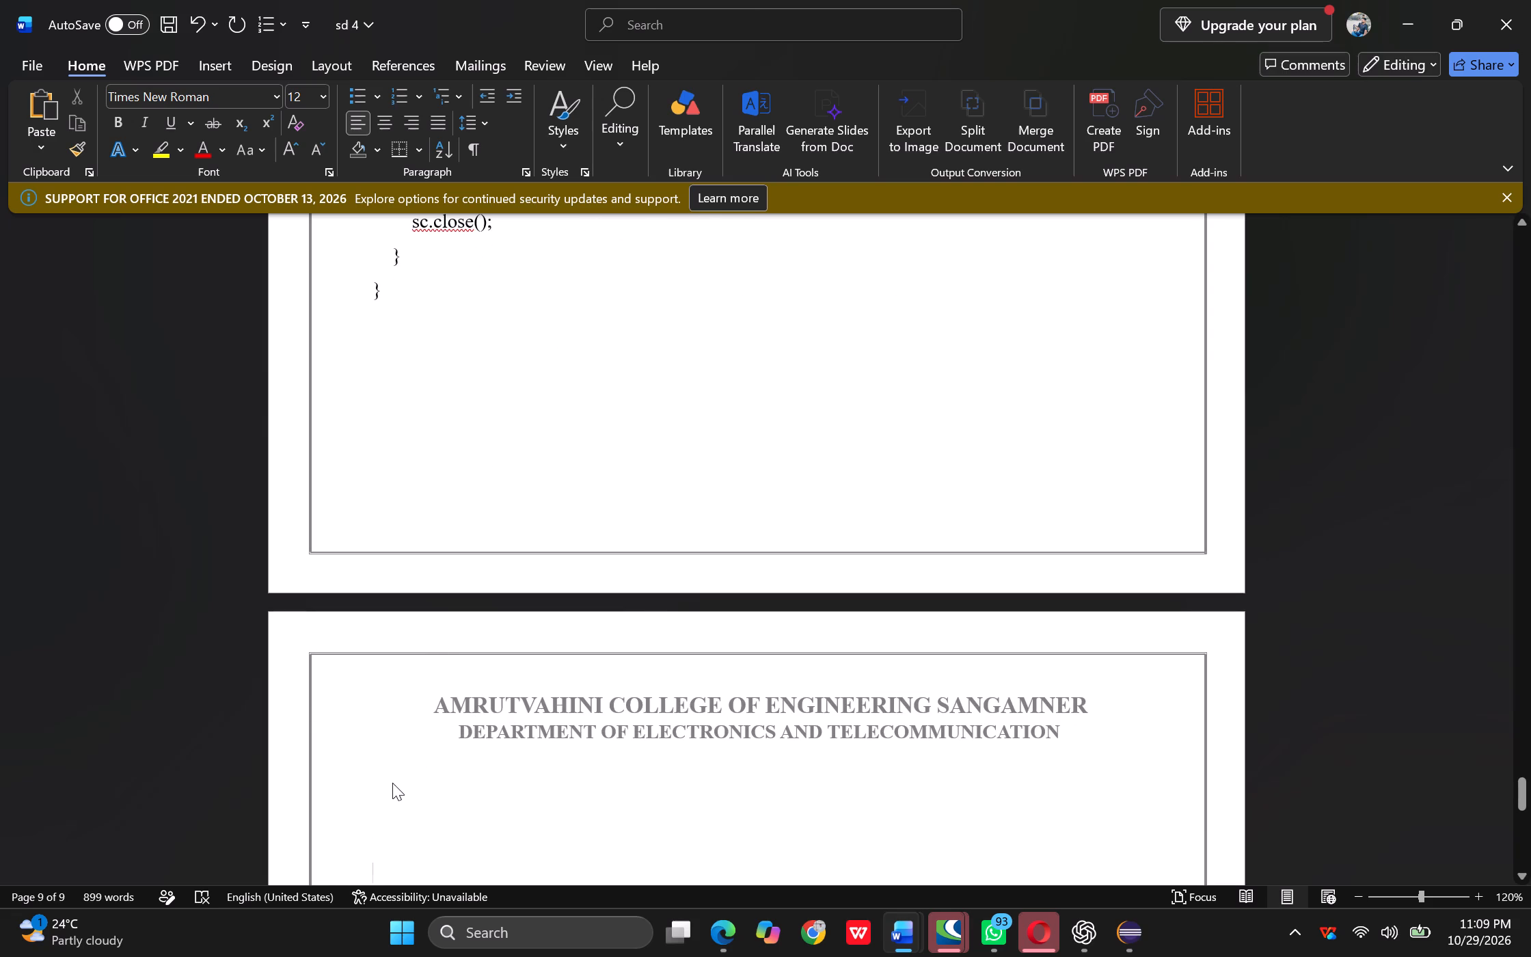
pyautogui.click(400, 833)
pyautogui.press('BackSpace')
pyautogui.press('Return')
# Enter the heading text "output" at the start of the new page.
pyautogui.write('exp')
pyautogui.press('BackSpace')
pyautogui.press('BackSpace')
pyautogui.press('BackSpace')
pyautogui.write('out')
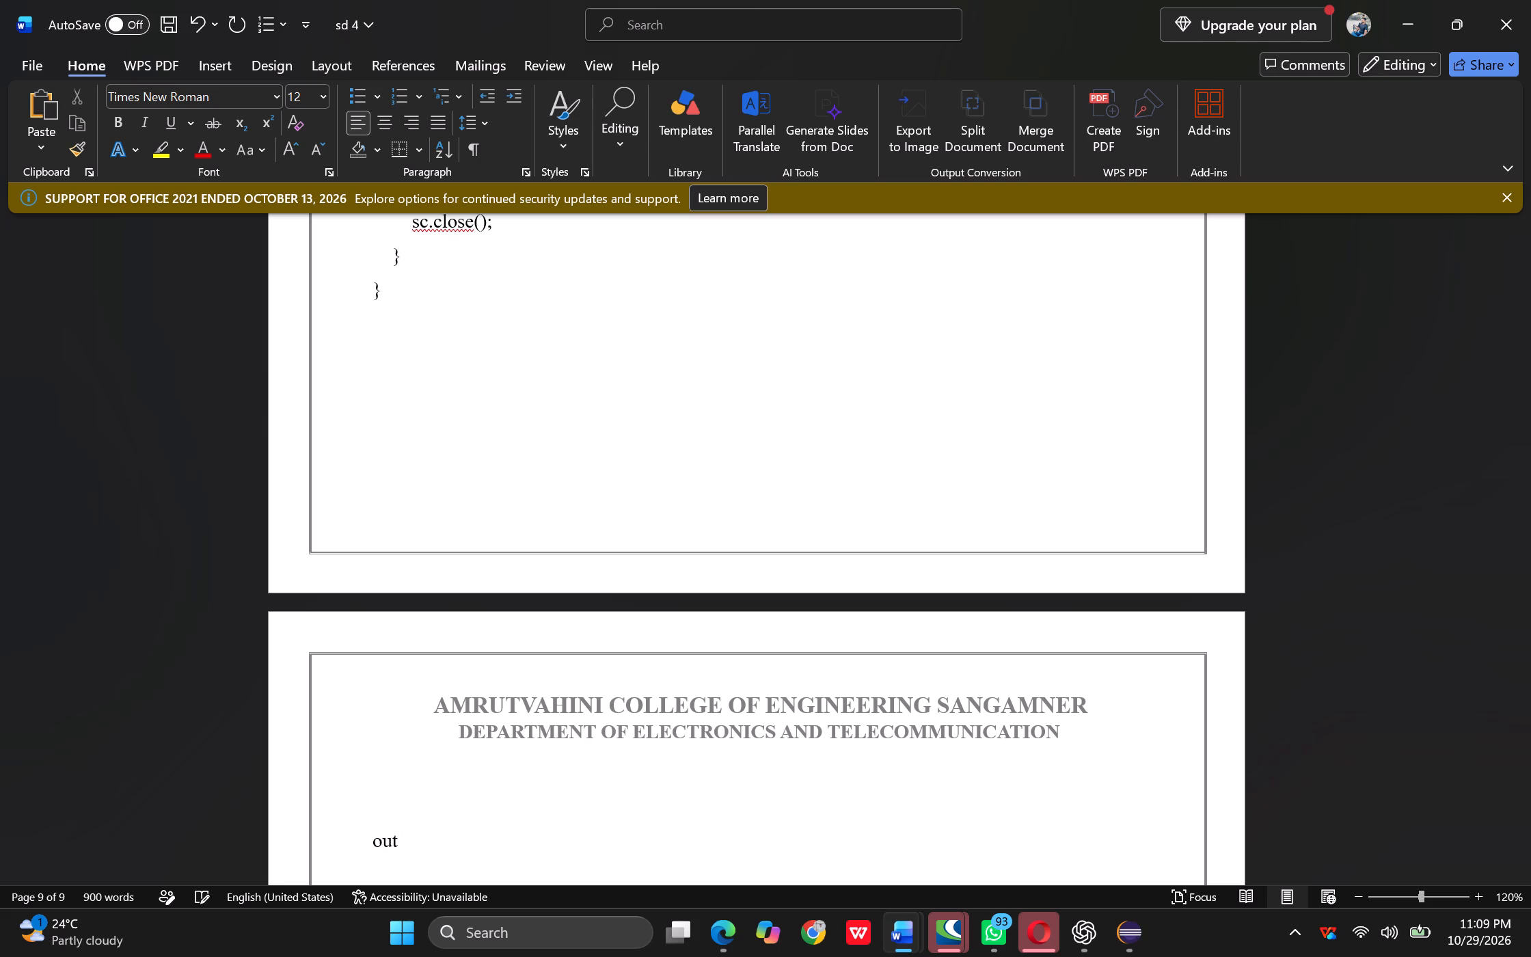
pyautogui.write('put')
# Make the "output" heading bold, capitalise it as "Output", and start a new line below it.
pyautogui.scroll(-1, 578, 787)
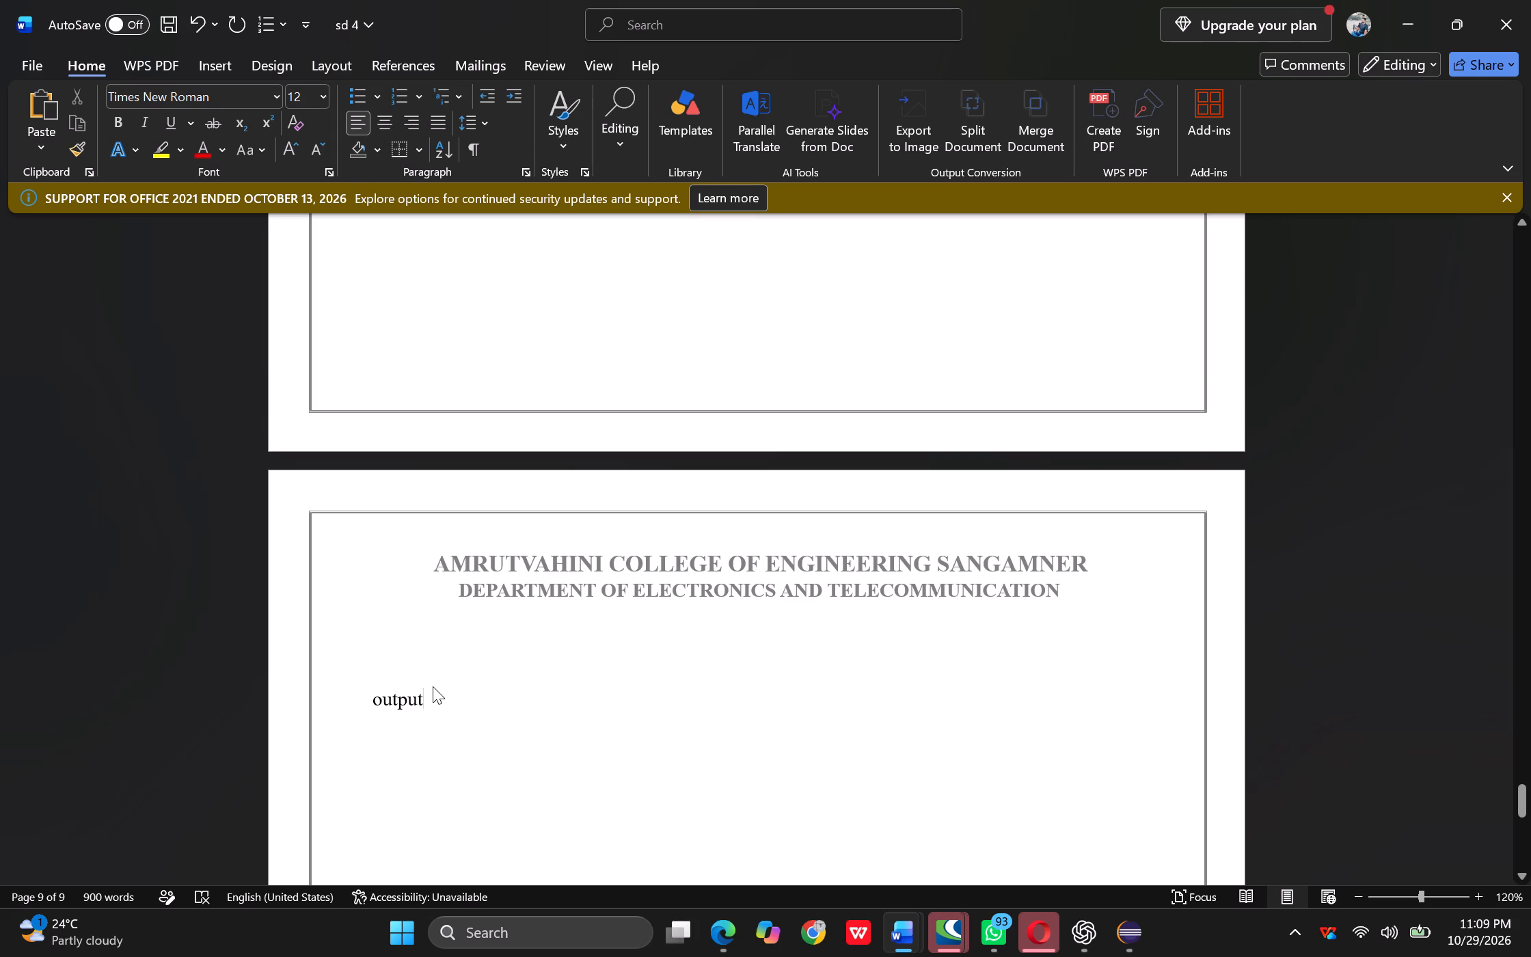
pyautogui.moveTo(433, 686); pyautogui.dragTo(334, 695)
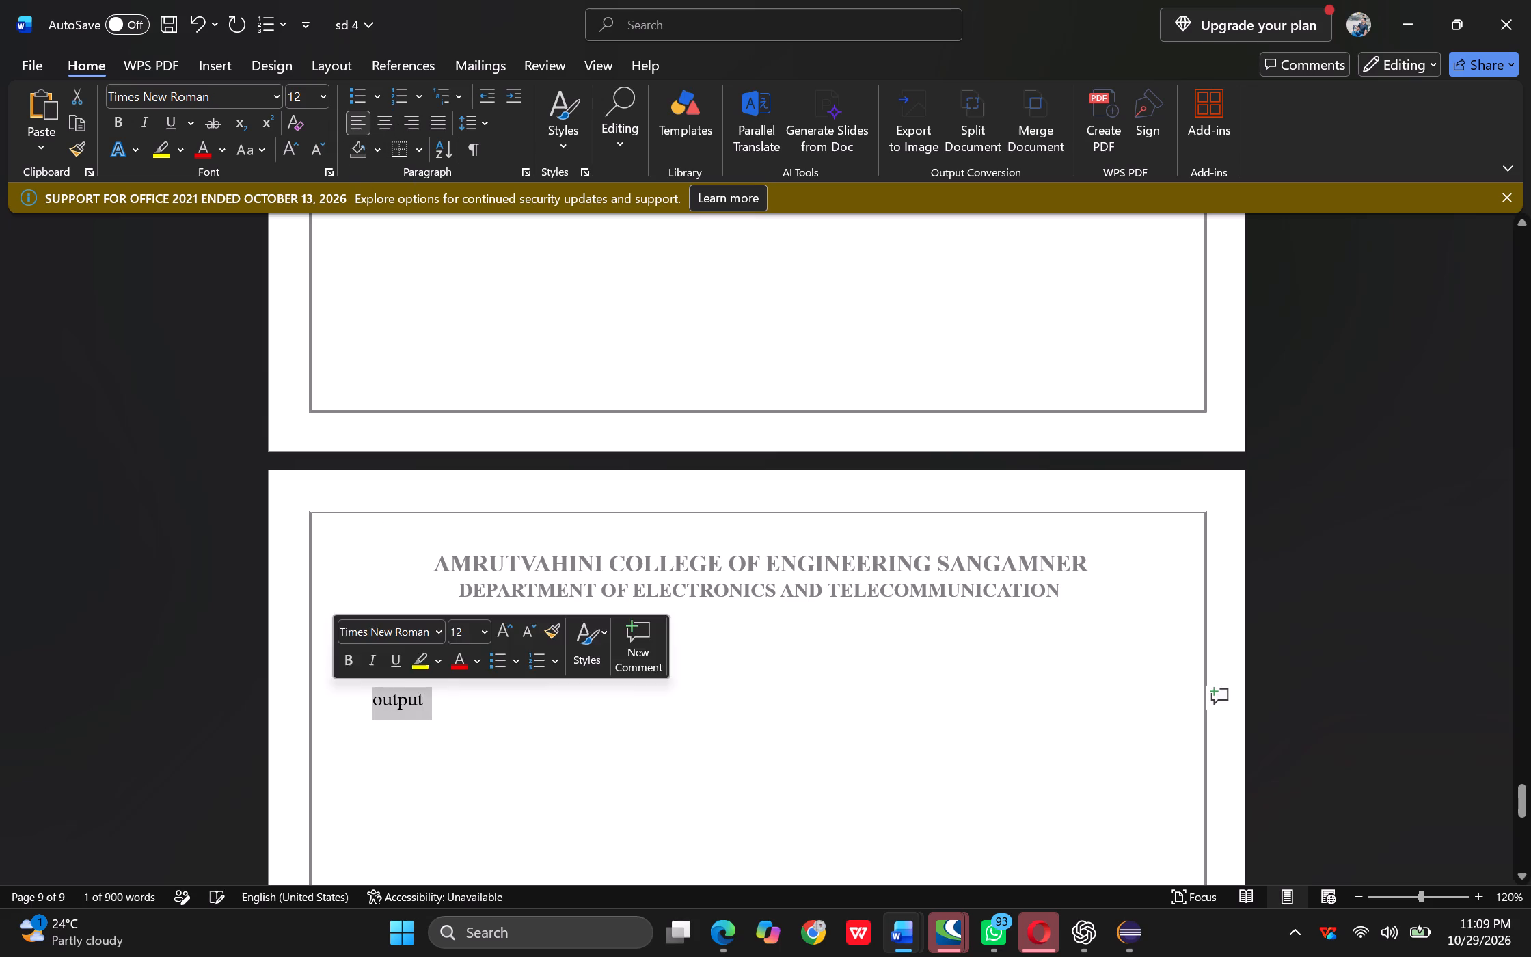
pyautogui.click(123, 125)
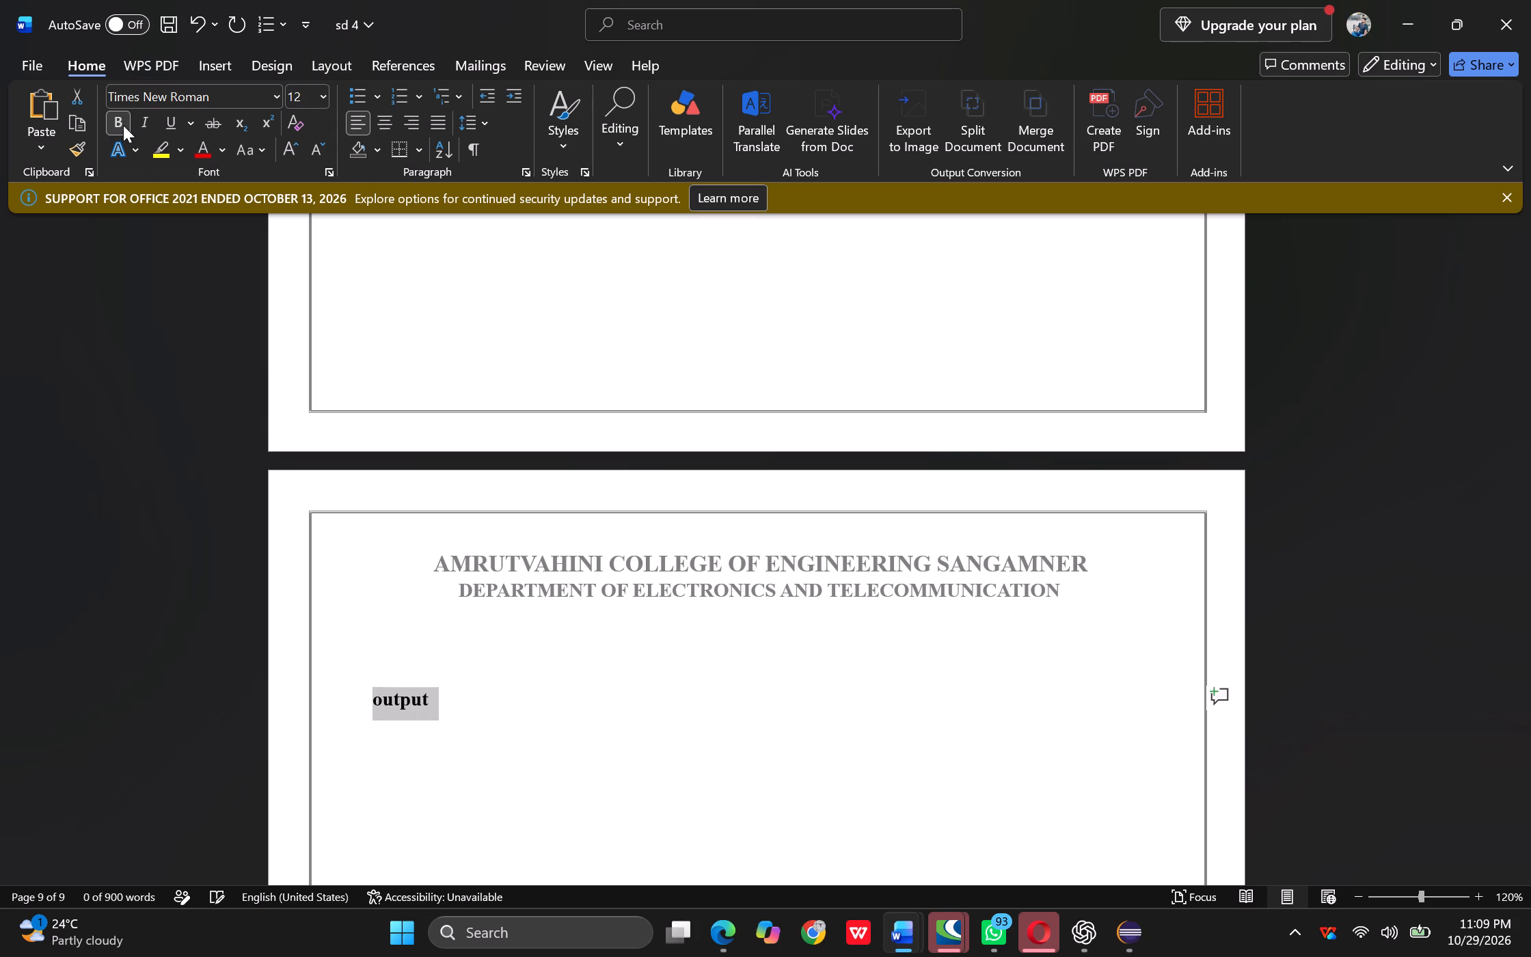
pyautogui.click(385, 714)
pyautogui.press('BackSpace')
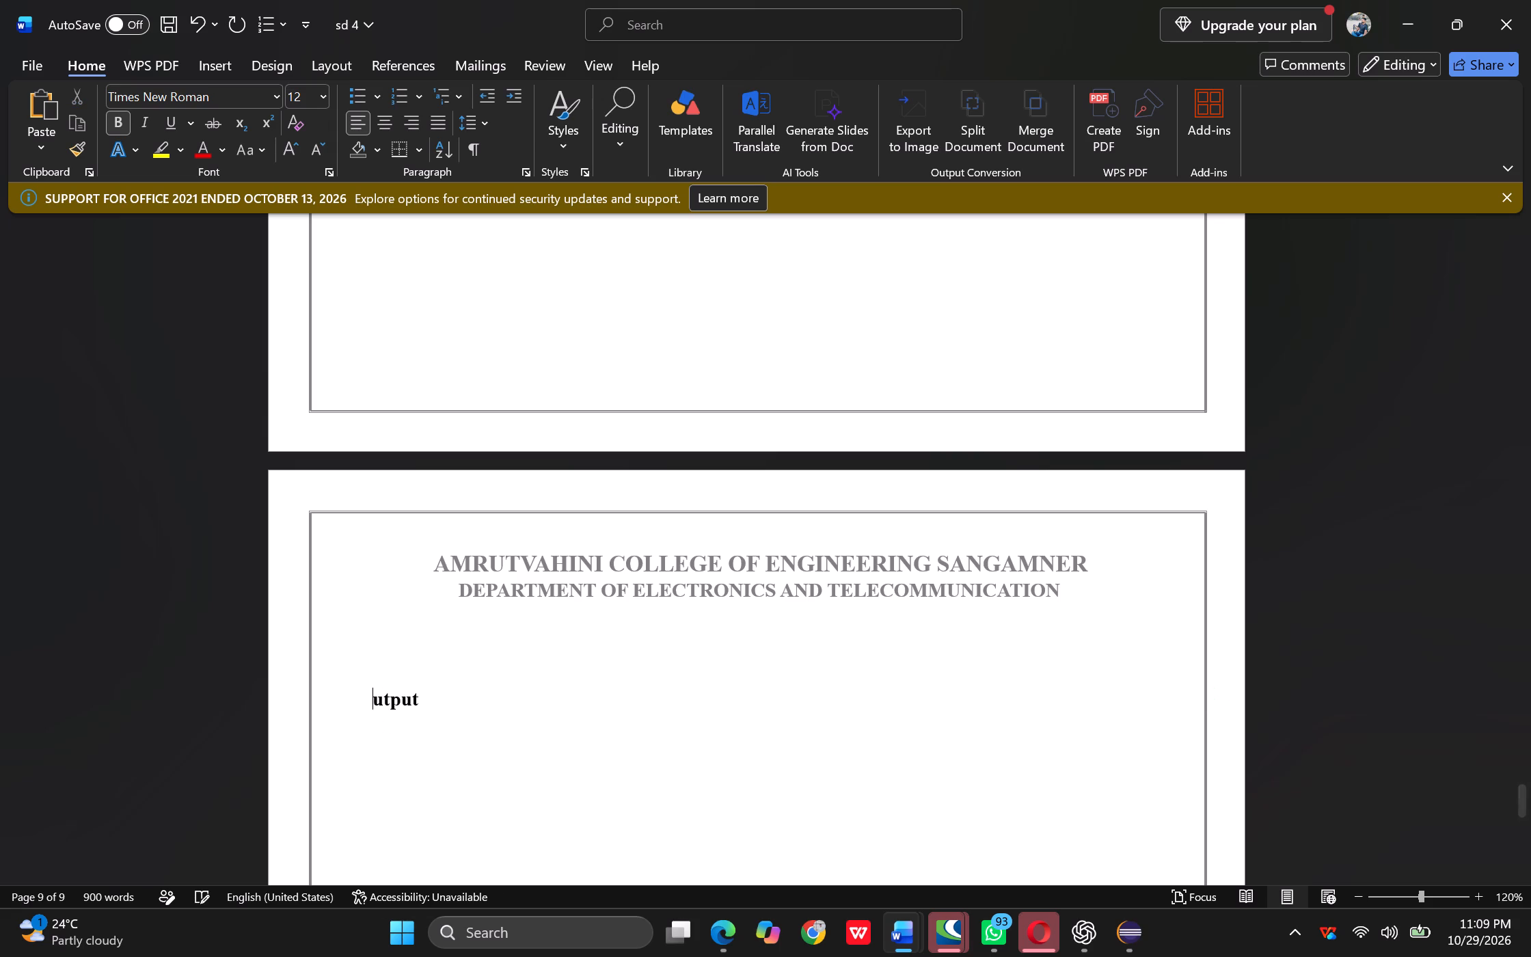
pyautogui.hotkey('shift', 'o')
pyautogui.click(459, 707)
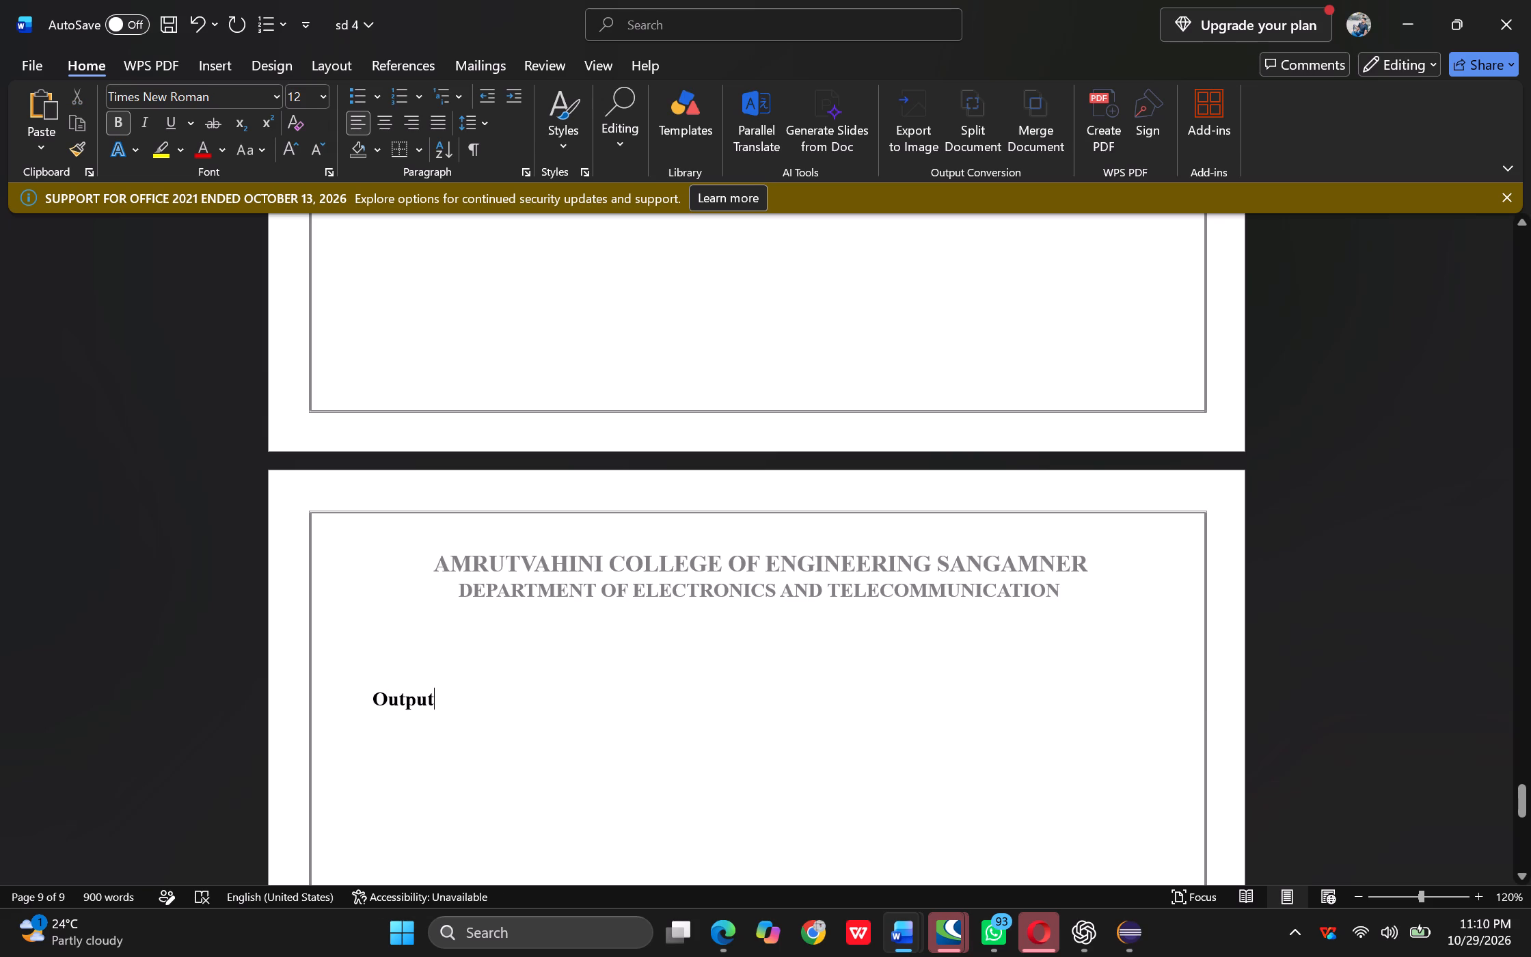
pyautogui.press('Return')
# Remove the leading space from the "Program (Java)" heading and re-enter its number as 5, checking the earlier section numbering.
pyautogui.scroll(6, 459, 707)
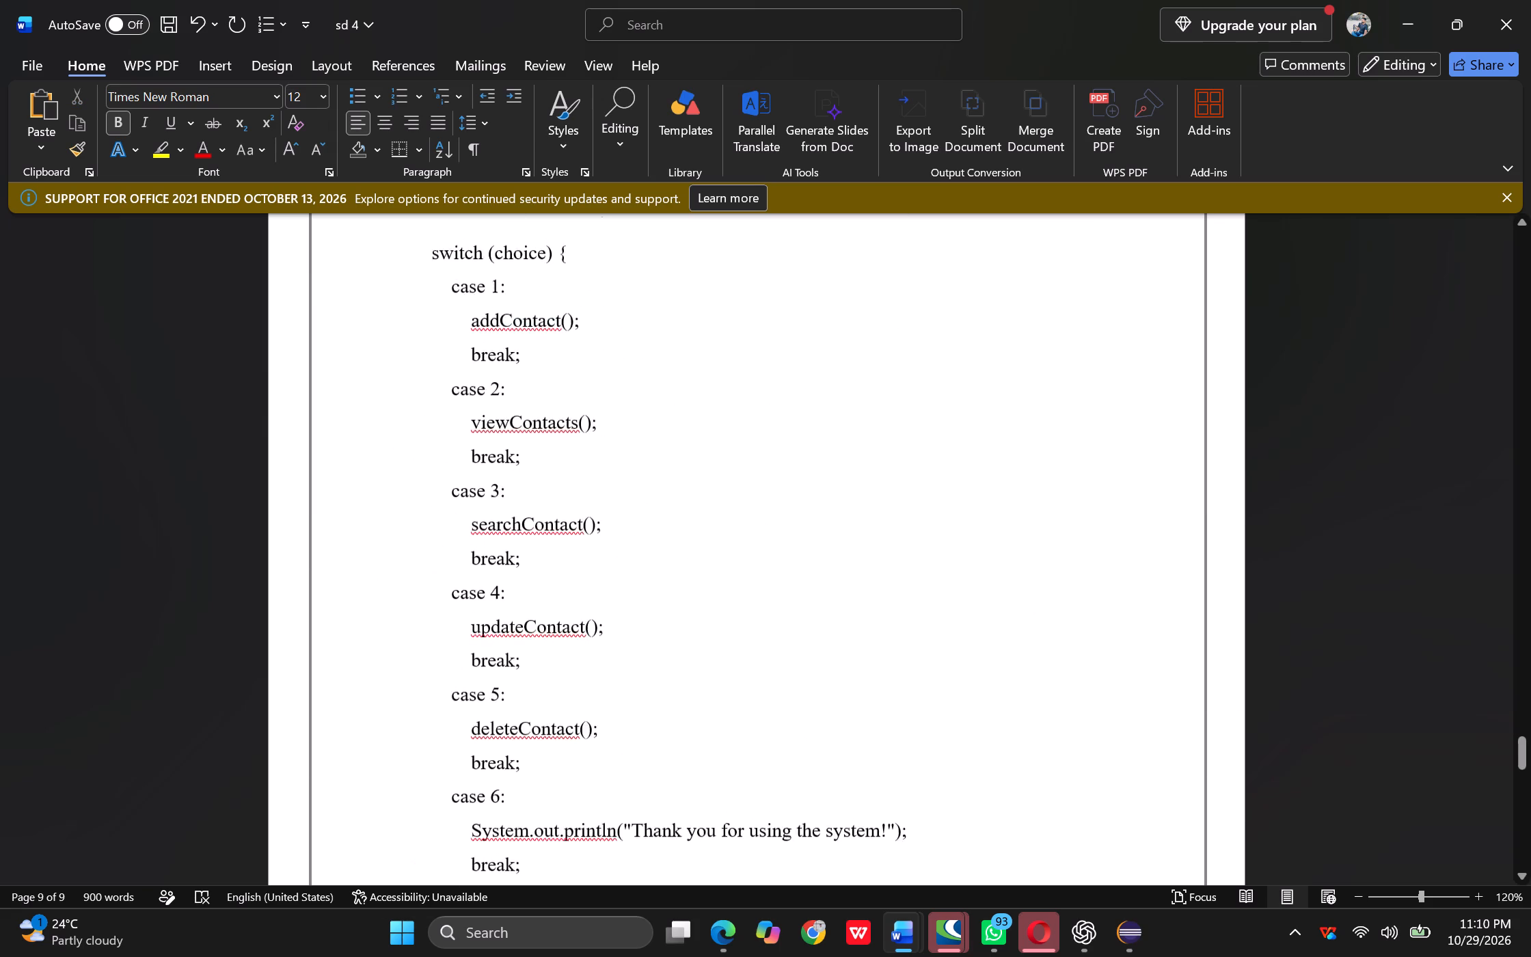
pyautogui.scroll(6, 459, 707)
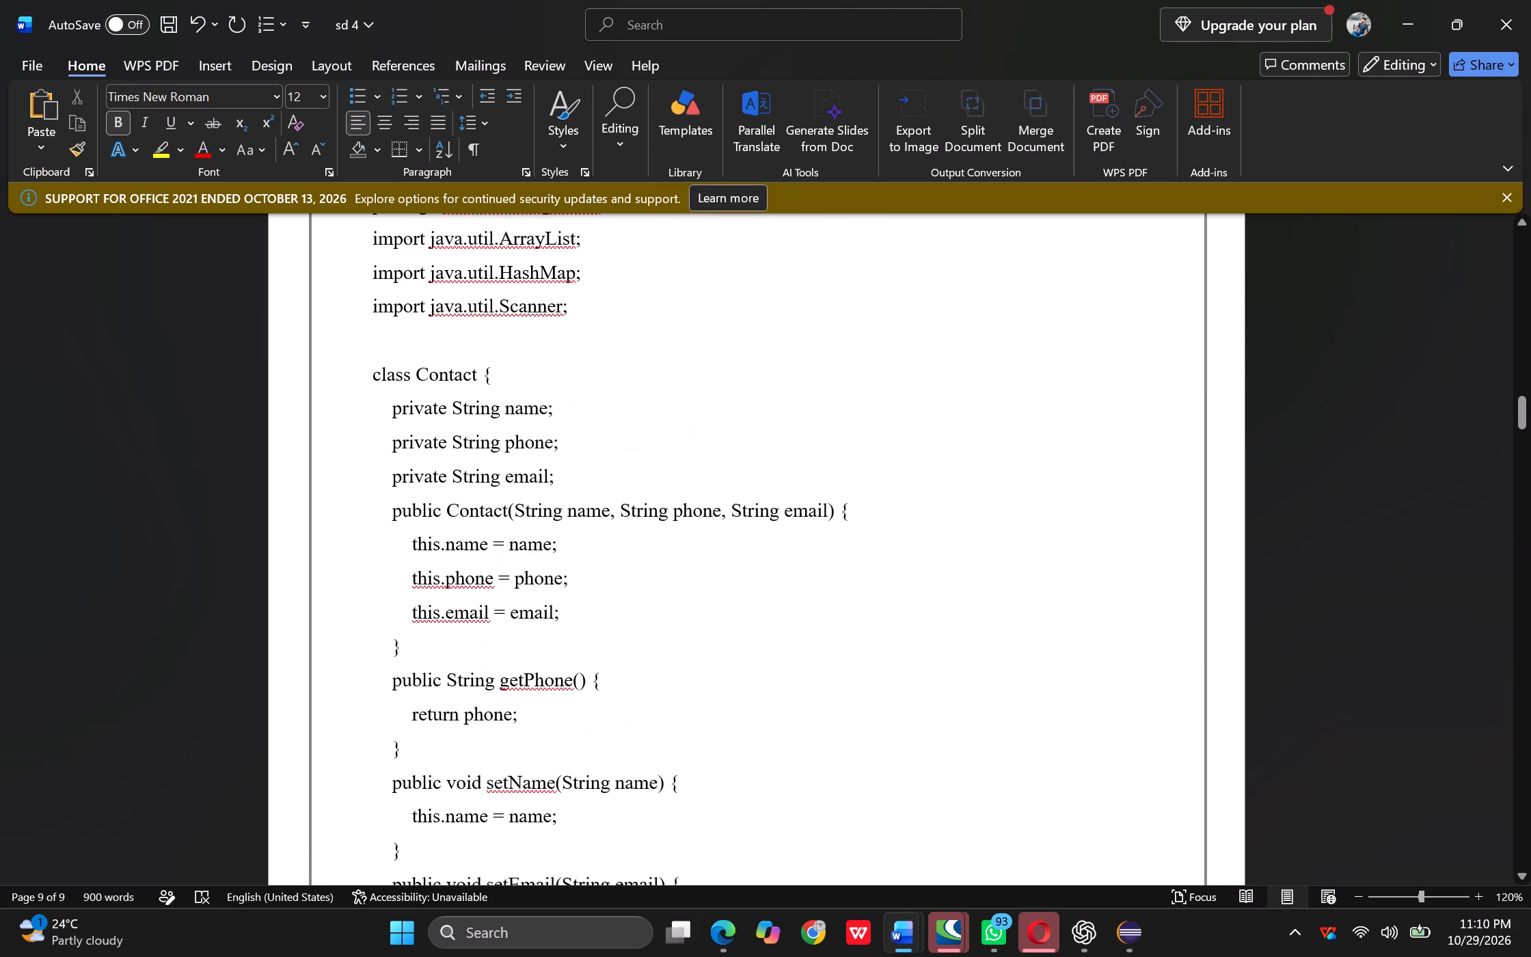
pyautogui.scroll(2, 459, 707)
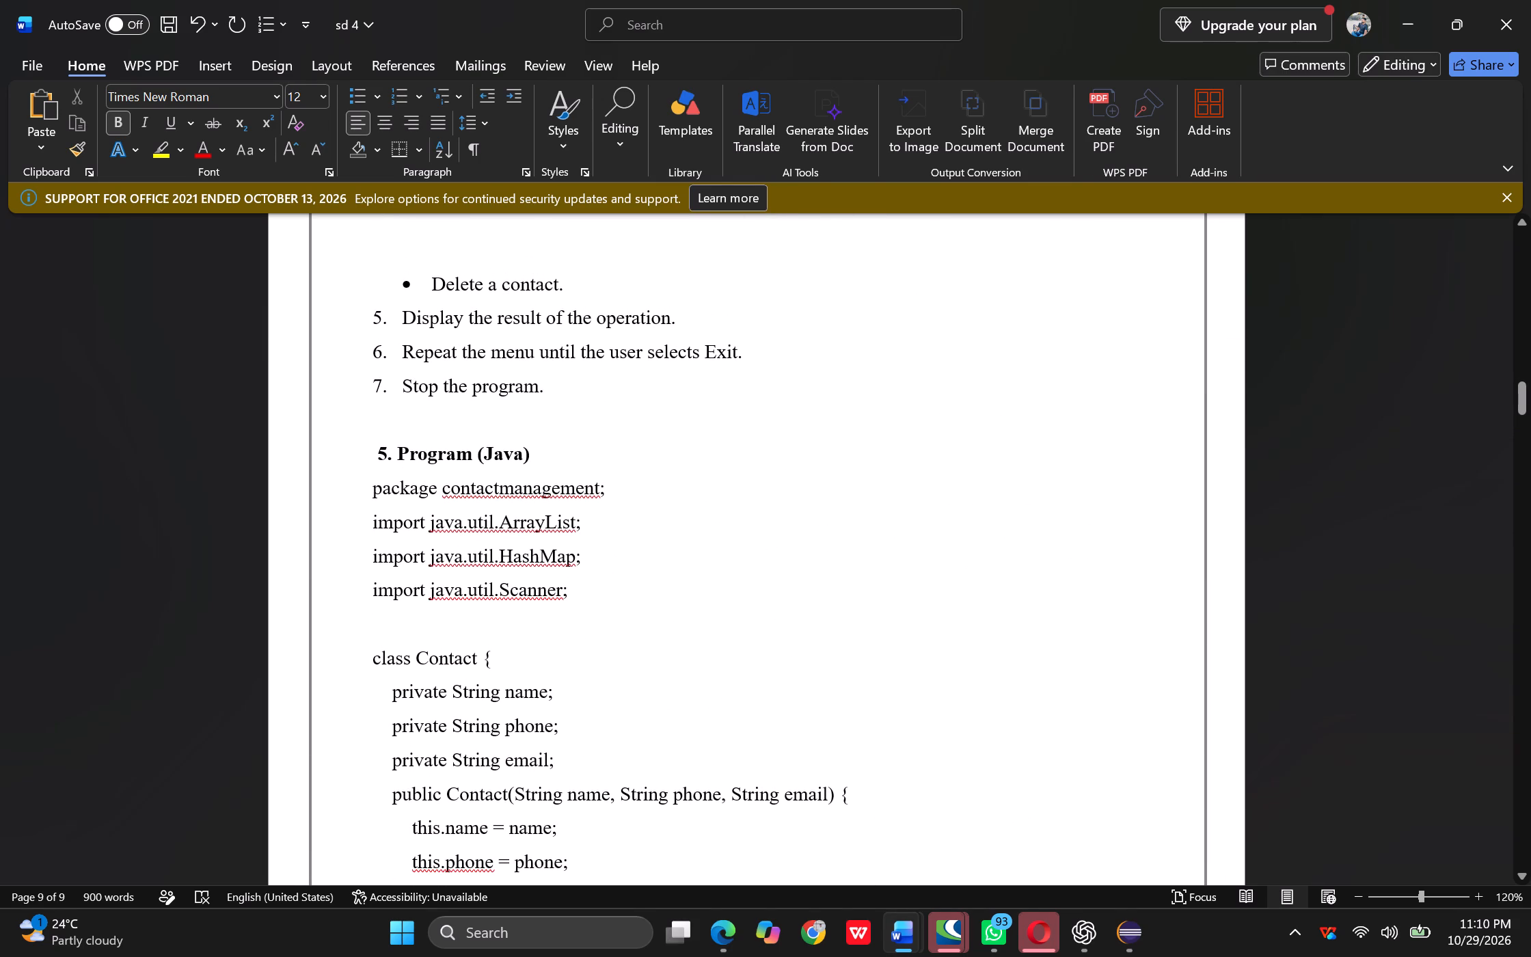
pyautogui.click(387, 454)
pyautogui.press('BackSpace')
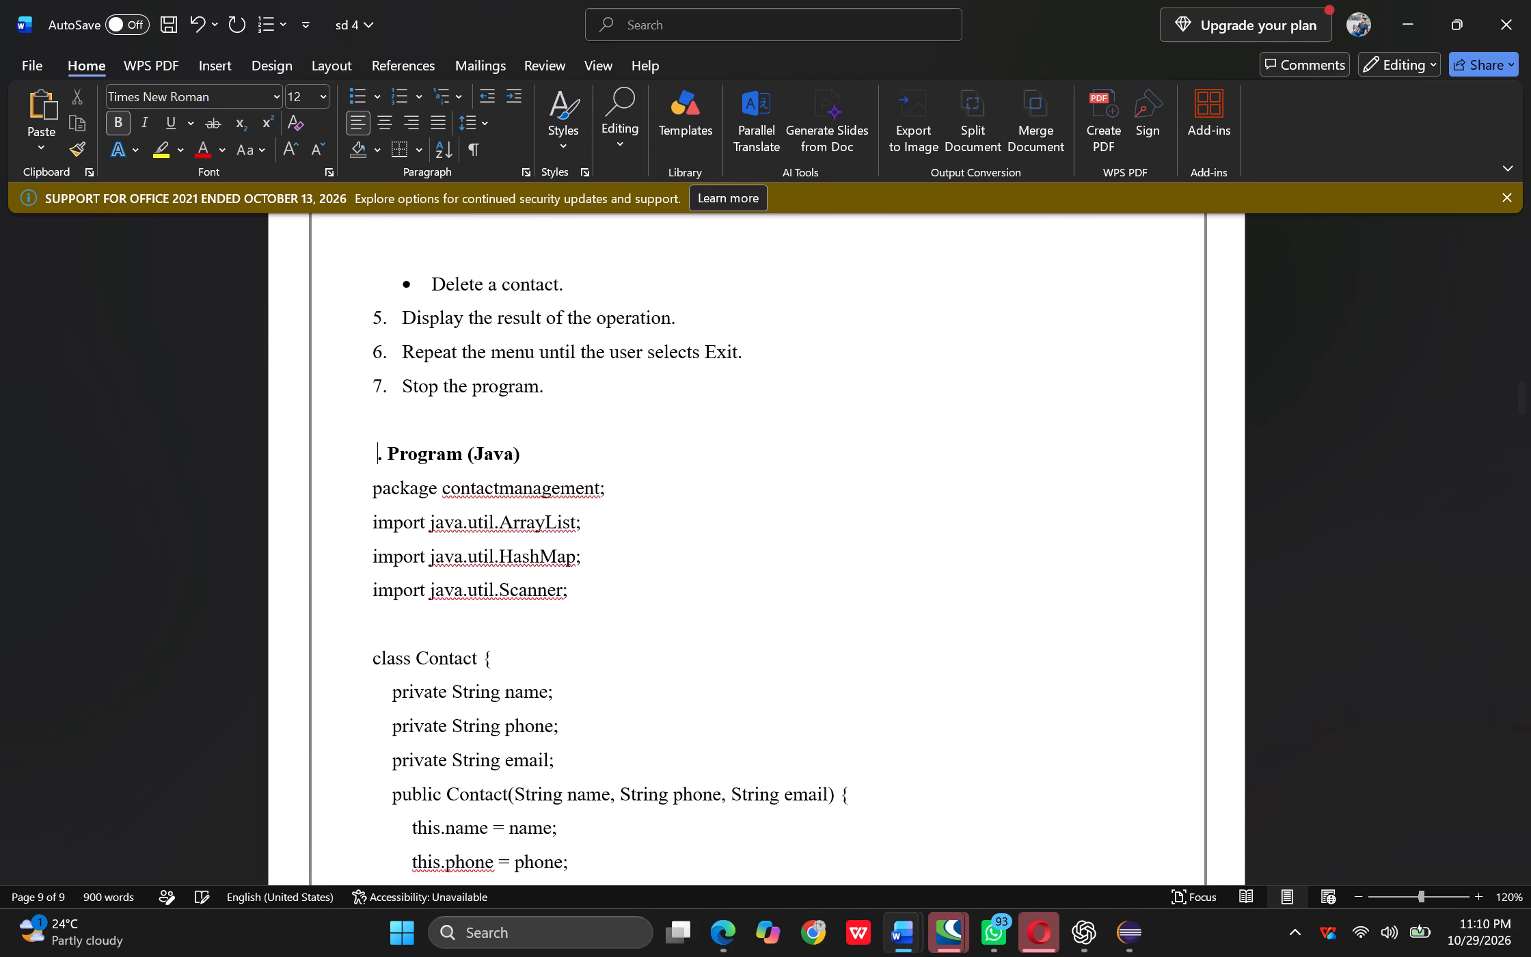
pyautogui.press('BackSpace')
pyautogui.scroll(8, 387, 454)
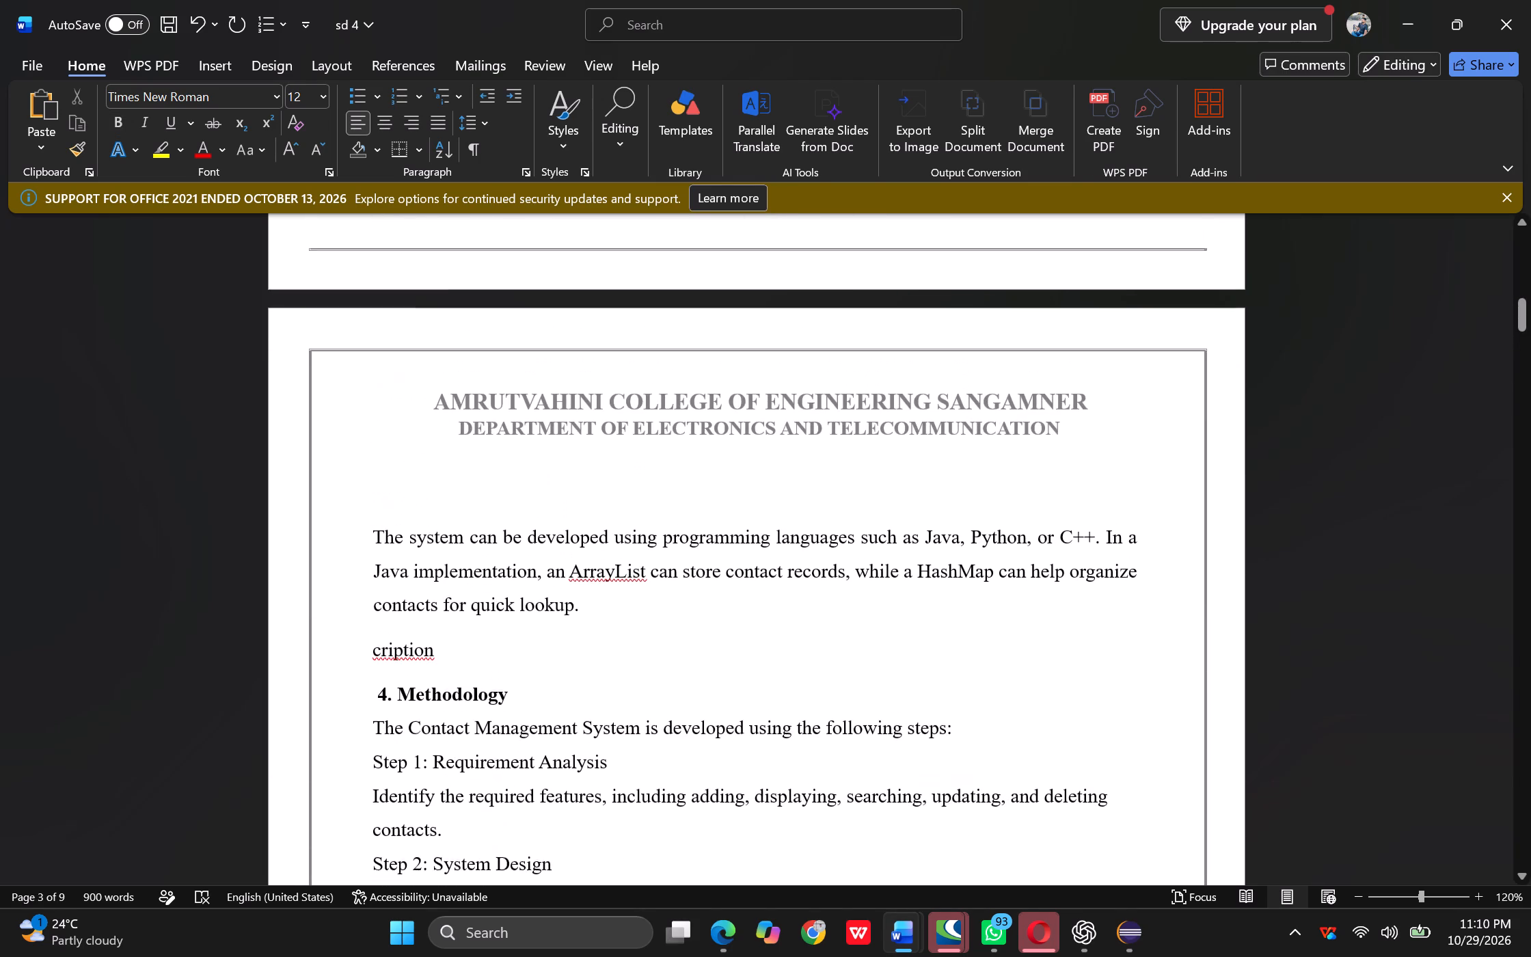
pyautogui.scroll(3, 387, 454)
pyautogui.scroll(-1, 387, 454)
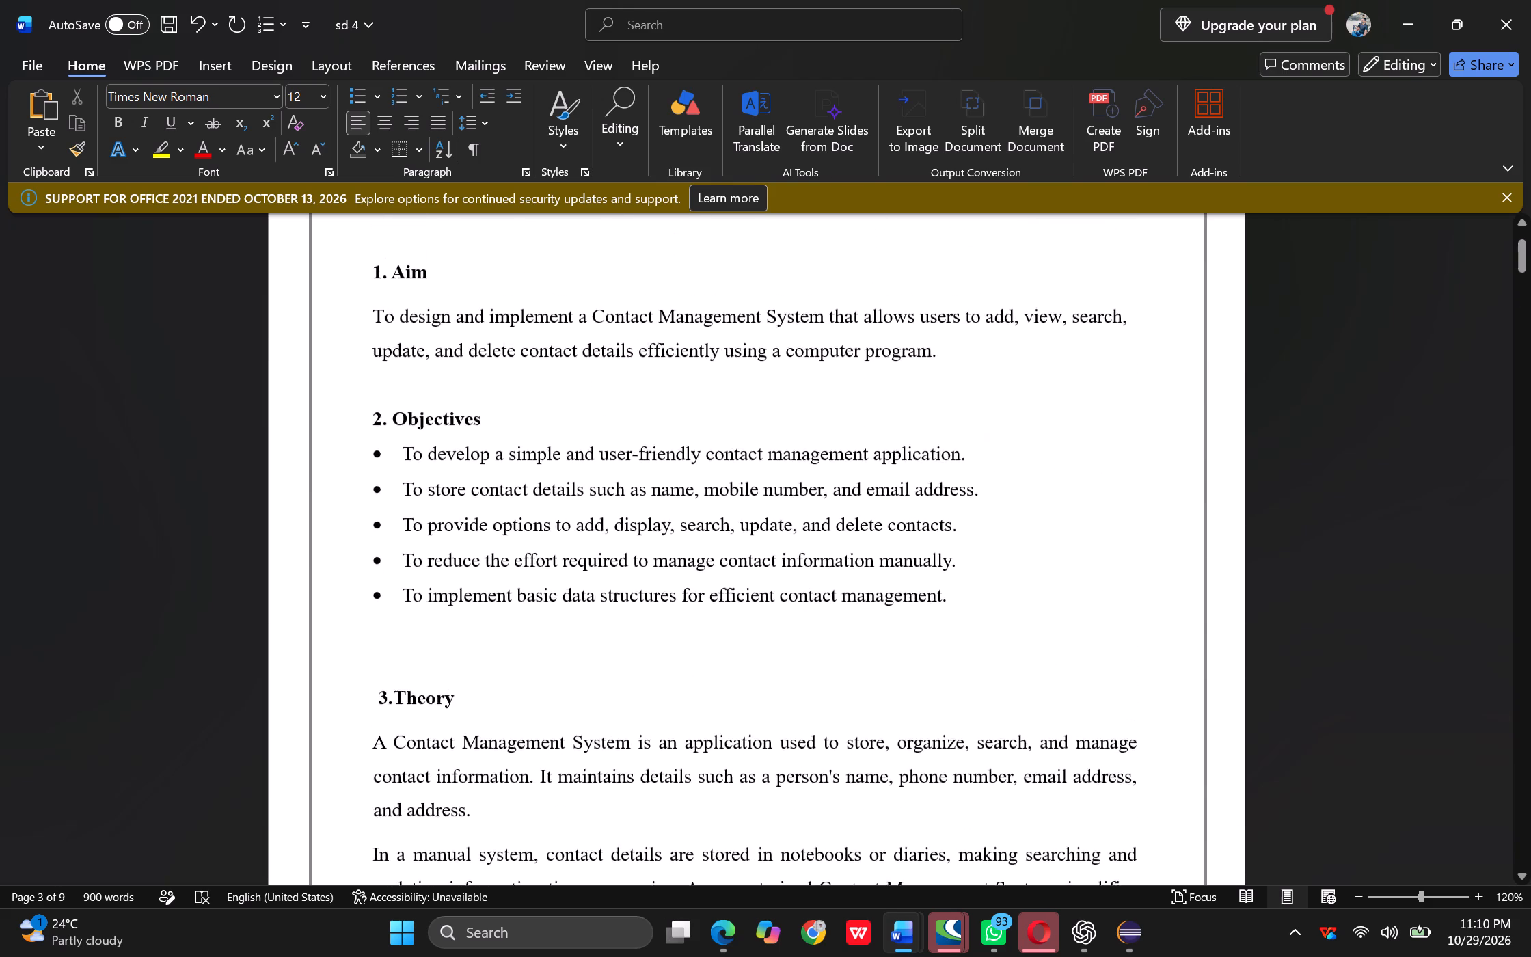
pyautogui.scroll(-2, 387, 454)
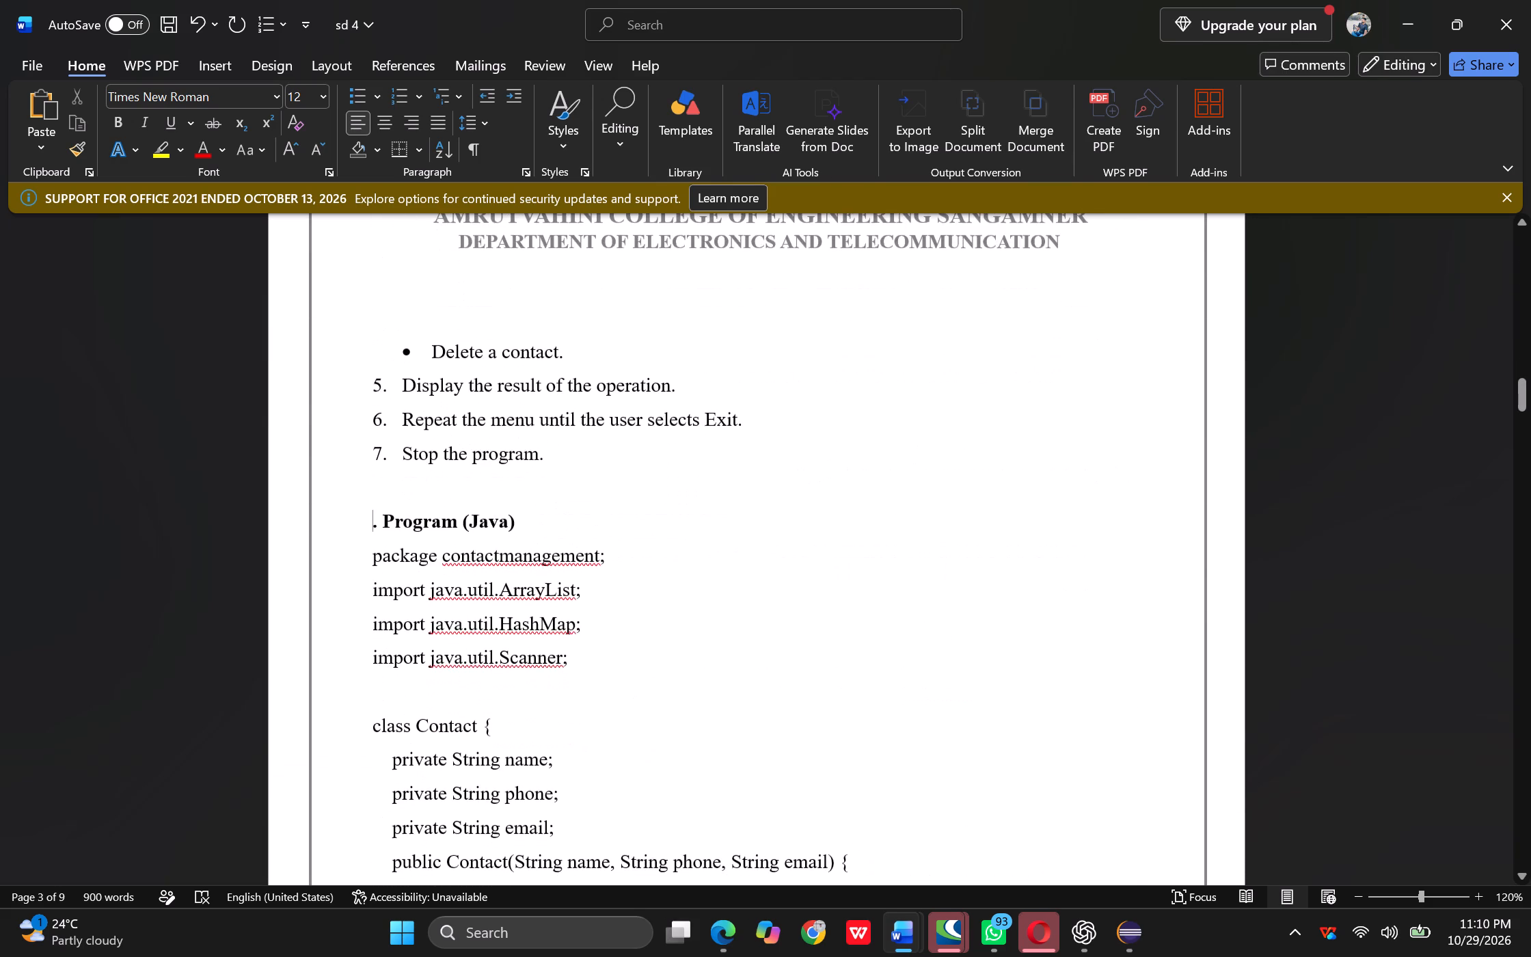
pyautogui.scroll(-2, 387, 454)
pyautogui.press('5')
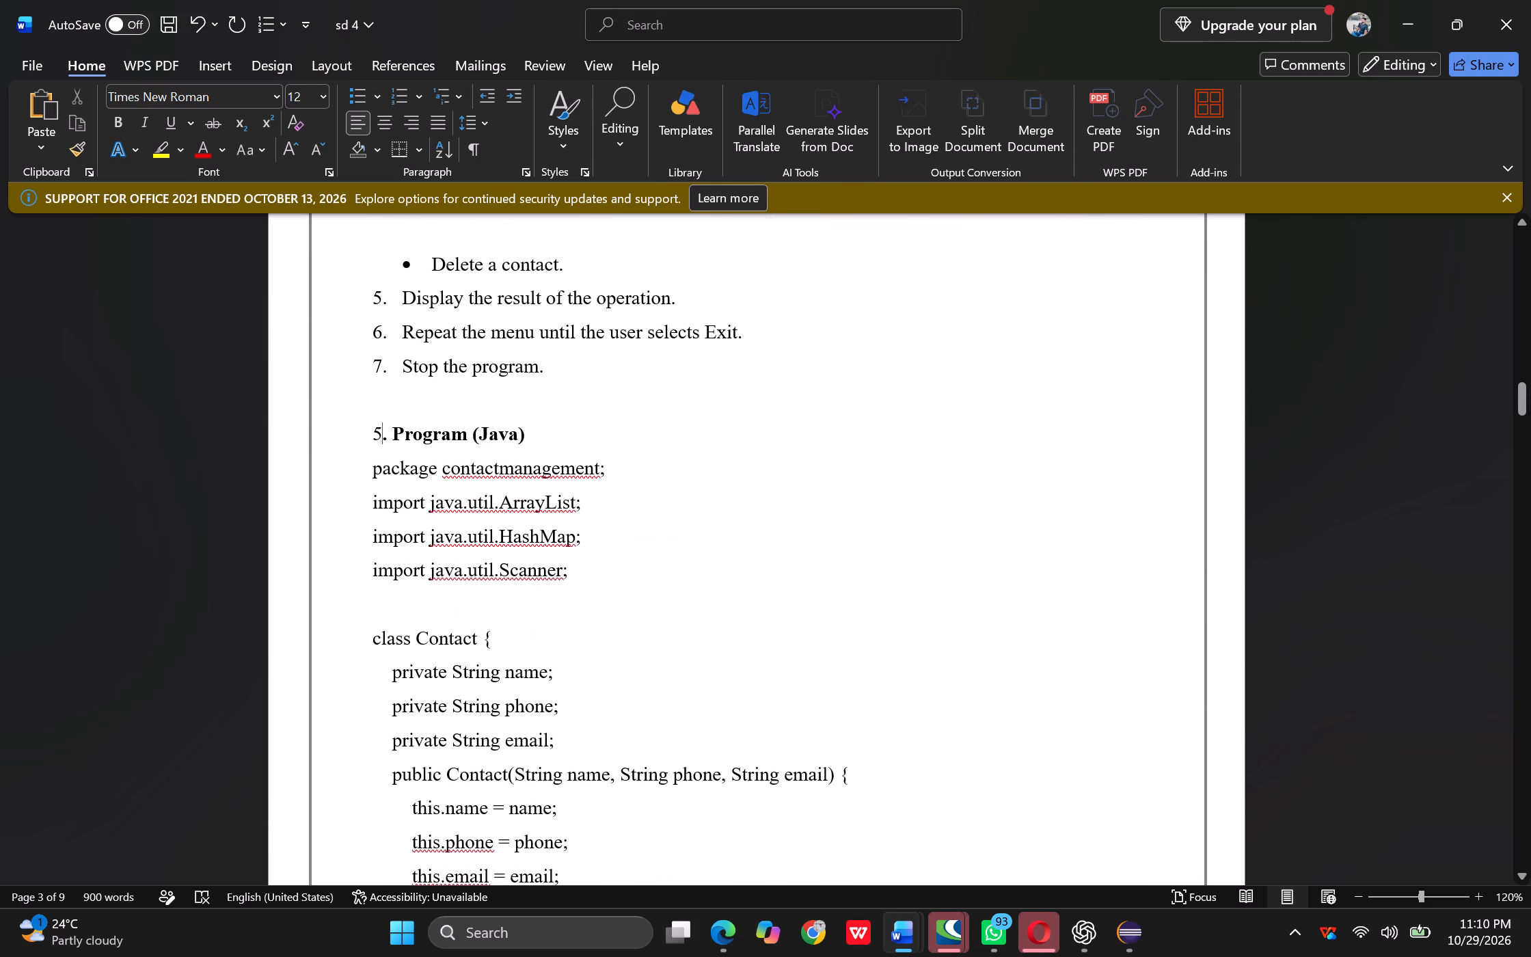
# Make the number 5 of the "Program (Java)" heading bold to match the rest of the heading.
pyautogui.moveTo(372, 441); pyautogui.dragTo(400, 438)
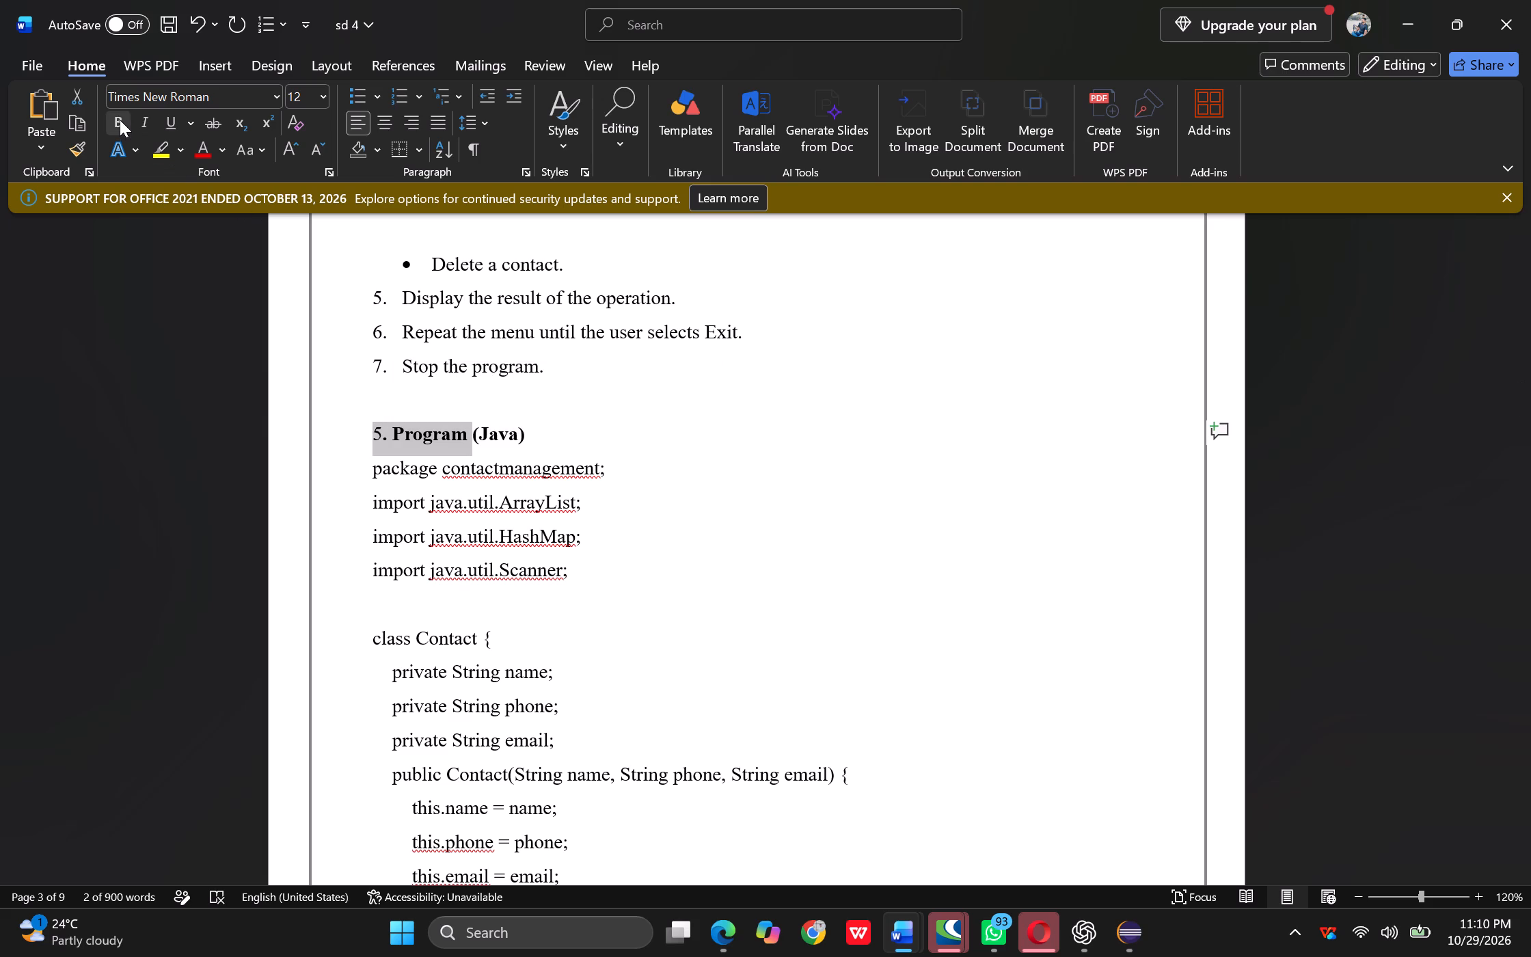
pyautogui.click(120, 120)
pyautogui.click(489, 375)
# Number the "Output" heading on the last page as "6. Output" and start a new line below it.
pyautogui.scroll(-8, 489, 375)
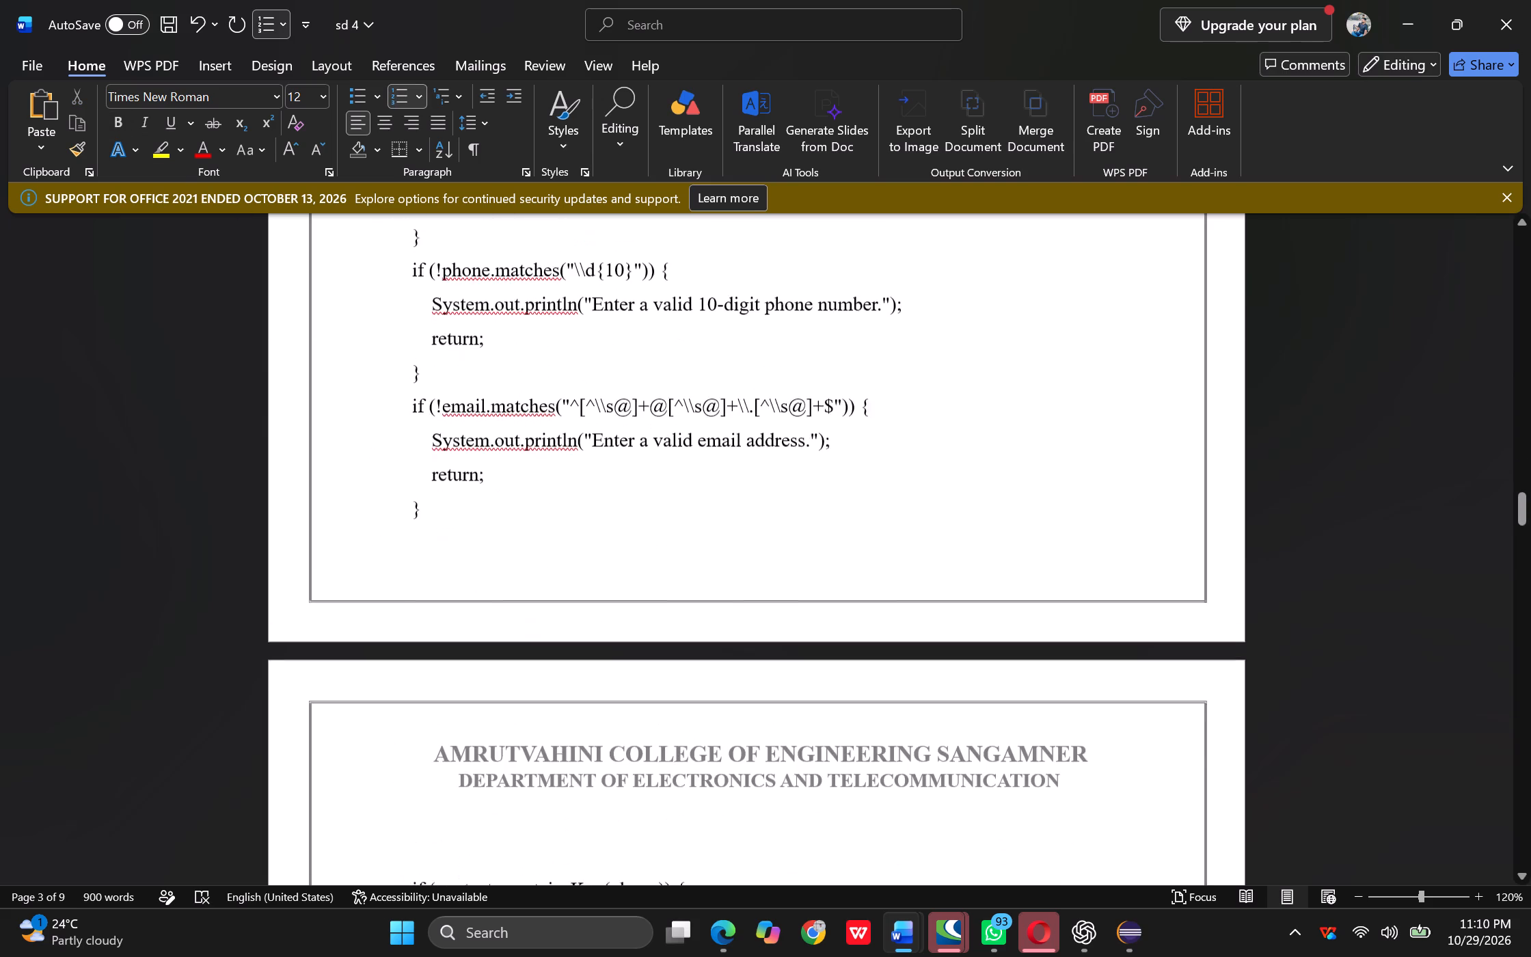
pyautogui.scroll(-9, 489, 375)
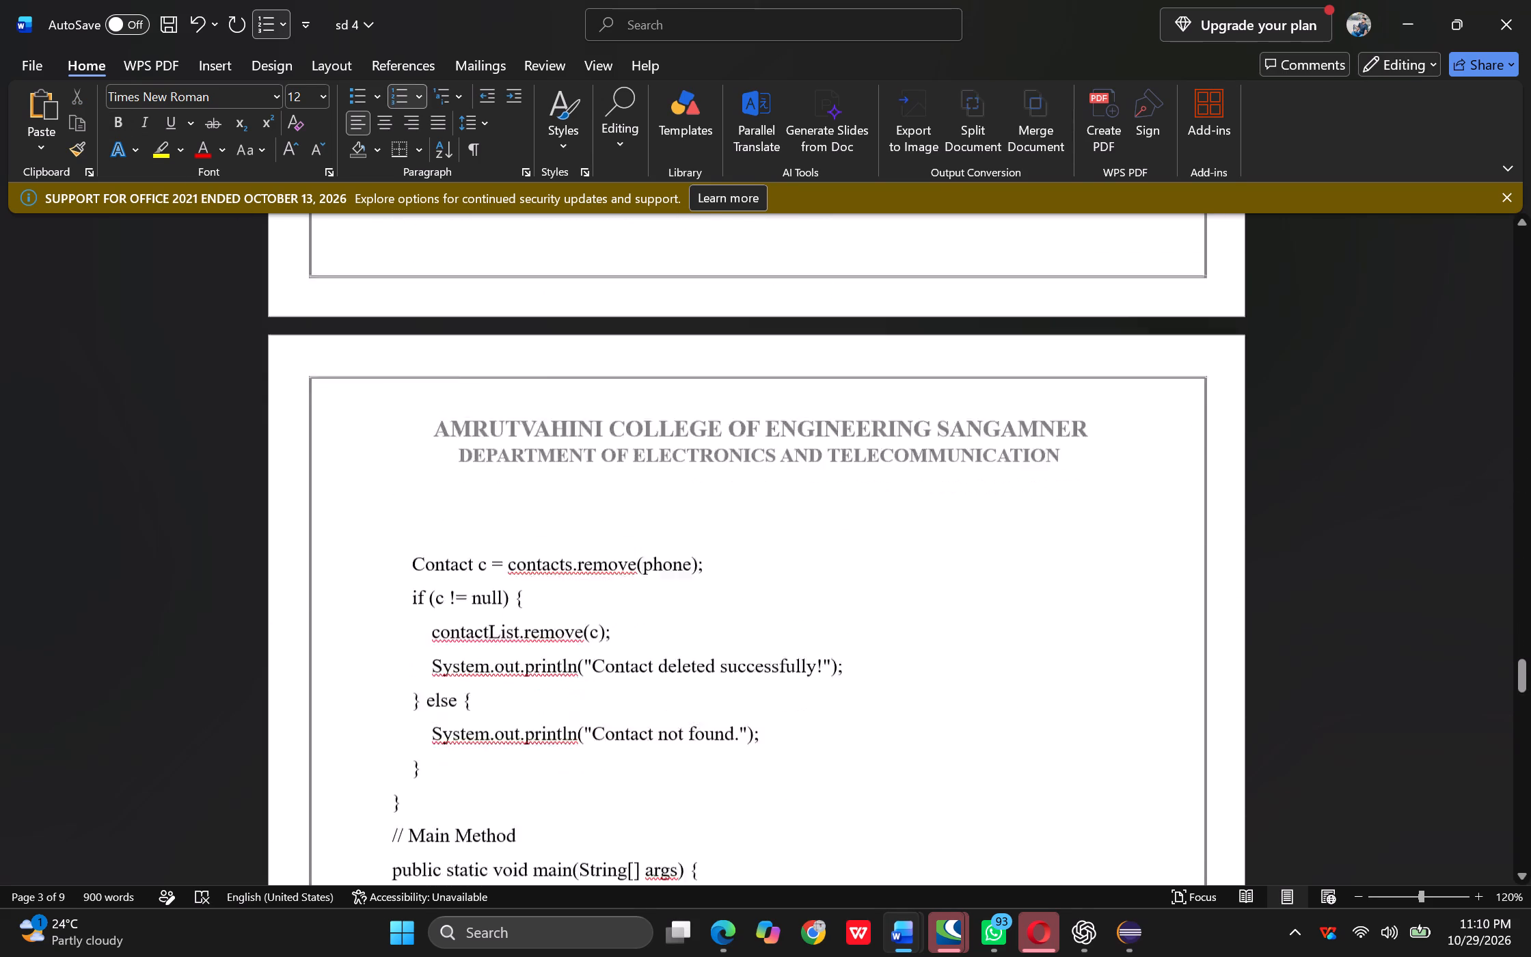
pyautogui.scroll(-6, 489, 375)
pyautogui.scroll(2, 489, 375)
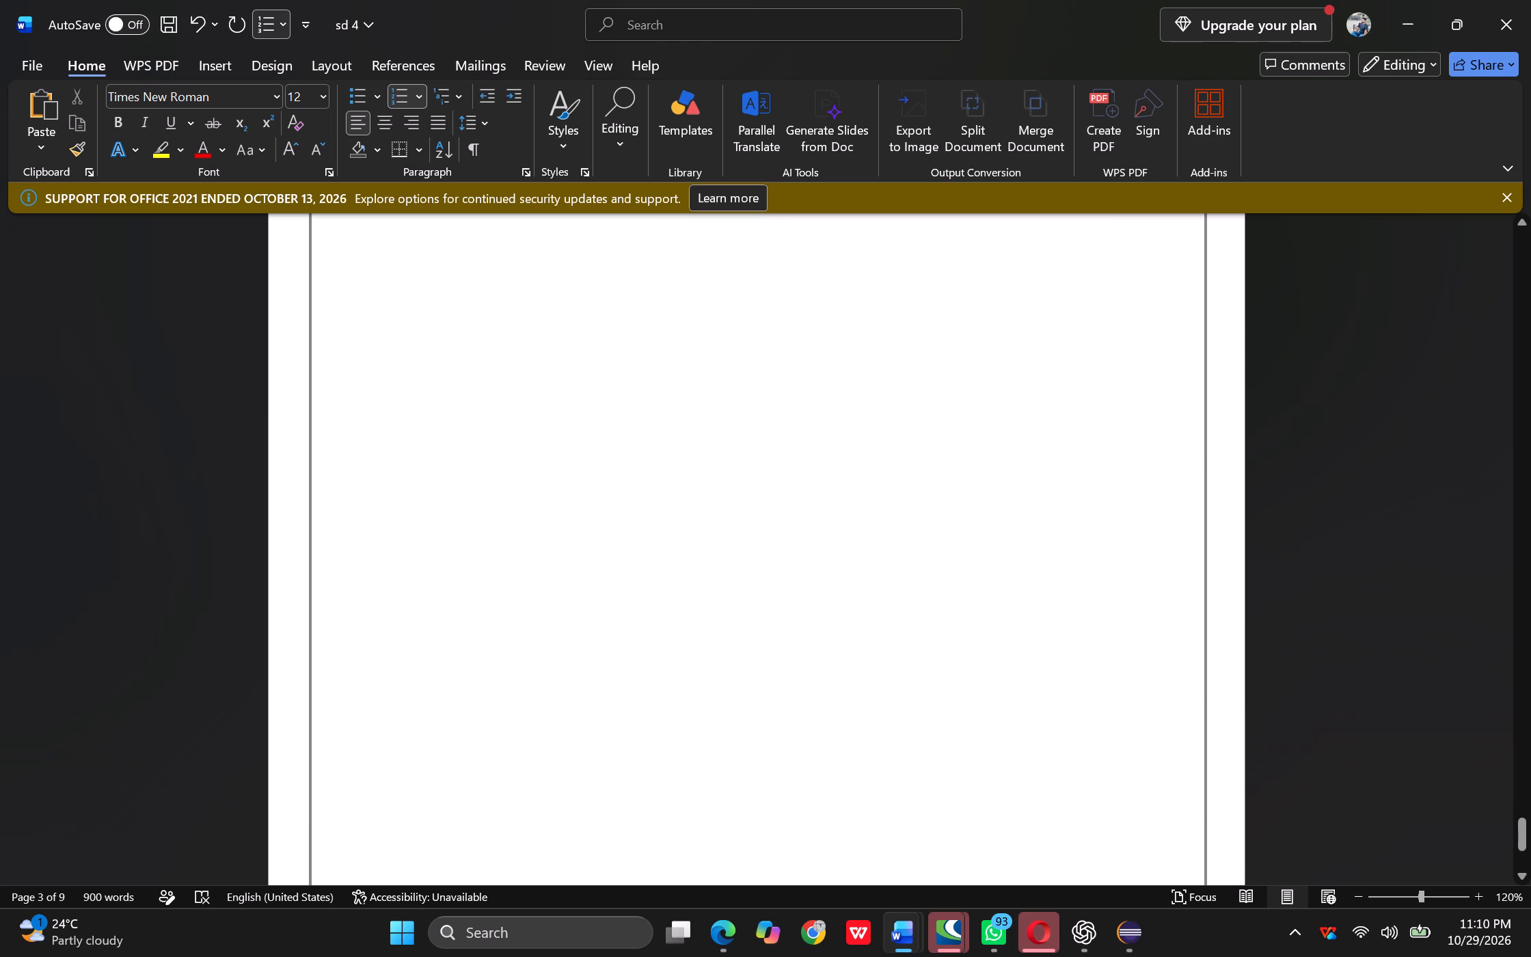
pyautogui.scroll(2, 489, 375)
pyautogui.scroll(-1, 489, 375)
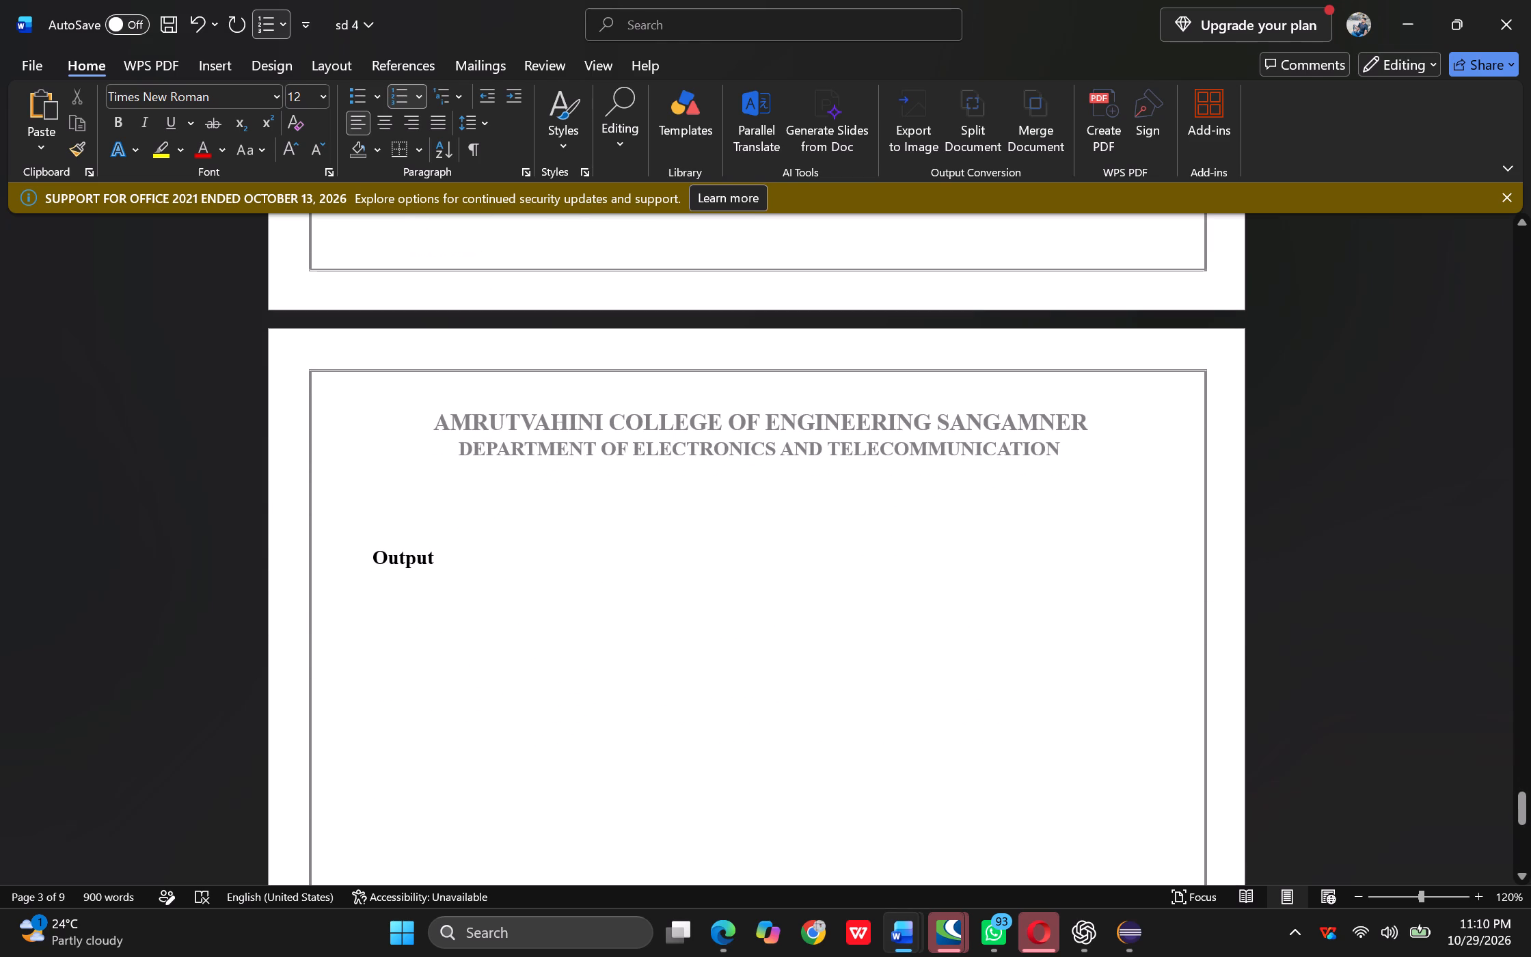
pyautogui.click(368, 559)
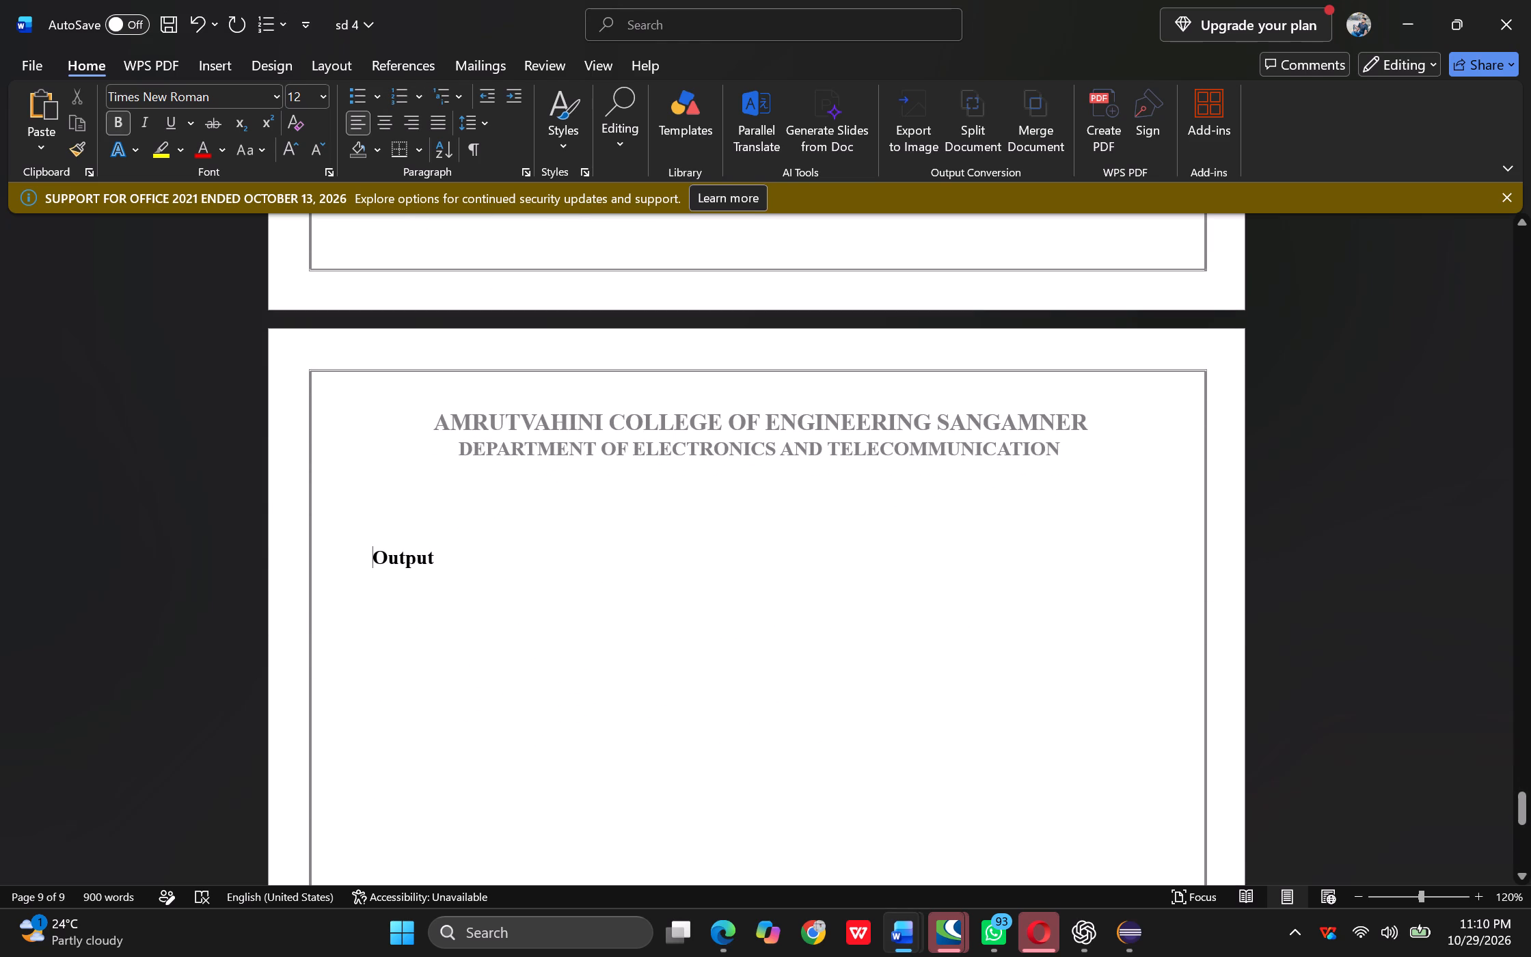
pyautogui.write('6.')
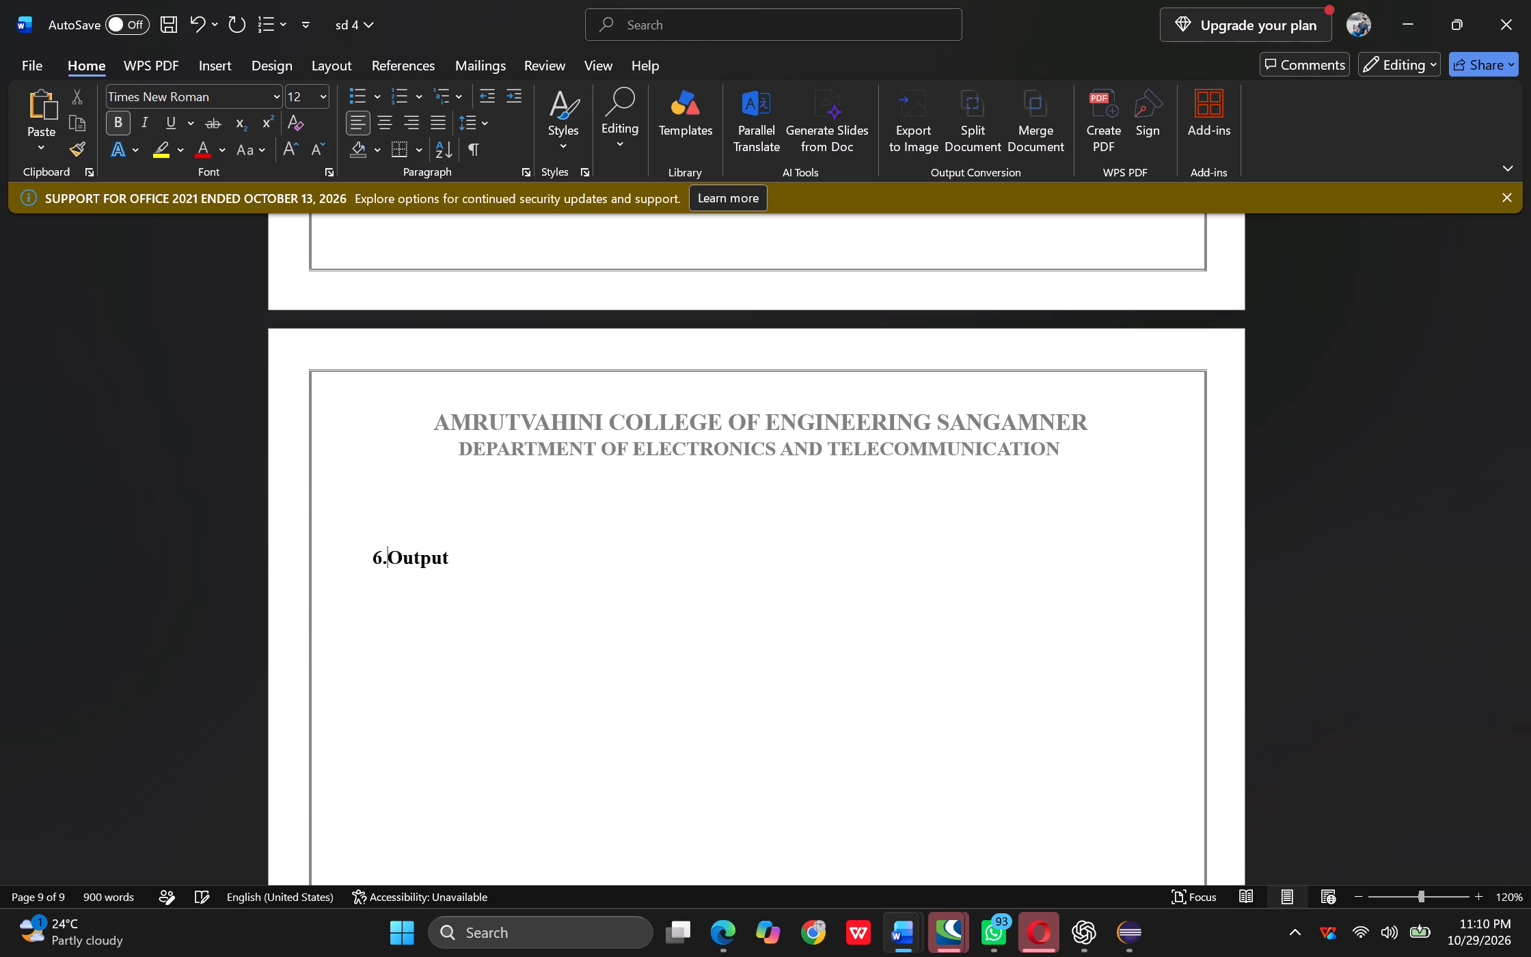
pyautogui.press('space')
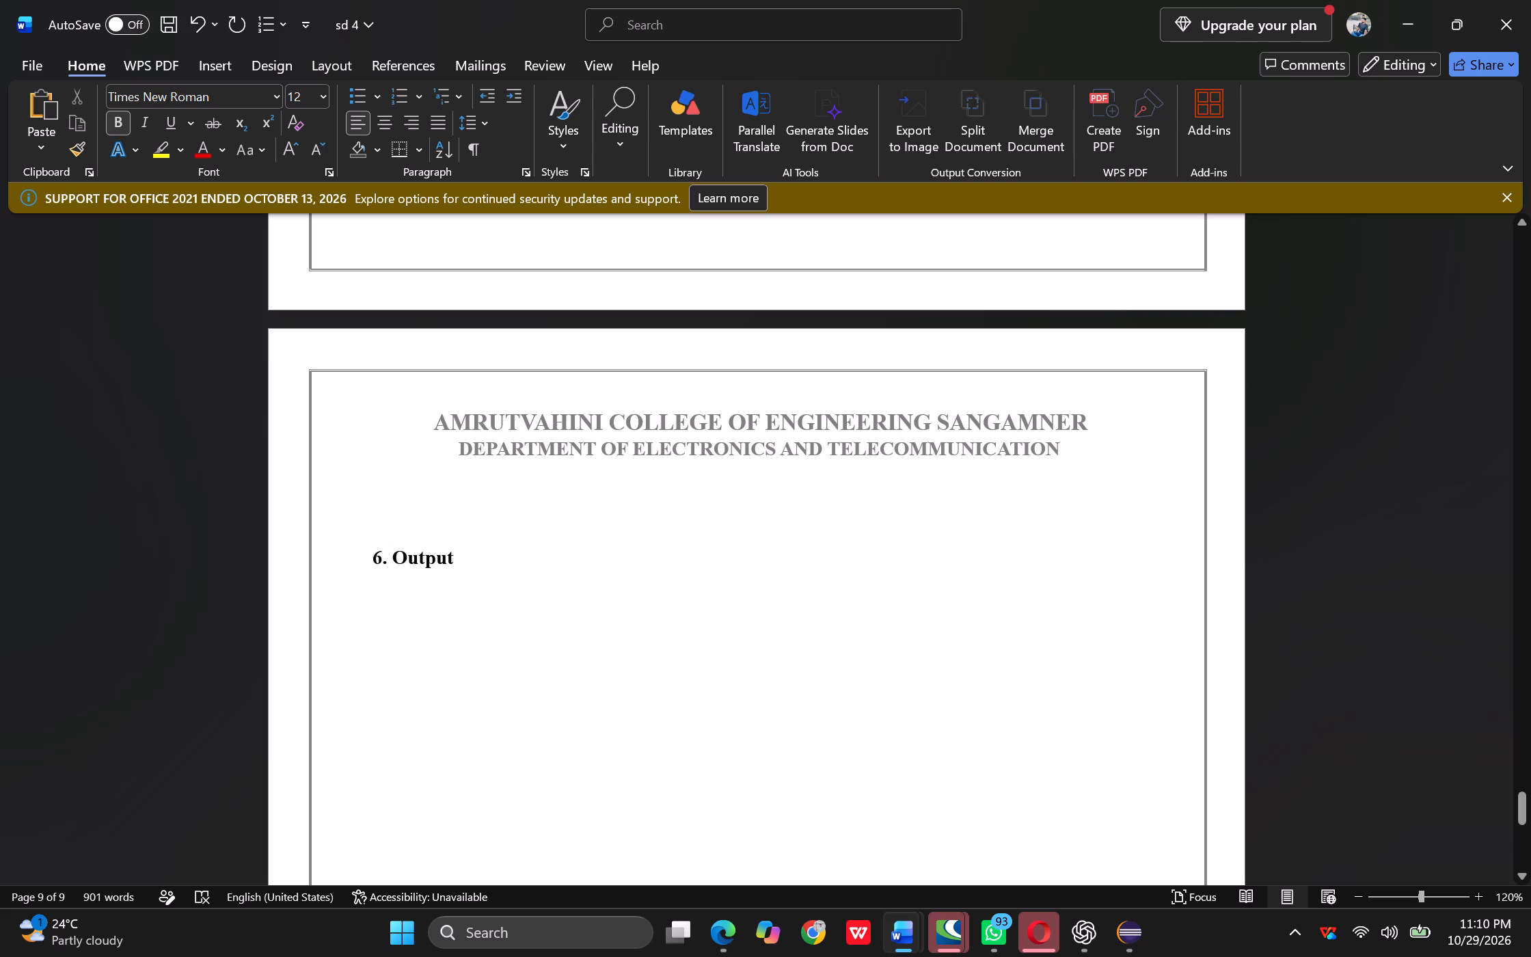
pyautogui.click(495, 556)
pyautogui.press('Return')
pyautogui.scroll(-1, 495, 556)
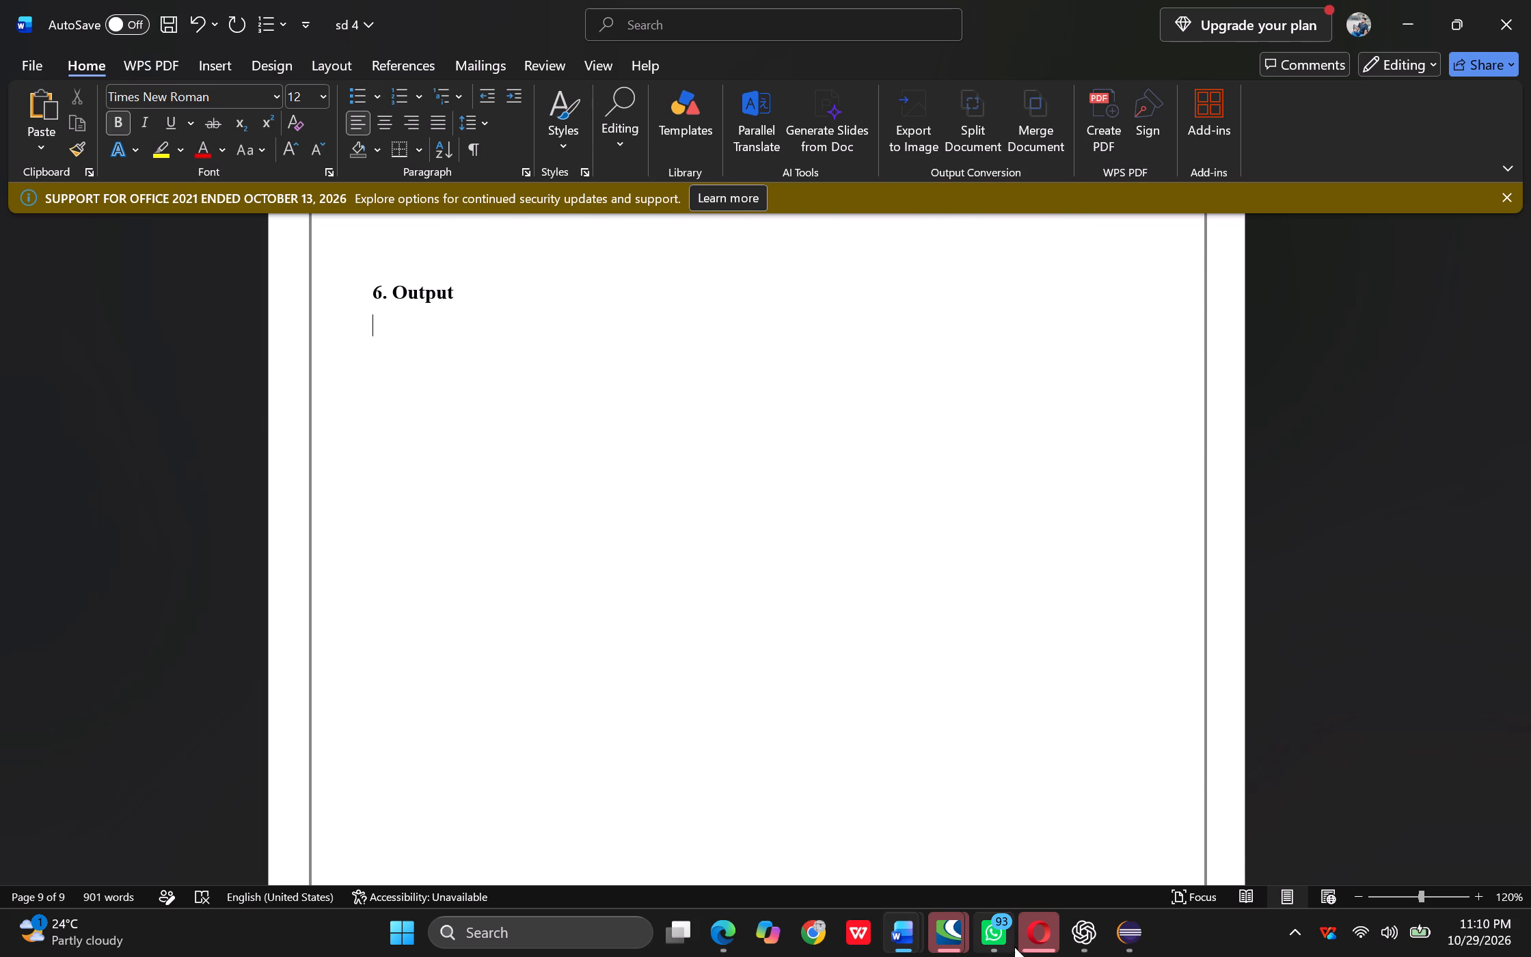
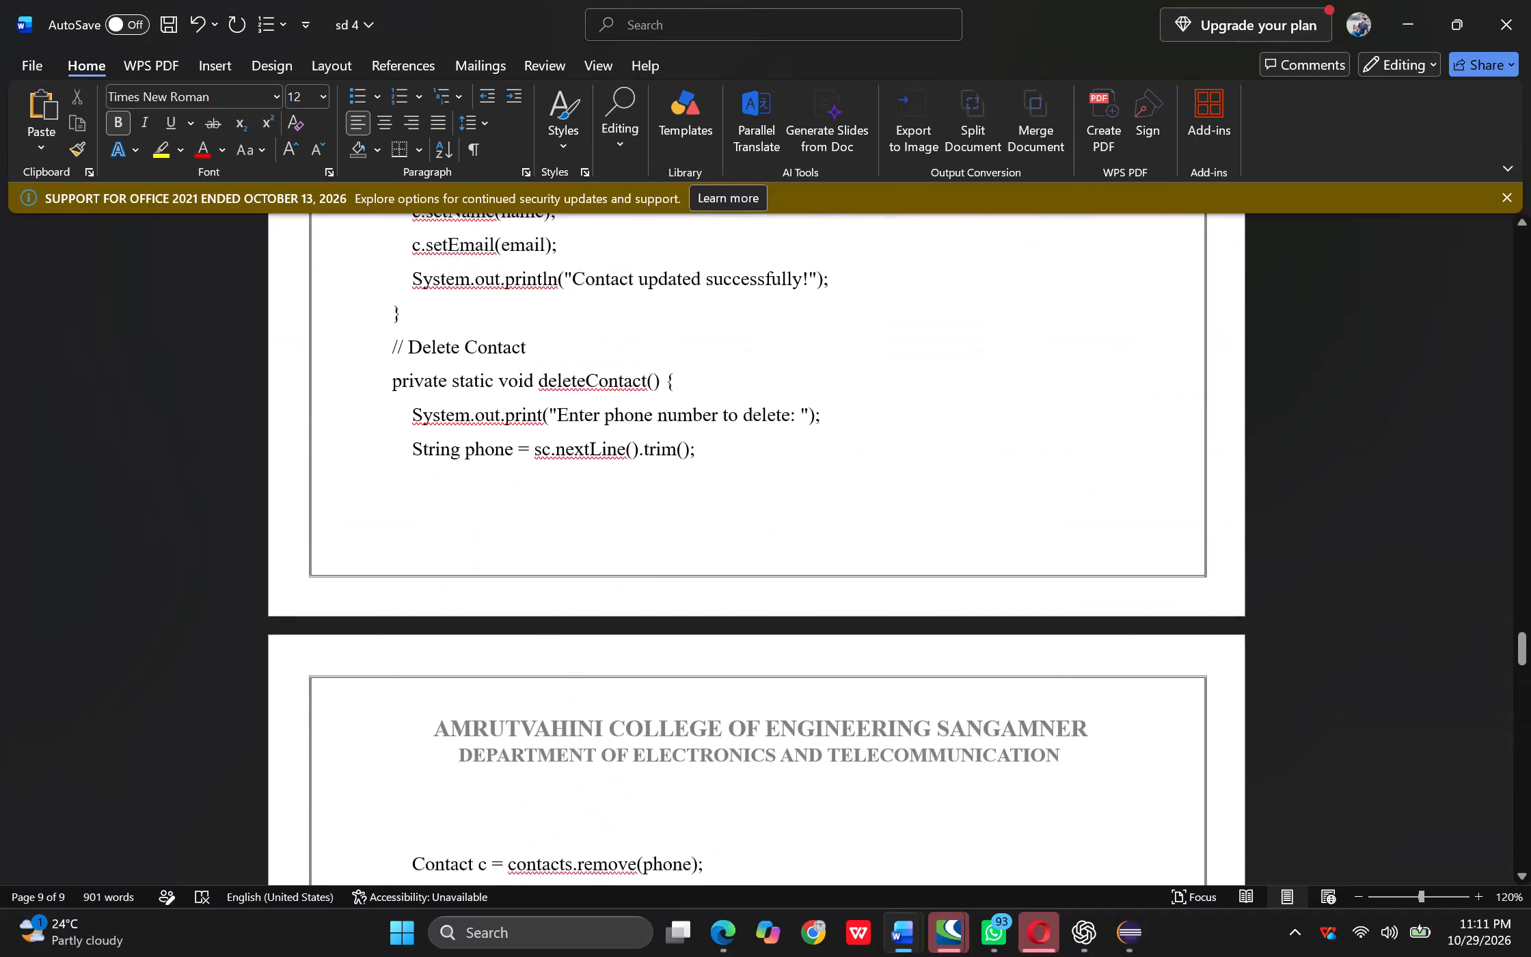
# Review the end of the program code and the console screenshot under the "6. Output" heading.
pyautogui.scroll(-4, 662, 647)
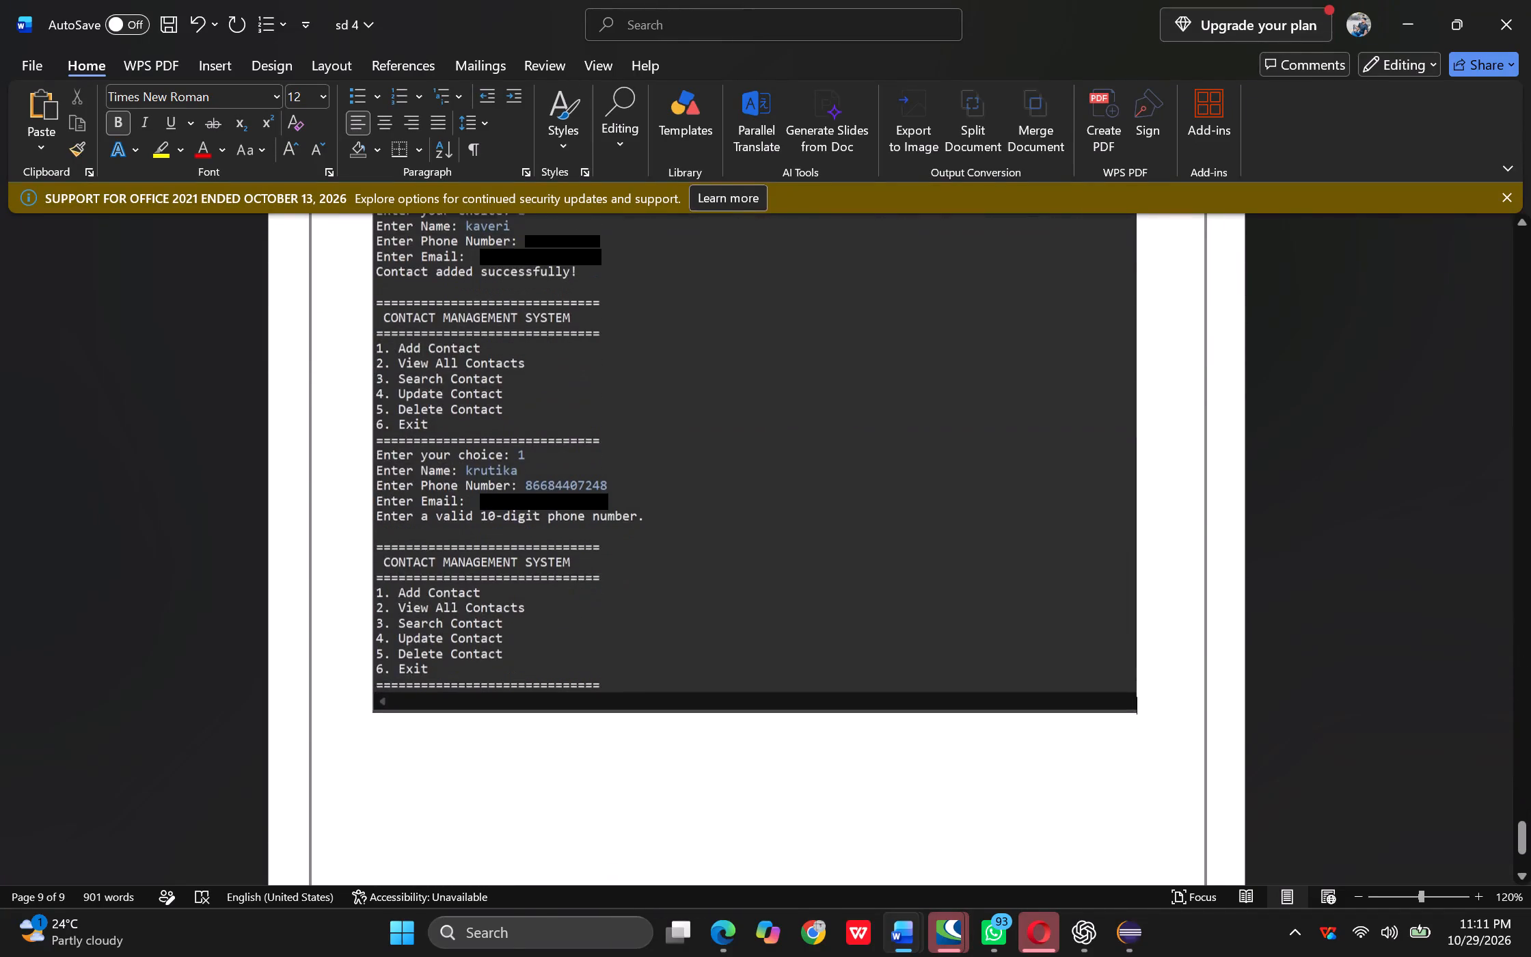
pyautogui.scroll(2, 662, 647)
pyautogui.scroll(-1, 662, 647)
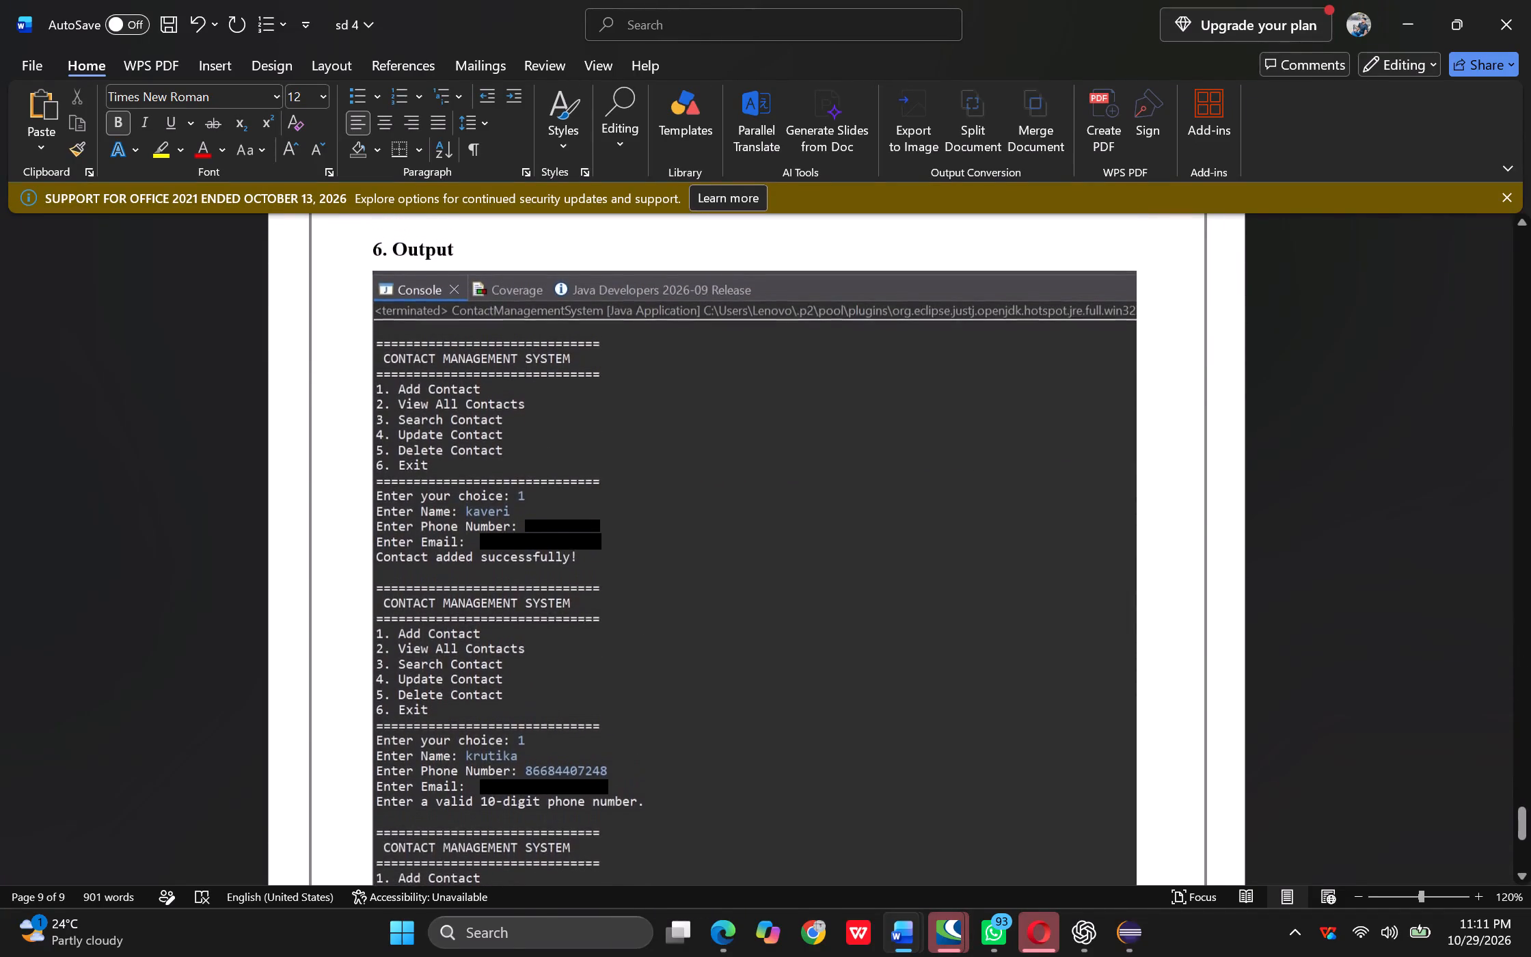
pyautogui.scroll(-1, 662, 647)
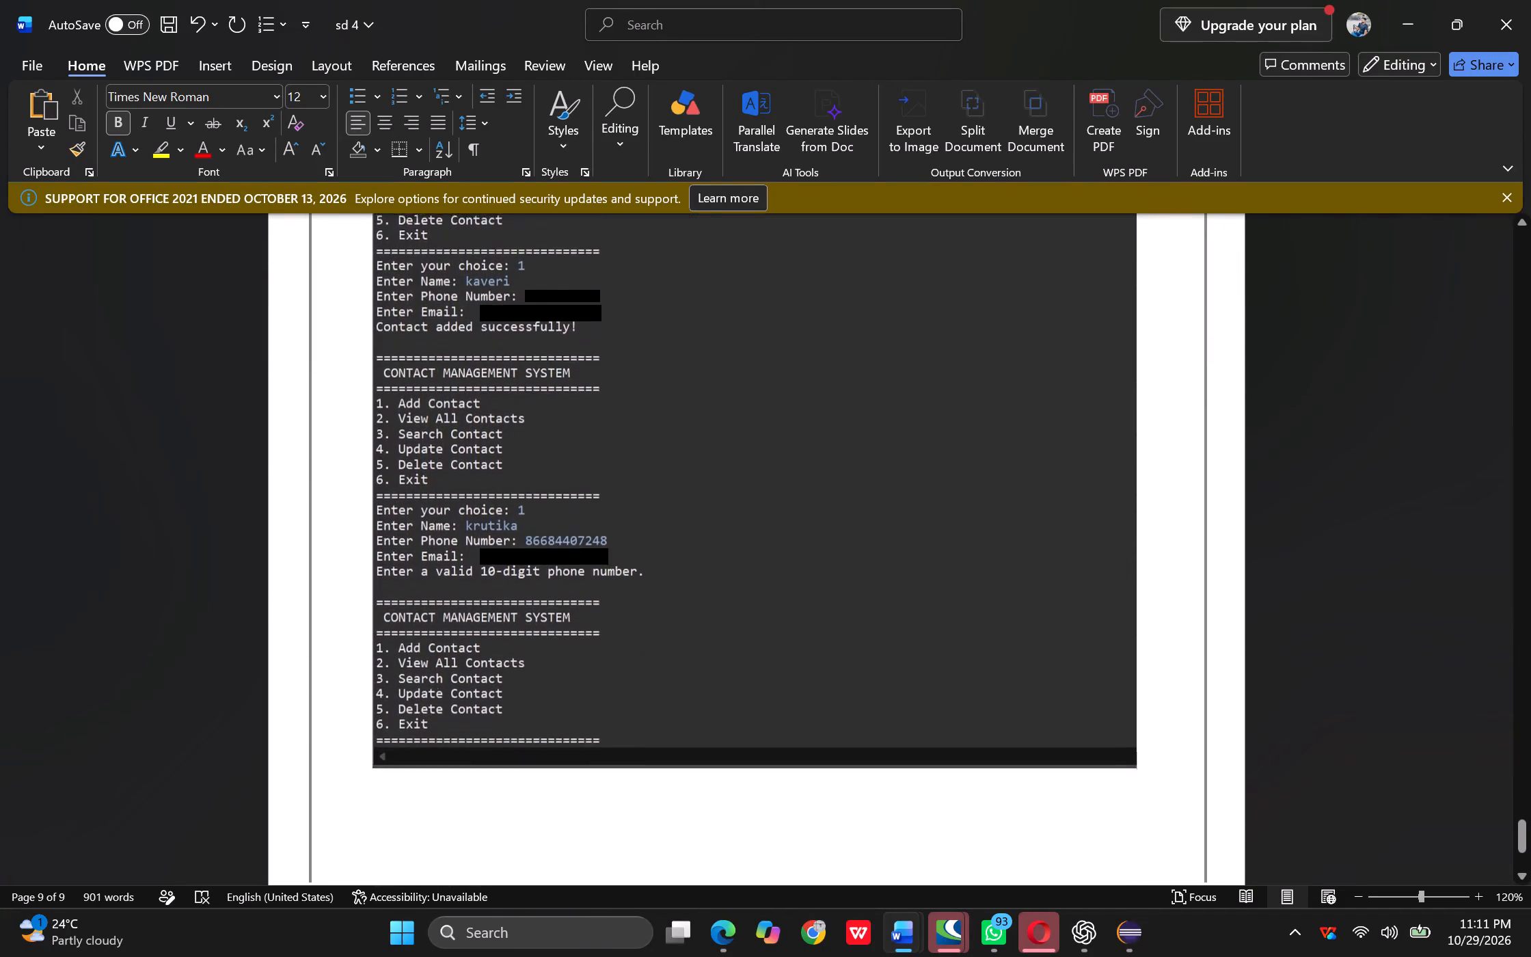
pyautogui.scroll(-2, 662, 647)
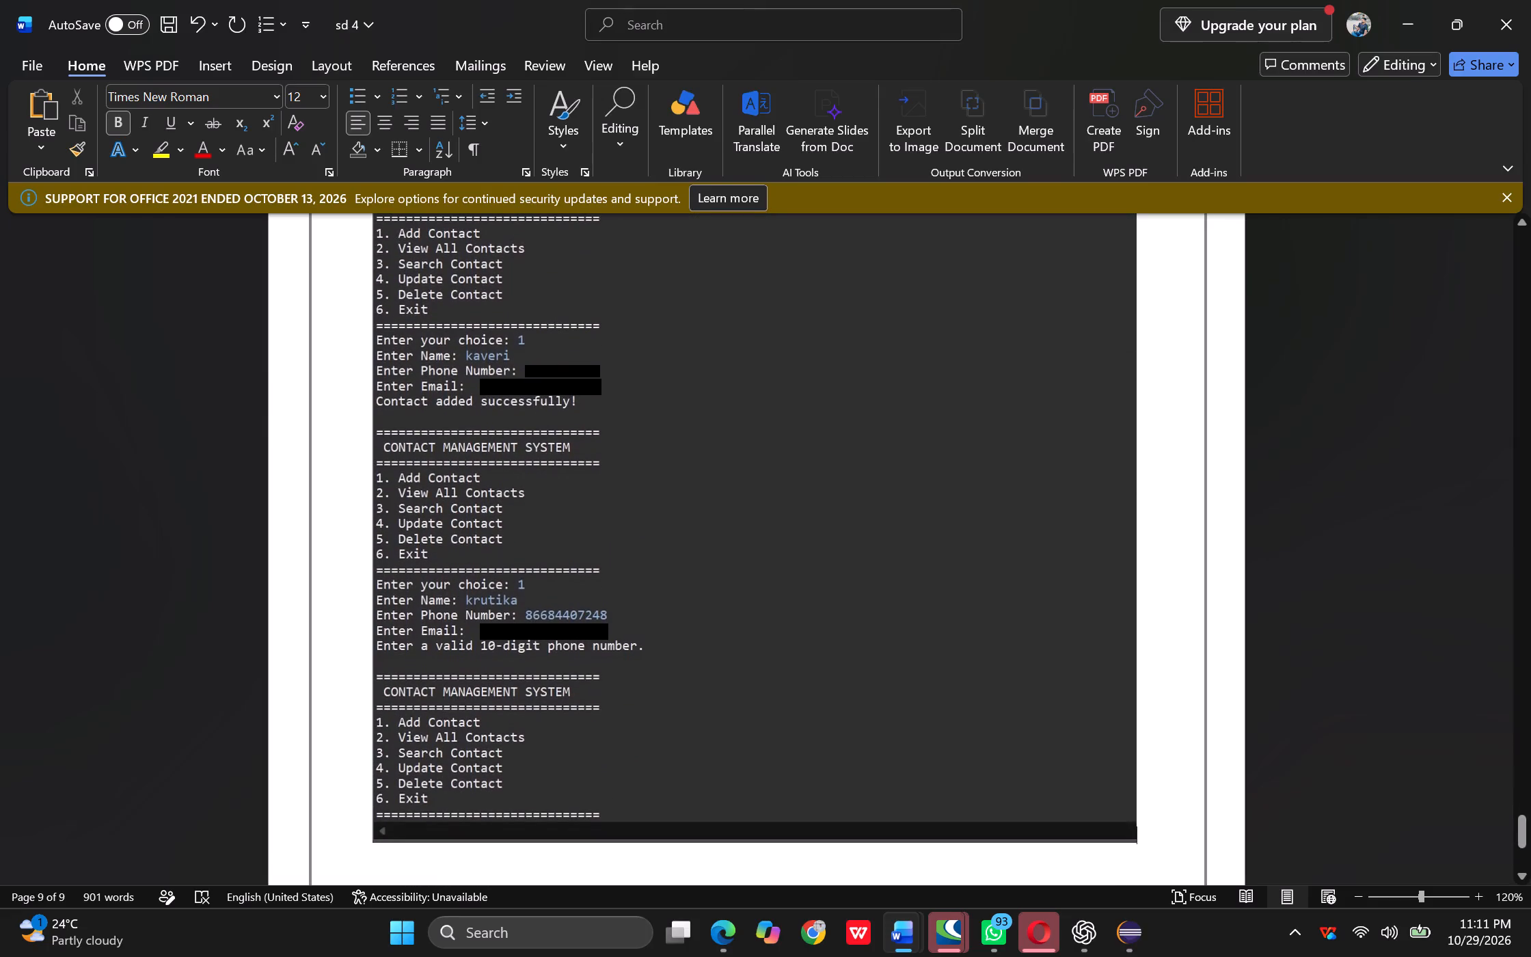
# Open the Windows search.
pyautogui.click(499, 932)
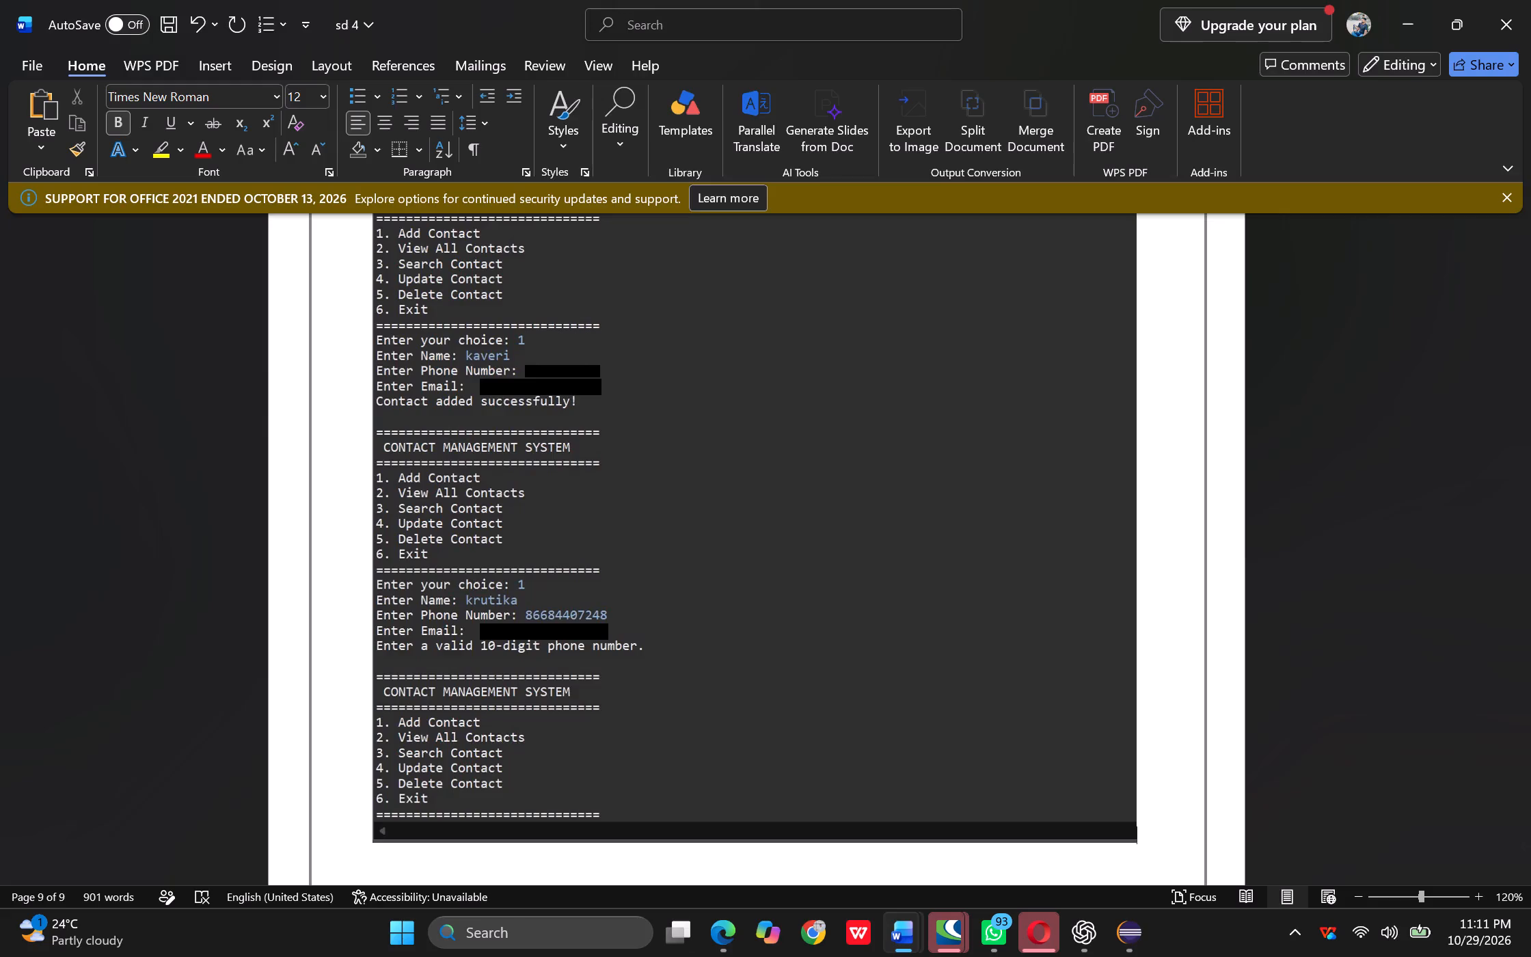
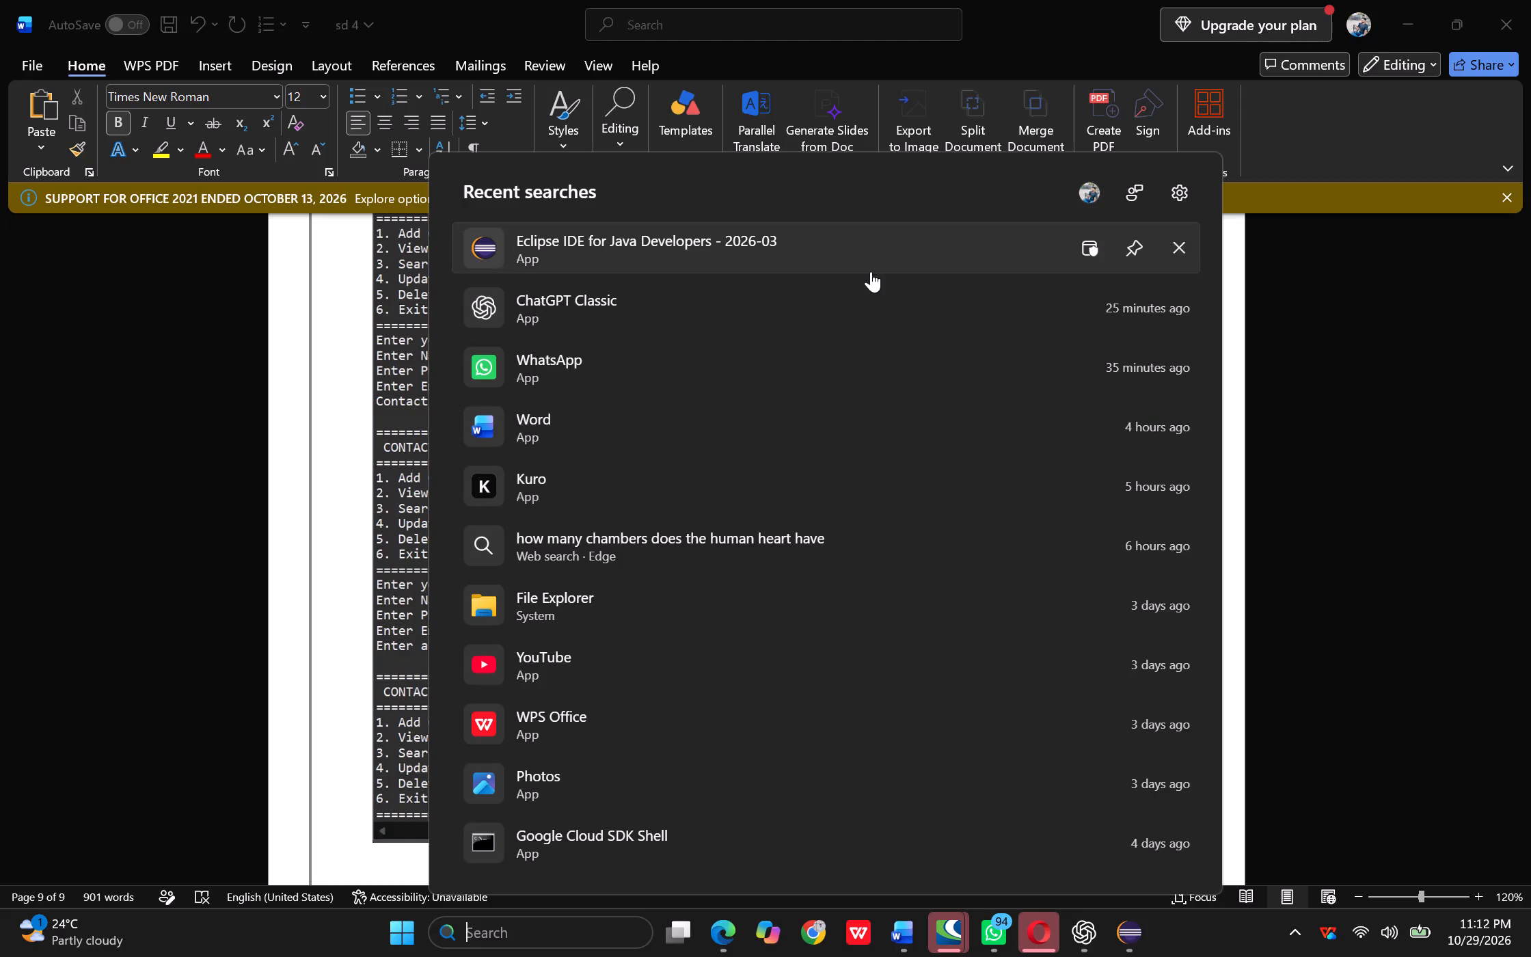
# Dismiss the search overlay and examine the console screenshot on the Output page and the space left beneath it.
pyautogui.click(1313, 362)
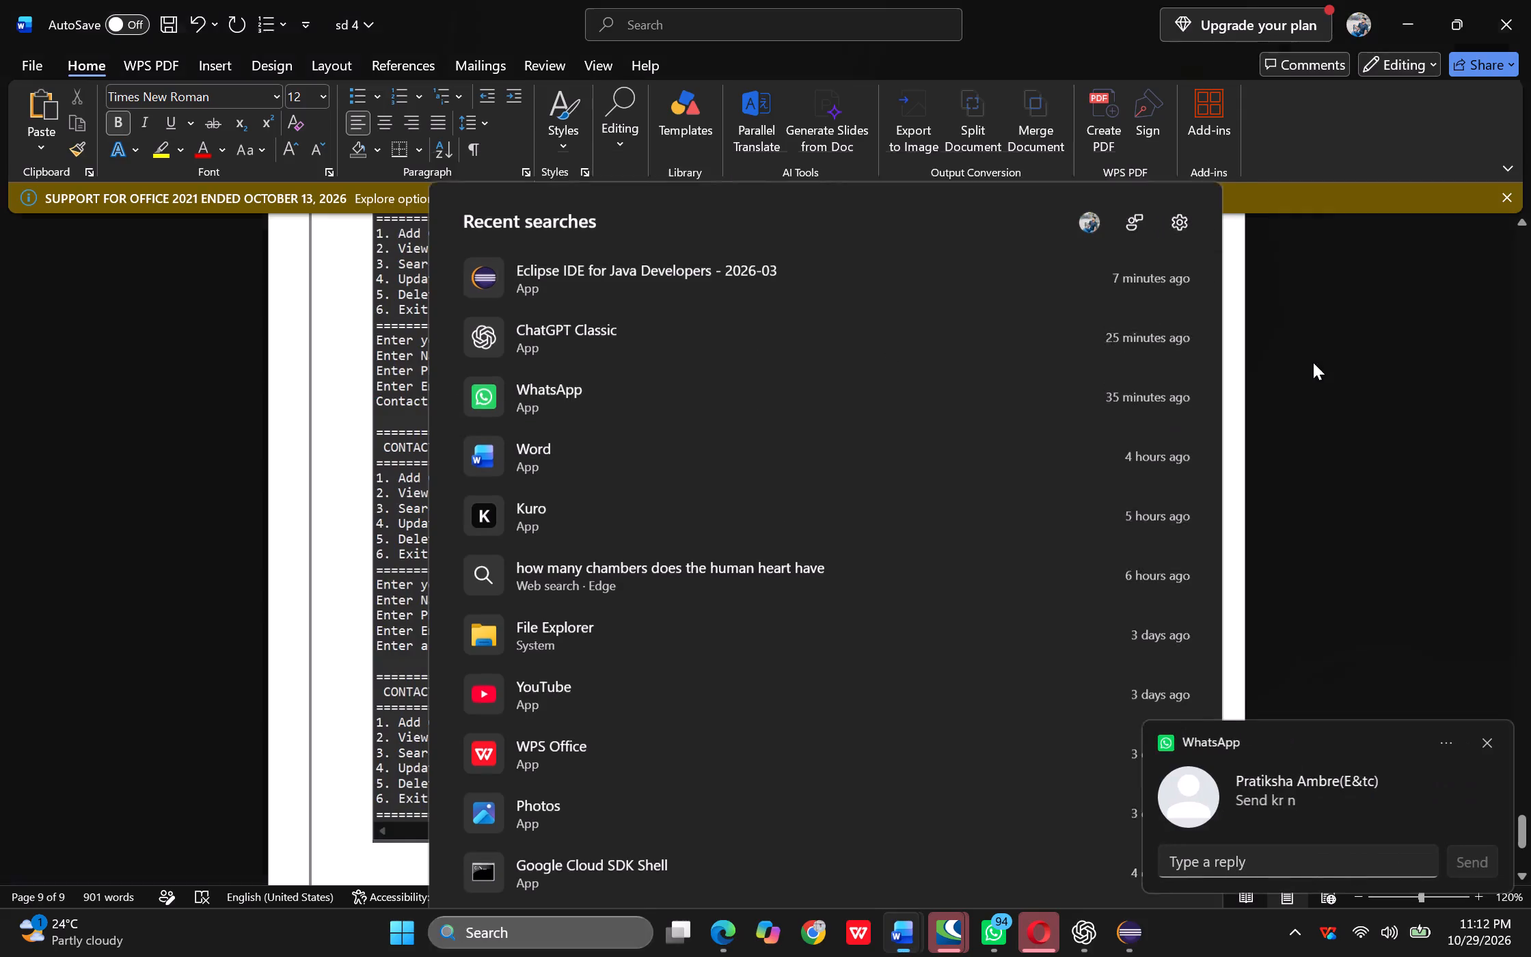
pyautogui.scroll(-1, 823, 616)
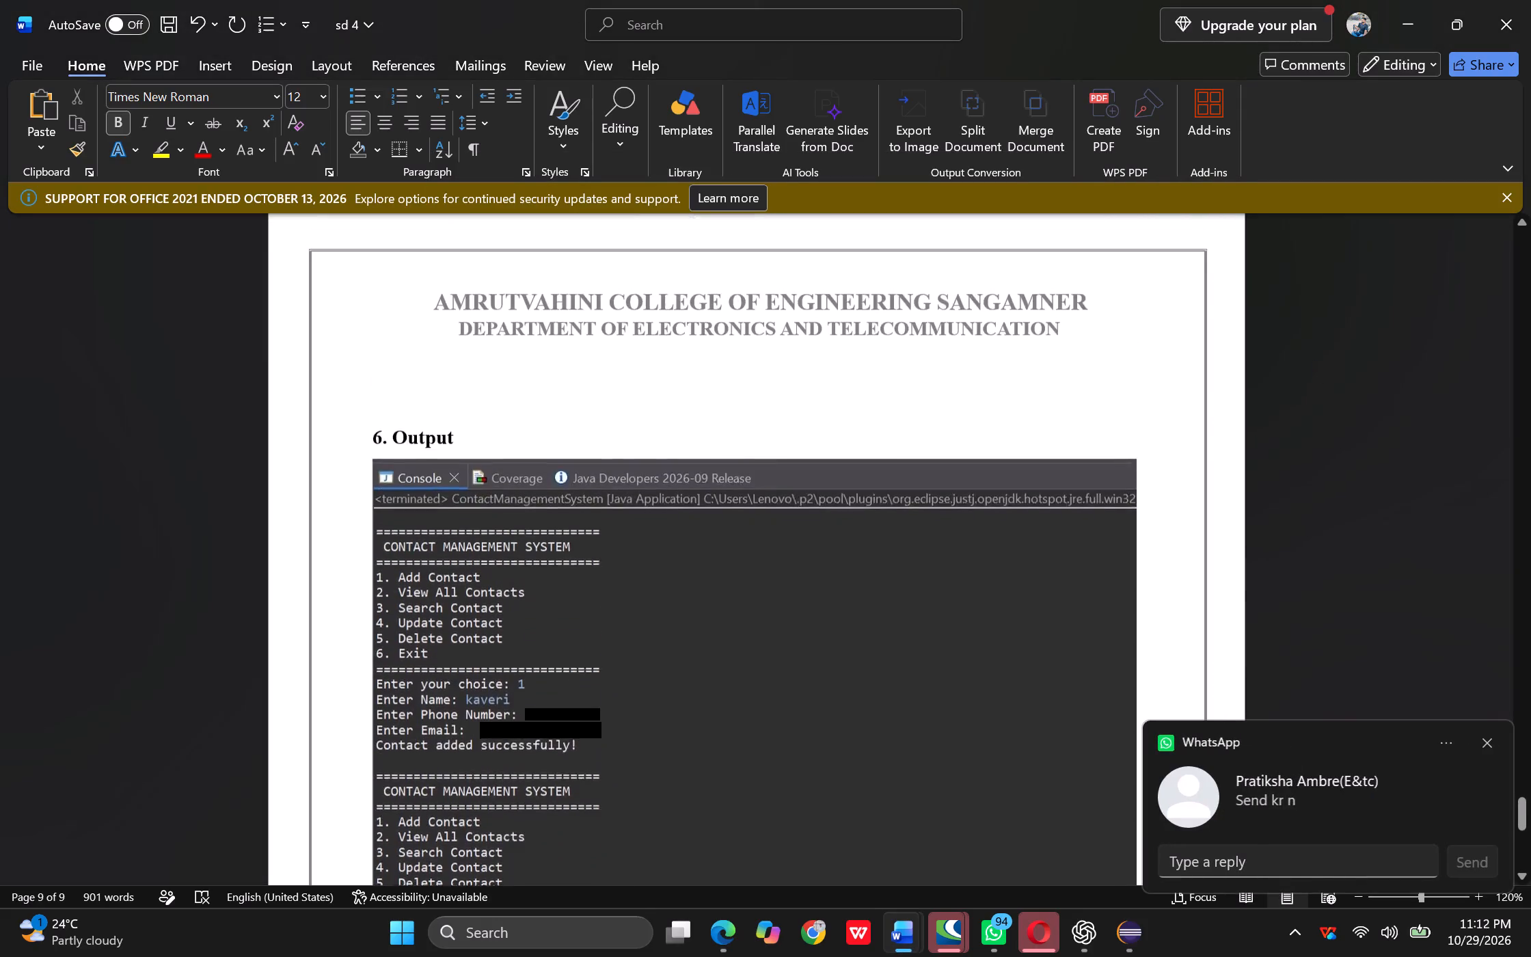
pyautogui.scroll(-2, 823, 616)
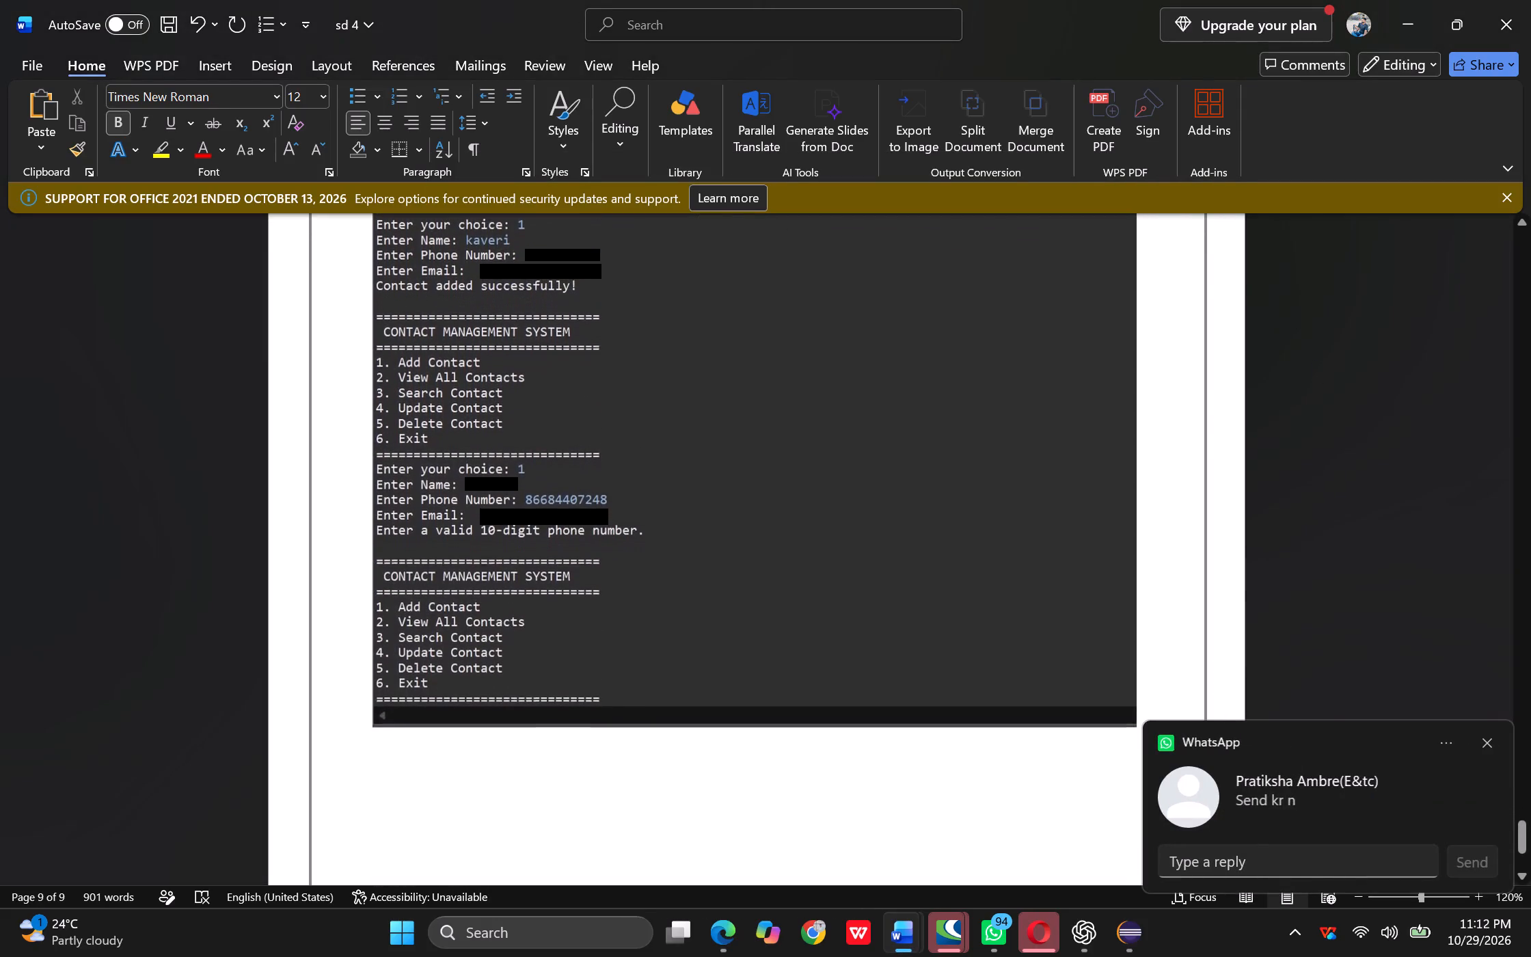
pyautogui.scroll(-2, 823, 616)
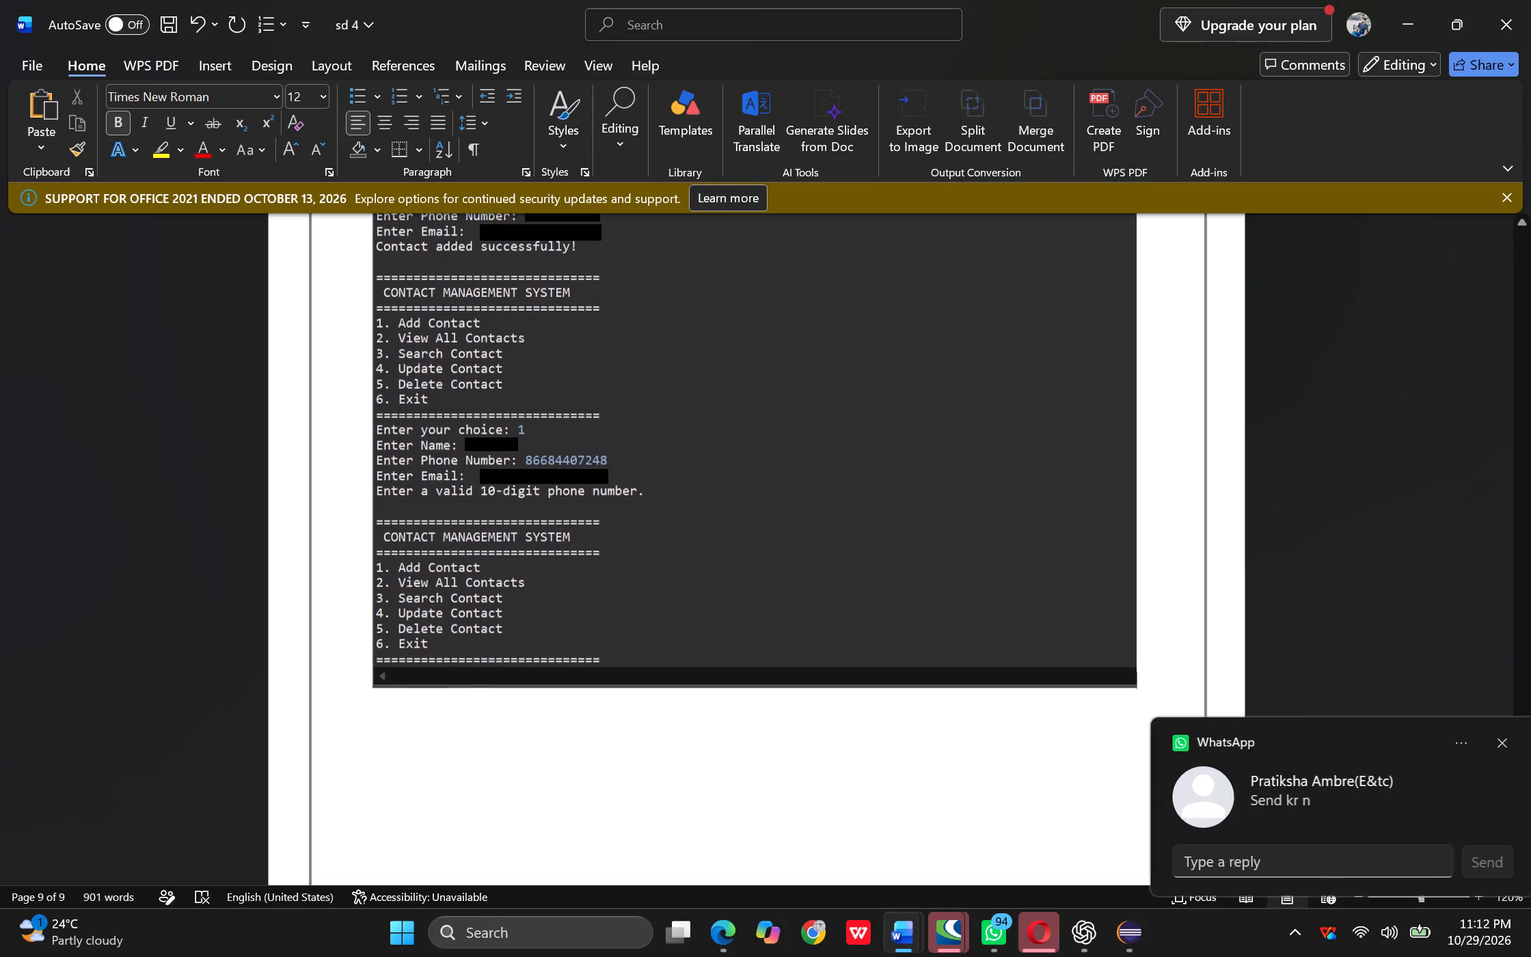
pyautogui.scroll(-1, 823, 616)
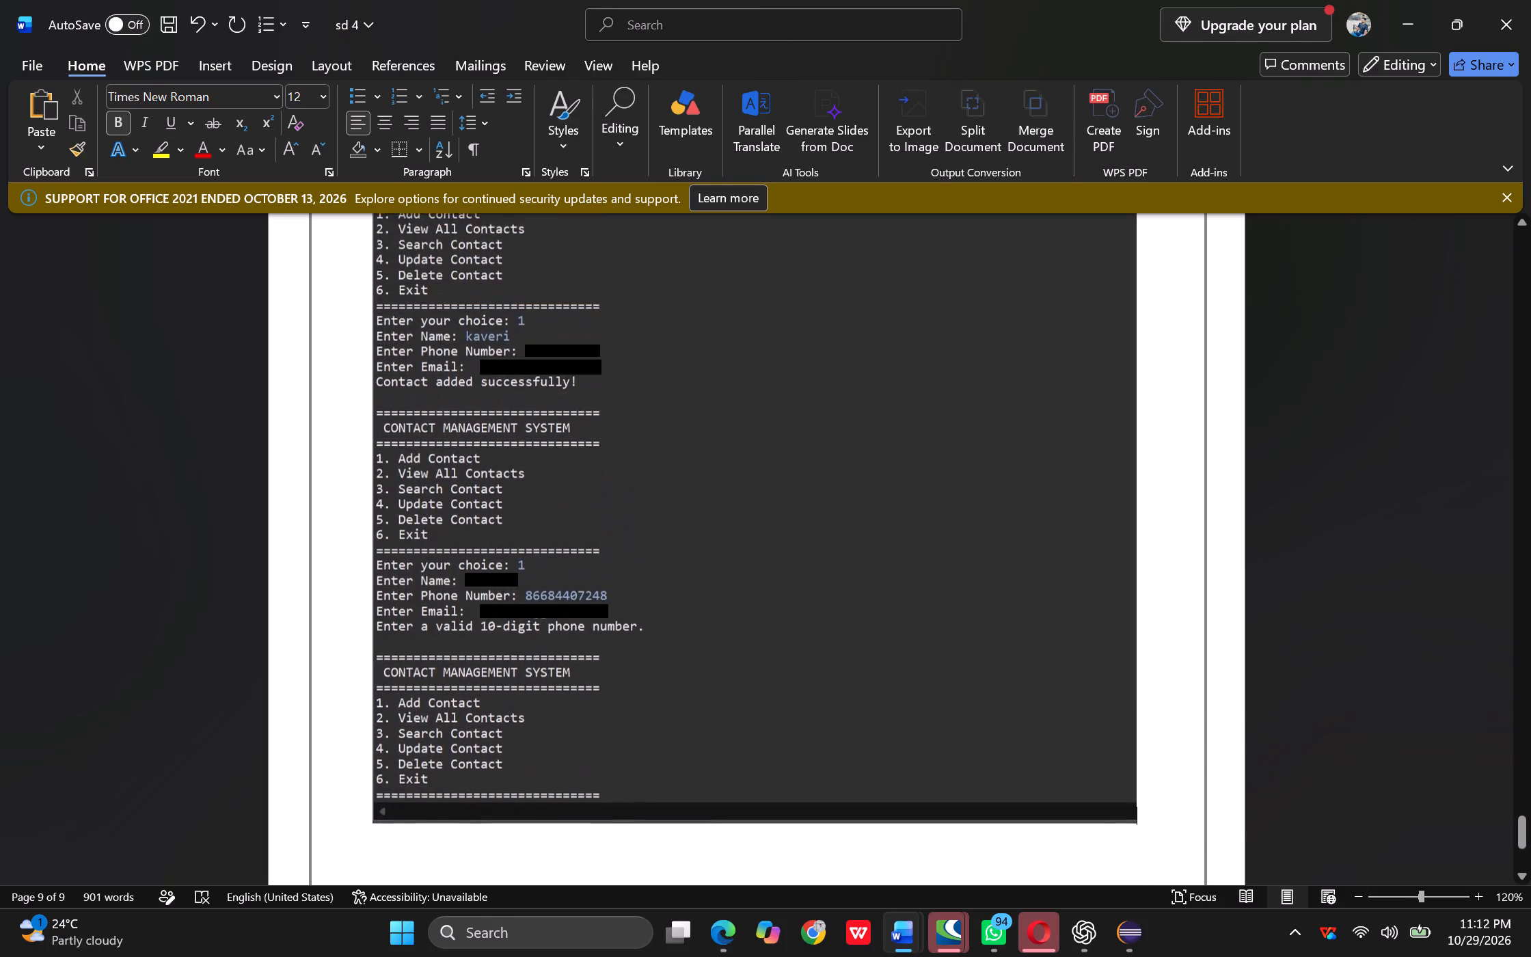
pyautogui.scroll(-3, 823, 616)
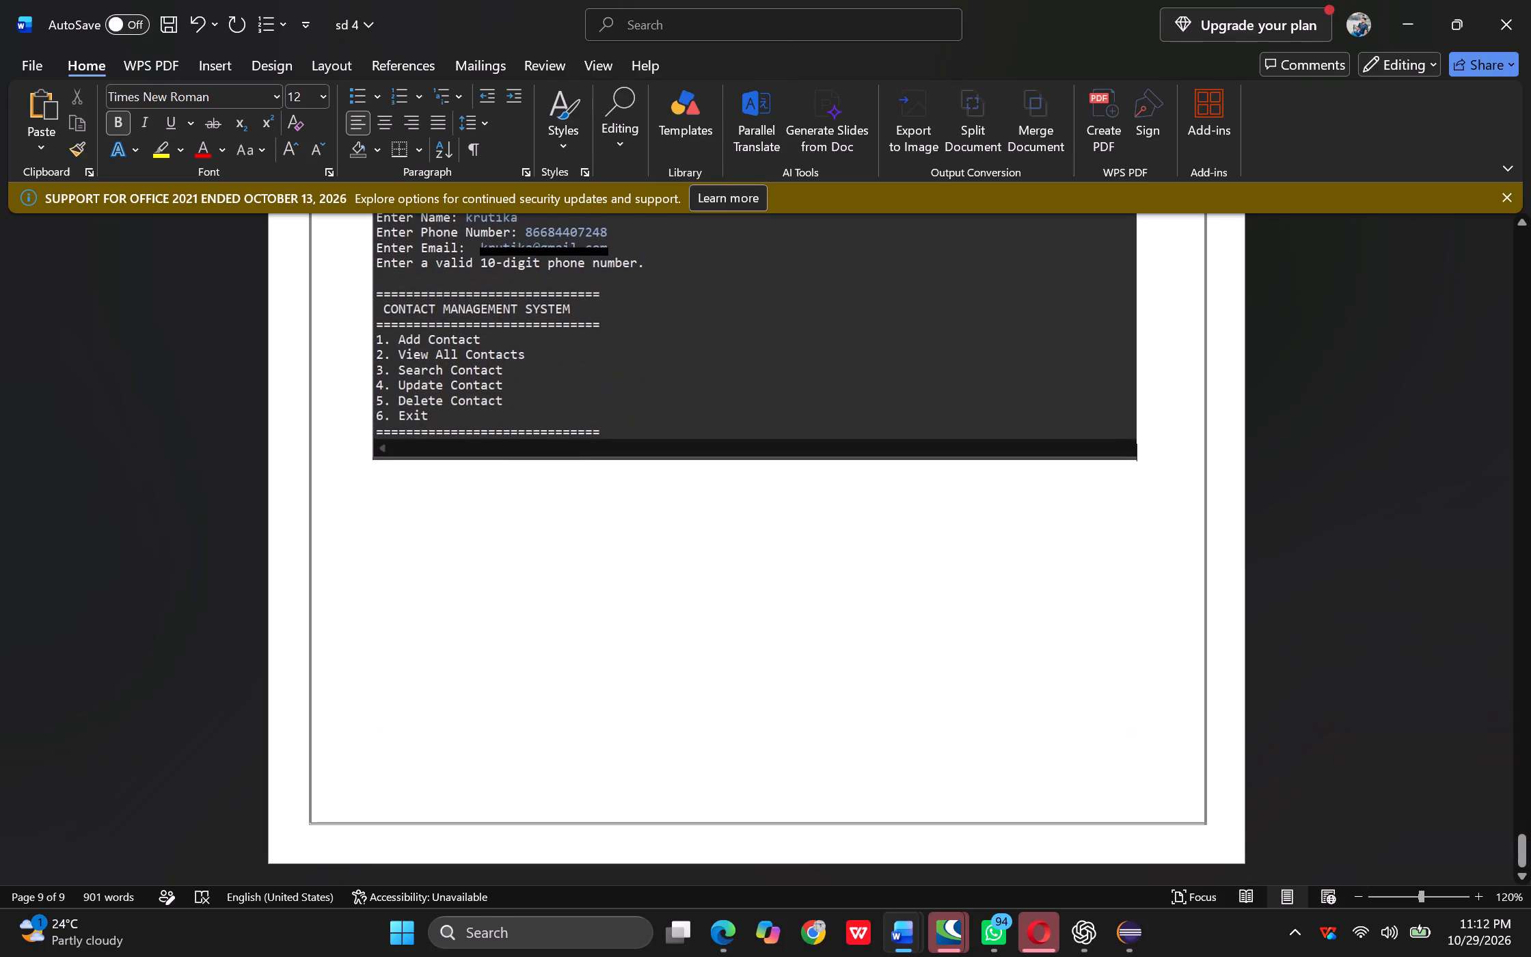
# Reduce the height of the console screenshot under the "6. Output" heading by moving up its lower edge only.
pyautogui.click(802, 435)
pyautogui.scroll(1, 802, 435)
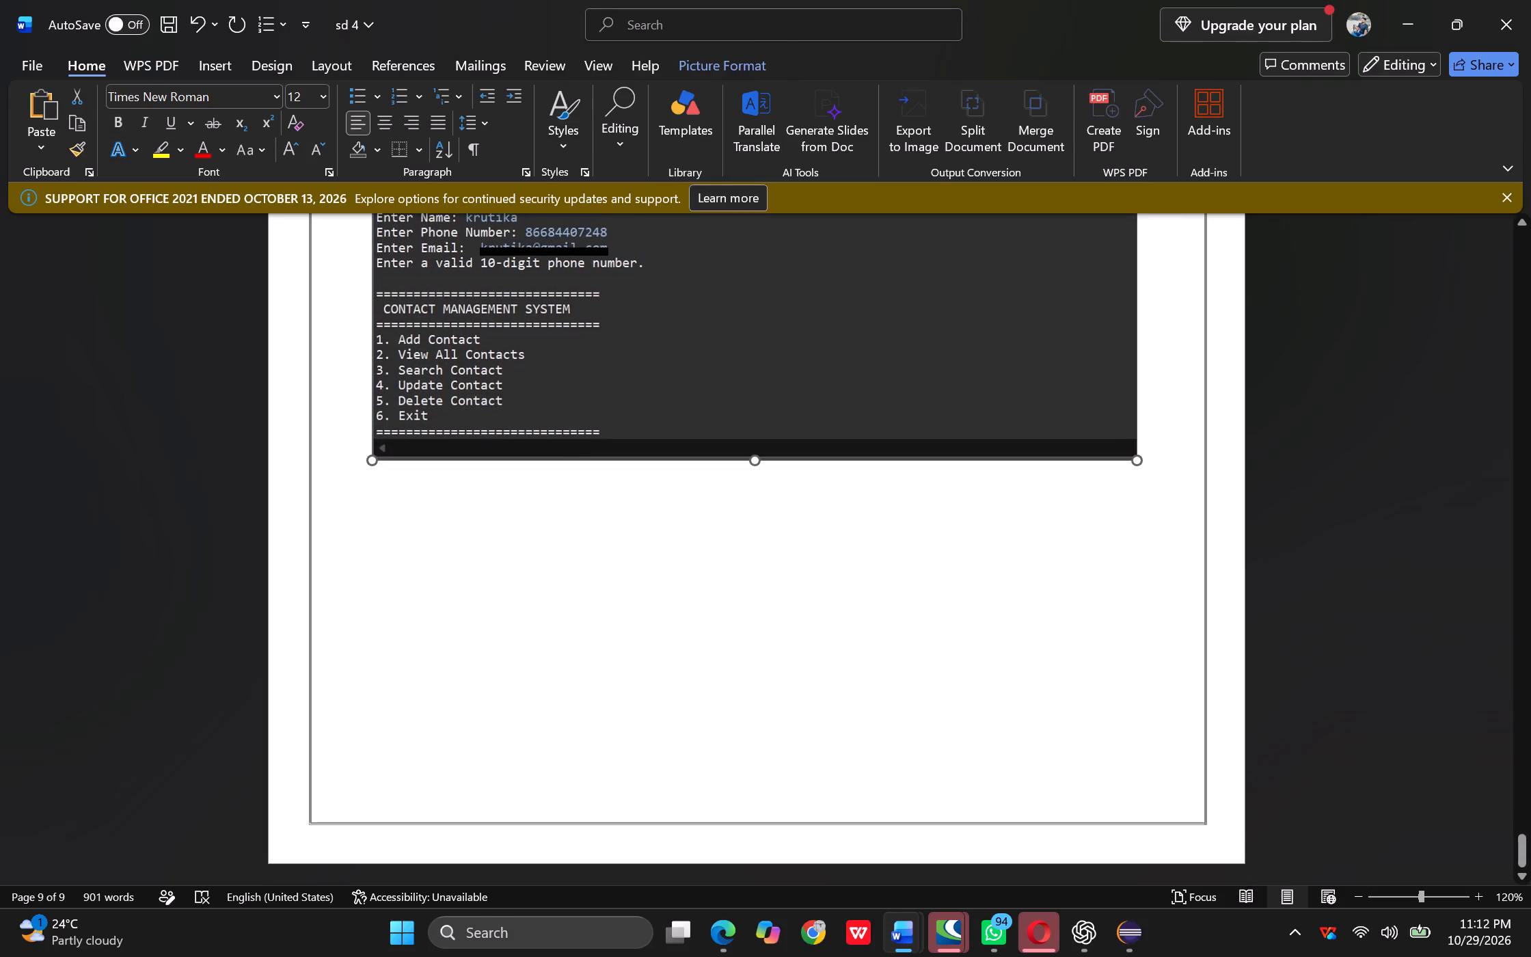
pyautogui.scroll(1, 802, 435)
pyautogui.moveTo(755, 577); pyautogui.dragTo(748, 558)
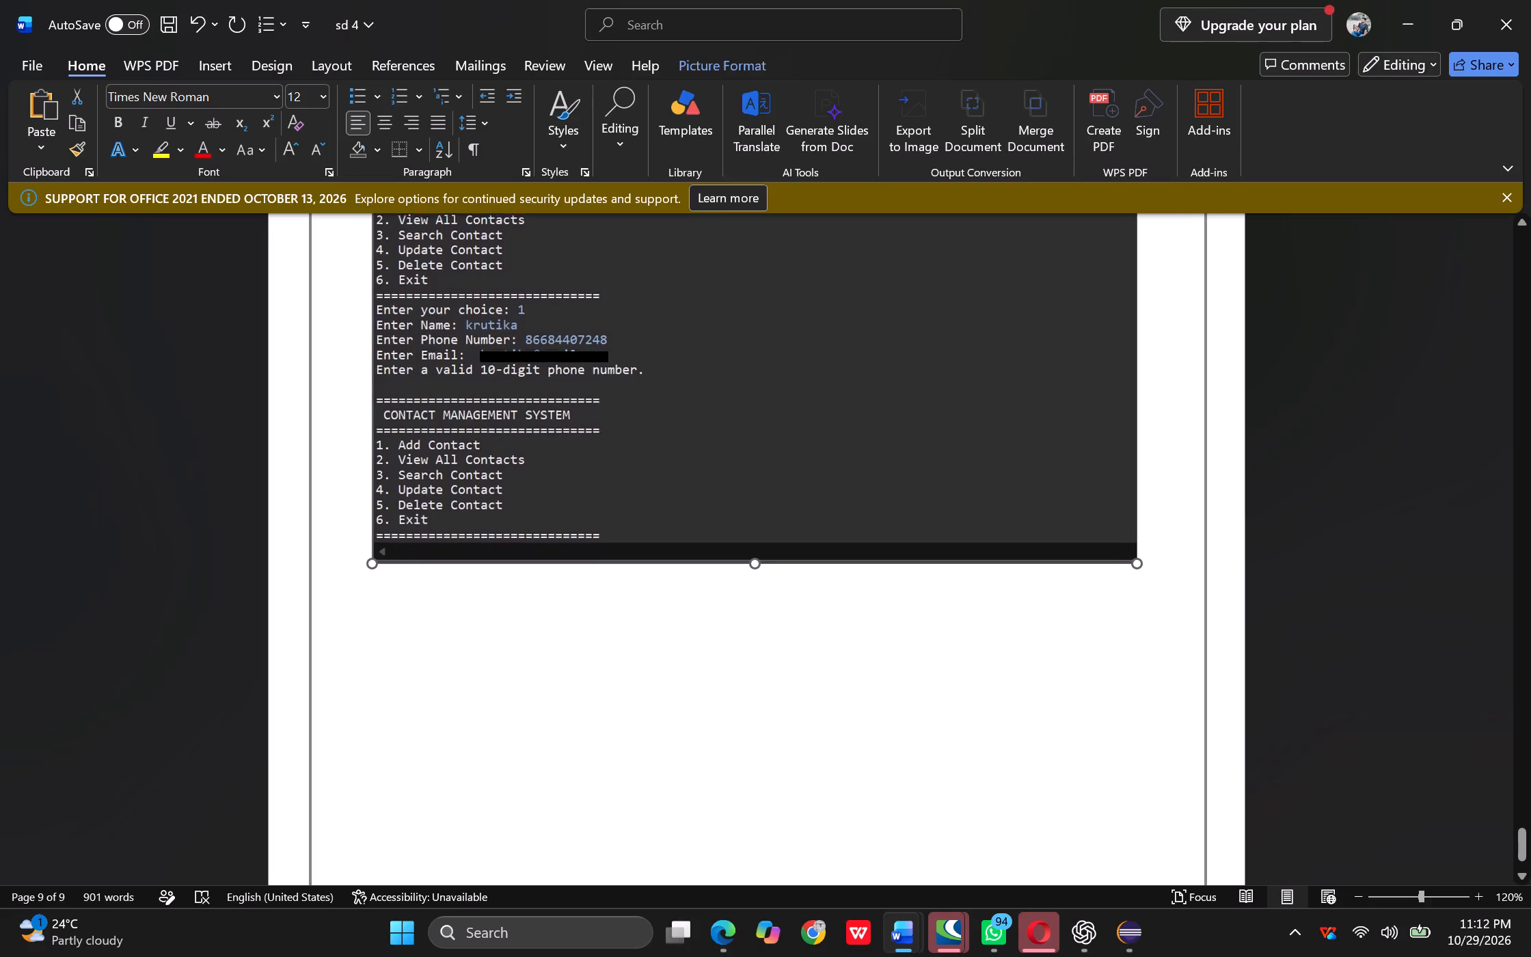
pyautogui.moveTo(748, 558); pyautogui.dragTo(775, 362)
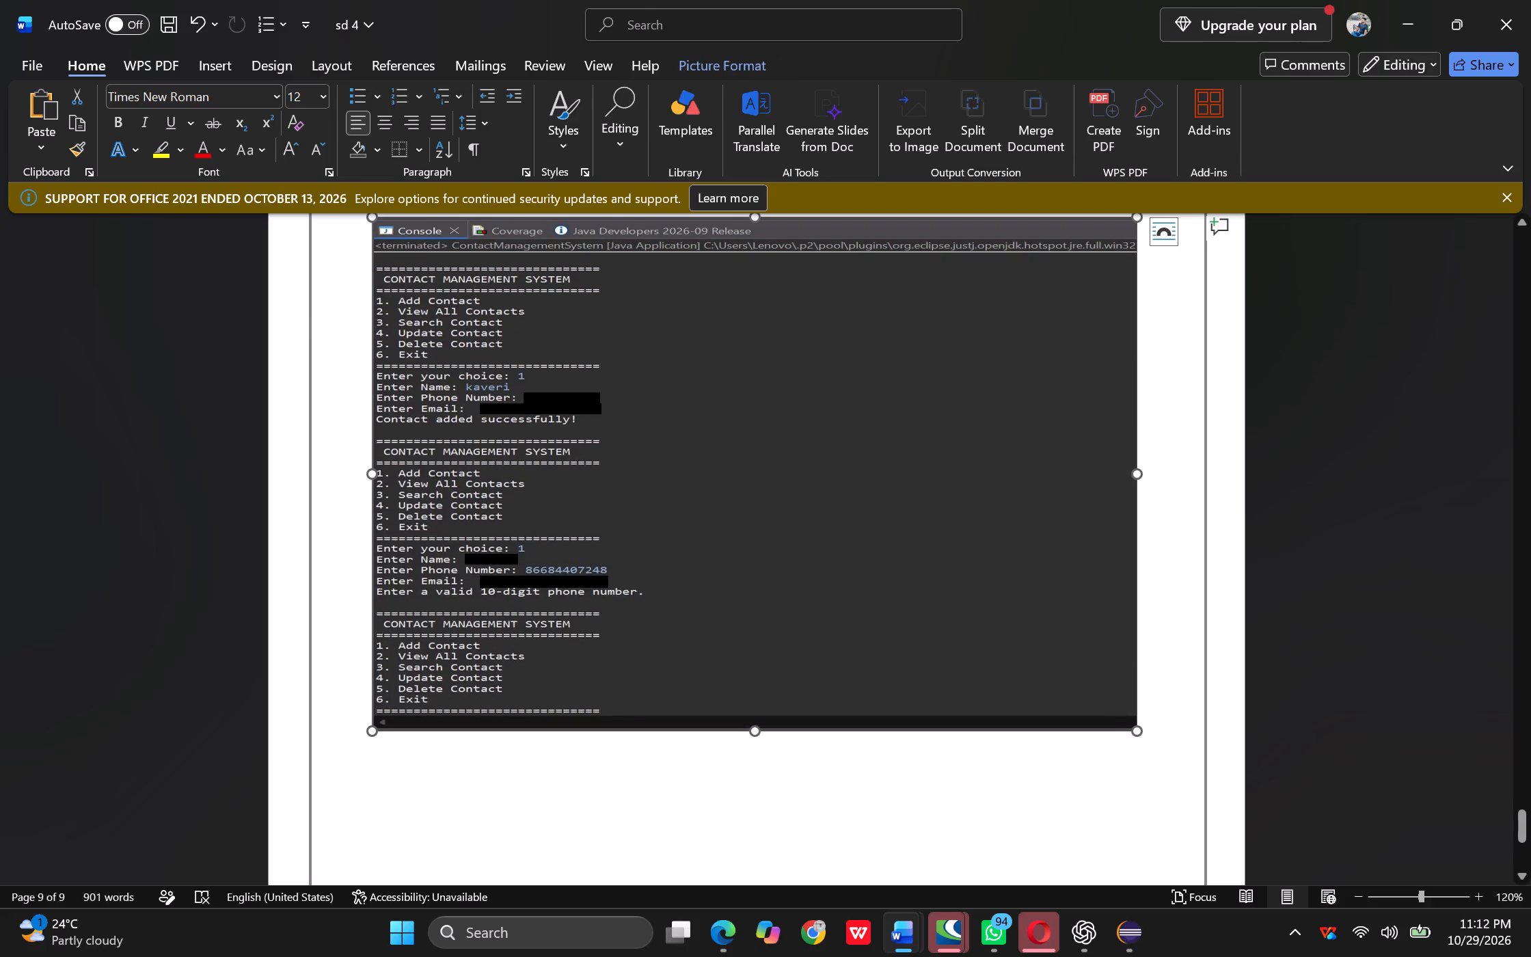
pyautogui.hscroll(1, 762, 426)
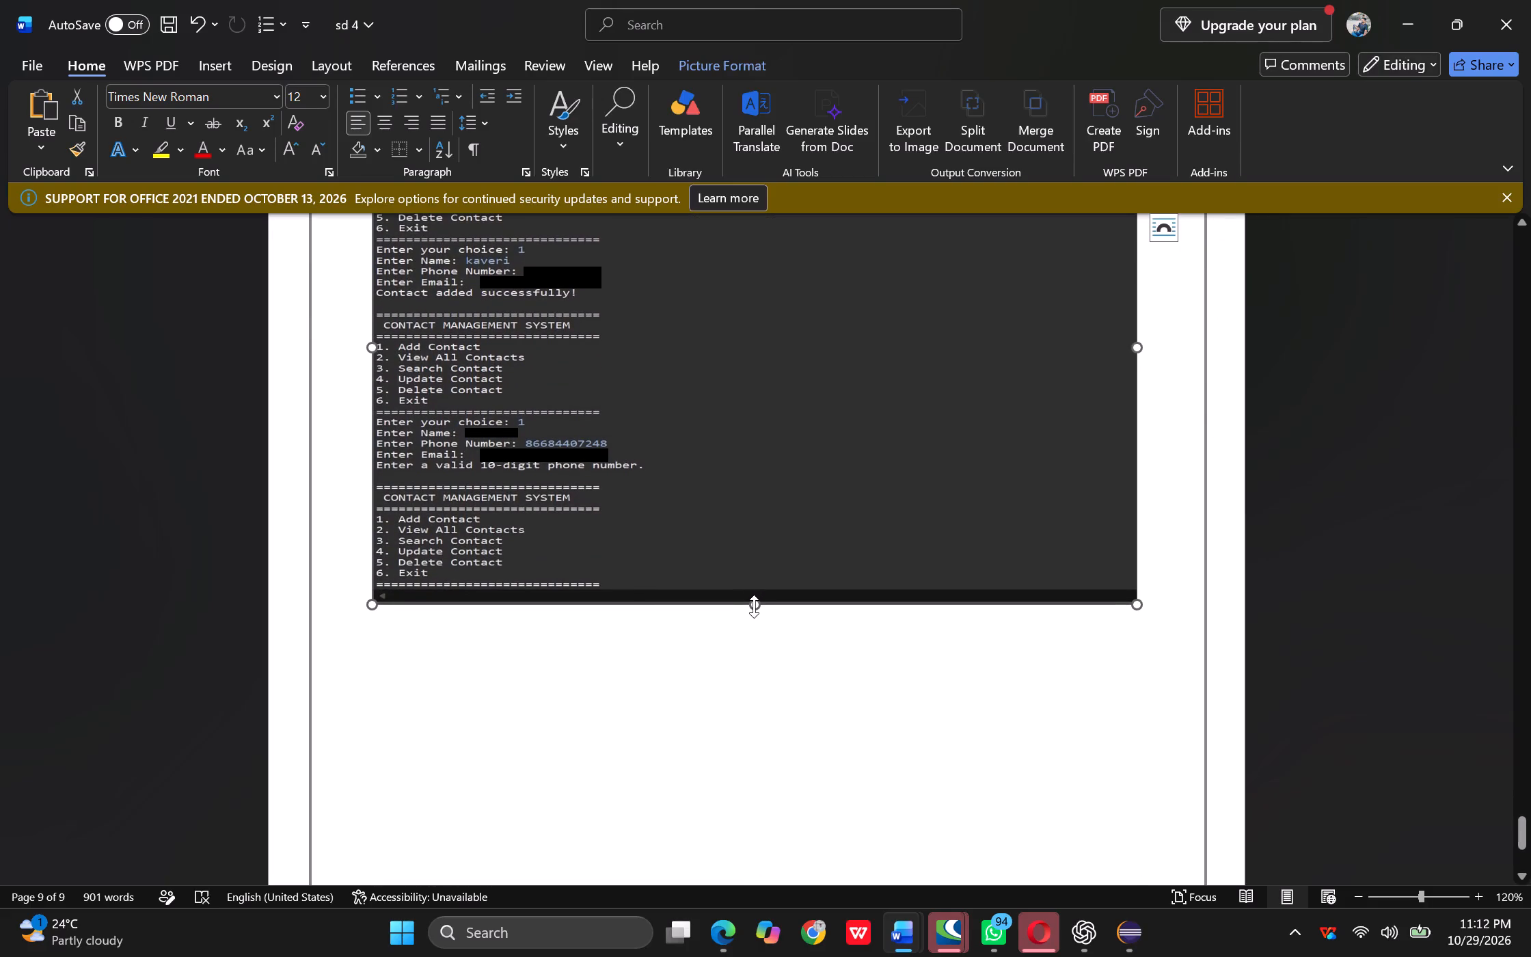
# Stretch the console screenshot downward to slightly more than its original height, keep its width, and check its fit on the page.
pyautogui.moveTo(754, 606); pyautogui.dragTo(754, 846)
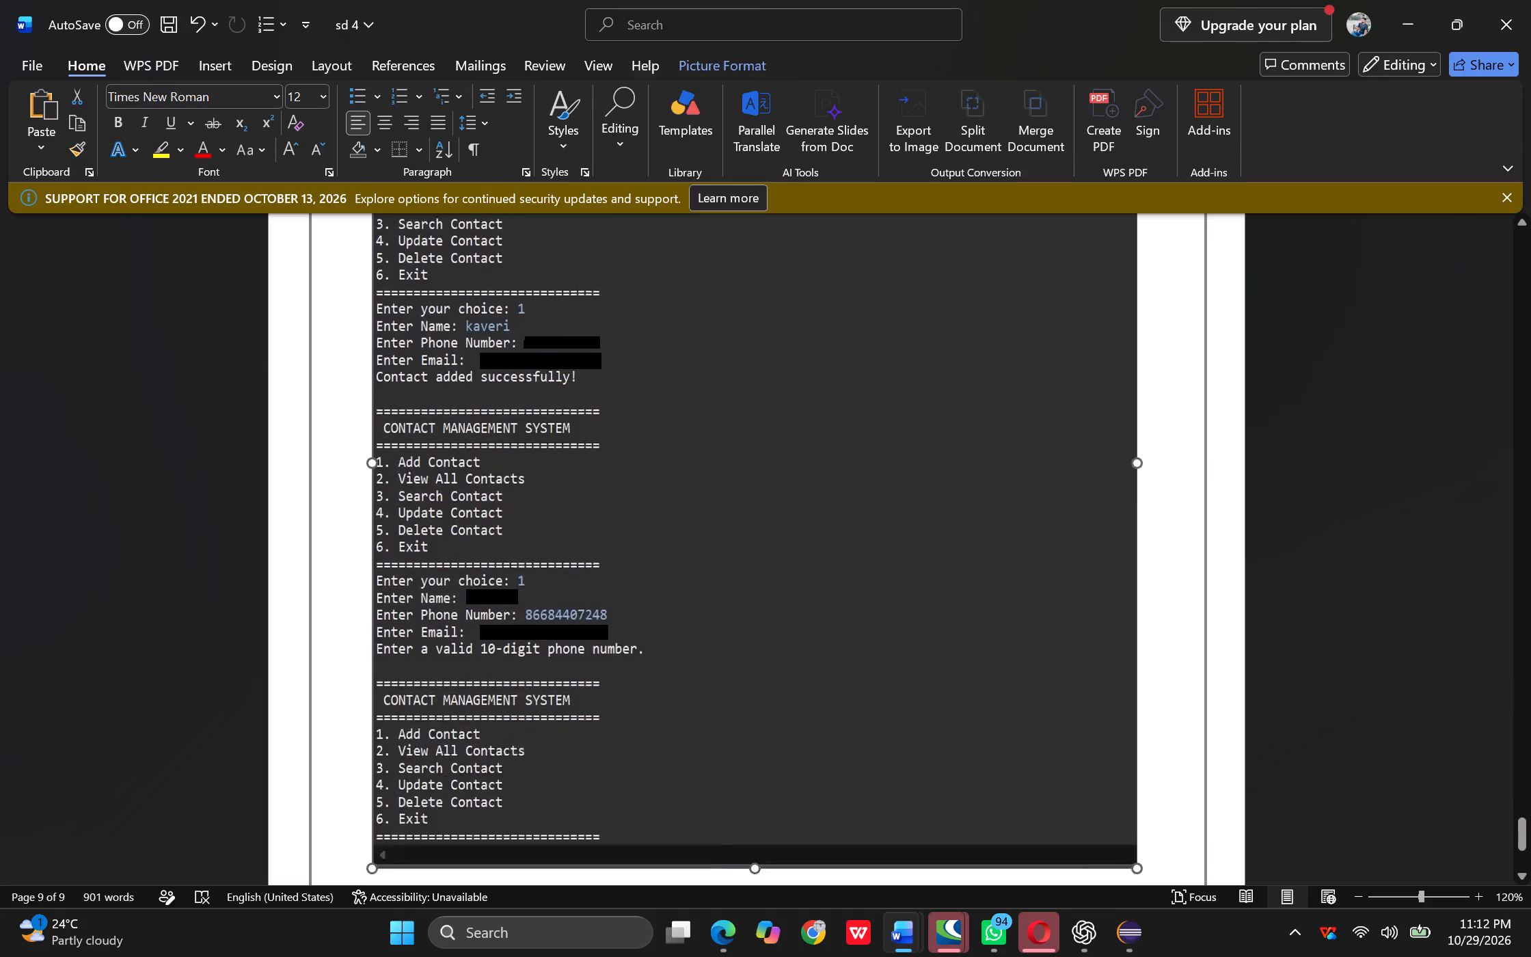
pyautogui.moveTo(754, 846); pyautogui.dragTo(753, 826)
pyautogui.scroll(2, 745, 734)
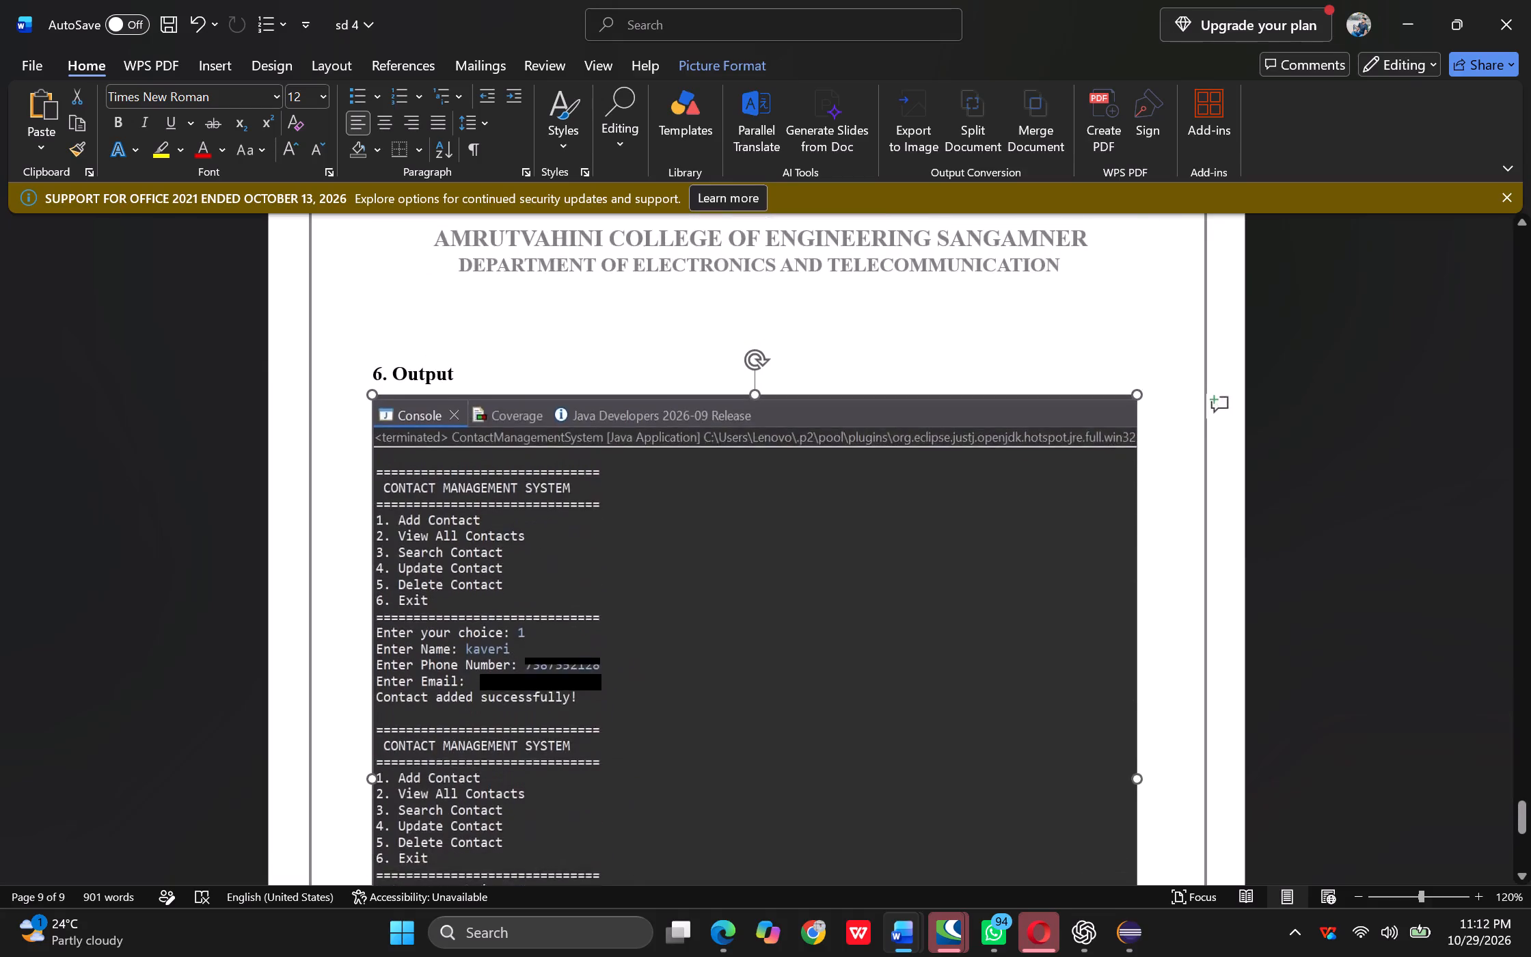
pyautogui.scroll(-6, 745, 734)
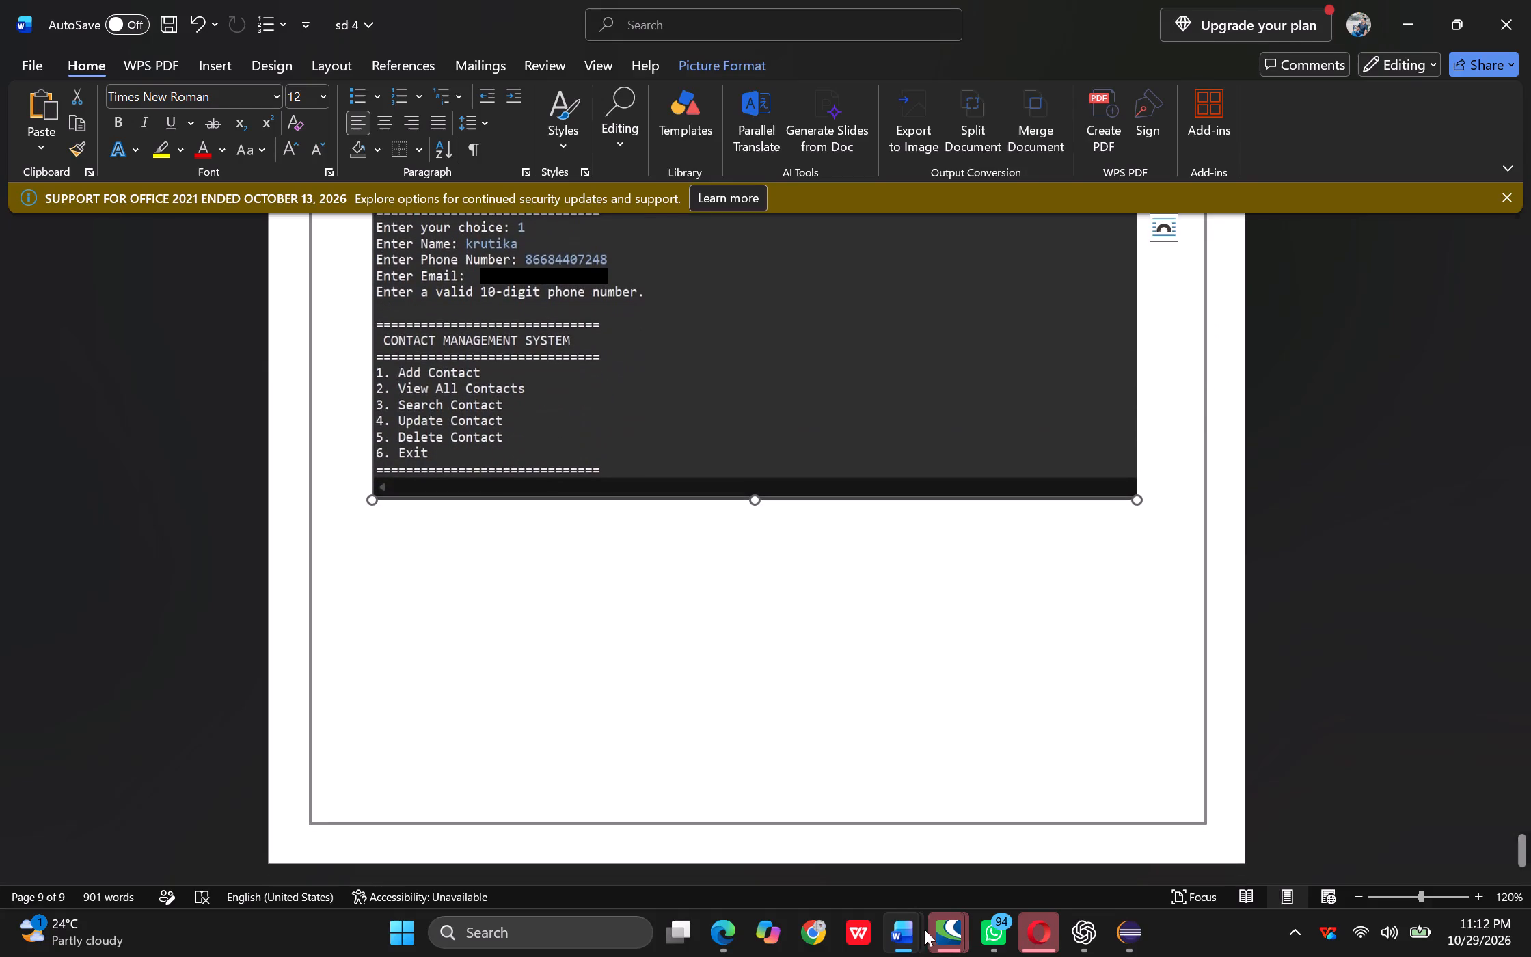
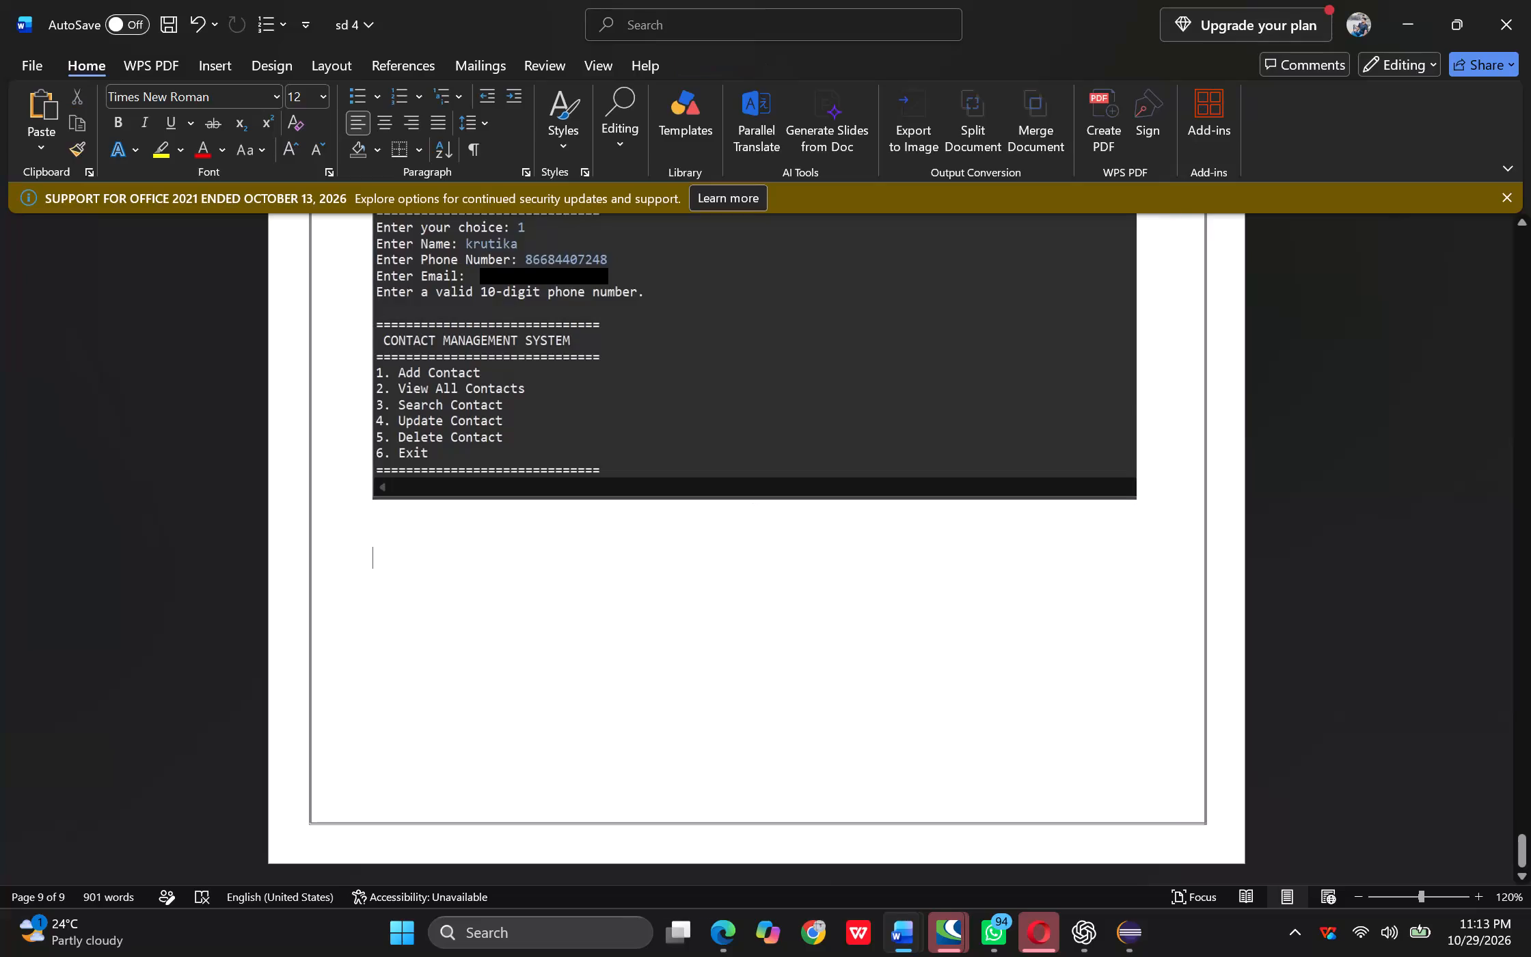
# Paste the copied console screenshot of the delete-contact run below the existing console screenshot in the Output section.
pyautogui.hotkey('ctrl', 'v')
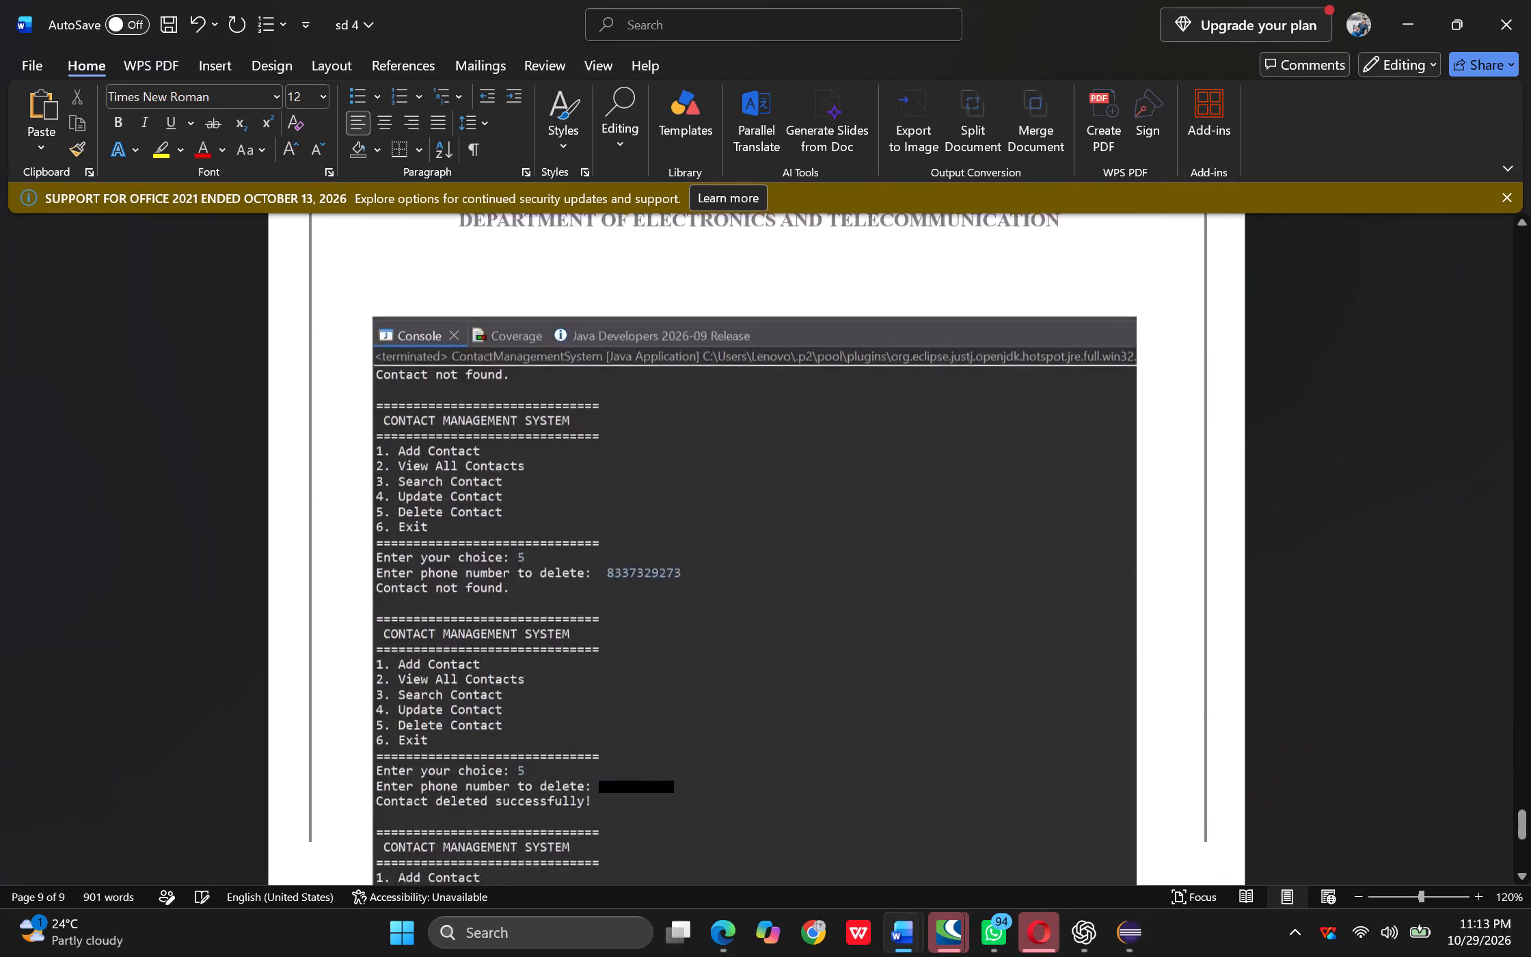
# Look back through the output pages and the Java program listing, including the updateContact, delete and main method code.
pyautogui.scroll(4, 754, 745)
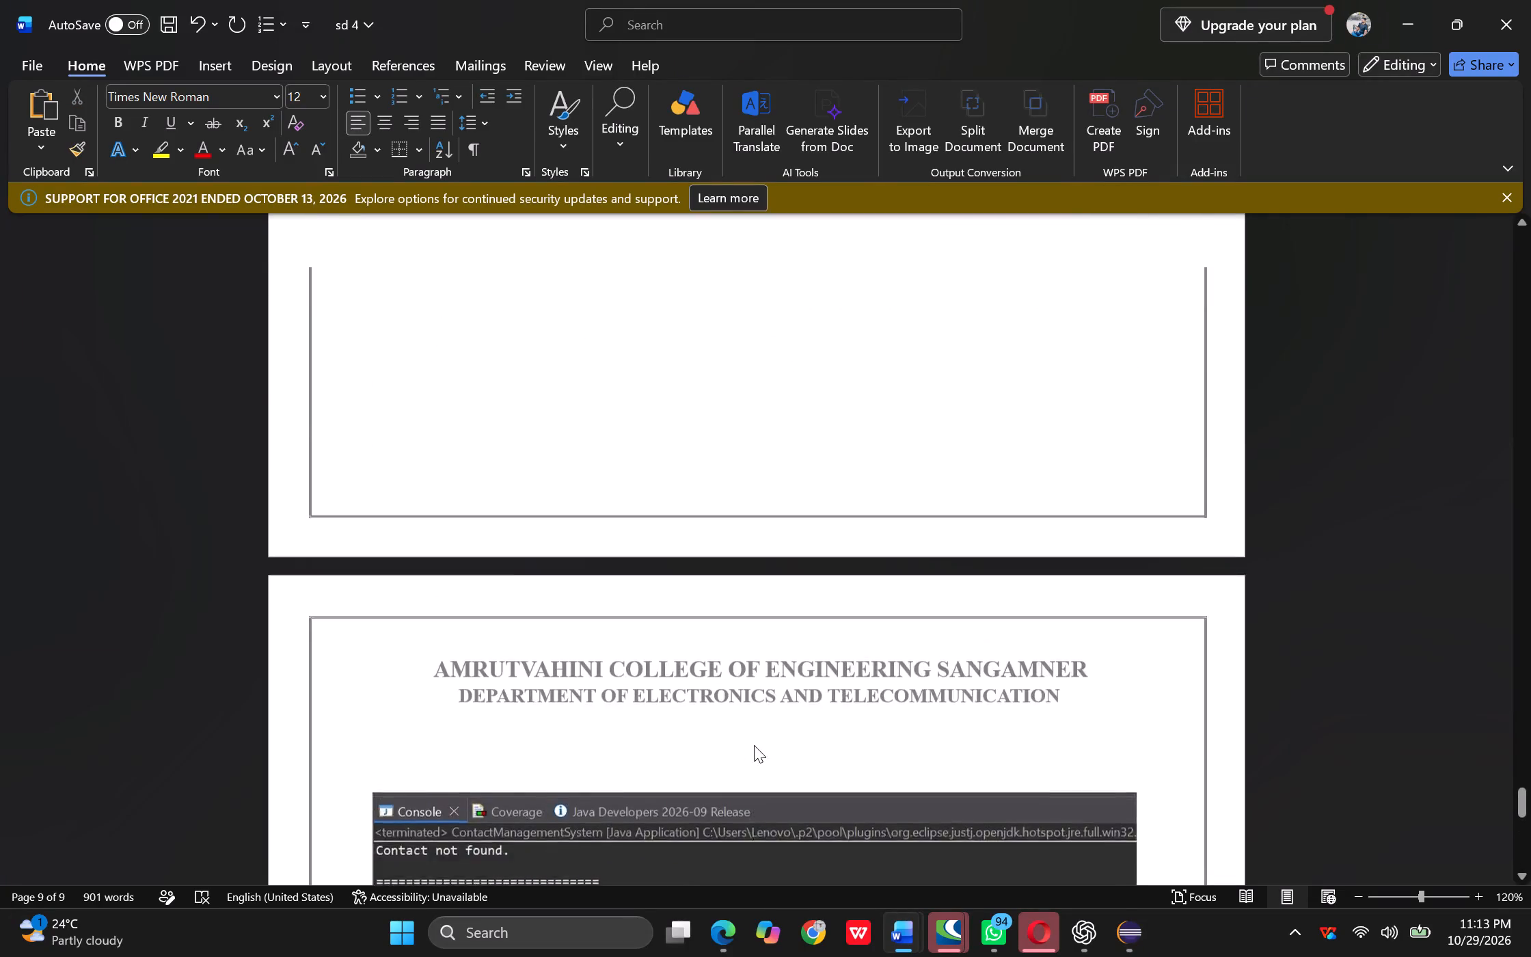
pyautogui.scroll(6, 754, 745)
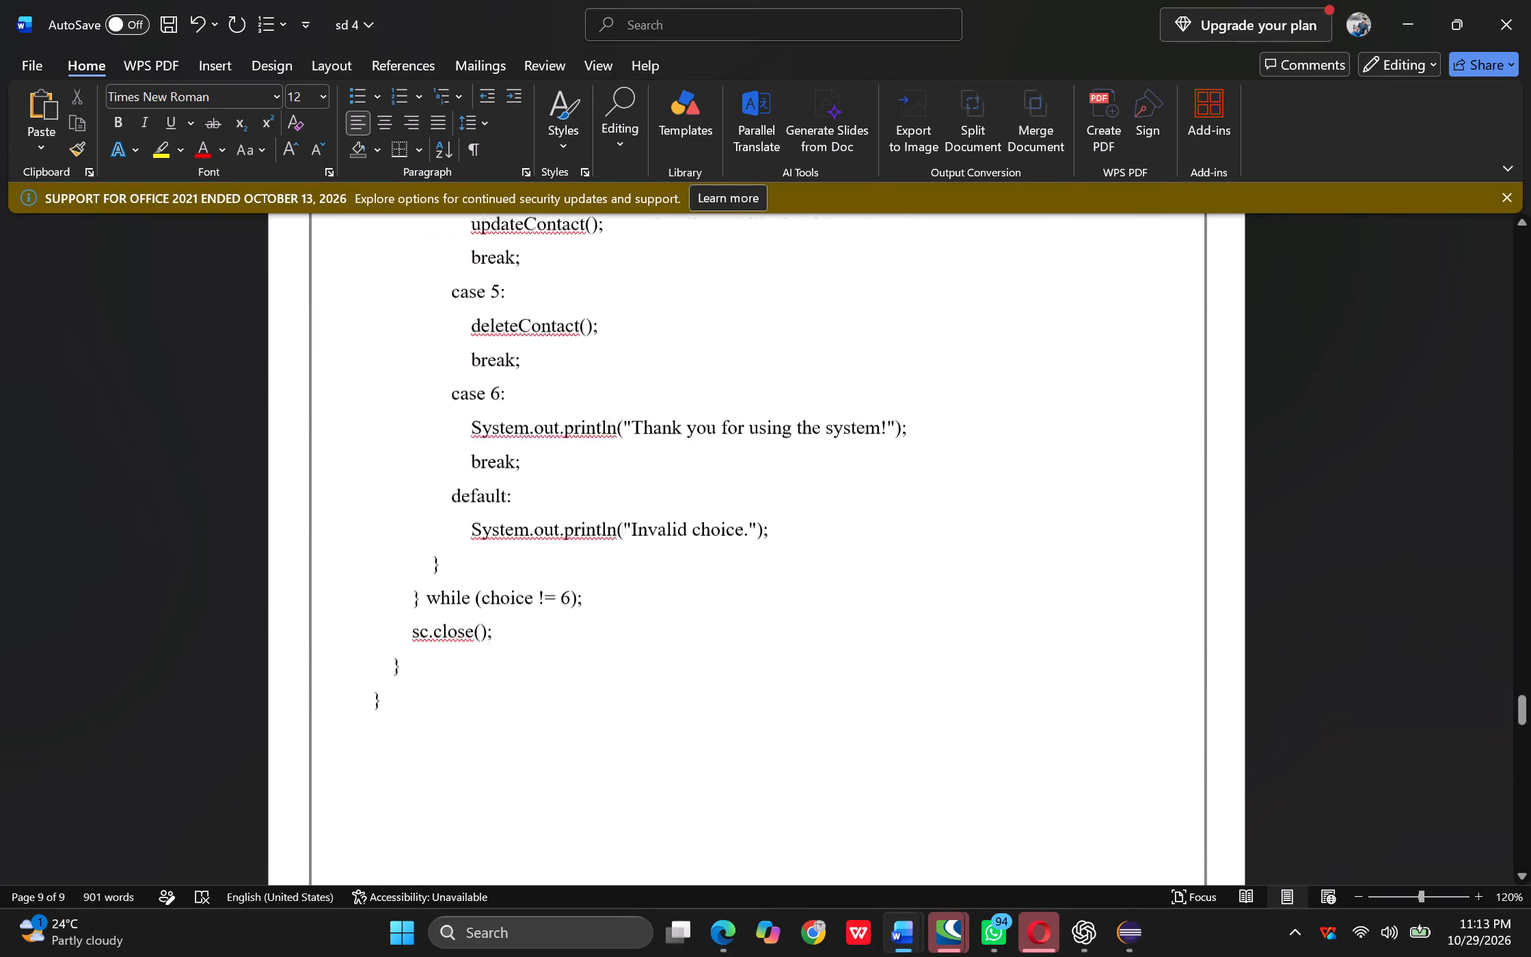
pyautogui.scroll(-5, 754, 745)
pyautogui.scroll(10, 754, 745)
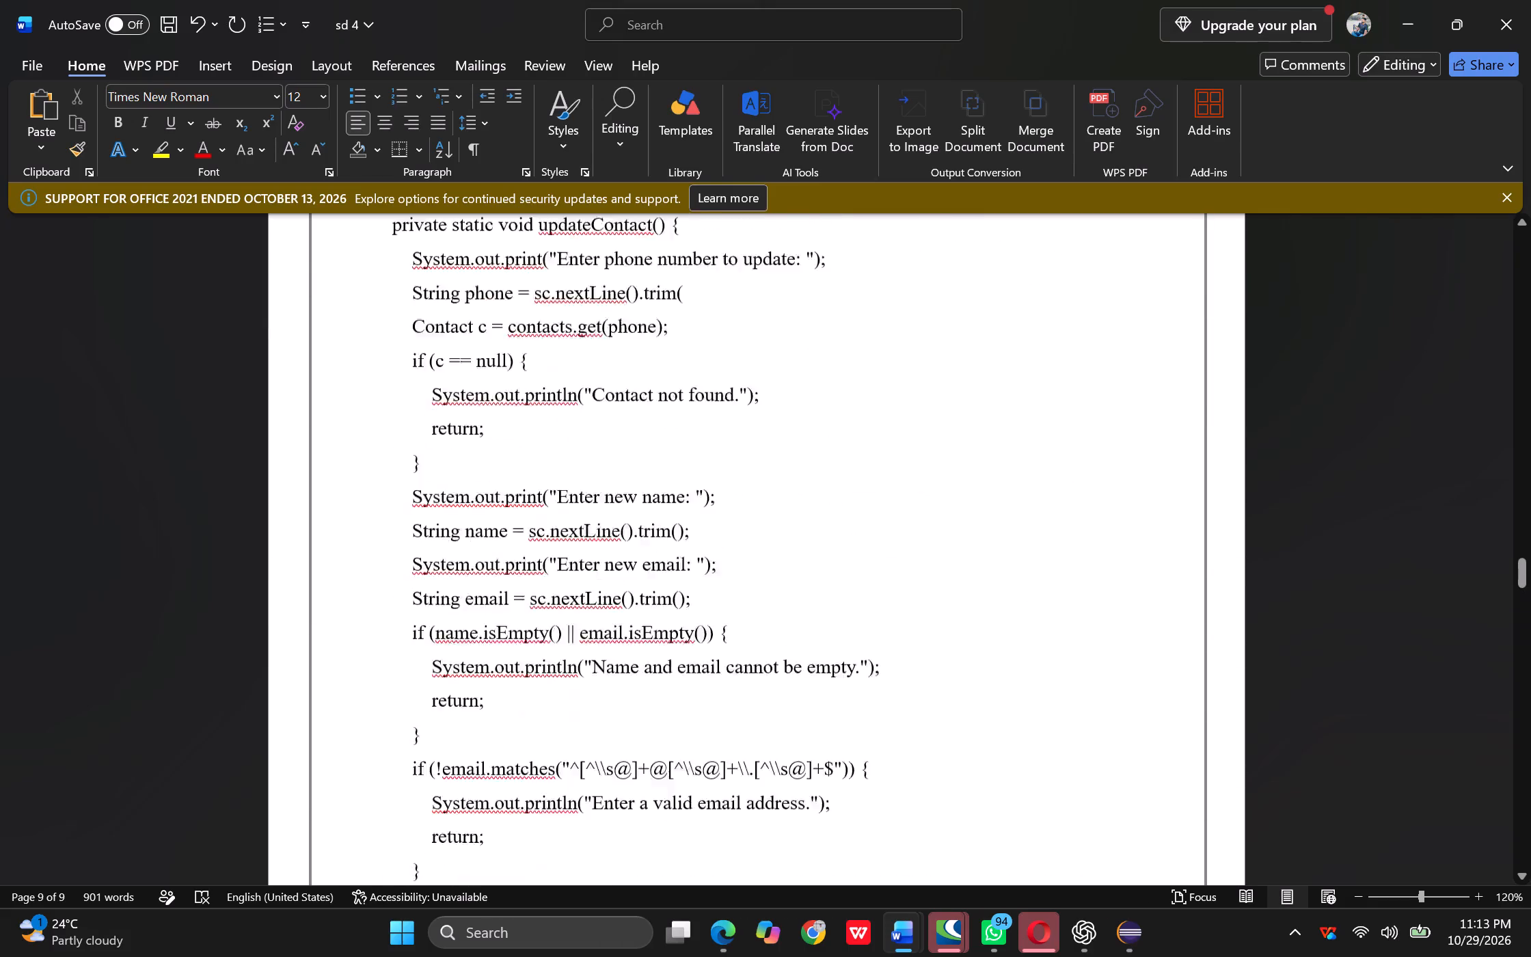
pyautogui.scroll(6, 754, 745)
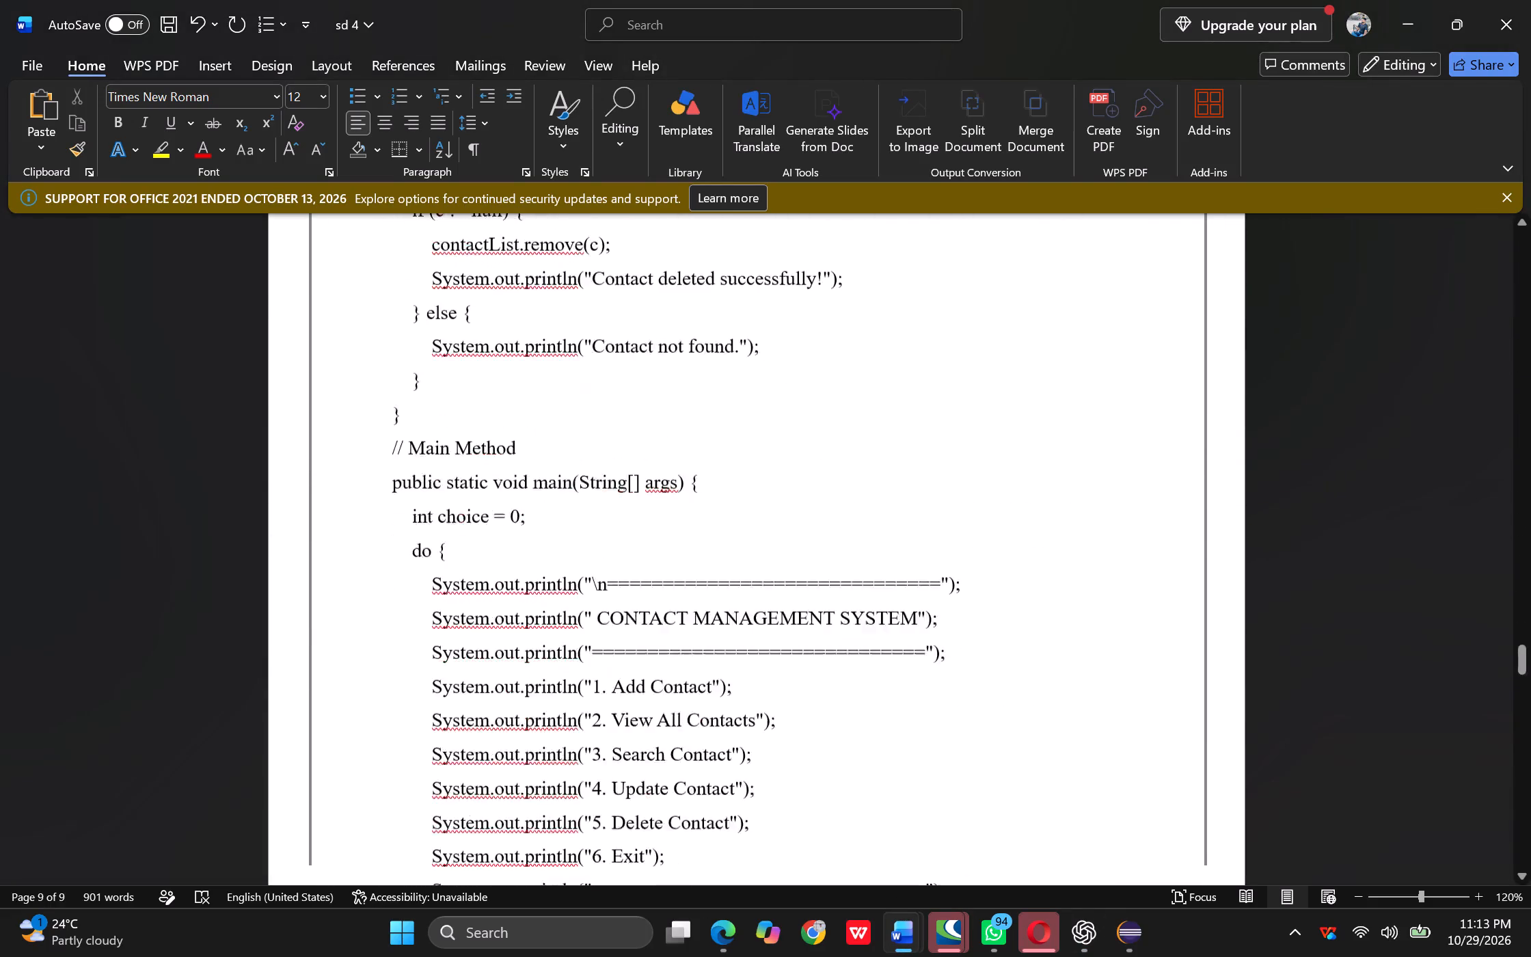
pyautogui.scroll(-13, 848, 716)
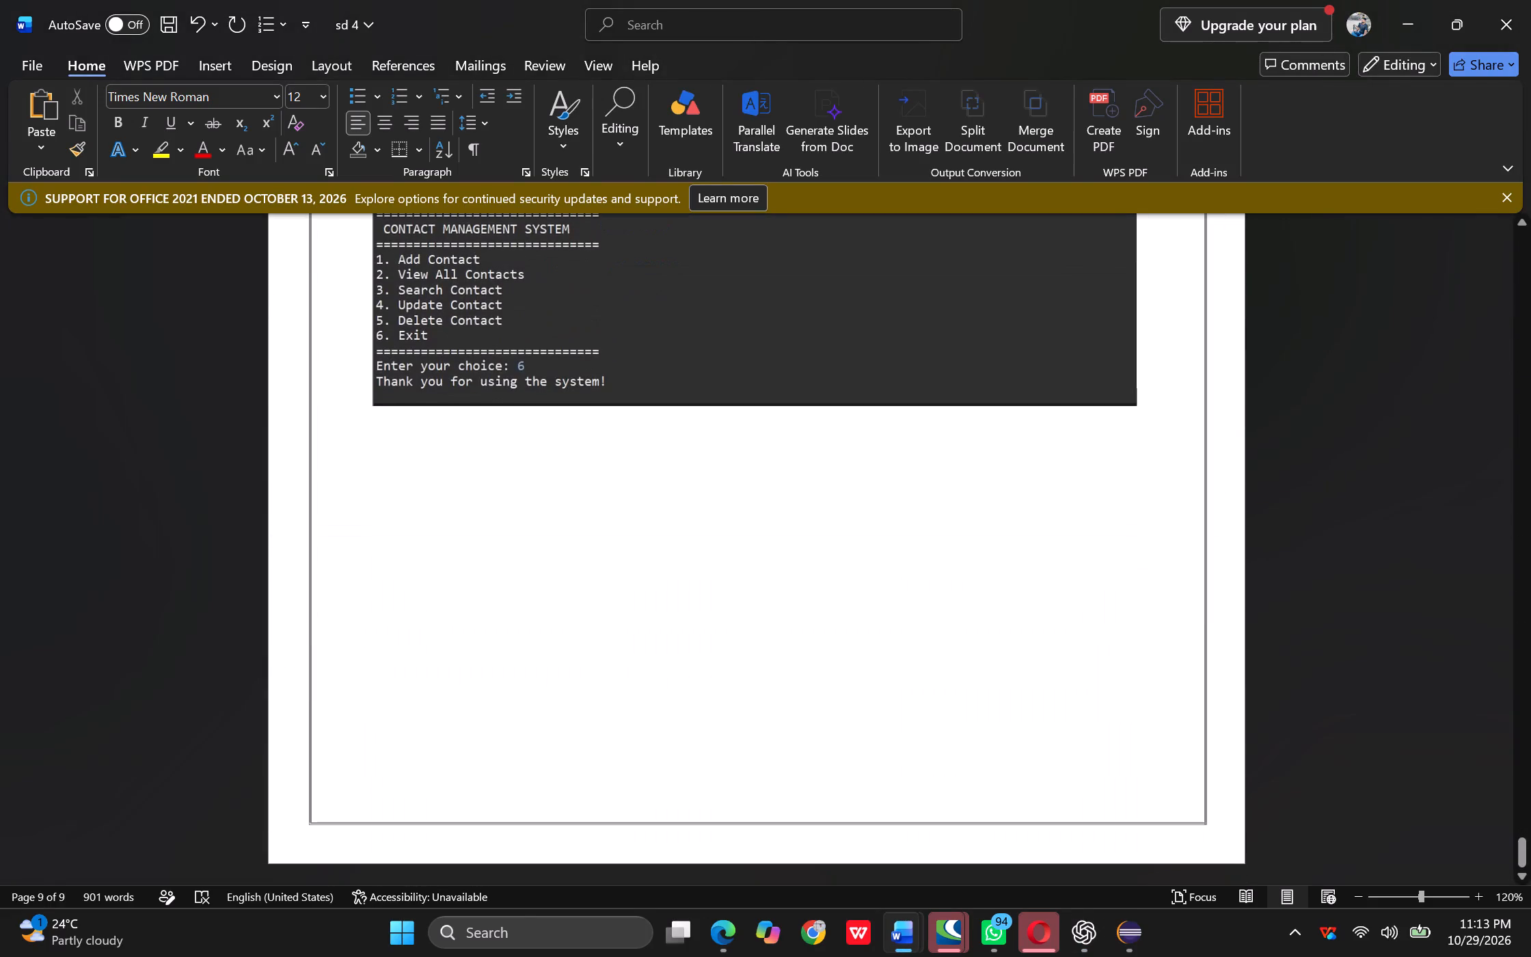
pyautogui.click(411, 498)
pyautogui.scroll(-1, 459, 577)
pyautogui.click(459, 577)
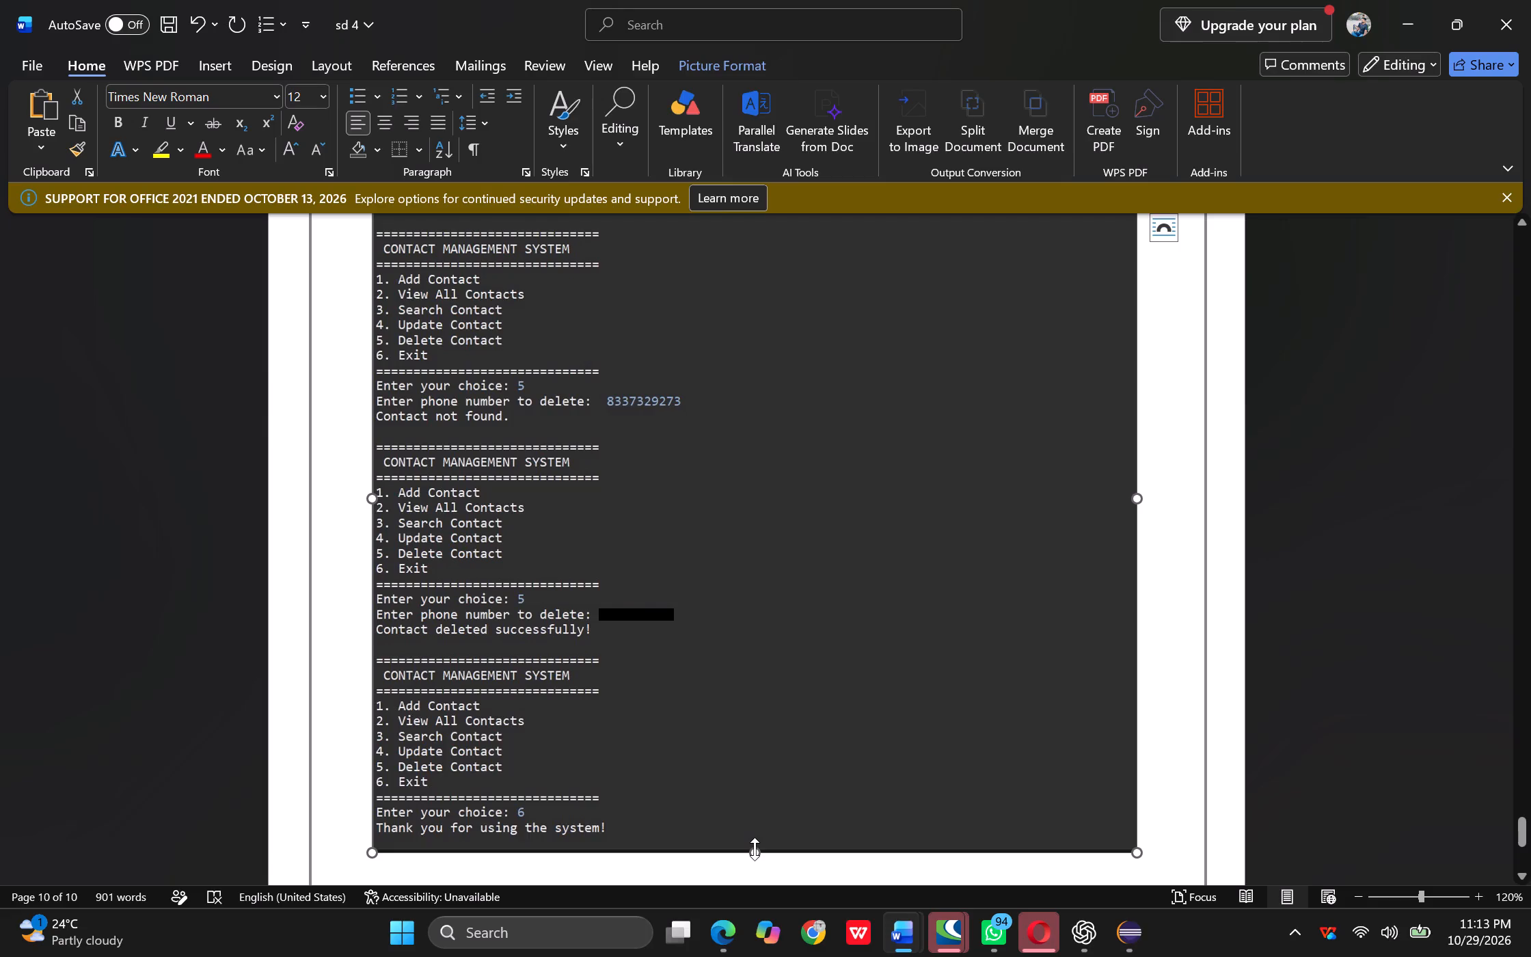
pyautogui.moveTo(755, 849); pyautogui.dragTo(748, 709)
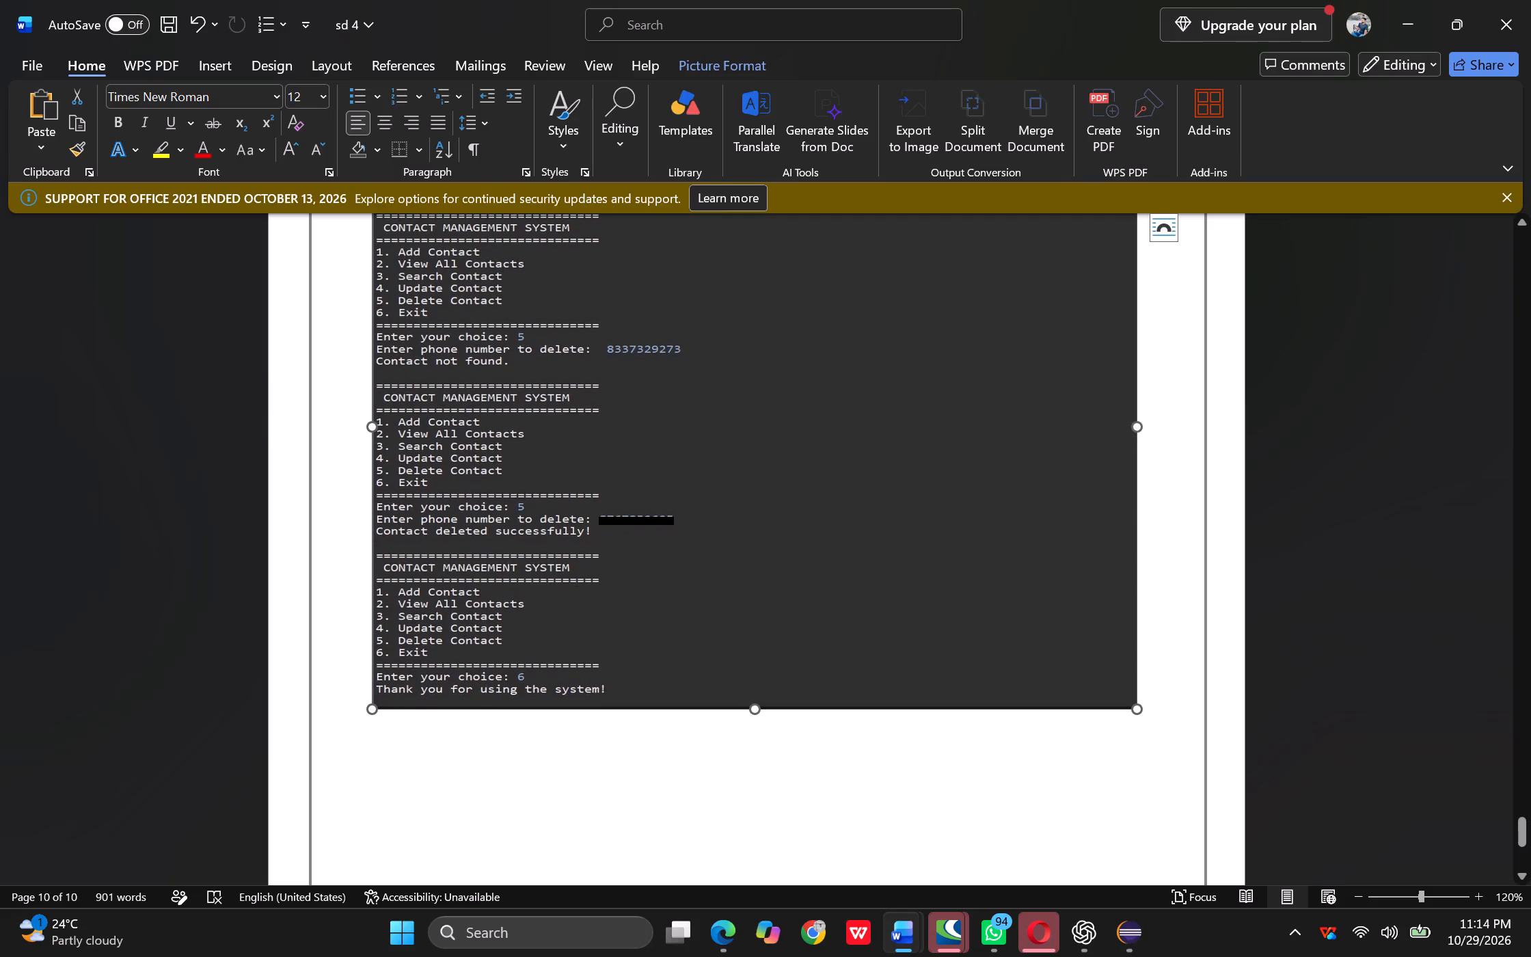
# Paste the copied "7. Conclusion" section below the last output screenshot and remove the indent before its heading.
pyautogui.click(476, 821)
pyautogui.click(476, 821)
pyautogui.doubleClick(476, 821)
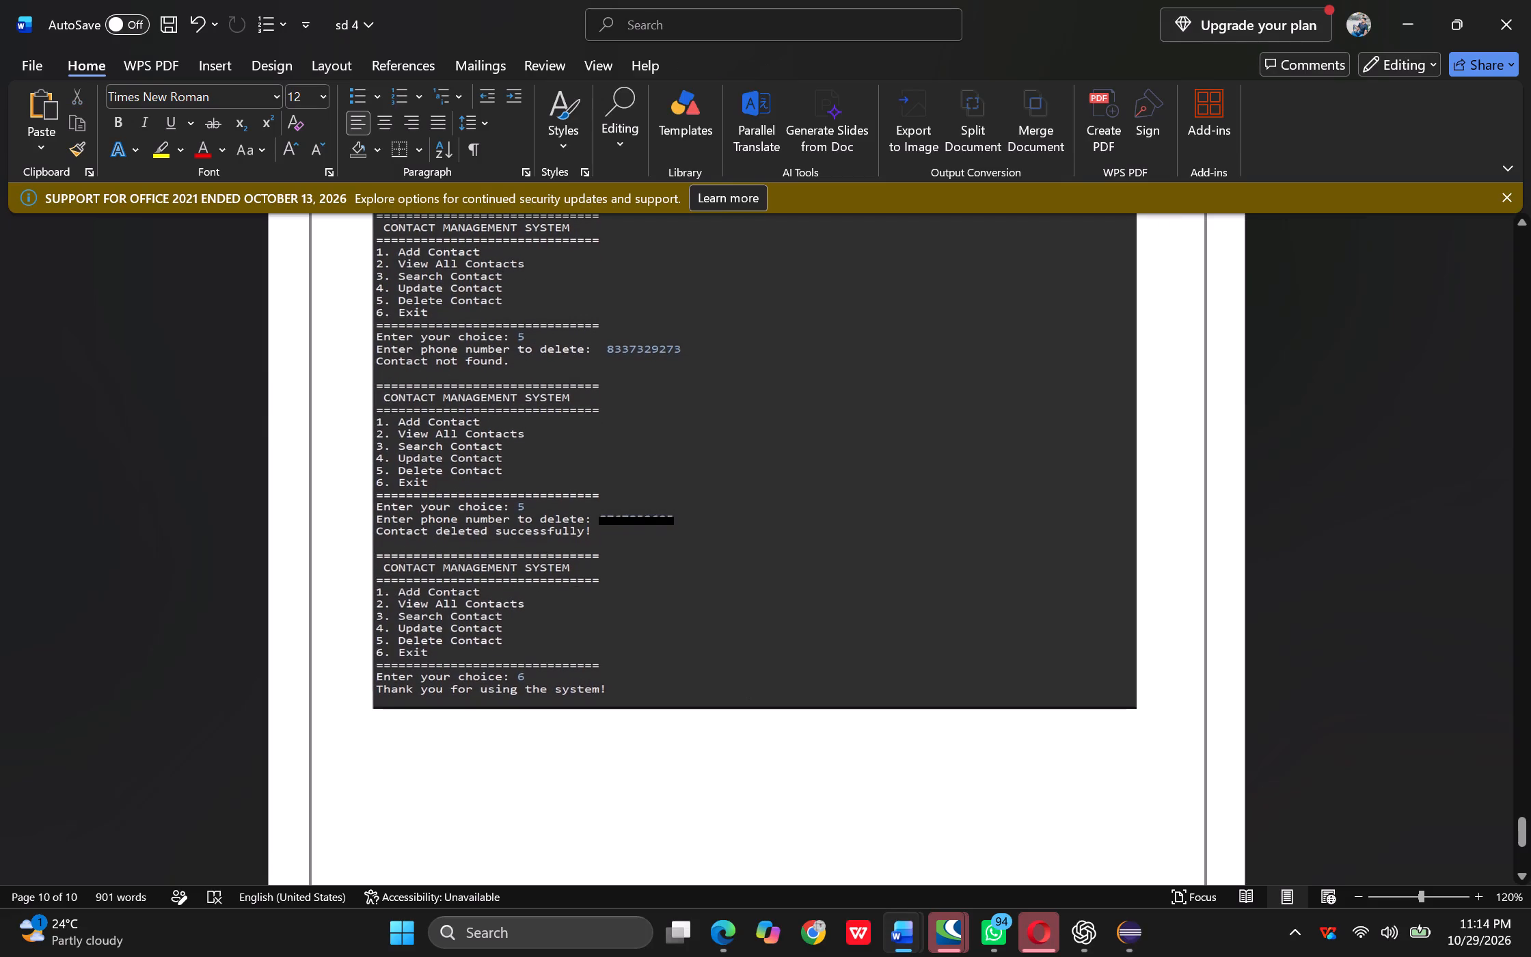
pyautogui.hotkey('ctrl', 'v')
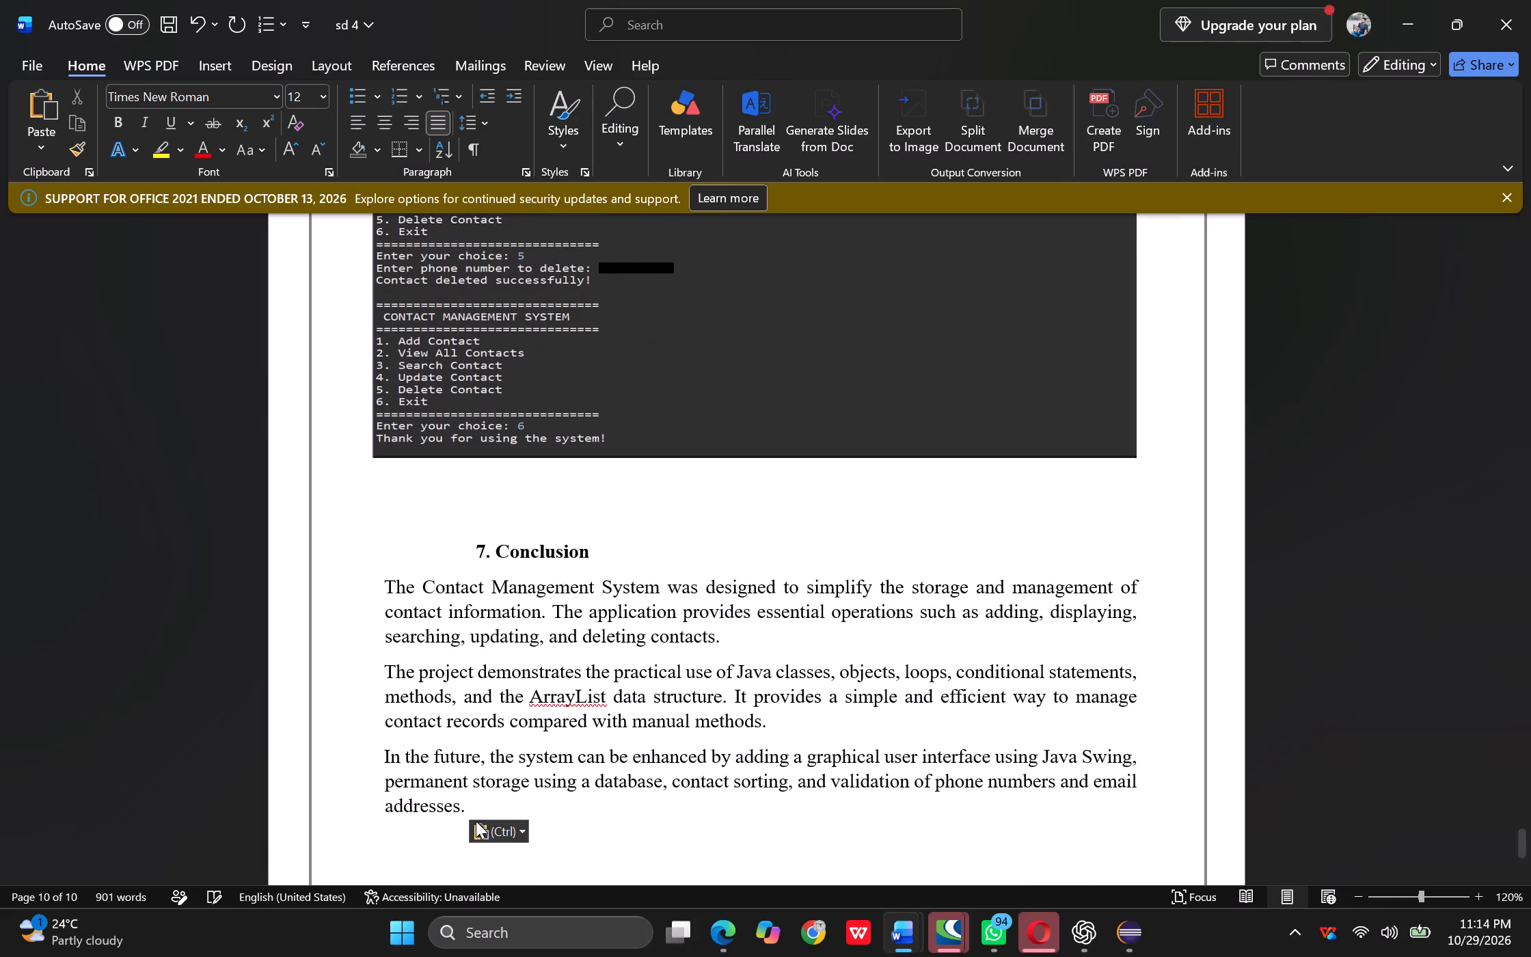
pyautogui.click(470, 550)
pyautogui.press('BackSpace')
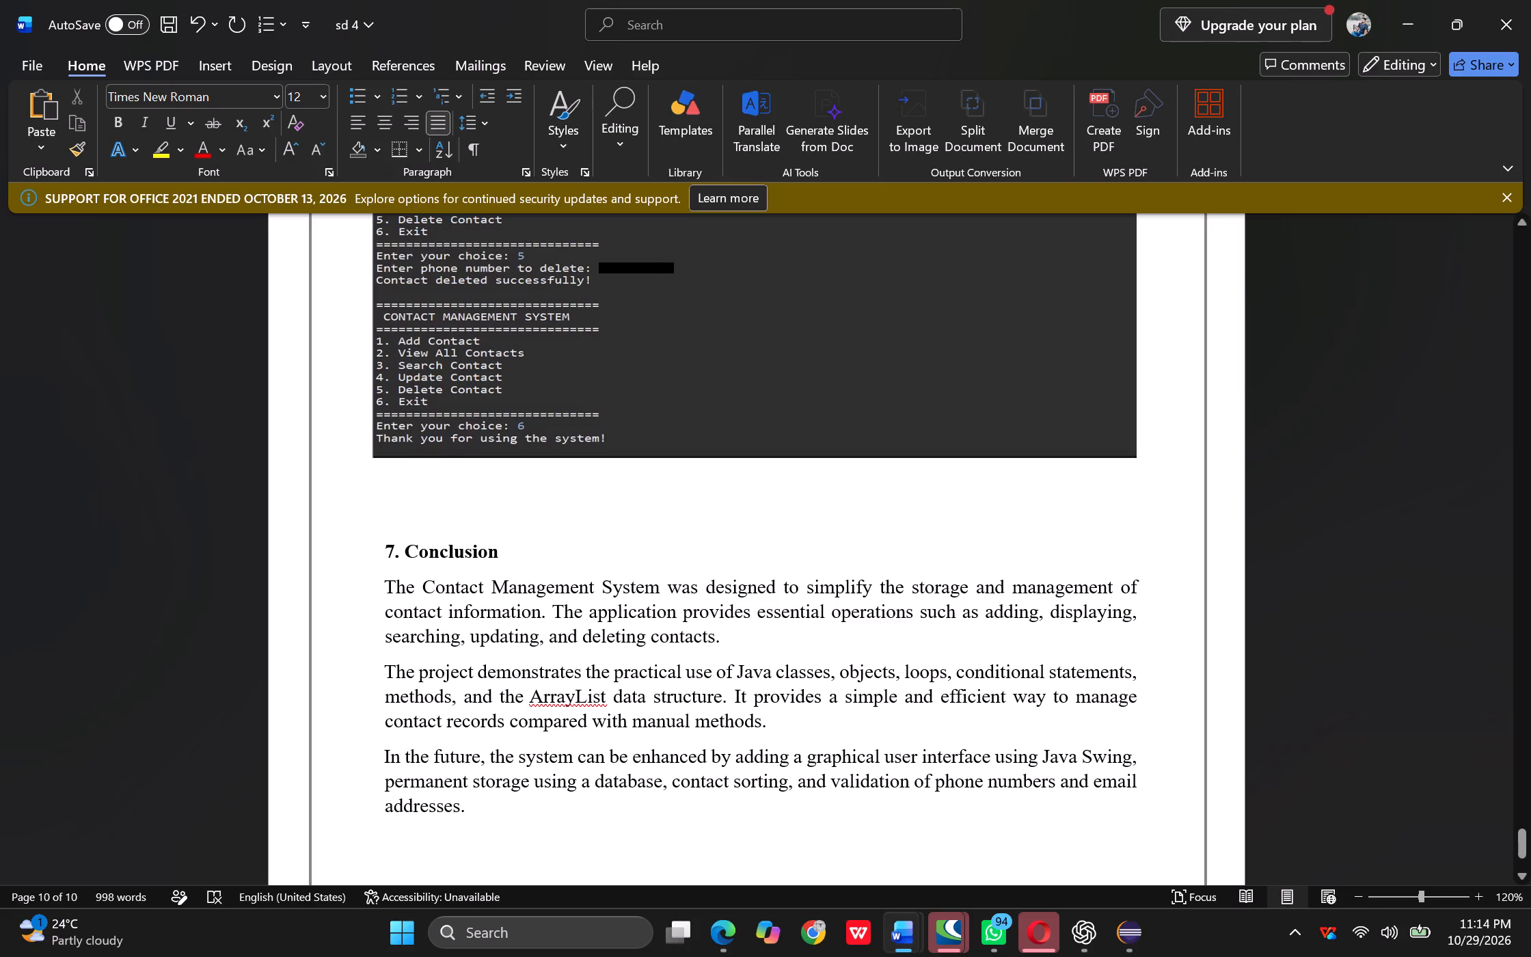
# Increase the line spacing of the three Conclusion paragraphs to match the report's body text.
pyautogui.moveTo(388, 589); pyautogui.dragTo(565, 800)
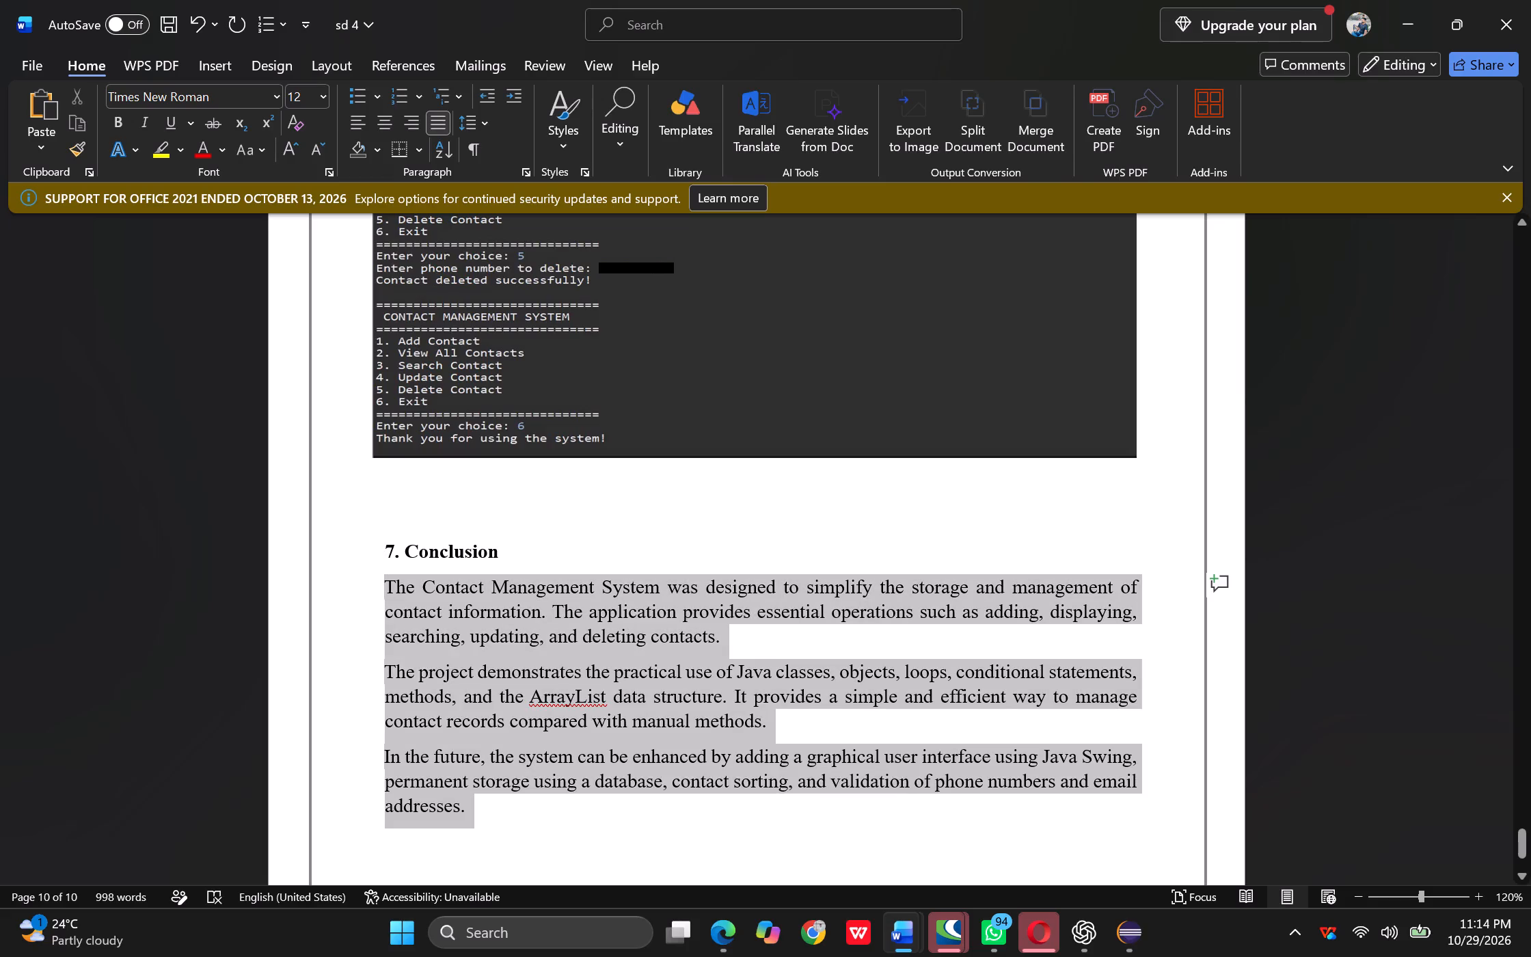
pyautogui.moveTo(565, 800); pyautogui.dragTo(564, 802)
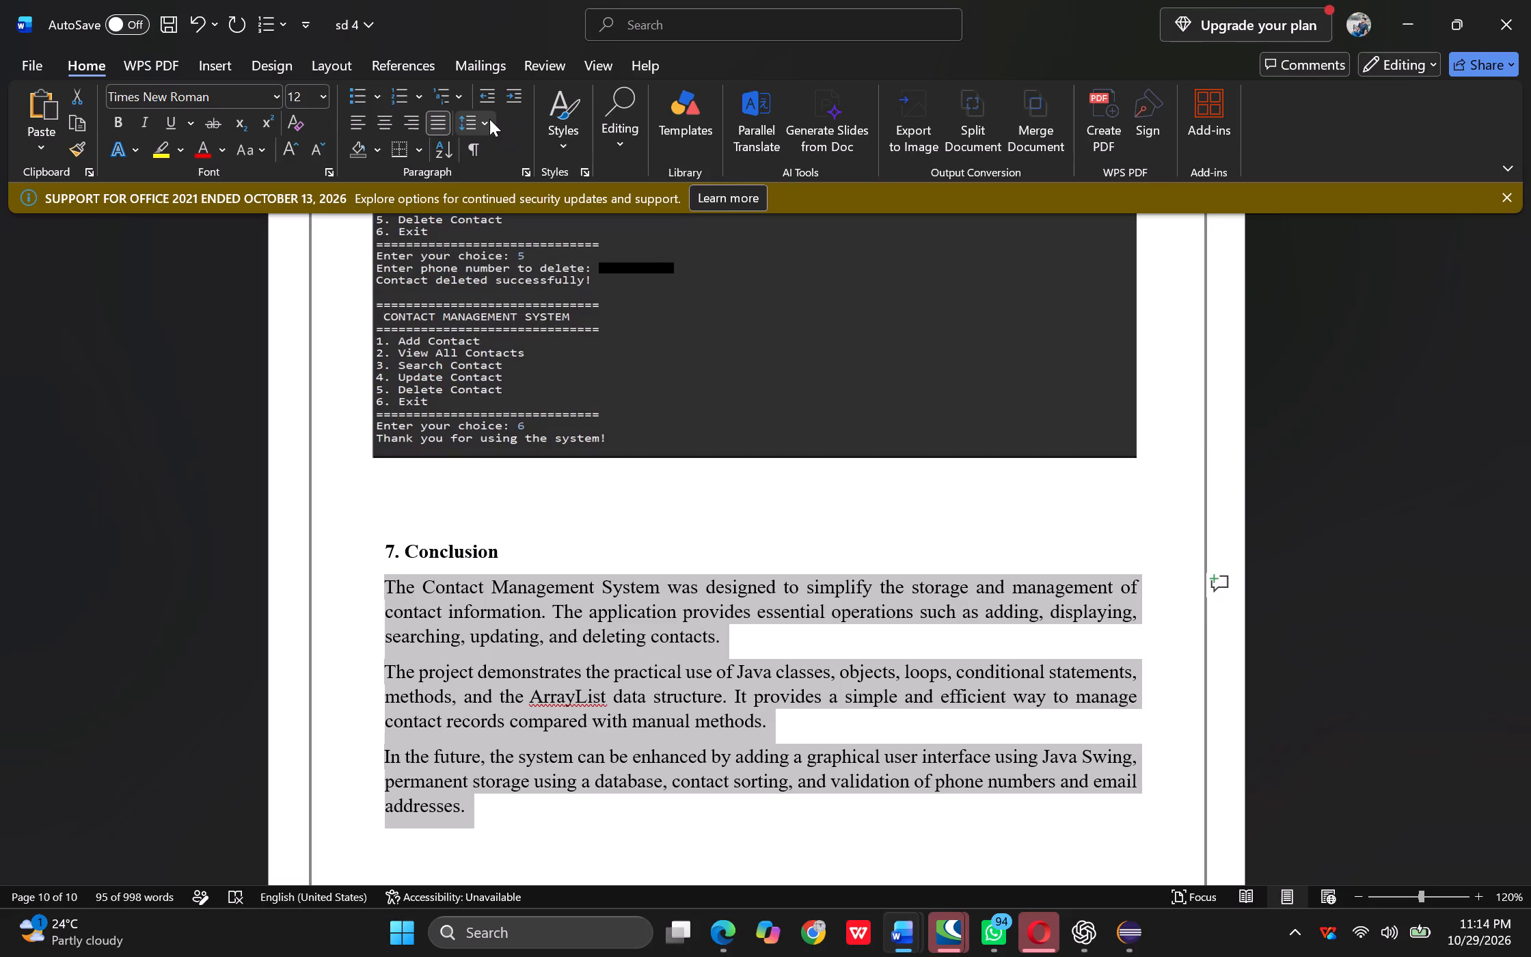
pyautogui.click(489, 119)
pyautogui.click(505, 204)
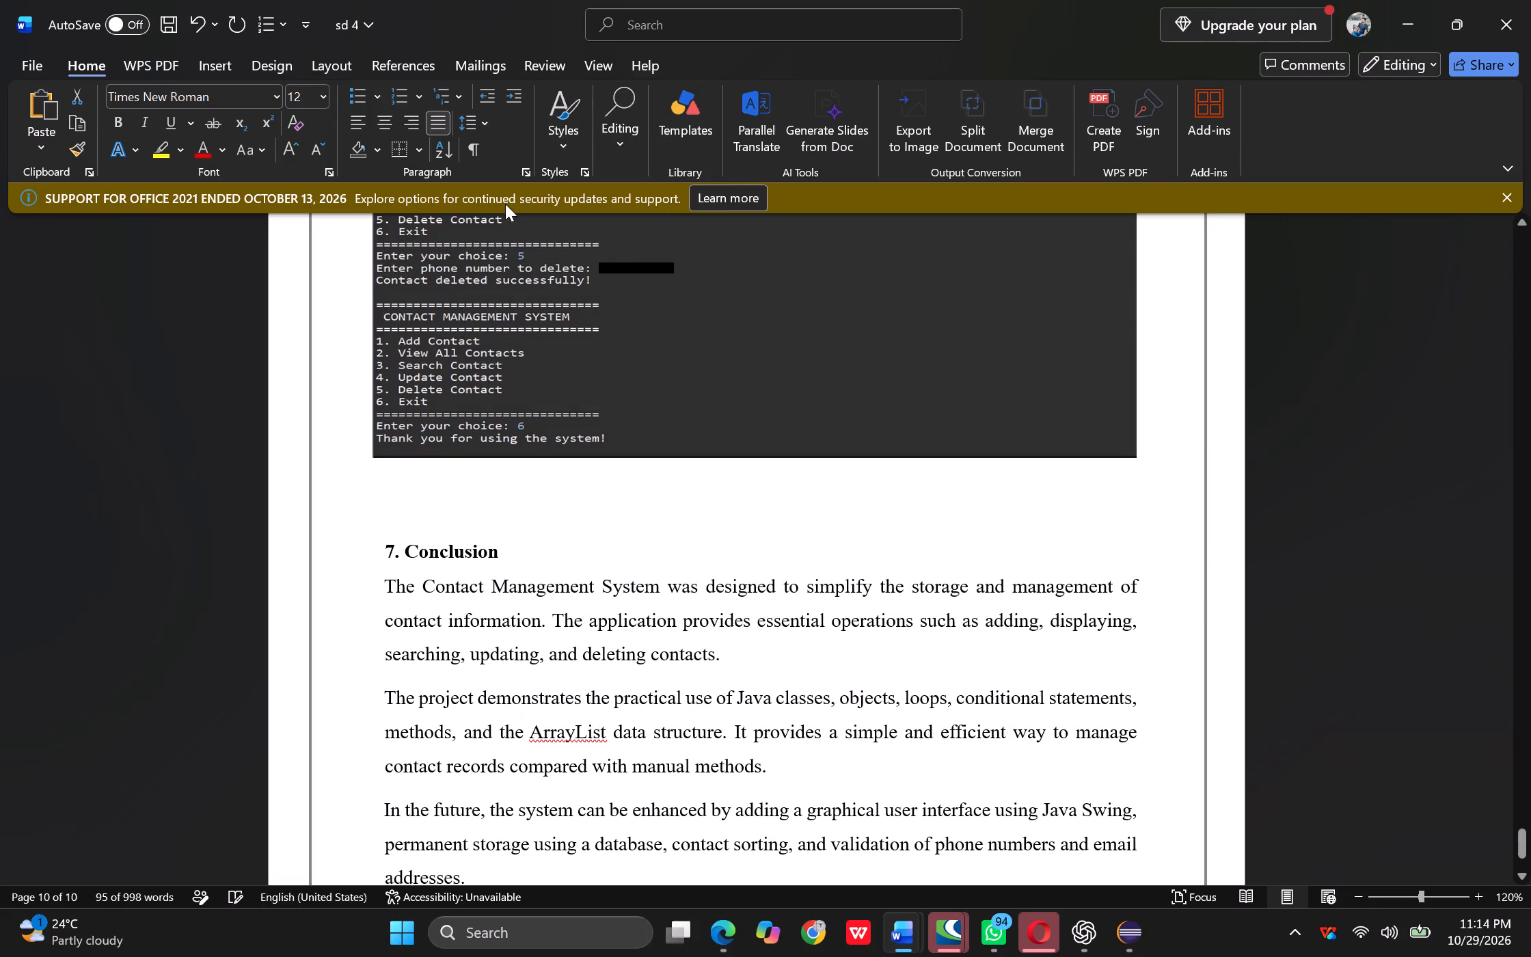
pyautogui.click(655, 537)
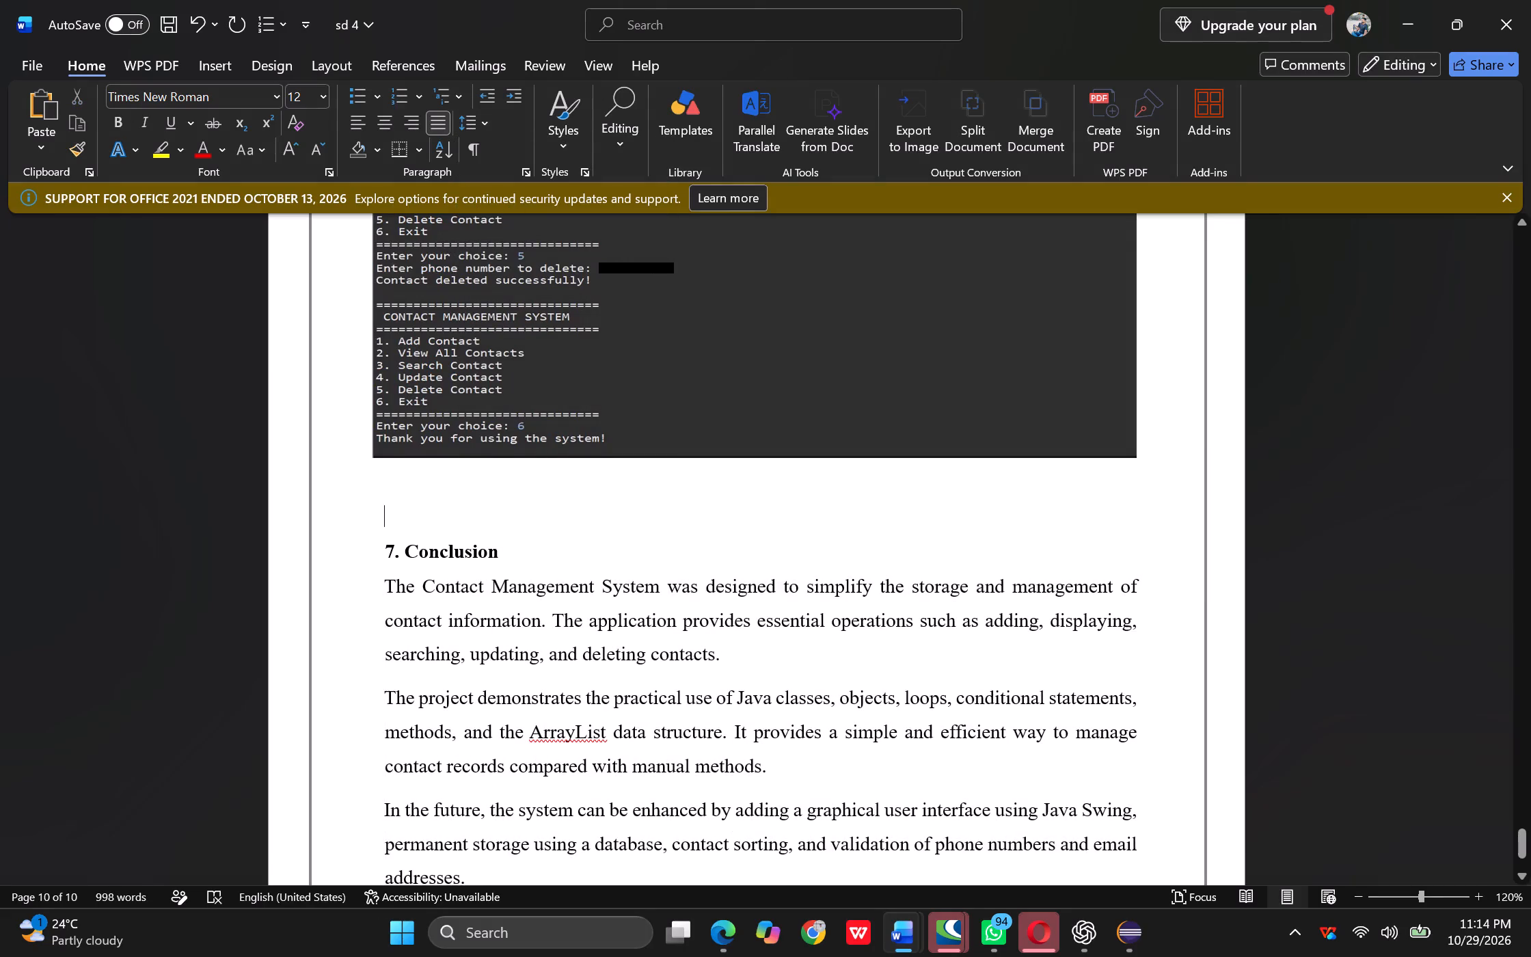
# Review the report from the Conclusion back through the output screenshots and program code to the title and opening sections.
pyautogui.scroll(2, 677, 727)
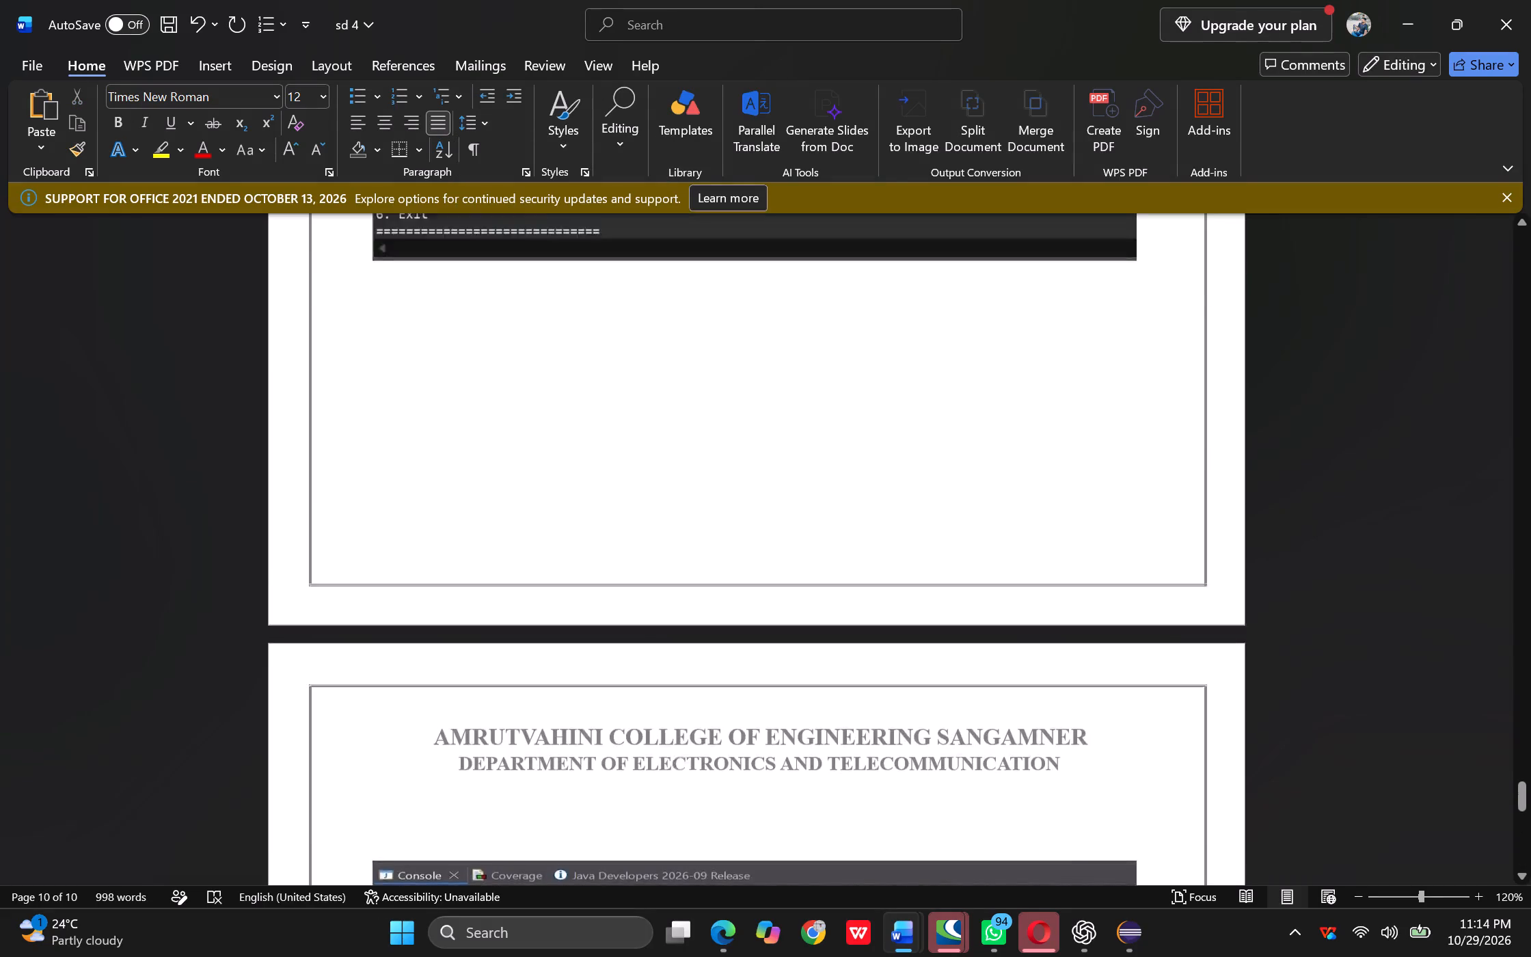
pyautogui.scroll(5, 677, 727)
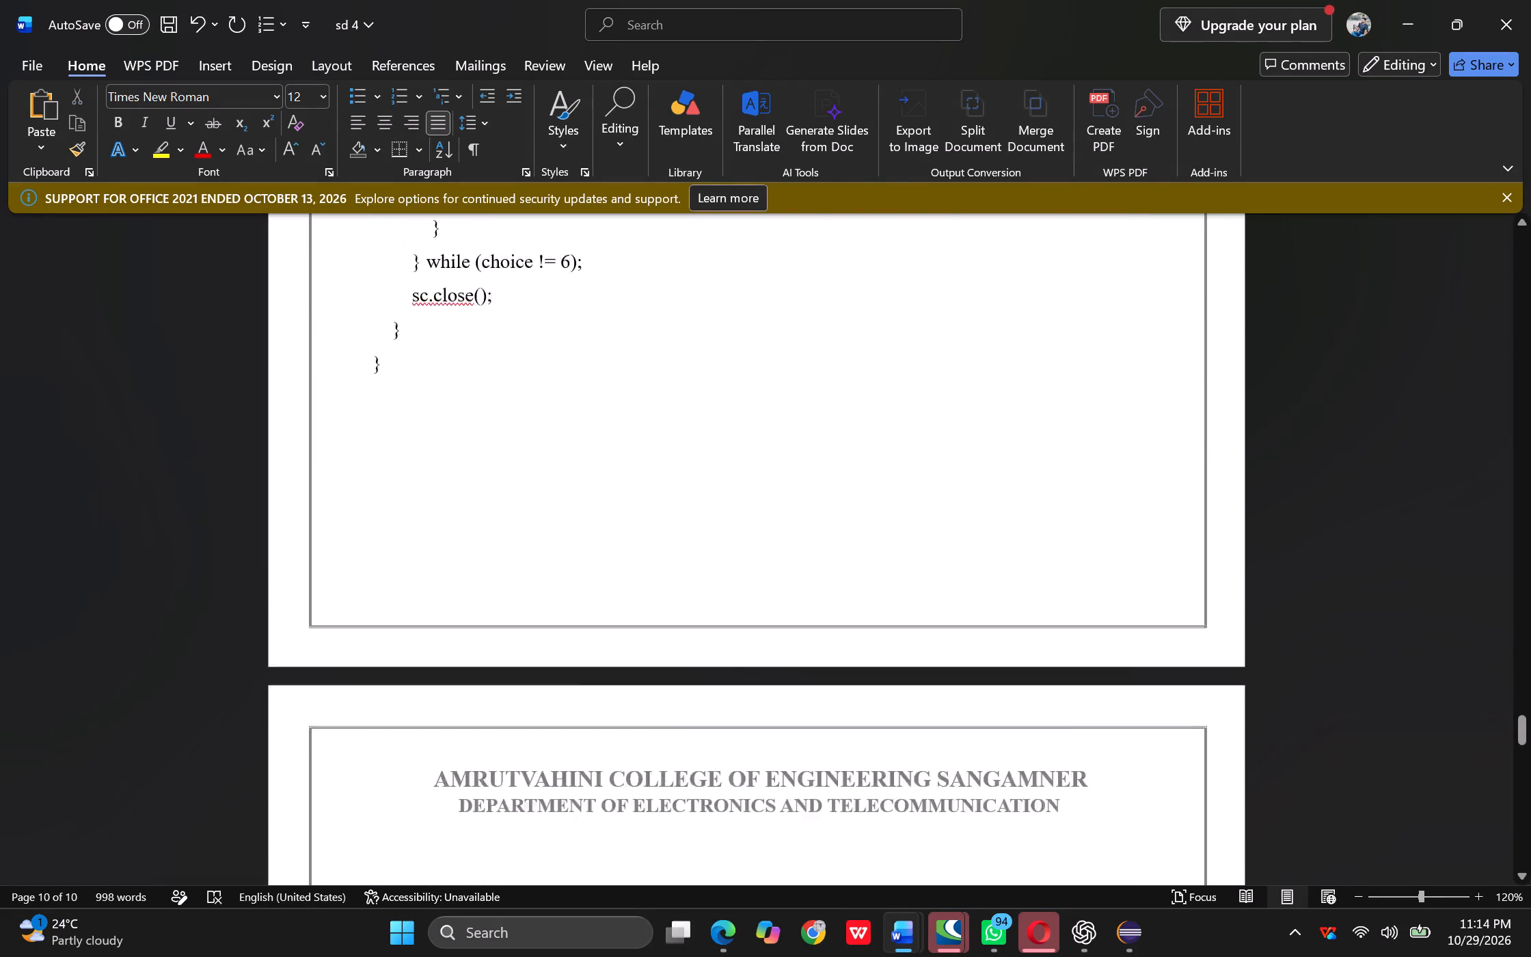
pyautogui.scroll(8, 677, 727)
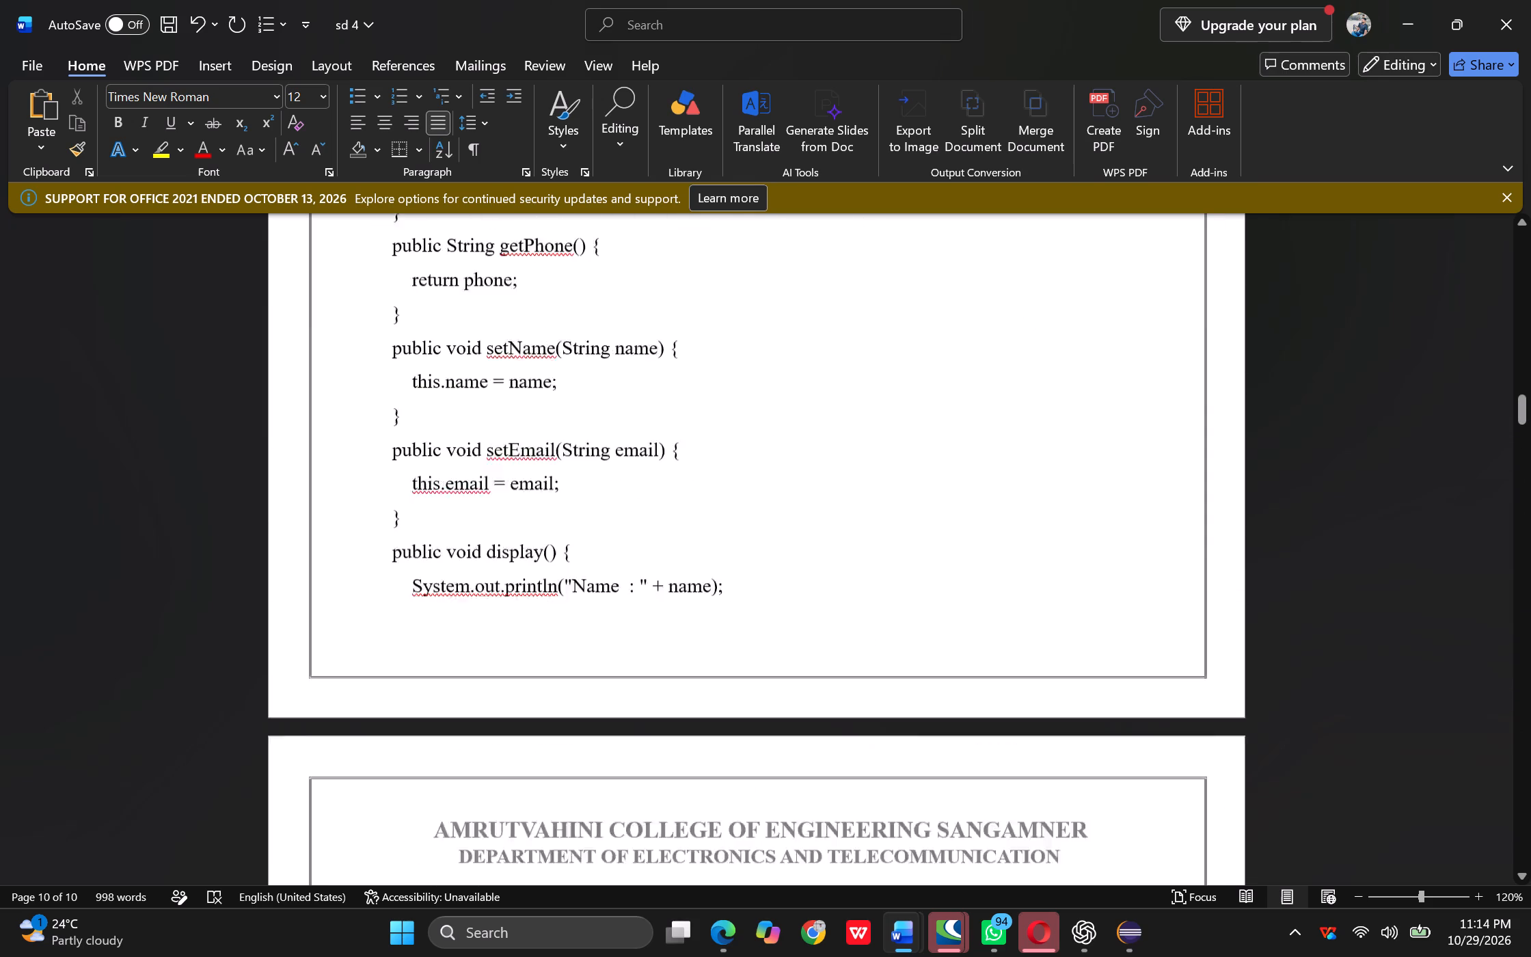
pyautogui.scroll(4, 677, 727)
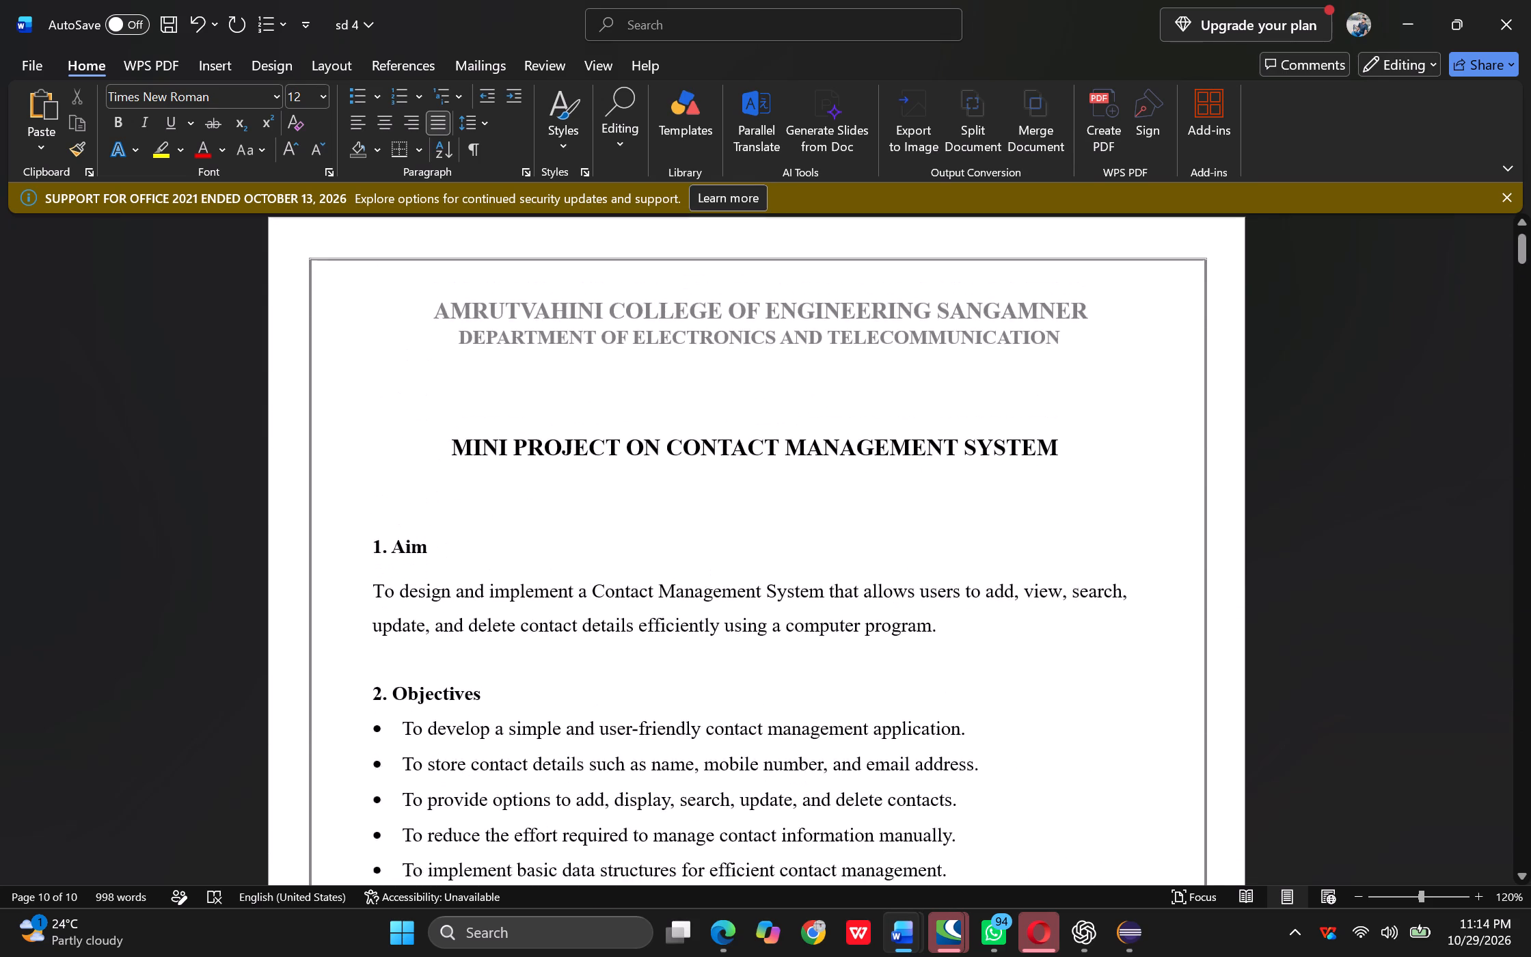
pyautogui.click(662, 275)
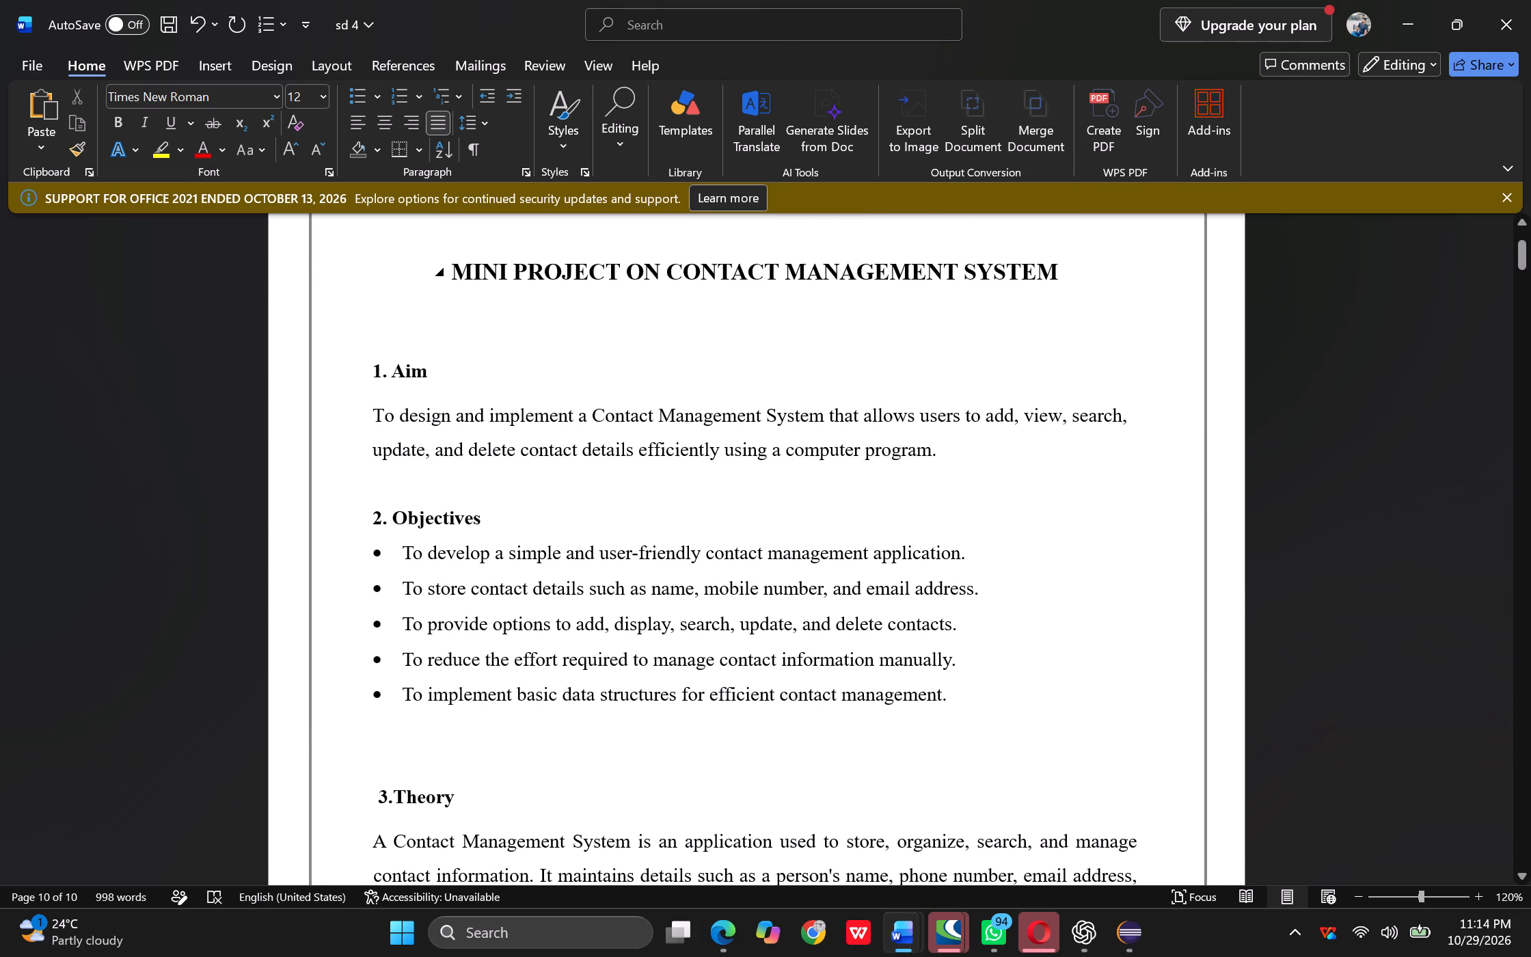
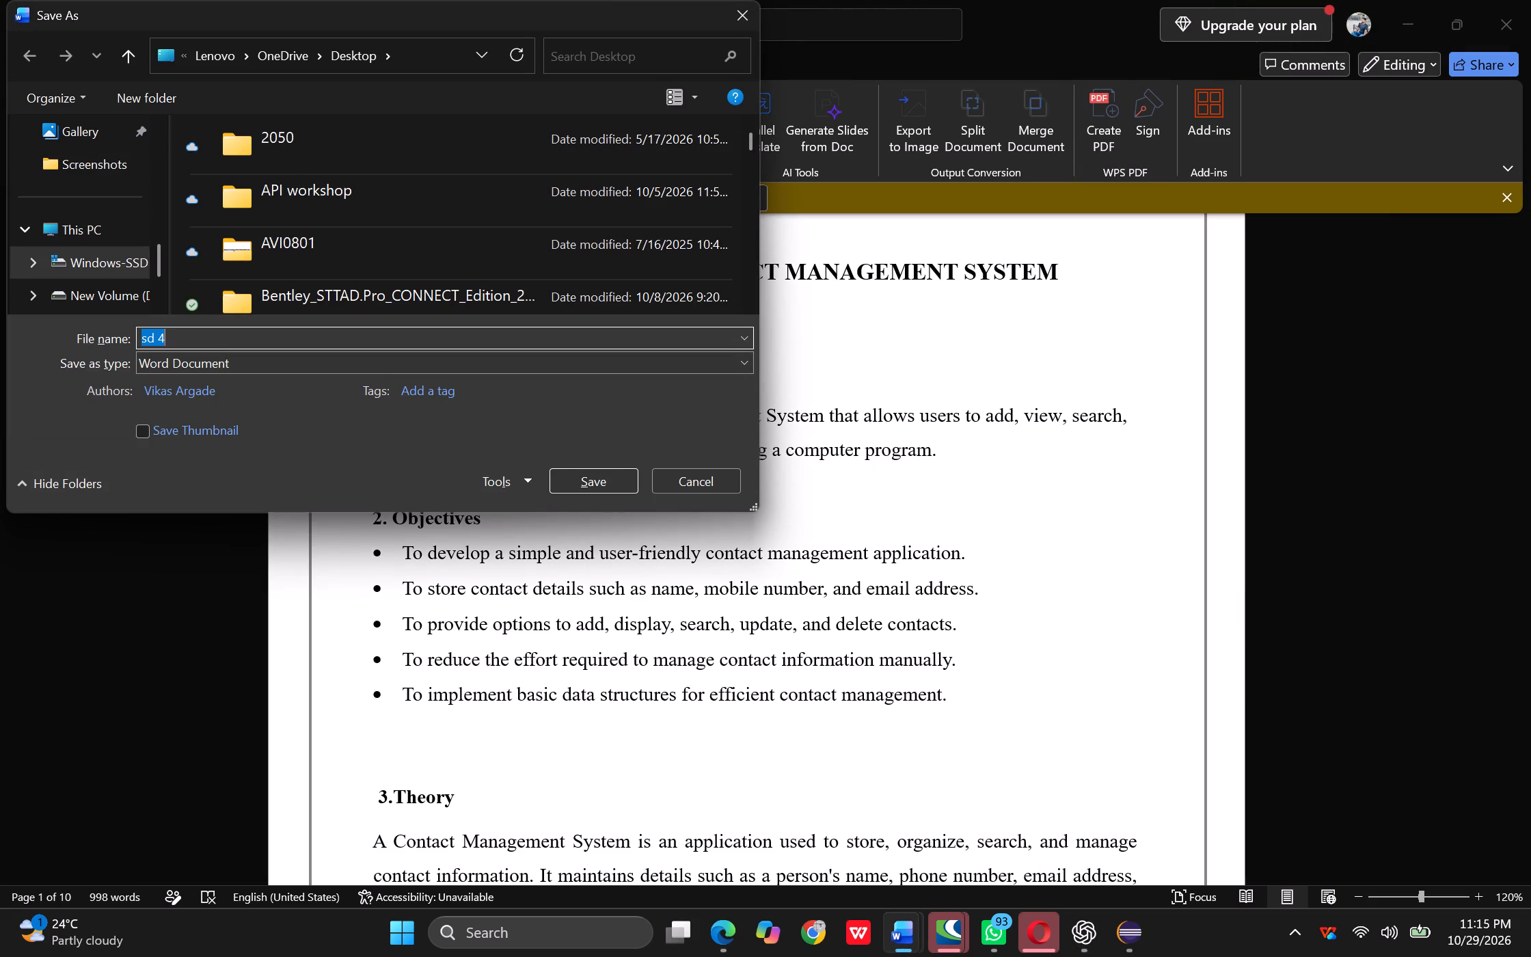
pyautogui.write('ajp')
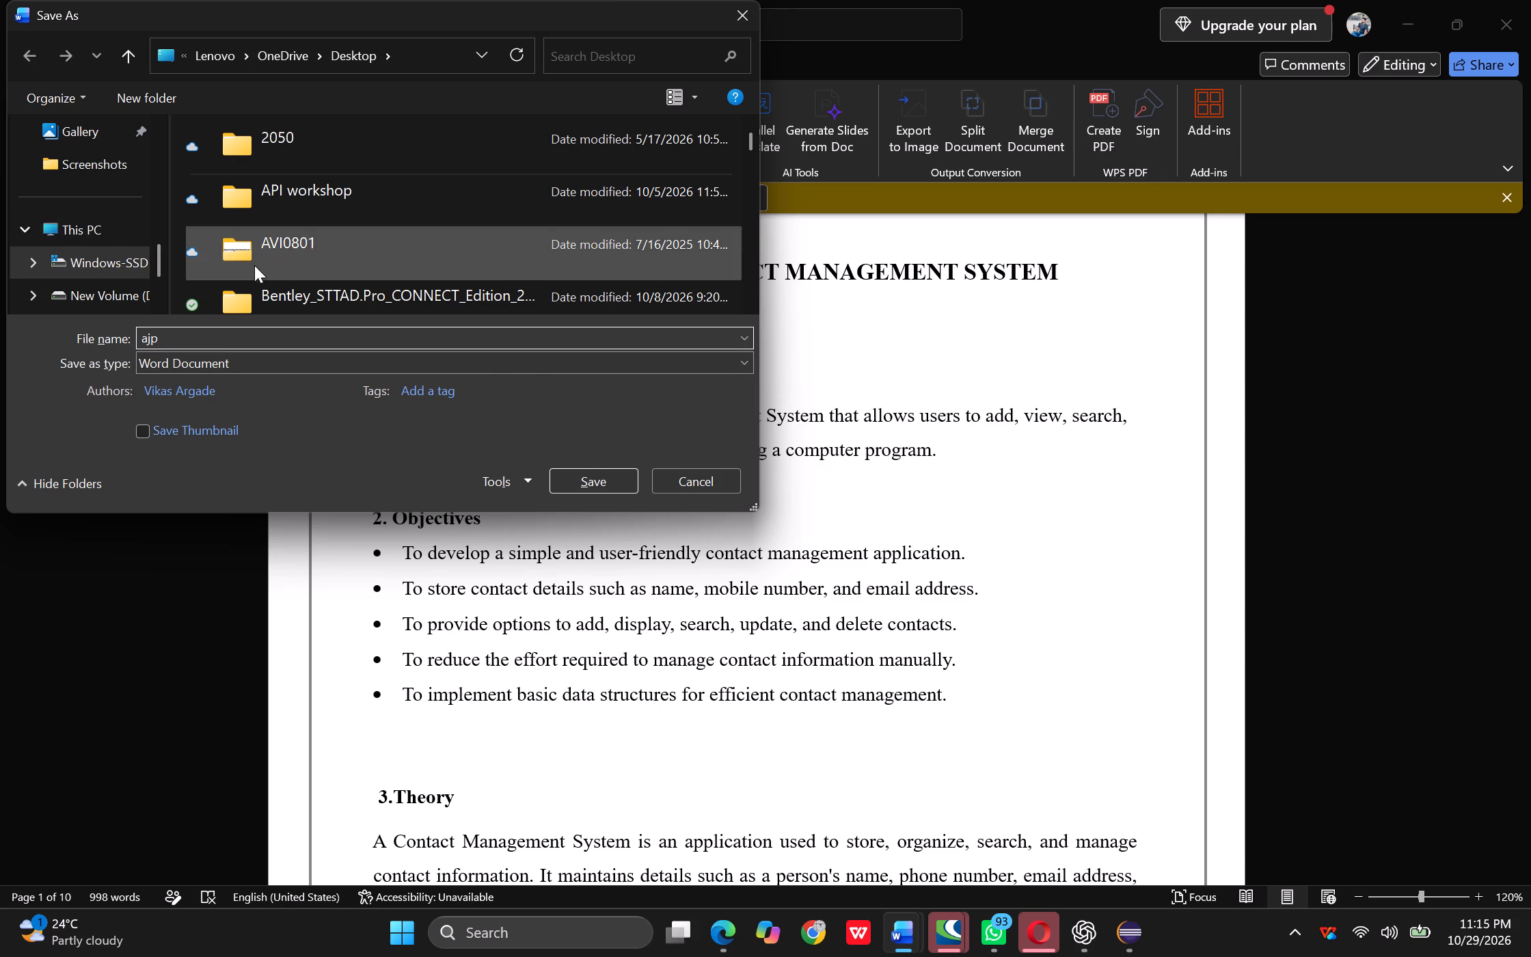
pyautogui.scroll(1, 99, 234)
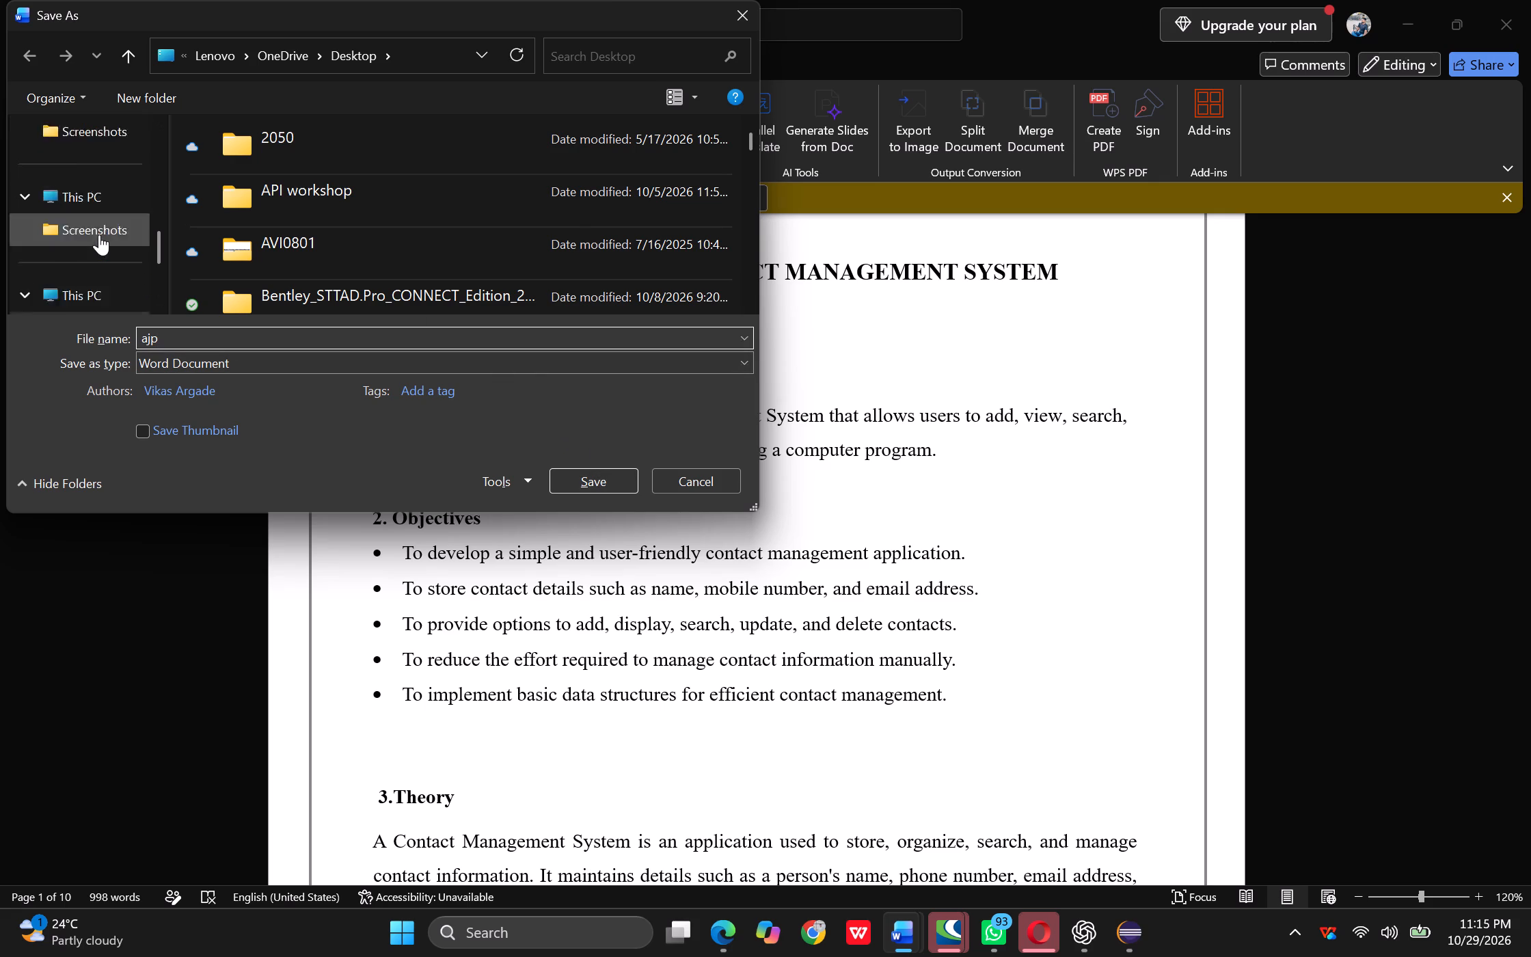
pyautogui.scroll(1, 99, 234)
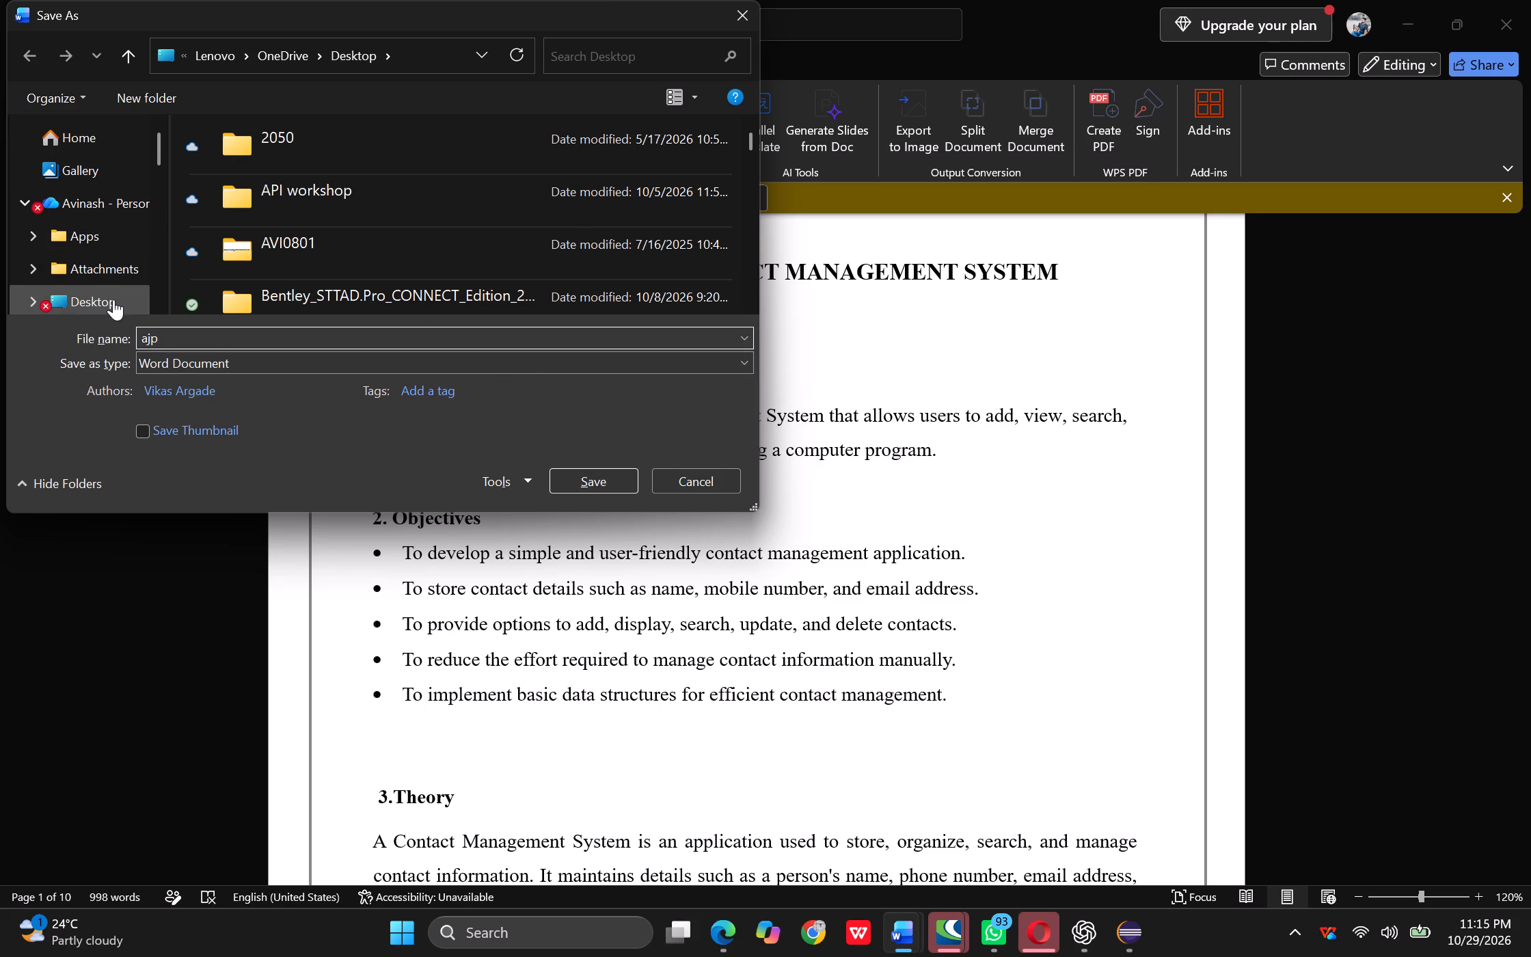
pyautogui.click(113, 299)
pyautogui.click(606, 477)
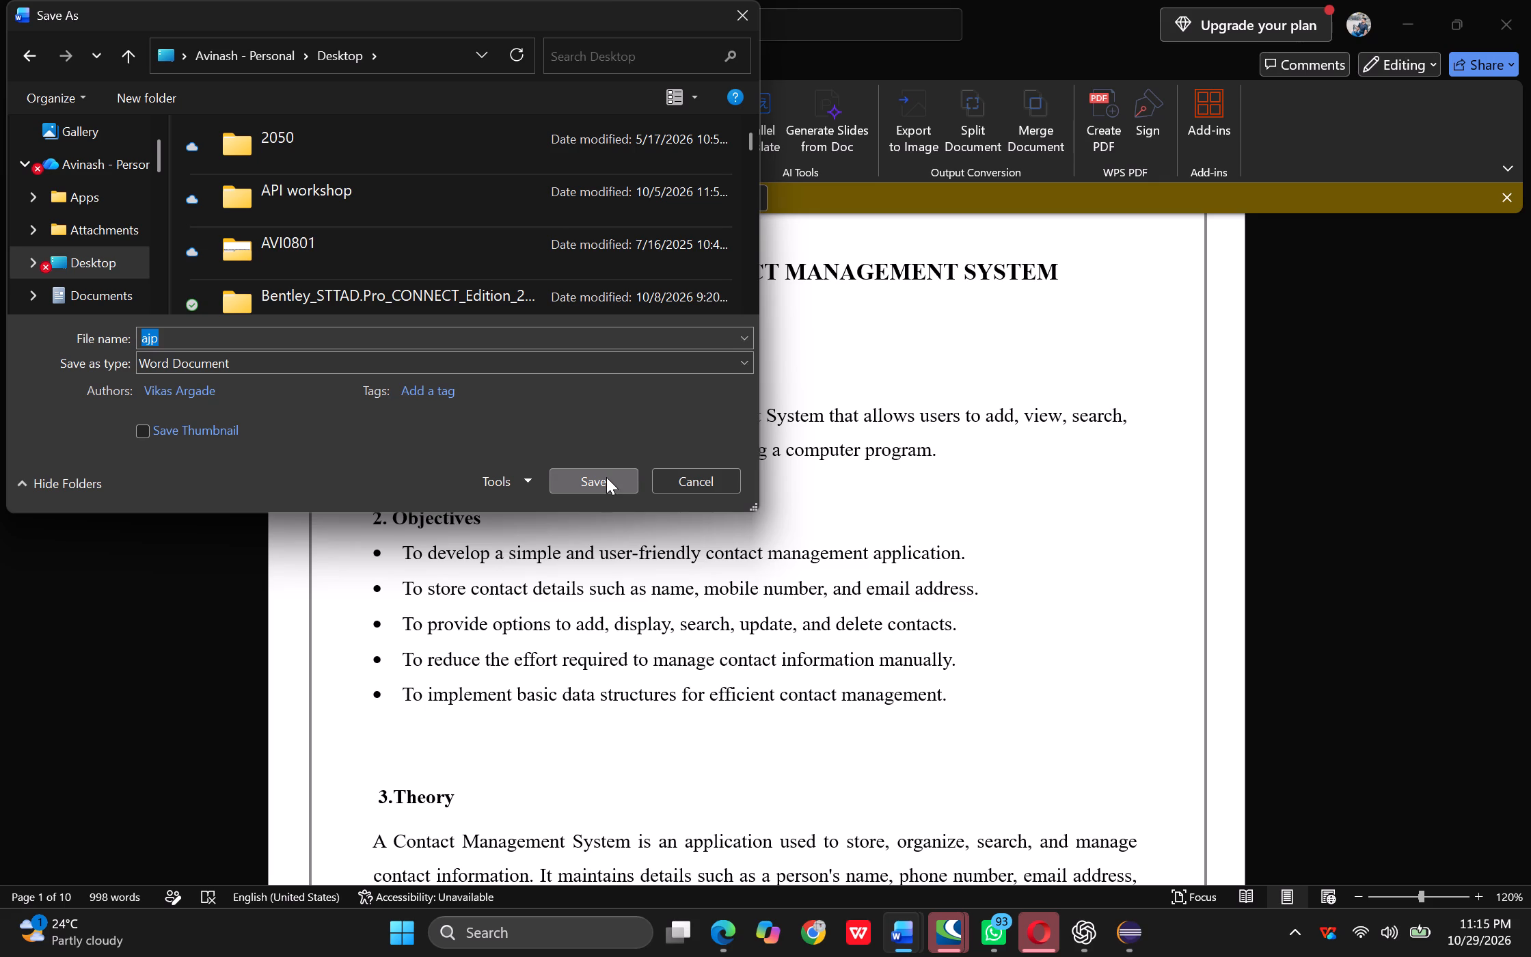
pyautogui.click(607, 481)
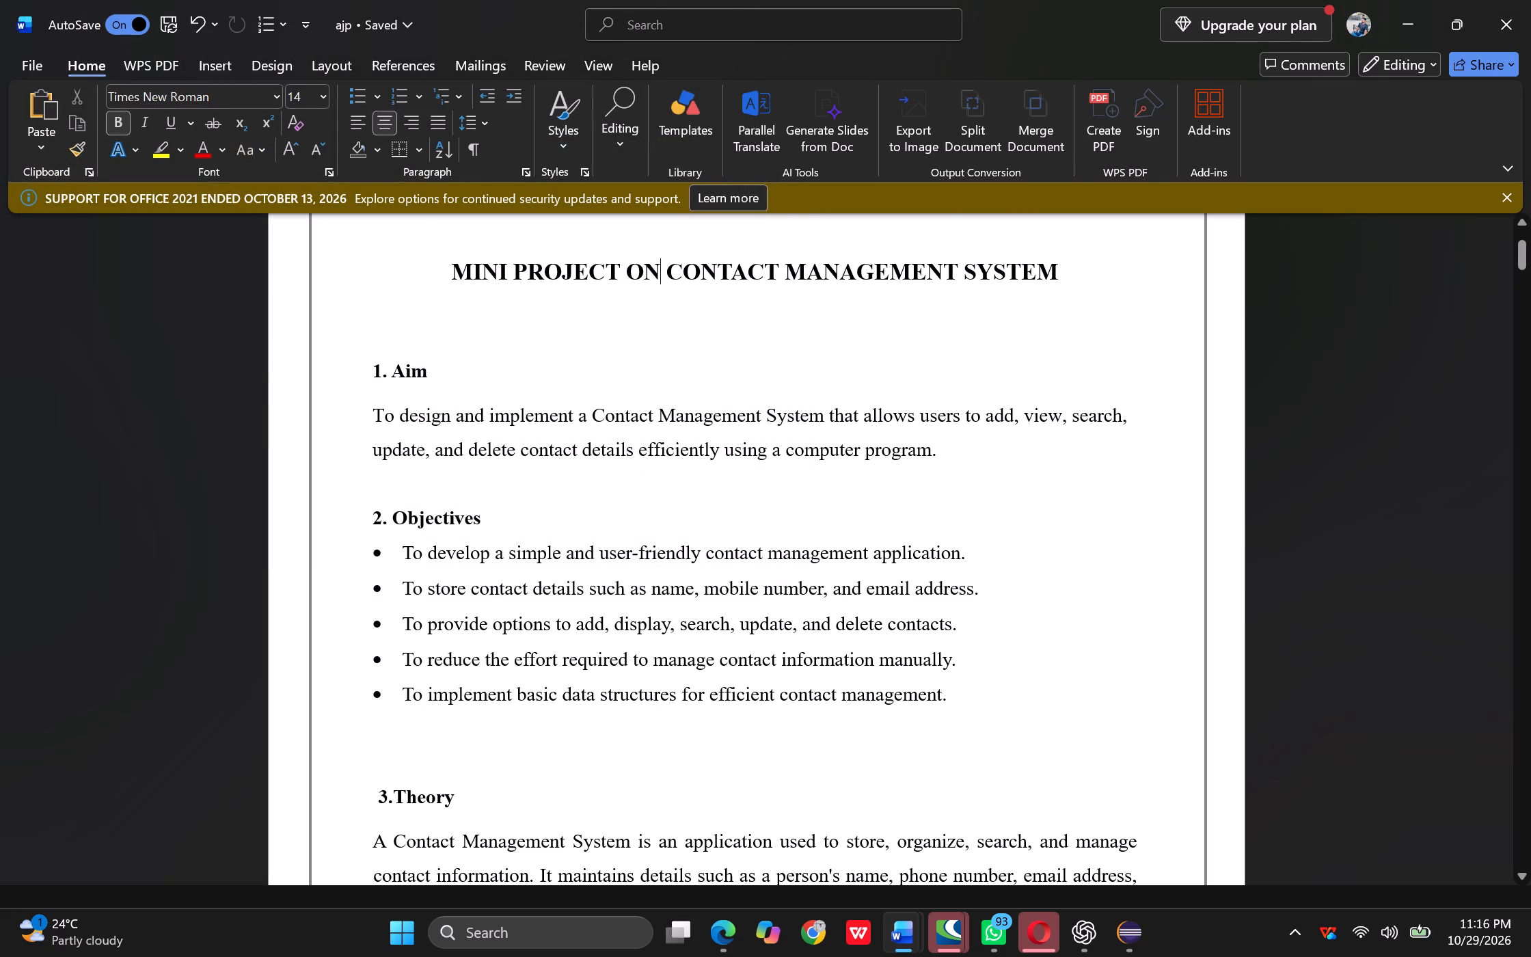
# Extend the report title after "CONTACT MANAGEMENT SYSTEM" with "USING HASHMAAP AND ARRAYLIST".
pyautogui.scroll(3, 567, 508)
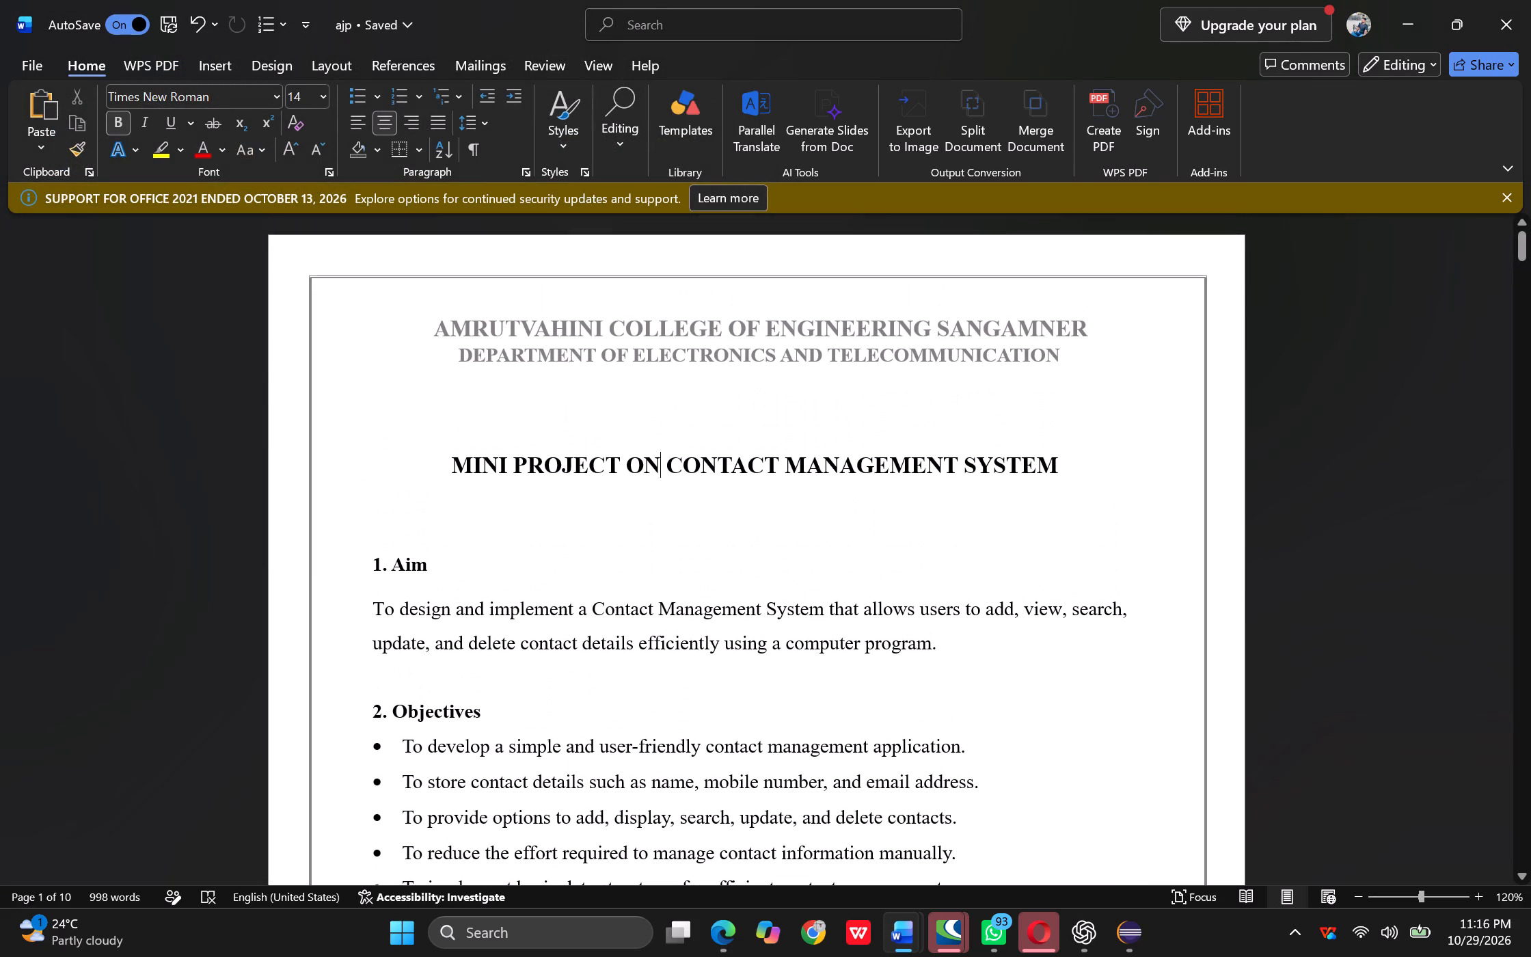
pyautogui.scroll(1, 567, 508)
pyautogui.scroll(-2, 567, 508)
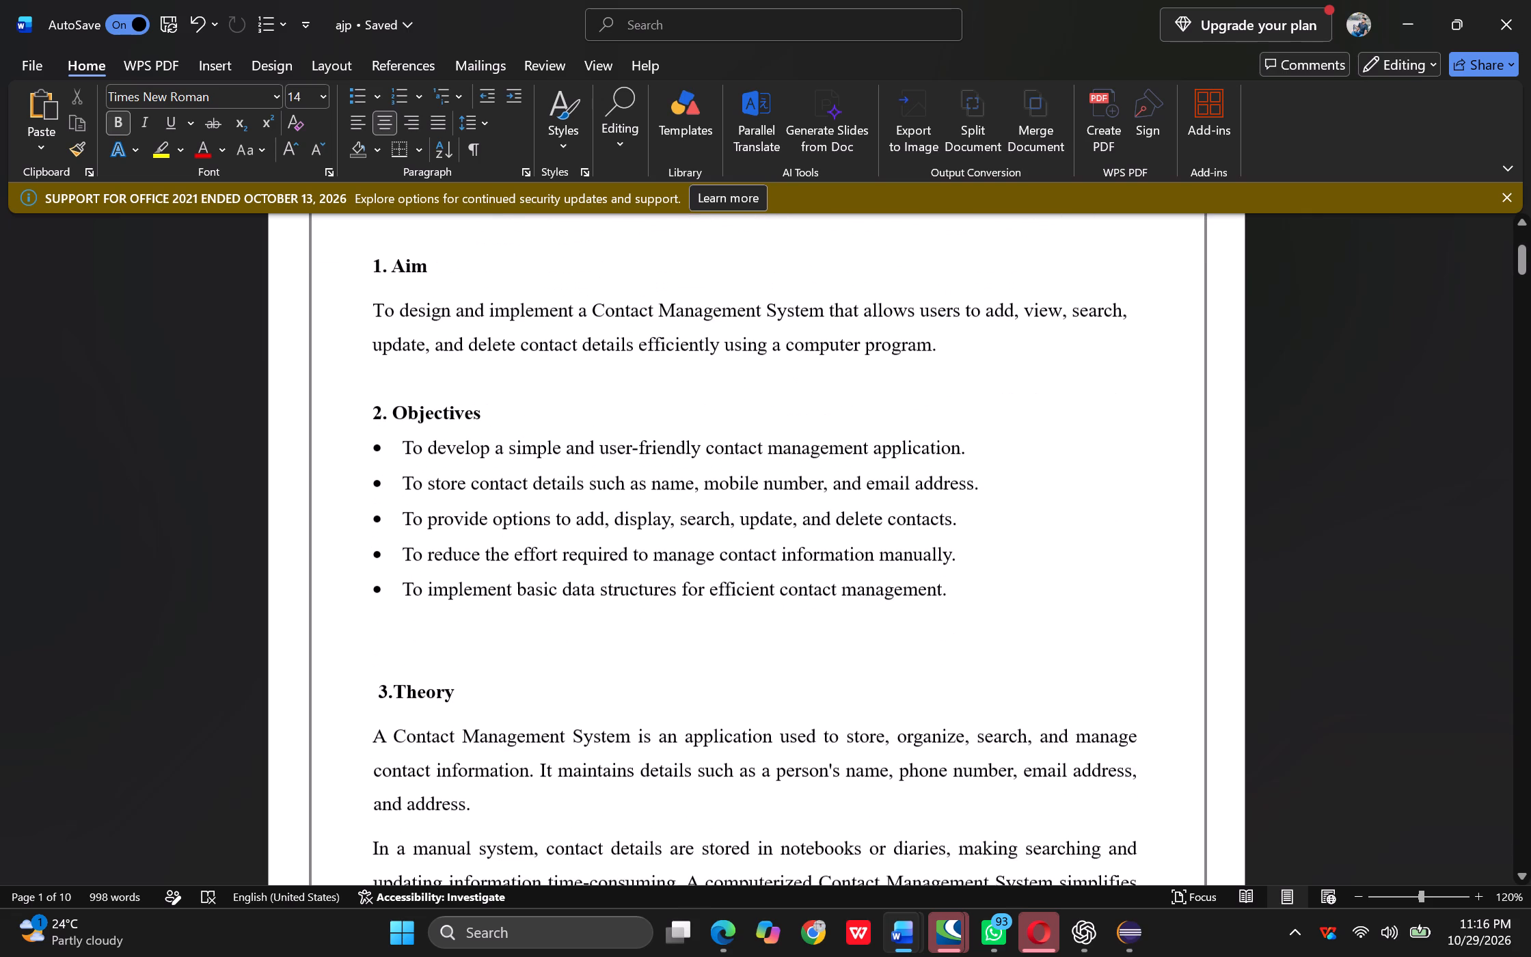
pyautogui.scroll(2, 567, 508)
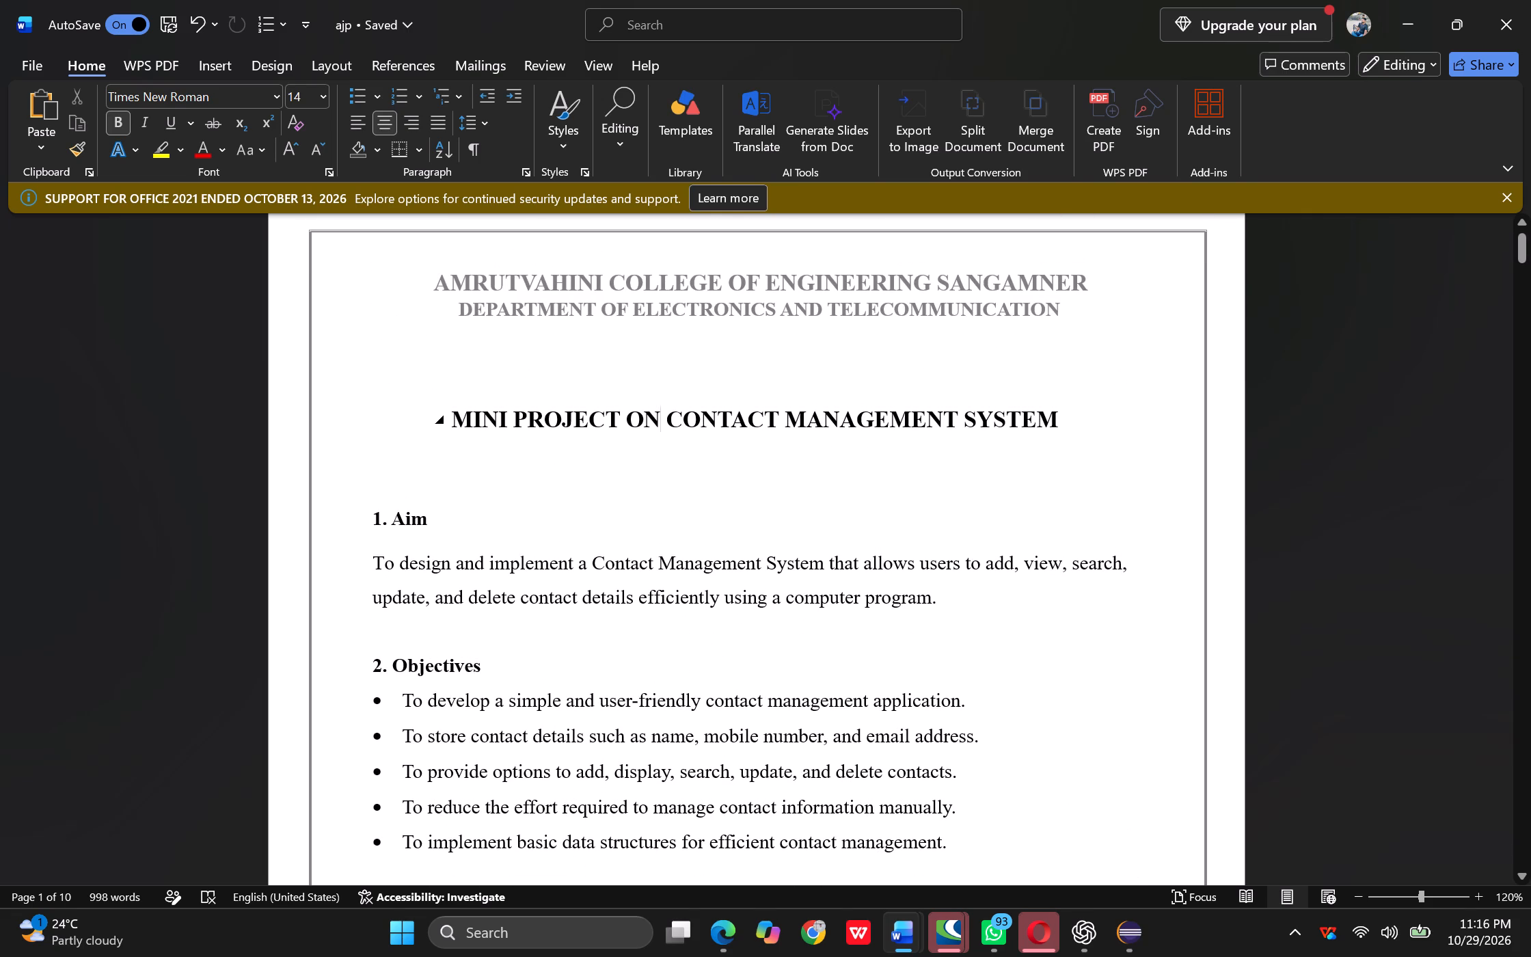
pyautogui.click(1065, 424)
pyautogui.press('space')
pyautogui.write('USI')
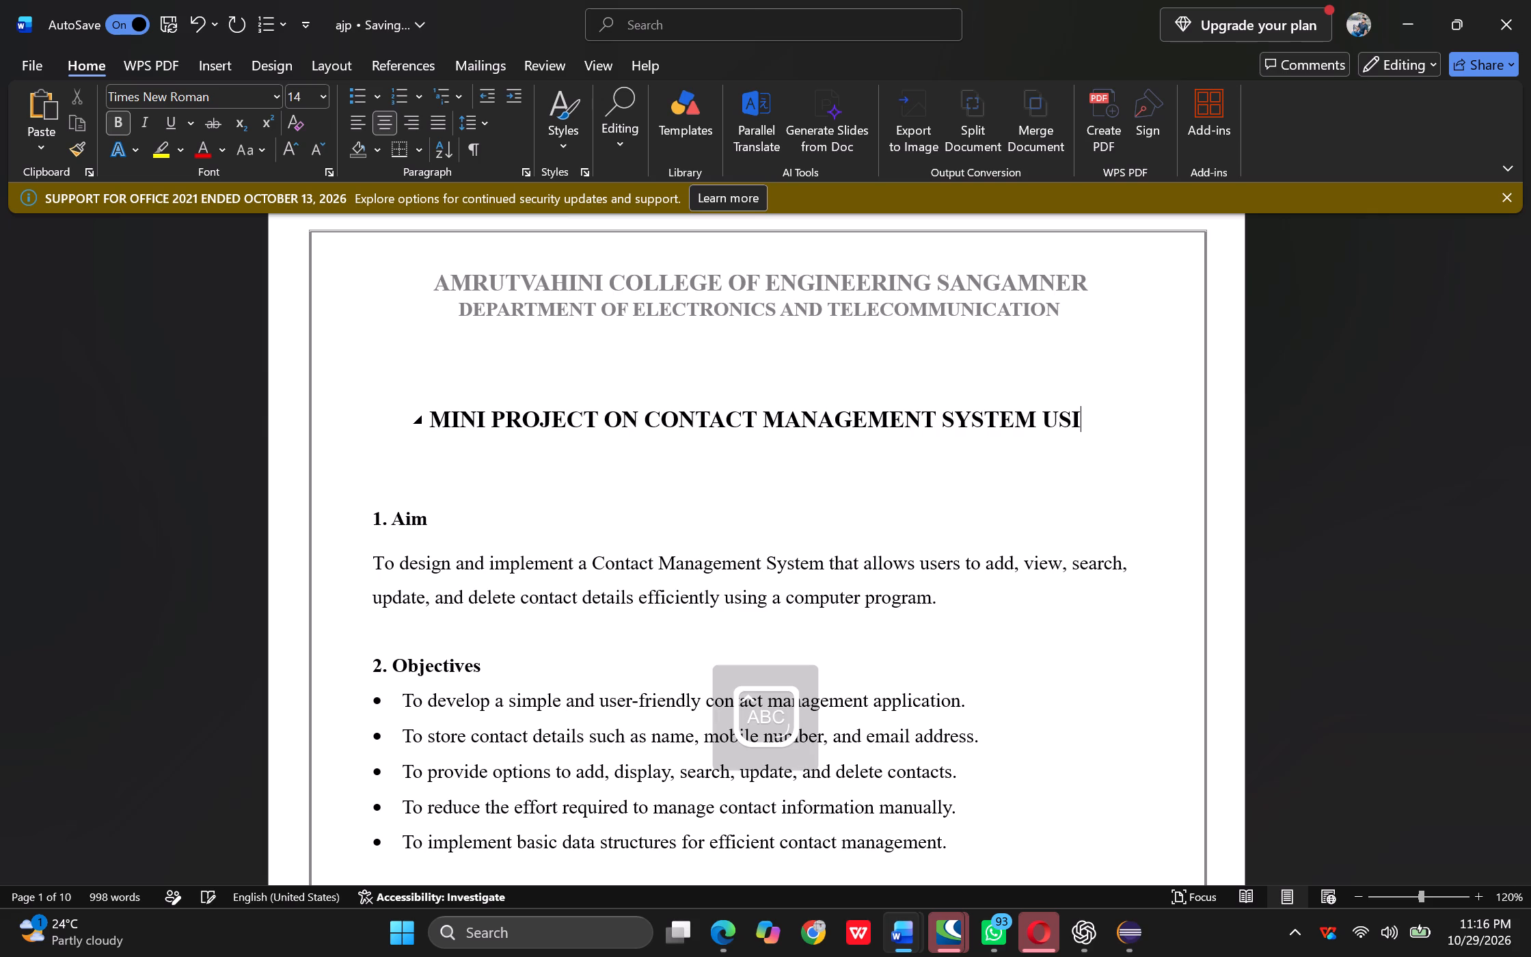
pyautogui.write('NG')
pyautogui.press('space')
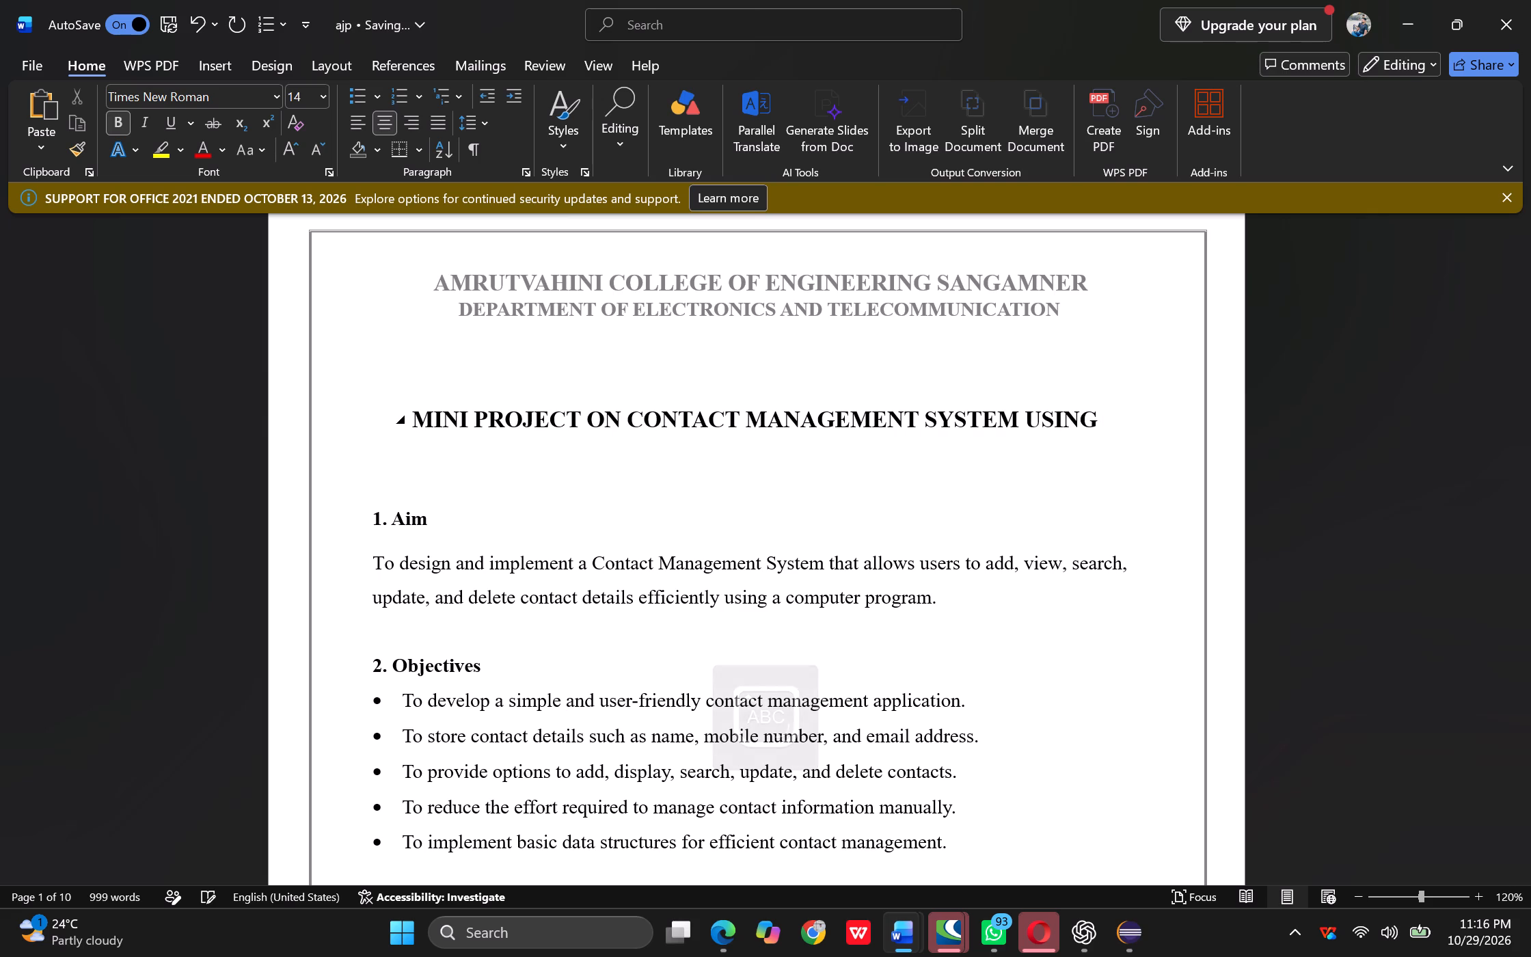
pyautogui.write('HASH')
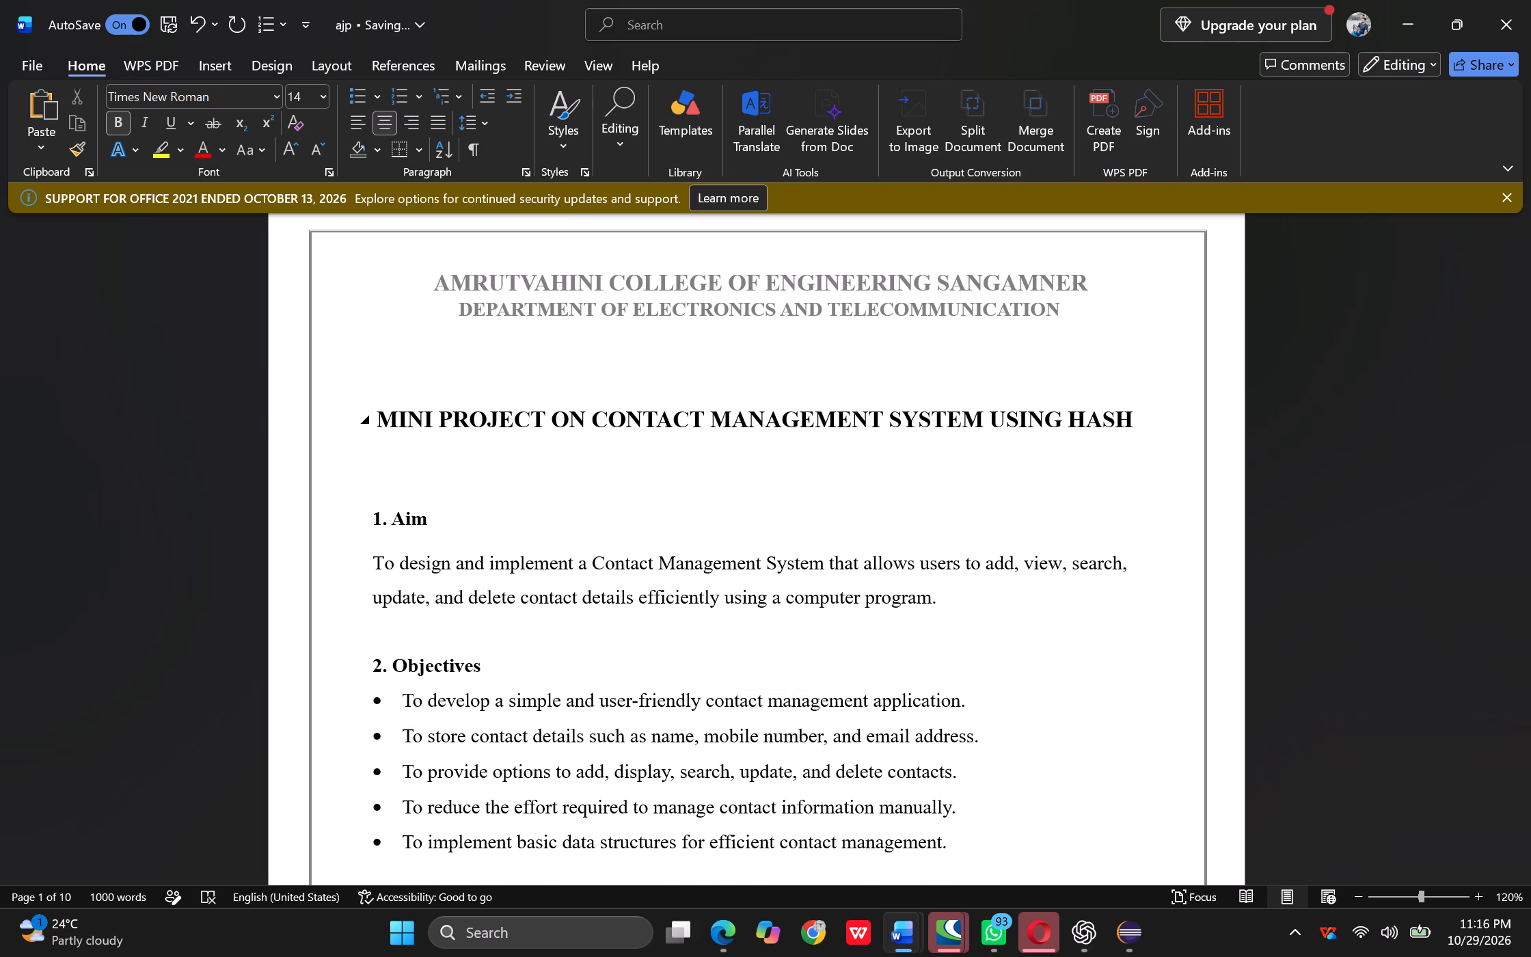
pyautogui.write('MAOP')
pyautogui.press('space')
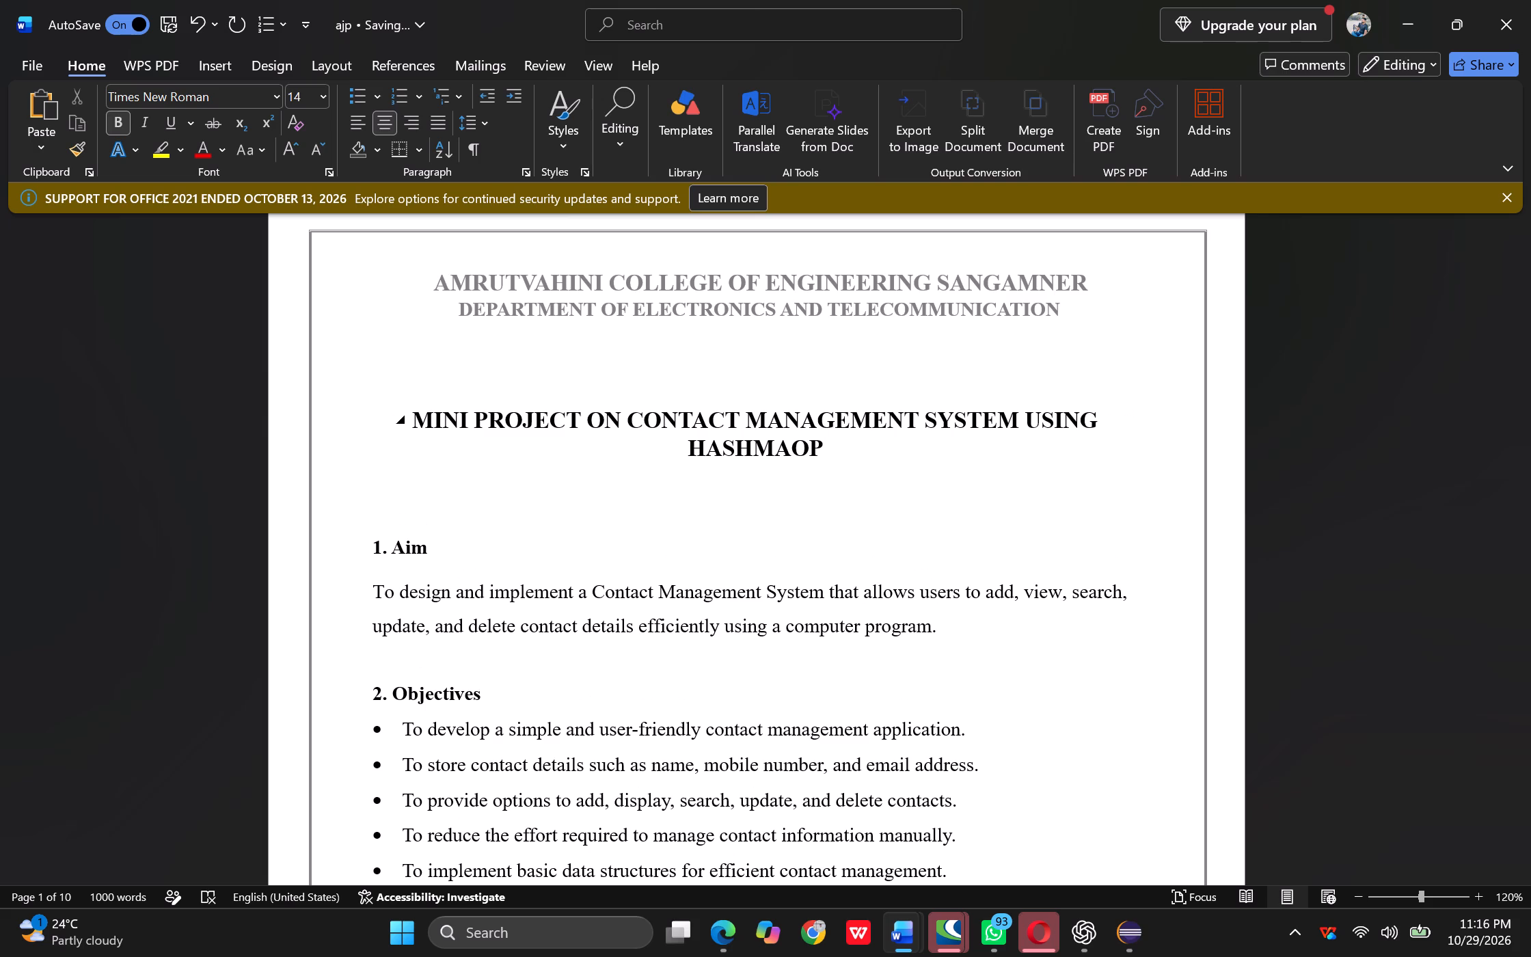
pyautogui.press('BackSpace')
pyautogui.press('BackSpace')
pyautogui.press('BackSpace')
pyautogui.write('AP')
pyautogui.press('space')
pyautogui.write('AND')
pyautogui.press('space')
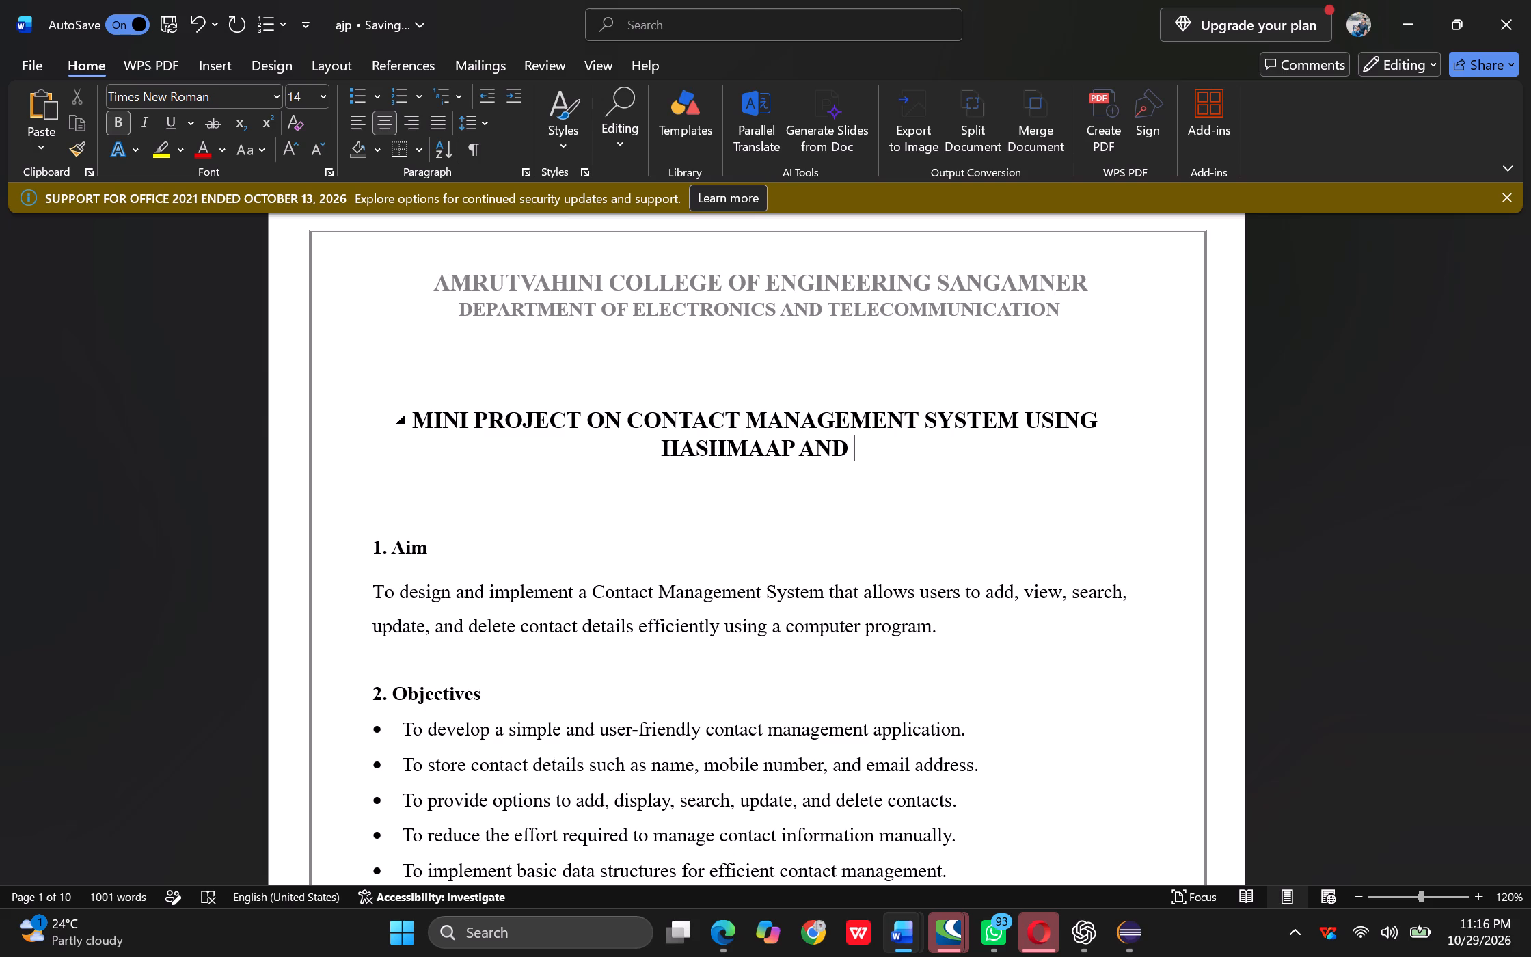
pyautogui.write('ARRAYLIST')
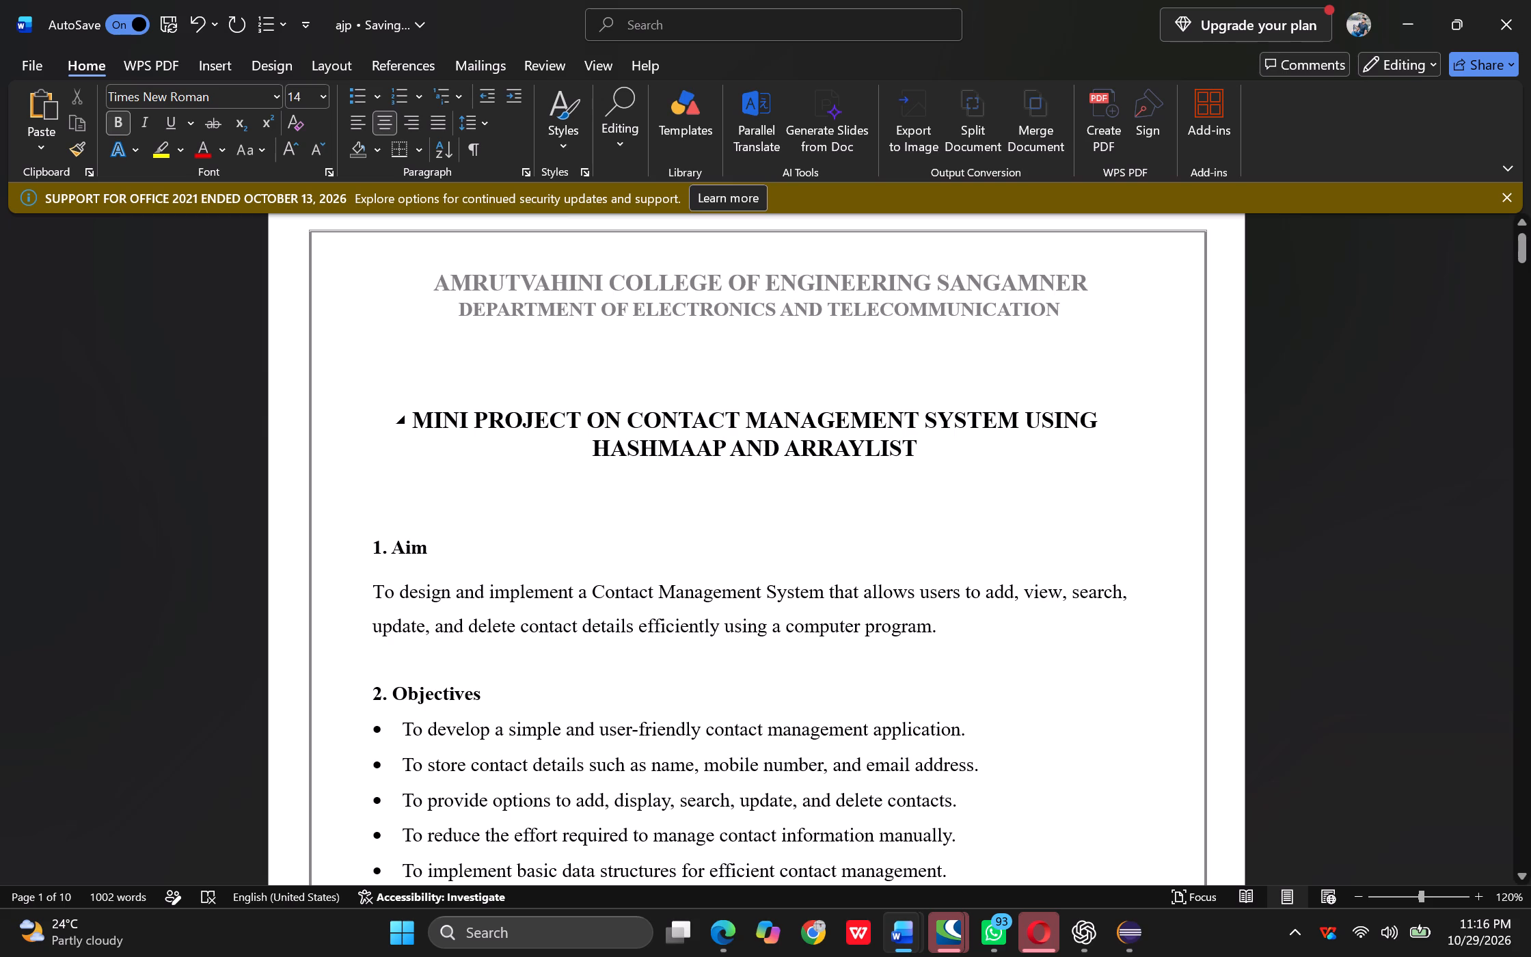
# Insert a colon after "MINI PROJECT ON" in the report title.
pyautogui.click(621, 420)
pyautogui.hotkey('shift', ':')
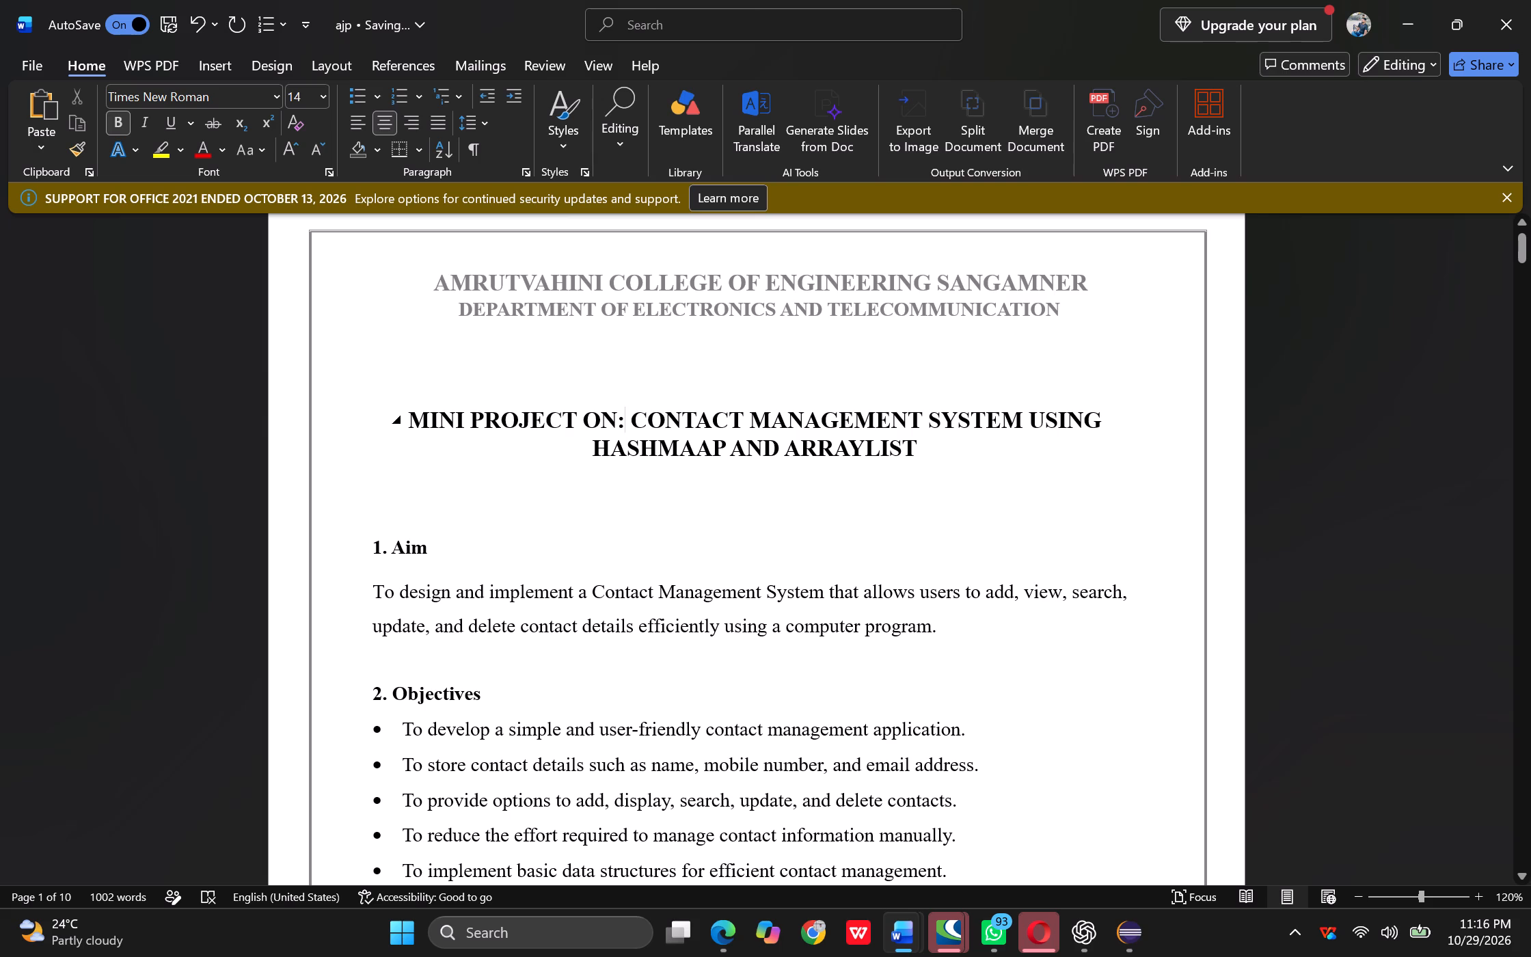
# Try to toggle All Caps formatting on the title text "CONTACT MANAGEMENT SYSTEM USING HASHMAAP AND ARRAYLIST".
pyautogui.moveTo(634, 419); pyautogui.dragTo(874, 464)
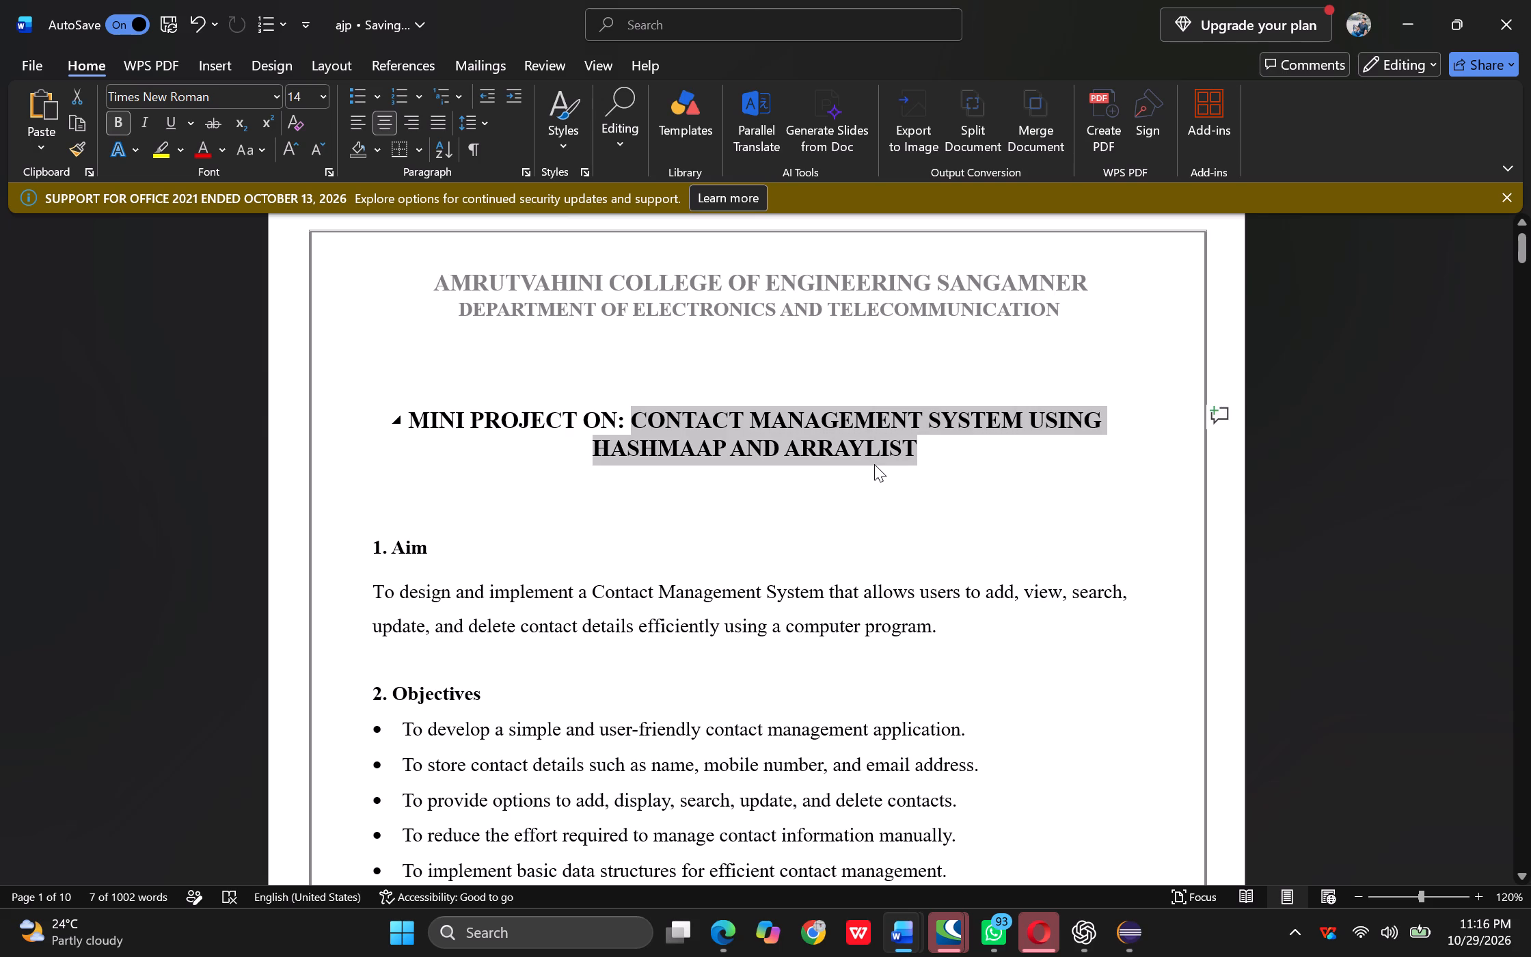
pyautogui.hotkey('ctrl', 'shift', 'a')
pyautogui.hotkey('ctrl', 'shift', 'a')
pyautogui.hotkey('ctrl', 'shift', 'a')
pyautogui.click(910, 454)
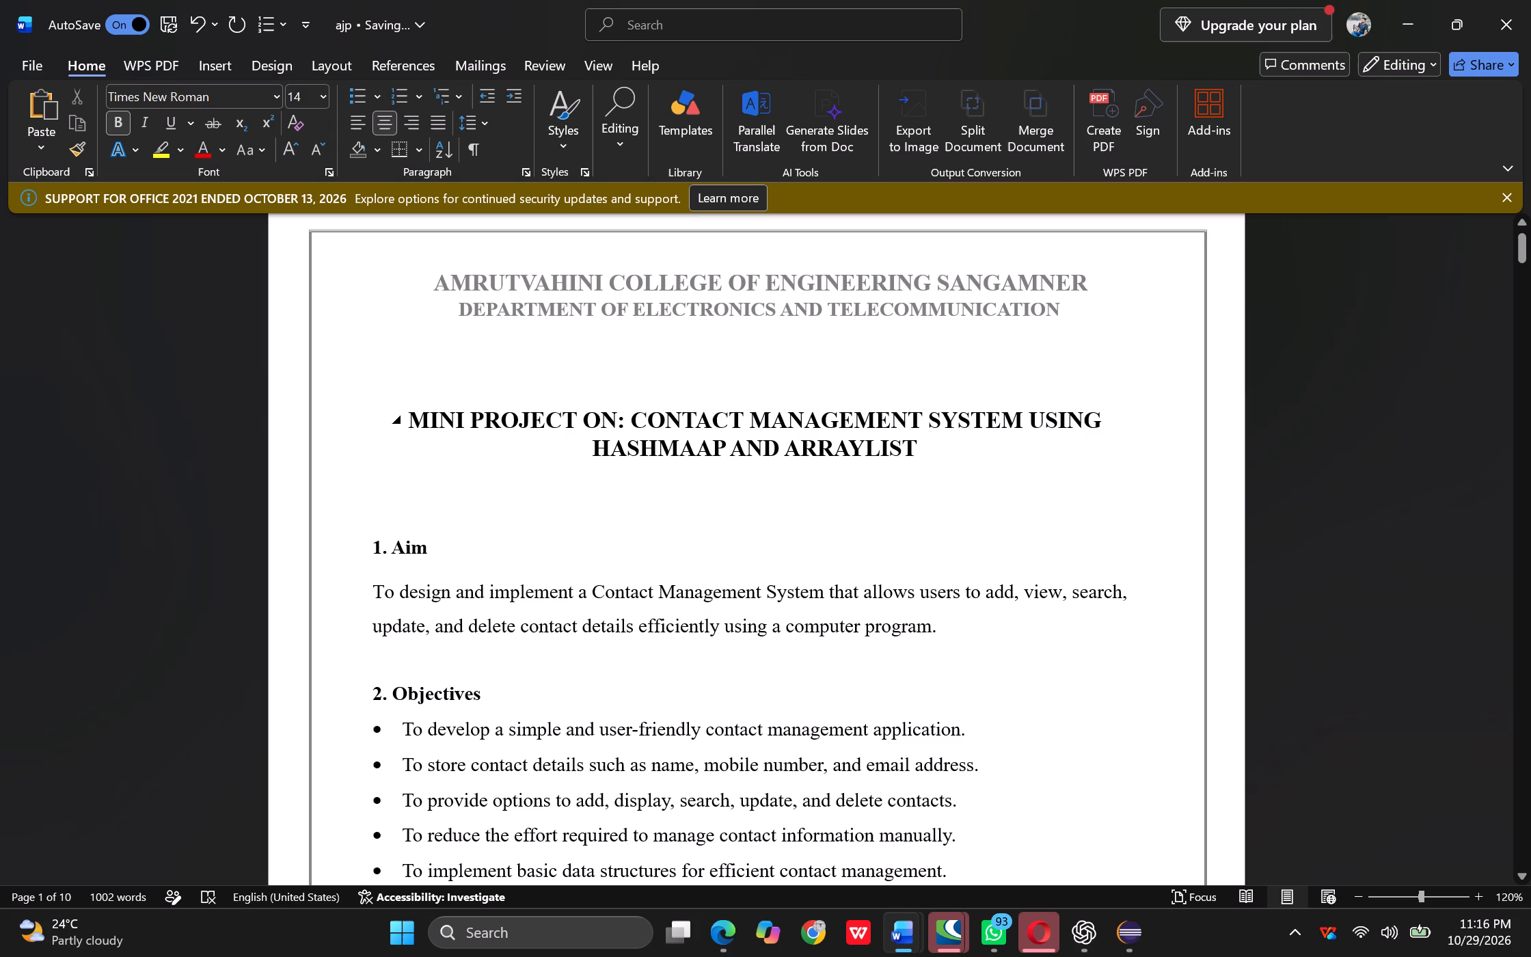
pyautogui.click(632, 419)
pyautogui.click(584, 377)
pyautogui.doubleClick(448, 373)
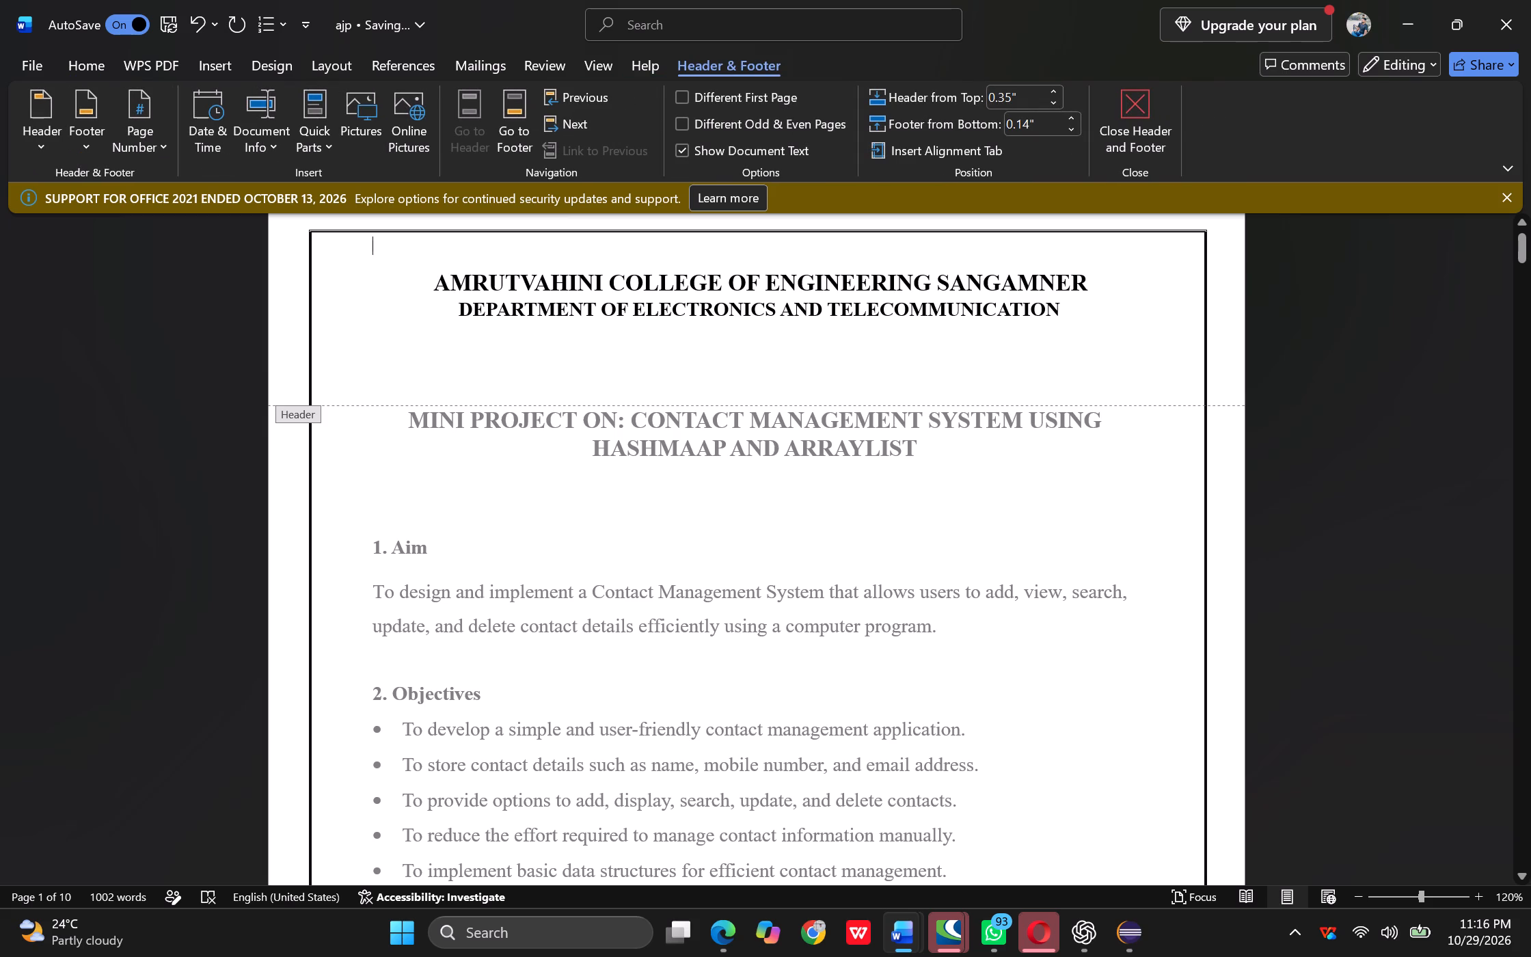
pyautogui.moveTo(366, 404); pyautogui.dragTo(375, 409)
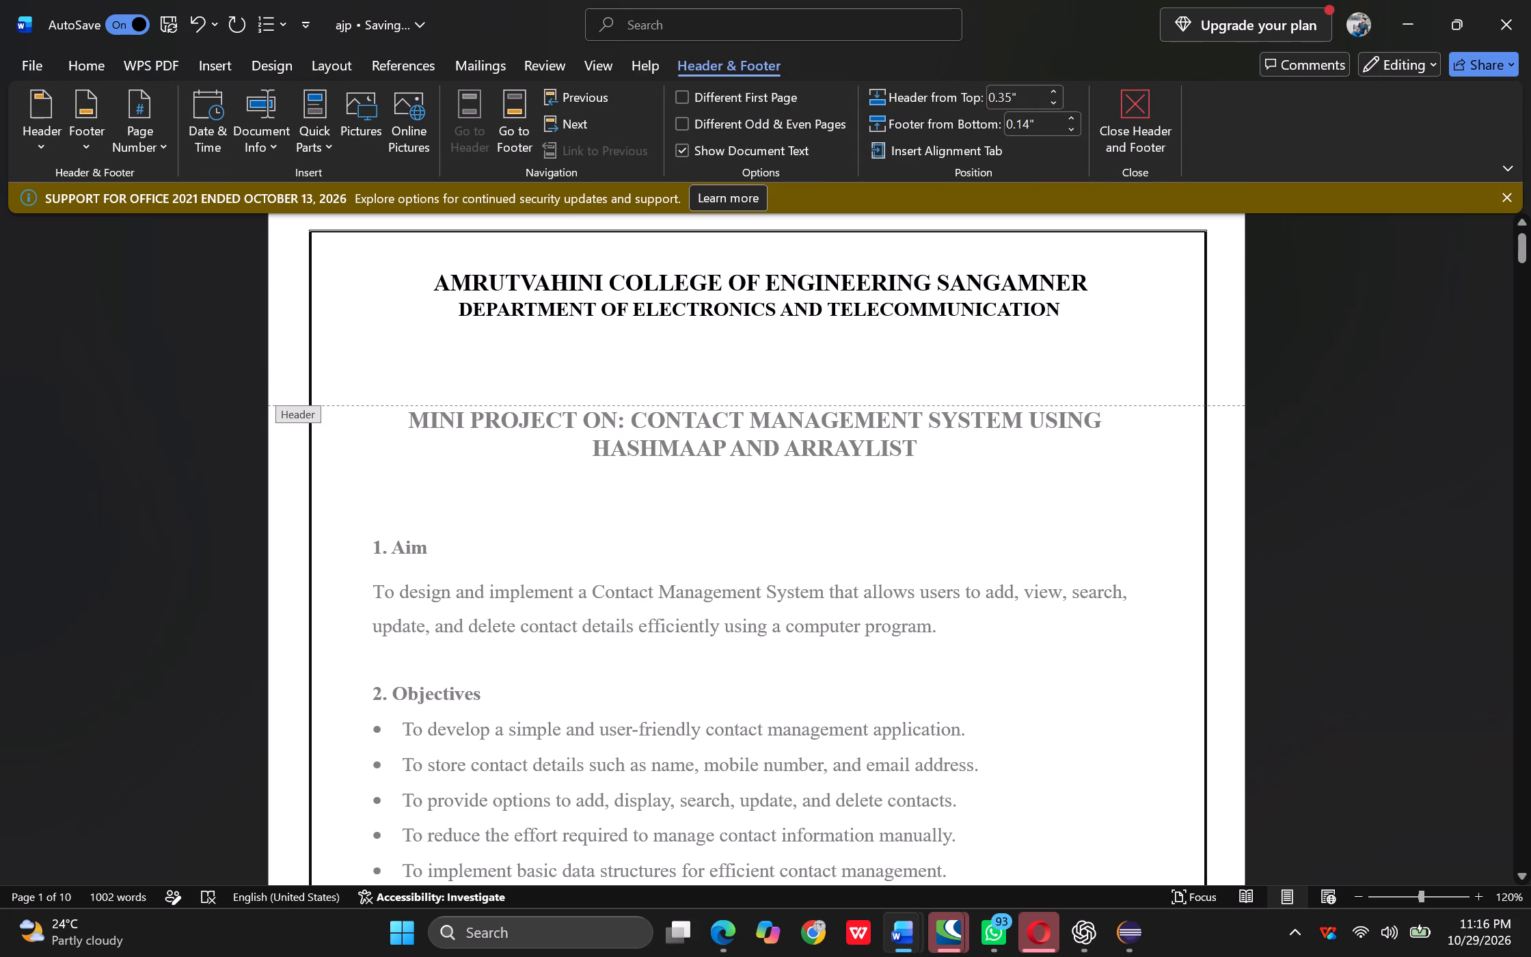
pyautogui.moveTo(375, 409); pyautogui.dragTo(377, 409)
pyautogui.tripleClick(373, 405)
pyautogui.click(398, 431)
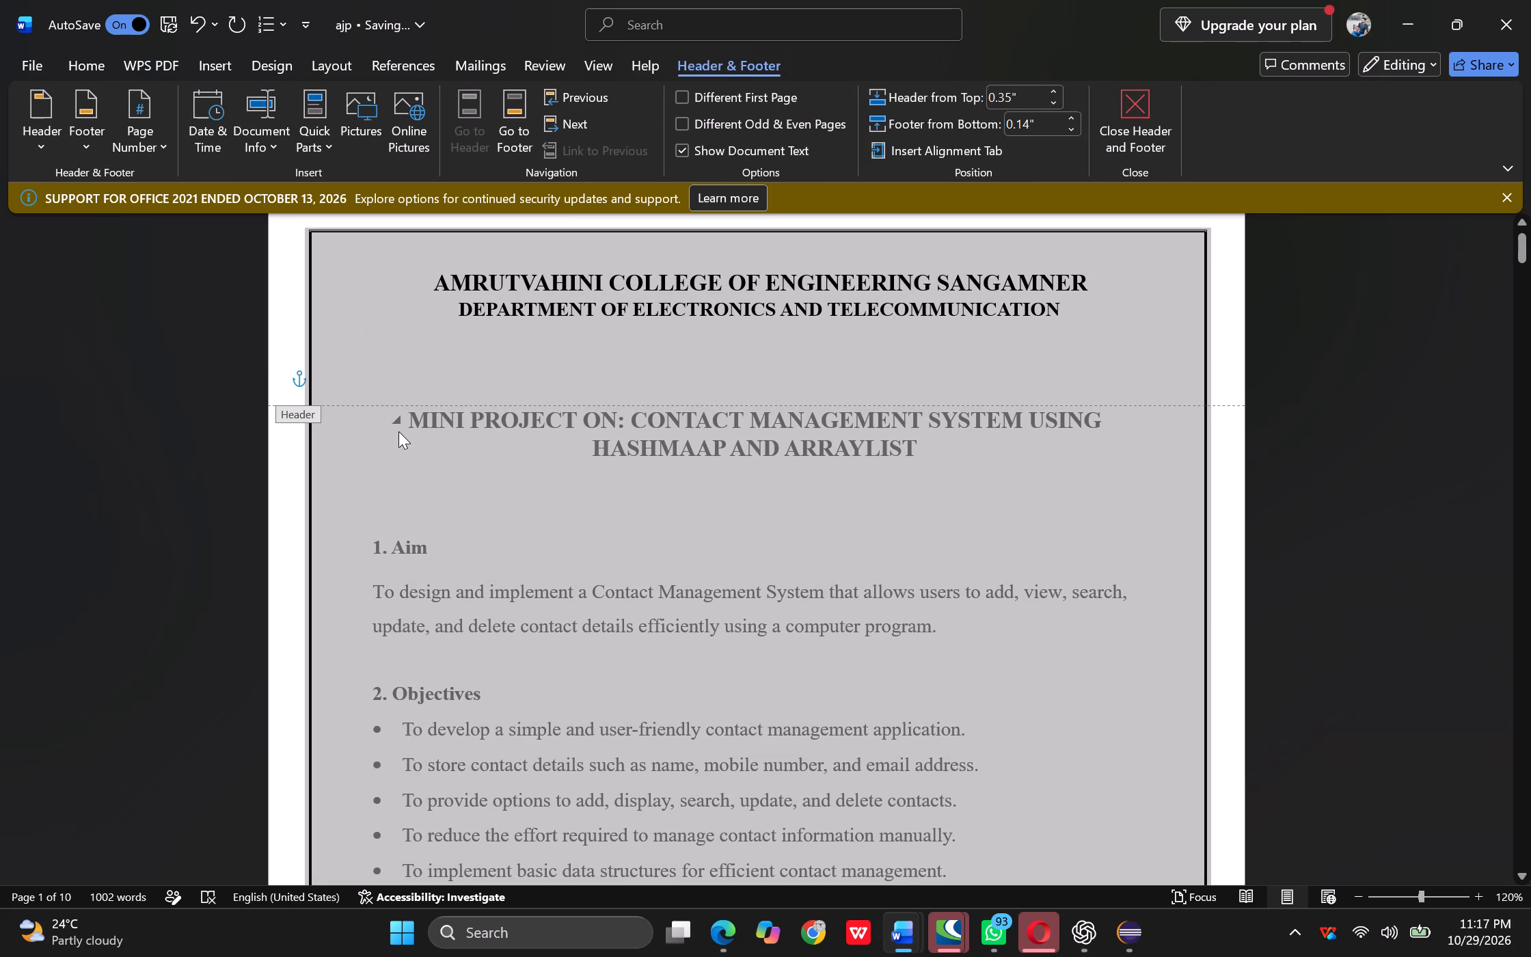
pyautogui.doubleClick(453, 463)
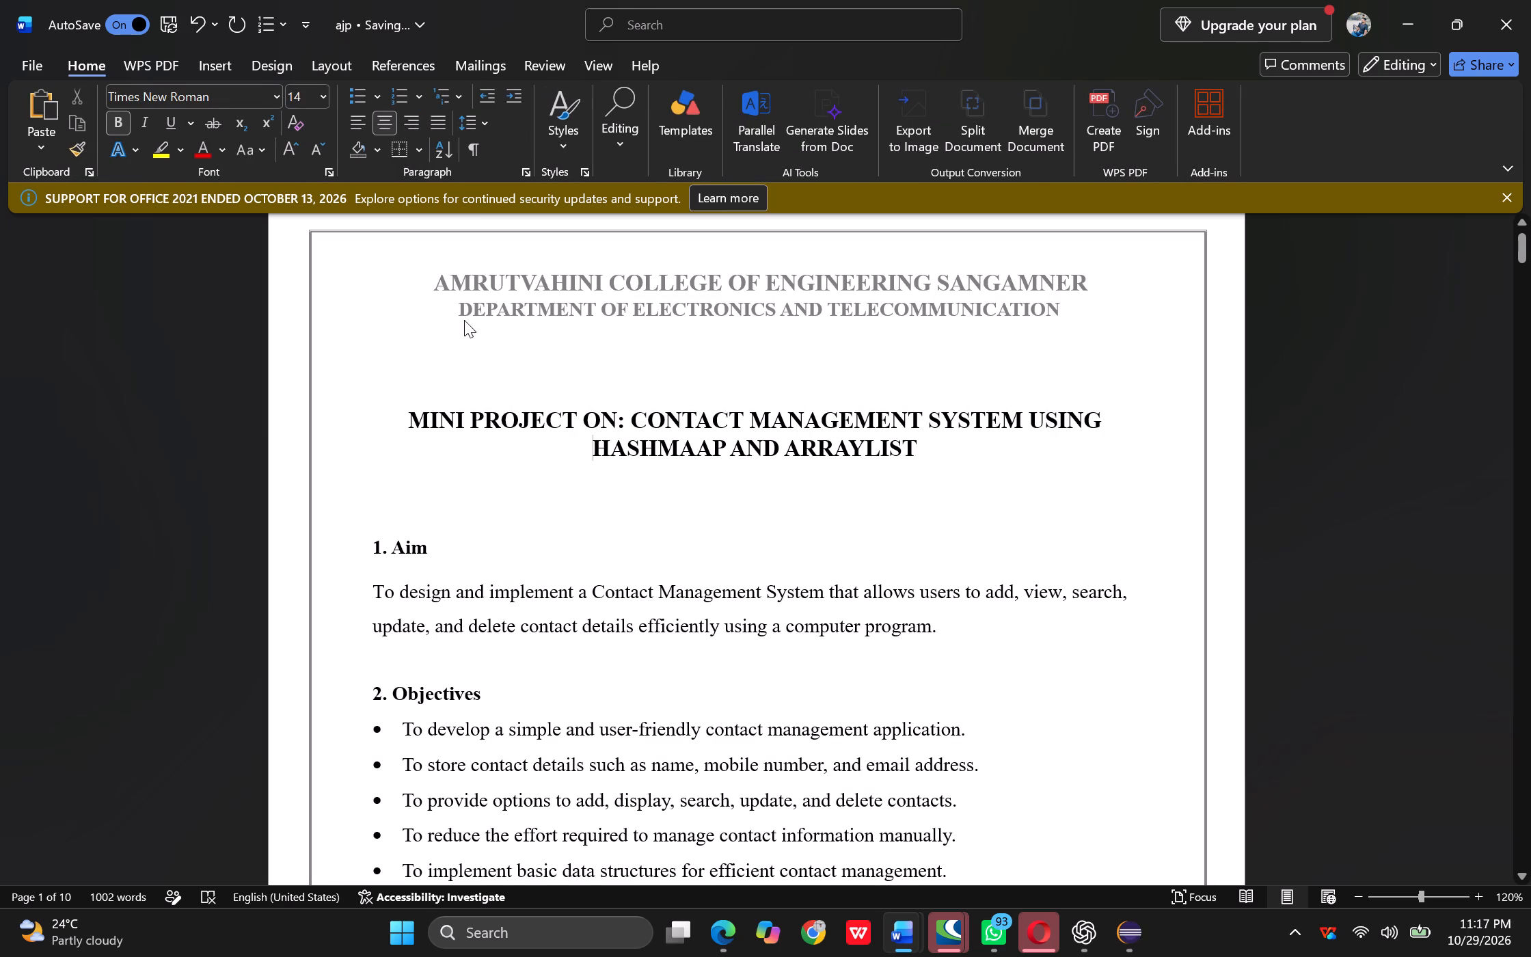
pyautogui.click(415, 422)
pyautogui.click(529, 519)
# Remove the blank line between the report title and the "1. Aim" heading.
pyautogui.press('BackSpace')
pyautogui.press('BackSpace')
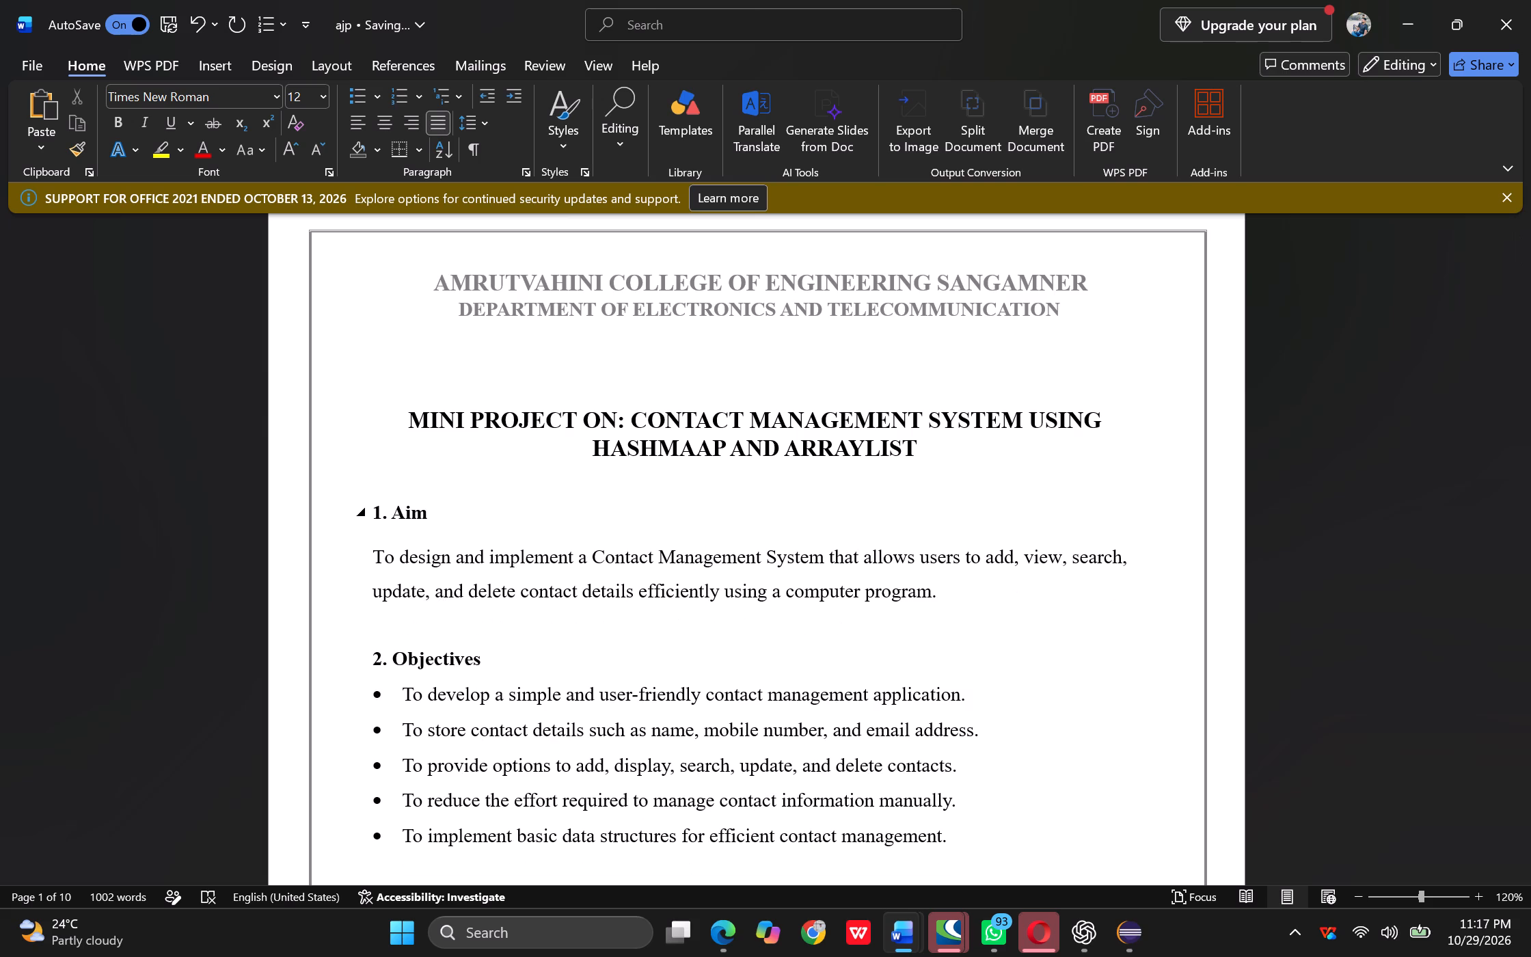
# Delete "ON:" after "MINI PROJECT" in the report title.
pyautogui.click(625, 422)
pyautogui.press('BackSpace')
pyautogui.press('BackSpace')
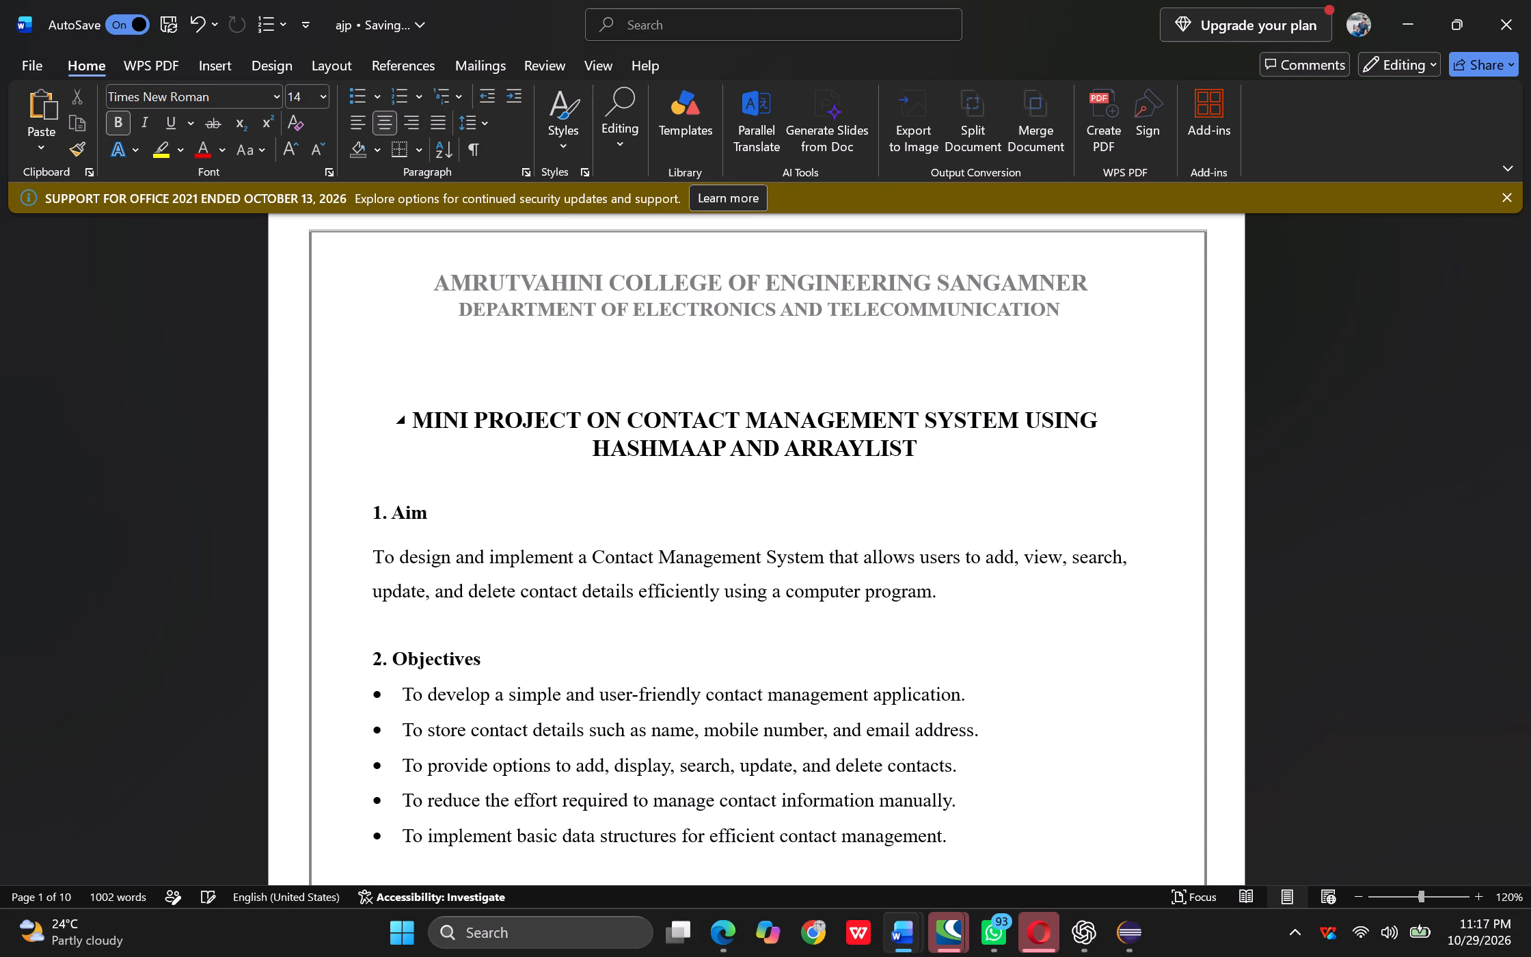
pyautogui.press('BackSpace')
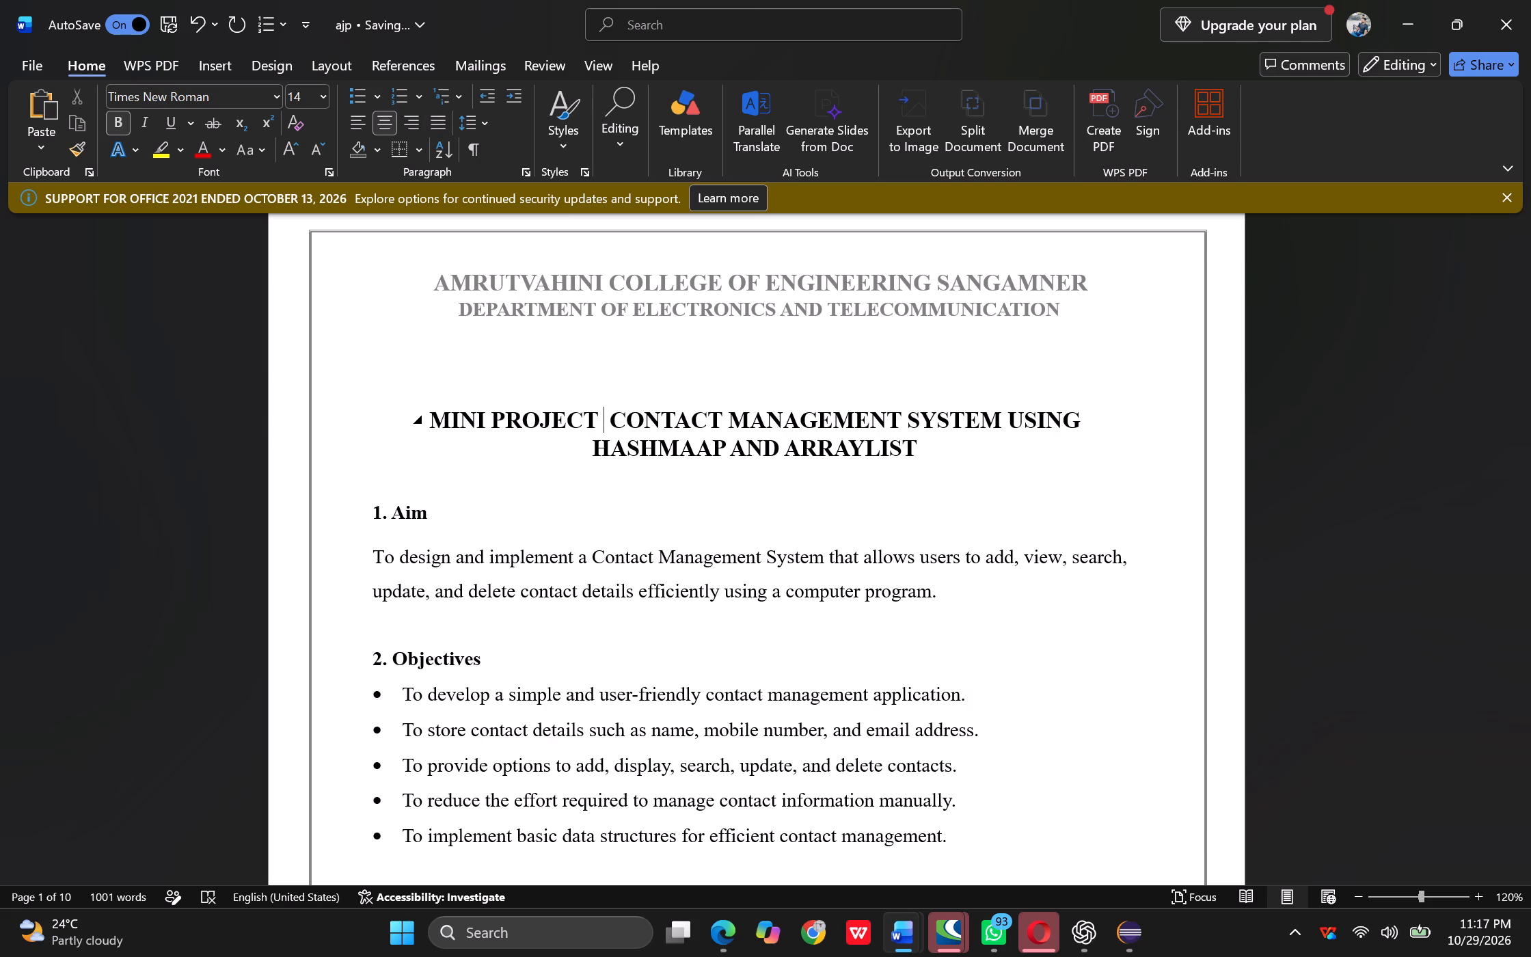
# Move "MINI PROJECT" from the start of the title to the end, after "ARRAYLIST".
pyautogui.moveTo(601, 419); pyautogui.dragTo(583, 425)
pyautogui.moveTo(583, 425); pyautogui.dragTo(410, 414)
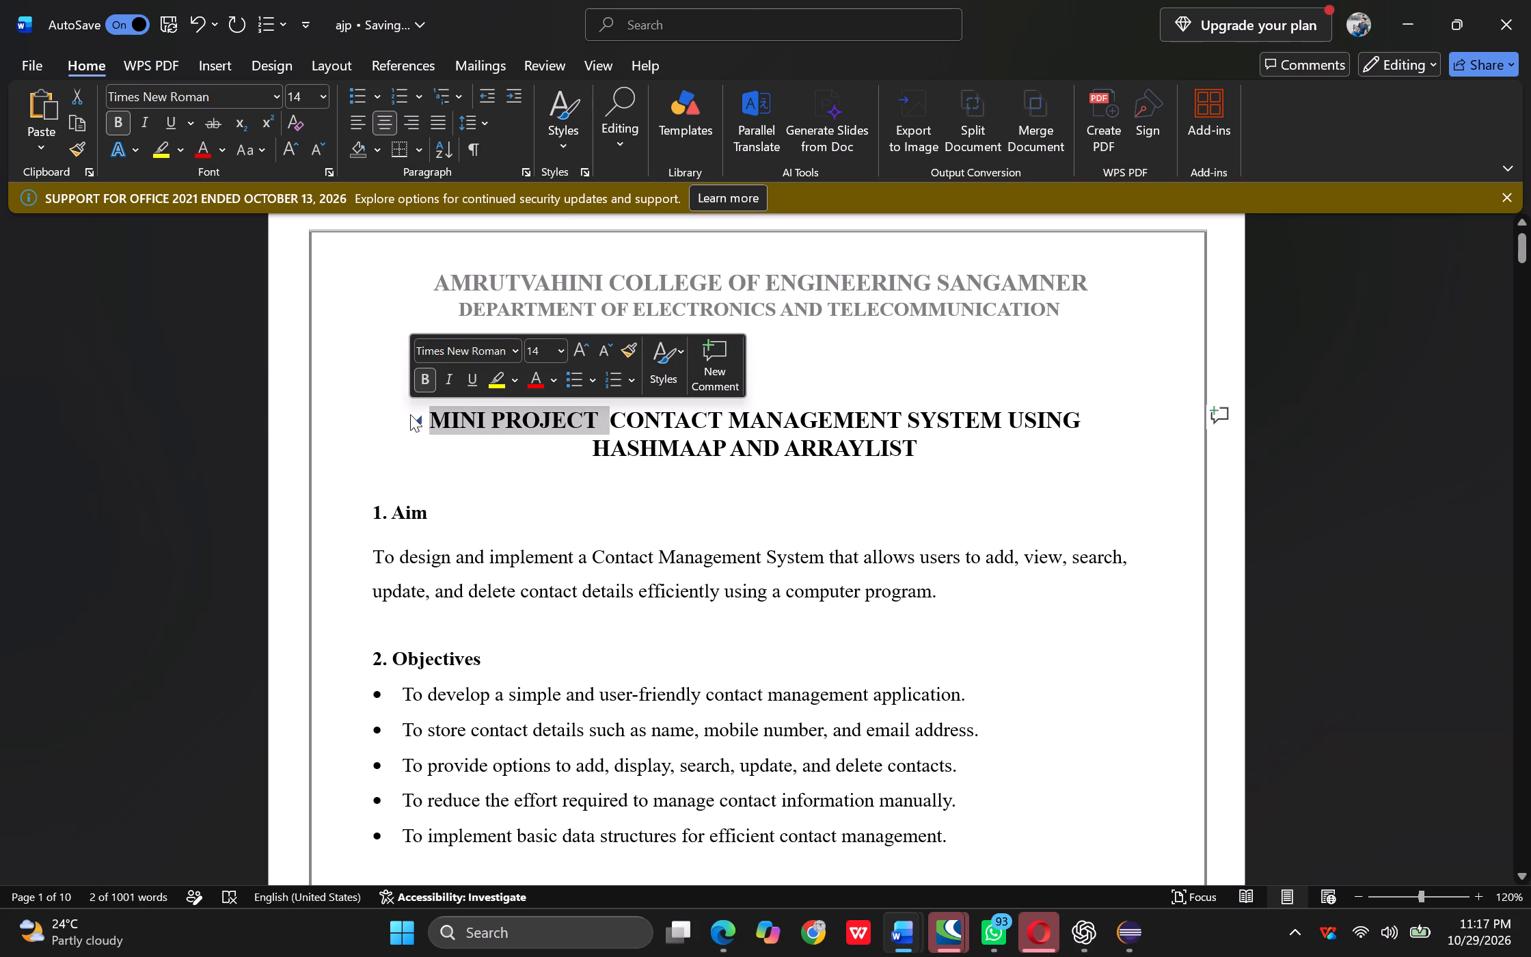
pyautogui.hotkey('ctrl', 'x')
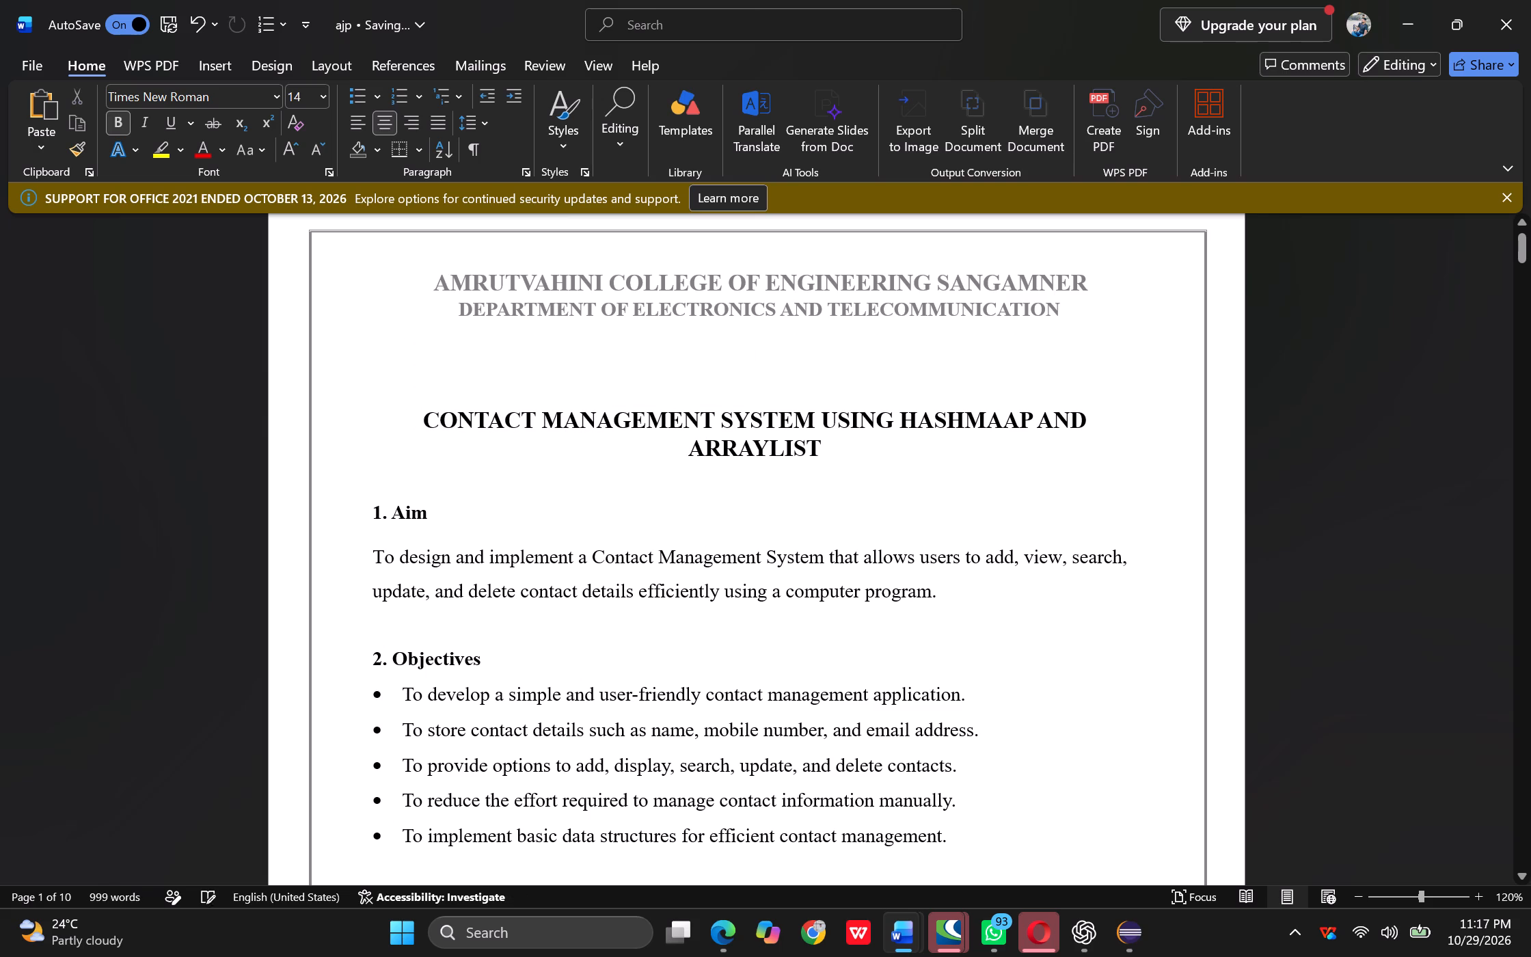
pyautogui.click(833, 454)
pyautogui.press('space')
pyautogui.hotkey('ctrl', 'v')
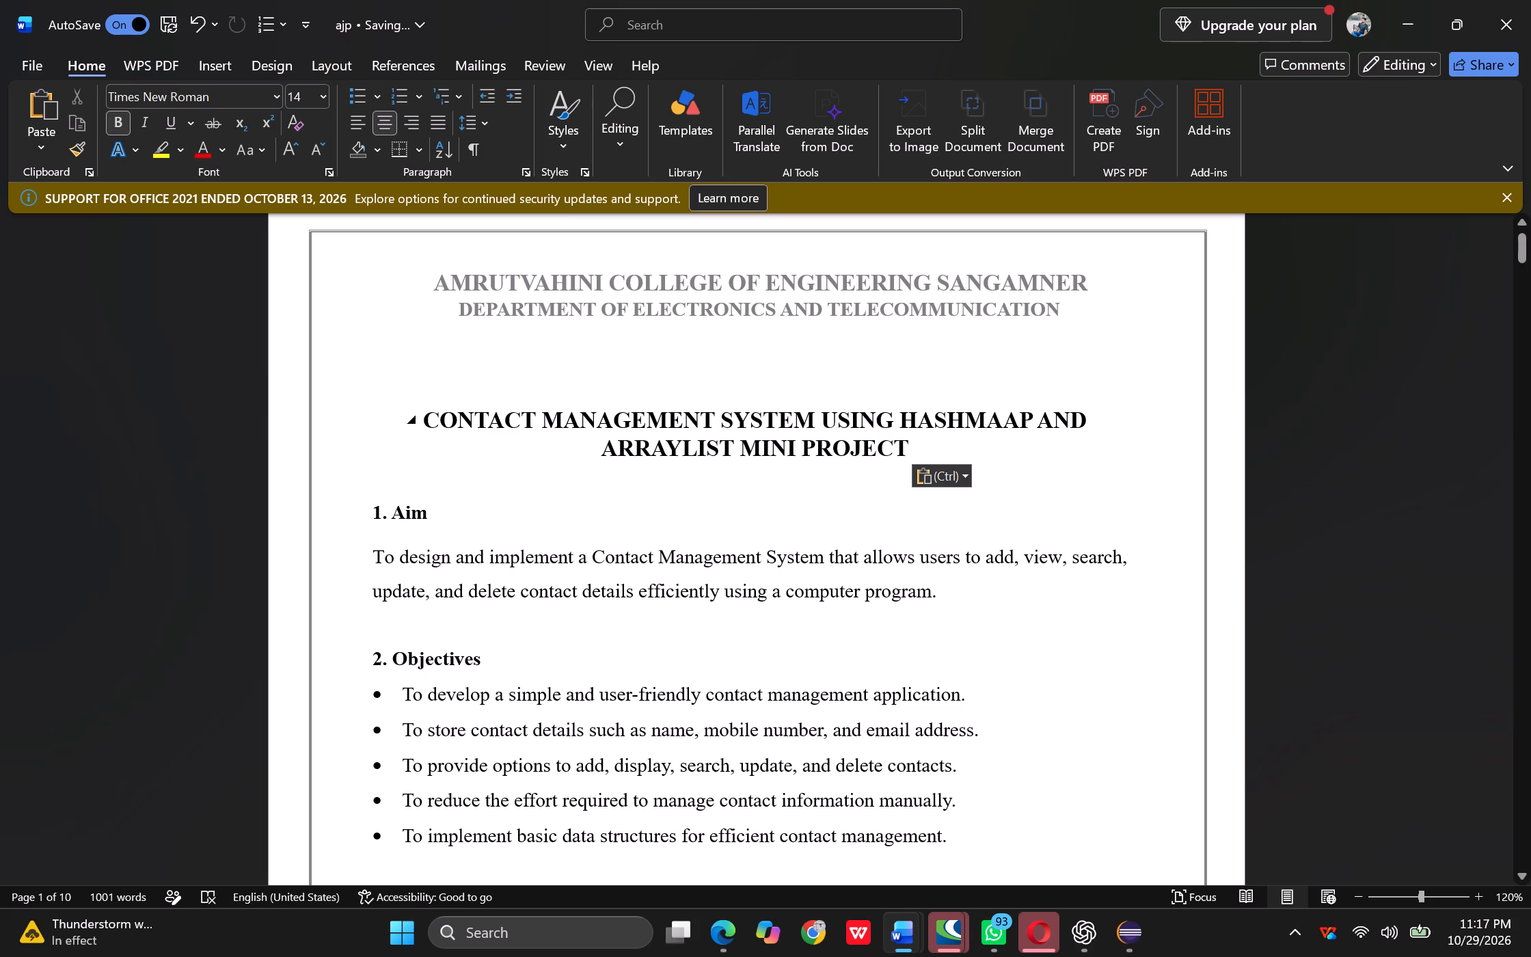
# Delete the entire all-capitals report title above "1. Aim".
pyautogui.moveTo(437, 420); pyautogui.dragTo(908, 427)
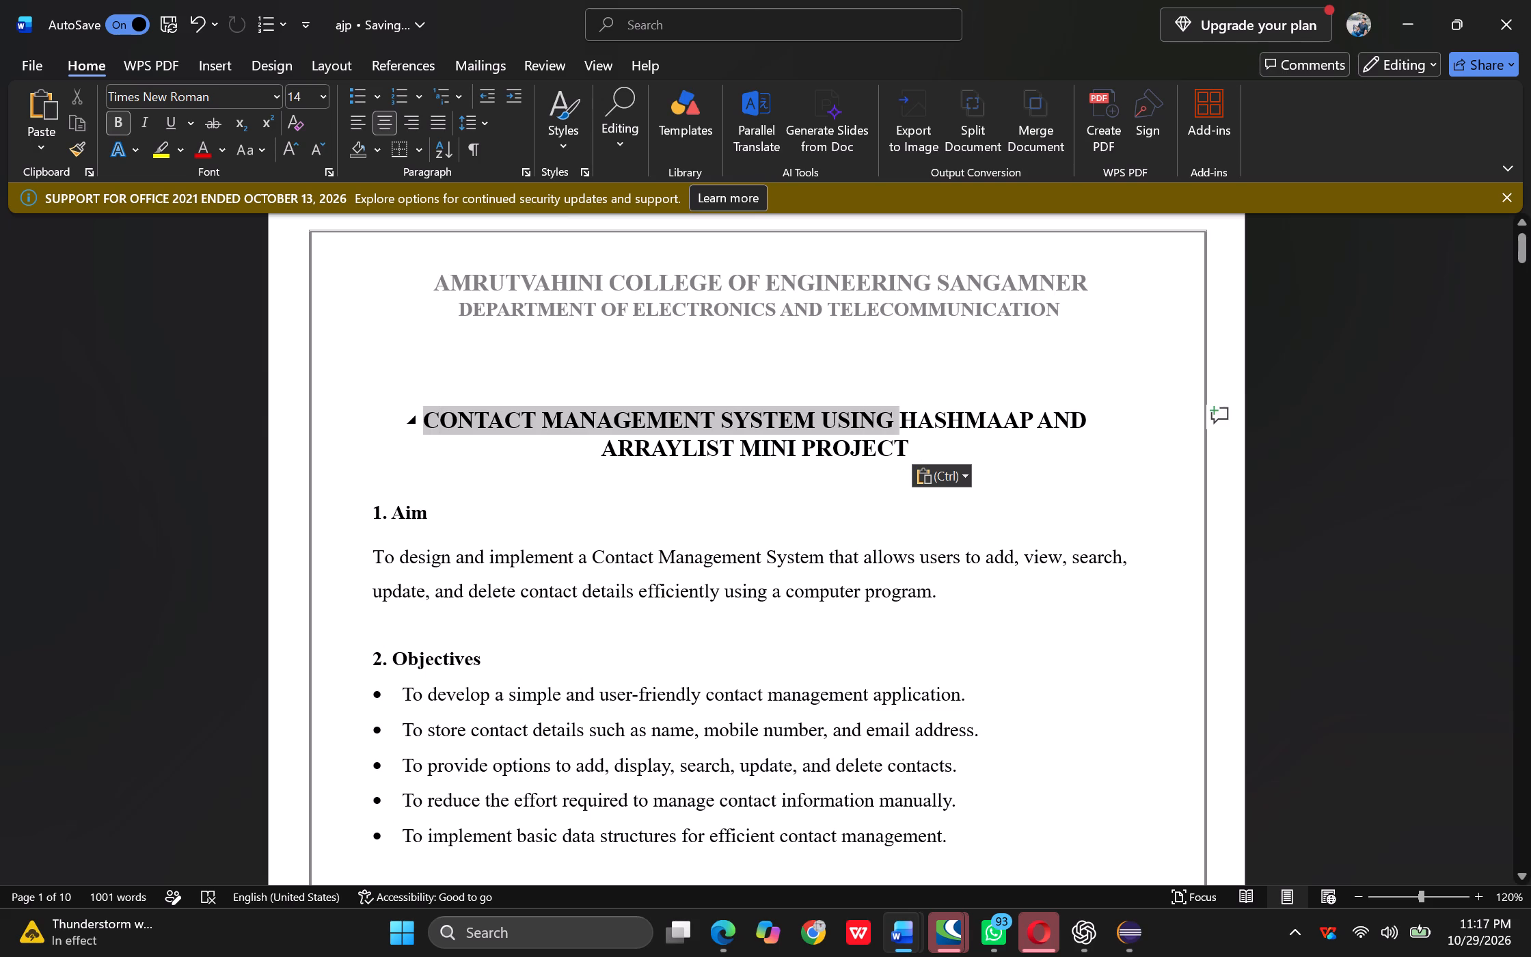
pyautogui.moveTo(908, 427); pyautogui.dragTo(922, 450)
pyautogui.press('BackSpace')
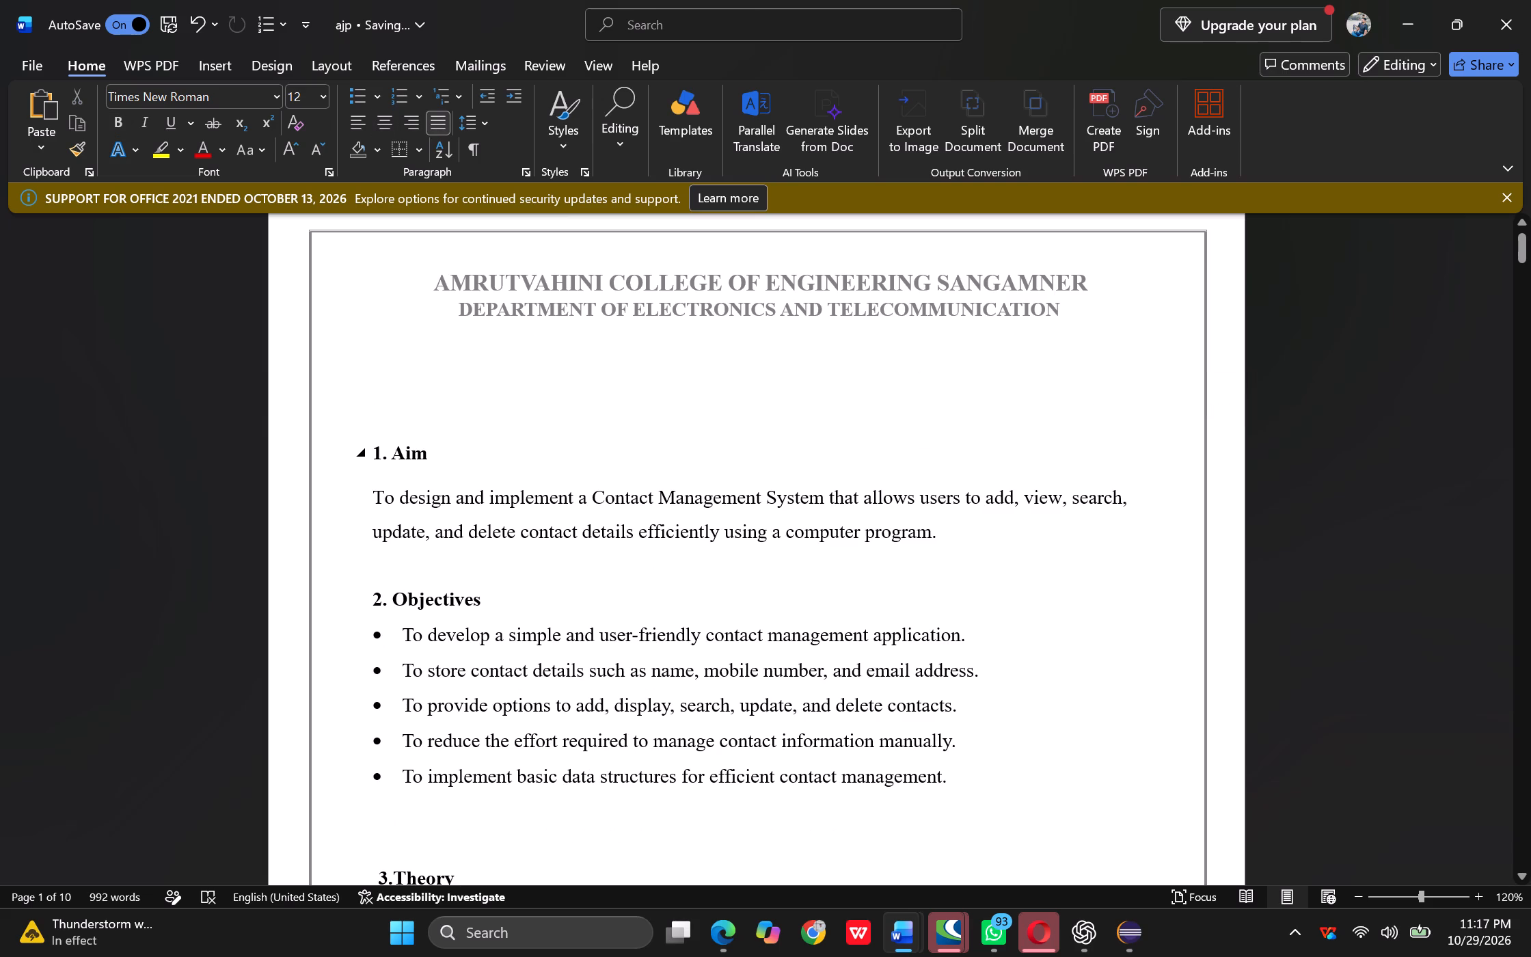
# Write the new title "Contact Management System using arraylist and Hashmap Mini Project" on the line above "1. Aim".
pyautogui.click(539, 359)
pyautogui.click(415, 379)
pyautogui.press('c')
pyautogui.write('ontact')
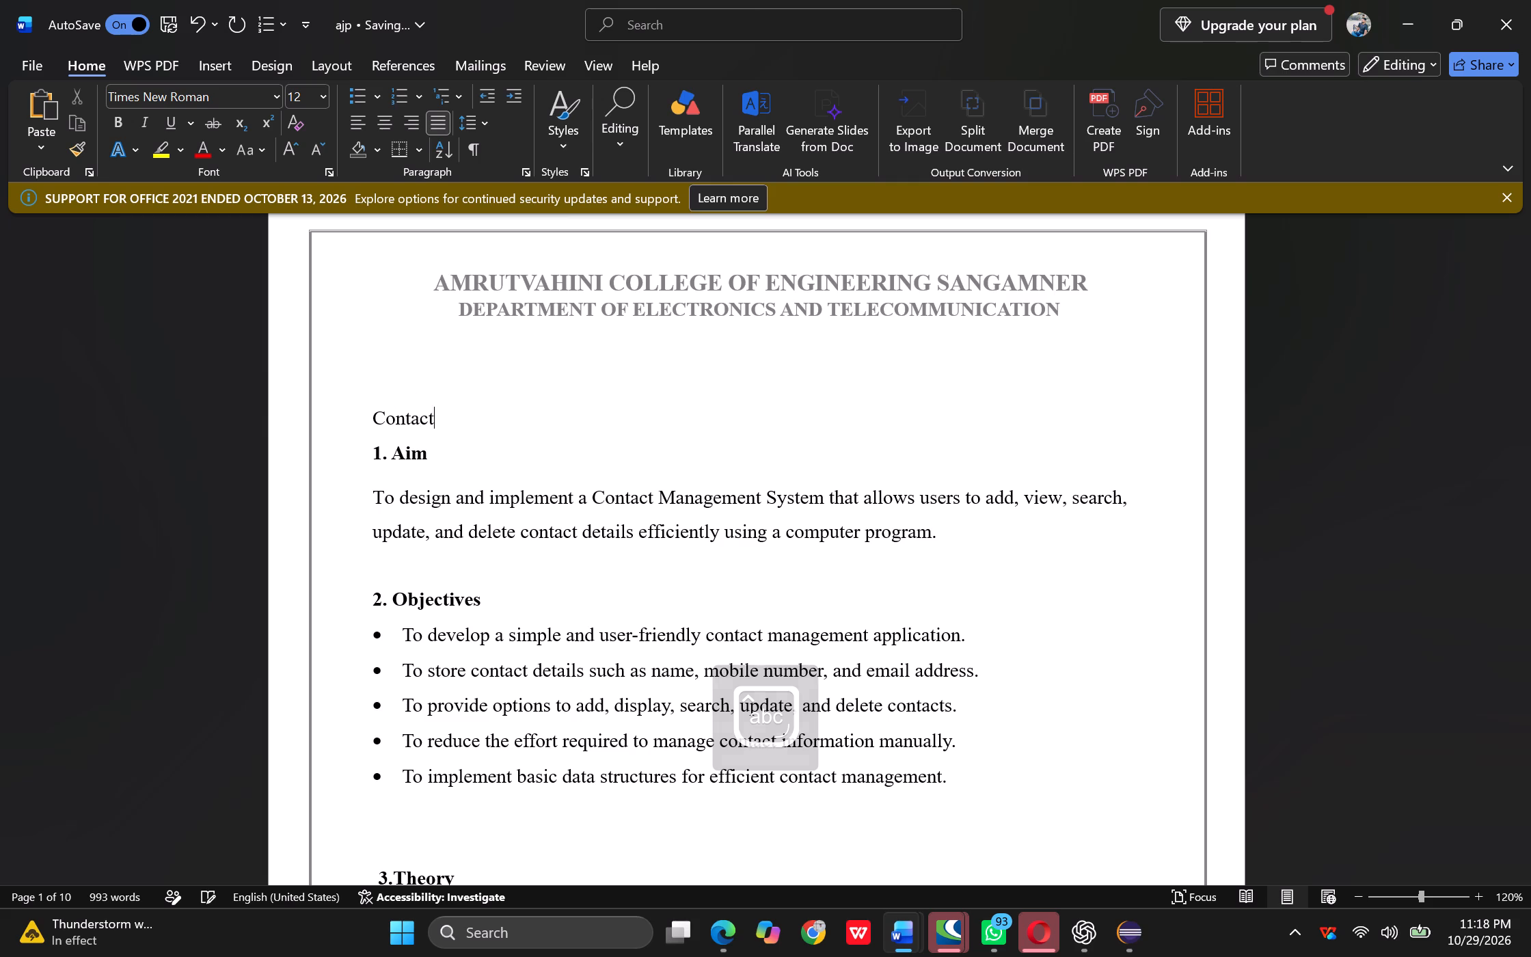
pyautogui.press('space')
pyautogui.write('Management')
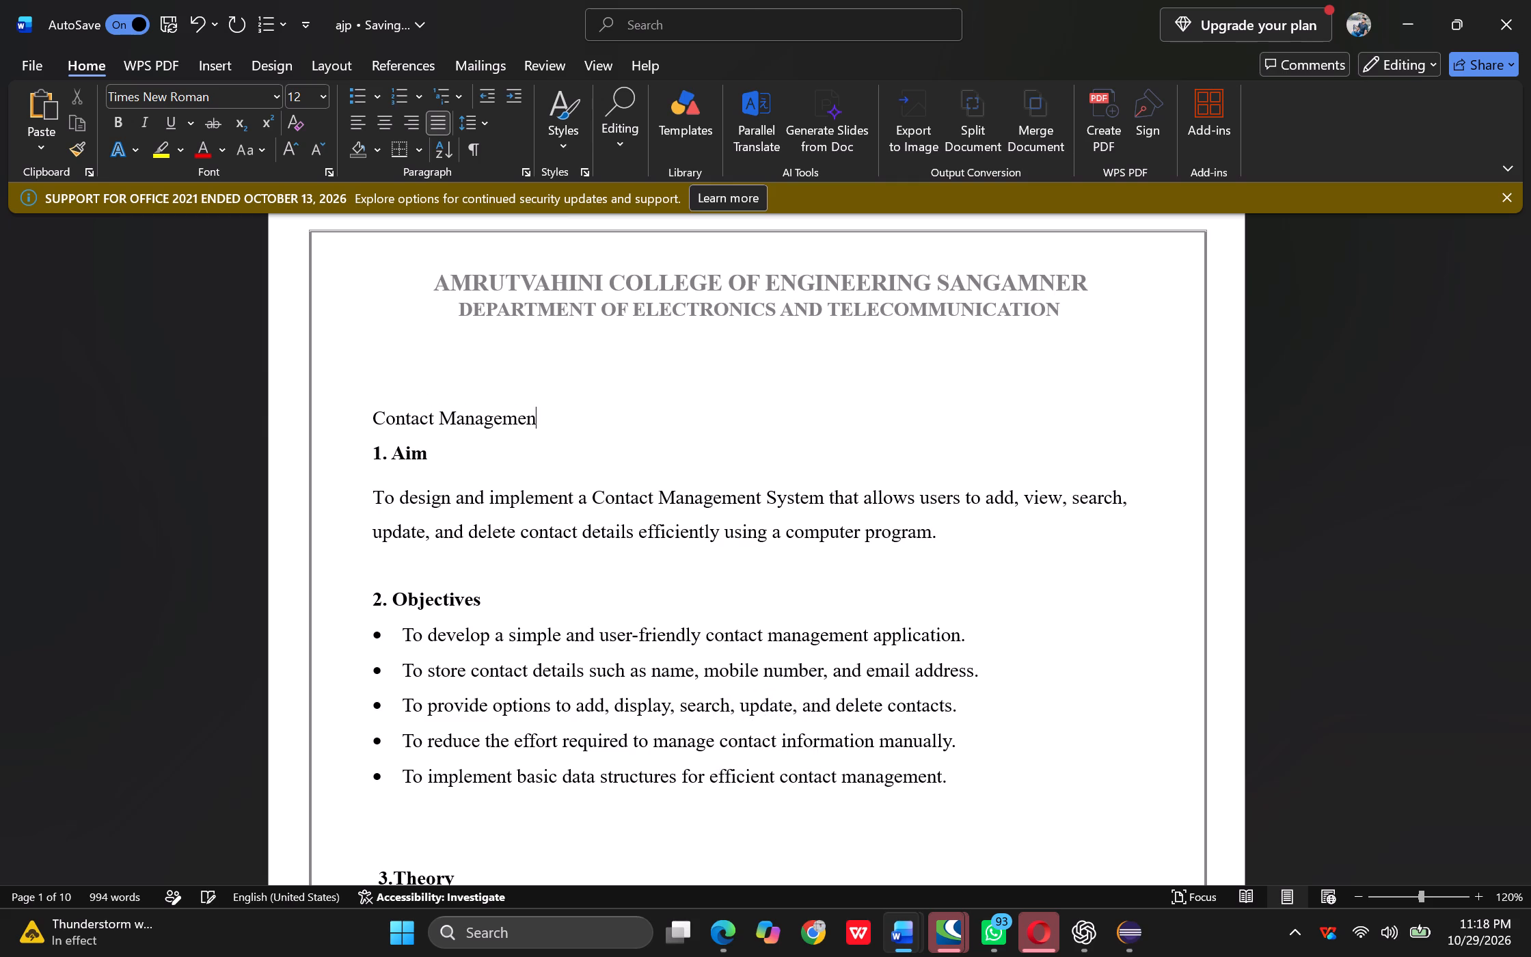
pyautogui.press('space')
pyautogui.press('s')
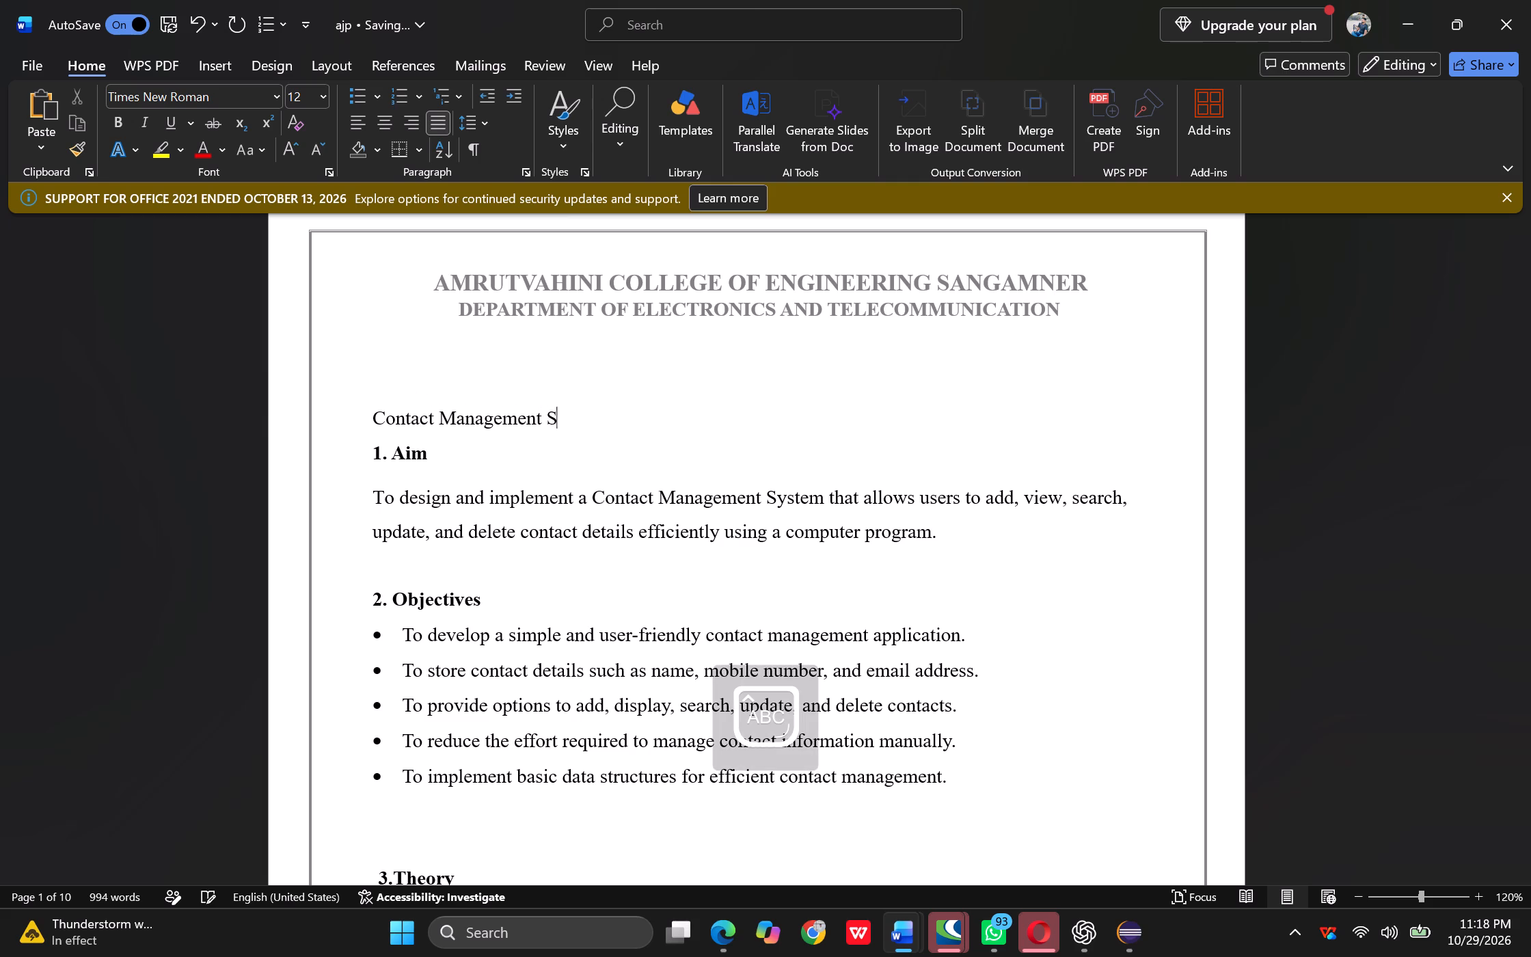
pyautogui.write('ystem')
pyautogui.press('space')
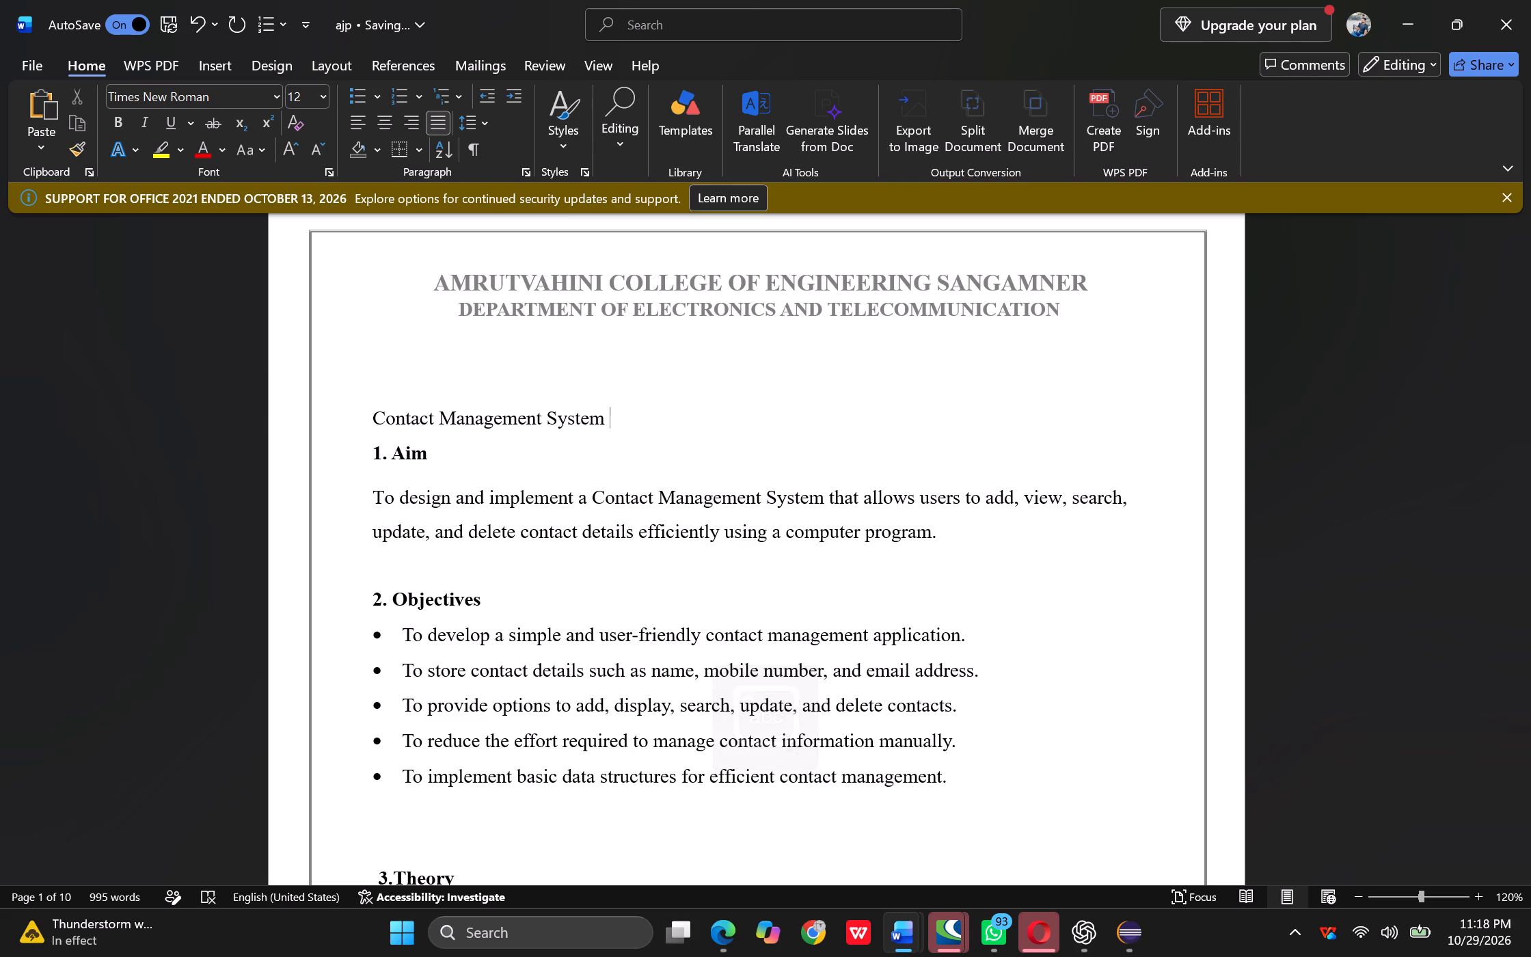
pyautogui.write('using')
pyautogui.press('space')
pyautogui.write('arraylist')
pyautogui.press('space')
pyautogui.write('and Hash')
pyautogui.press('space')
pyautogui.press('BackSpace')
pyautogui.write('map')
pyautogui.press('space')
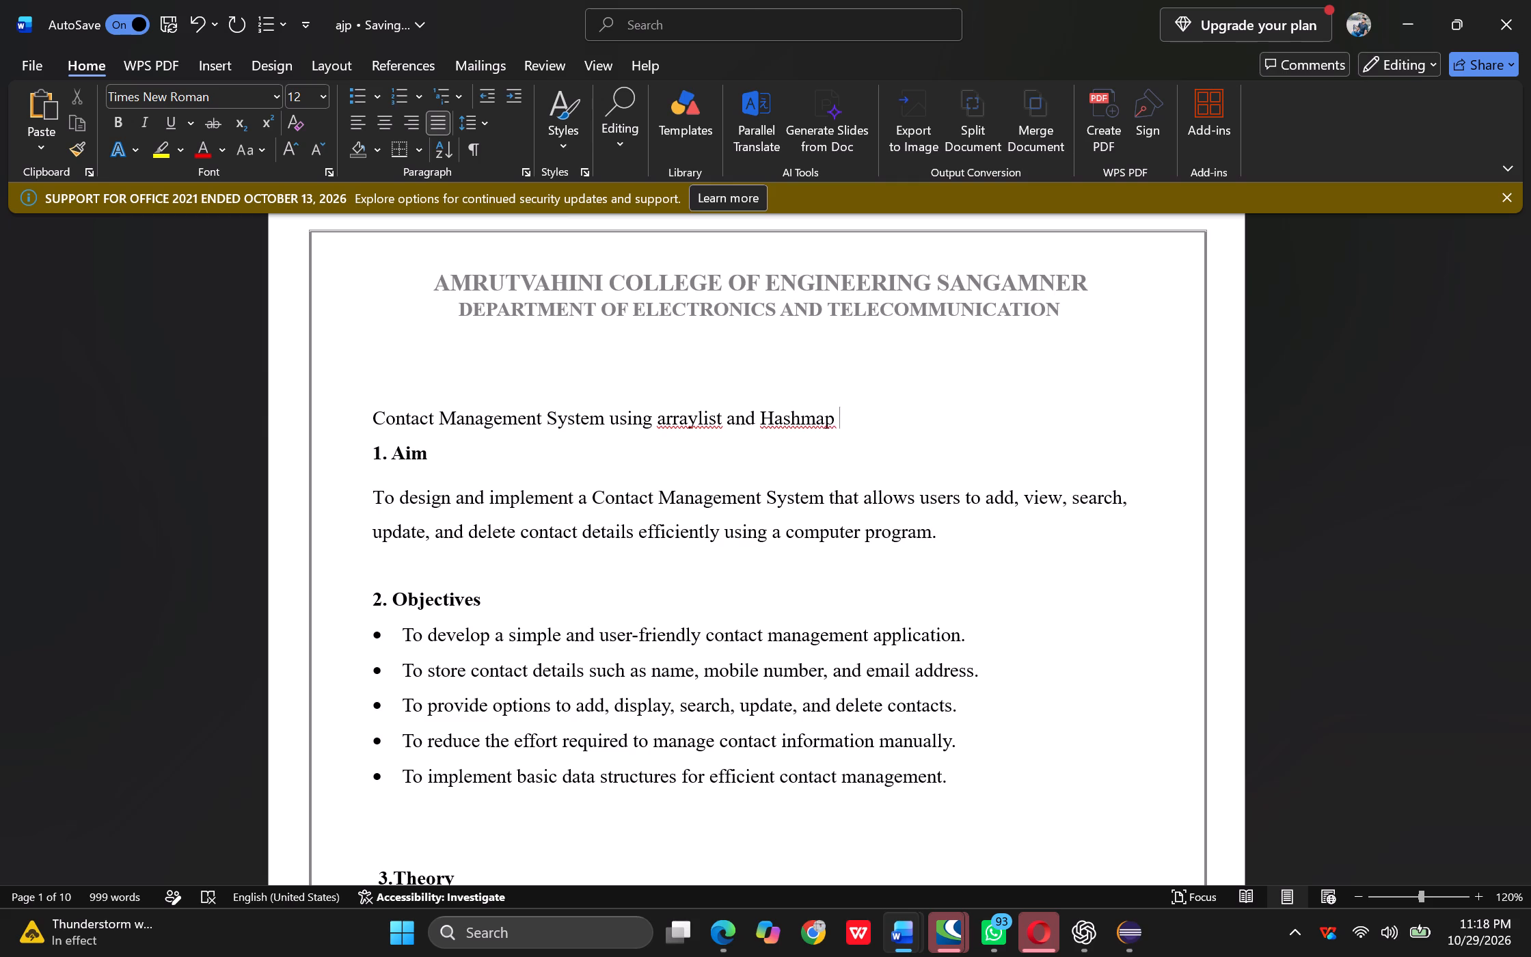
pyautogui.write('Mini')
pyautogui.press('space')
pyautogui.hotkey('shift', 'p')
pyautogui.write('roject')
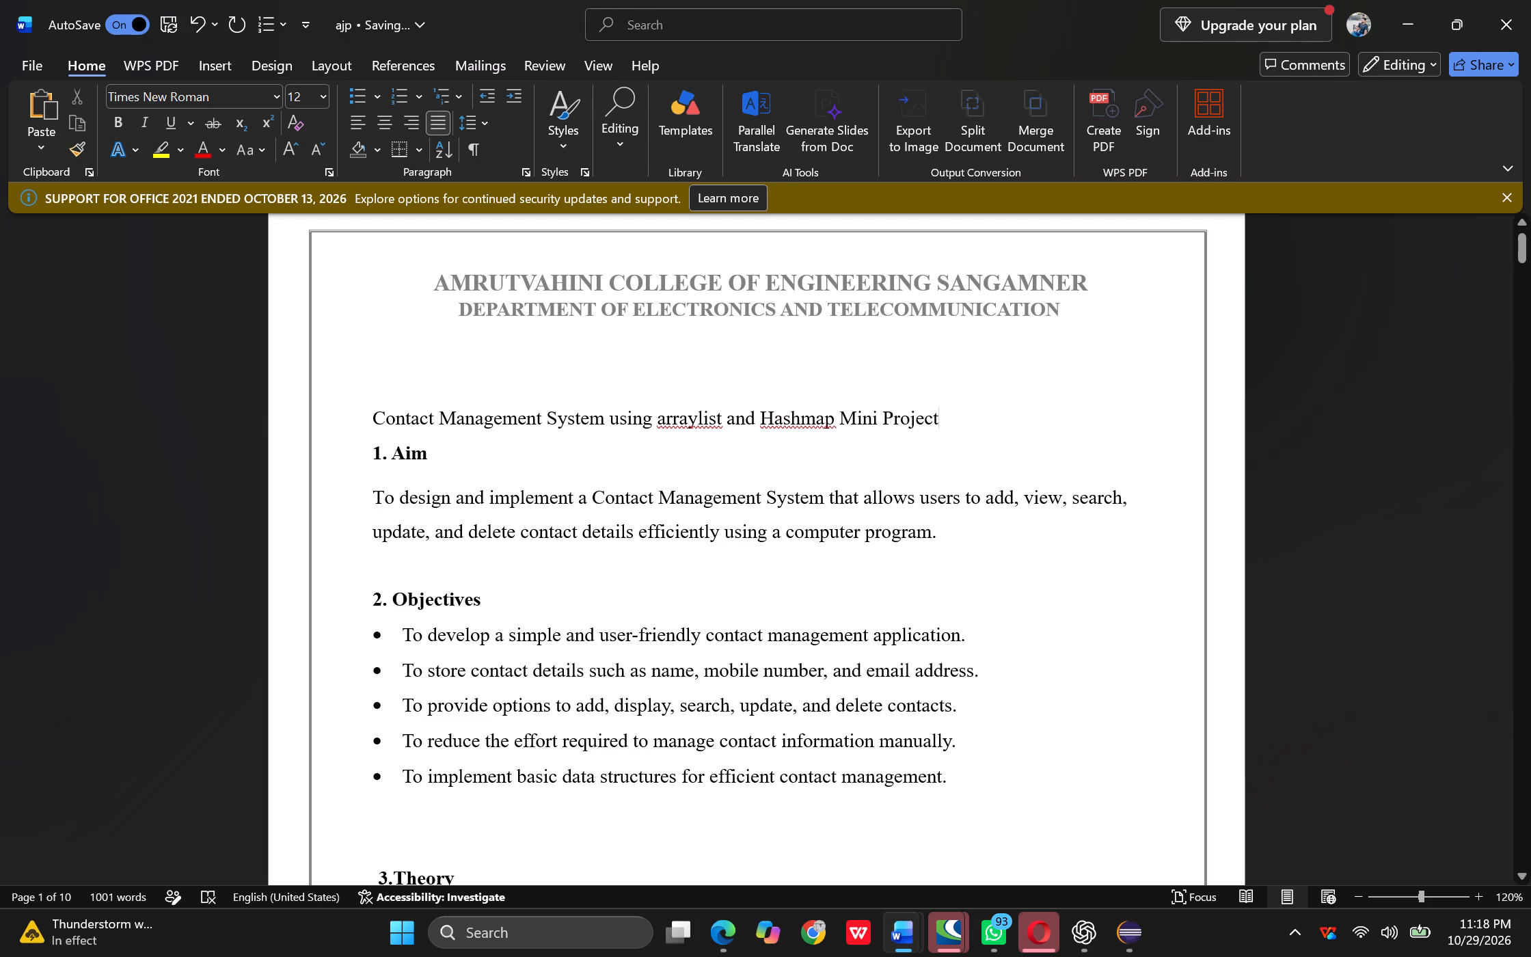
# Capitalise the first letter of "arraylist" in the new title so it reads "Arraylist".
pyautogui.click(666, 420)
pyautogui.press('BackSpace')
pyautogui.hotkey('shift', 'a')
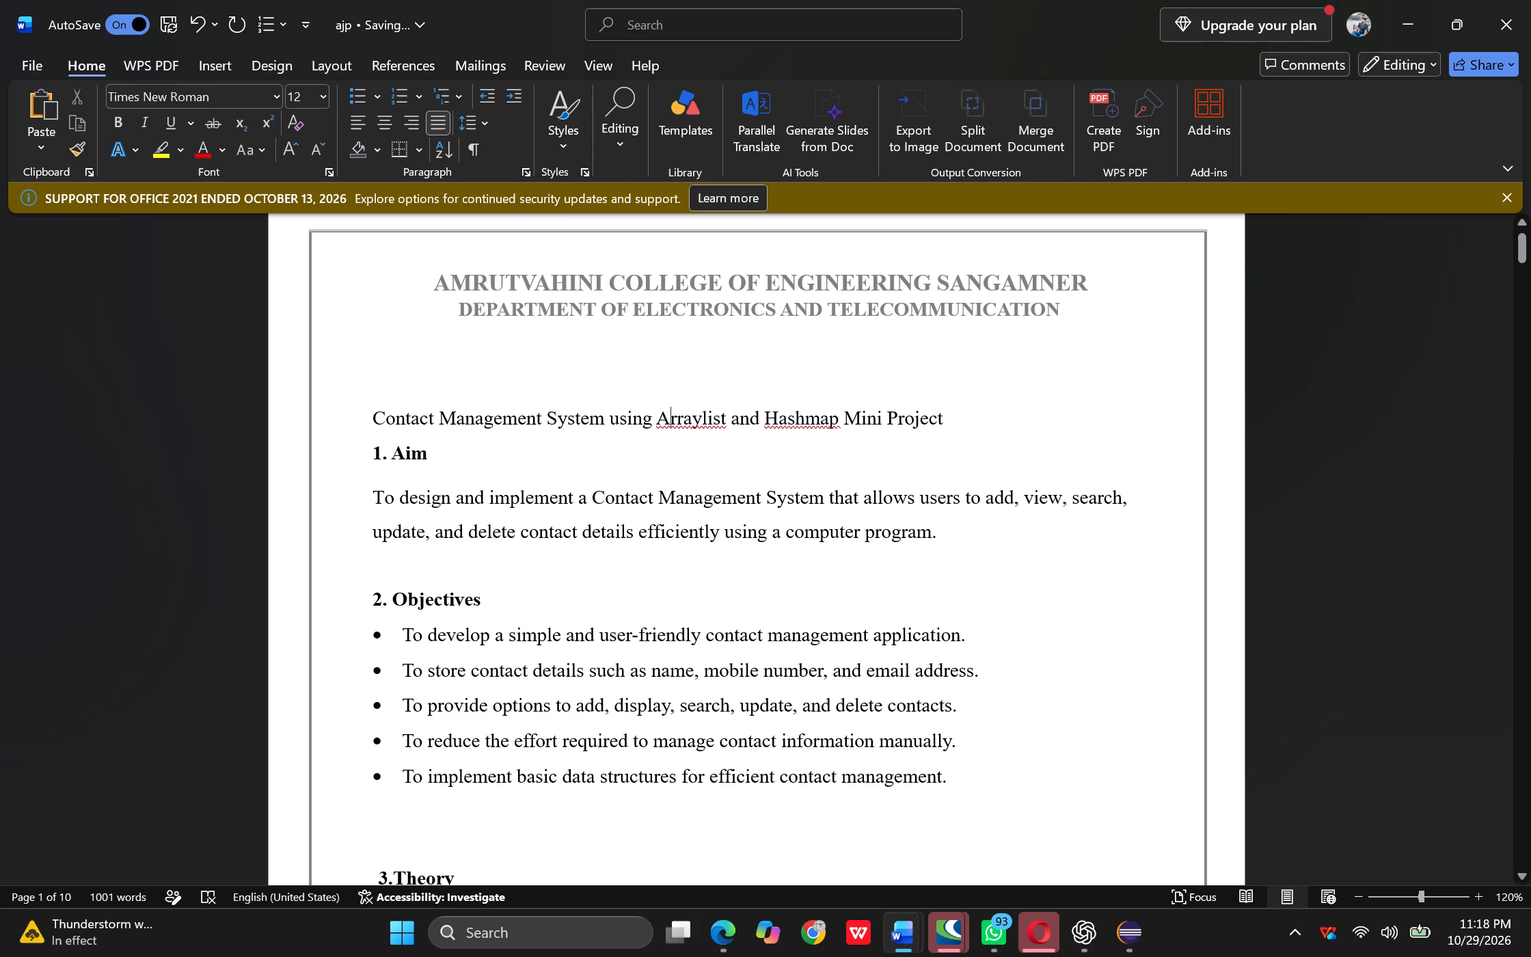
# Make the whole new title line bold.
pyautogui.moveTo(373, 418); pyautogui.dragTo(752, 405)
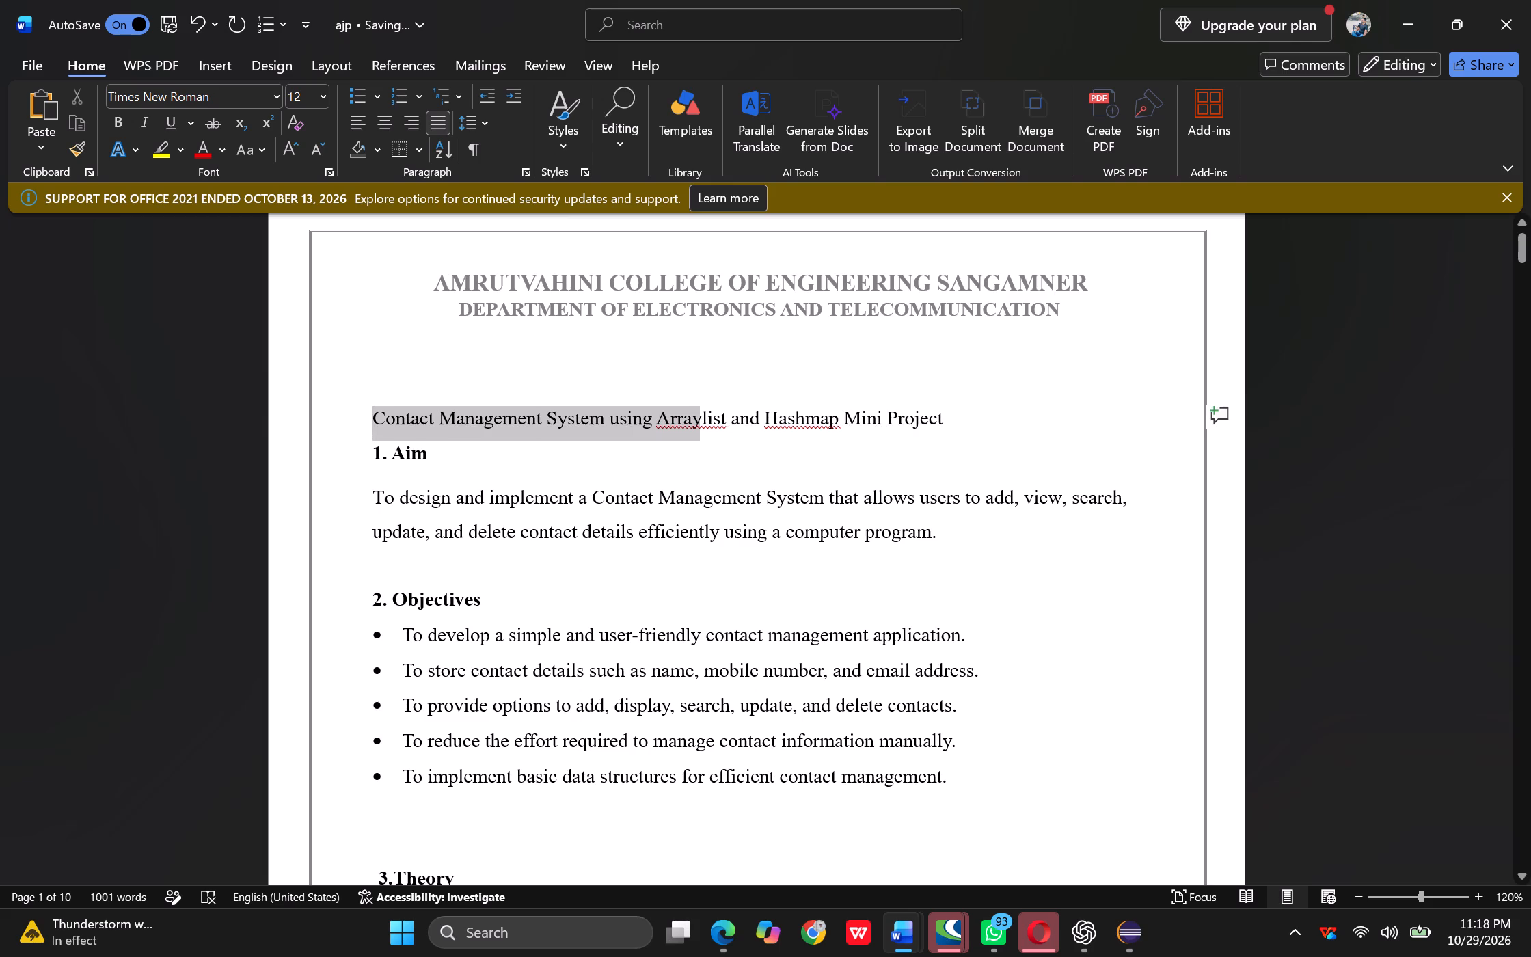
pyautogui.moveTo(752, 405); pyautogui.dragTo(955, 419)
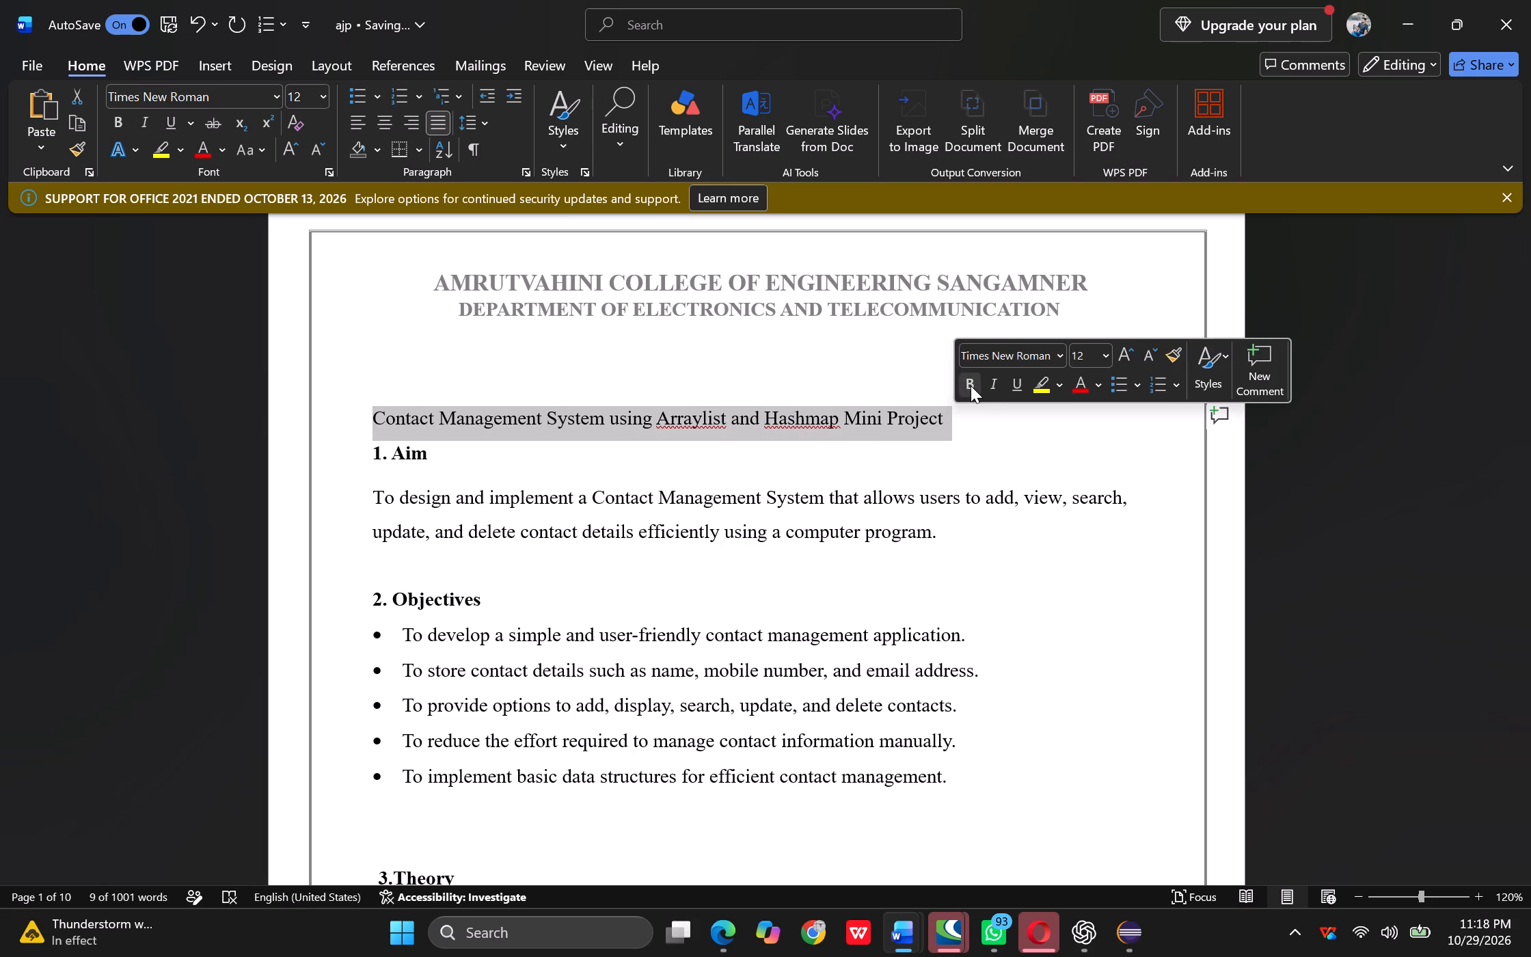
pyautogui.click(971, 386)
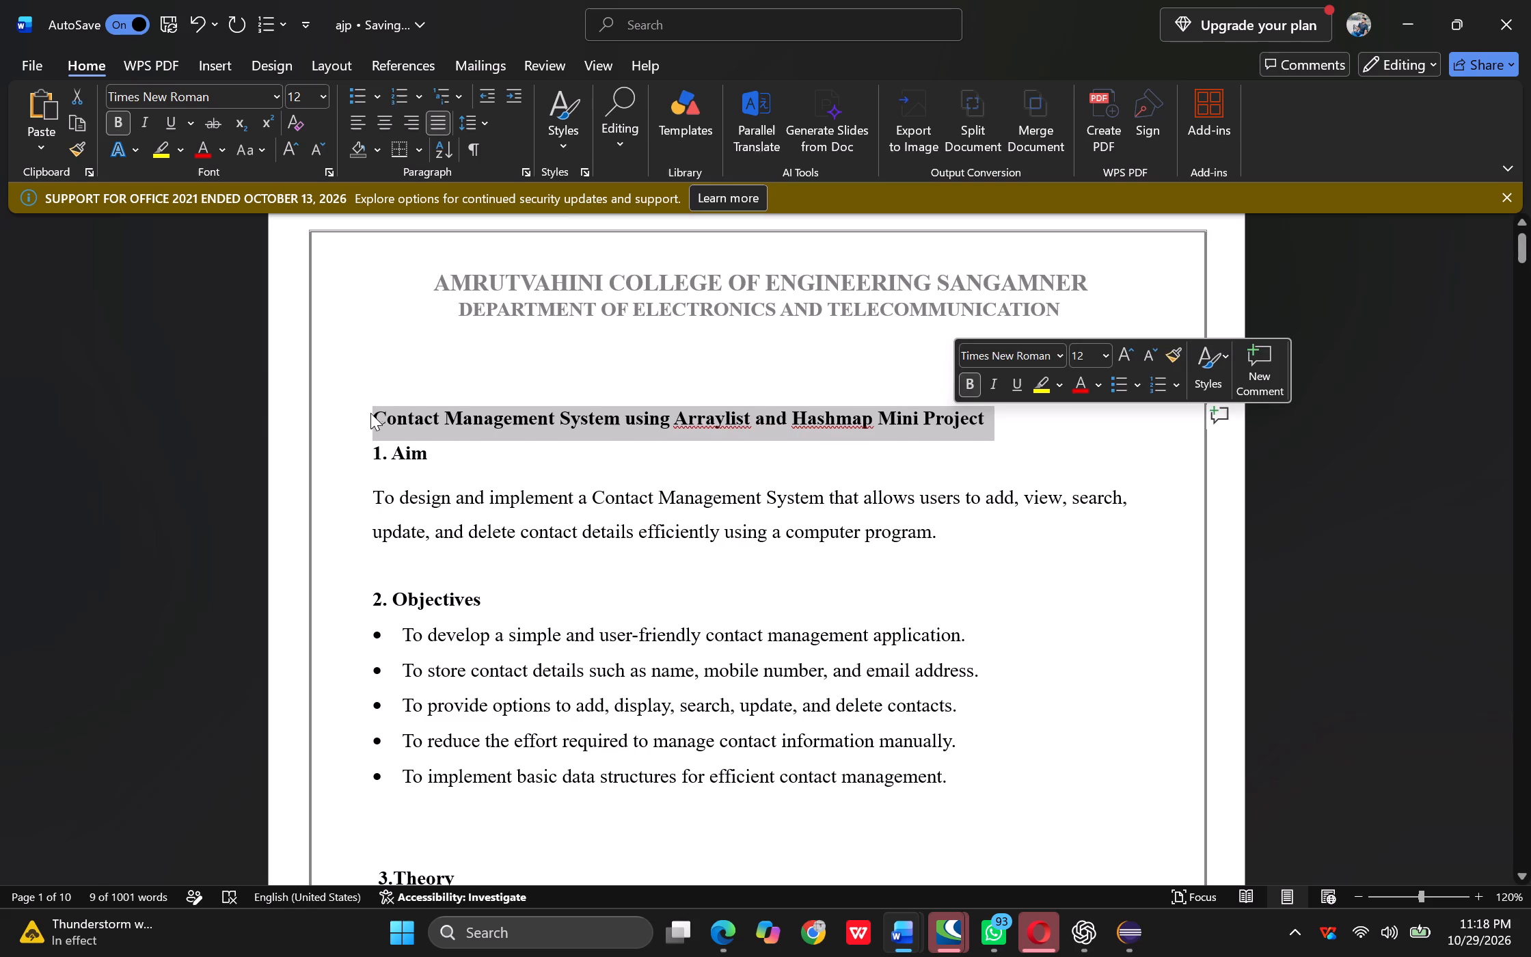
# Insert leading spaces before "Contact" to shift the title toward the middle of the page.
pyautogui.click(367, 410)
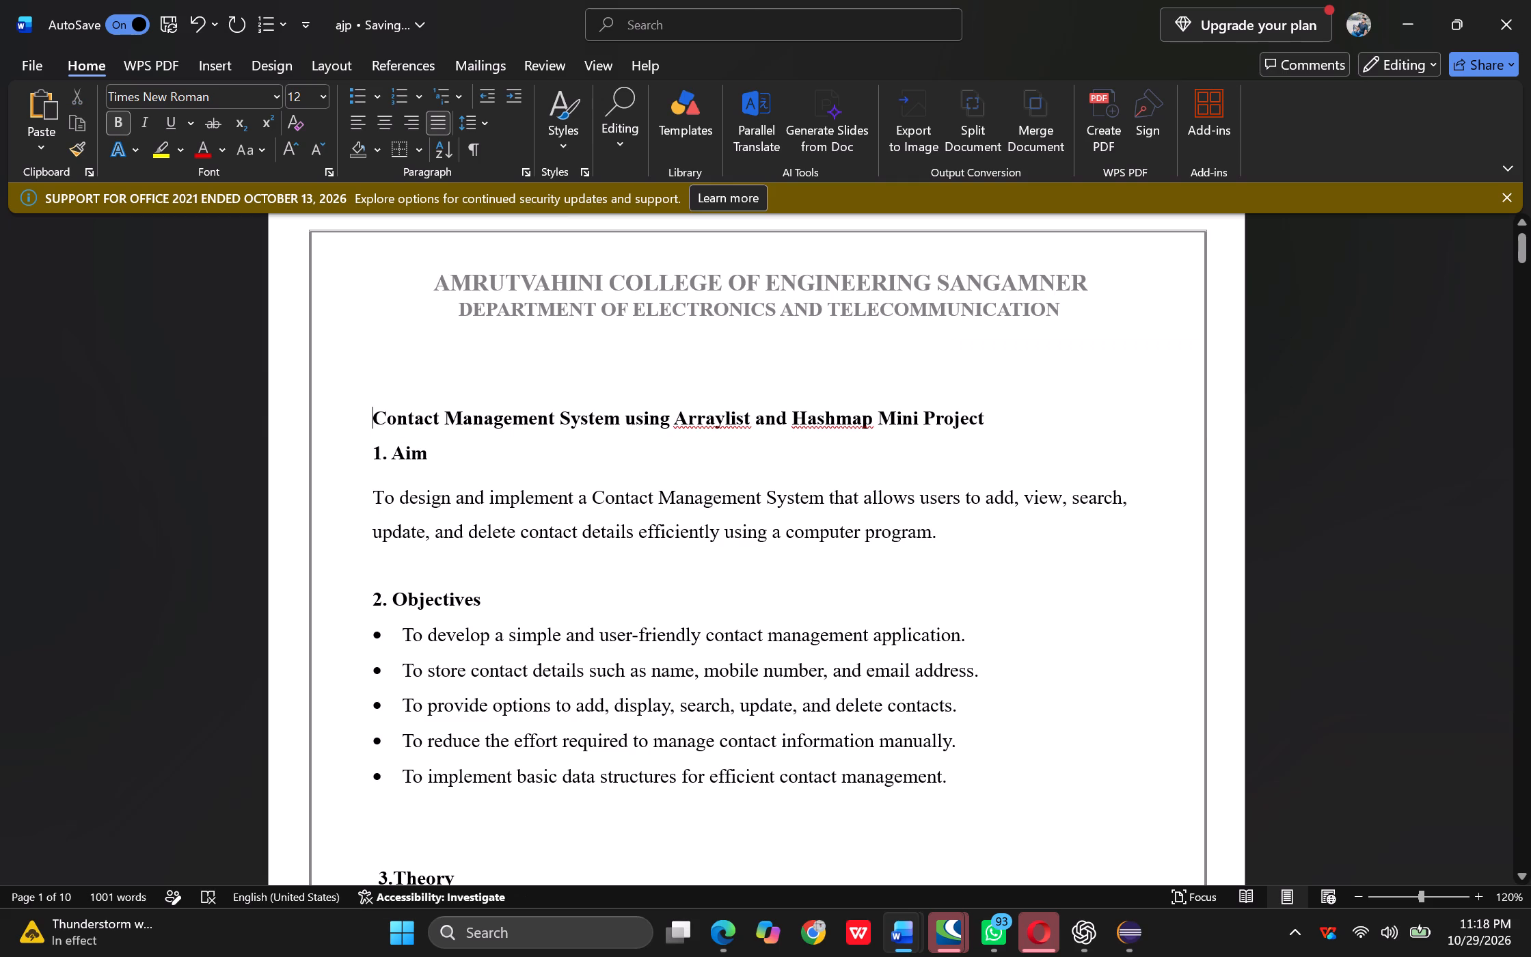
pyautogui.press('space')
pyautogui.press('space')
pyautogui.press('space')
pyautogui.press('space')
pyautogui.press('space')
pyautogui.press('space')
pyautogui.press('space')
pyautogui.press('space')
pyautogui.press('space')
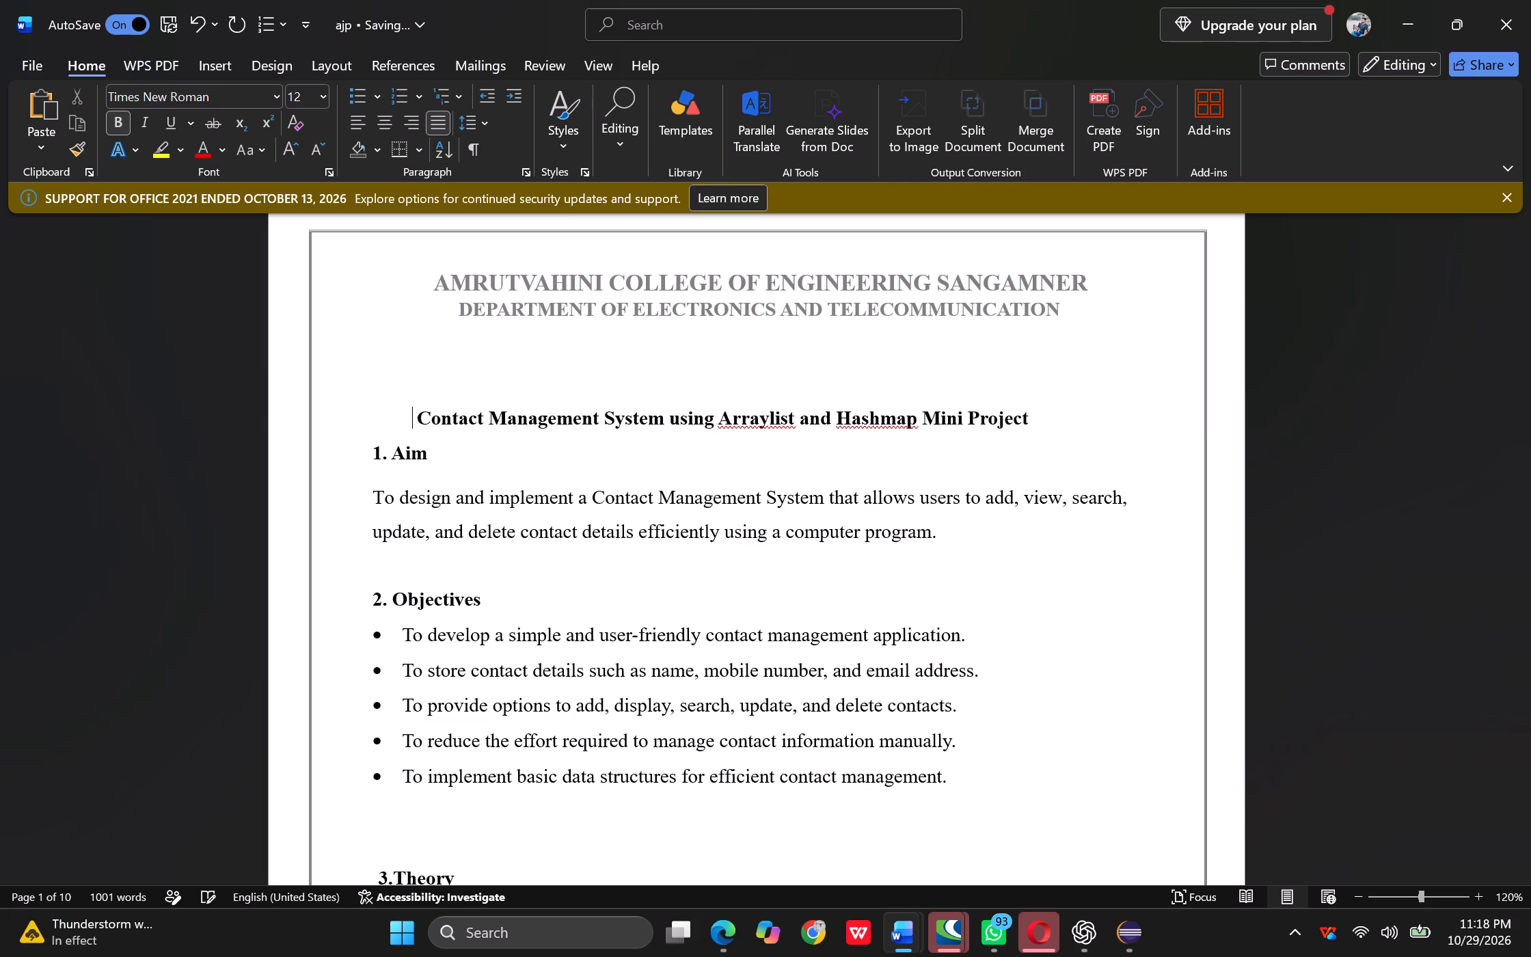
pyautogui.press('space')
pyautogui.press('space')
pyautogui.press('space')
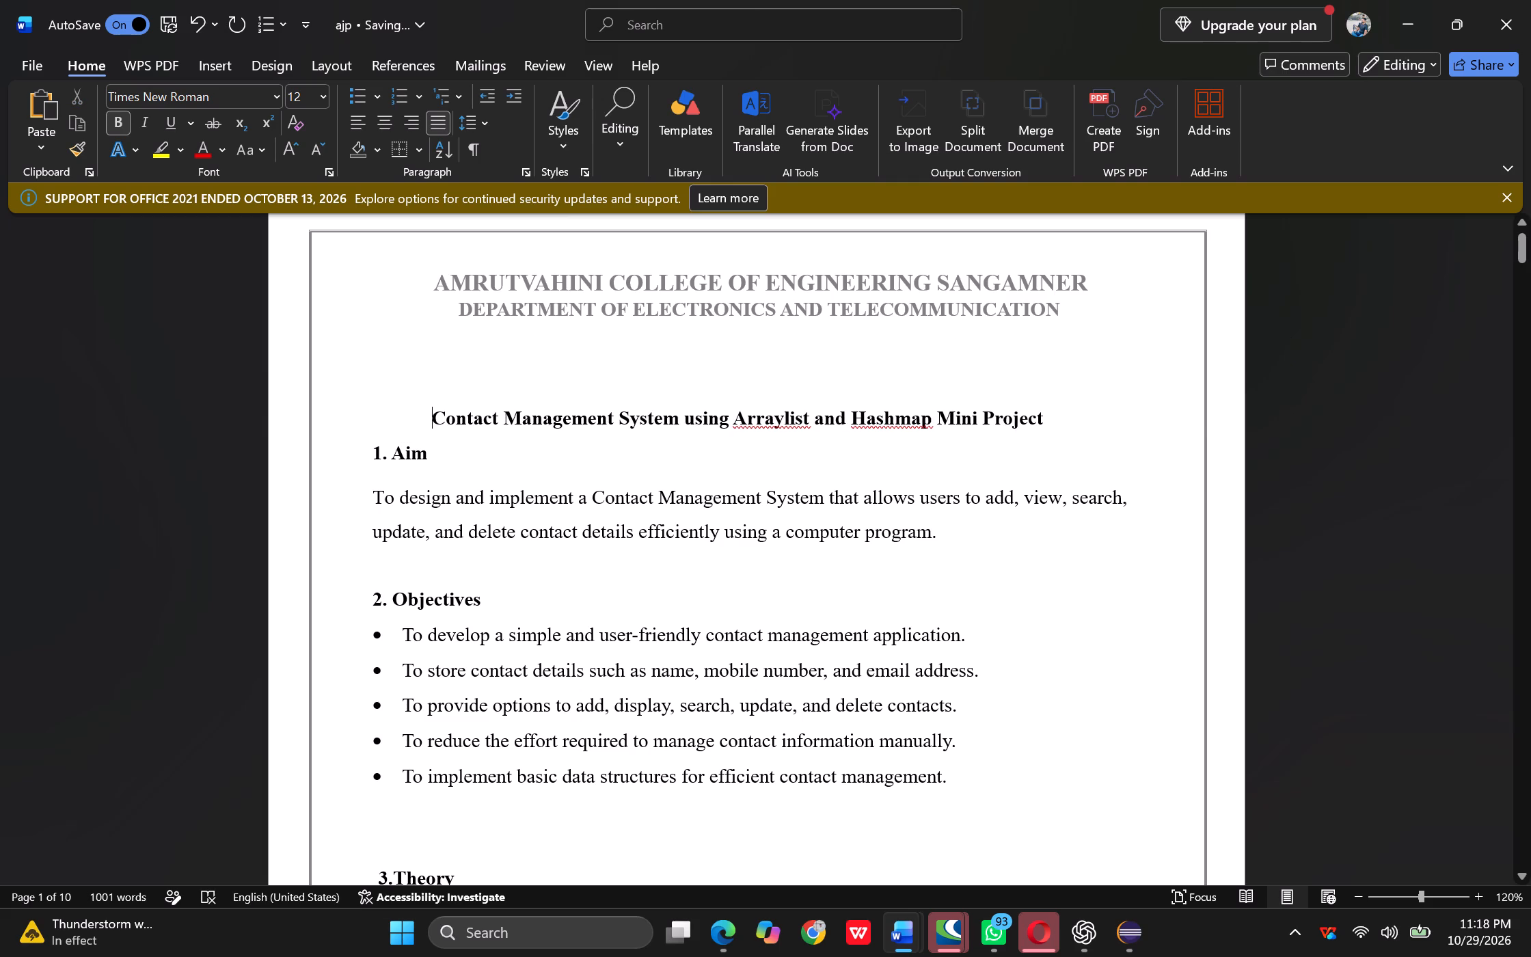
# Set the title's font size to 16.
pyautogui.moveTo(428, 414); pyautogui.dragTo(1098, 405)
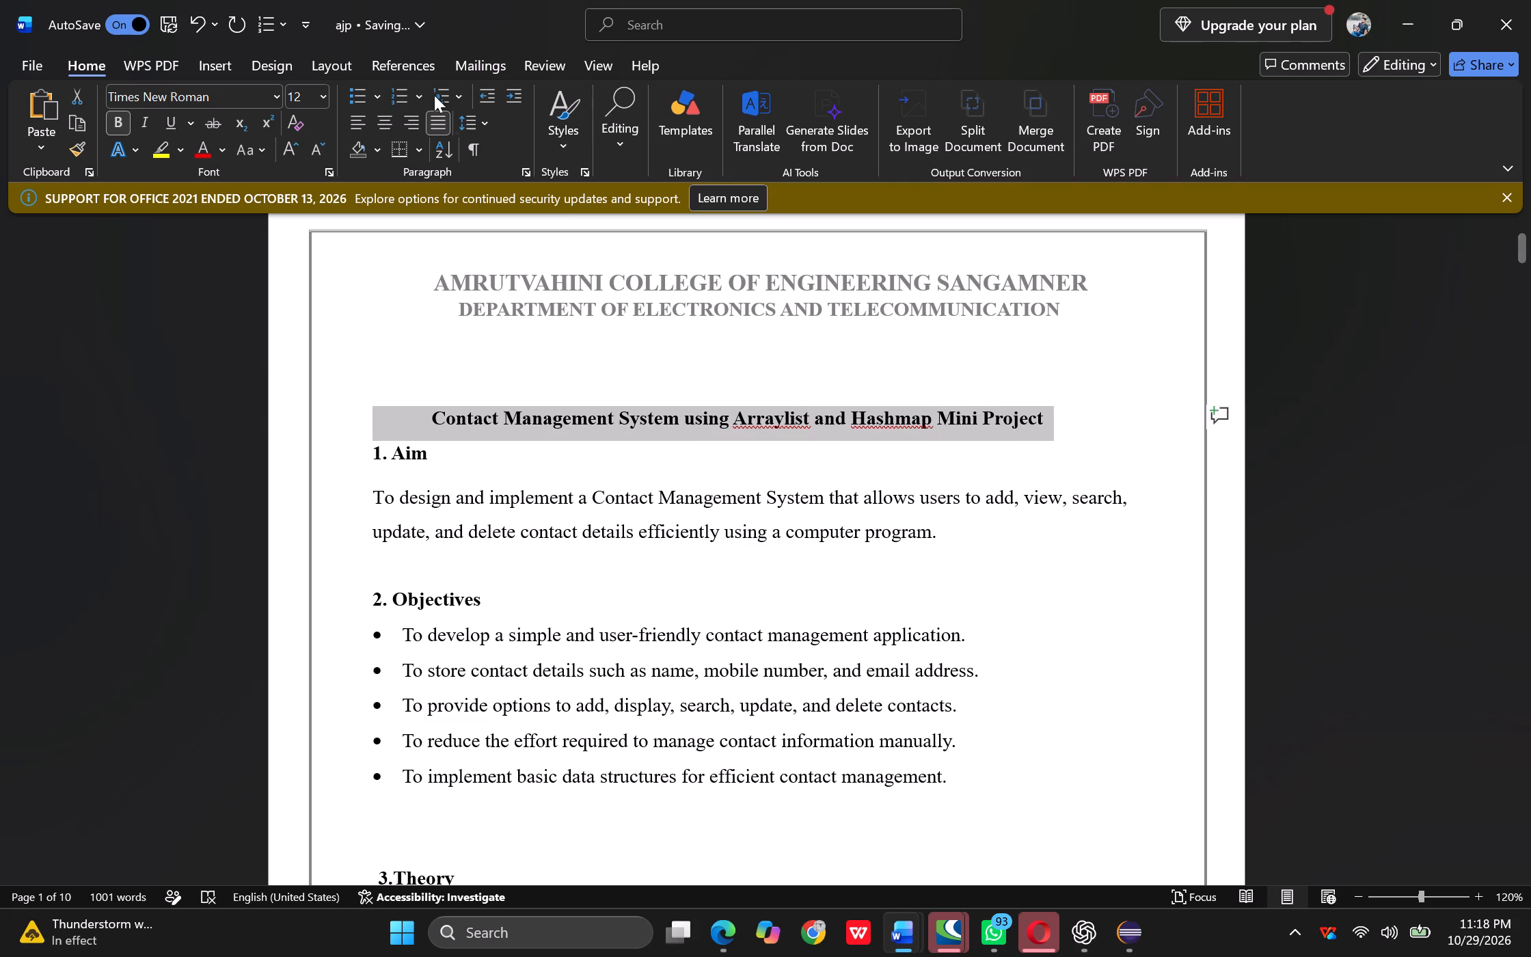
pyautogui.click(325, 97)
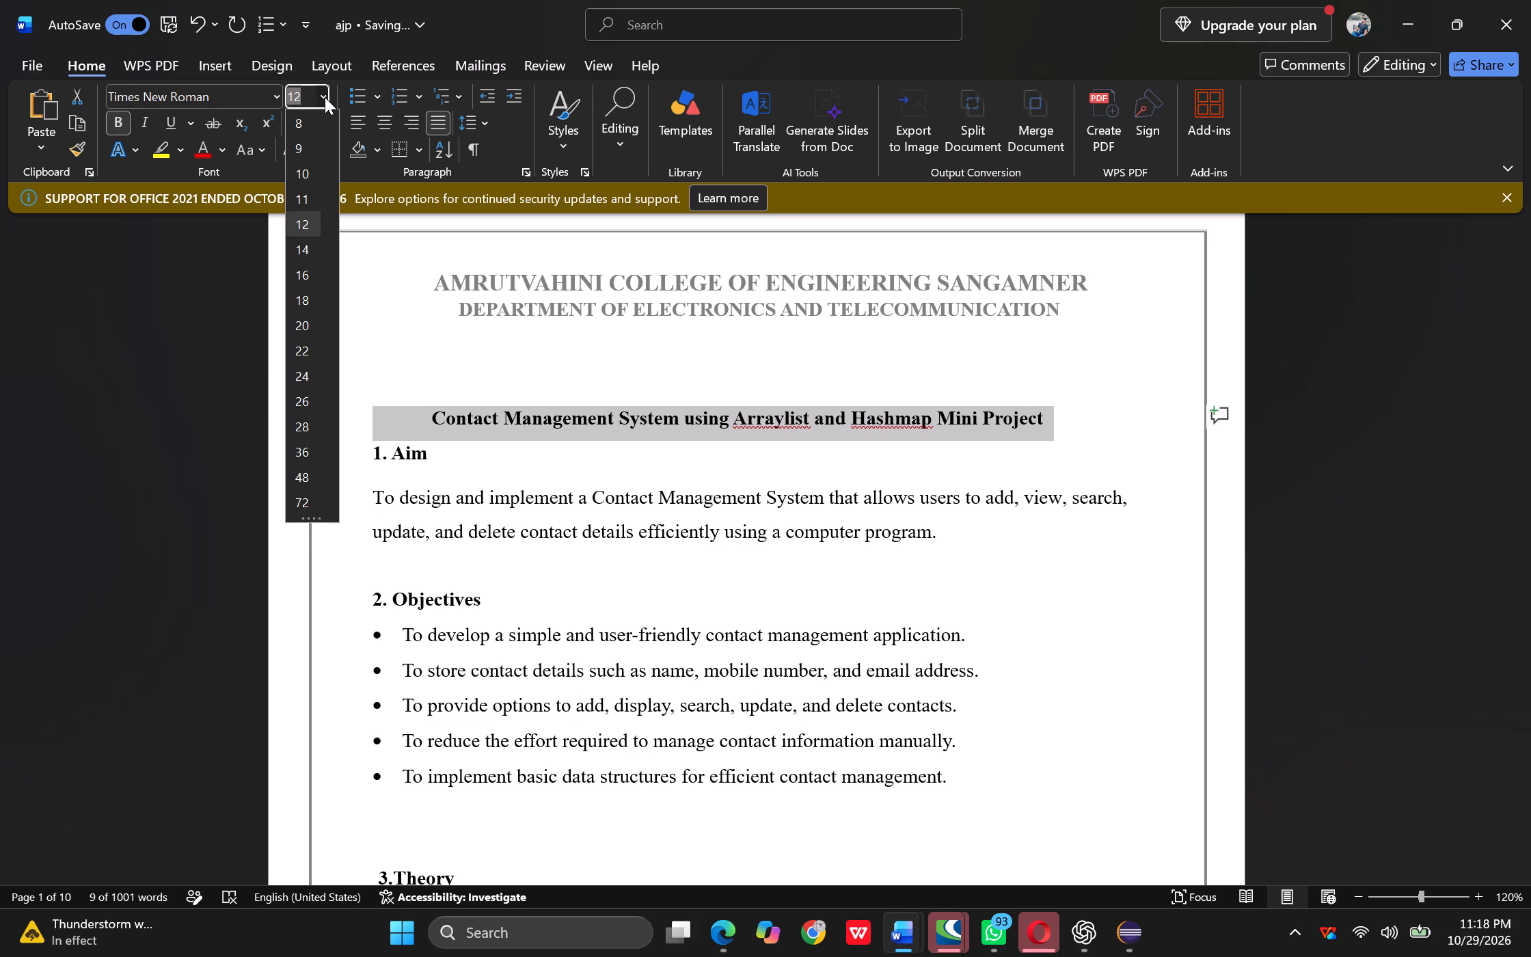
pyautogui.click(303, 277)
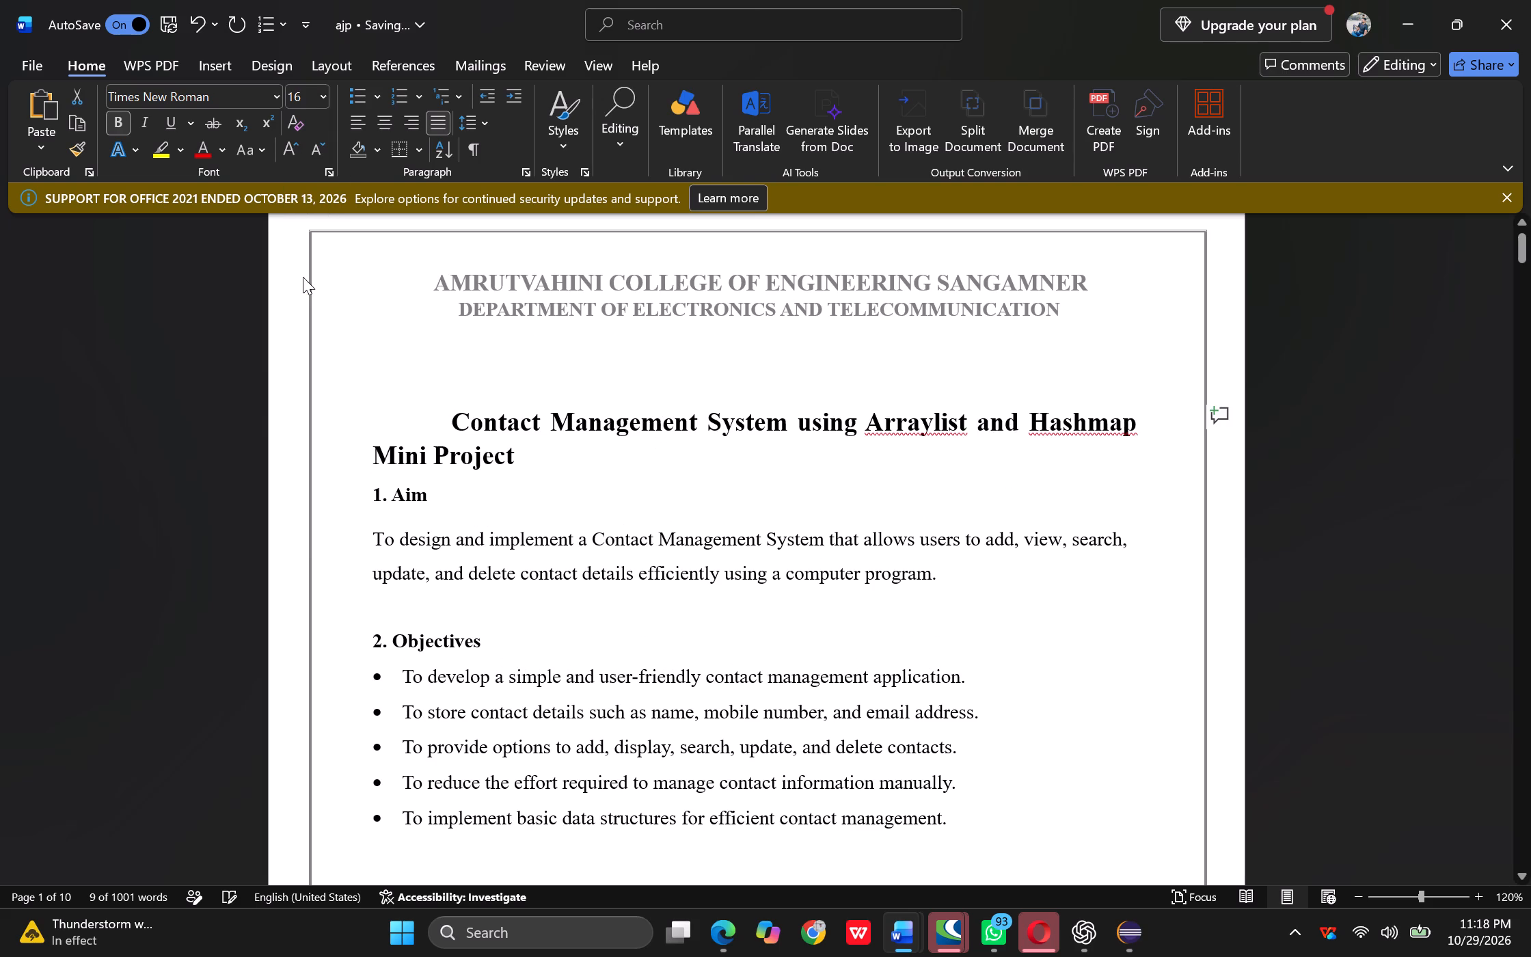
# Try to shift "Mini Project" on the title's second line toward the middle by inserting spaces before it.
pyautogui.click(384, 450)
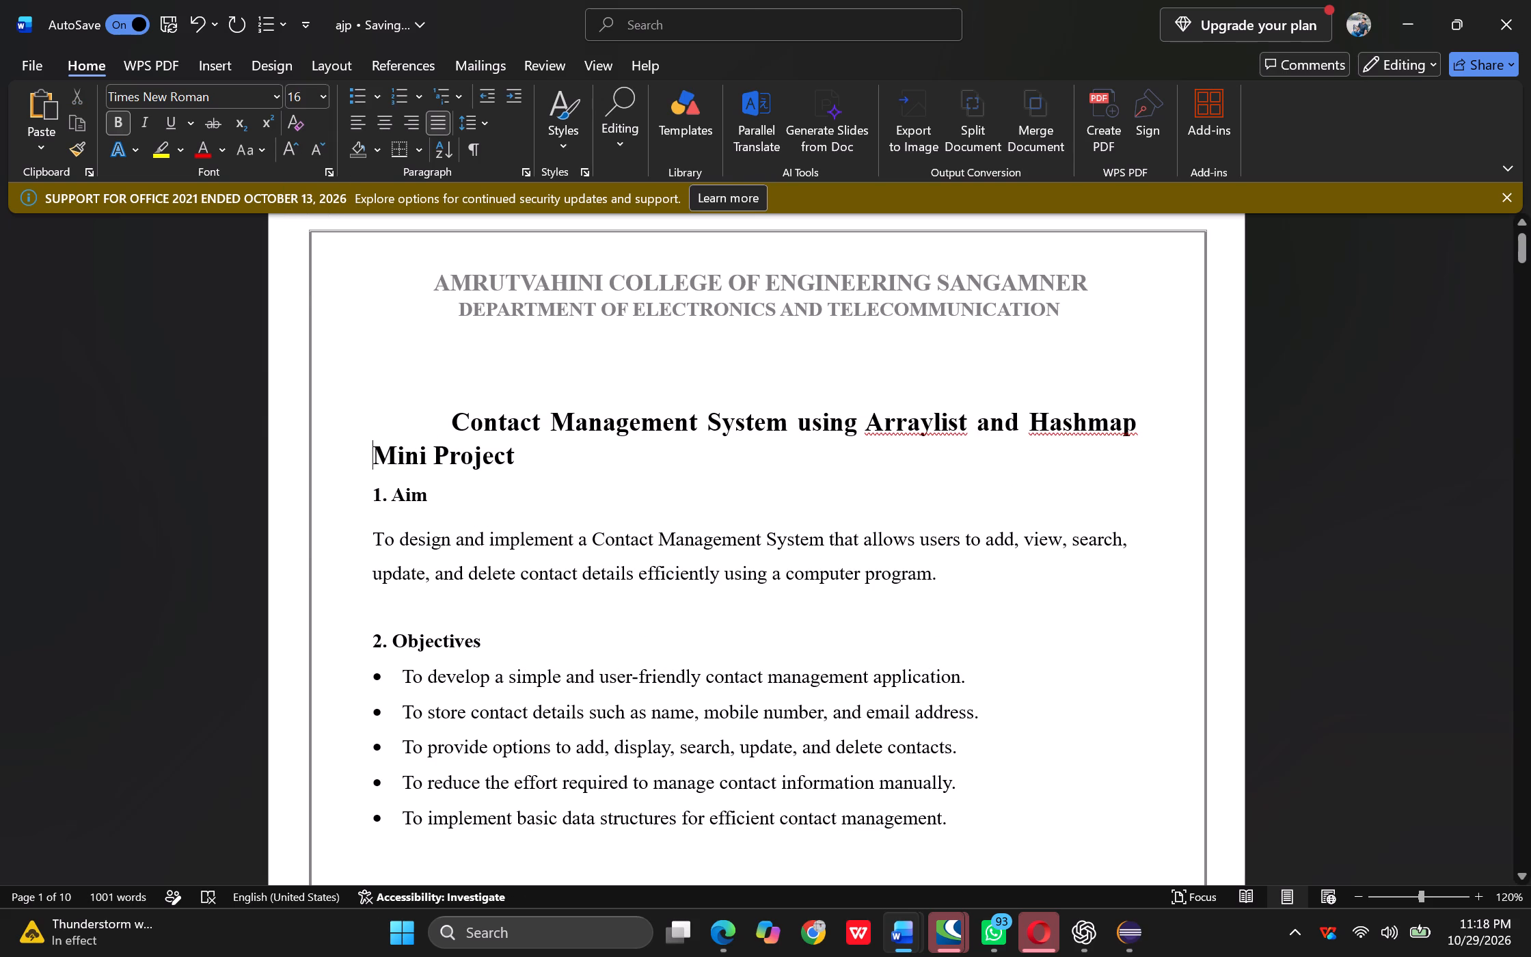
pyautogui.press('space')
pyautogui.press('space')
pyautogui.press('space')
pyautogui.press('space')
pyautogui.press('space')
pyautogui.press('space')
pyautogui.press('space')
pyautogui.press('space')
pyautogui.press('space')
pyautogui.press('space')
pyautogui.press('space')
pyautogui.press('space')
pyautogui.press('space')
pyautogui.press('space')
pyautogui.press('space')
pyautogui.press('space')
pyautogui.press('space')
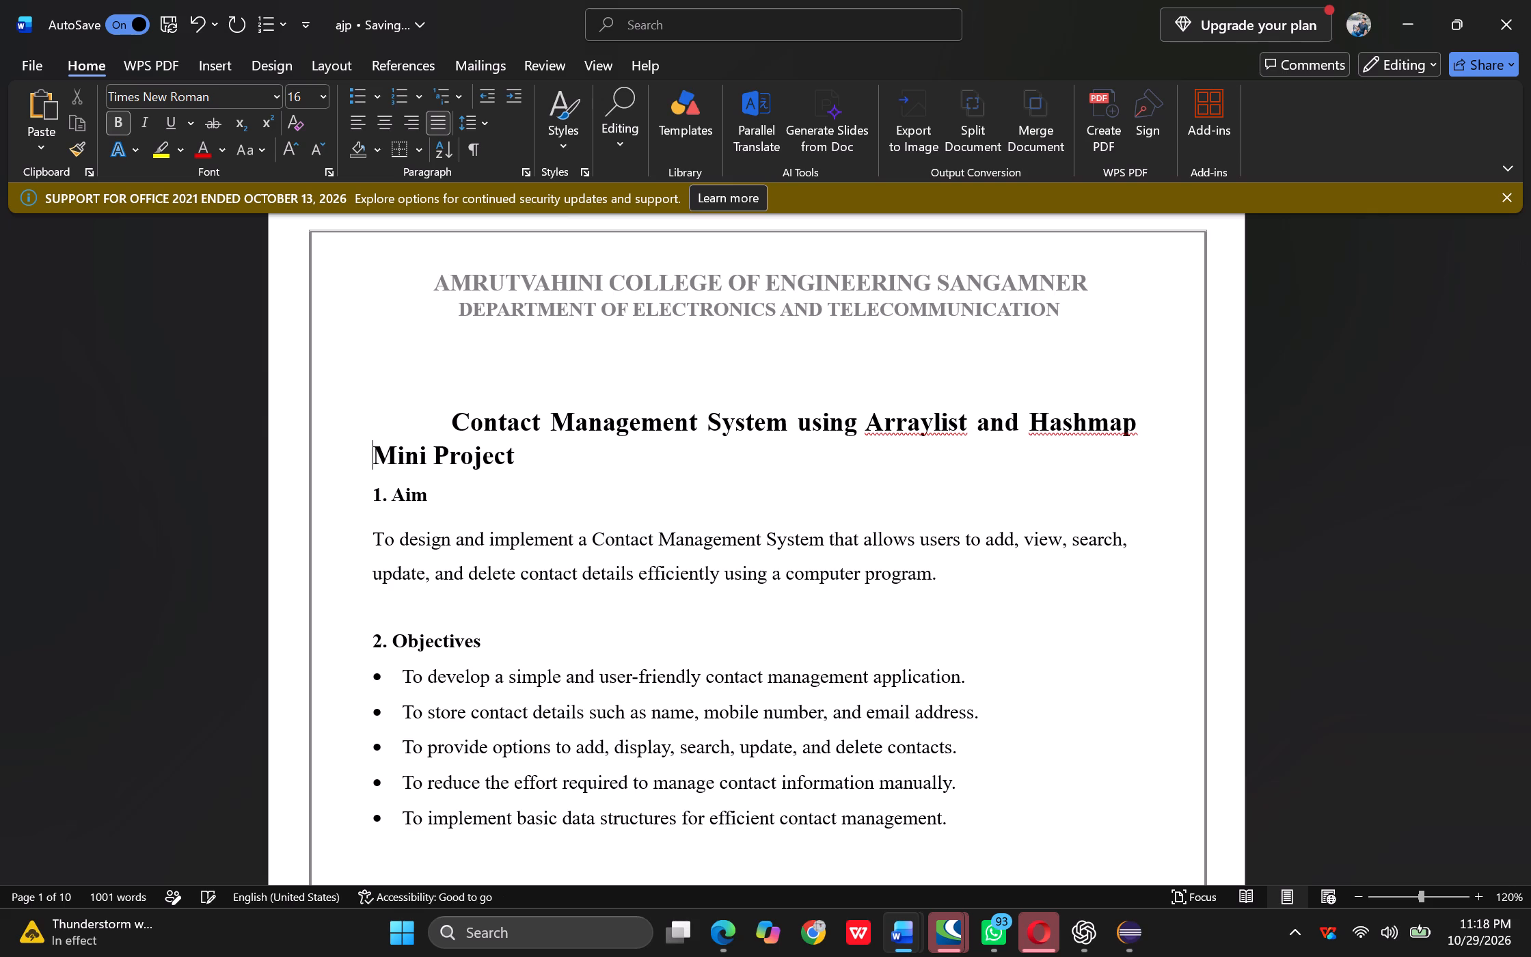
# Center-align both lines of the report title.
pyautogui.moveTo(448, 425); pyautogui.dragTo(530, 472)
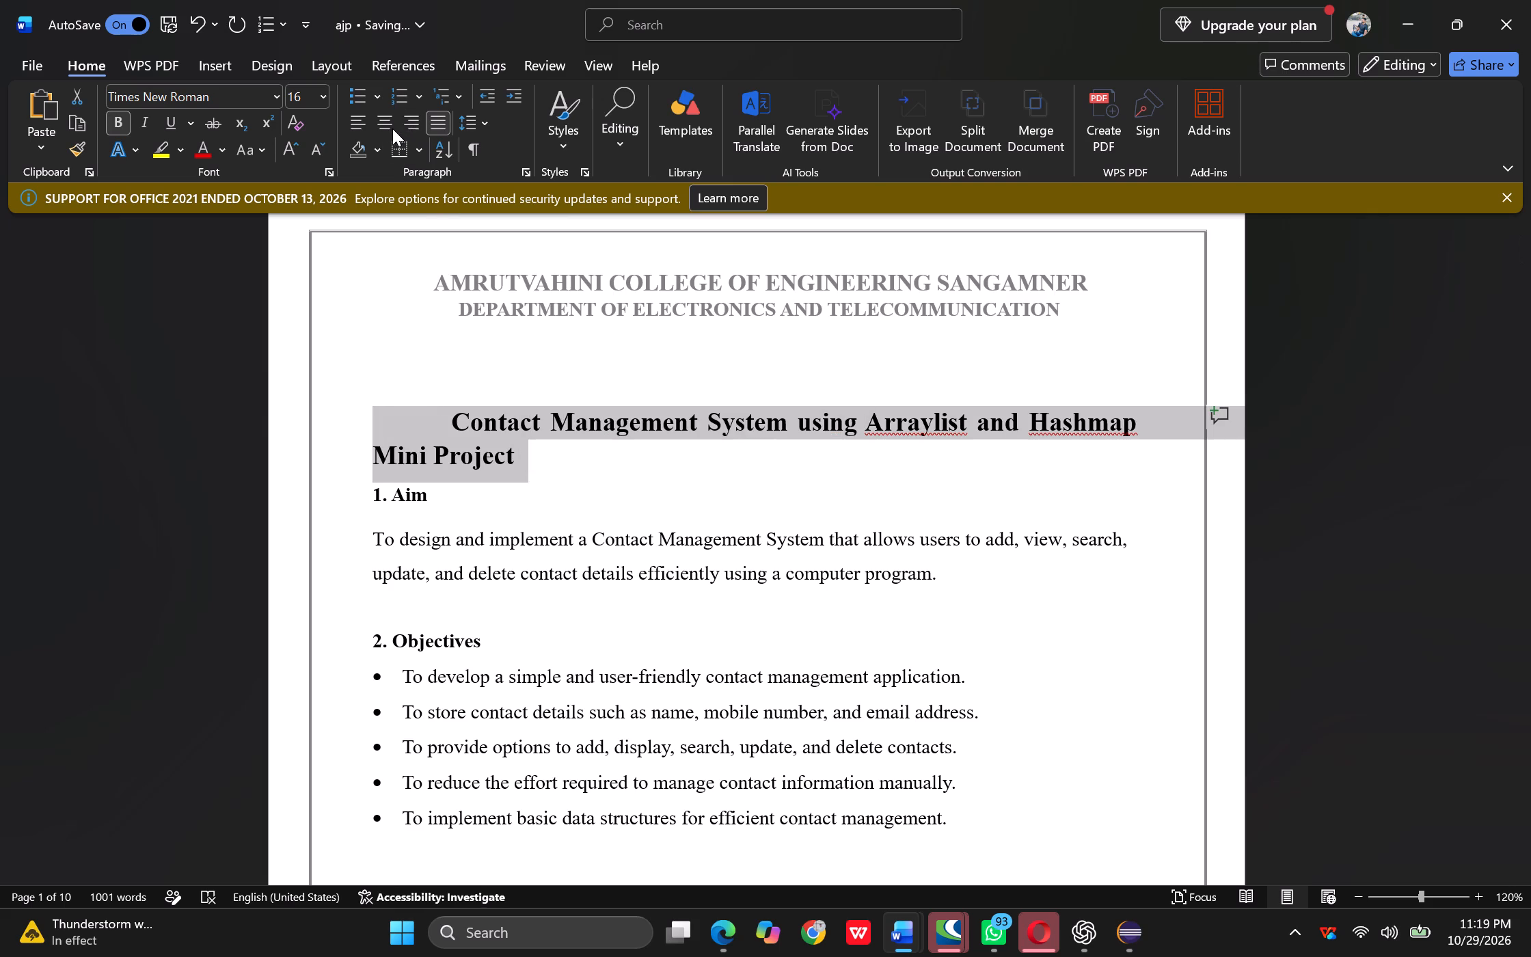
pyautogui.click(390, 128)
pyautogui.click(687, 322)
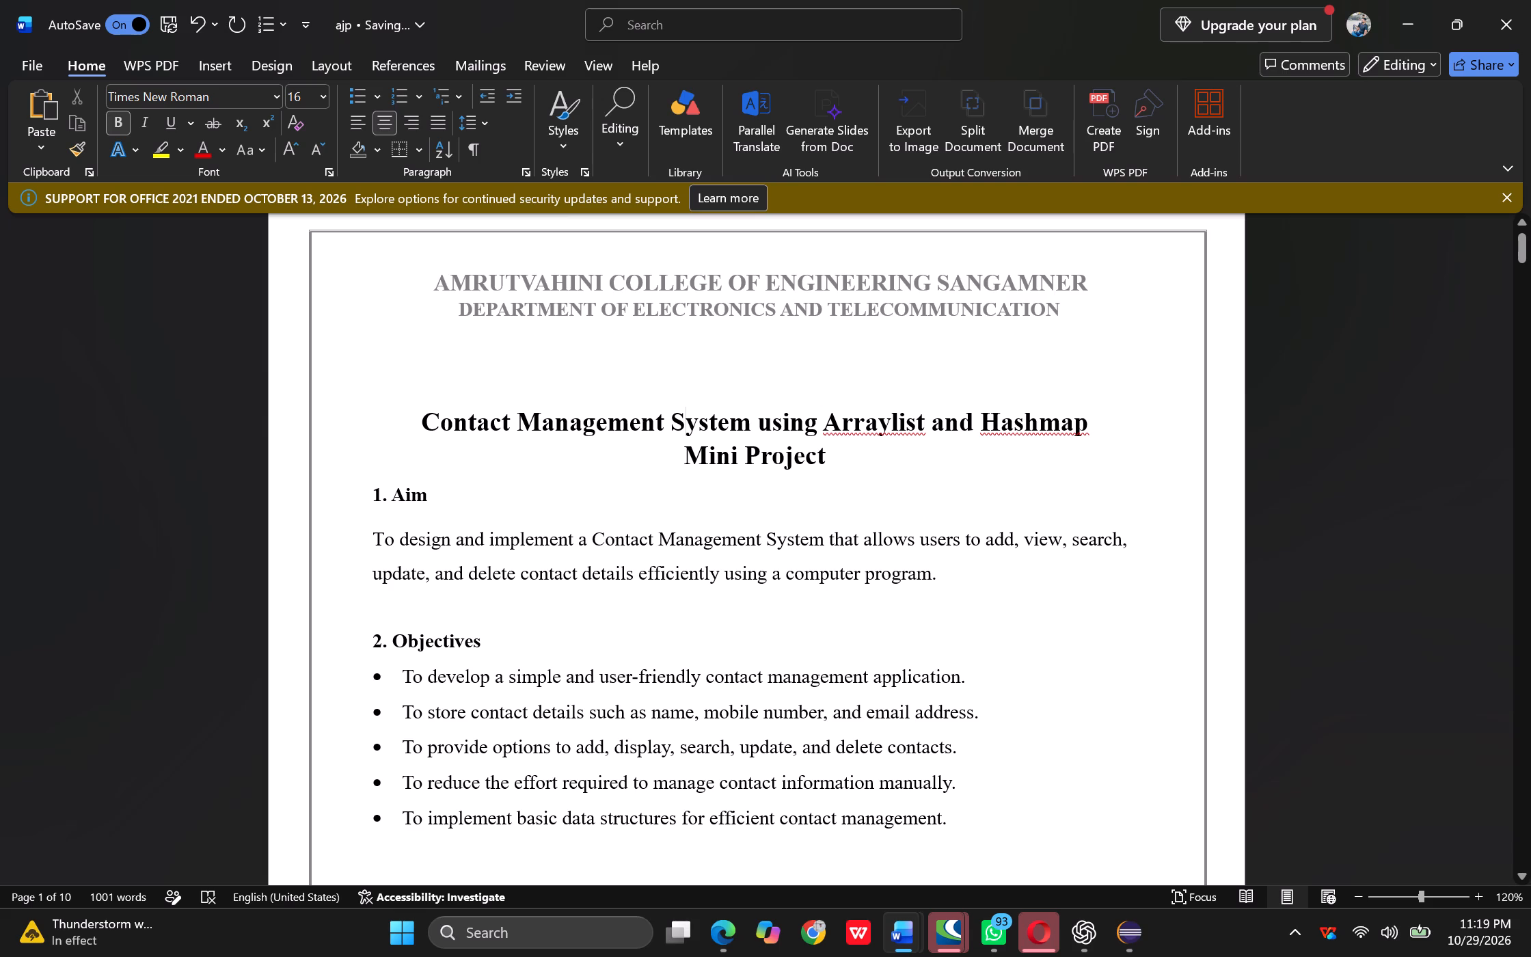
# Insert a blank line between the "Mini Project" title line and the "1. Aim" heading.
pyautogui.click(881, 466)
pyautogui.press('Return')
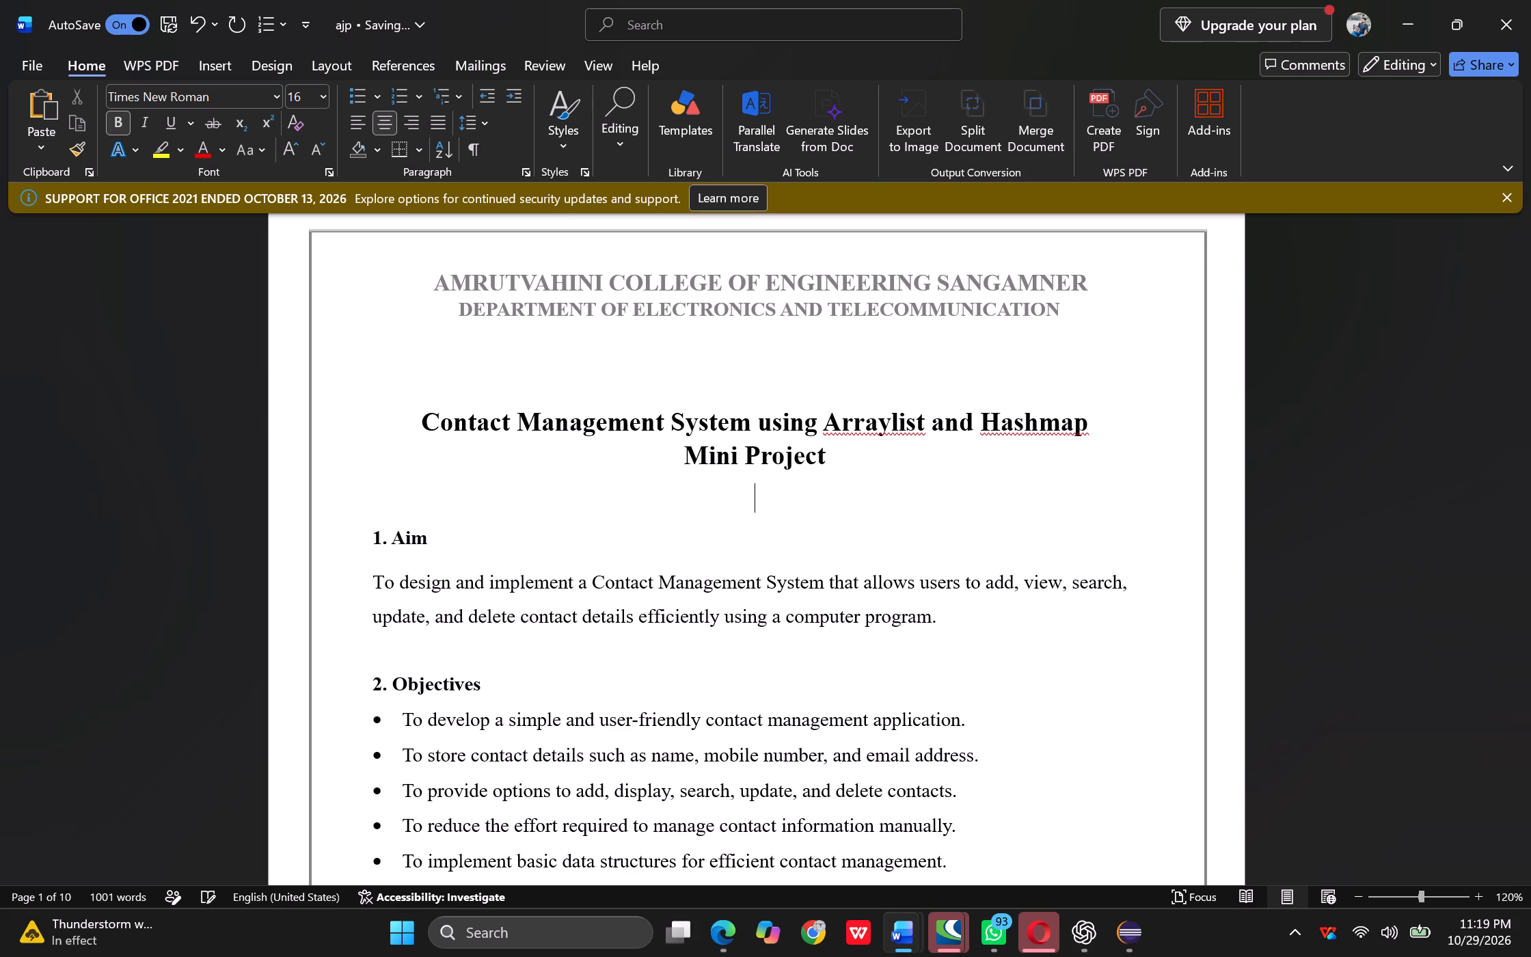
# Set the line spacing of the "7. Conclusion" heading and its paragraphs on the last page to 1.5.
pyautogui.scroll(-1, 881, 466)
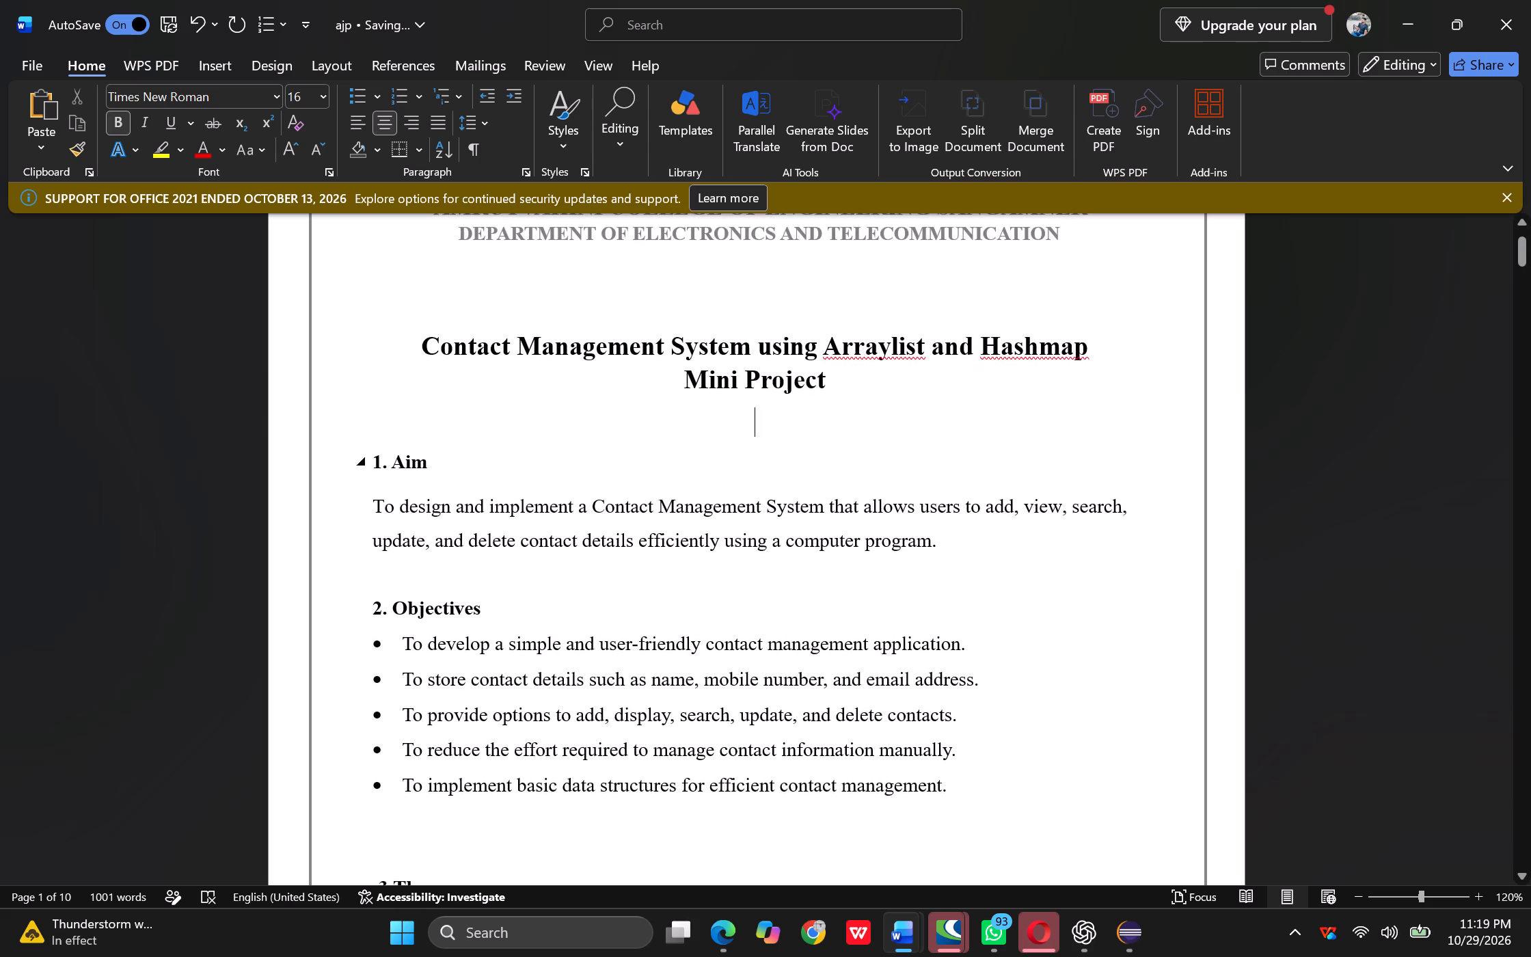
pyautogui.scroll(1, 881, 466)
pyautogui.scroll(-1, 881, 466)
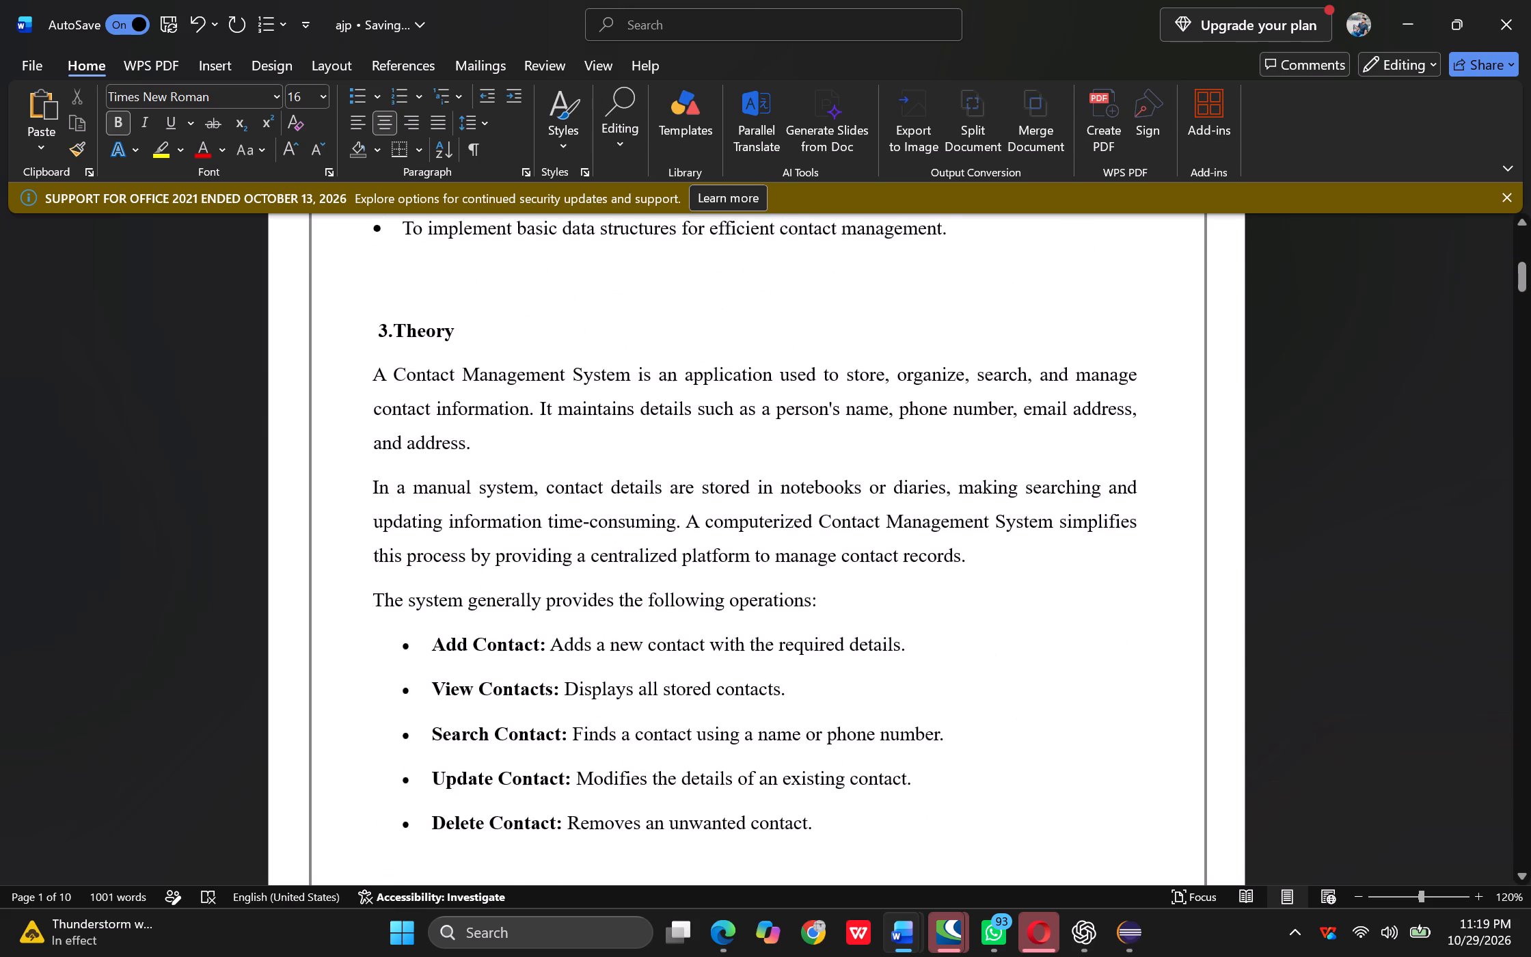
pyautogui.scroll(-5, 881, 466)
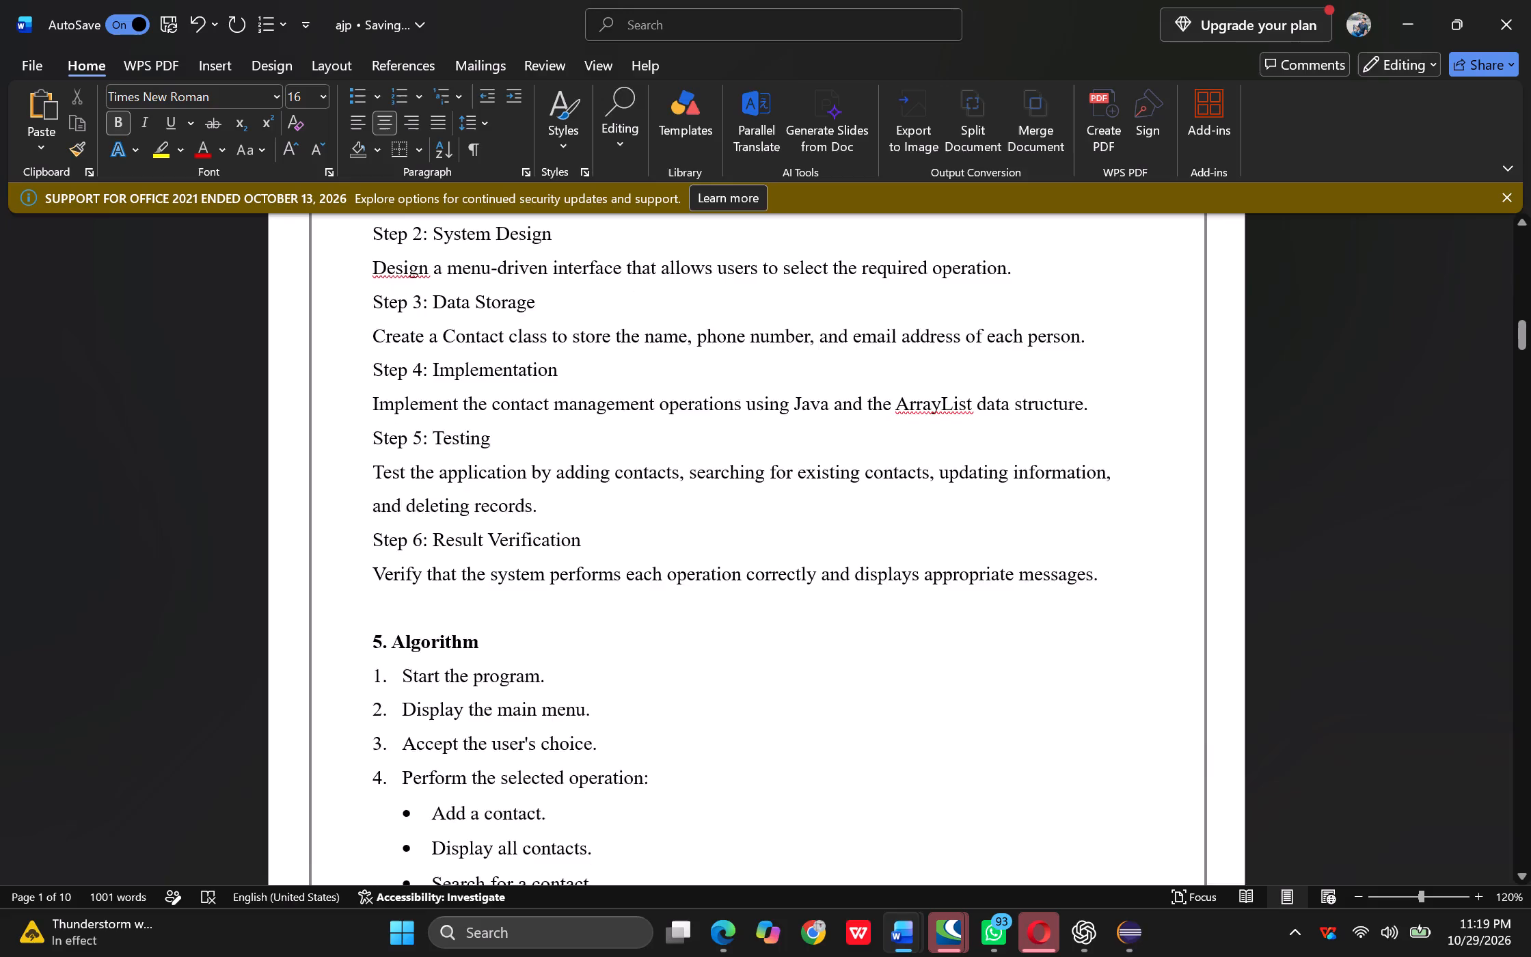
pyautogui.scroll(-7, 881, 466)
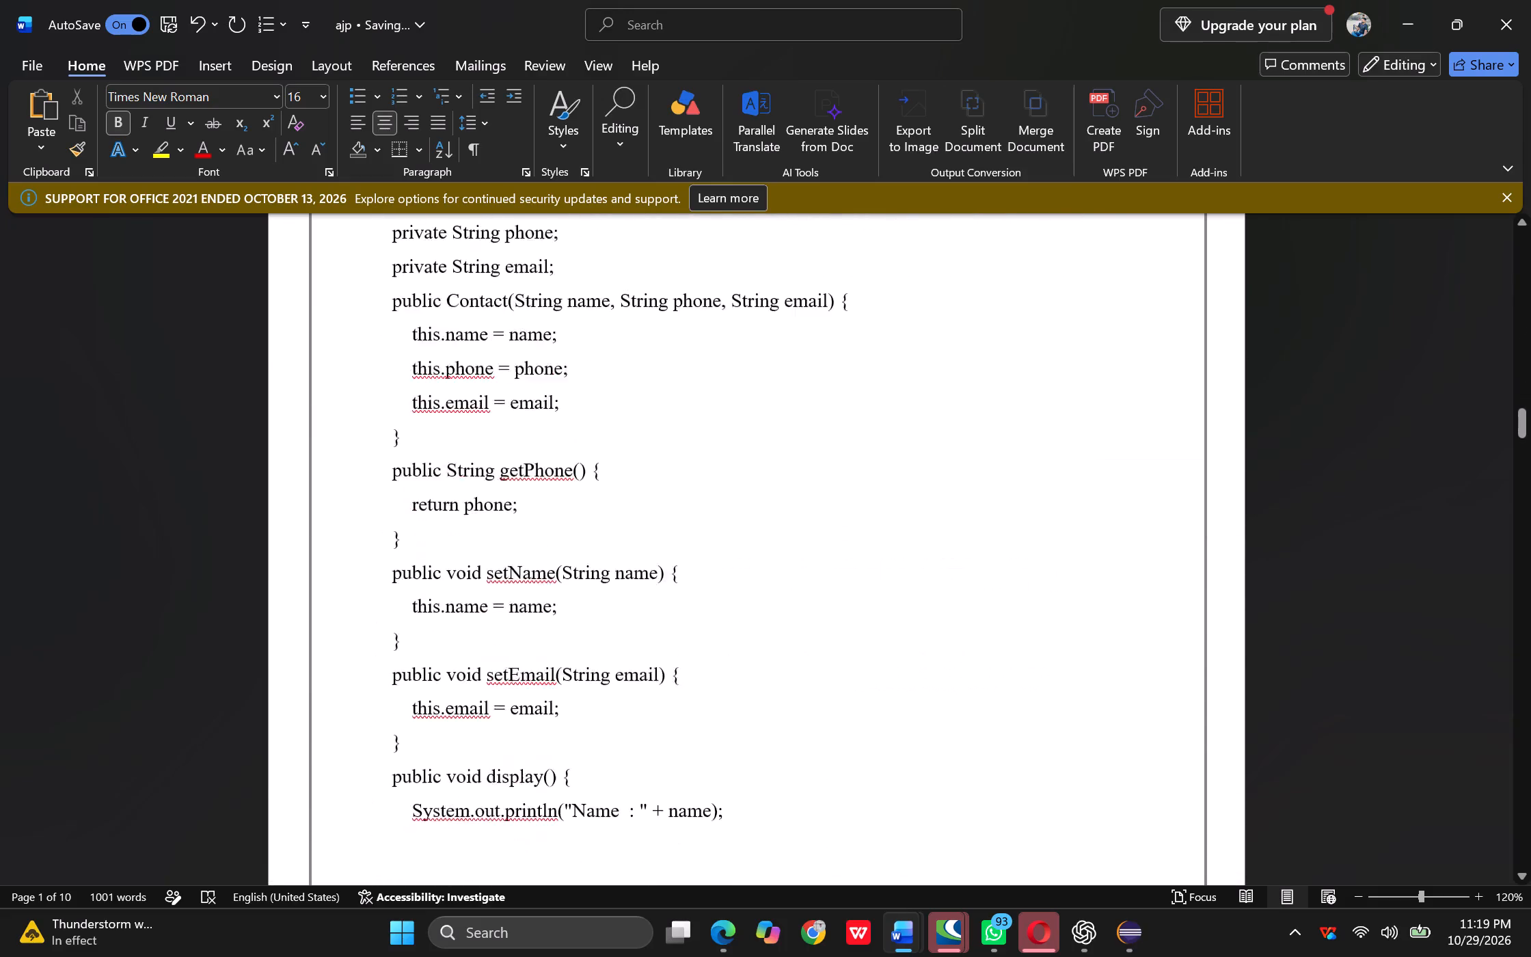
pyautogui.scroll(-8, 881, 466)
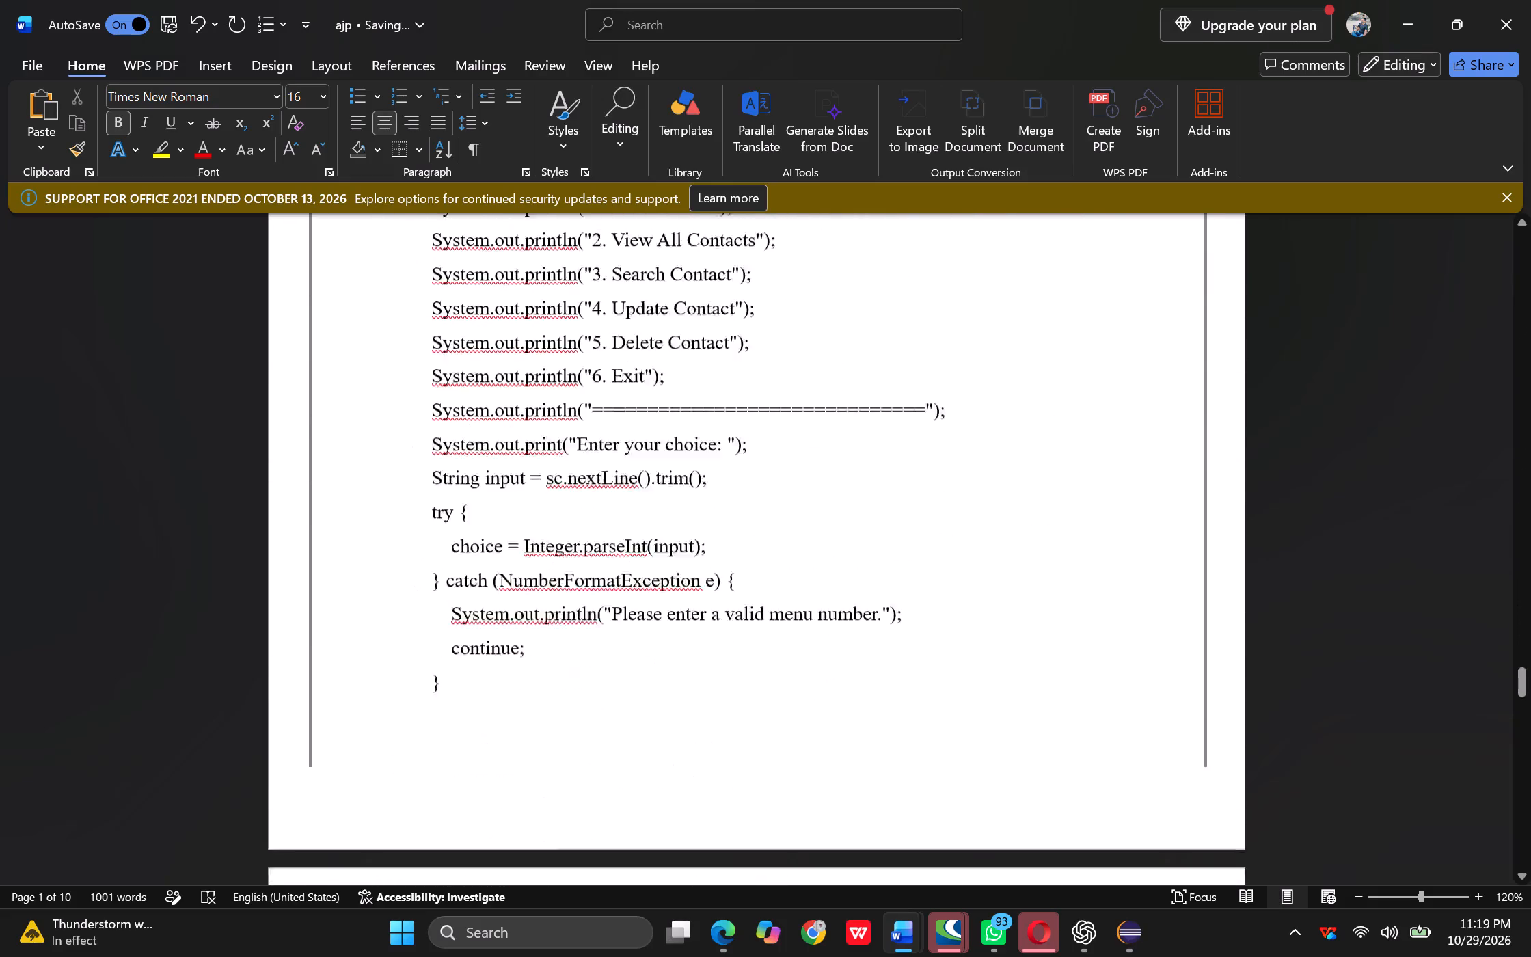
pyautogui.scroll(-9, 881, 466)
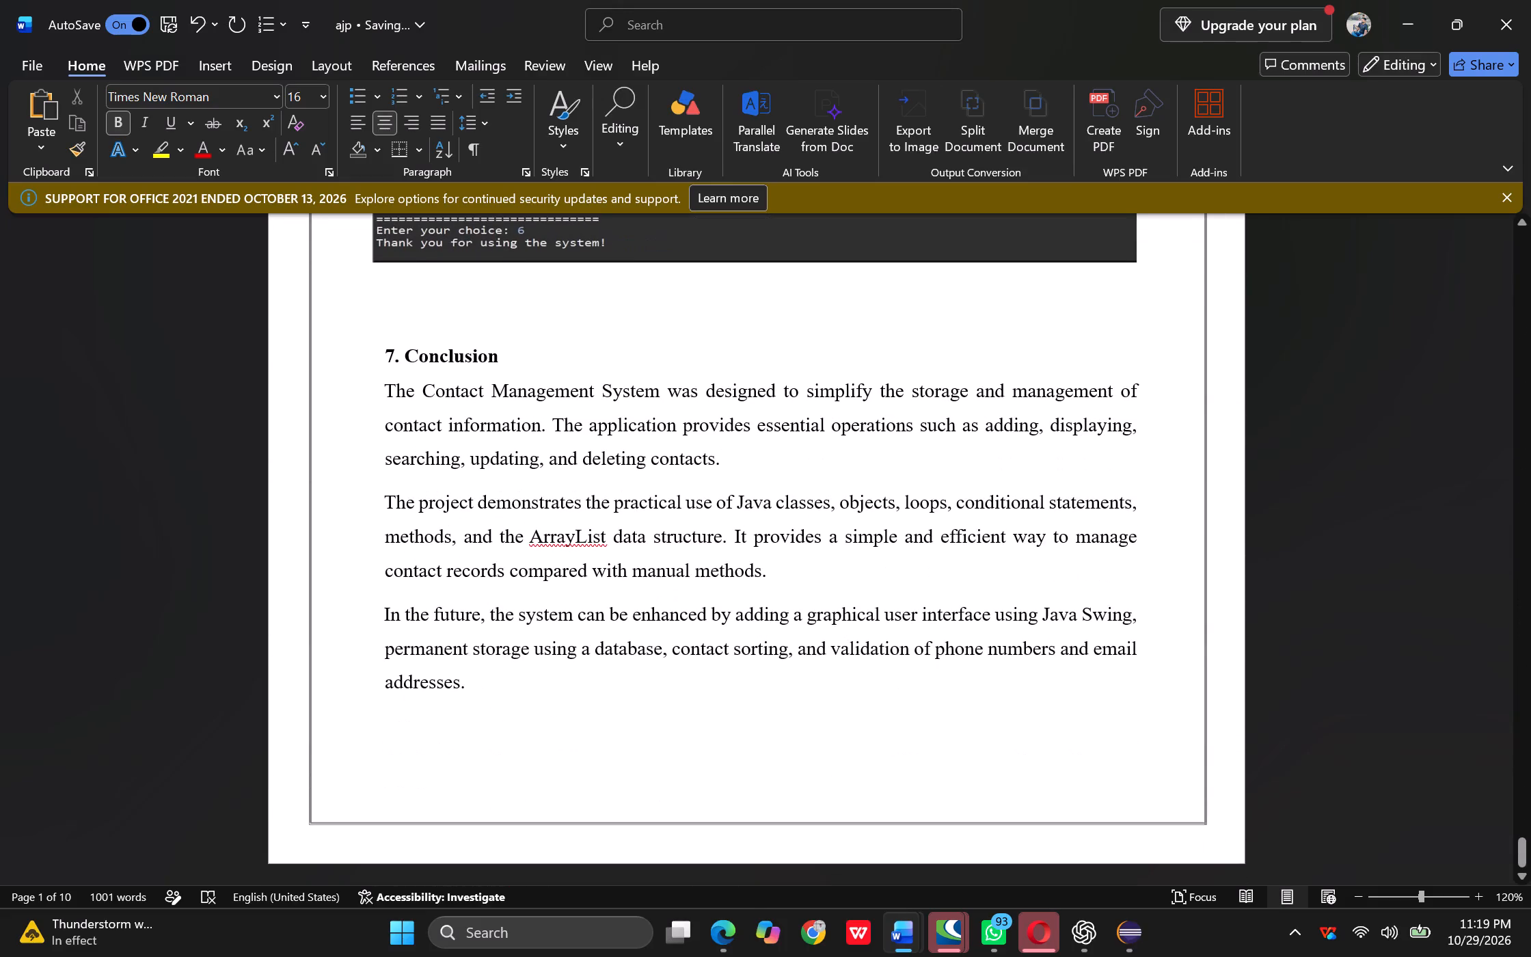
pyautogui.scroll(-1, 881, 466)
pyautogui.moveTo(491, 693); pyautogui.dragTo(370, 377)
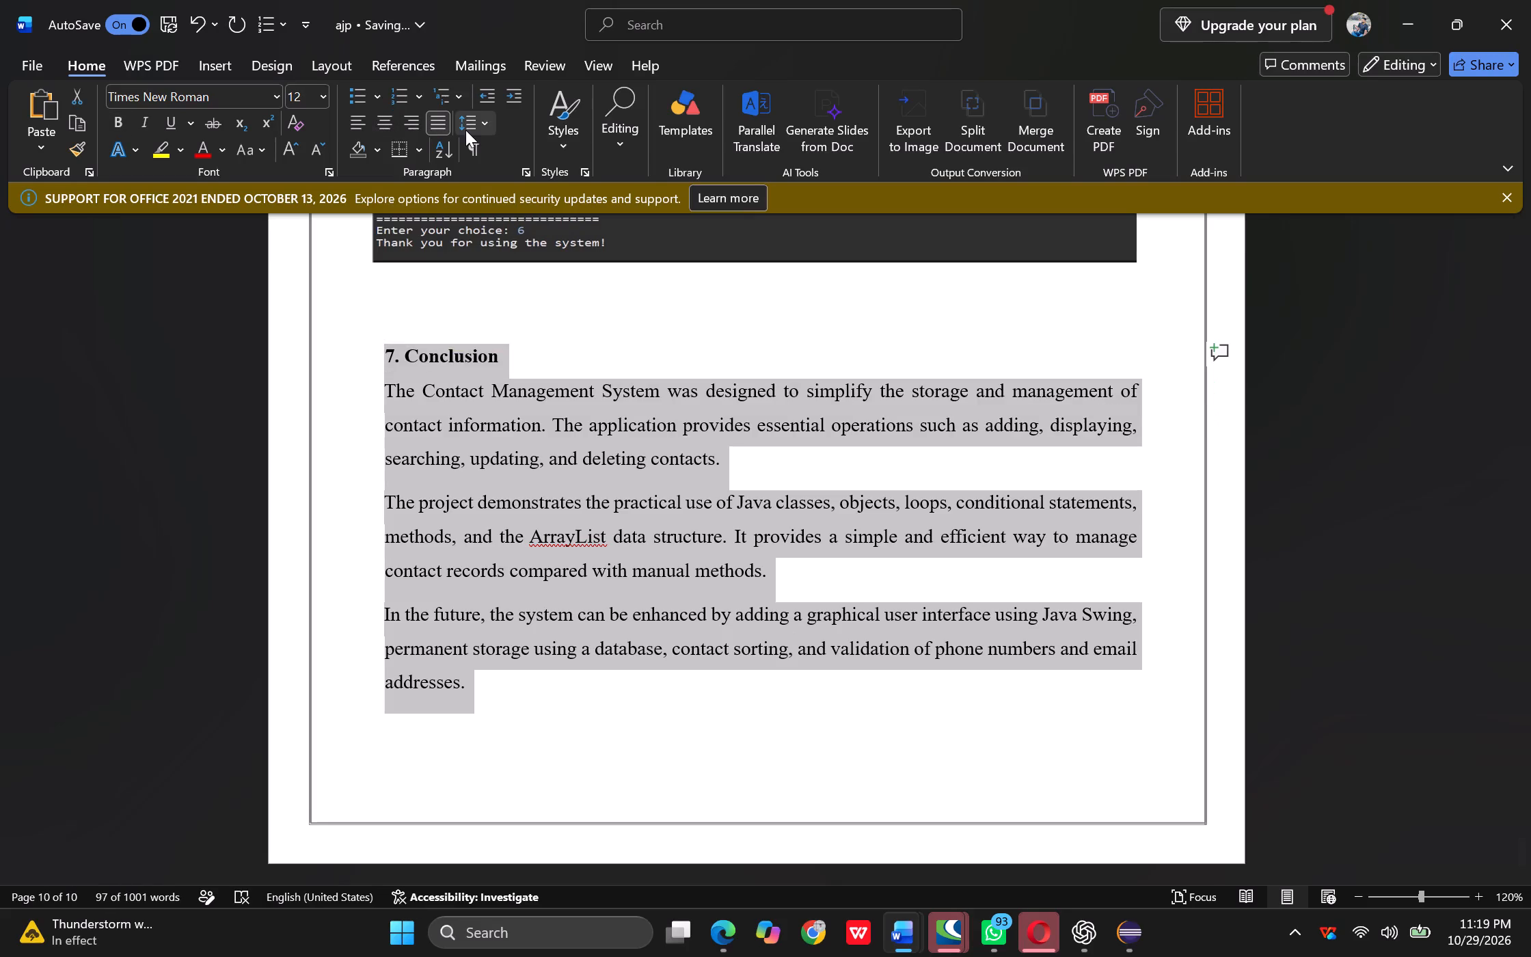
pyautogui.click(480, 129)
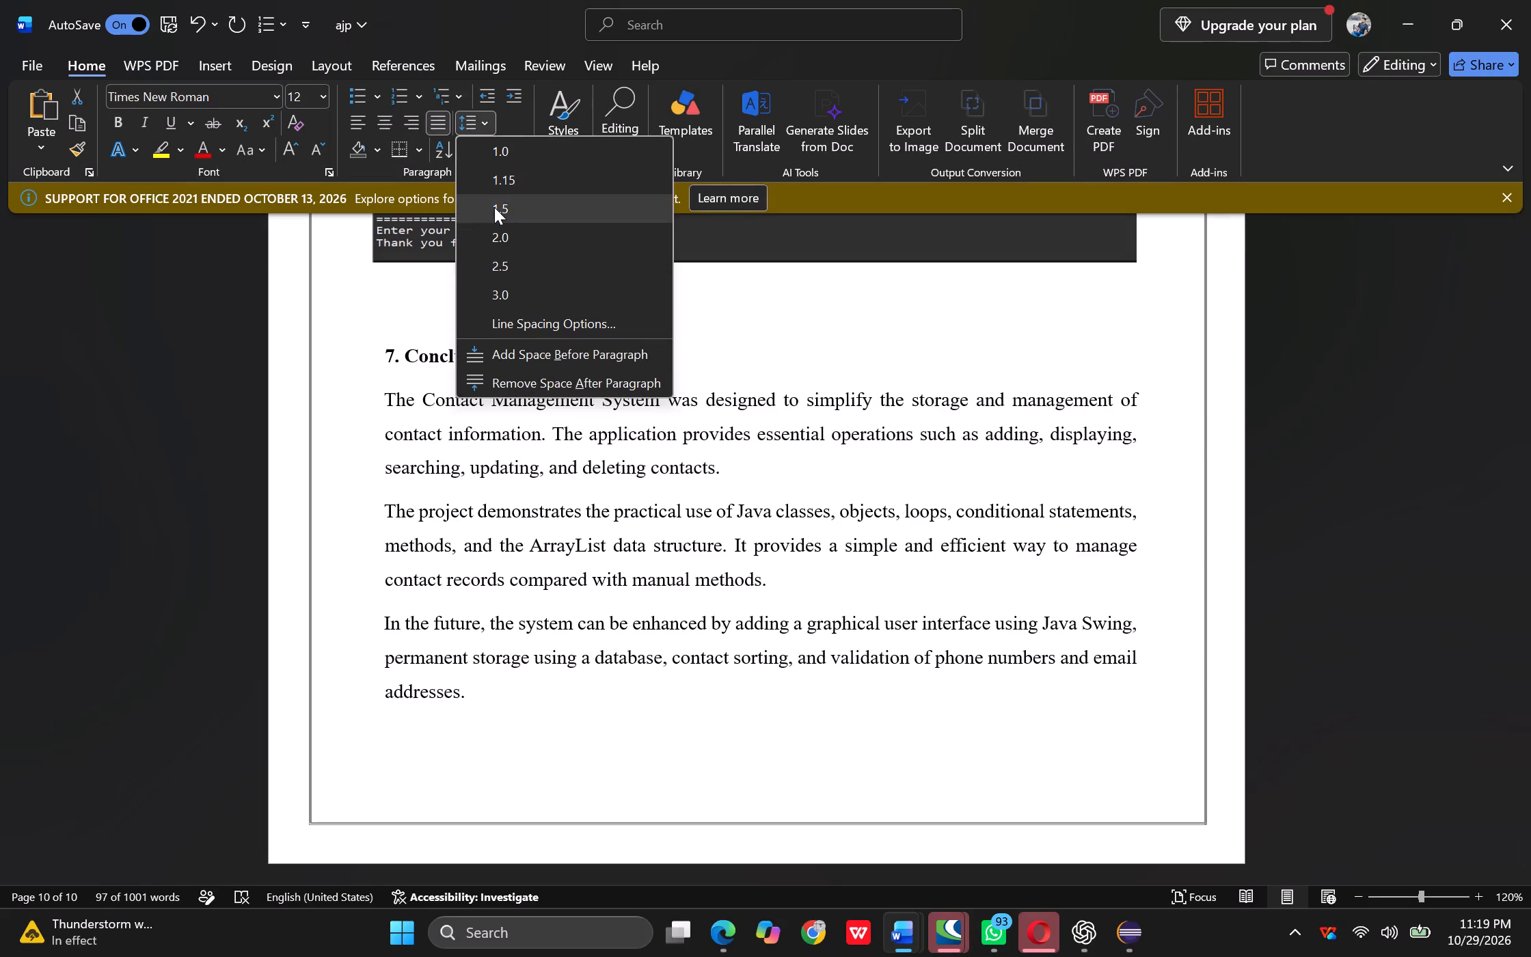
pyautogui.click(494, 207)
# Apply 1.5 line spacing from the Aim paragraph through the last bullet of the Objectives list.
pyautogui.scroll(3, 528, 381)
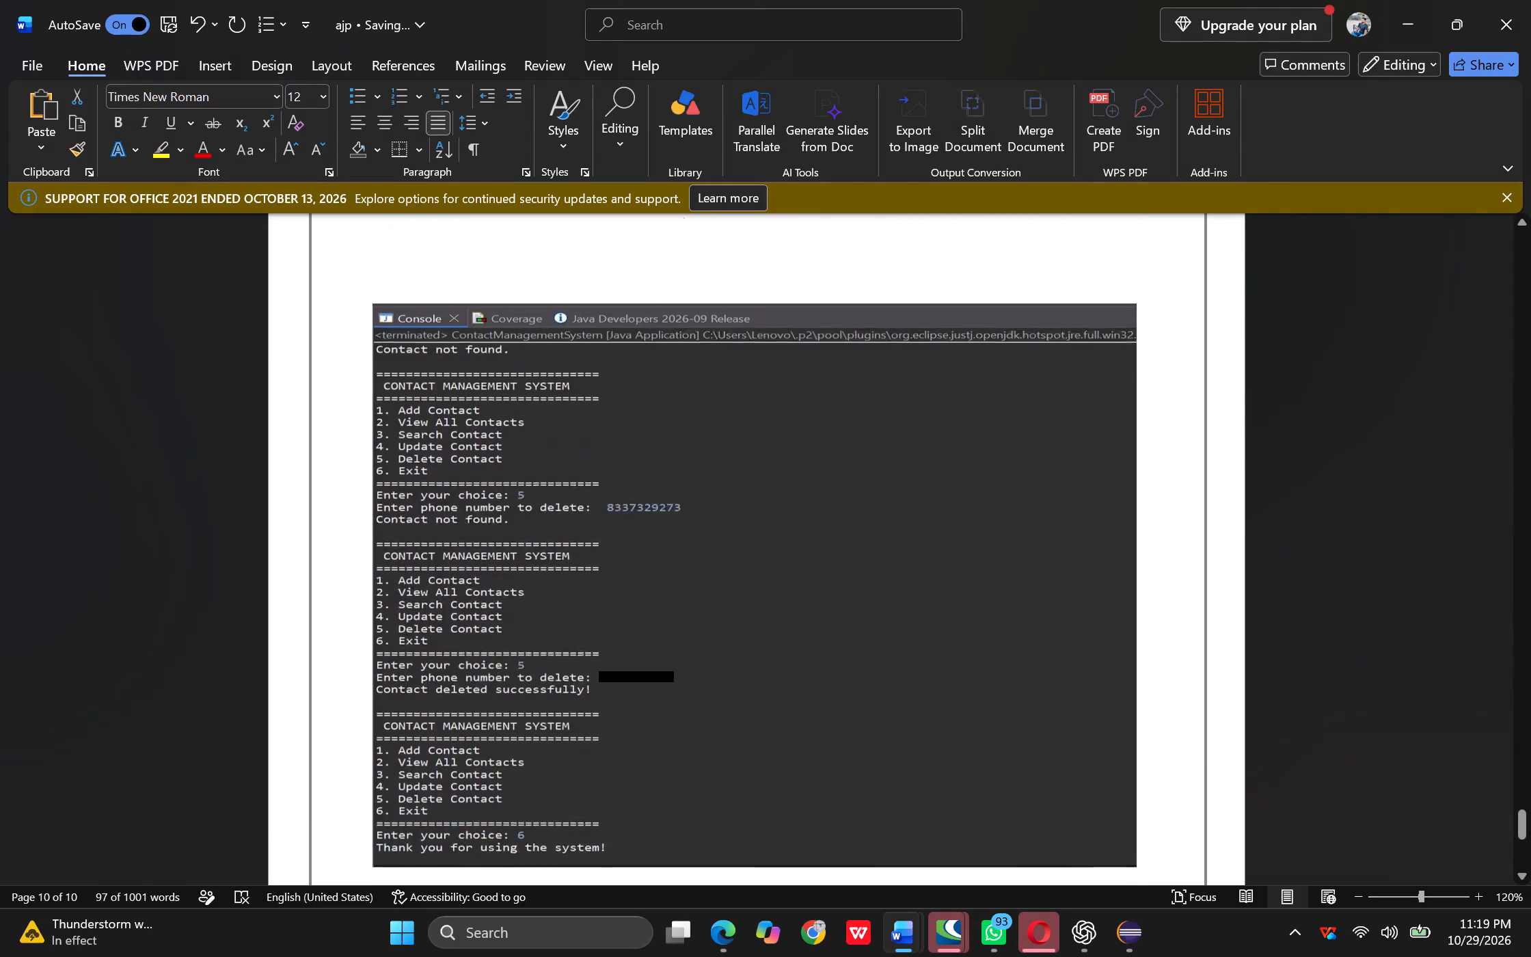
pyautogui.scroll(8, 528, 381)
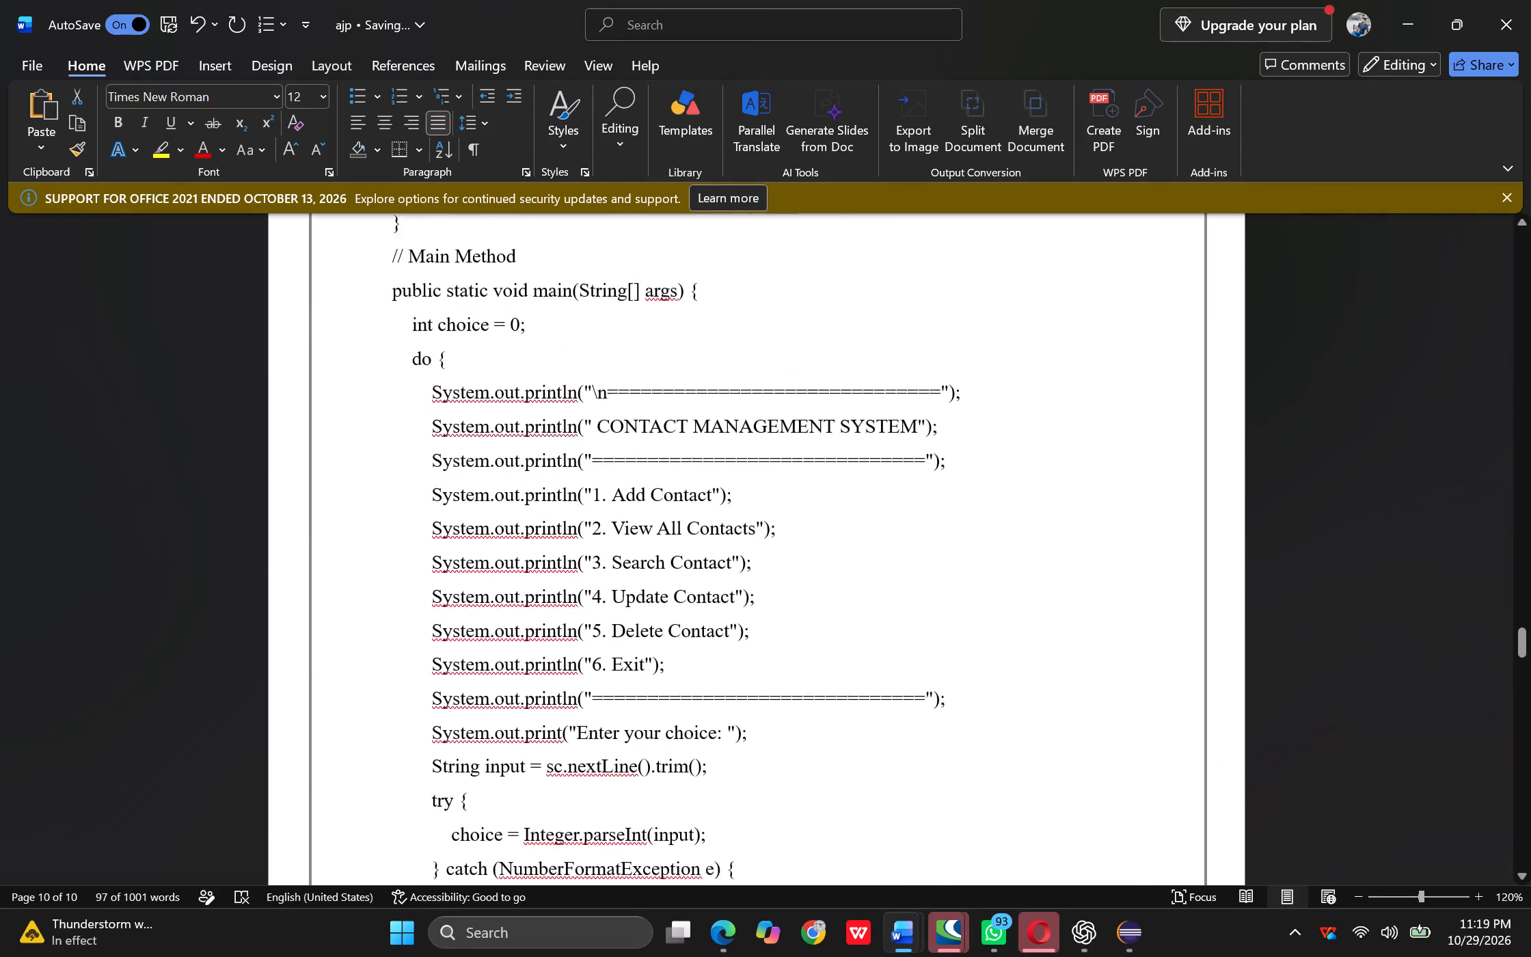
pyautogui.scroll(5, 528, 381)
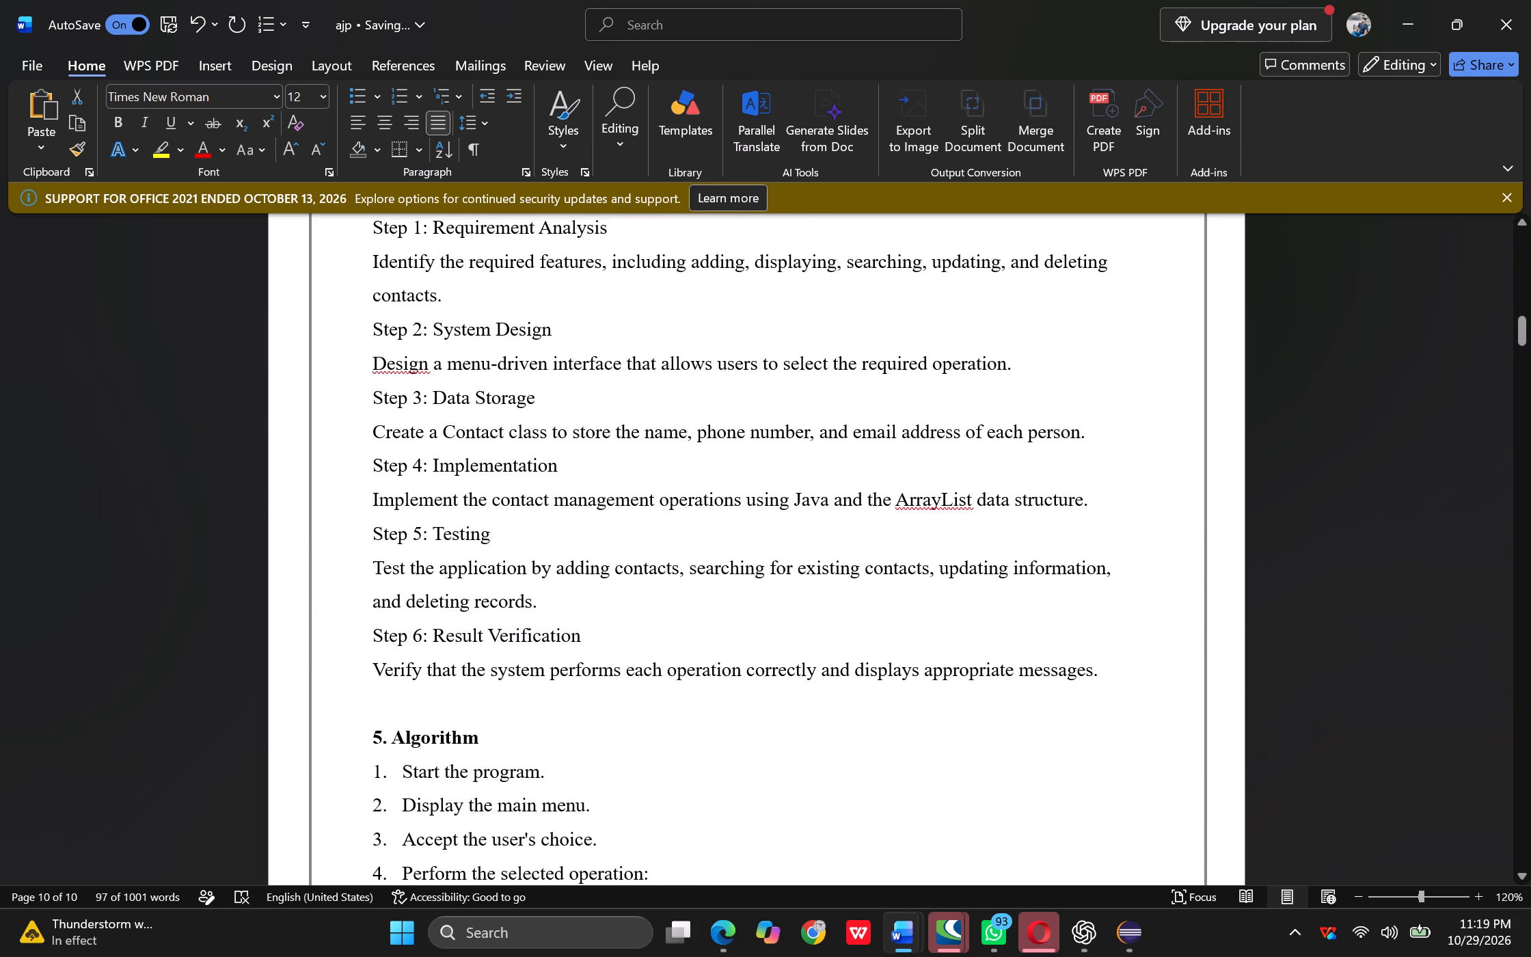
pyautogui.scroll(3, 528, 381)
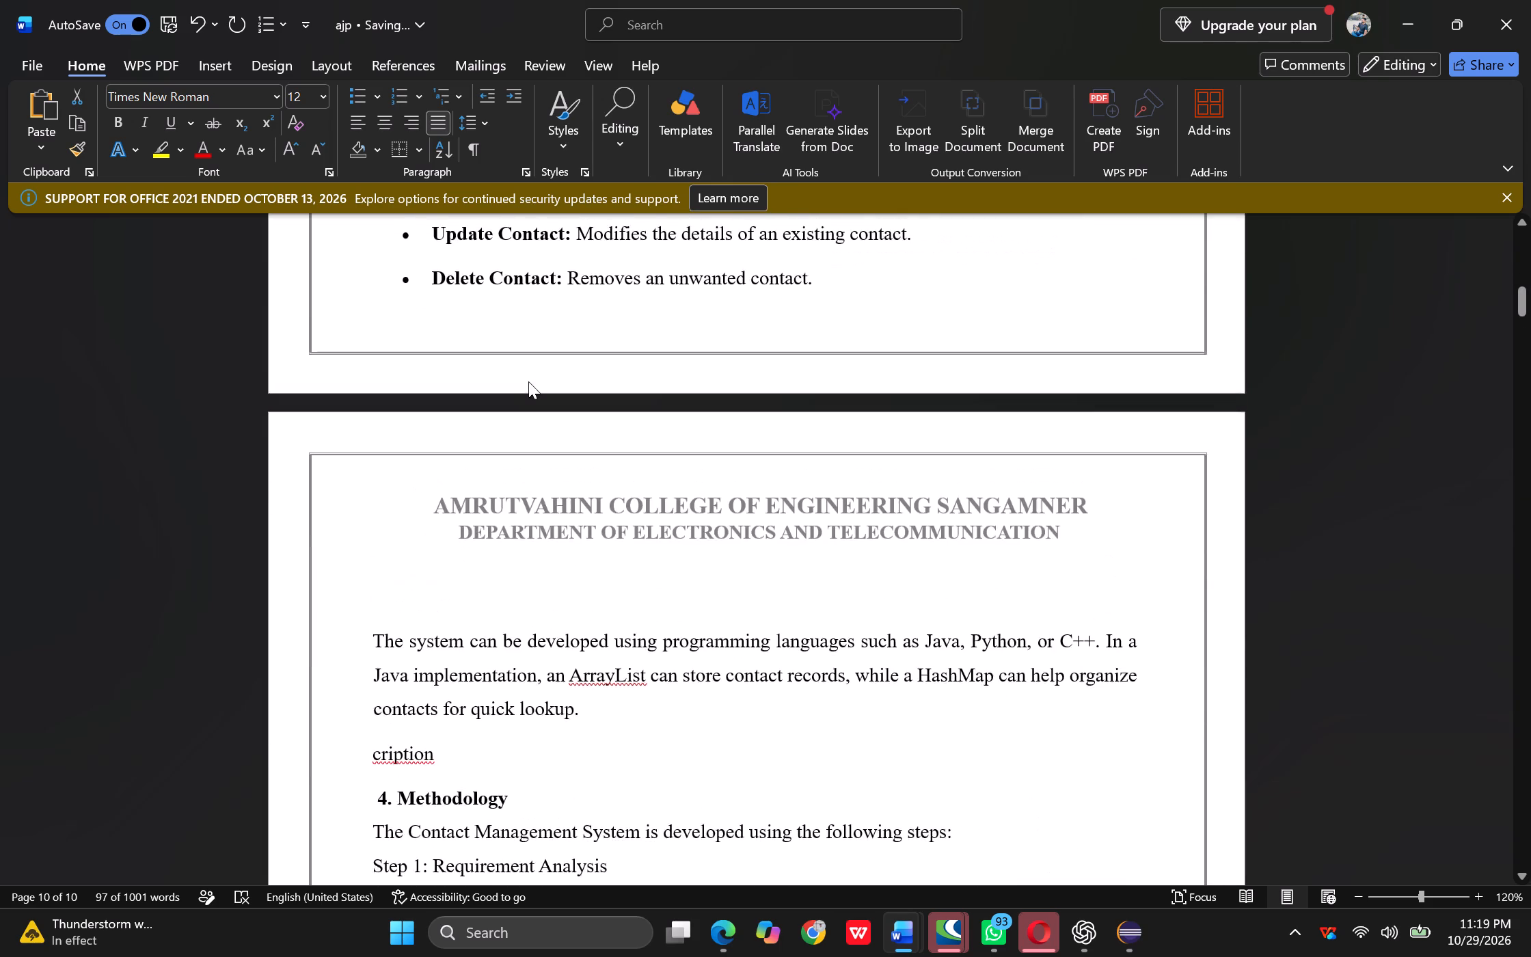
pyautogui.scroll(4, 528, 381)
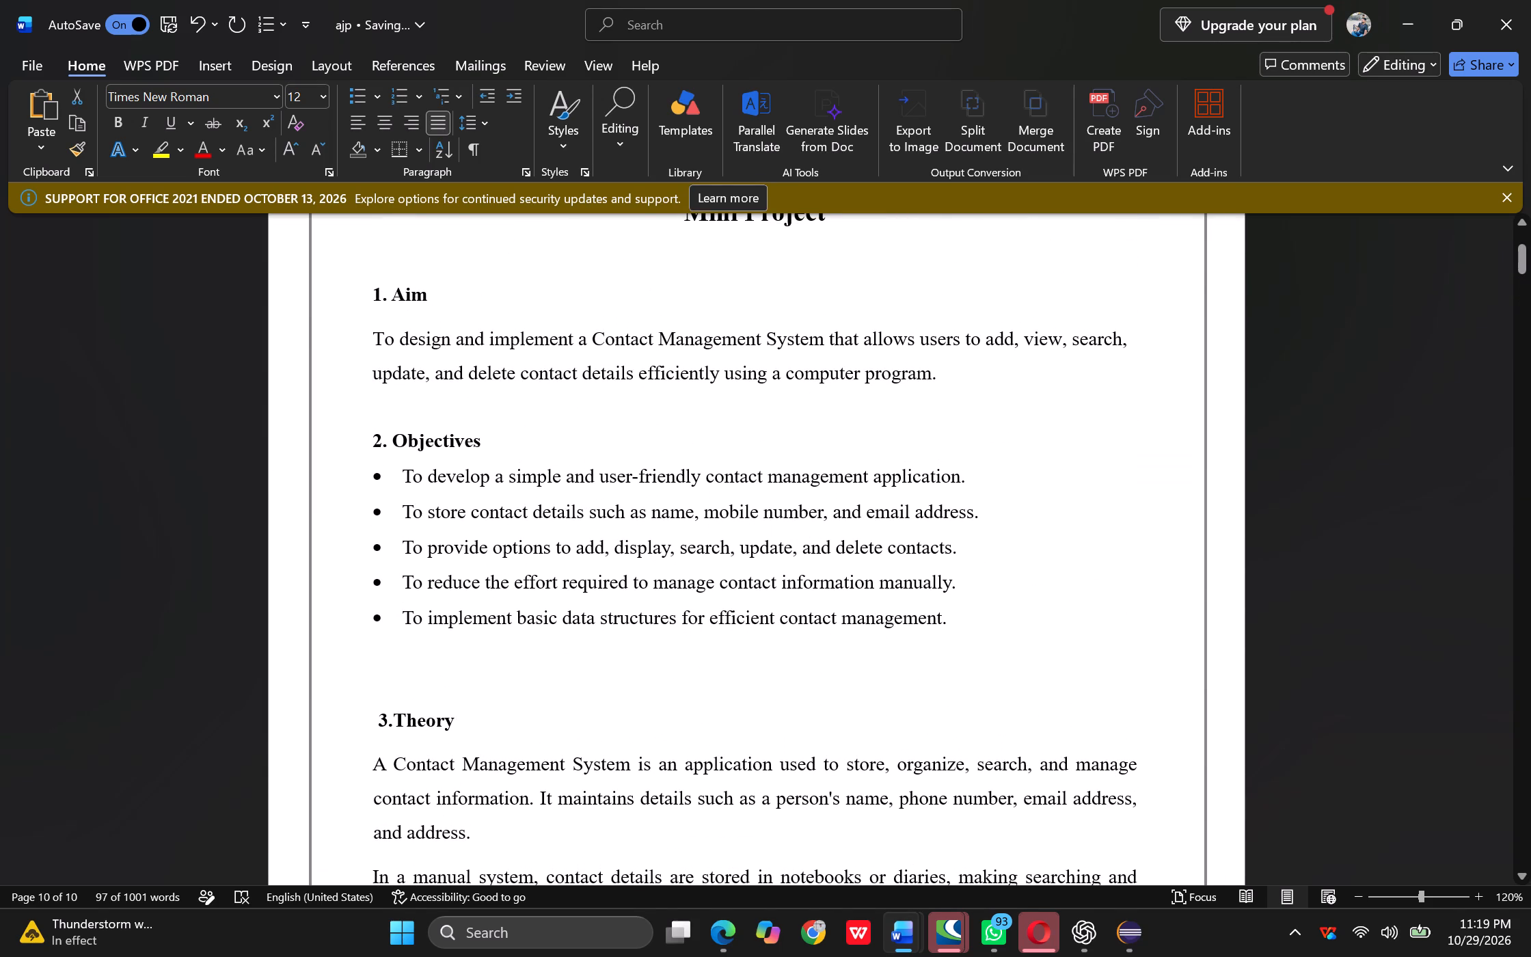
pyautogui.moveTo(372, 334); pyautogui.dragTo(908, 617)
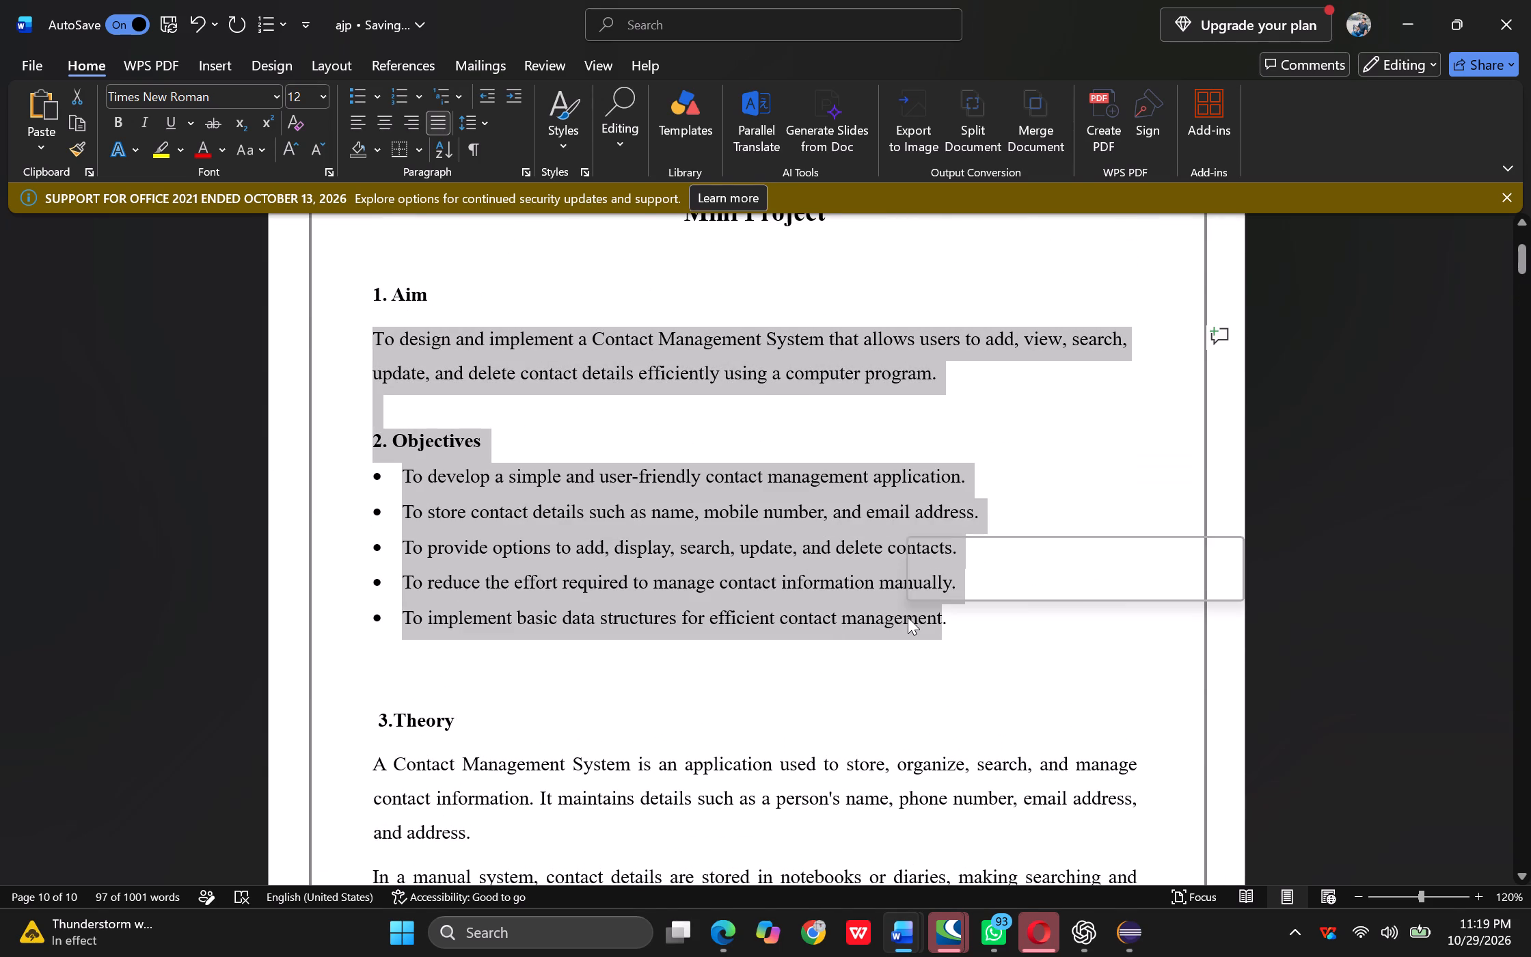
pyautogui.click(487, 127)
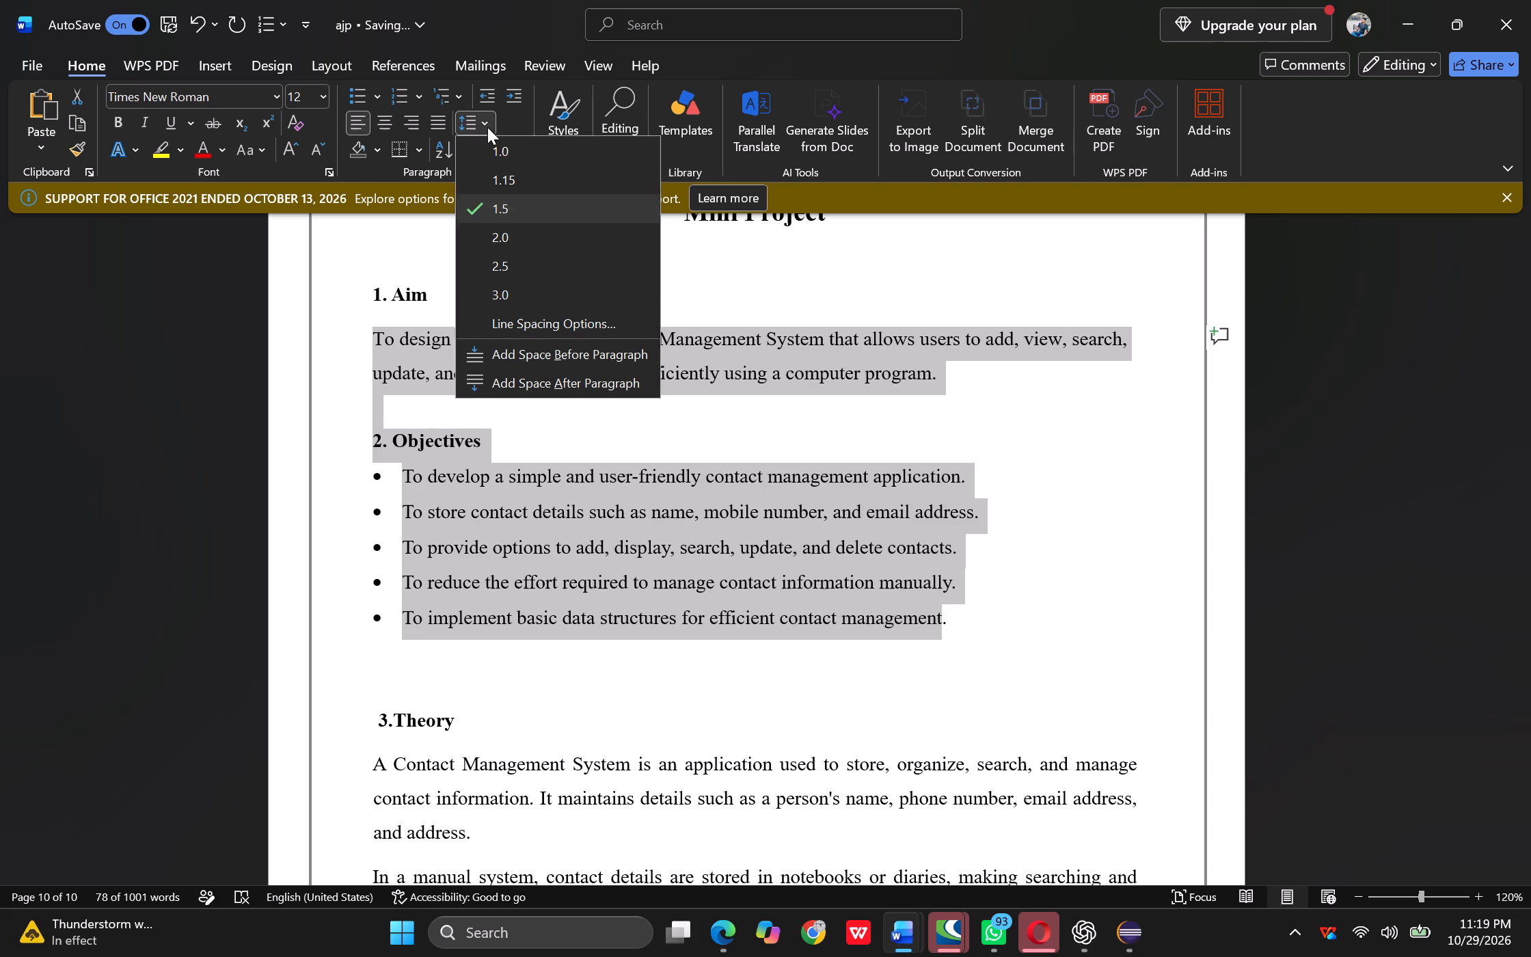
pyautogui.click(504, 218)
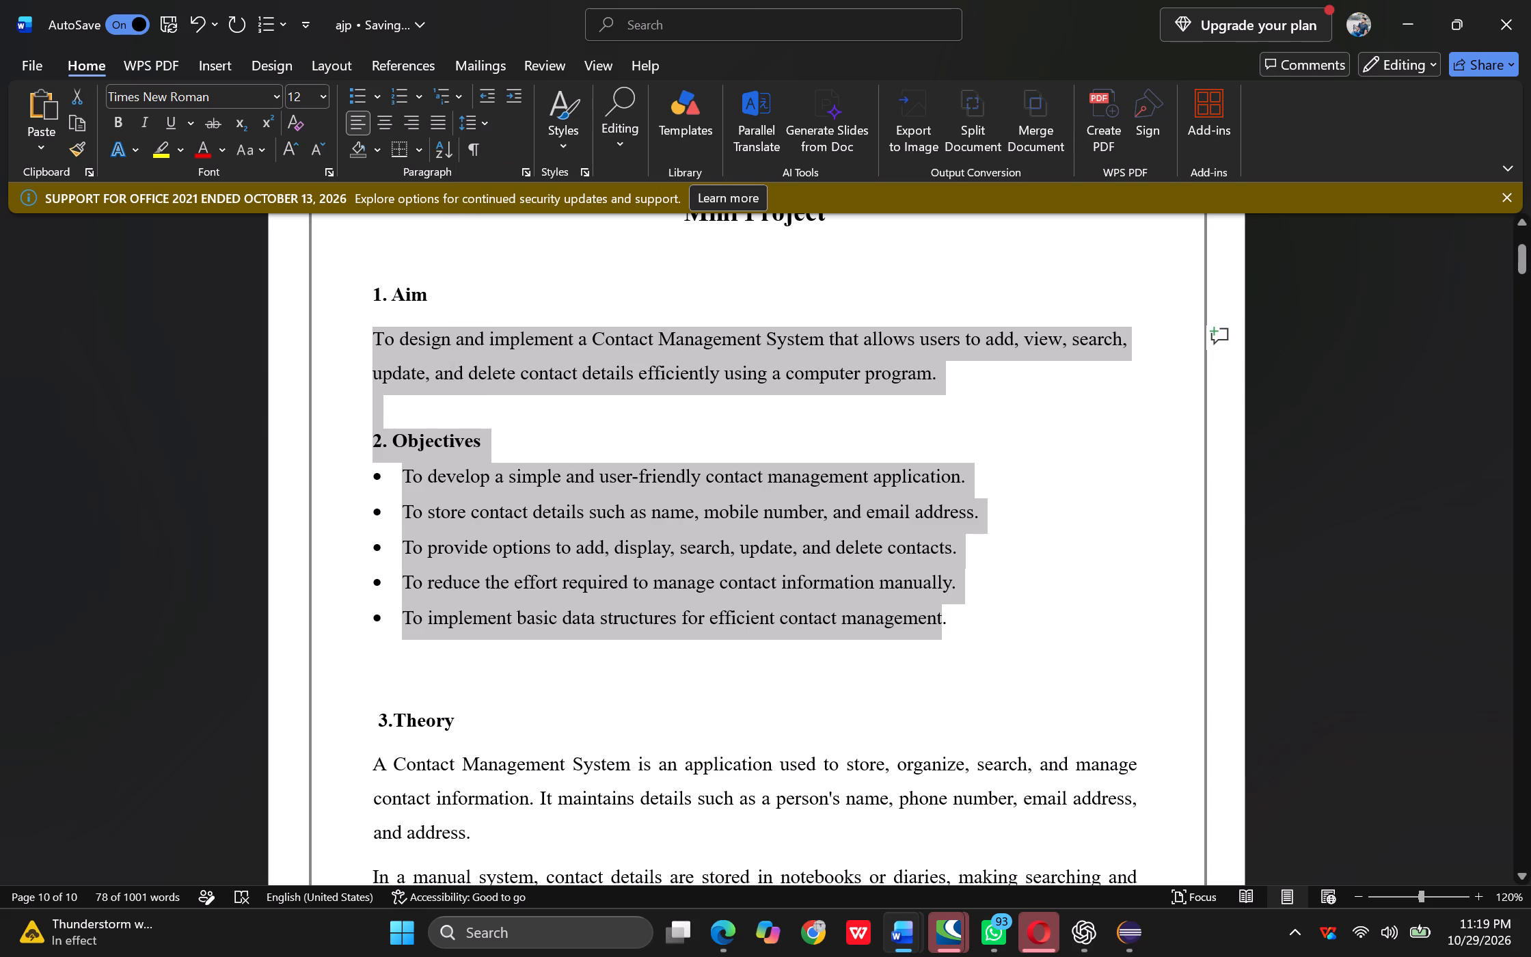
pyautogui.click(486, 118)
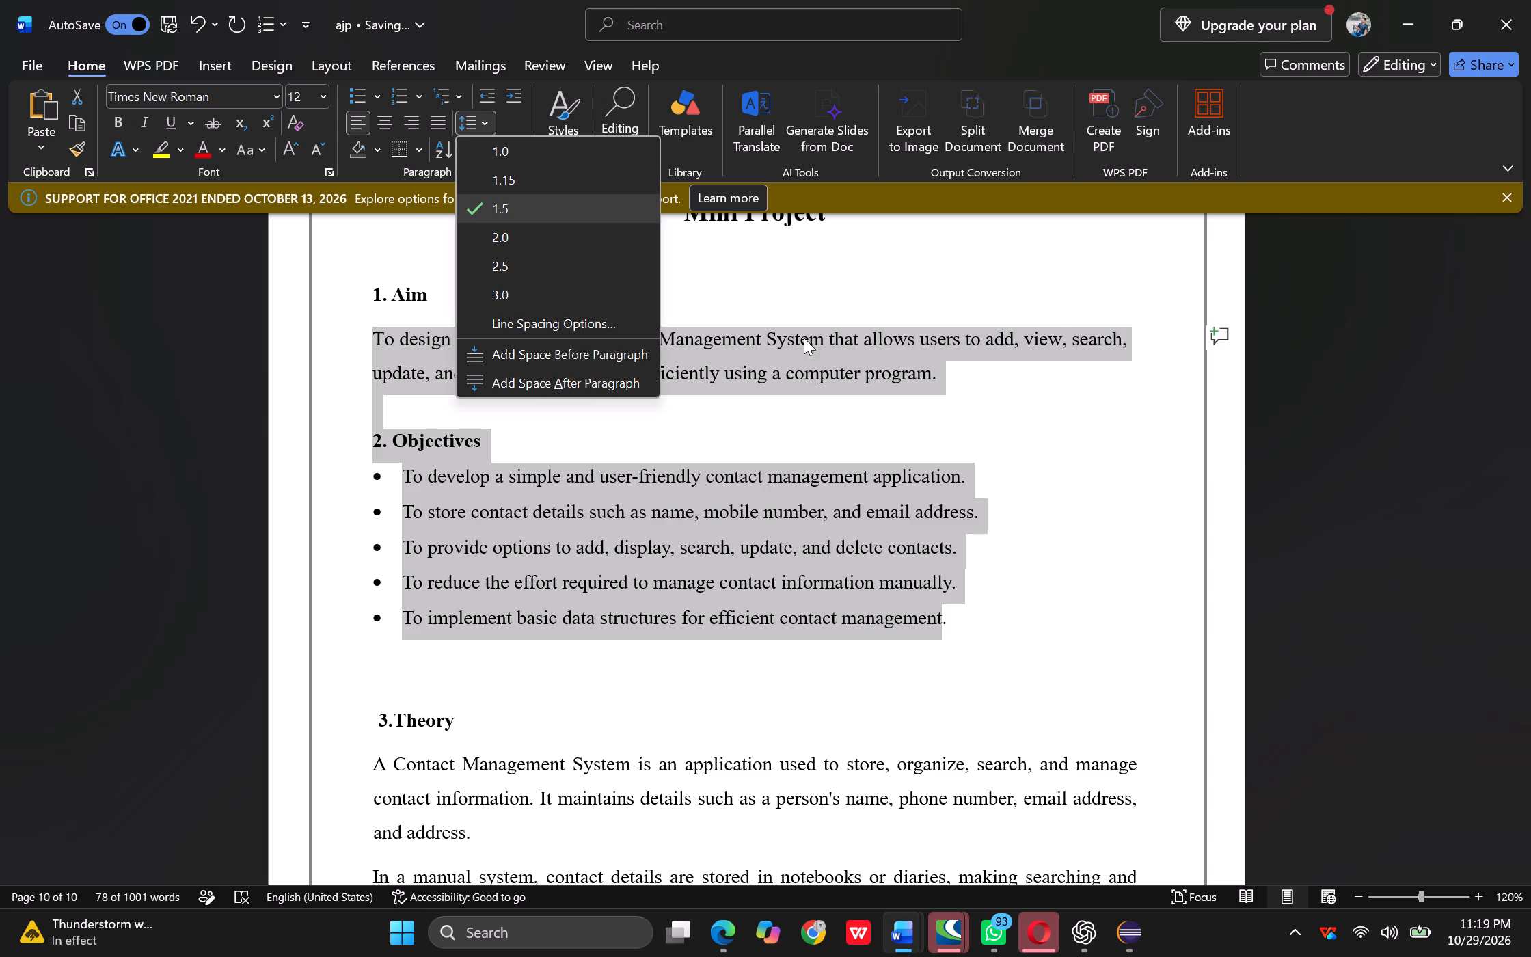
pyautogui.click(804, 337)
# Apply 1.5 line spacing from the first Theory paragraph through the end of the Methodology section.
pyautogui.scroll(-3, 804, 337)
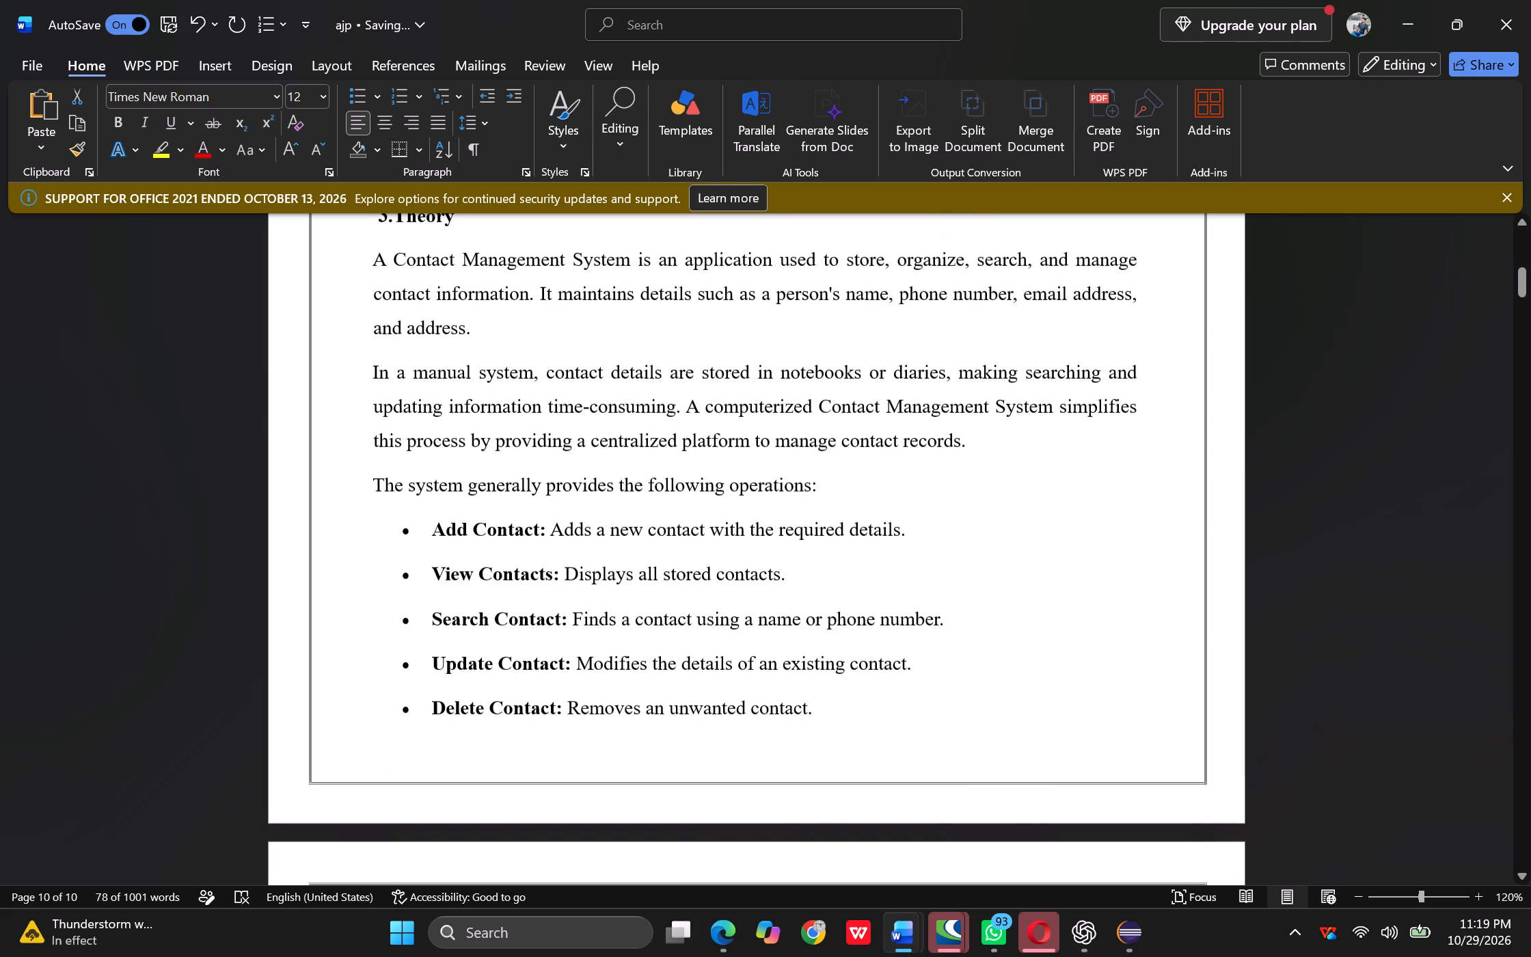
pyautogui.doubleClick(377, 264)
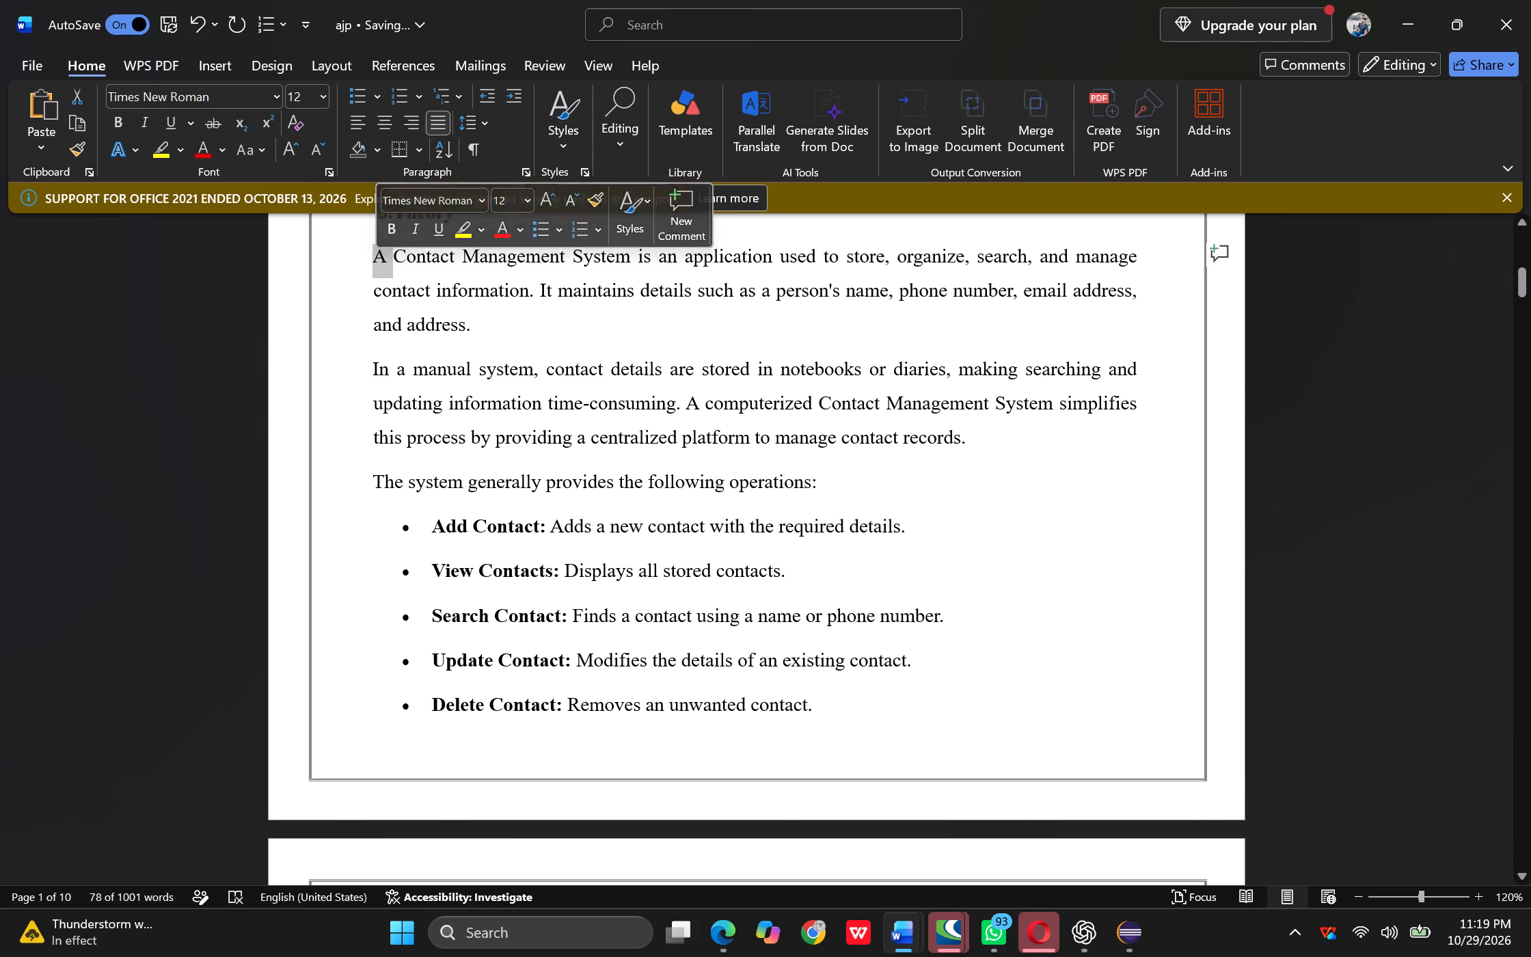
pyautogui.click(377, 262)
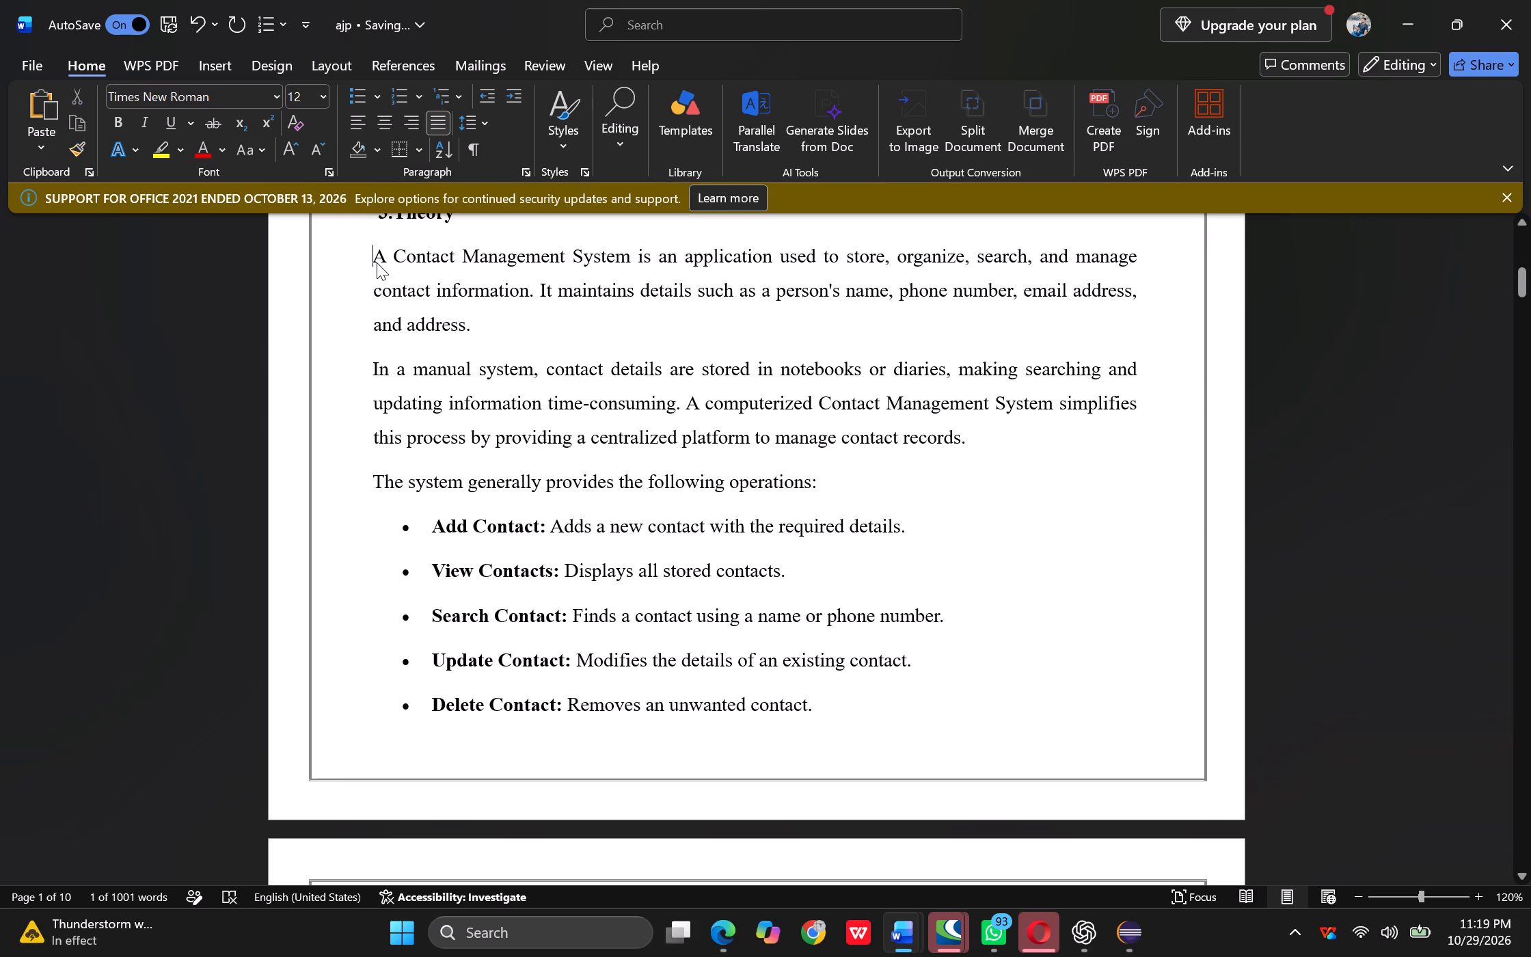
pyautogui.moveTo(377, 255); pyautogui.dragTo(856, 854)
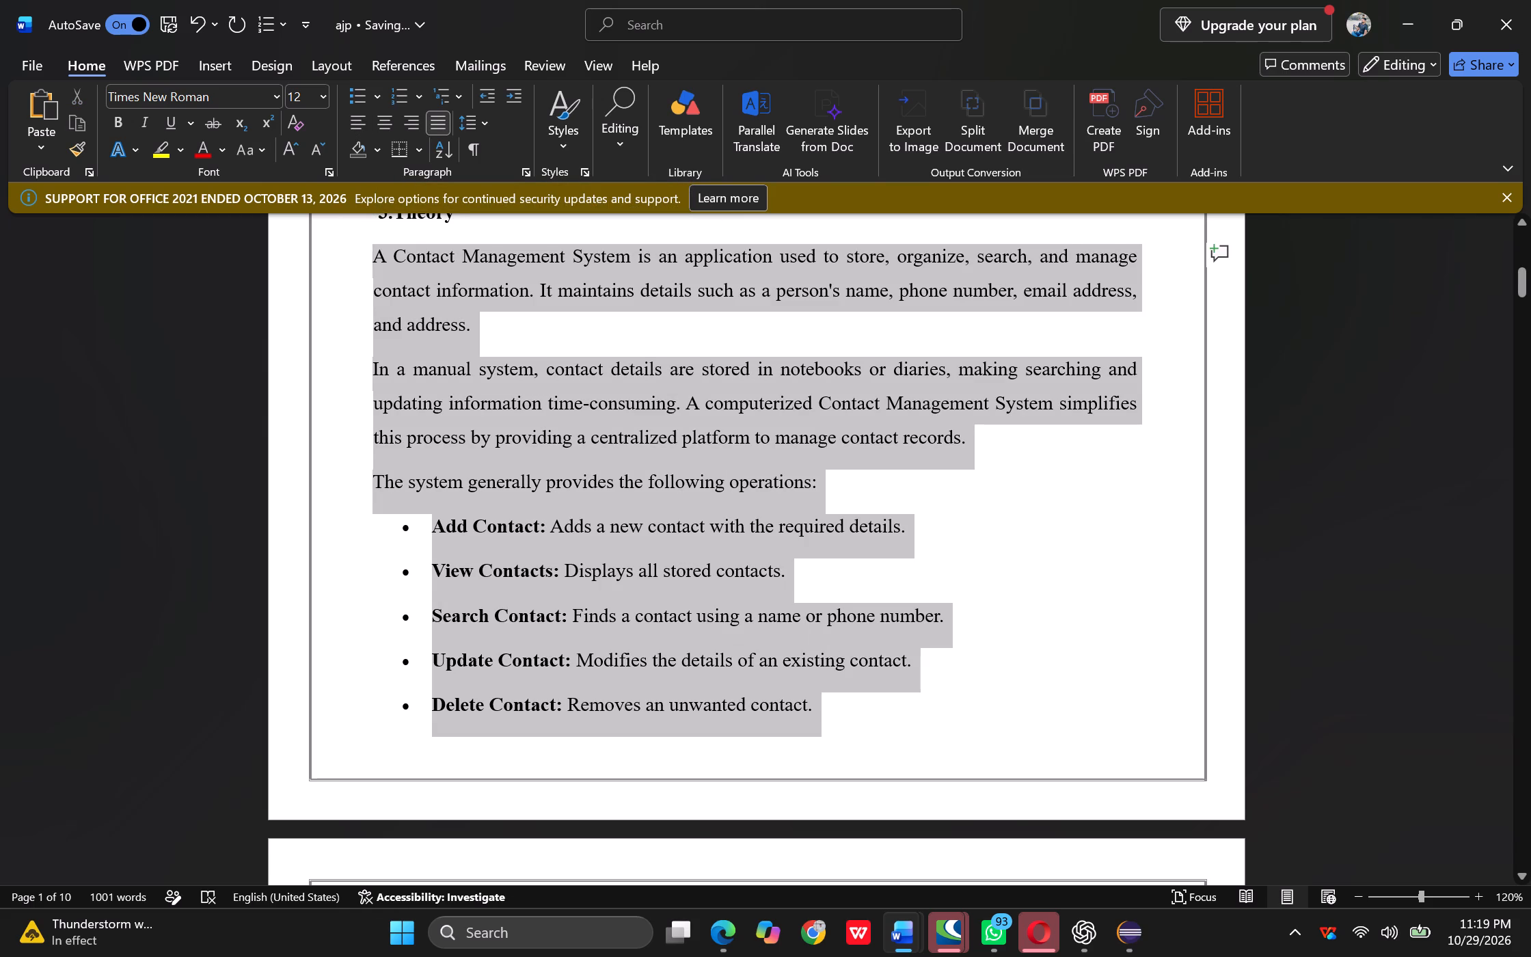
pyautogui.moveTo(856, 854); pyautogui.dragTo(869, 675)
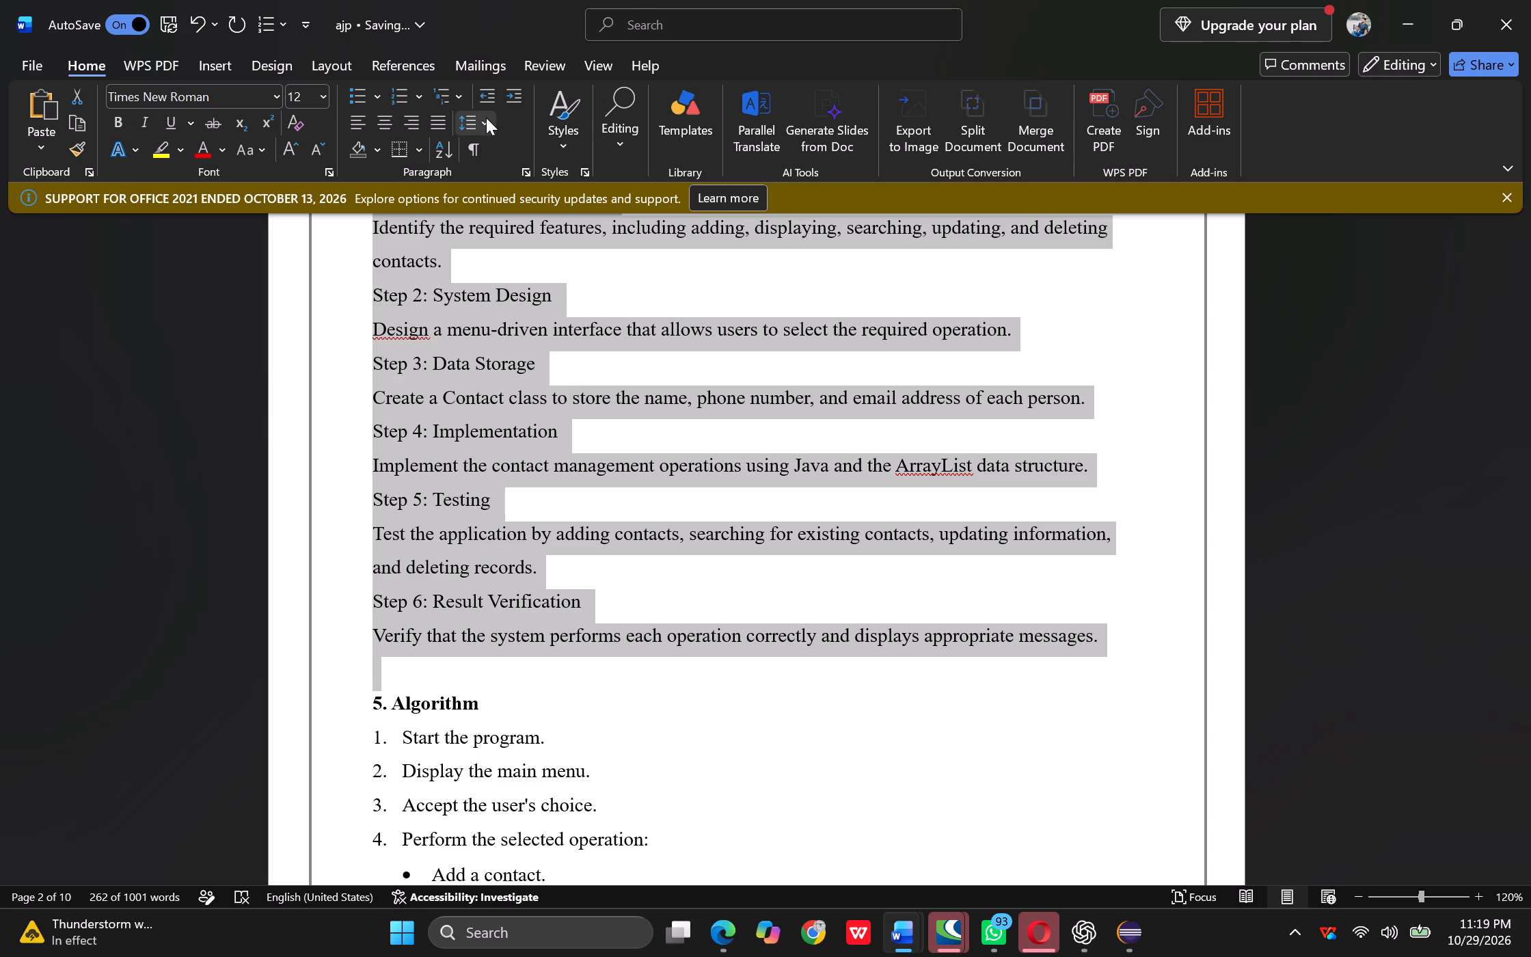
pyautogui.click(486, 118)
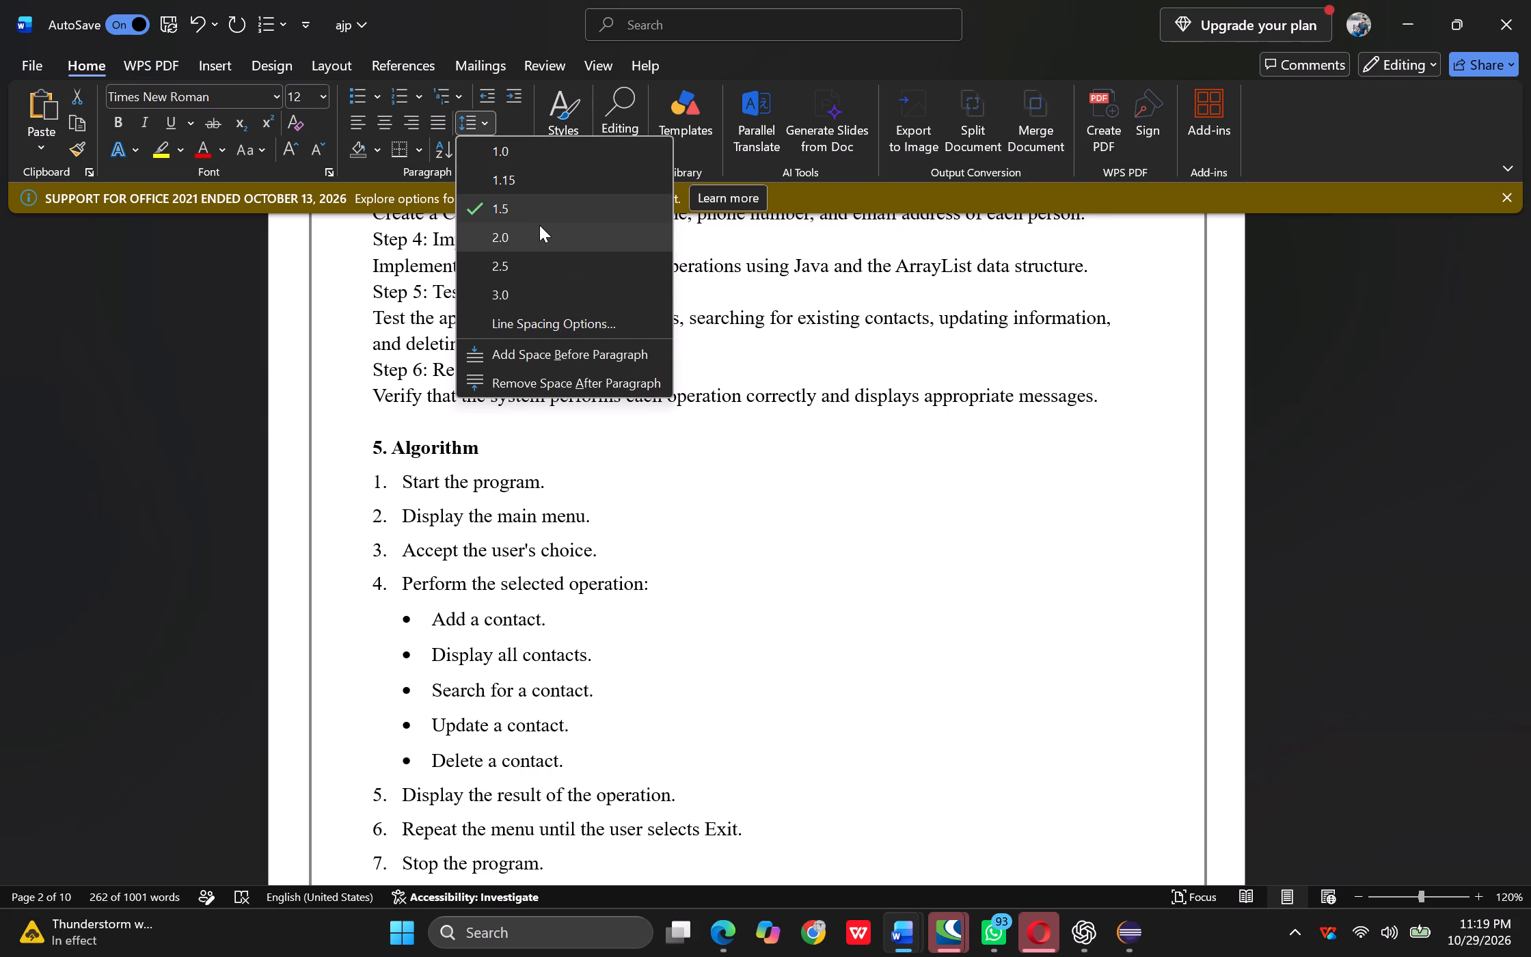
pyautogui.click(528, 206)
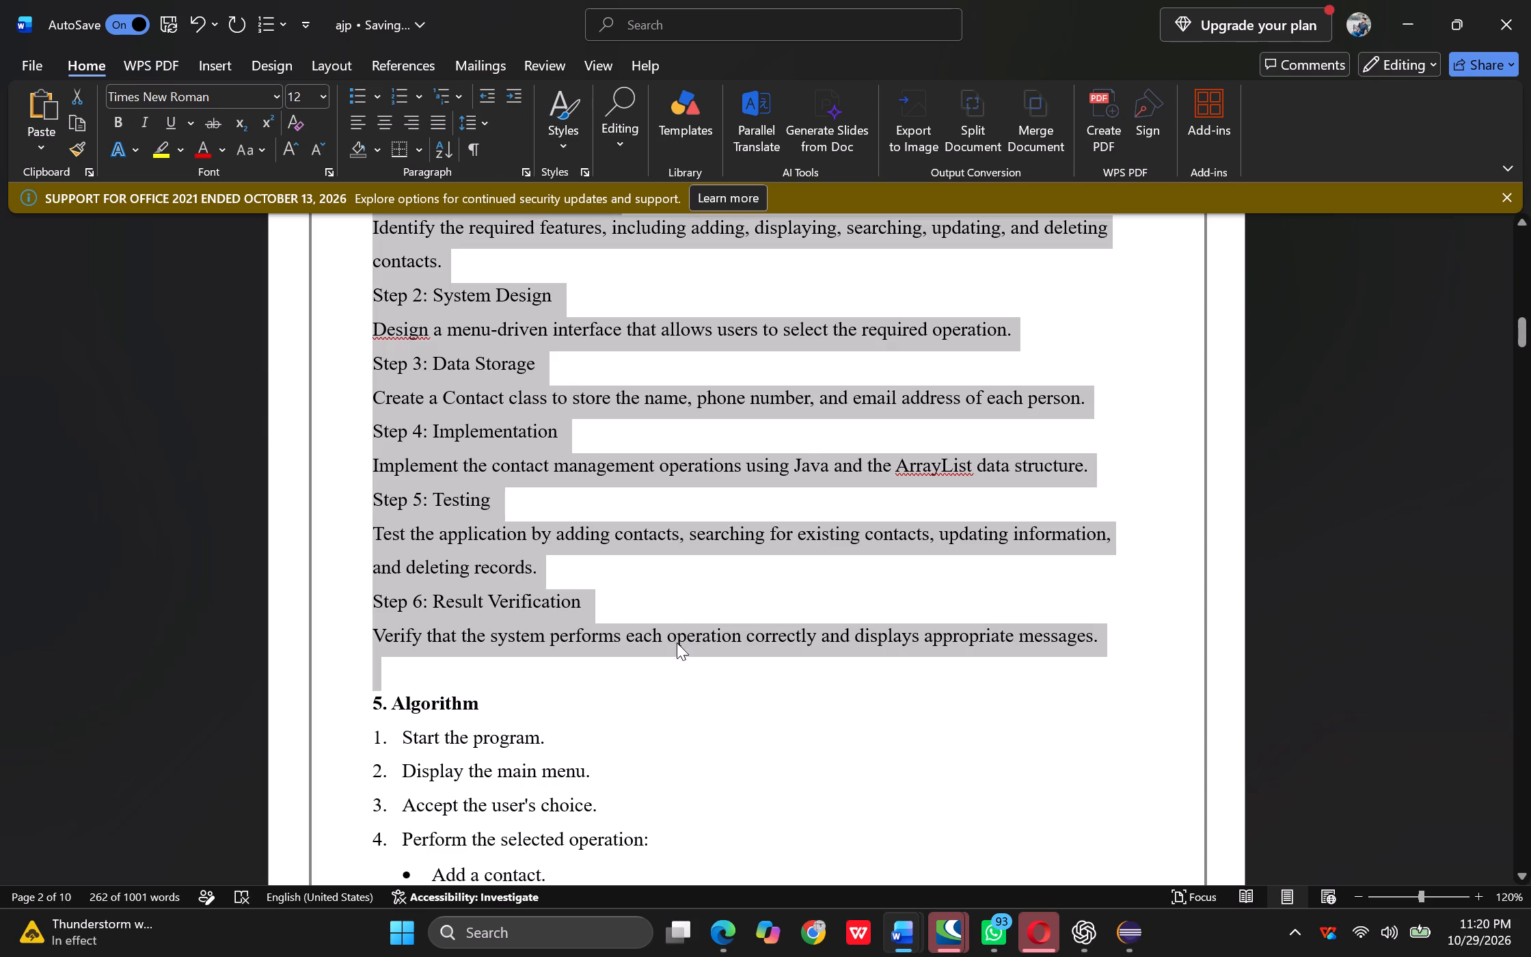
pyautogui.click(653, 682)
# Save the report document.
pyautogui.scroll(-2, 653, 682)
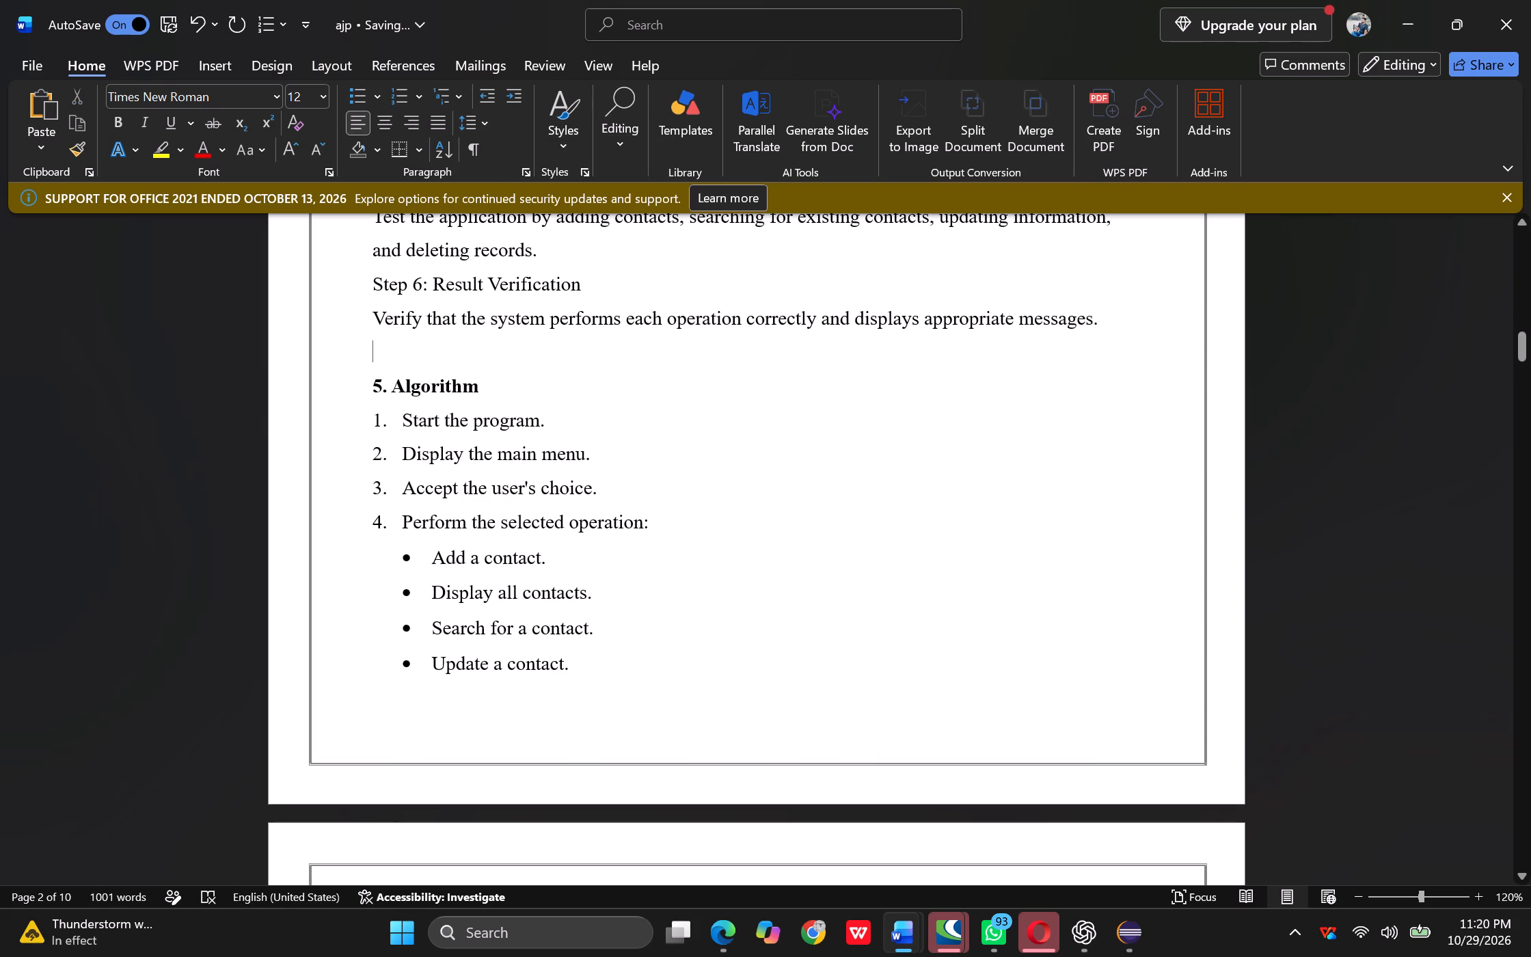
pyautogui.scroll(-1, 653, 682)
pyautogui.scroll(-2, 621, 625)
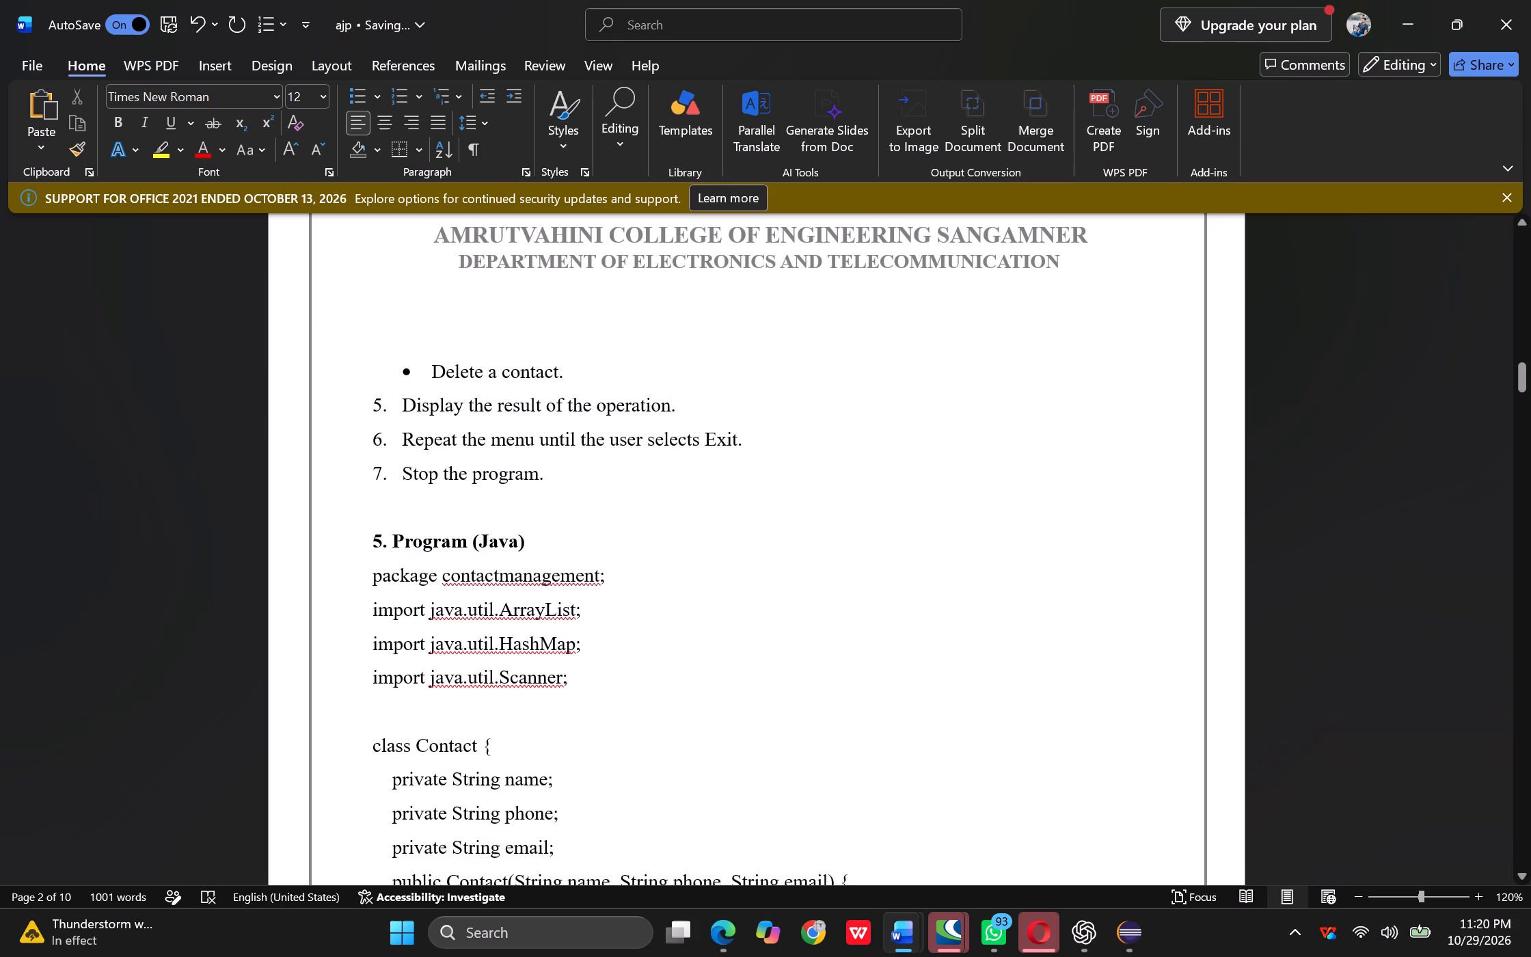
pyautogui.scroll(-6, 621, 625)
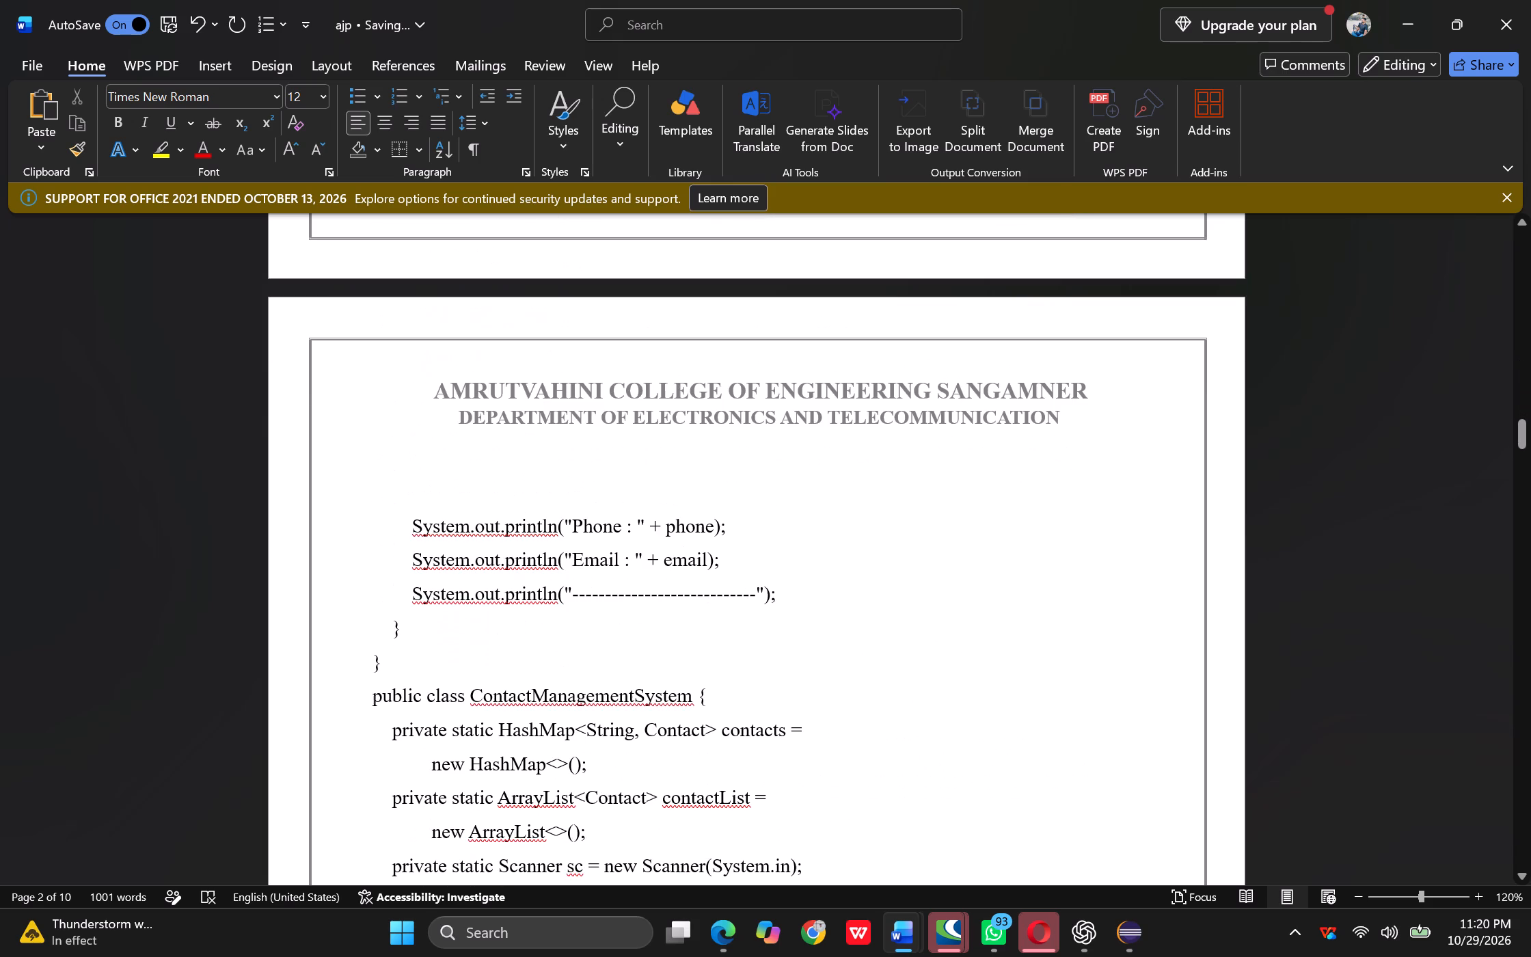
pyautogui.hotkey('ctrl', 's')
pyautogui.scroll(-5, 621, 625)
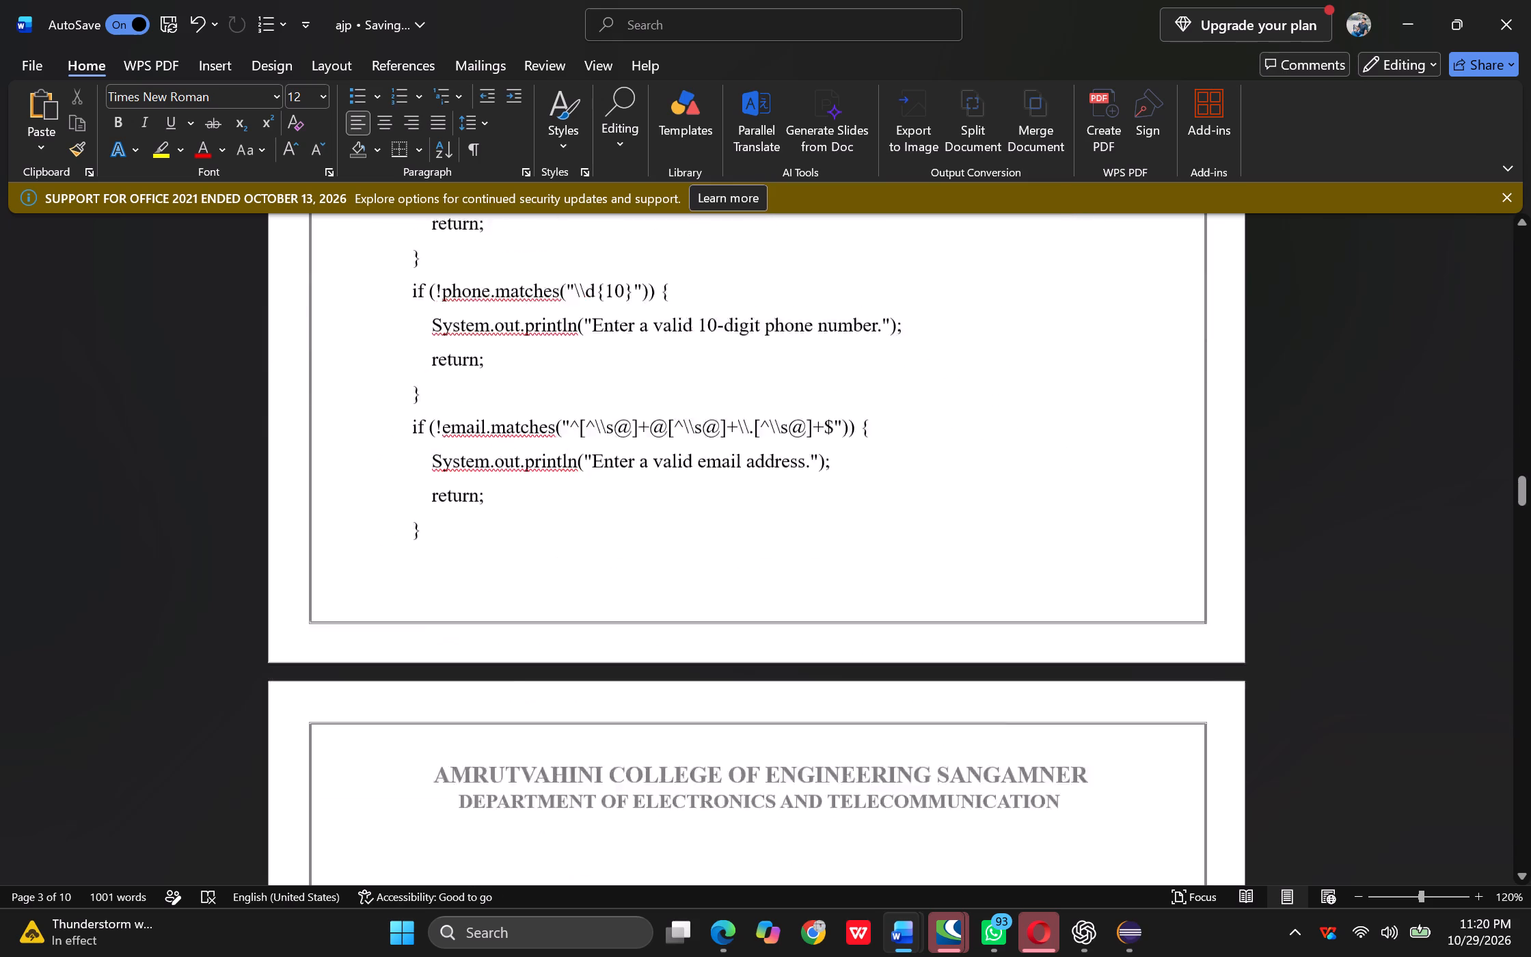
pyautogui.scroll(-1, 621, 625)
pyautogui.click(34, 72)
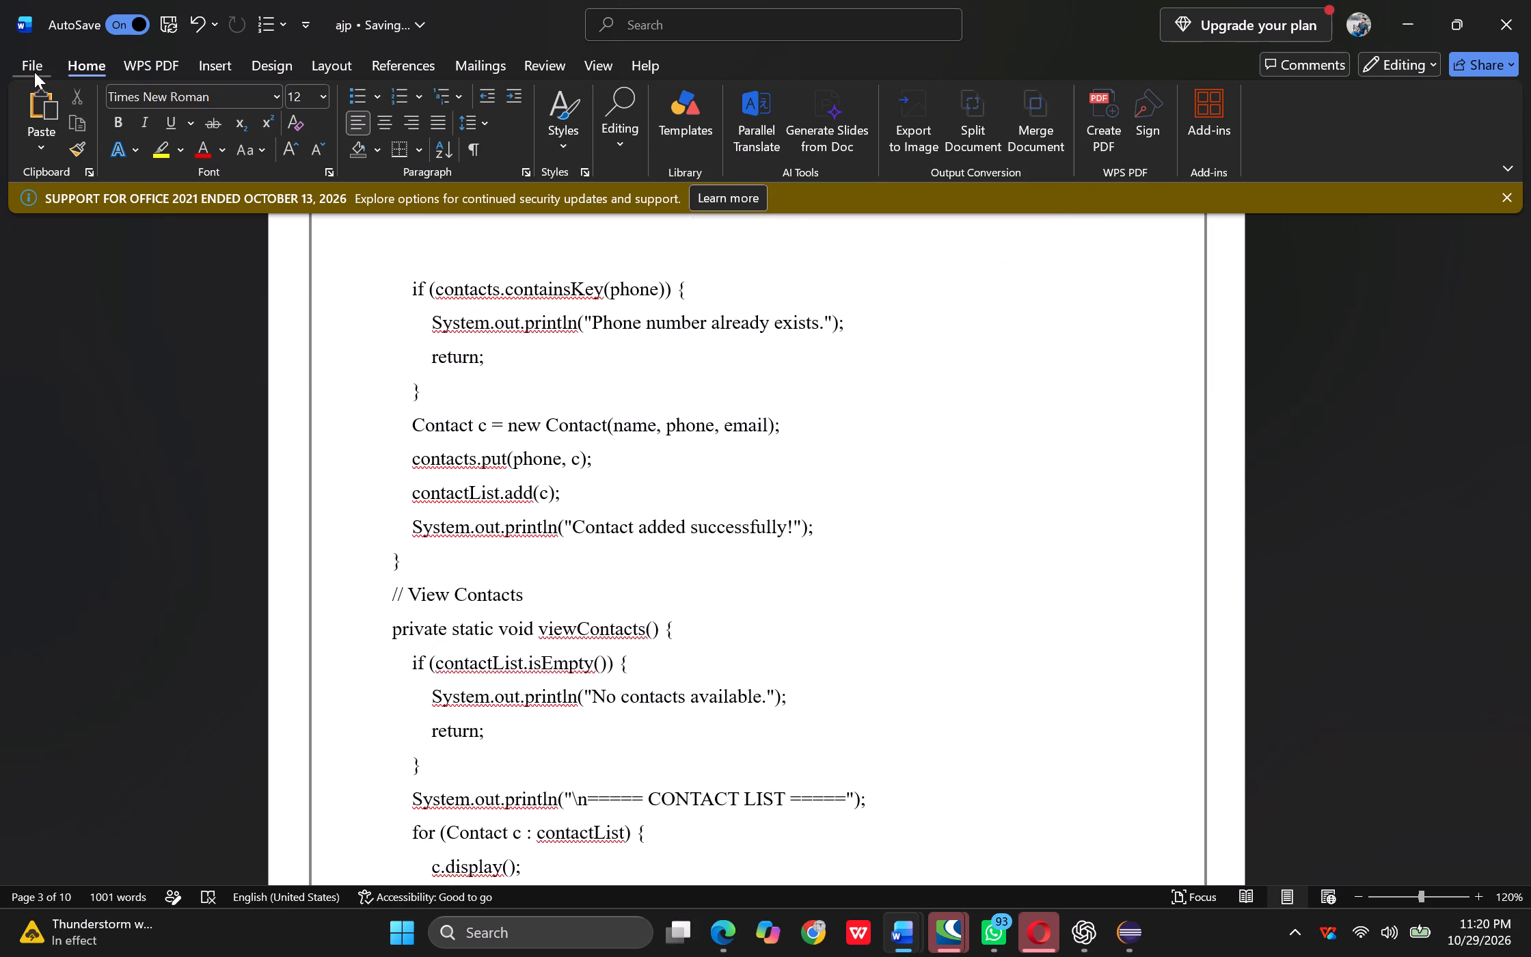
pyautogui.click(69, 437)
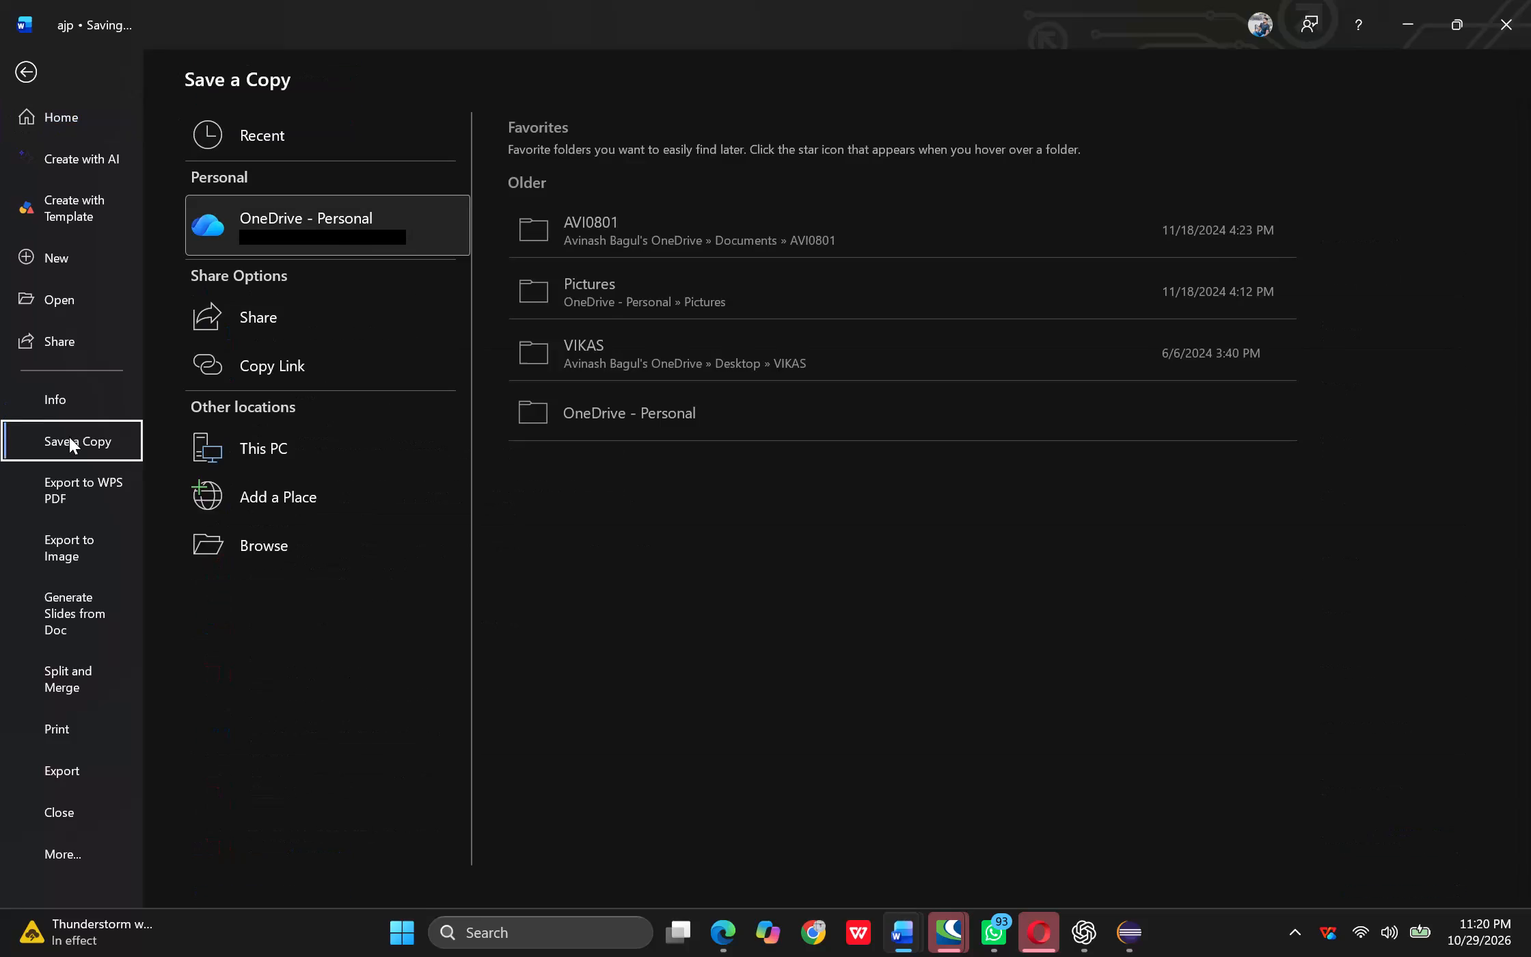
pyautogui.click(290, 442)
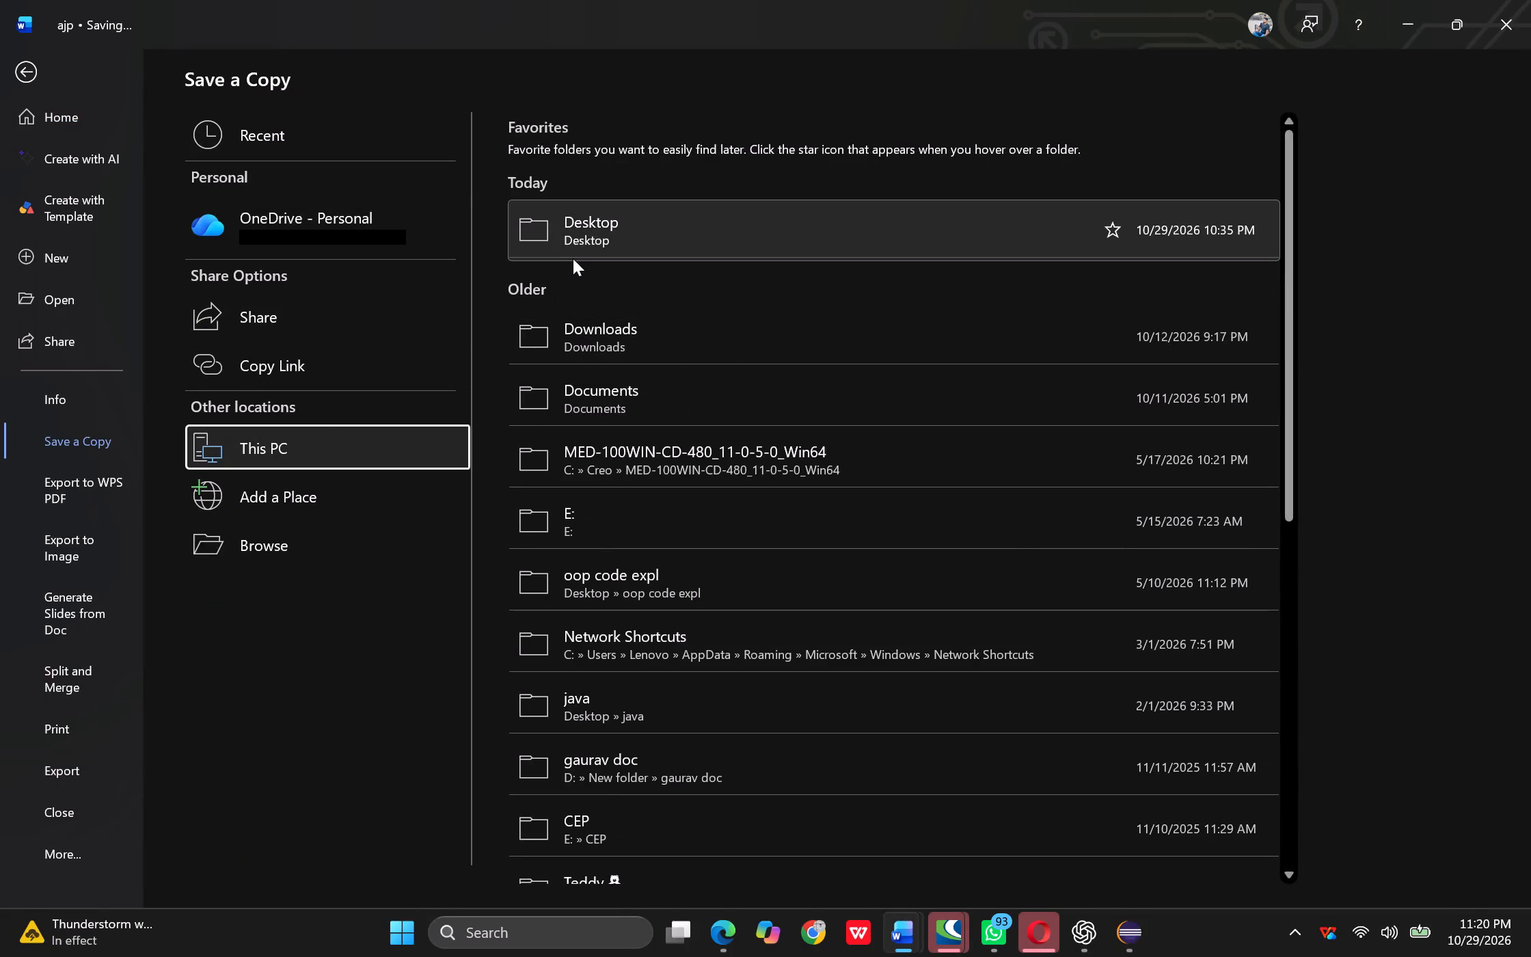
pyautogui.click(573, 258)
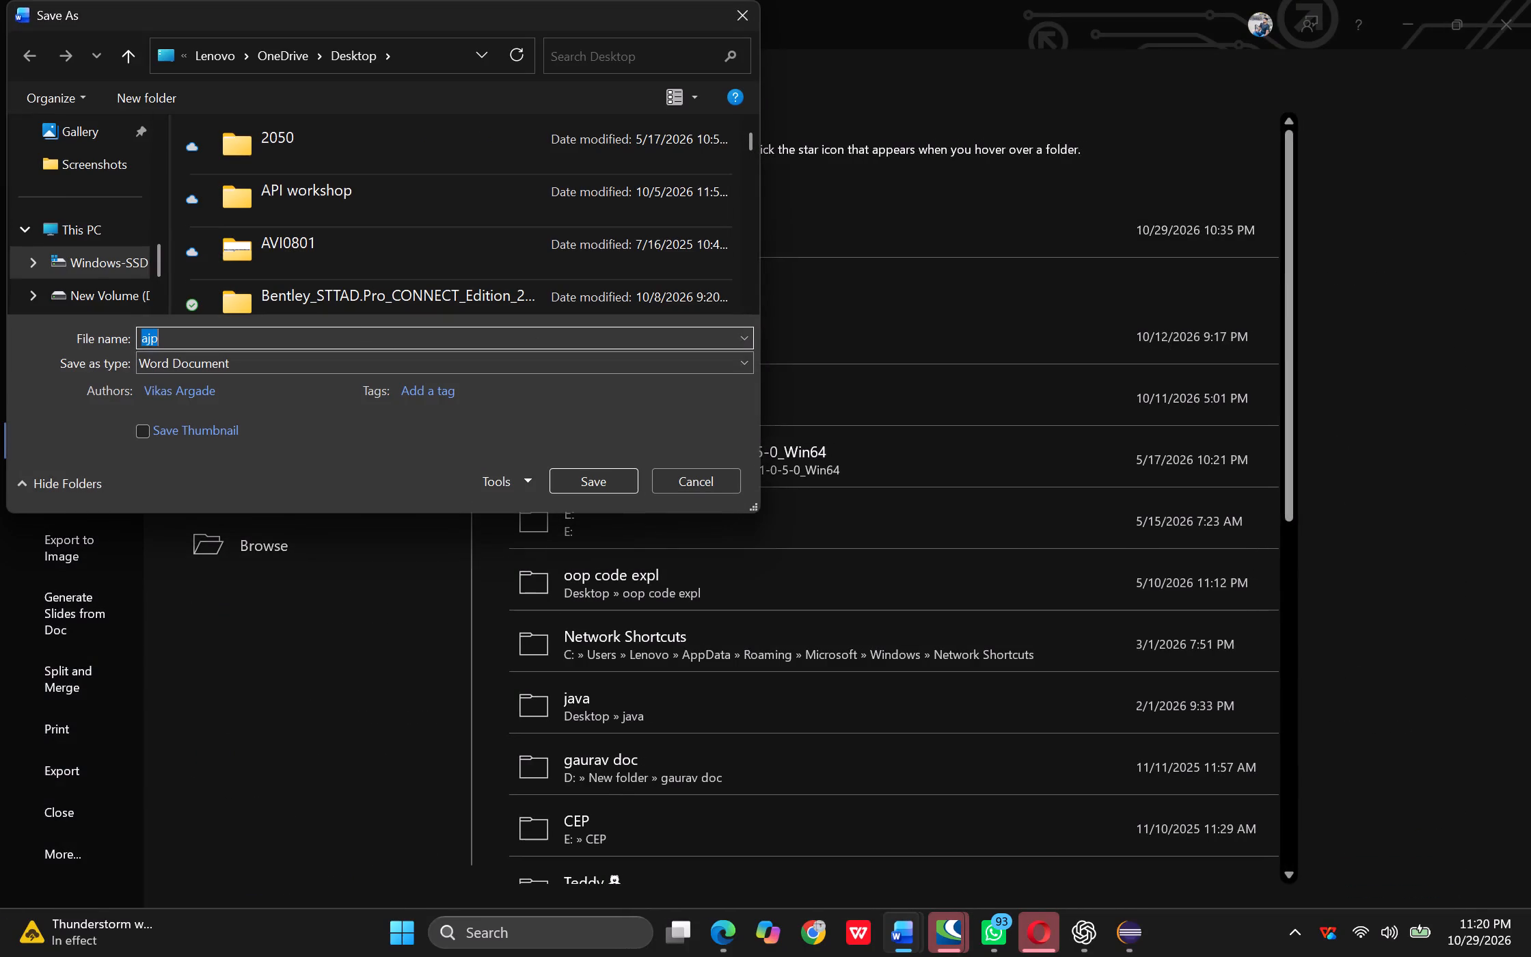
pyautogui.click(349, 337)
pyautogui.write('miniproject')
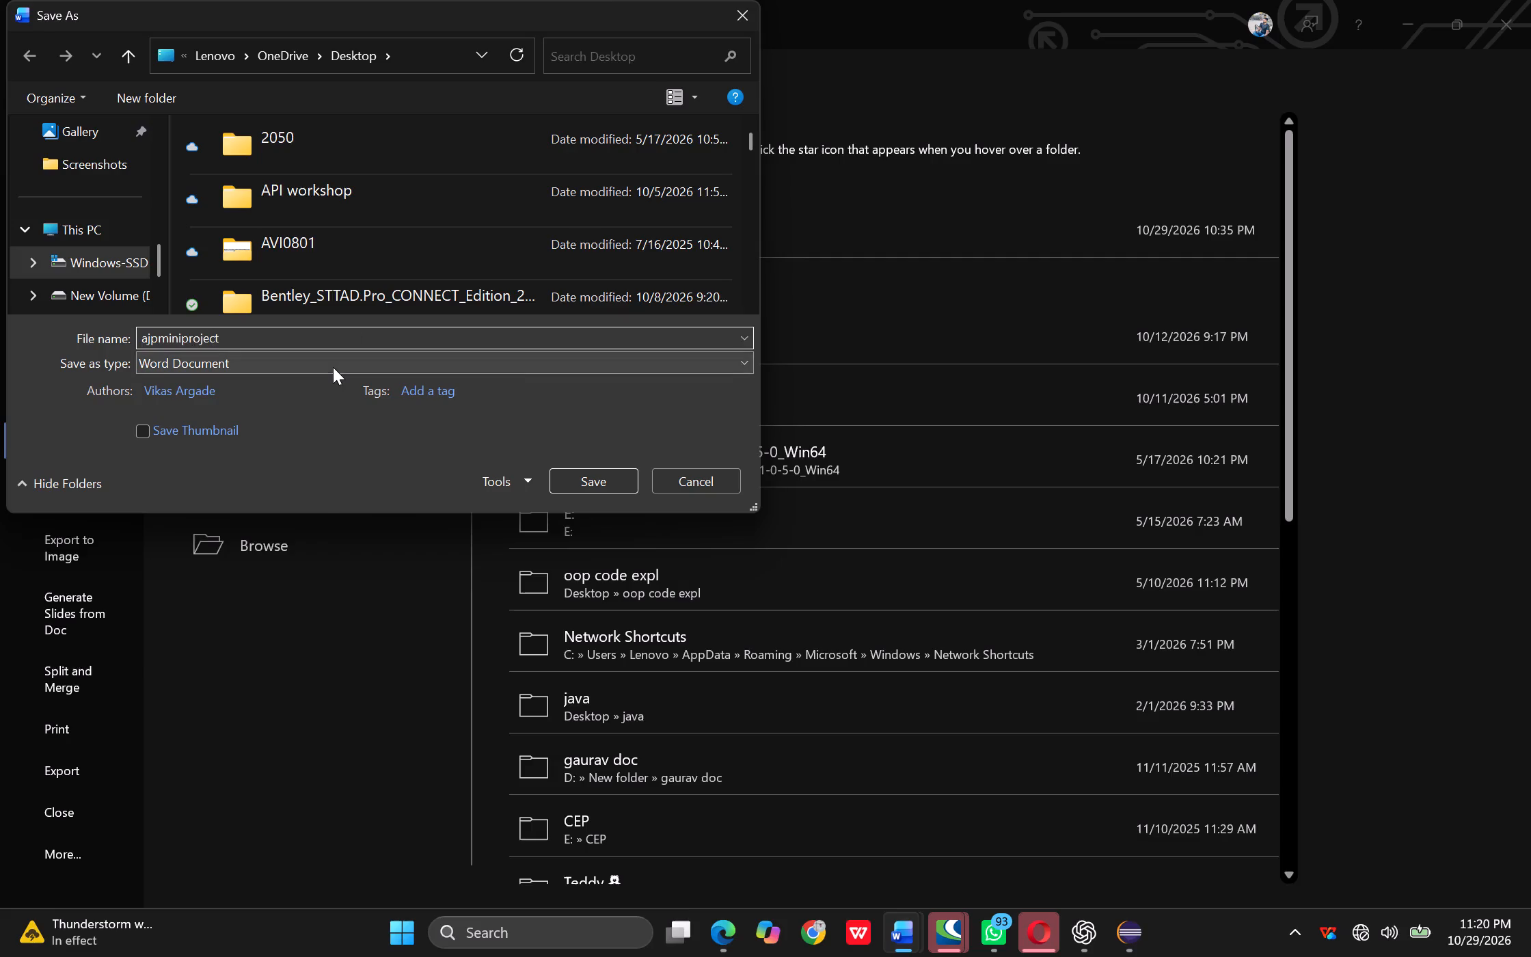